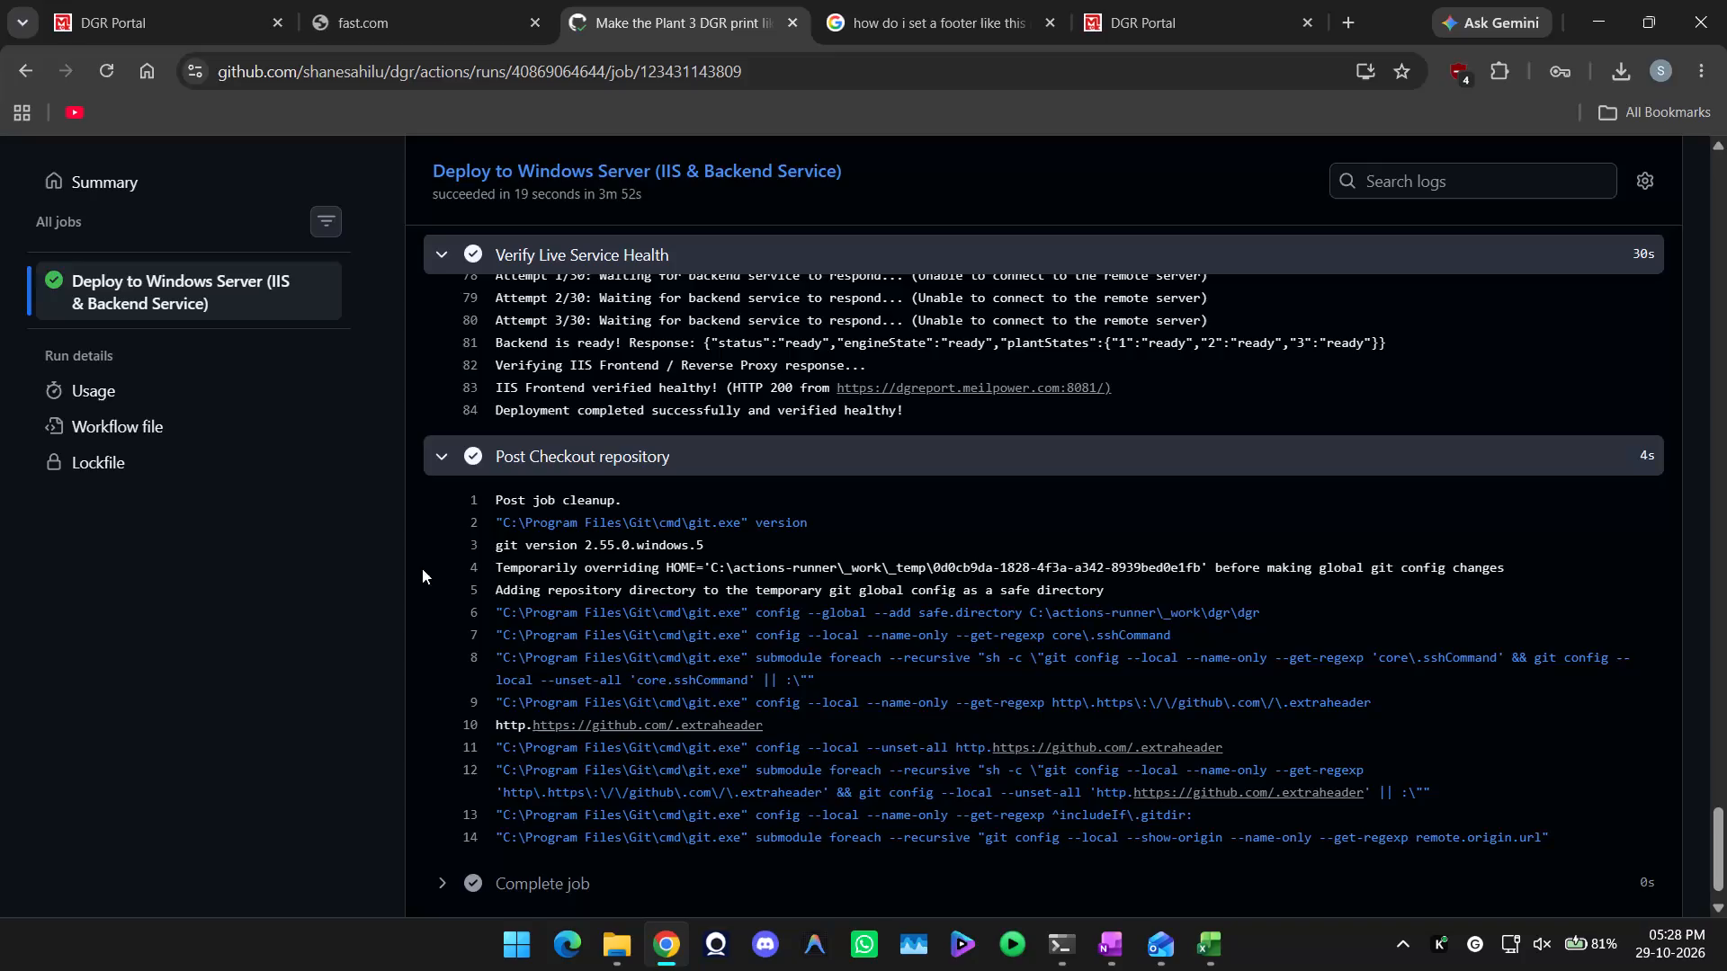
Reload the live DGR portal, open Anpara's Daily Generation Report for 27/10/2026 and start its PDF export.
click(157, 0)
key(ctrl+r)
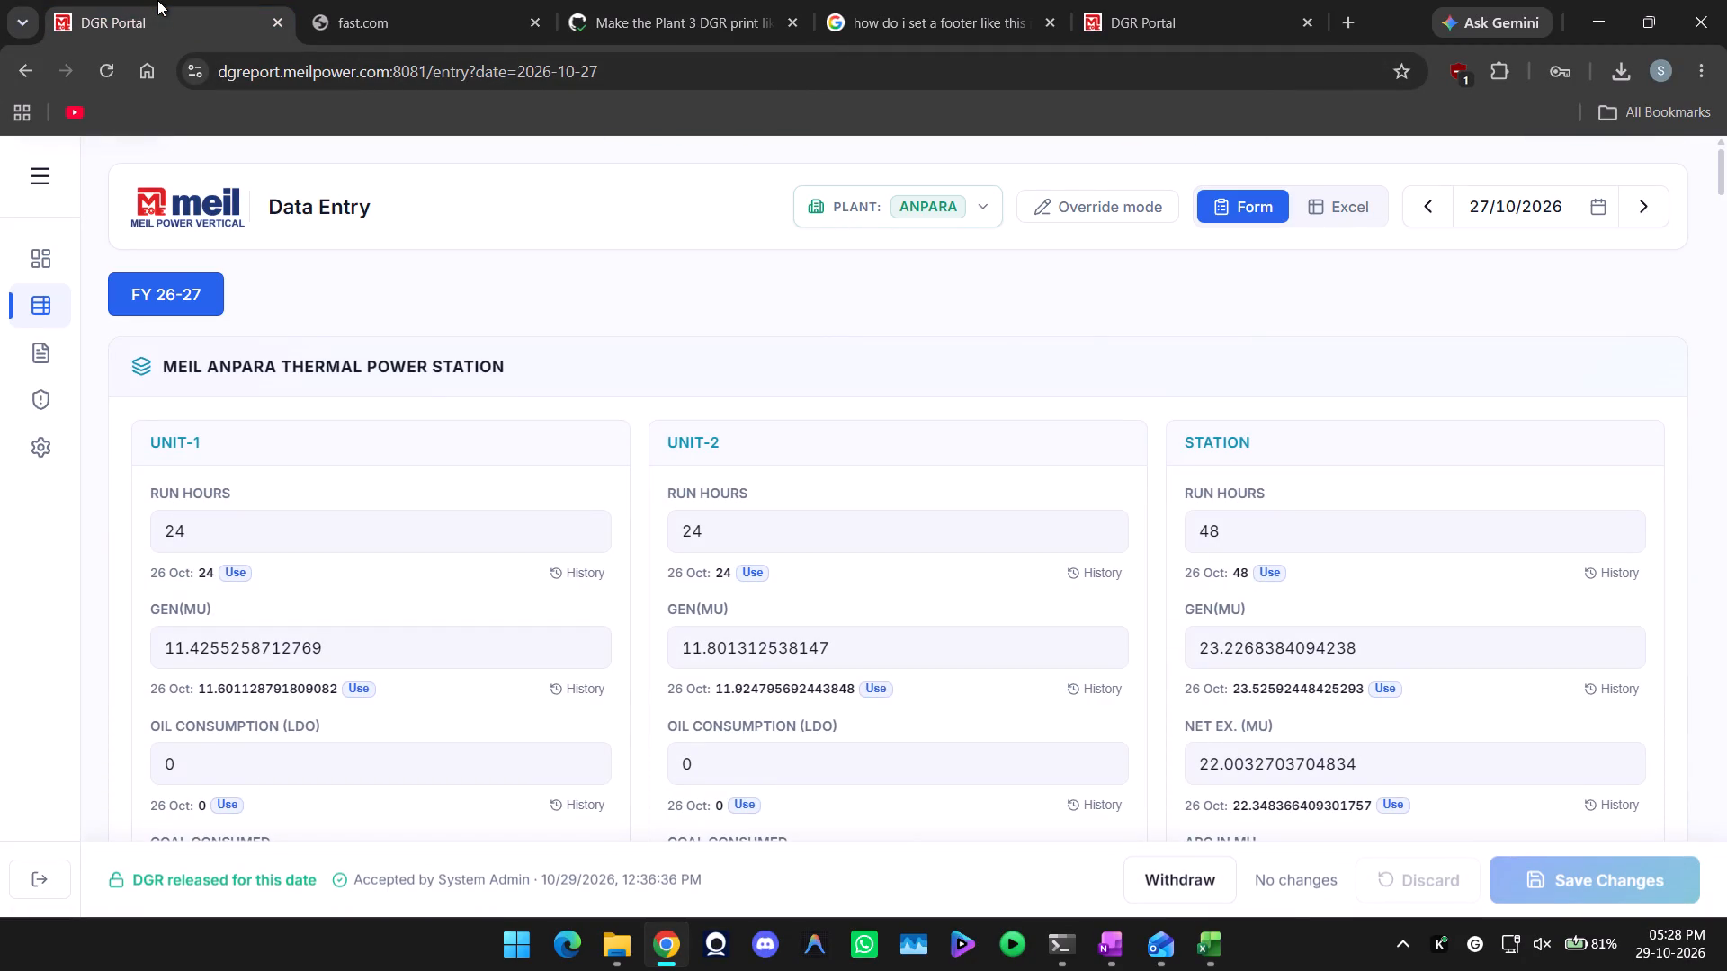
click(36, 337)
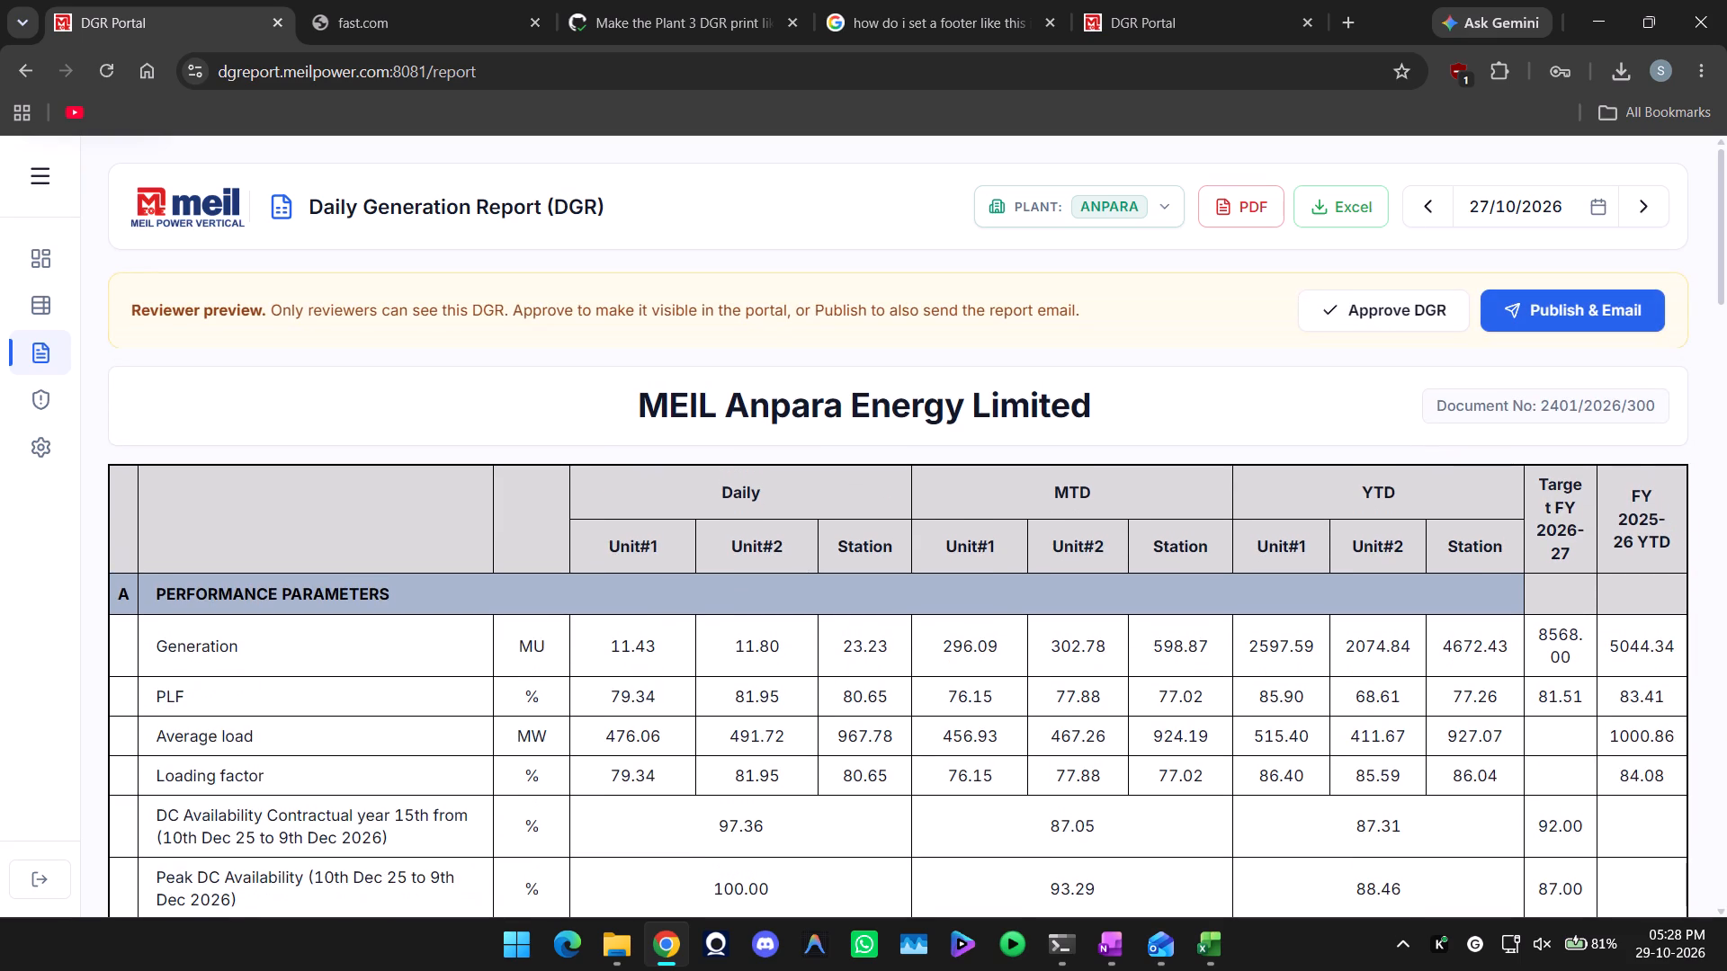
click(1257, 204)
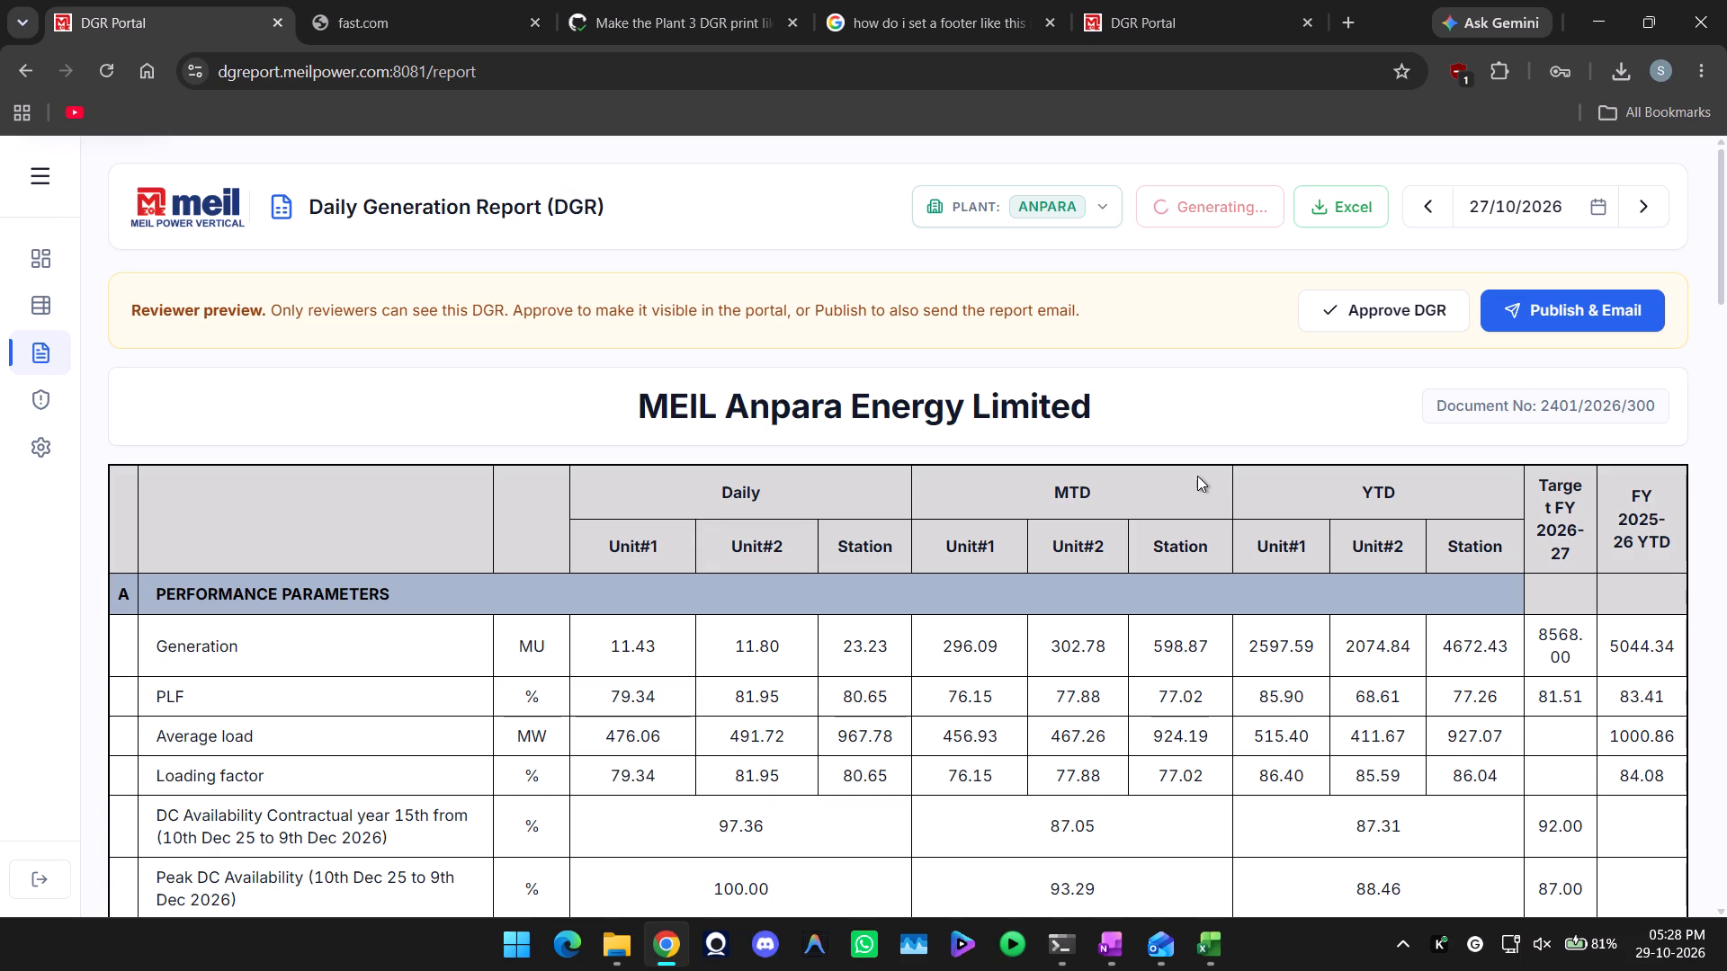
scroll(1197, 476, down, 18)
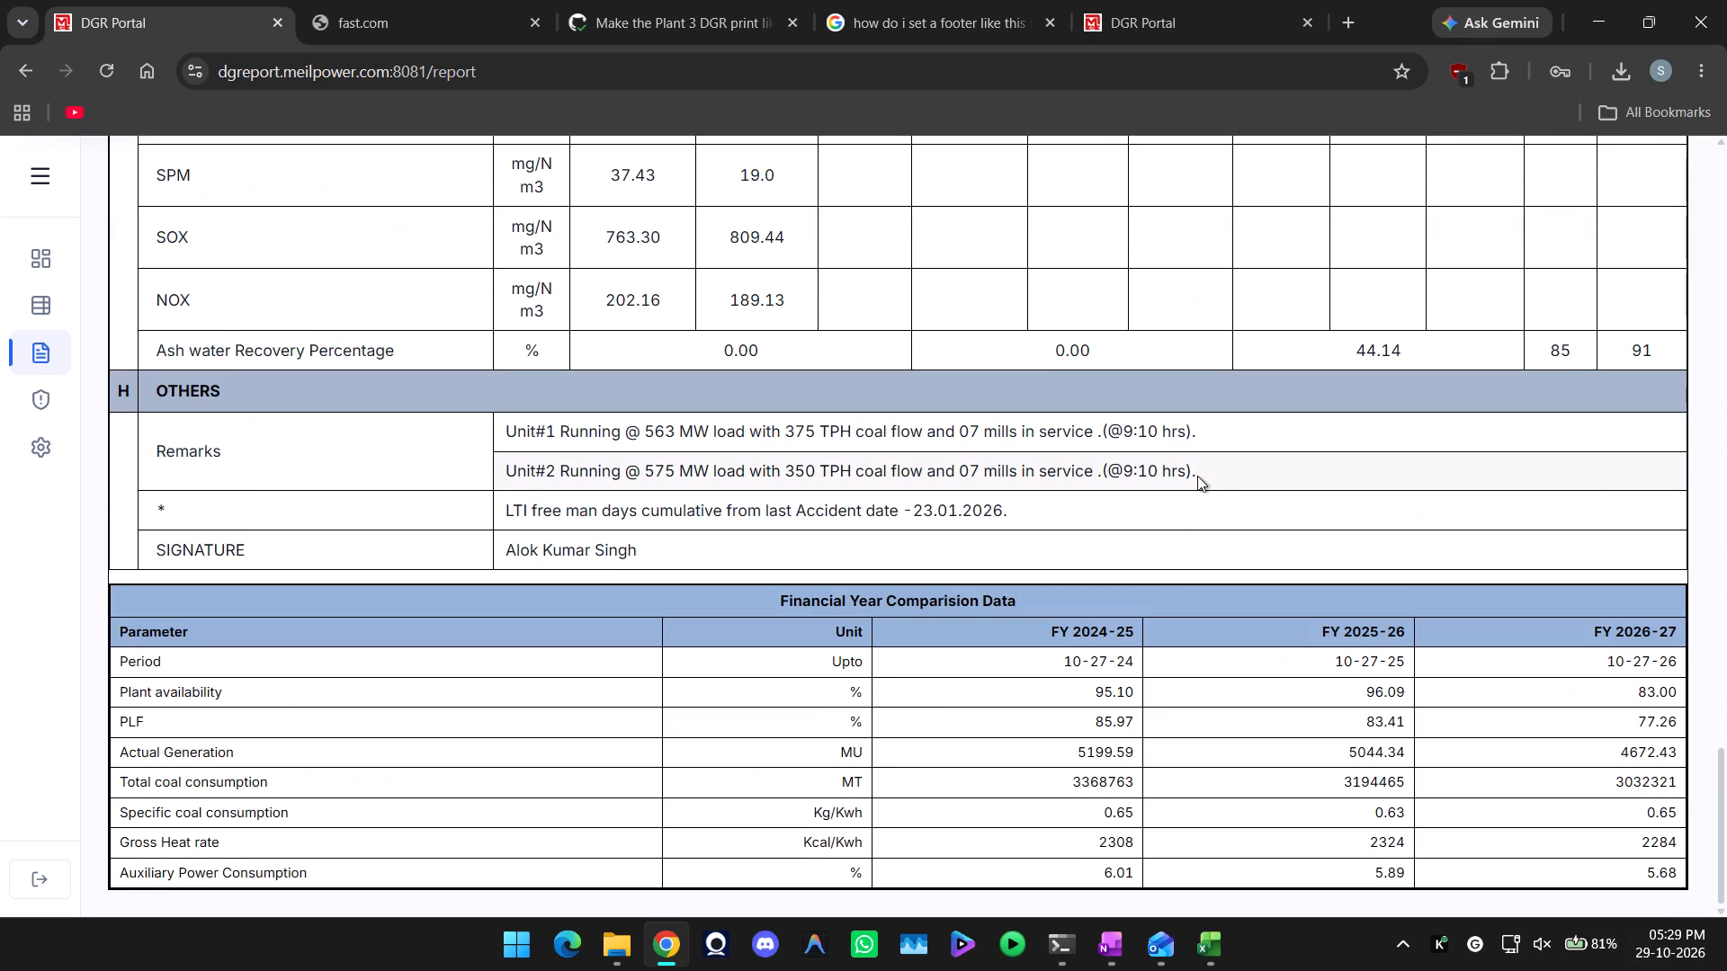
scroll(1197, 476, up, 12)
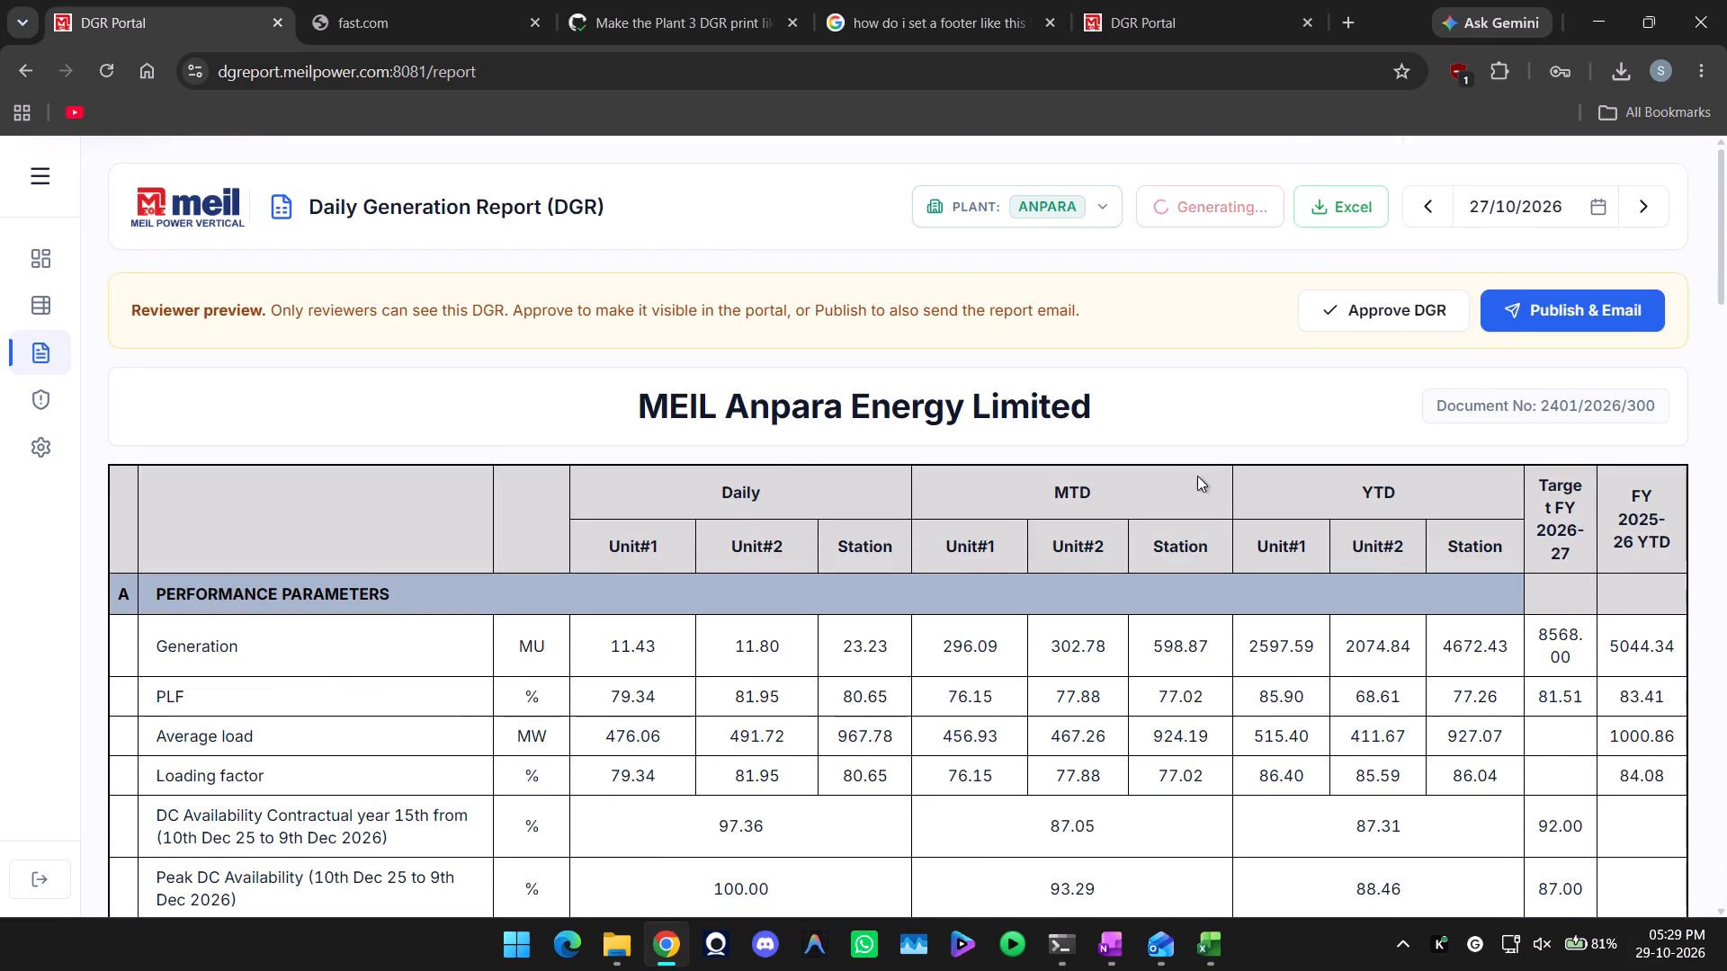
Export the Anpara report for 26/10/2026 as a PDF from the localhost DGR portal.
click(1076, 0)
click(1213, 188)
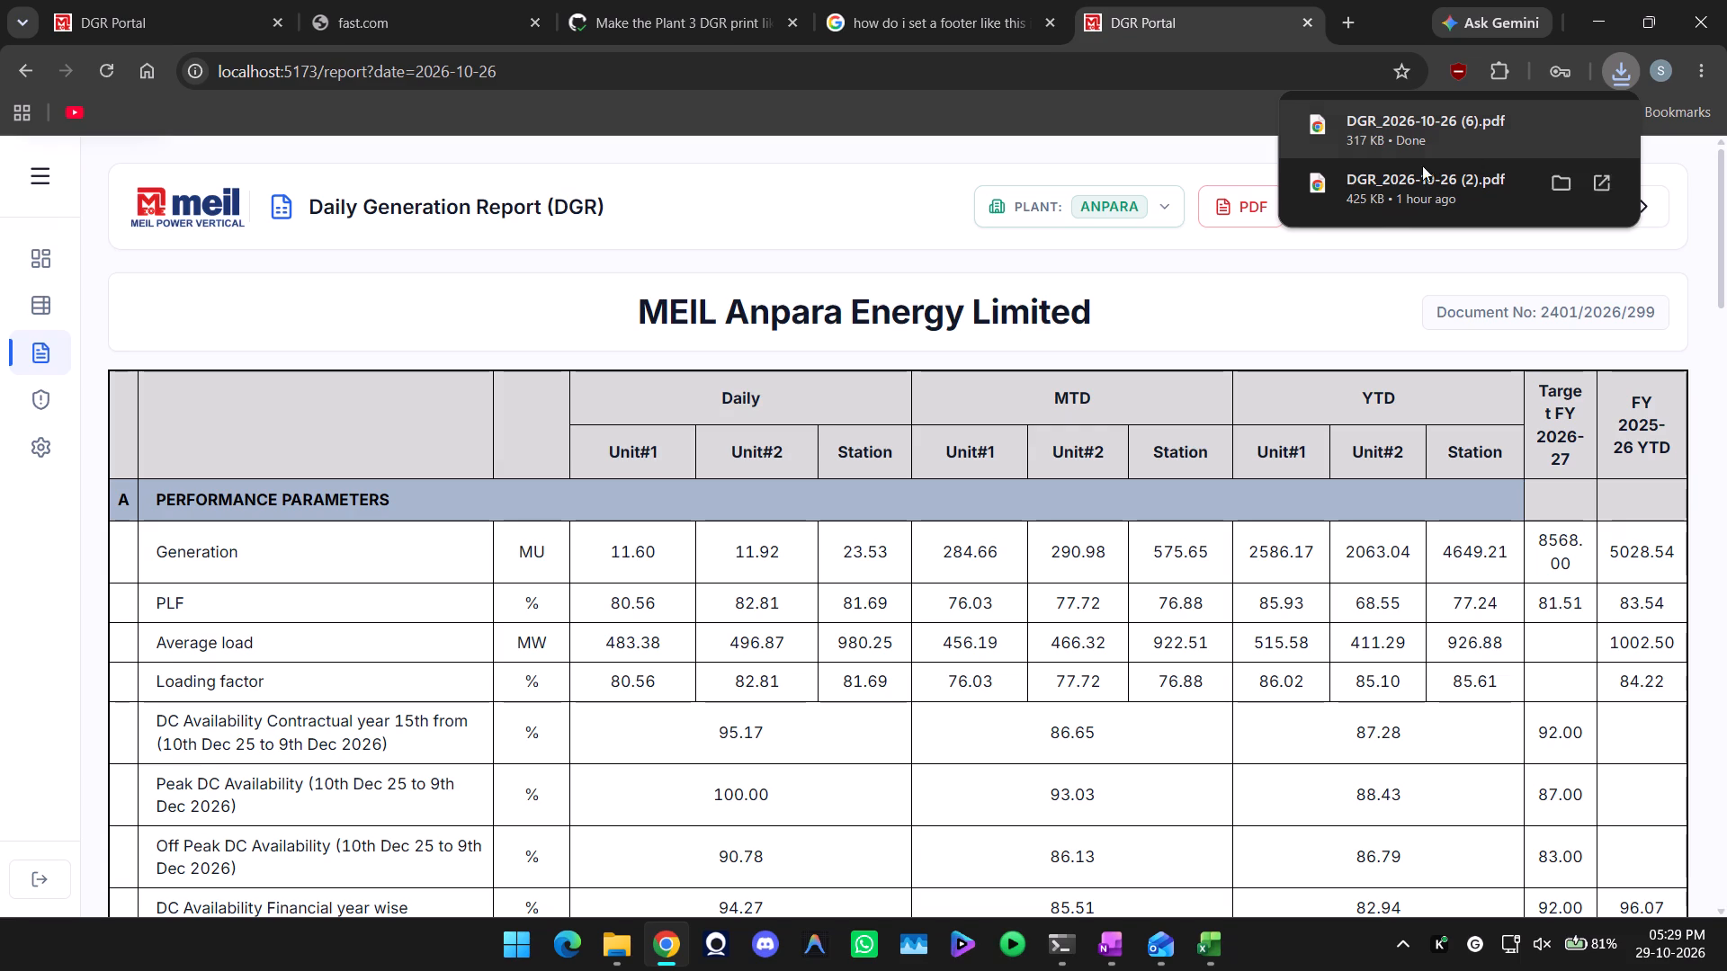
Return to the live DGR portal and reload its Daily Generation Report page.
click(127, 0)
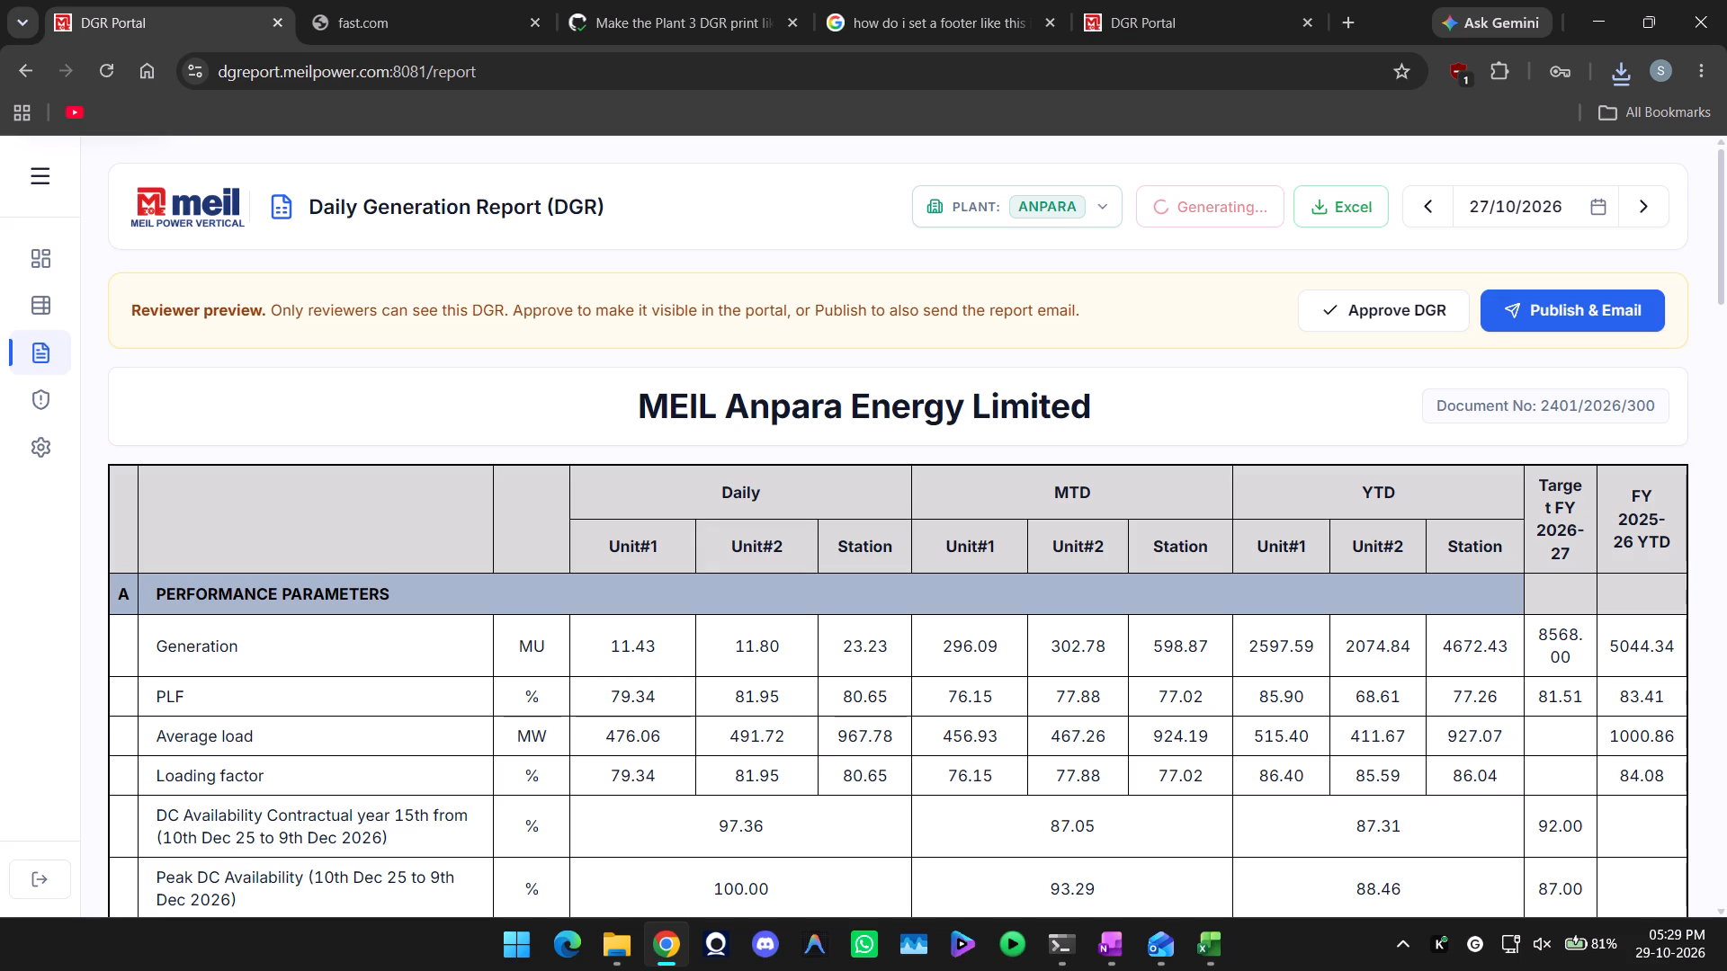
key(ctrl+r)
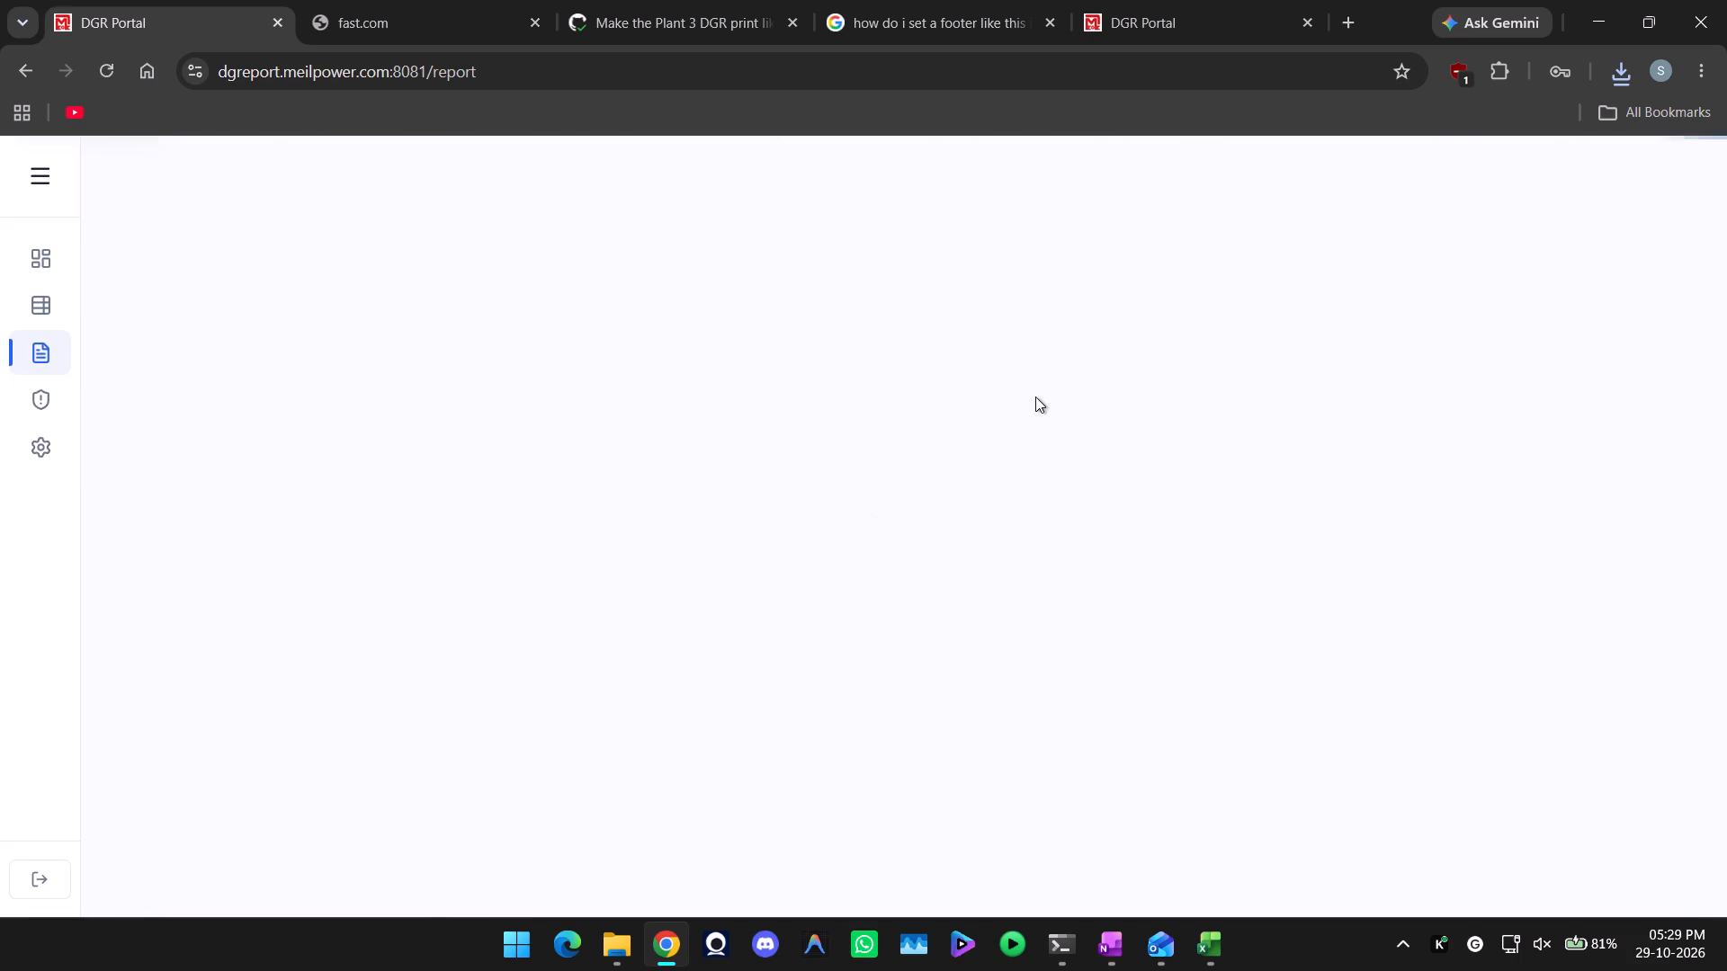
key(alt+Tab)
key(alt+Tab)
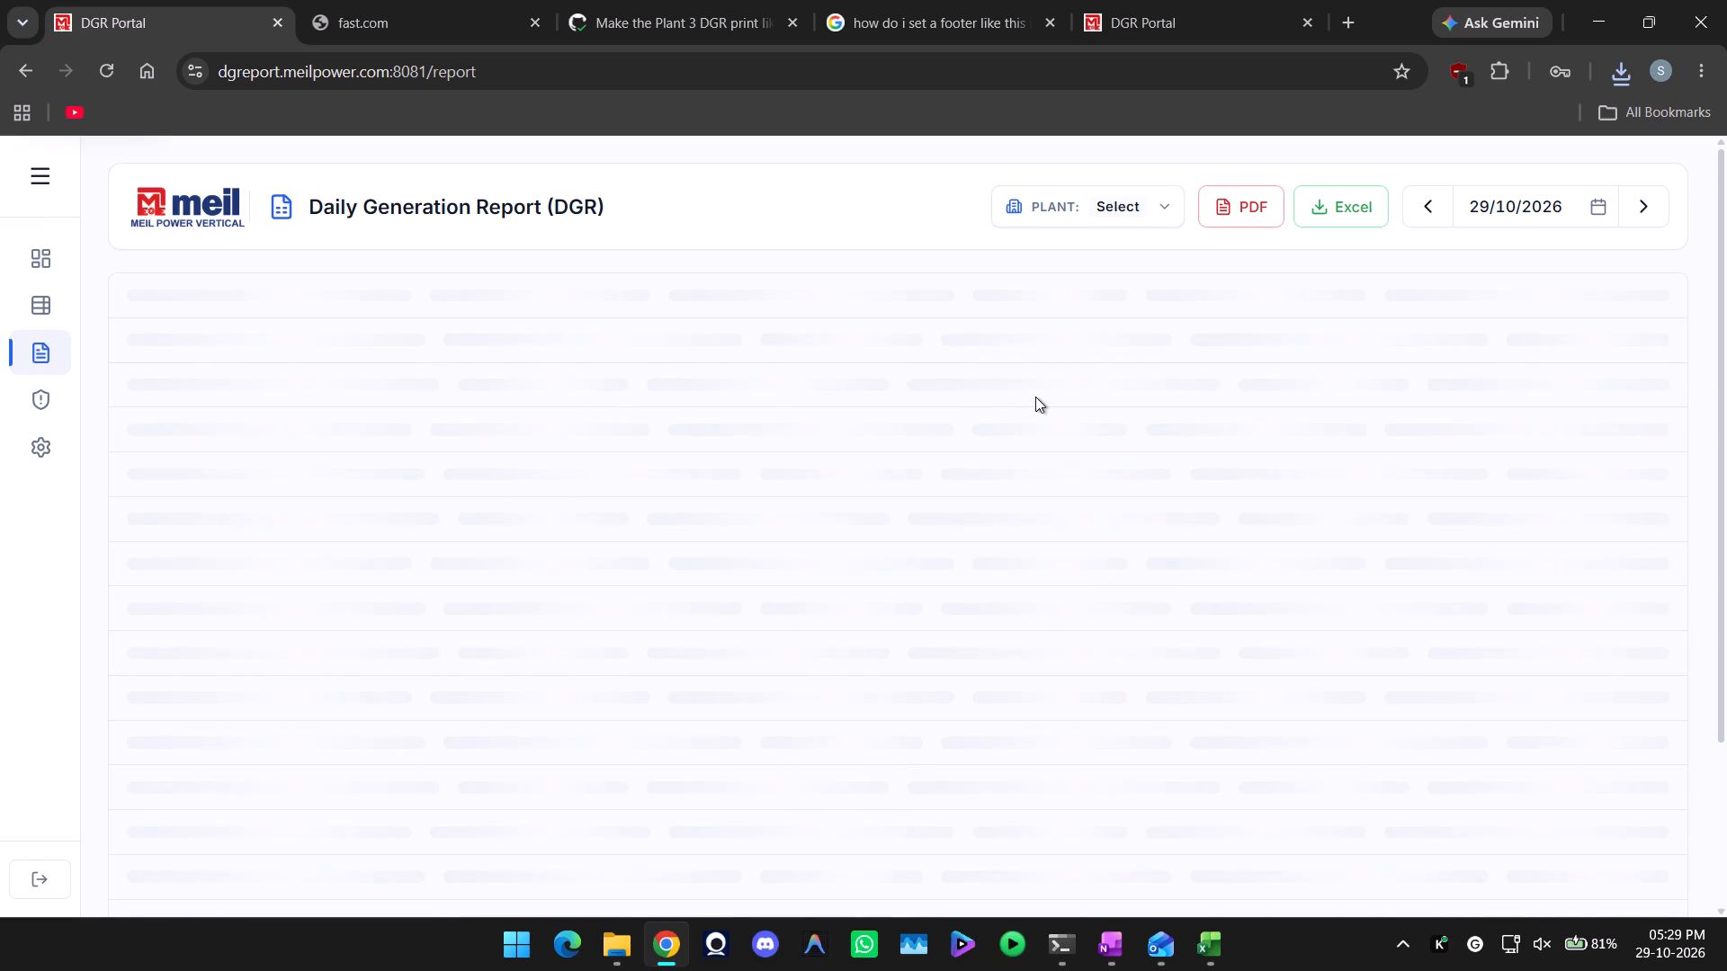
key(ctrl+r)
Add the note "Slowdowns optimisations, probably cuz of sync issue s" below the LTI remark on the Anpara page in OneNote.
click(1100, 960)
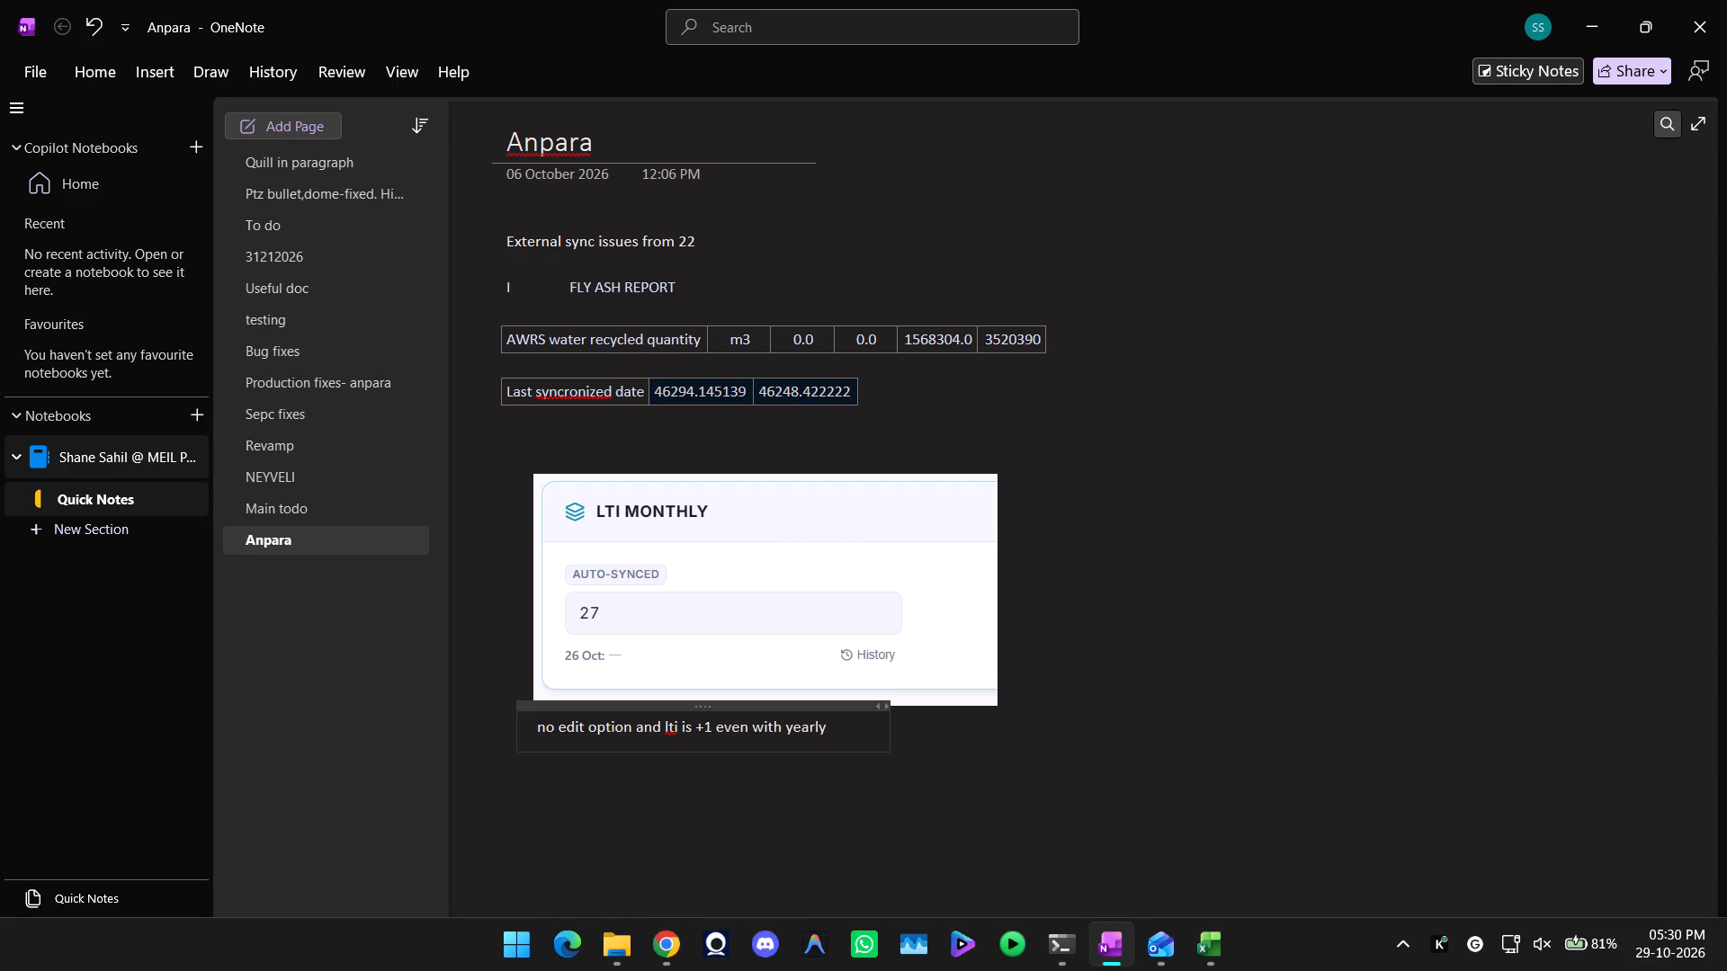
double_click(547, 825)
text(slowod)
key(BackSpace)
key(BackSpace)
text(downs optimisatons)
key(BackSpace)
key(BackSpace)
key(BackSpace)
text(ons)
key(BackSpace)
key(BackSpace)
key(BackSpace)
key(BackSpace)
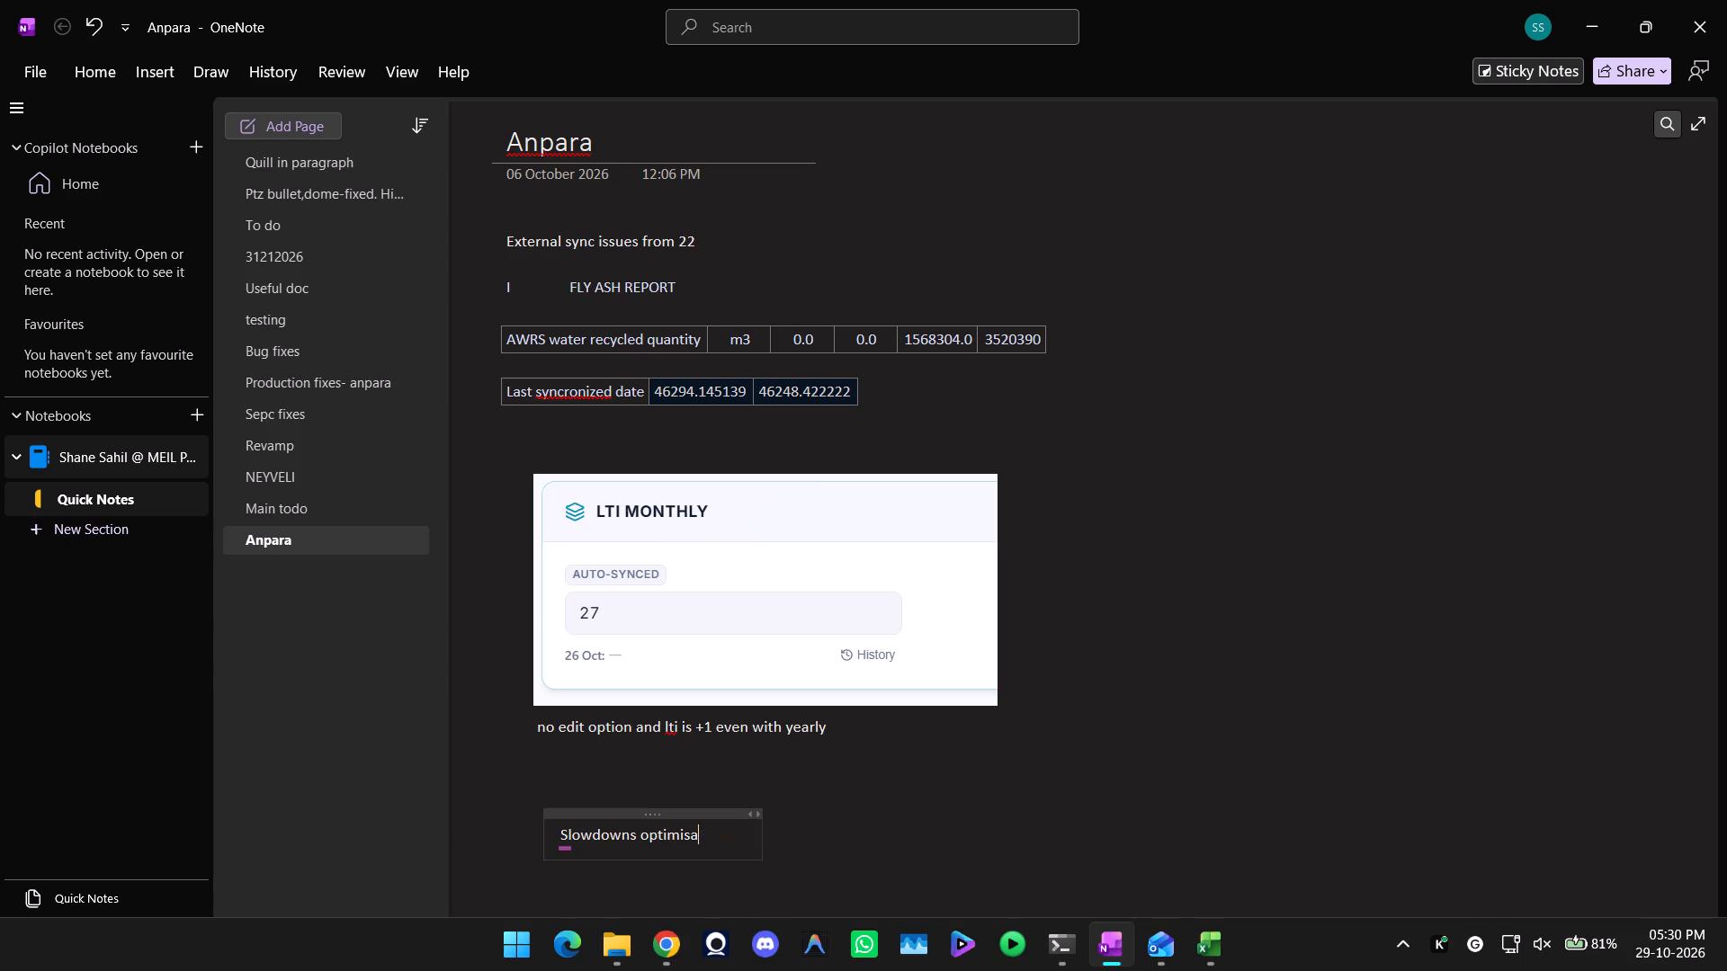
text(tions, proper)
key(BackSpace)
key(BackSpace)
key(BackSpace)
text(ab)
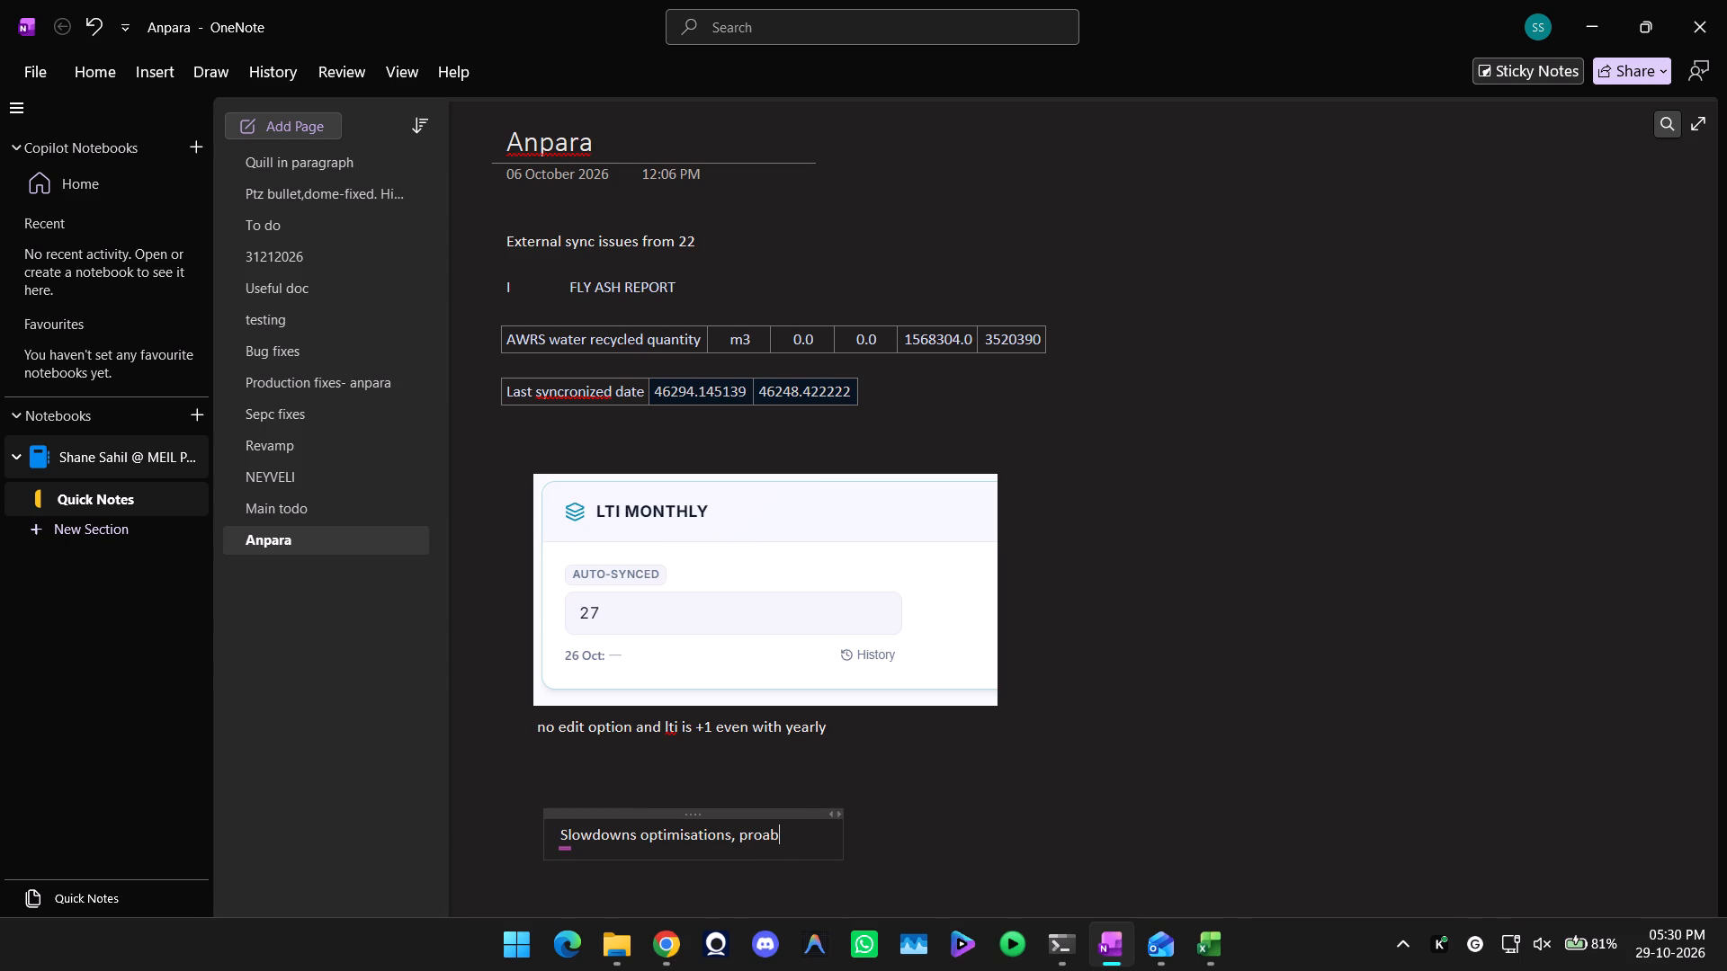
key(BackSpace)
key(BackSpace)
key(b)
text(ably)
key(space)
text(cuz of sync issue s)
Back in Chrome, export the live Anpara report for 27/10/2026 as a PDF and check the layout of the downloaded file.
key(alt+Tab)
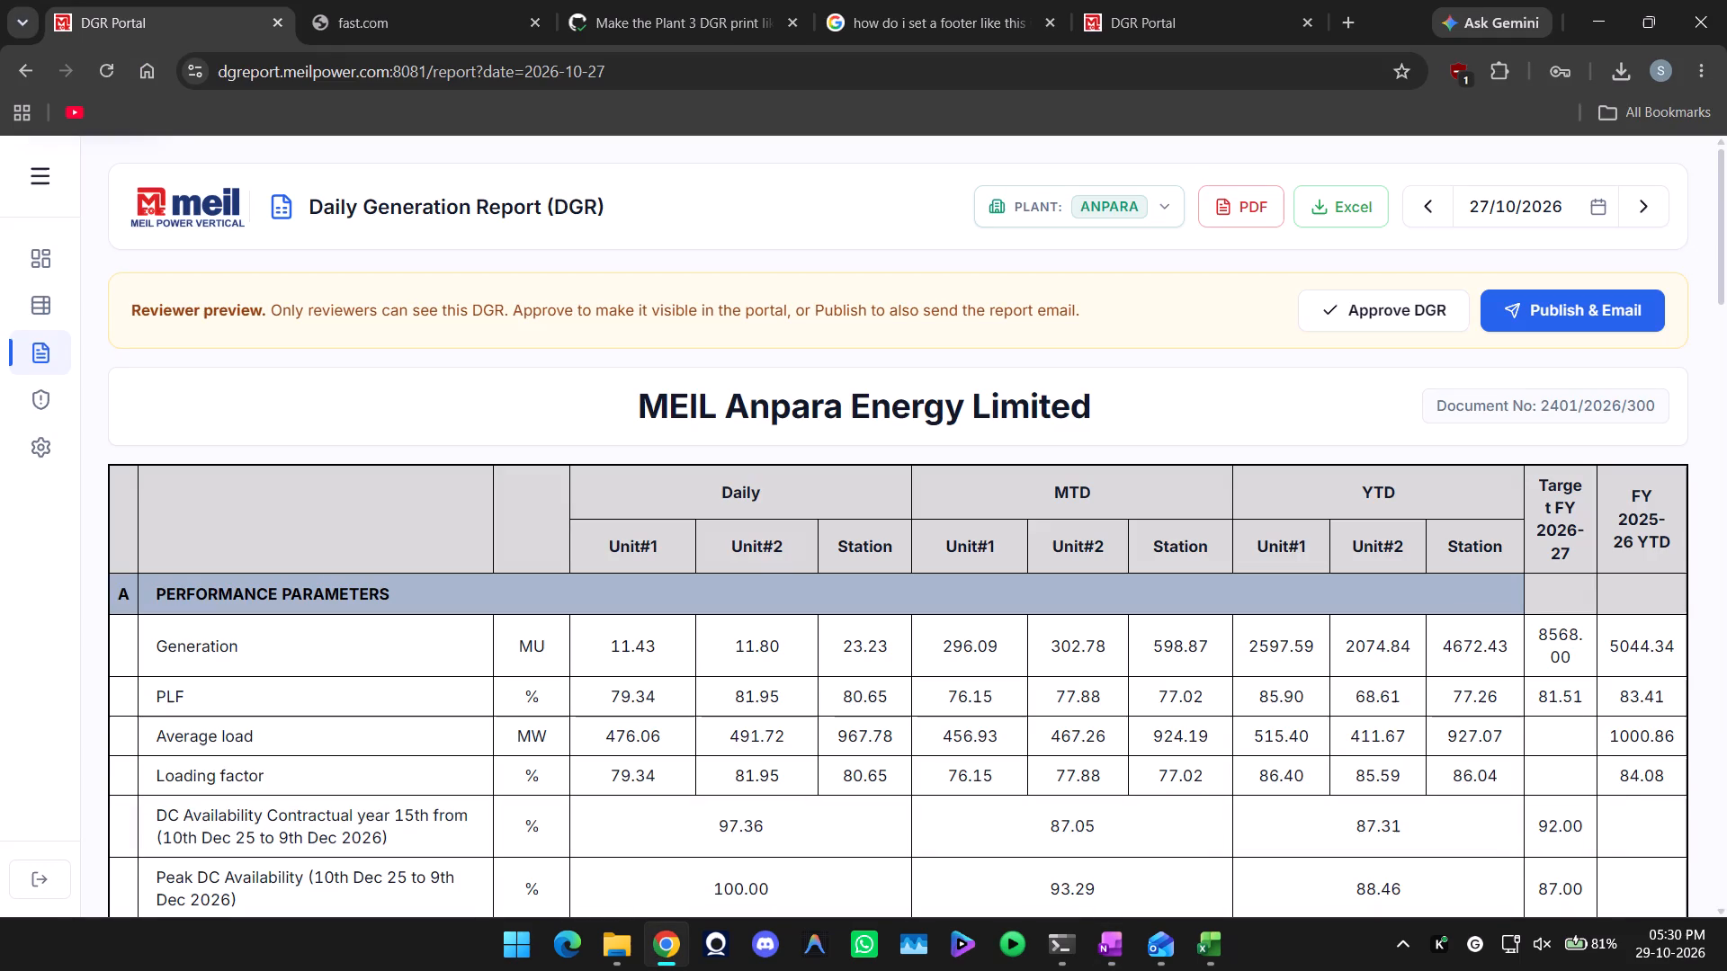
click(1230, 210)
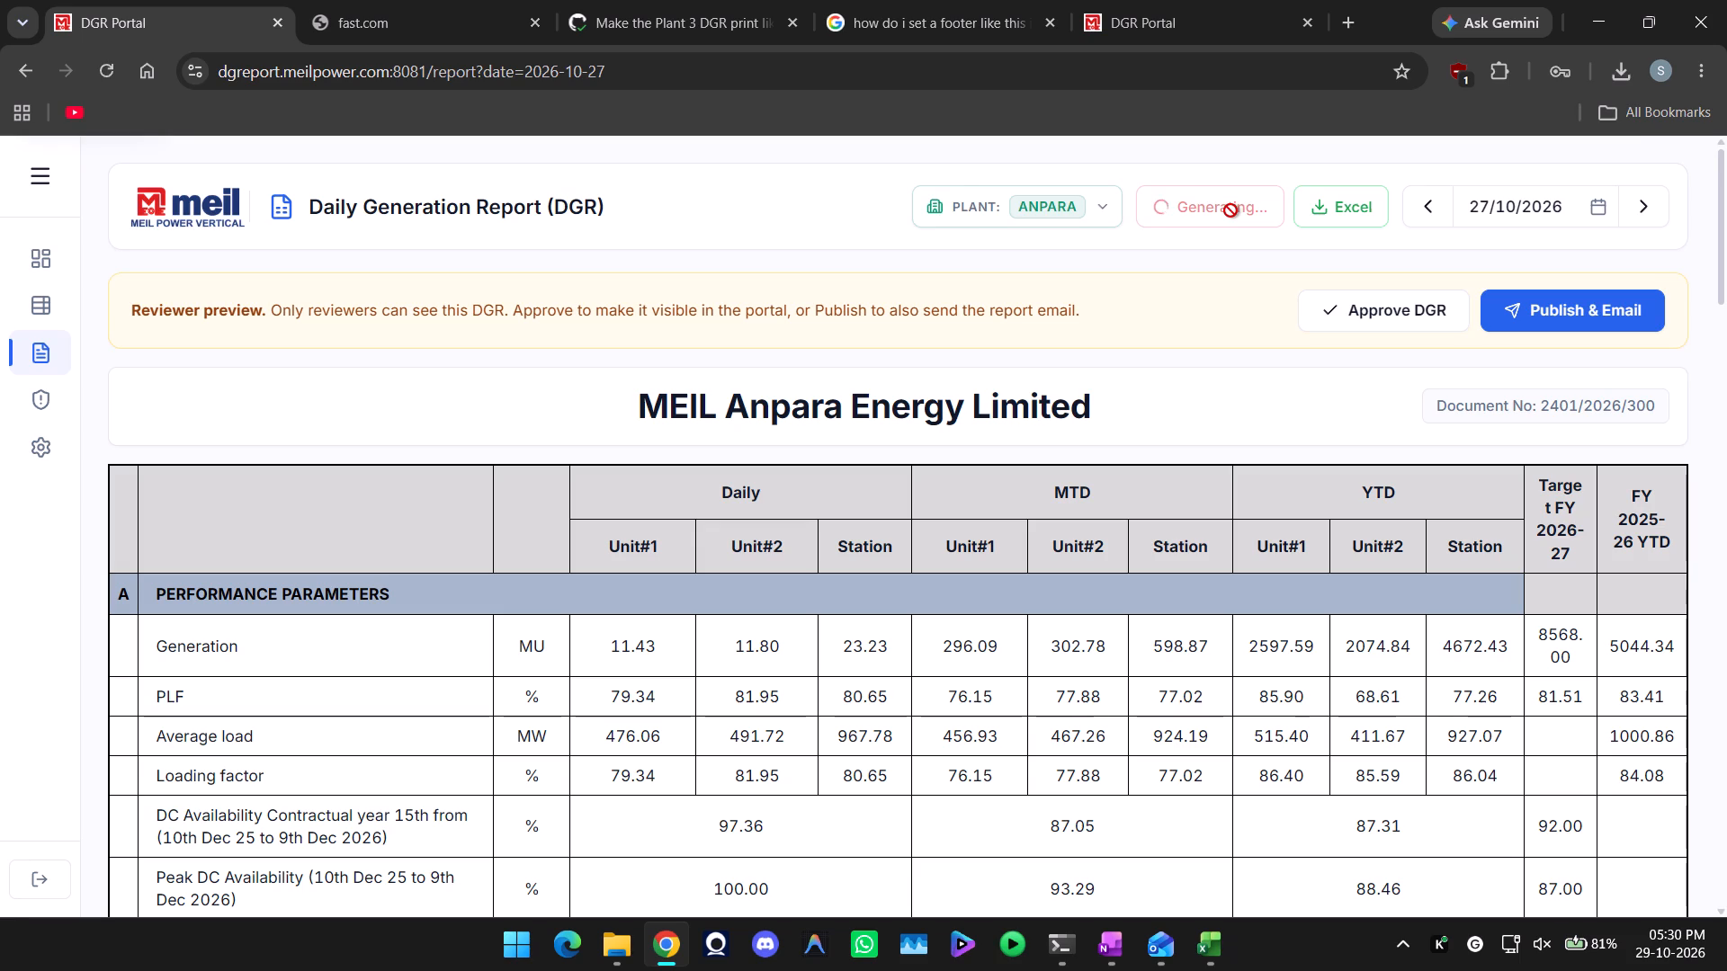
click(1381, 115)
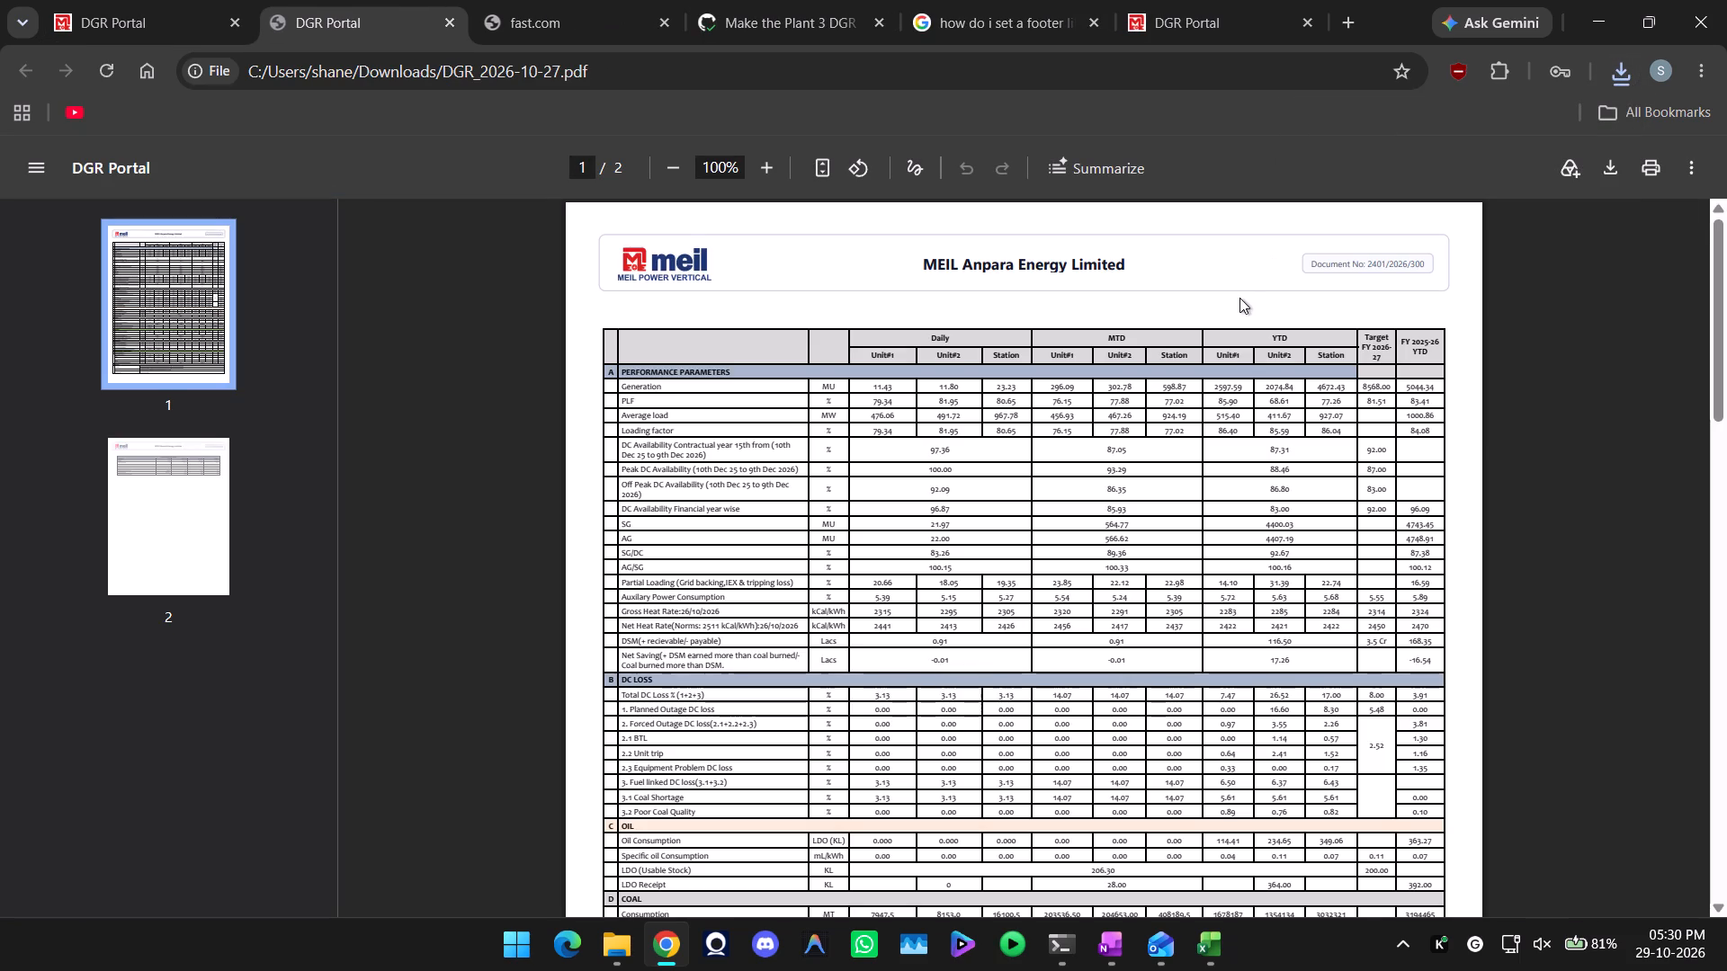
scroll(1239, 298, down, 5)
scroll(1239, 298, up, 7)
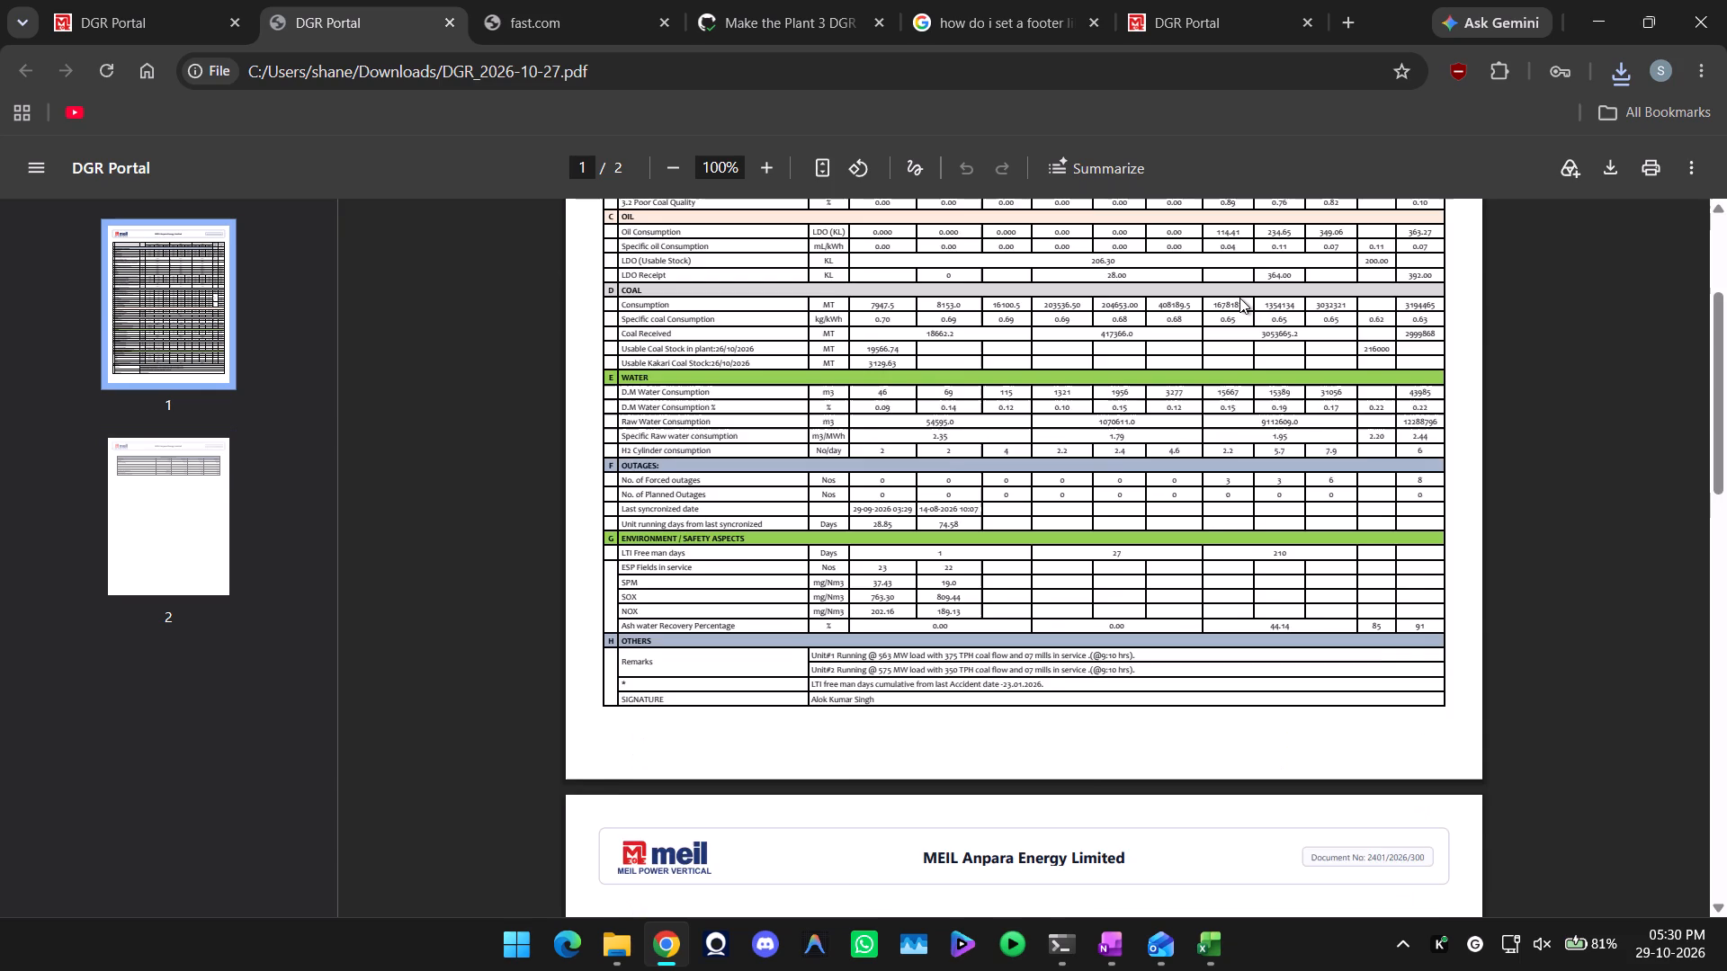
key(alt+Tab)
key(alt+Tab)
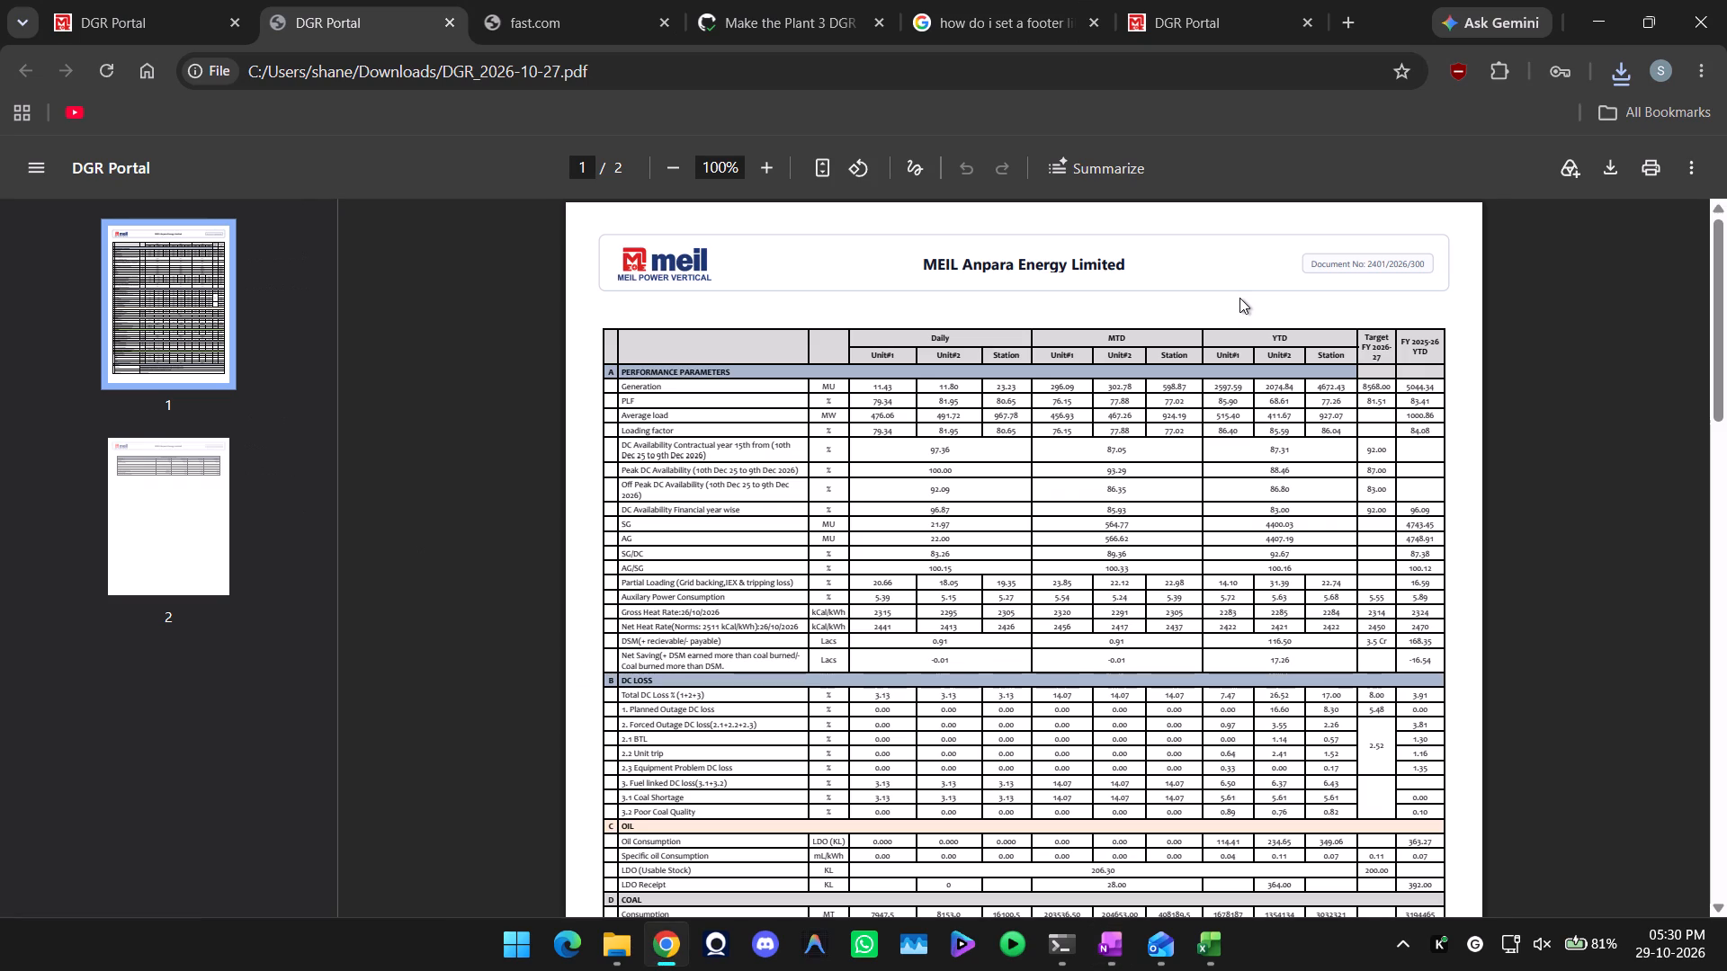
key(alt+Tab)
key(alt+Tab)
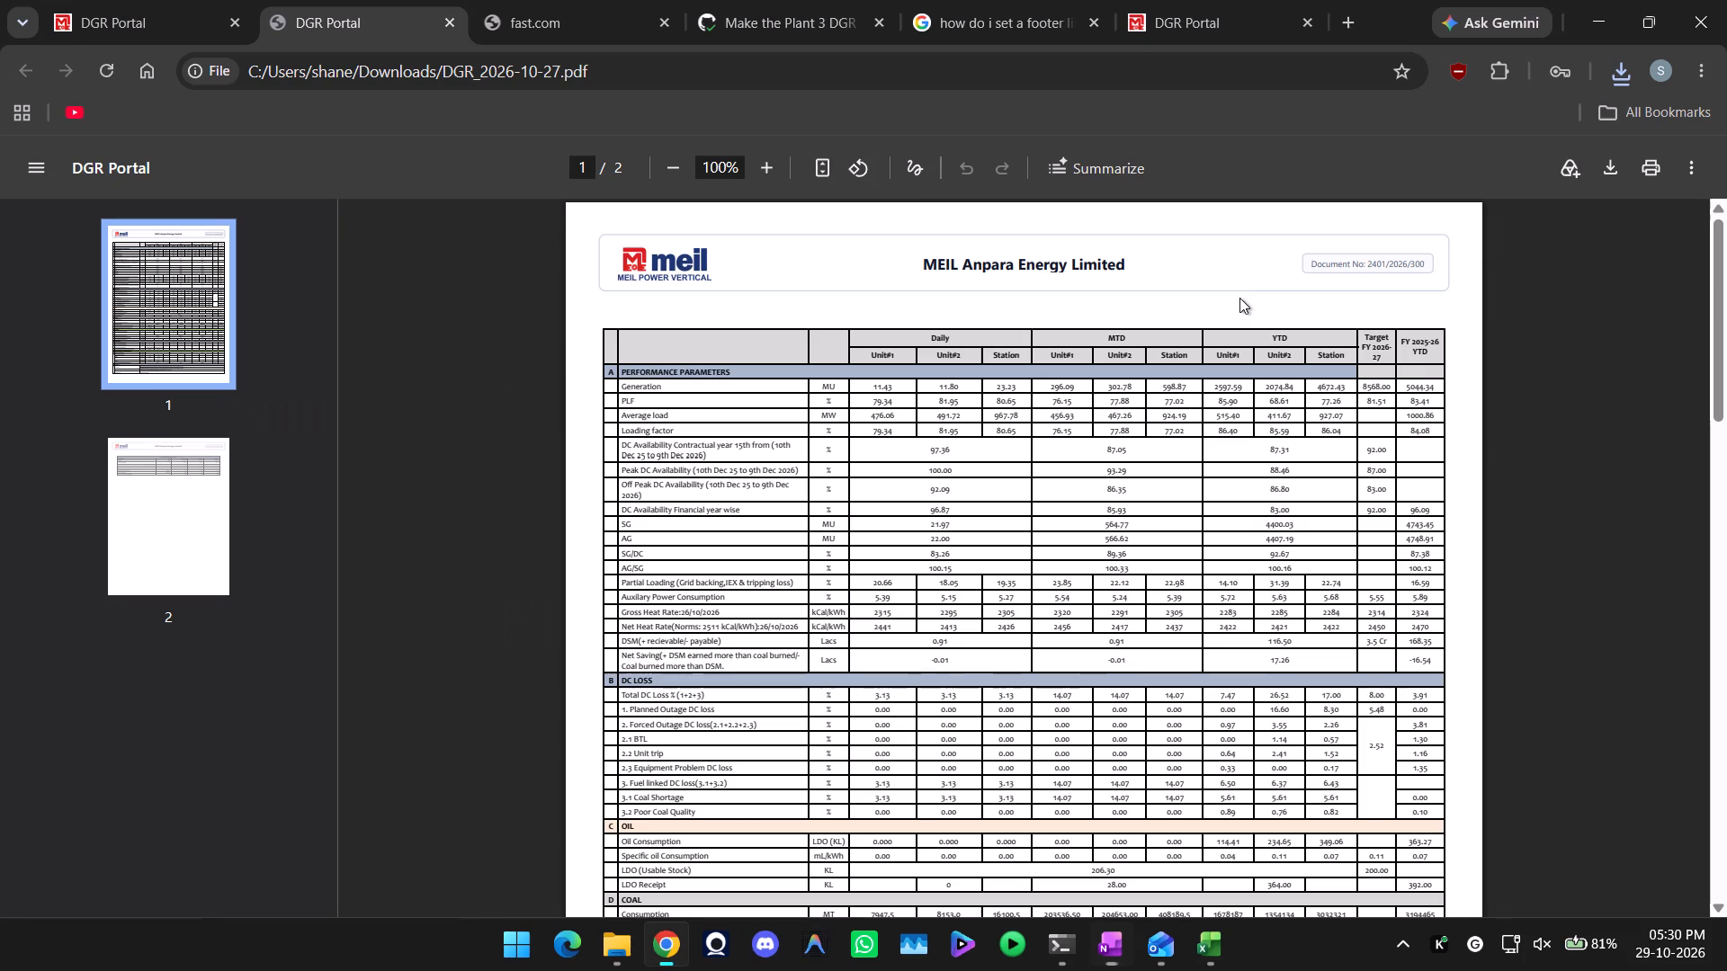
Close the PDF, fast.com, GitHub, Google search and localhost portal tabs, keeping only the live DGR portal open.
click(456, 24)
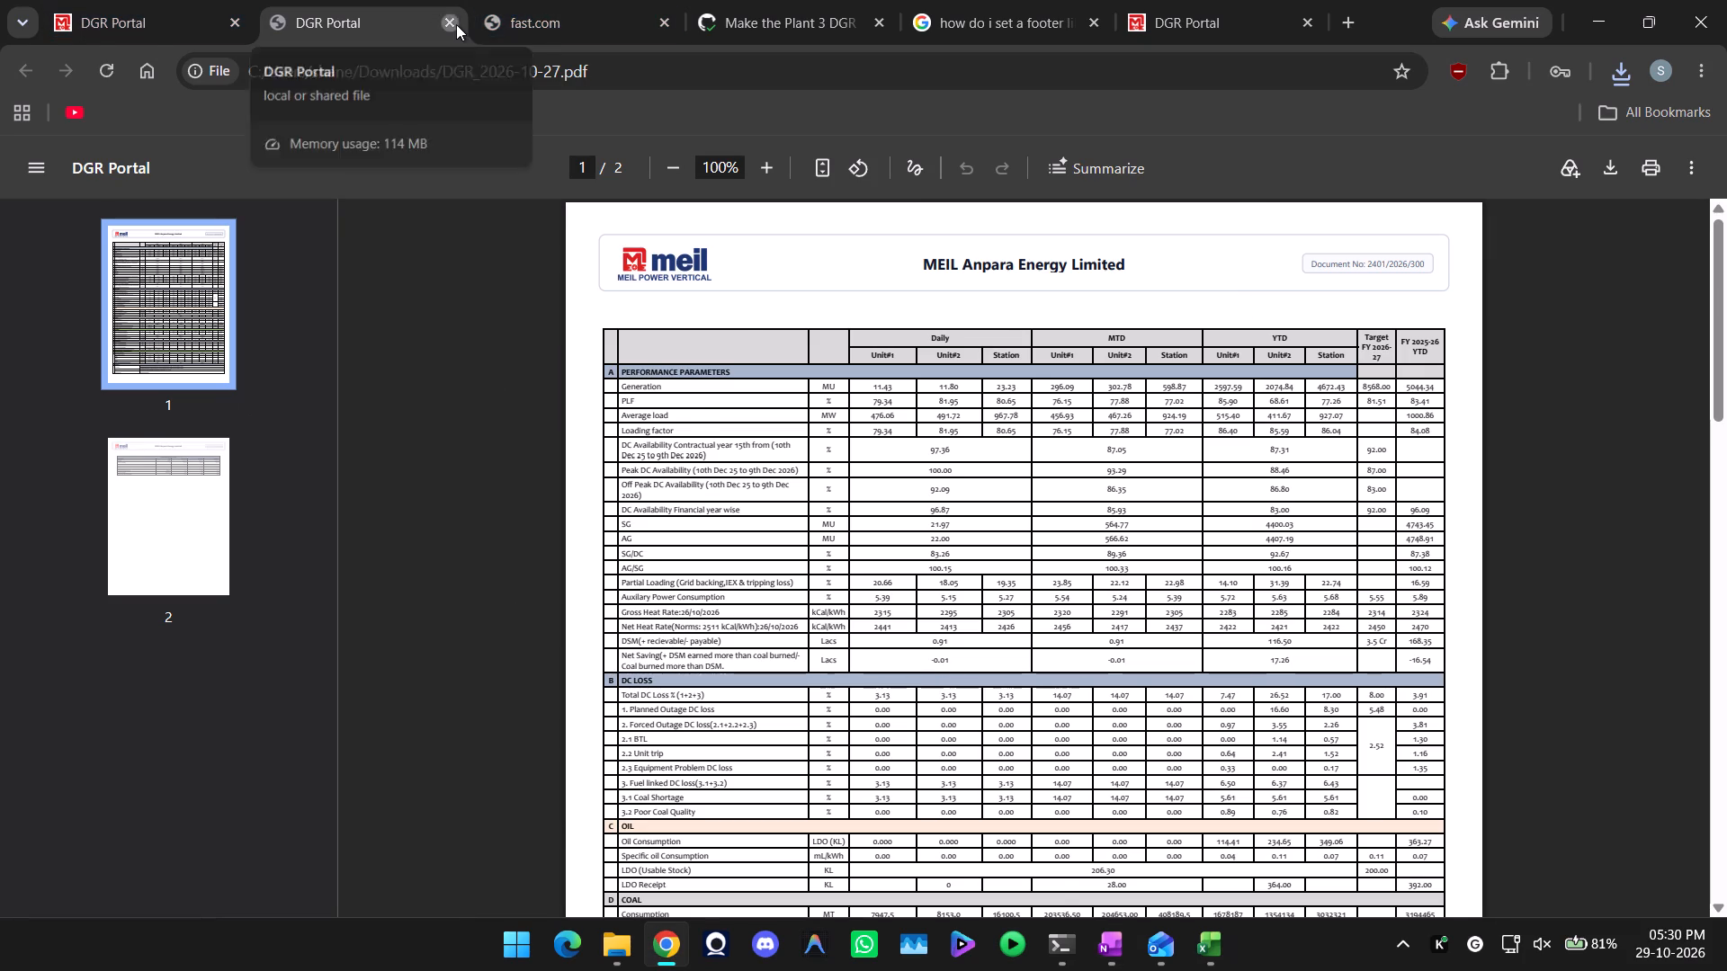
click(456, 24)
right_click(456, 24)
double_click(456, 24)
triple_click(456, 24)
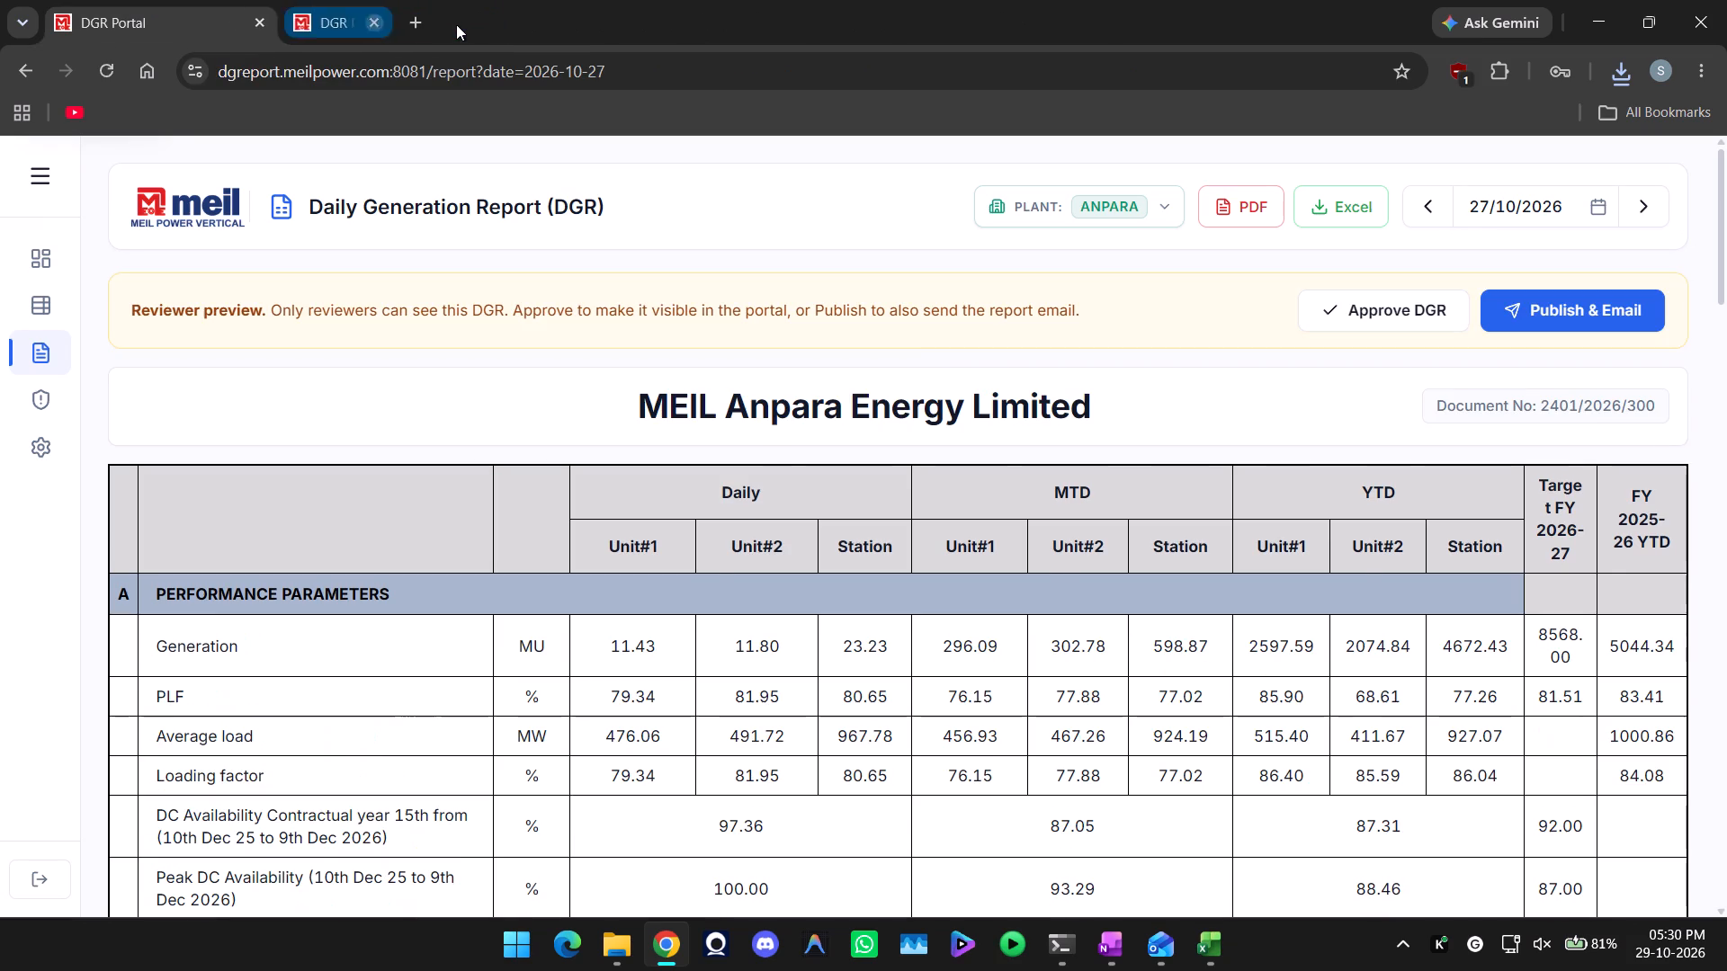
Open the Anpara Data Entry form for 28/10/2026.
click(53, 290)
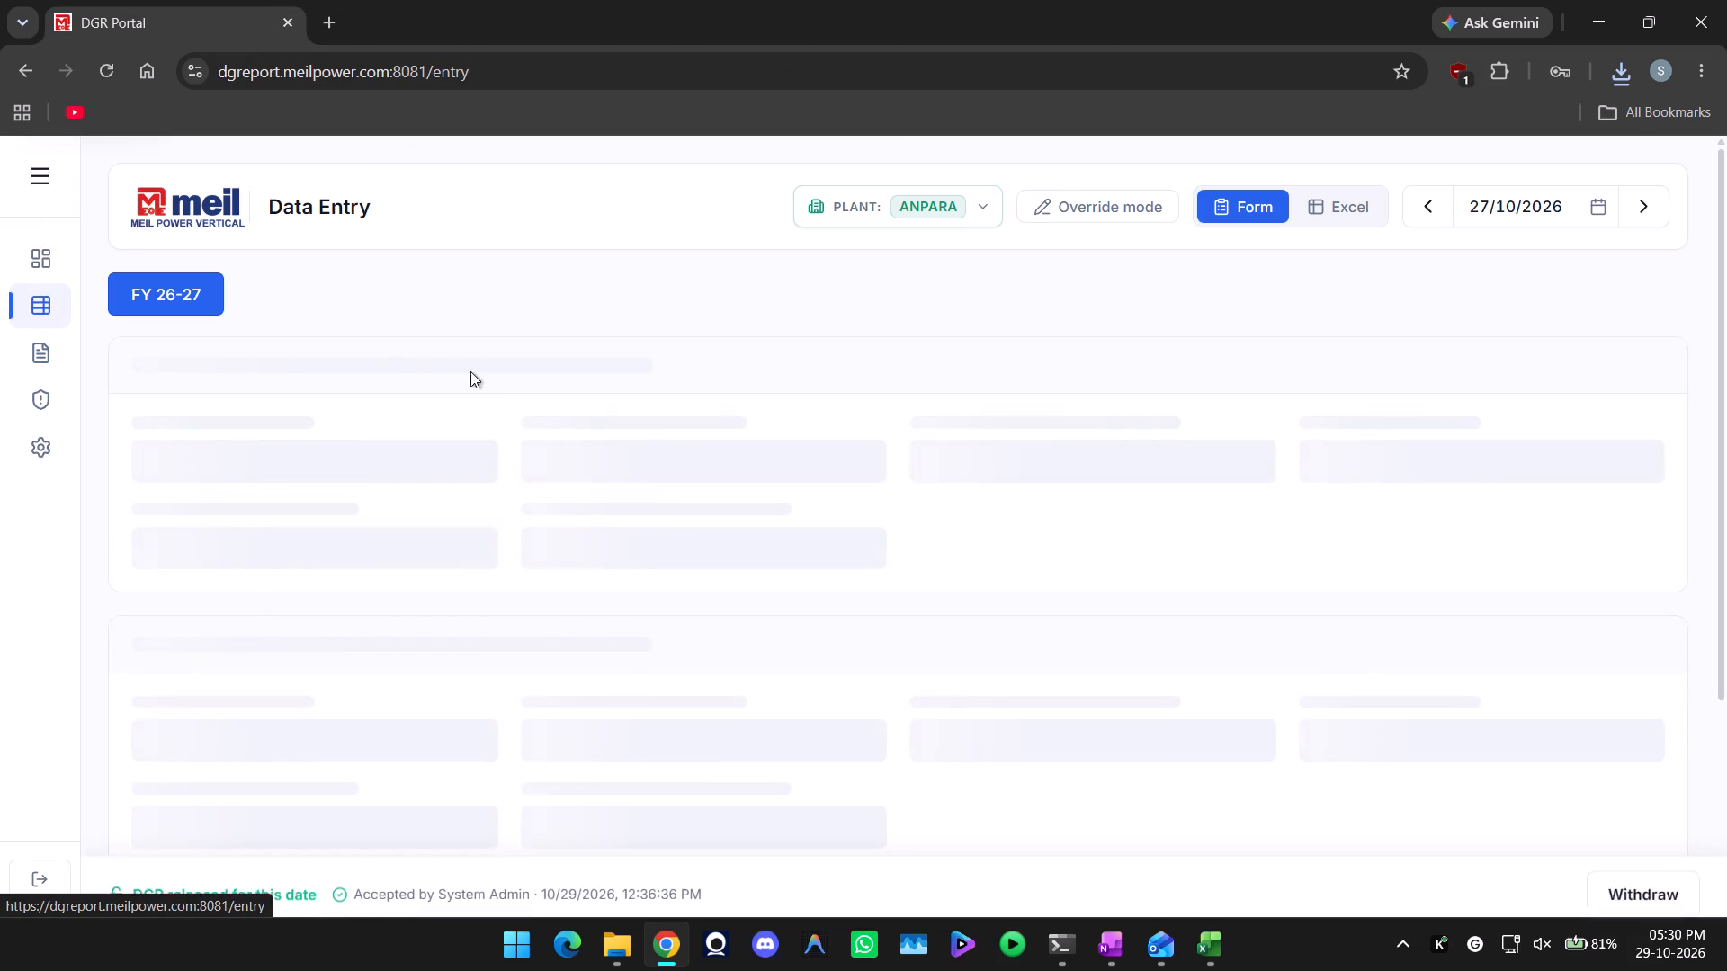
click(1645, 208)
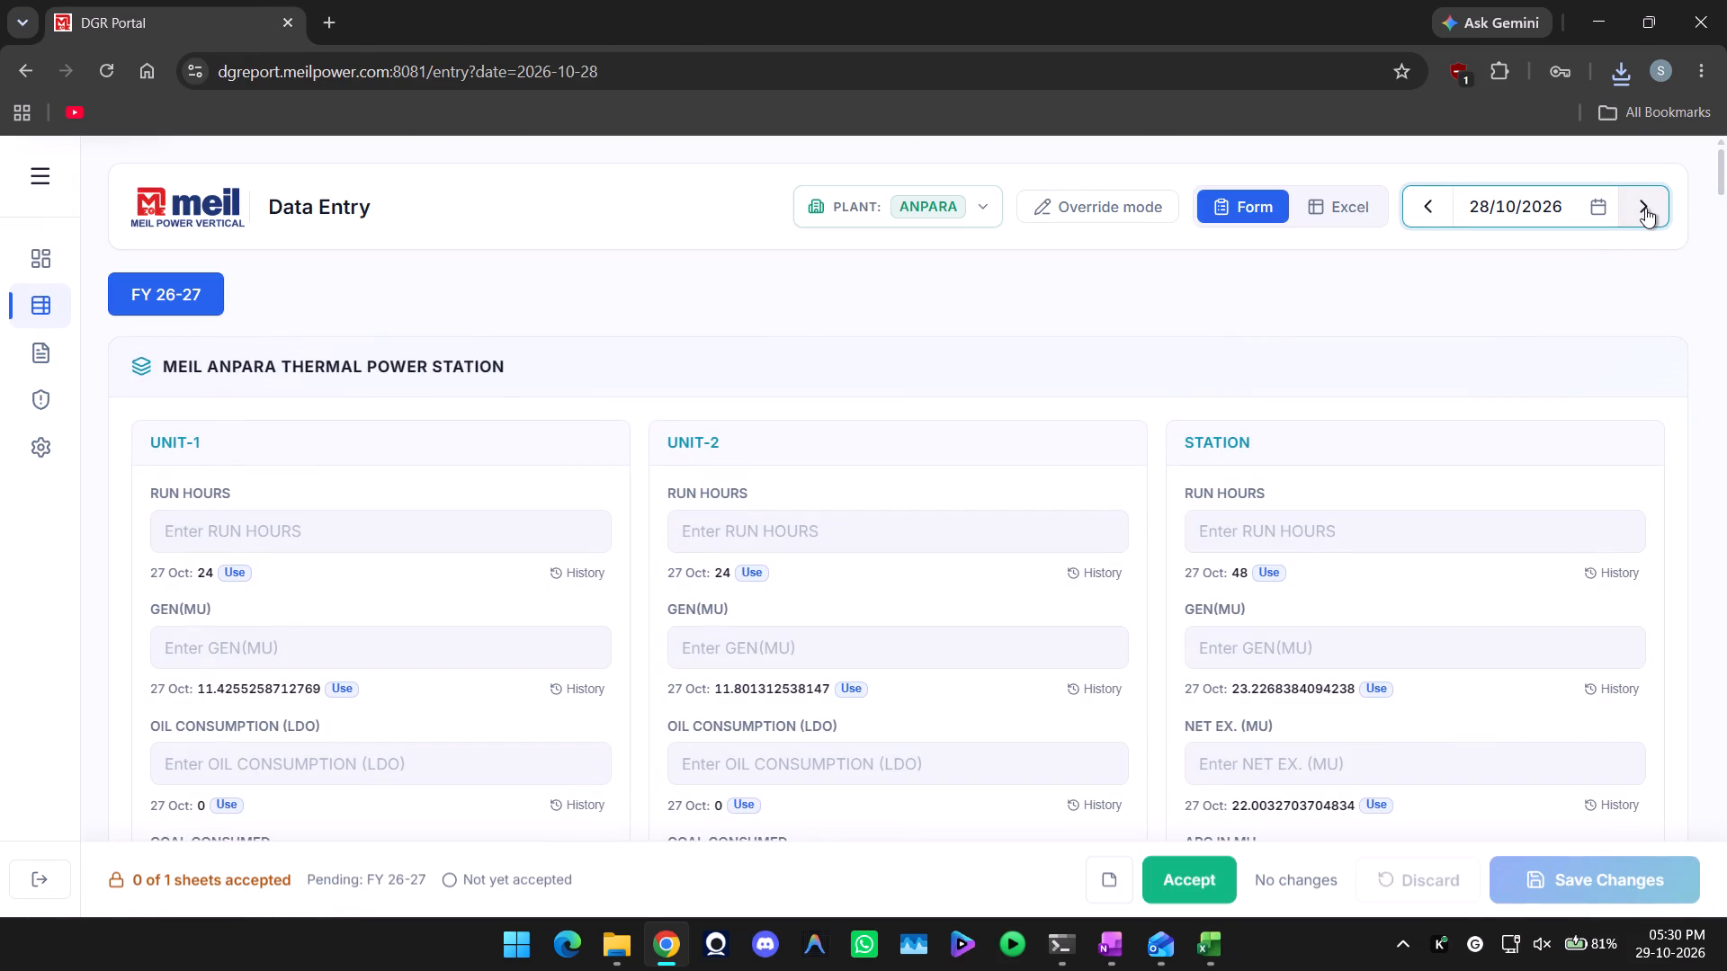
Close the daily generation record workbook that is open in Excel.
key(alt+Tab)
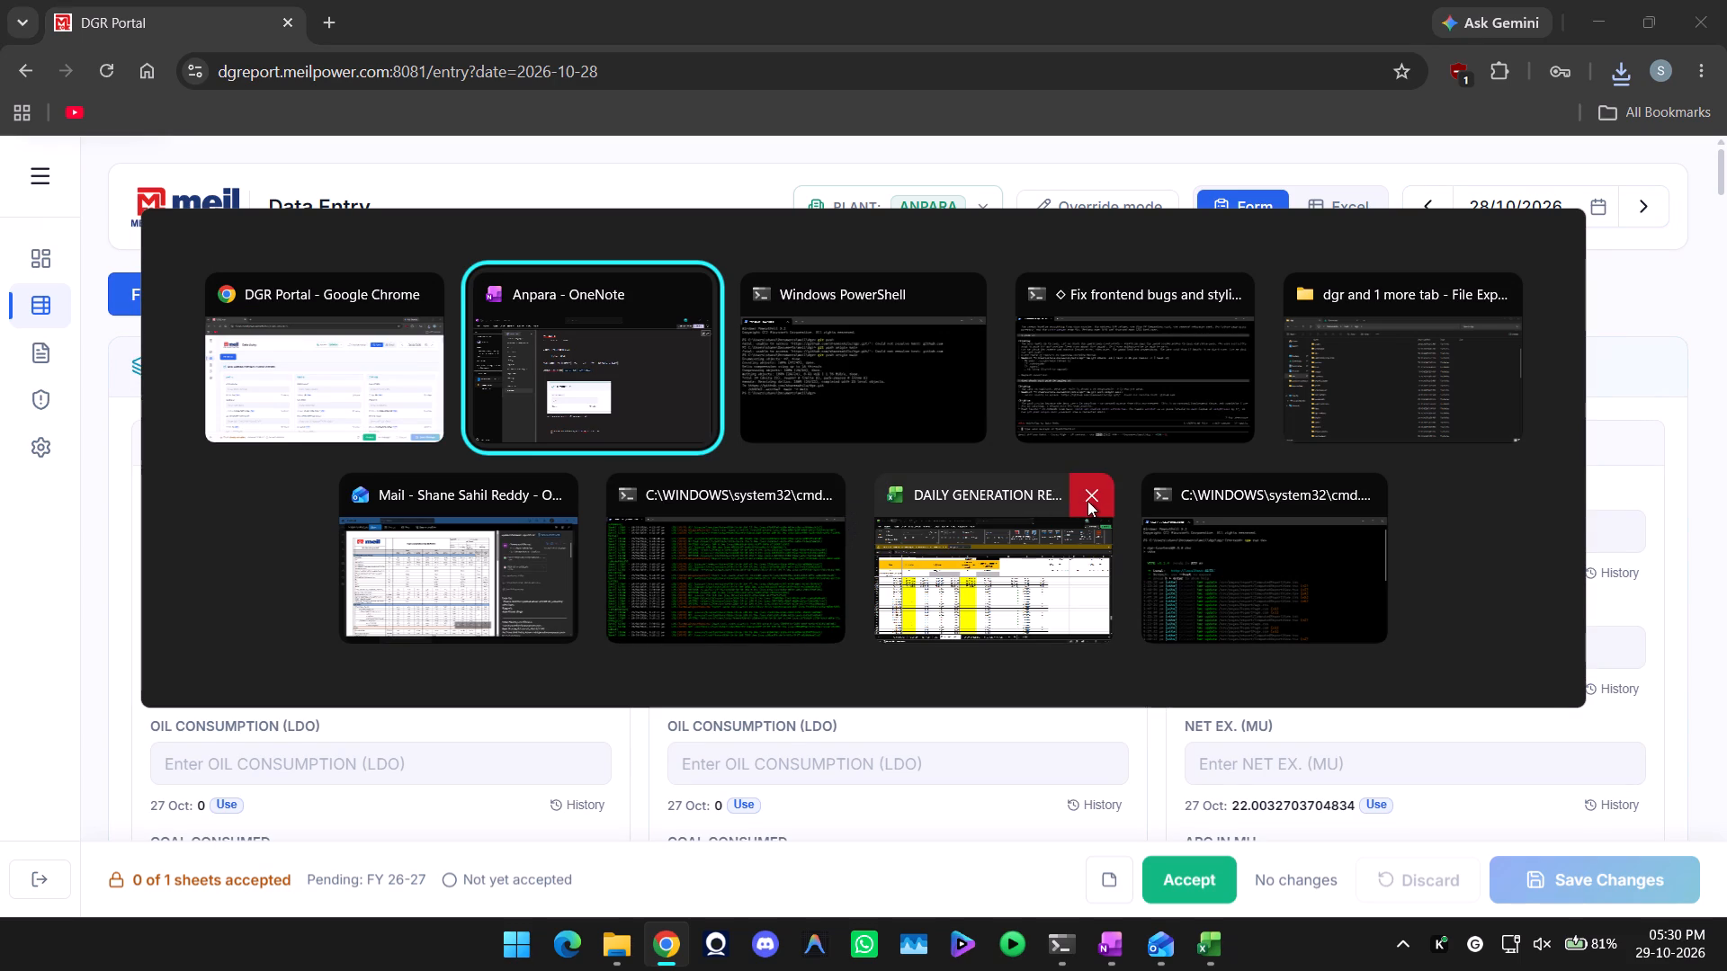
alt+click(1090, 501)
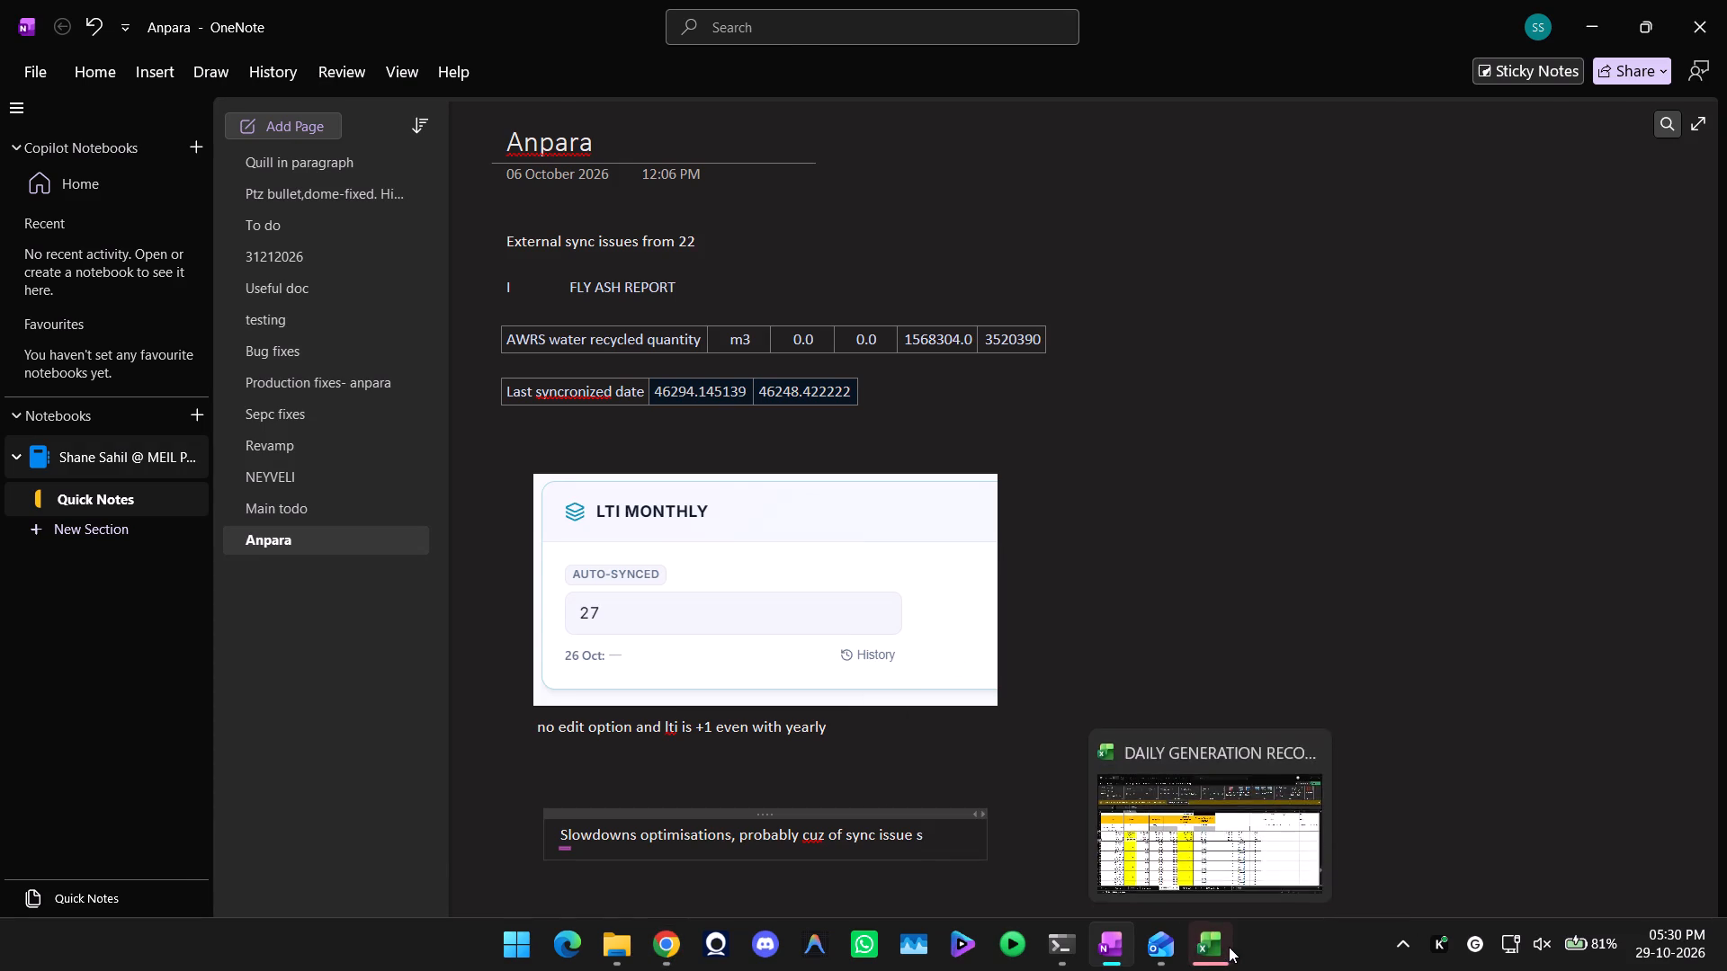
click(1229, 947)
click(965, 621)
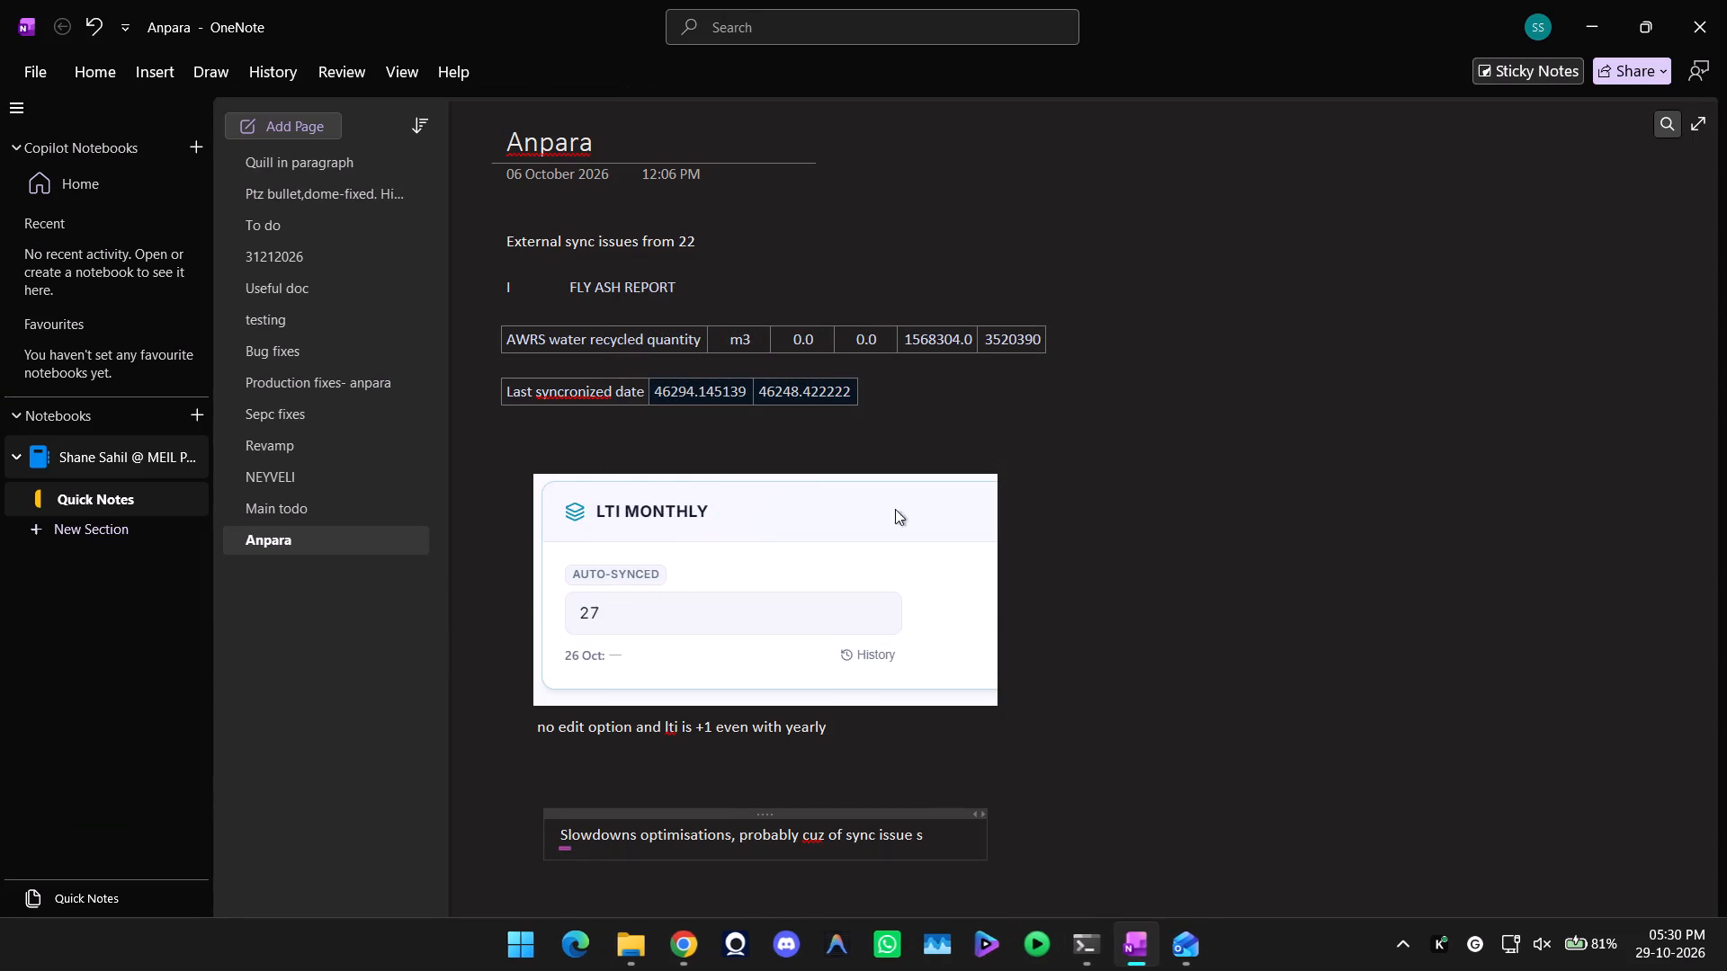
Bring the Windows PowerShell window for the dgr repository to the front.
key(alt+Tab)
key(alt+Tab)
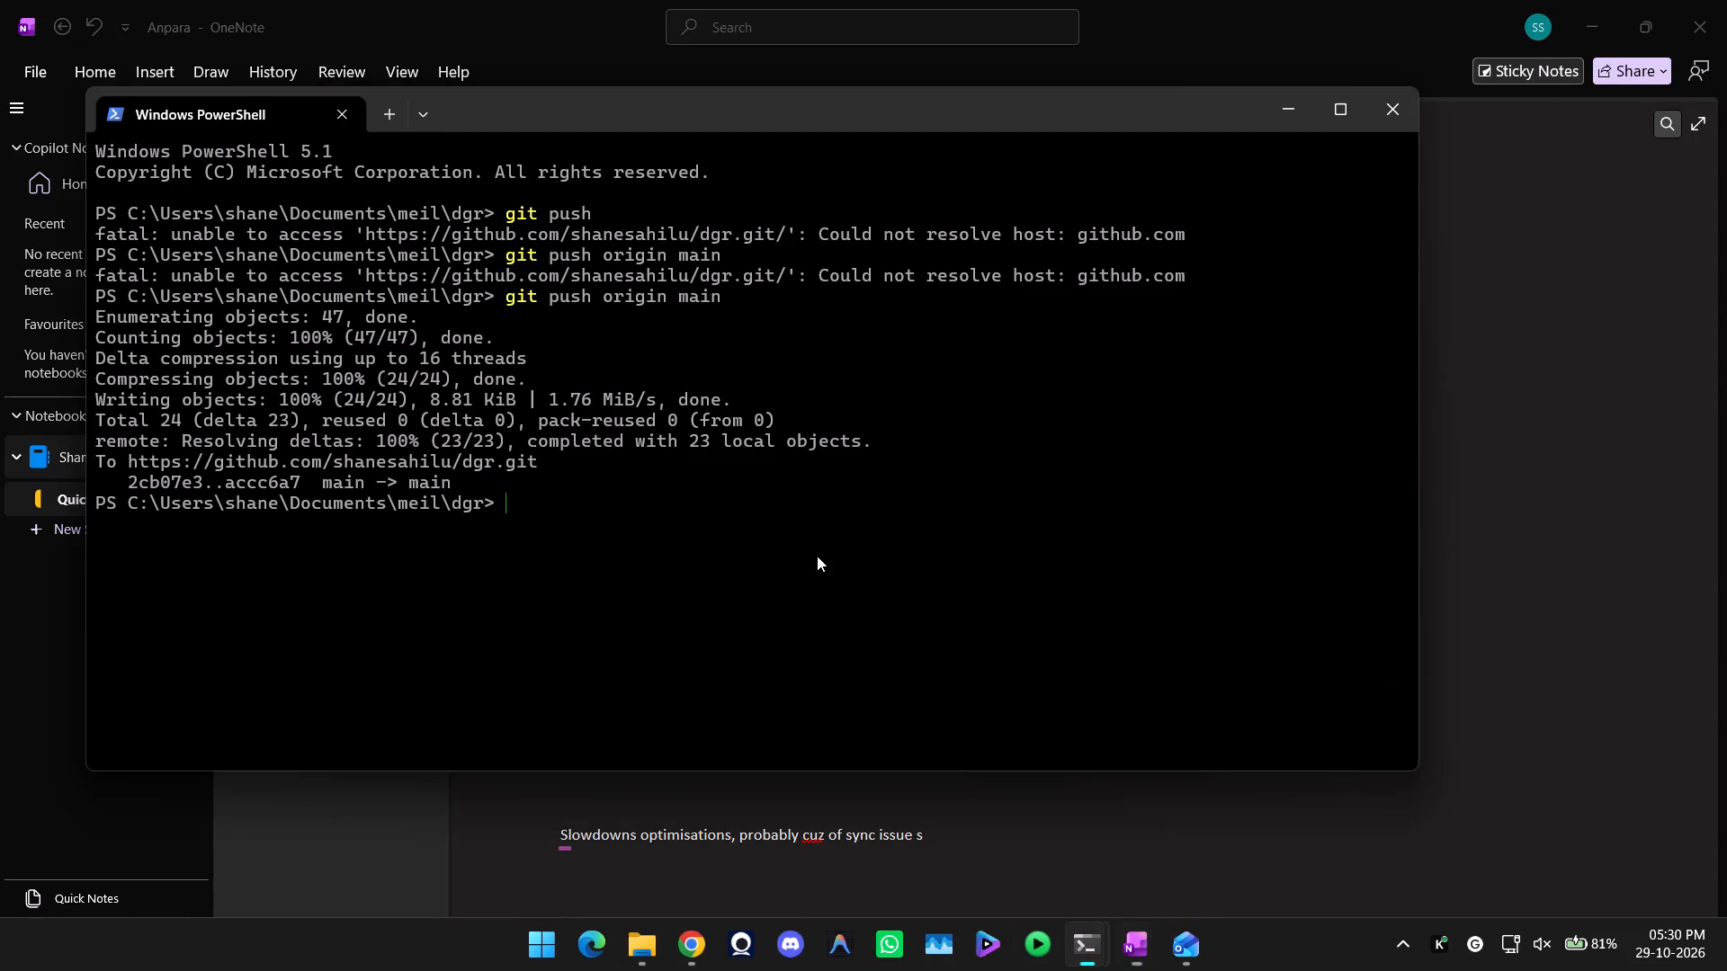
Close the Windows PowerShell window that was used to push the dgr repository.
key(alt+Tab)
key(alt+Tab)
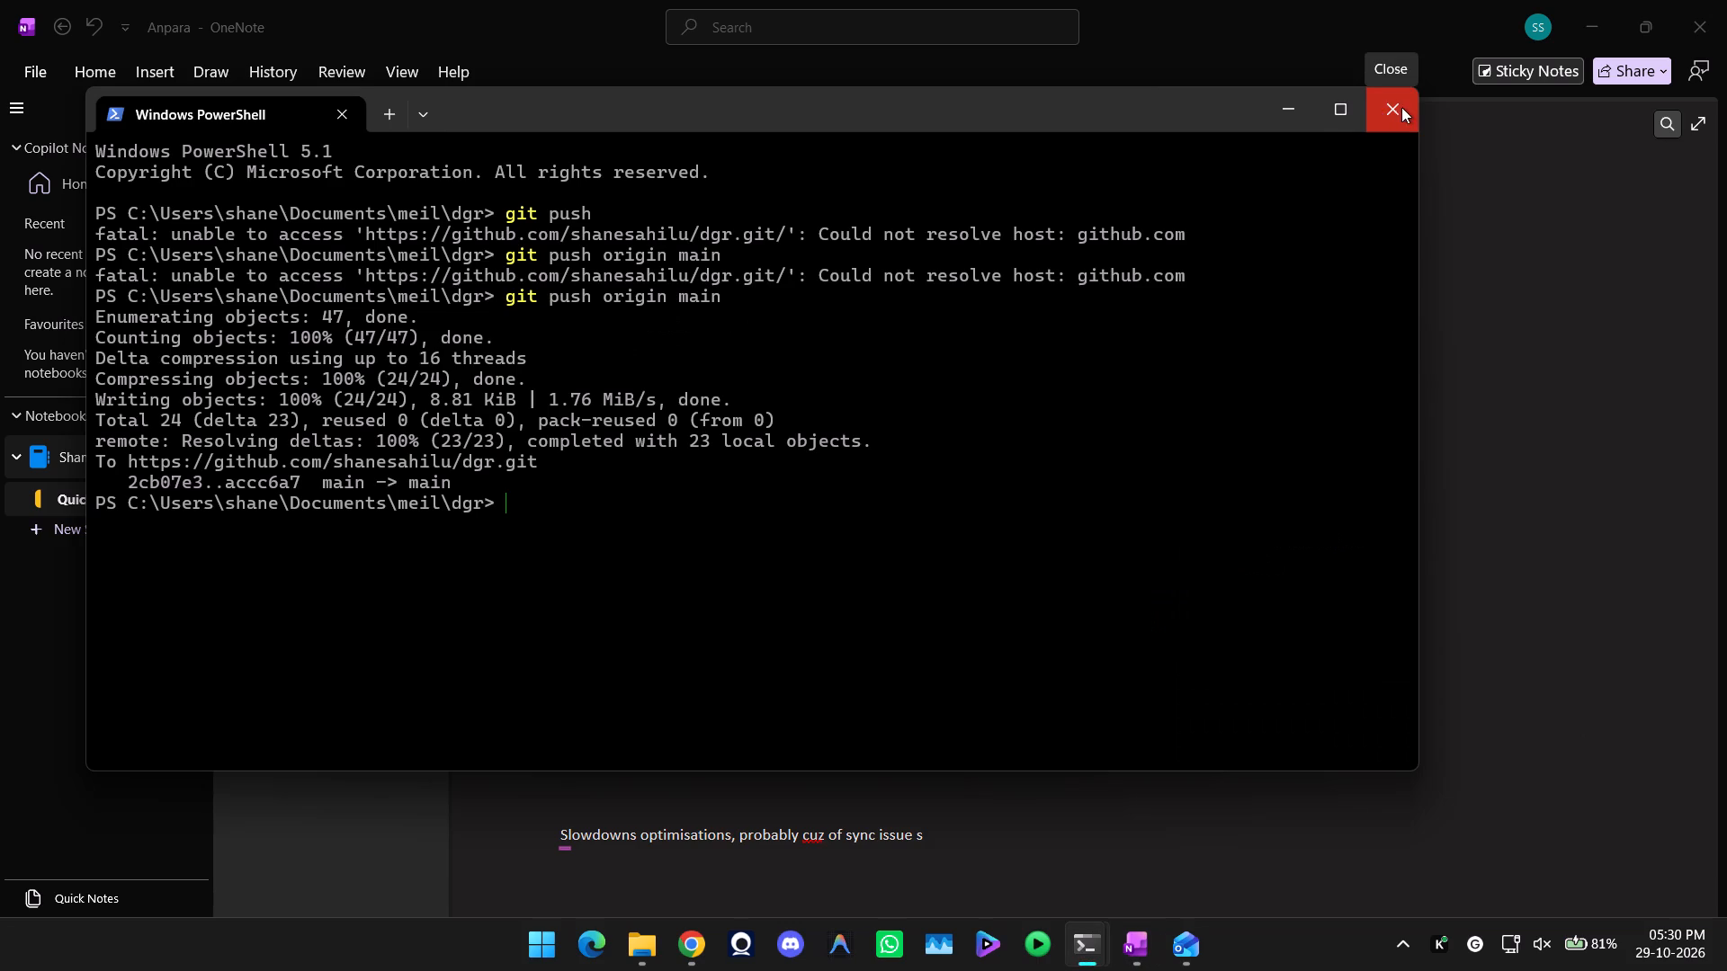
click(1403, 107)
Switch from the OneNote Anpara page to the DGR Portal window in Chrome.
key(alt+Tab)
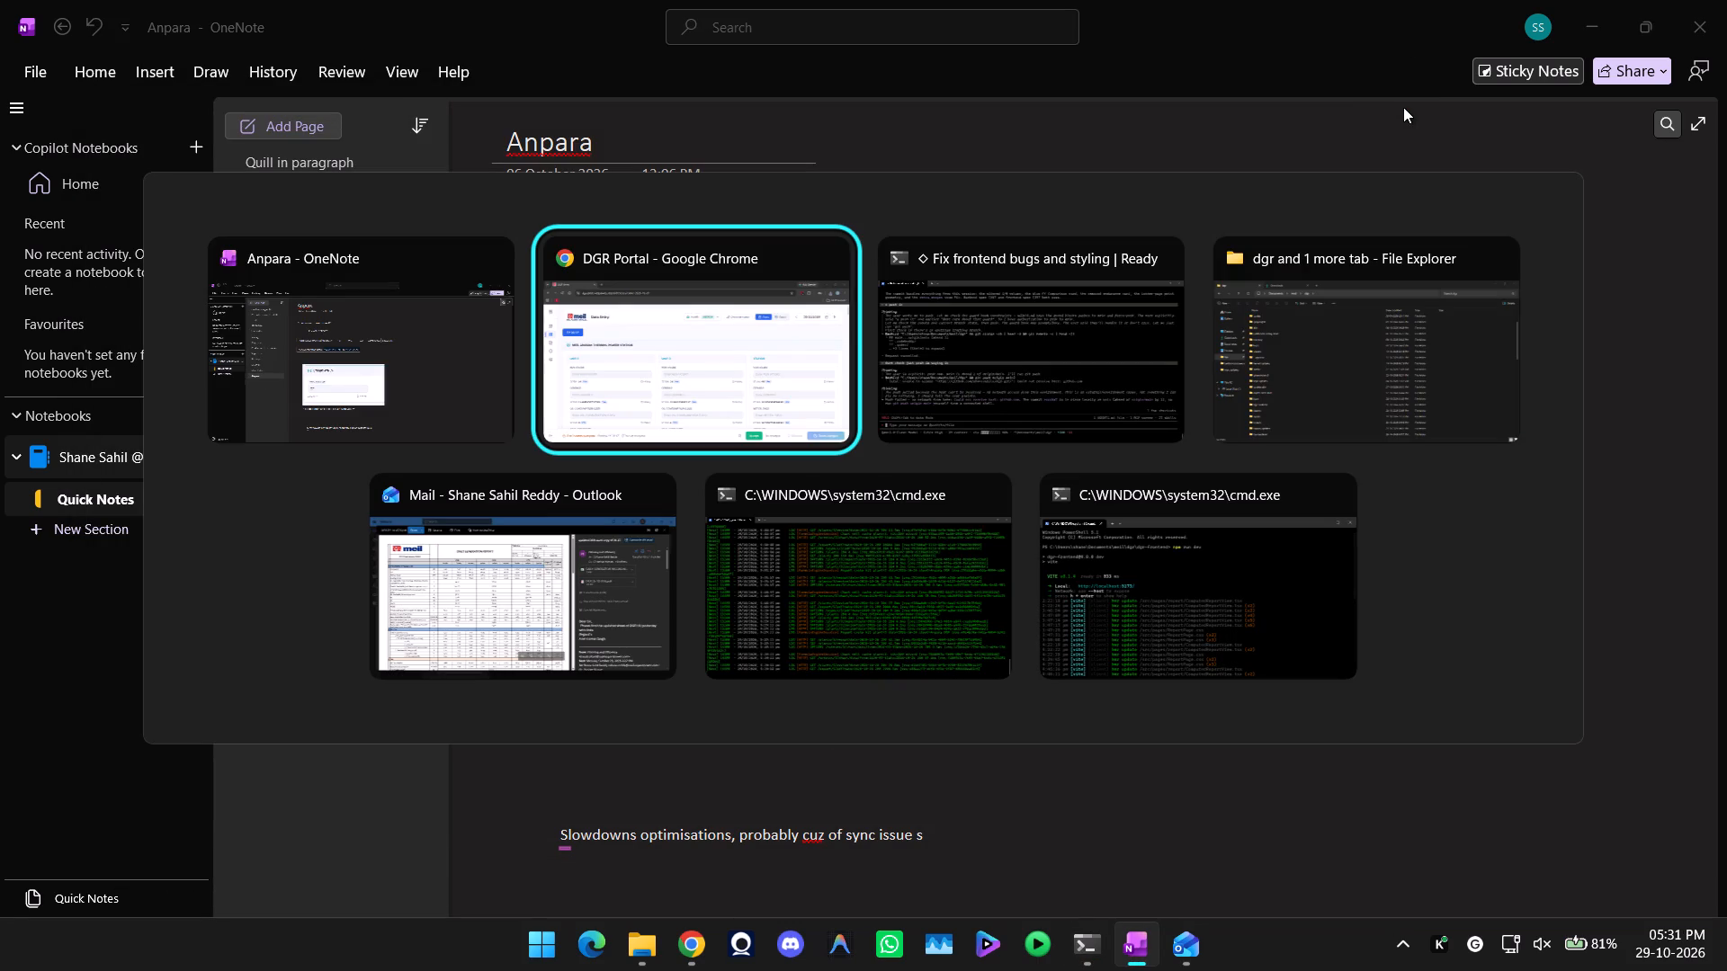
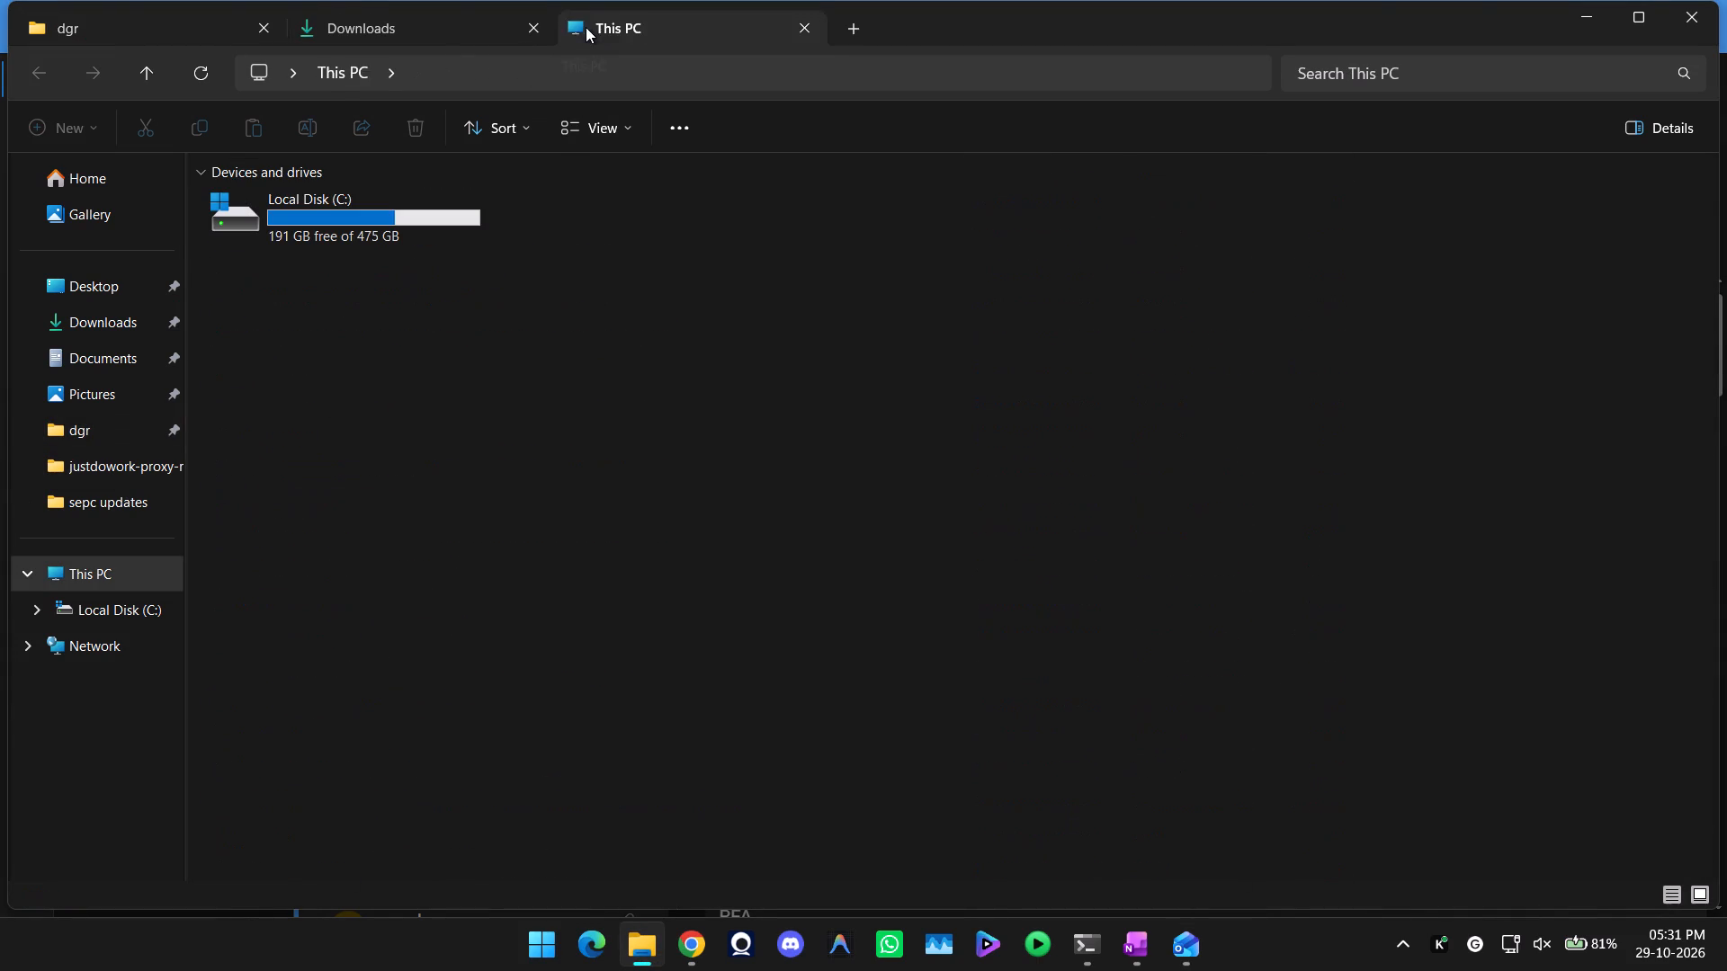
Close the Downloads and This PC tabs in File Explorer, keeping only the original dgr folder tab.
click(539, 27)
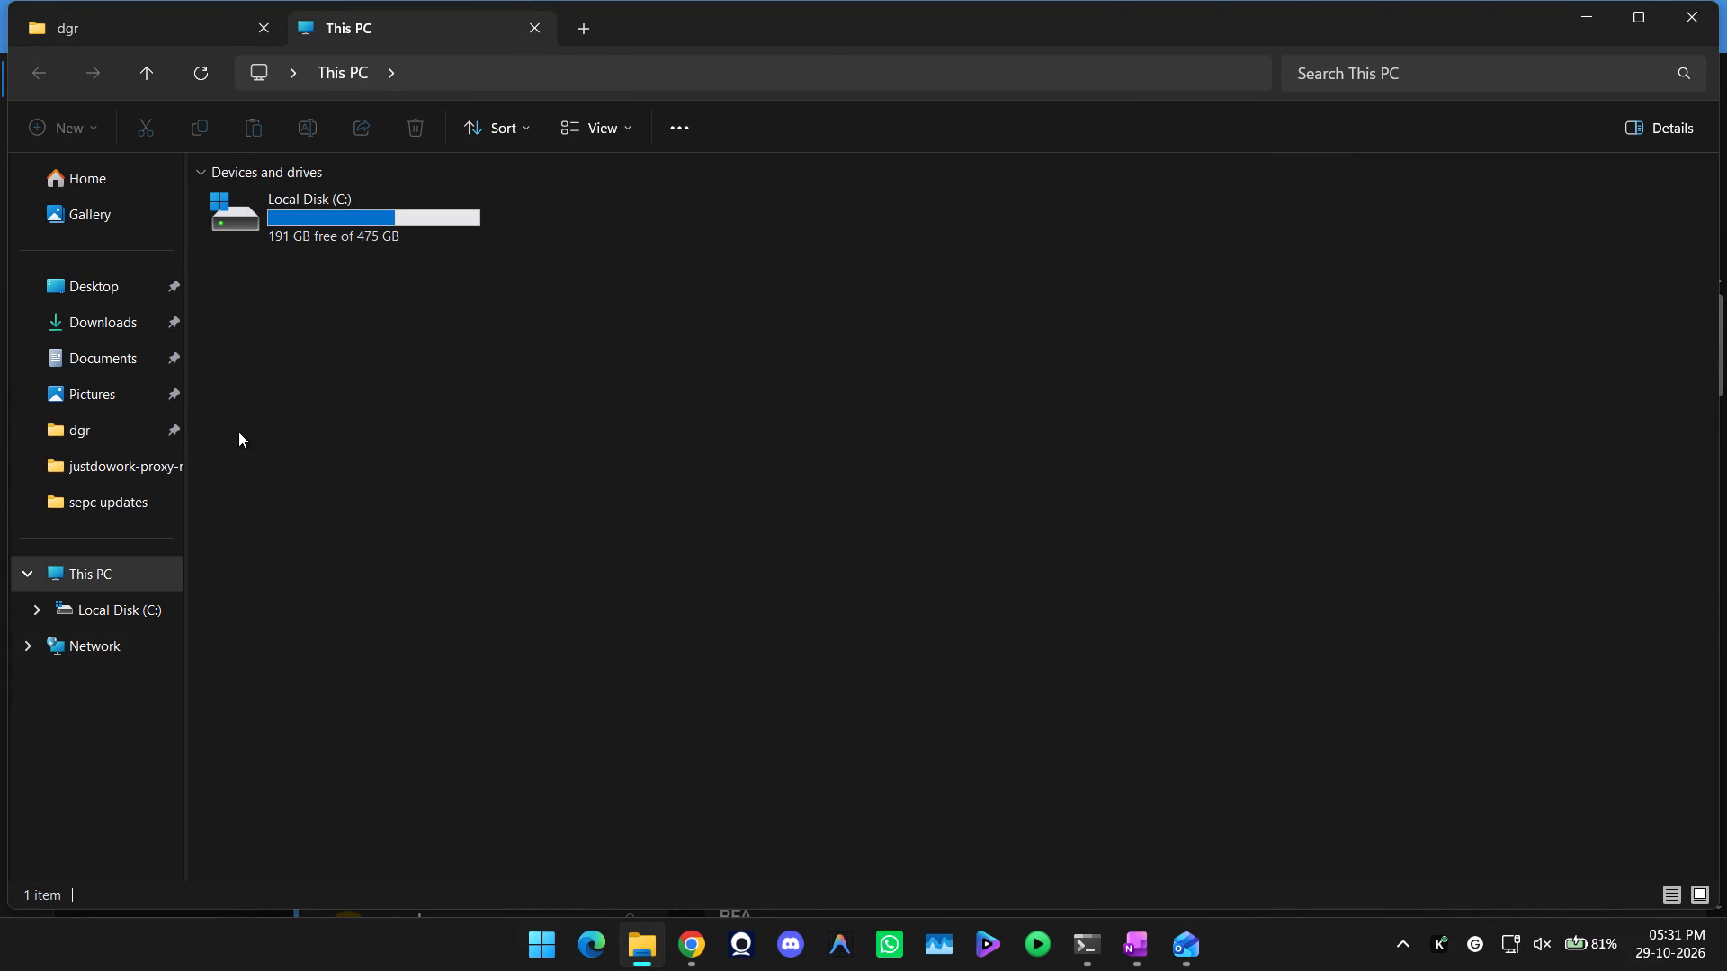
click(121, 435)
scroll(411, 709, down, 1)
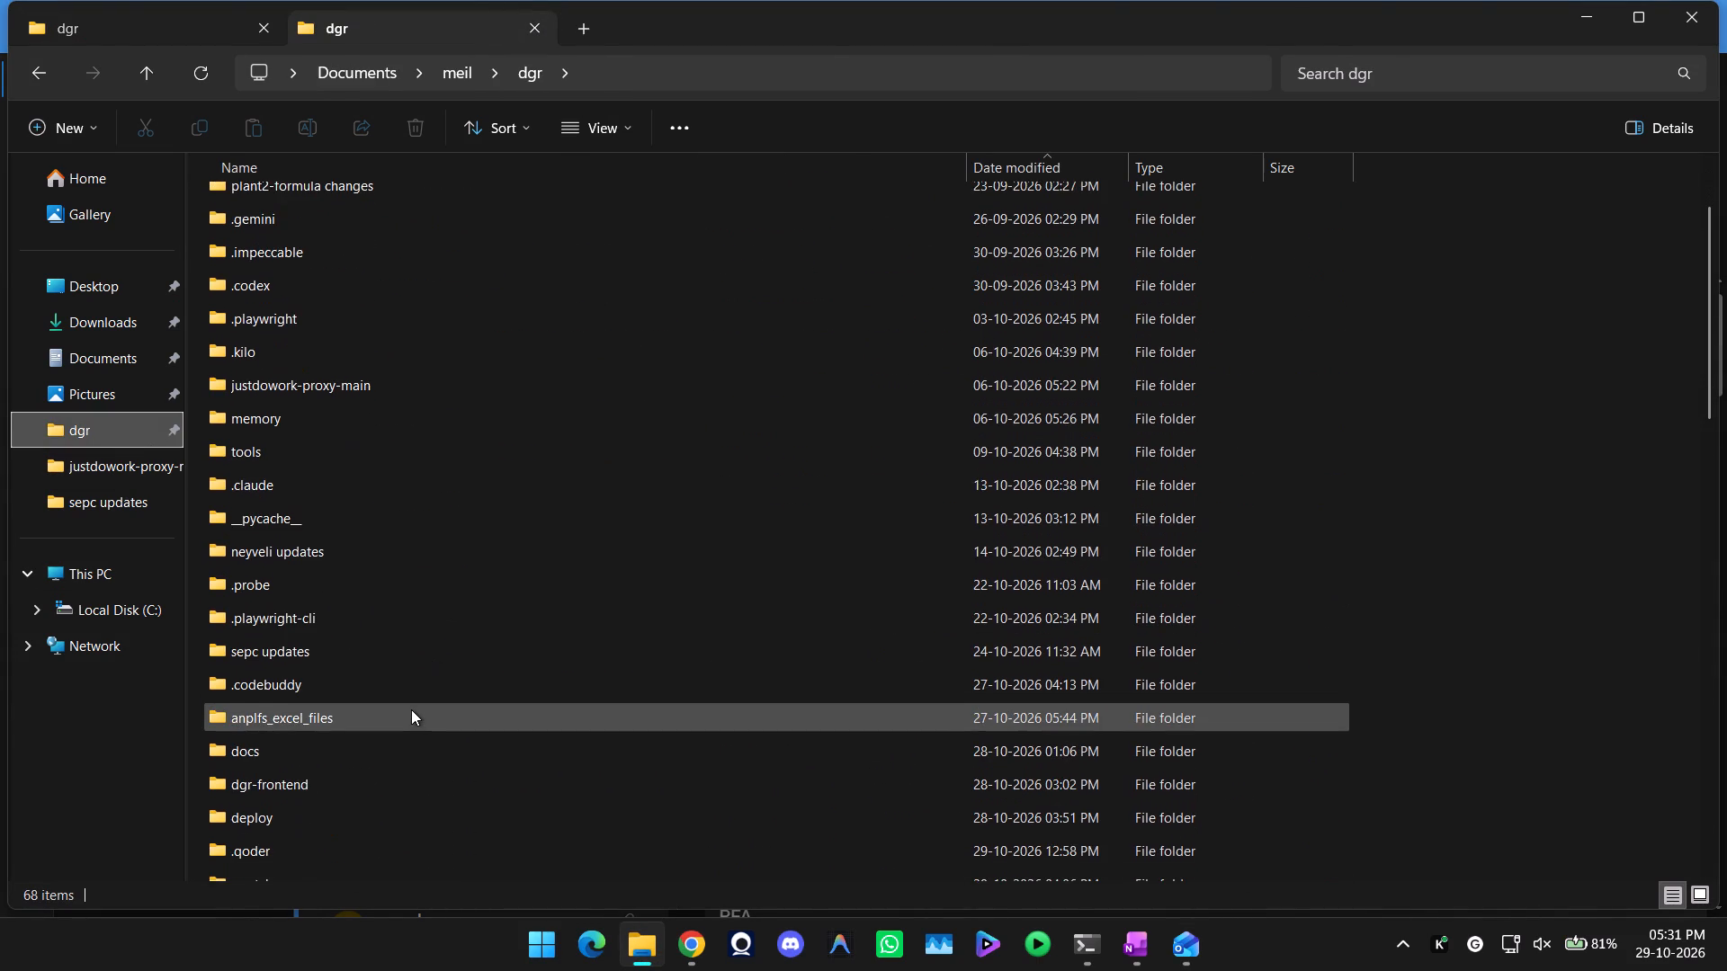
scroll(411, 709, down, 1)
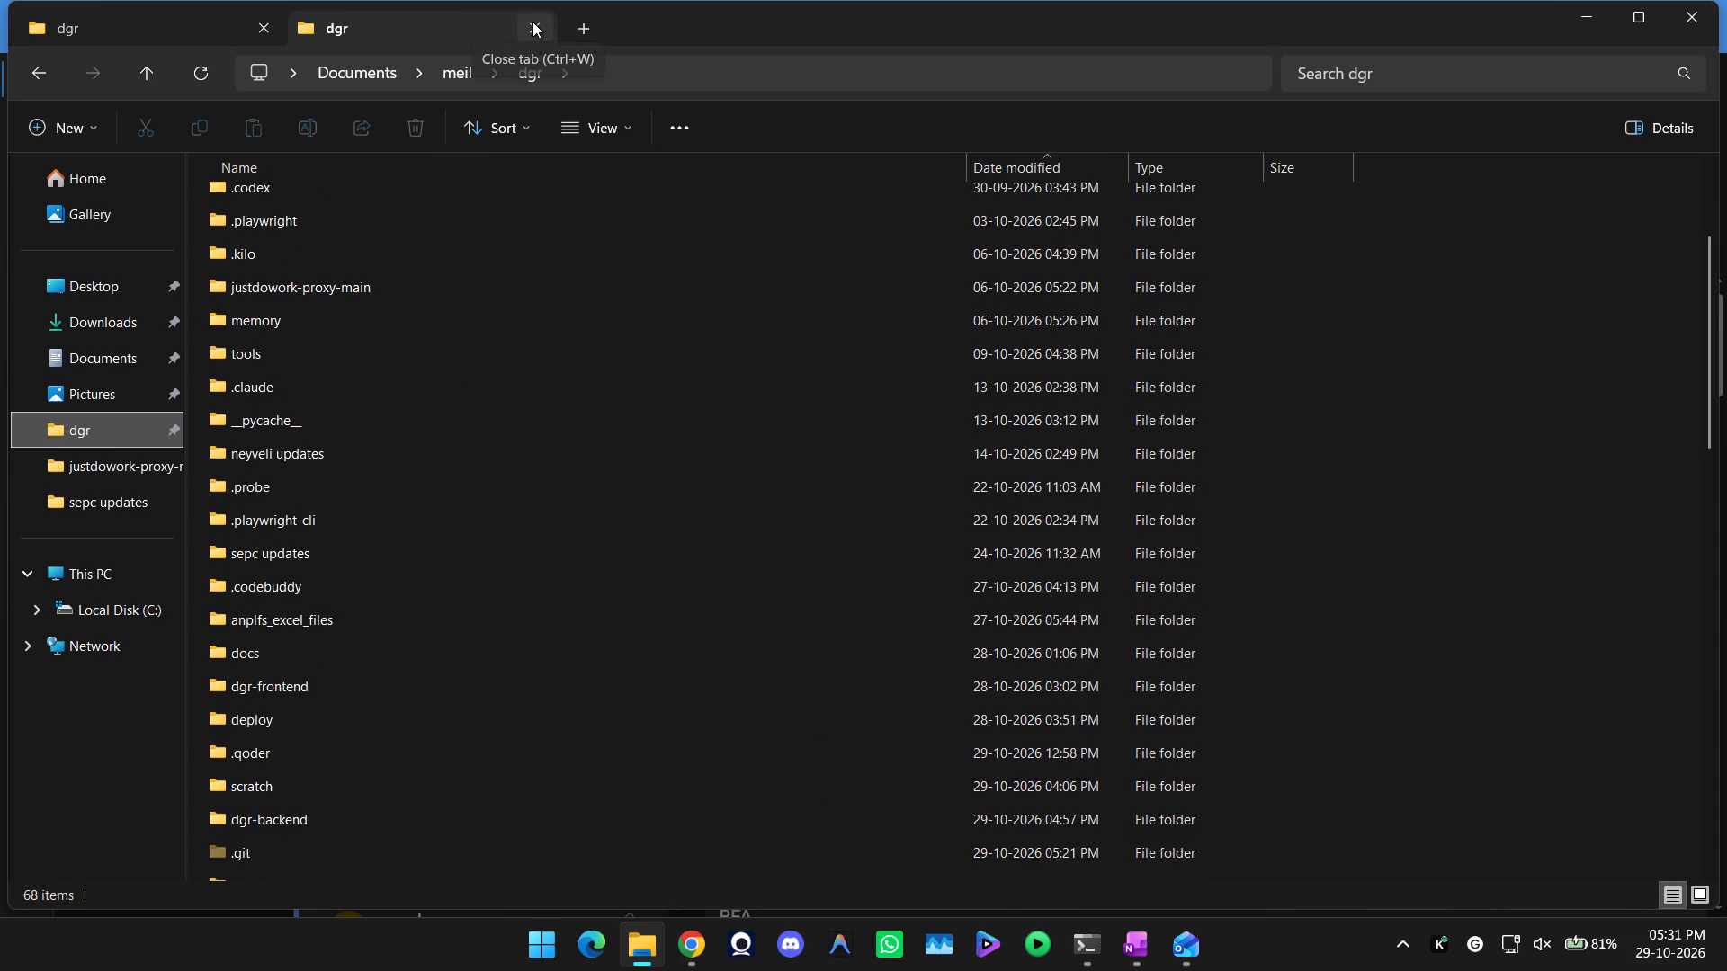
click(532, 22)
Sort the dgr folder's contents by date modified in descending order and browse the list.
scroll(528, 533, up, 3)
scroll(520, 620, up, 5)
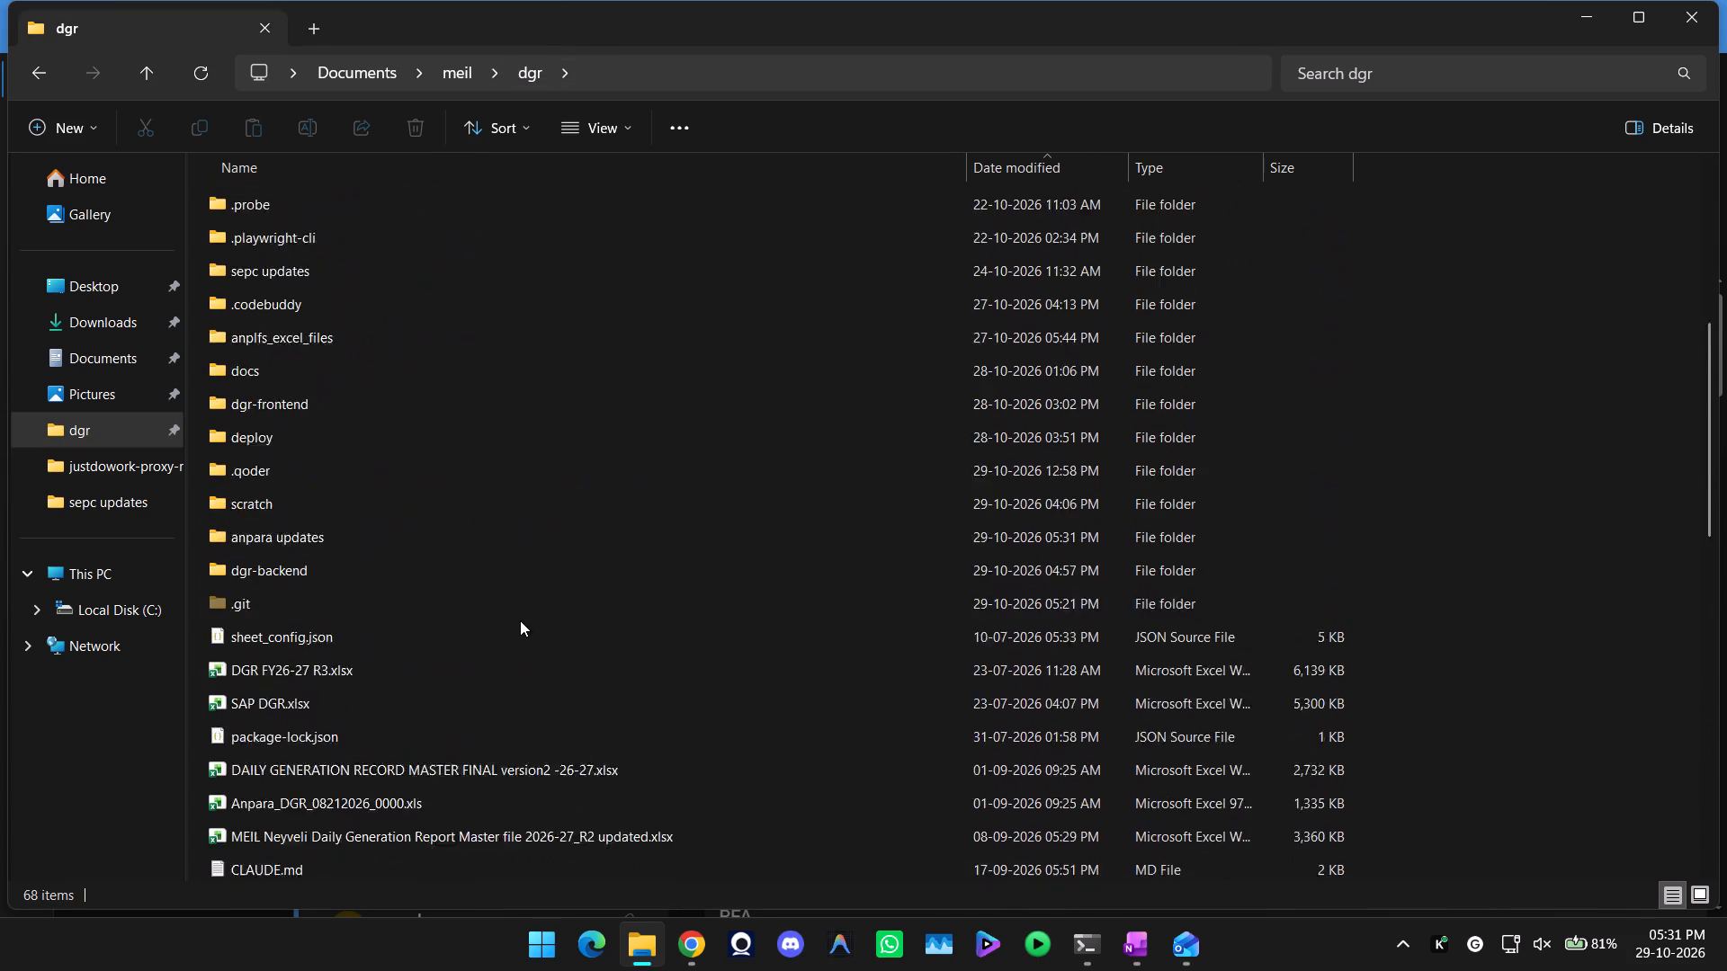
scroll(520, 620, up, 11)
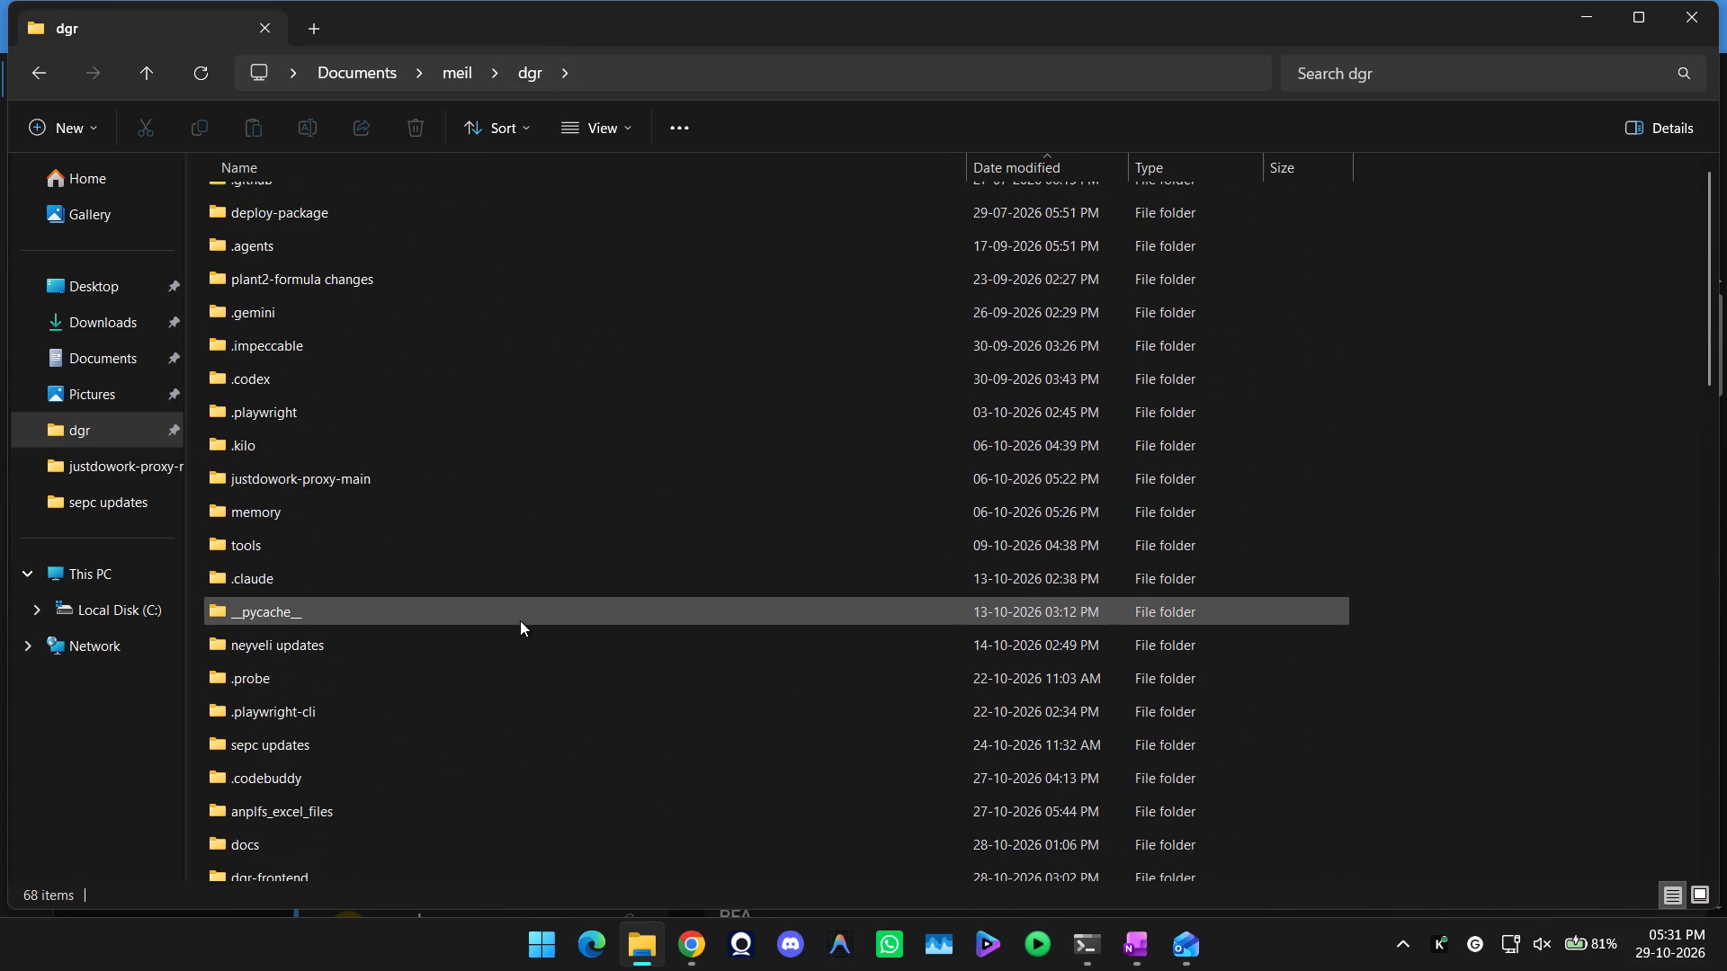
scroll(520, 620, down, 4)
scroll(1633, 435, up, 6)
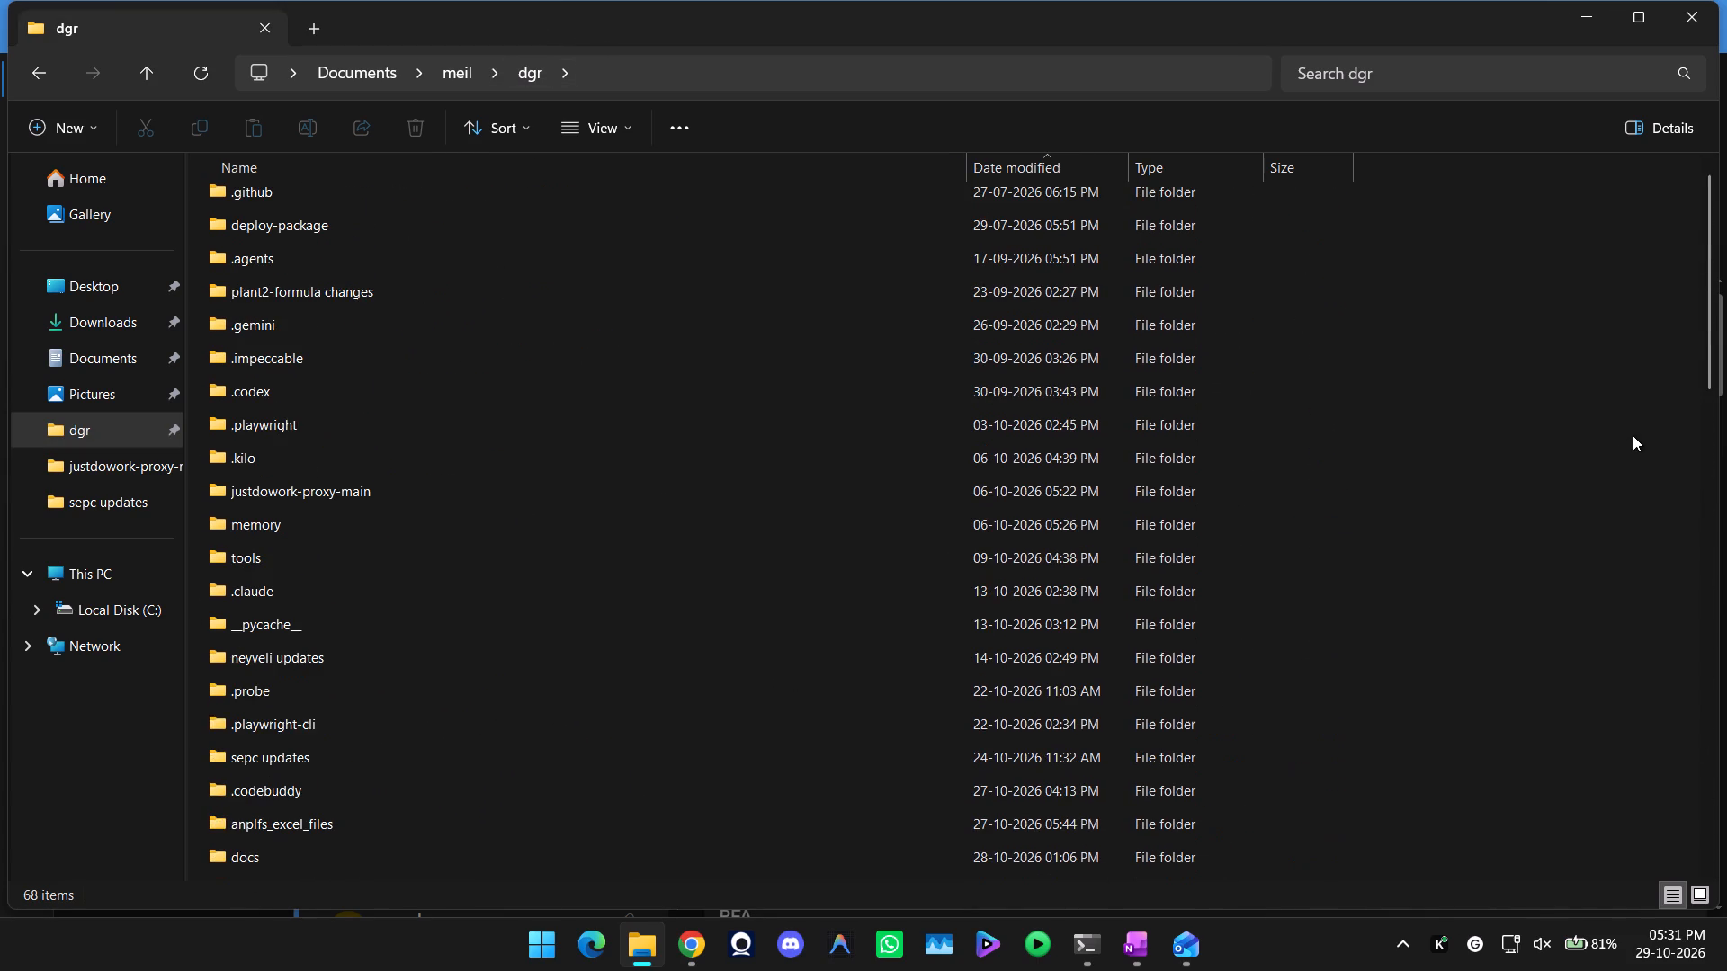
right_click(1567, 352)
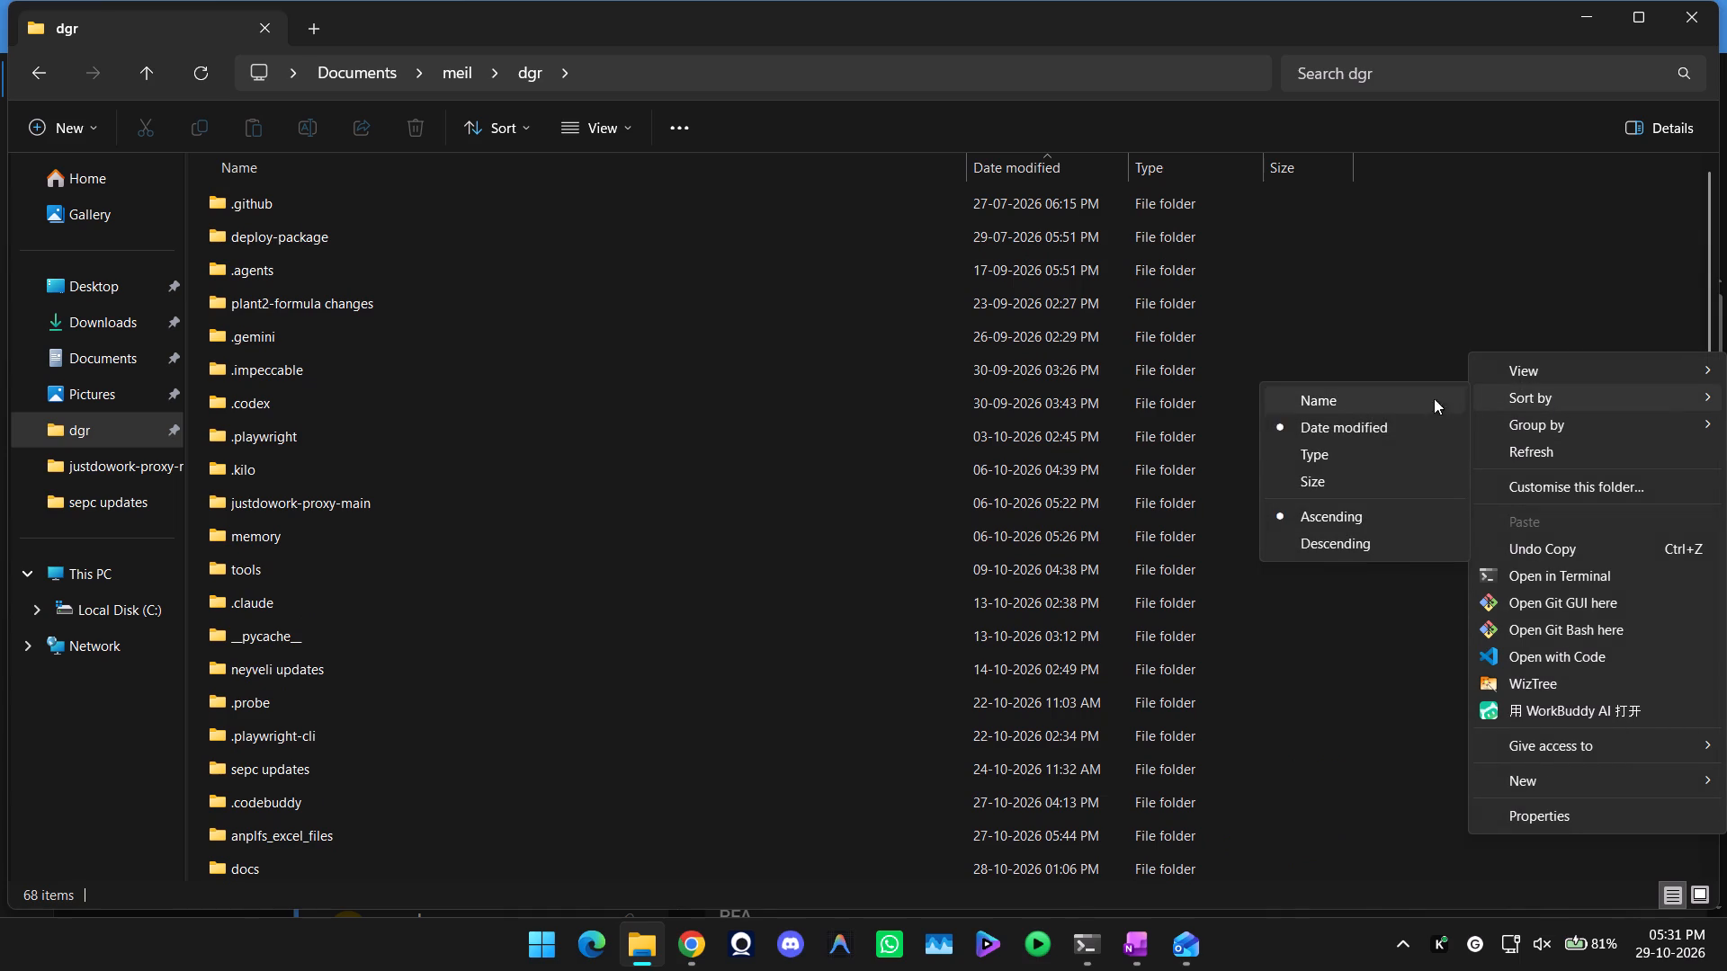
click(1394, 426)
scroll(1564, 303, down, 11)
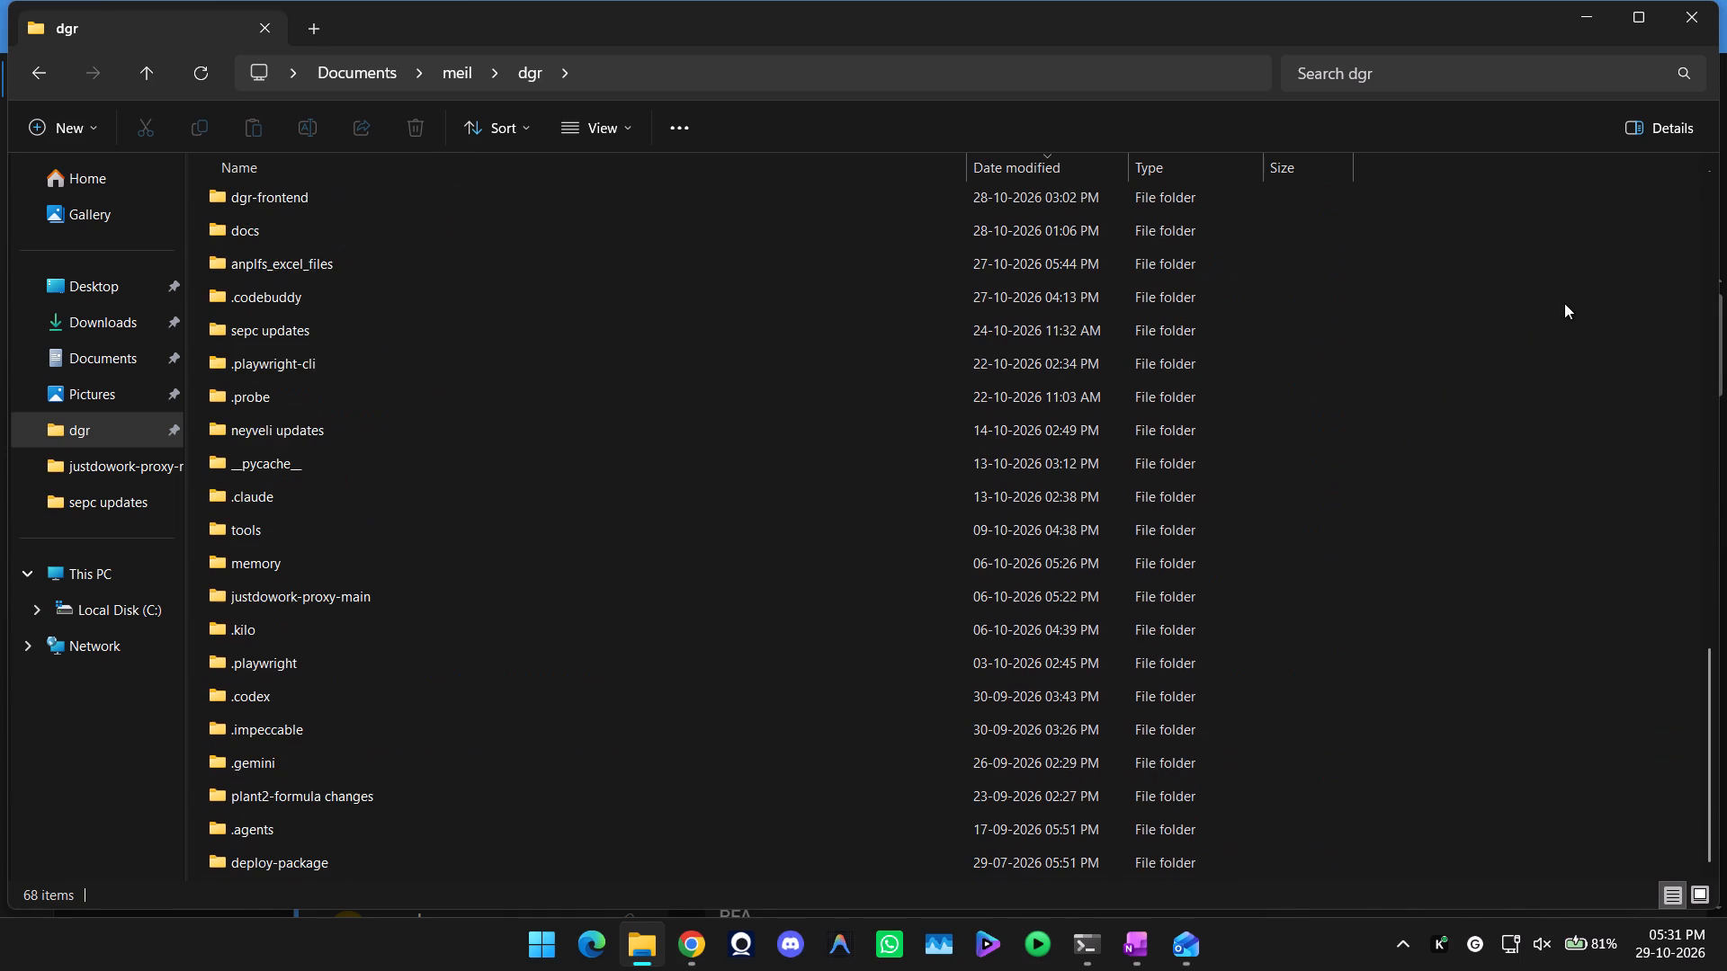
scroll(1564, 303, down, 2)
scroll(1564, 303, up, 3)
Sort the dgr folder's contents by name.
right_click(1564, 303)
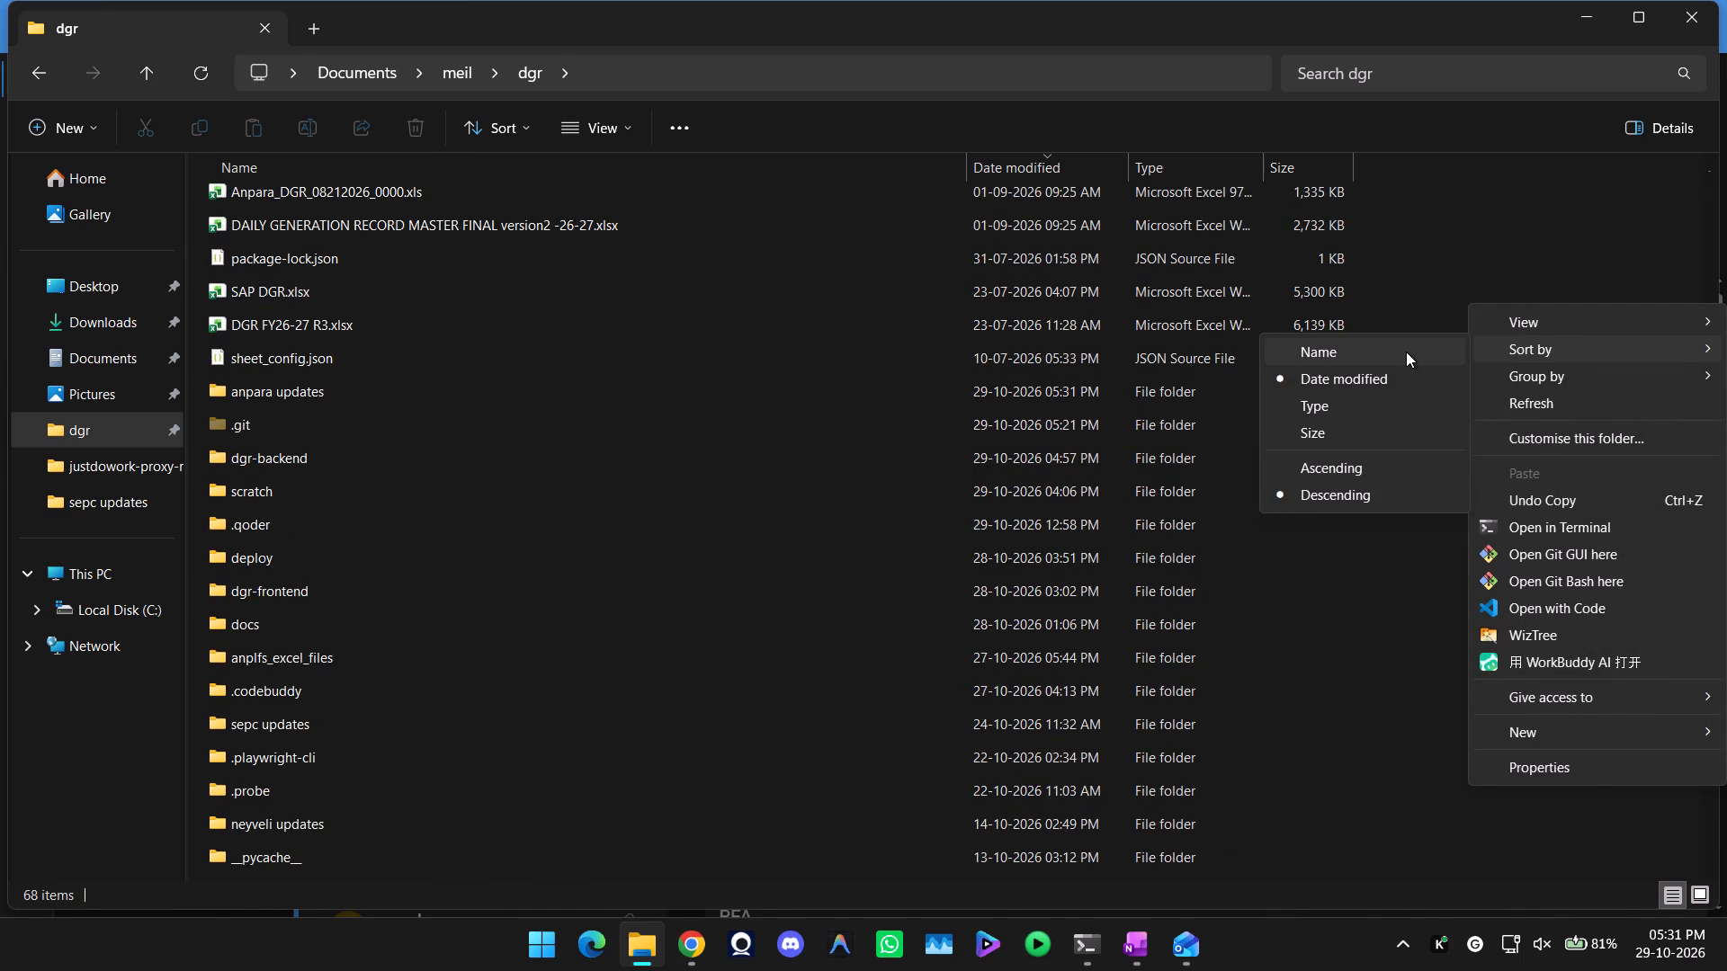
click(1405, 352)
scroll(1546, 338, up, 6)
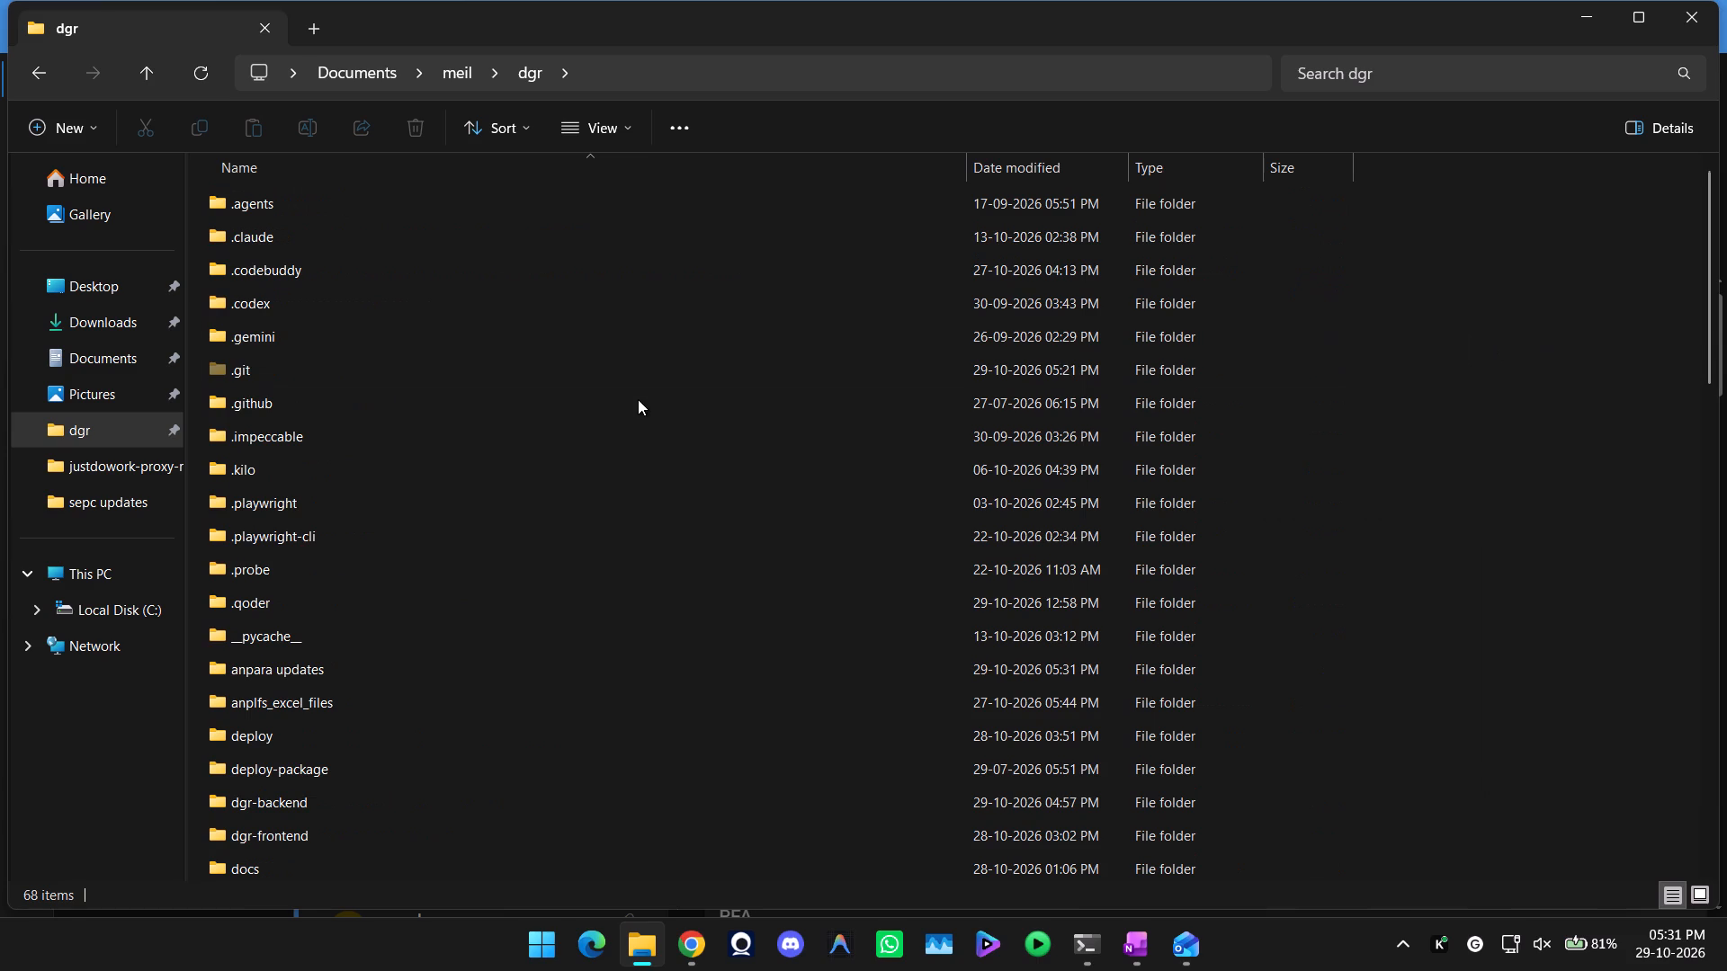
Open the DAILY GENERATION RECORD MASTER FINAL workbook from the anpara updates folder and enable editing.
scroll(506, 620, down, 3)
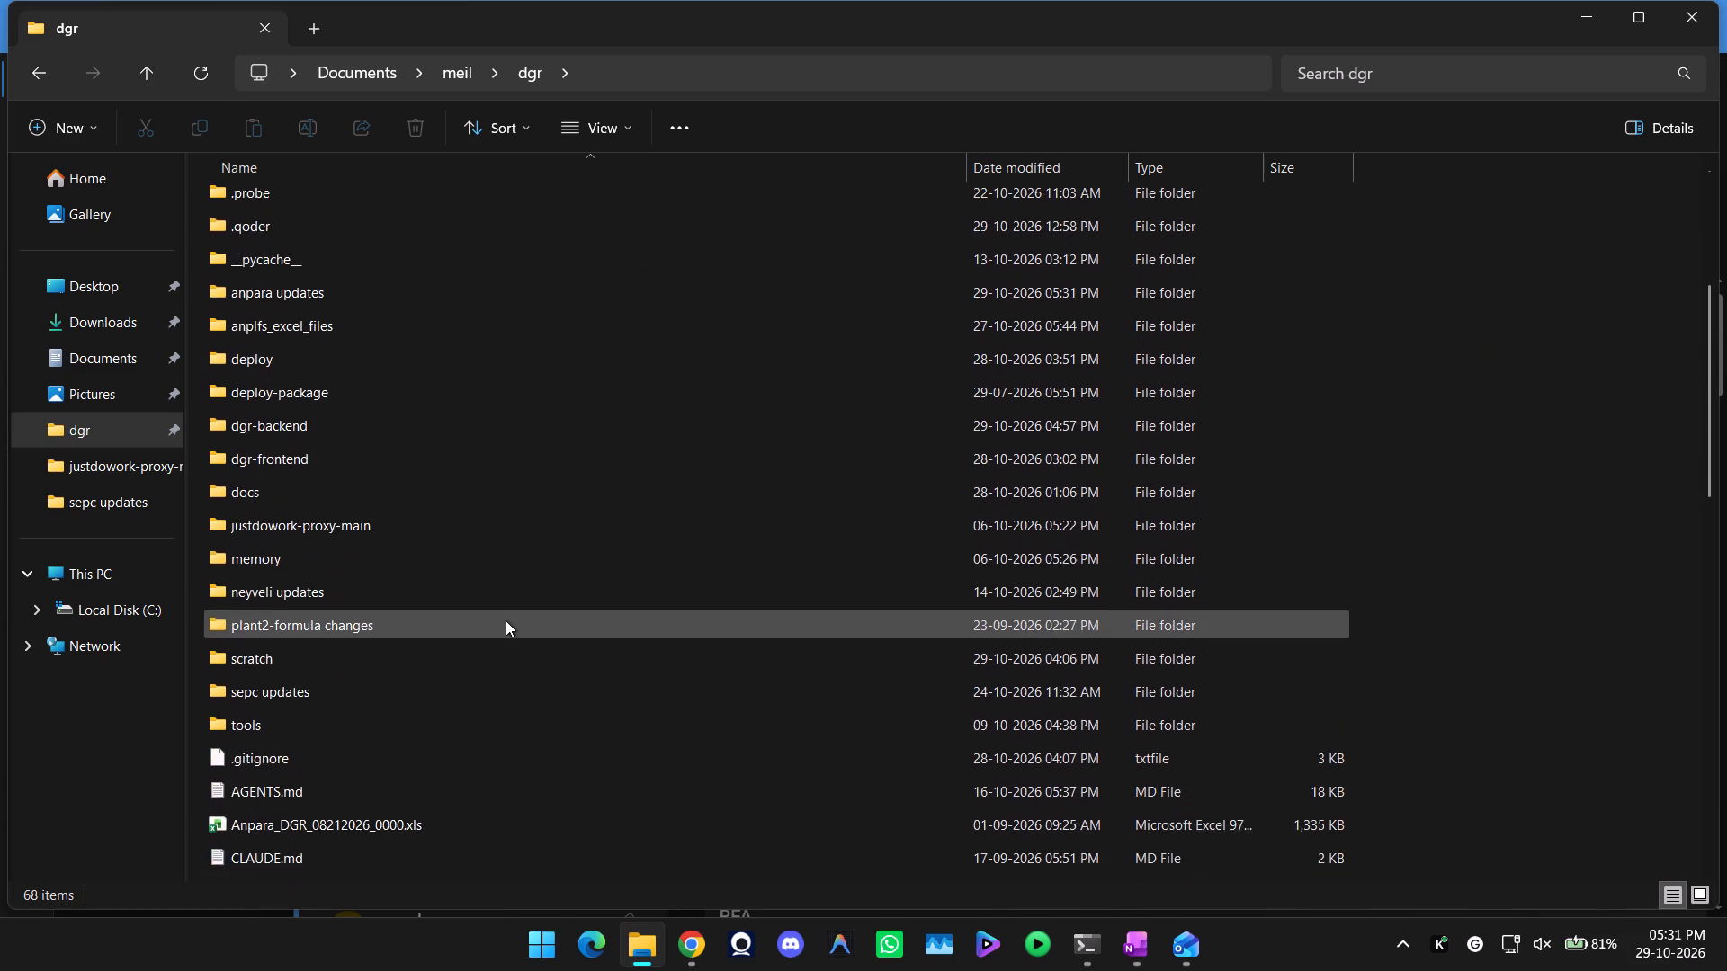
scroll(506, 620, up, 1)
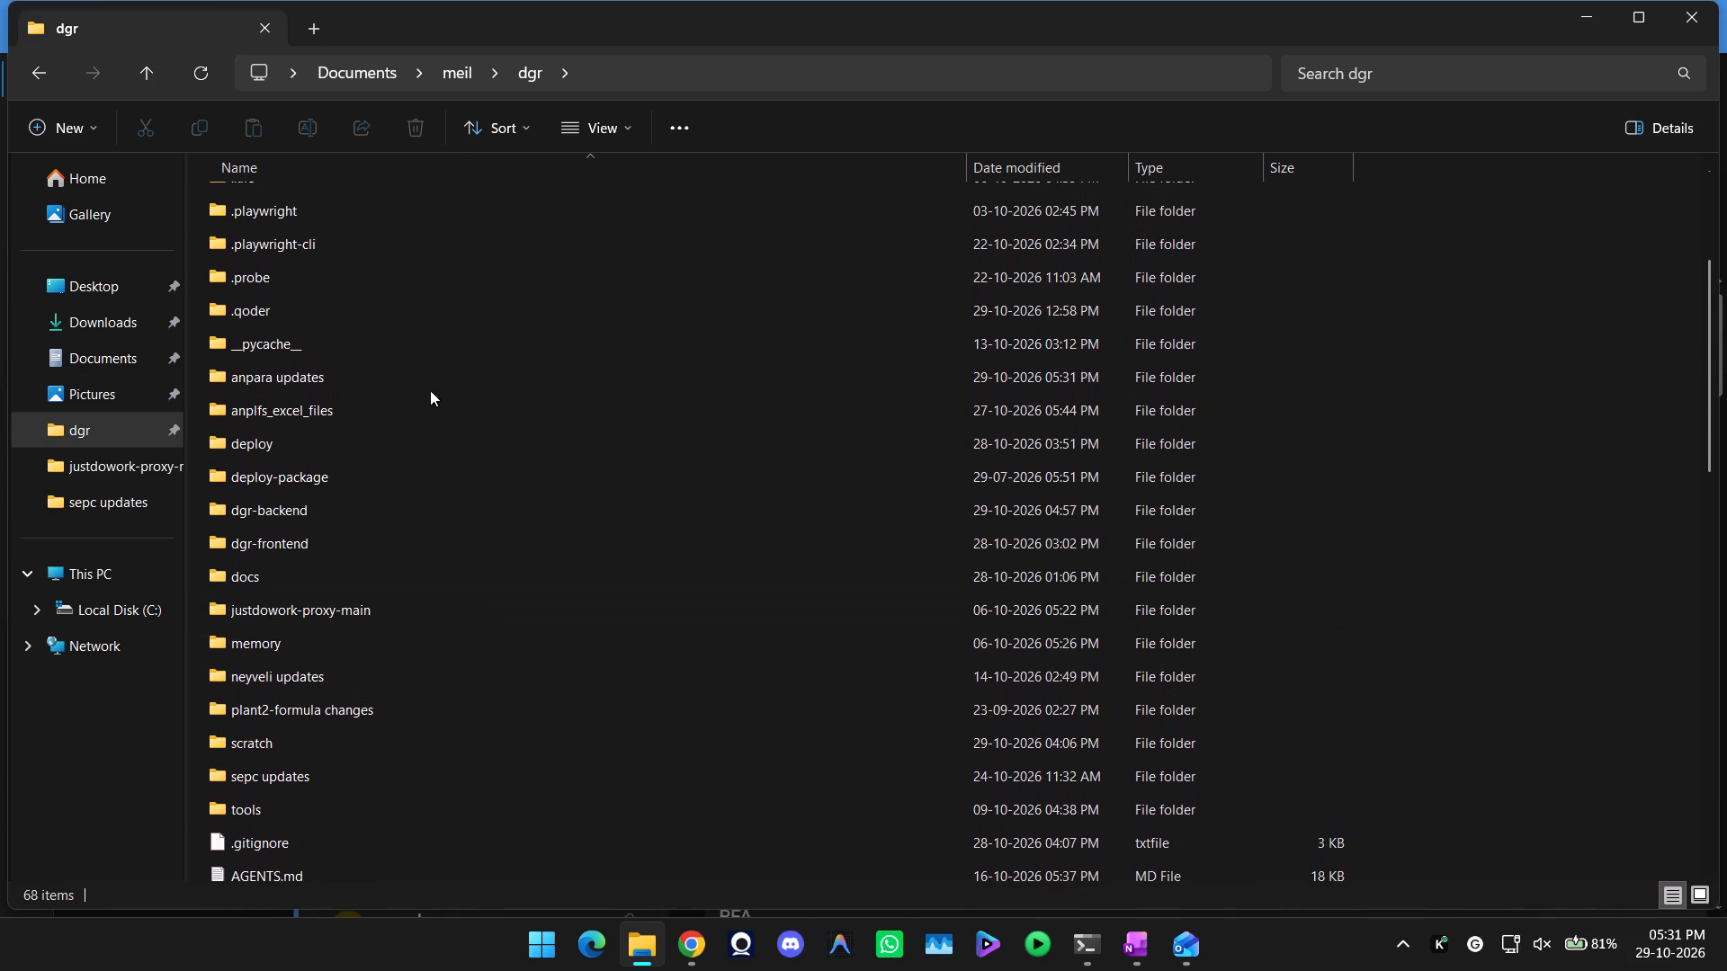
double_click(417, 381)
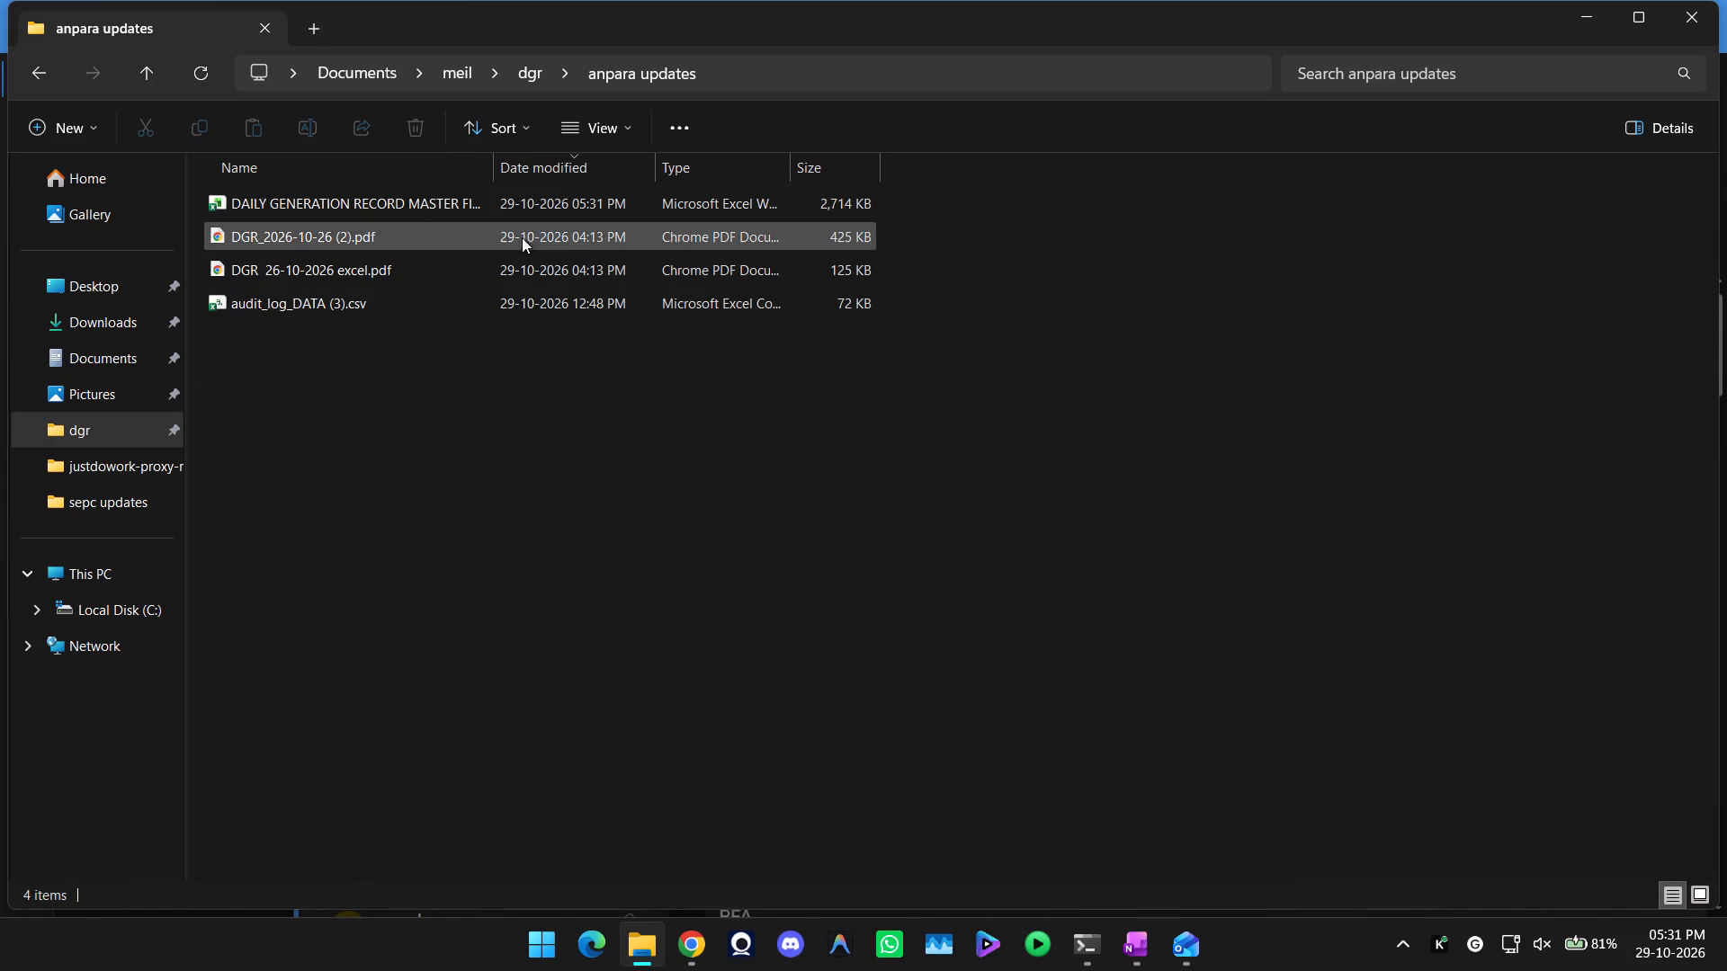
double_click(477, 196)
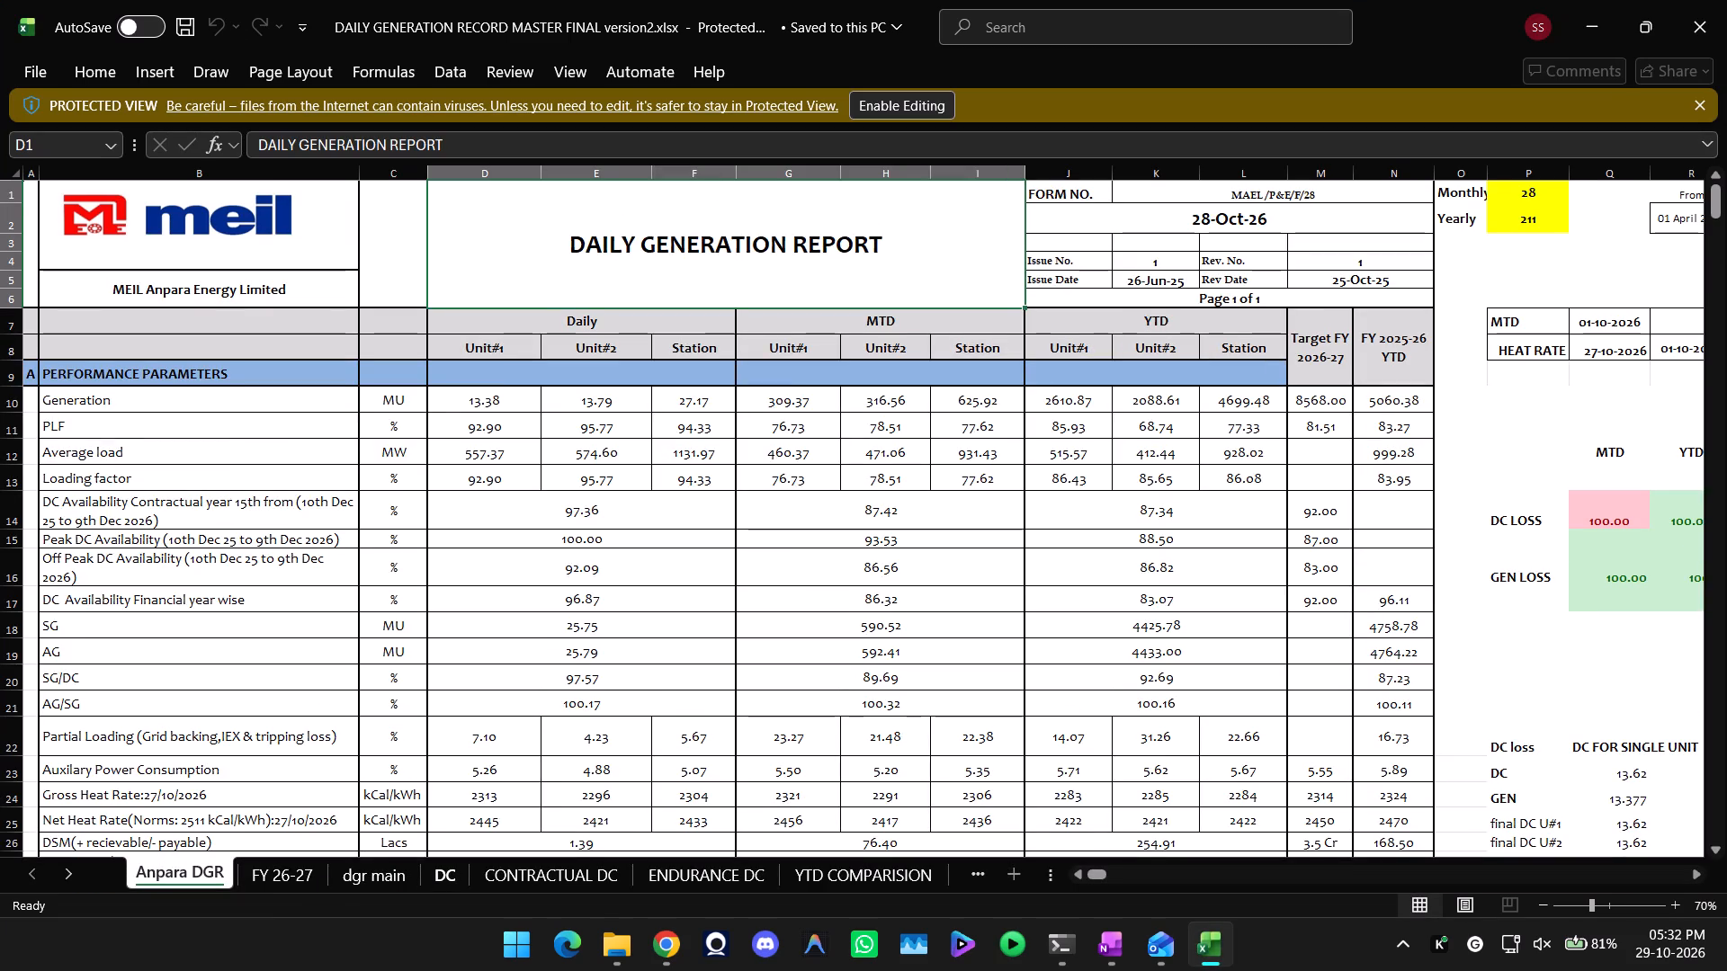
click(916, 98)
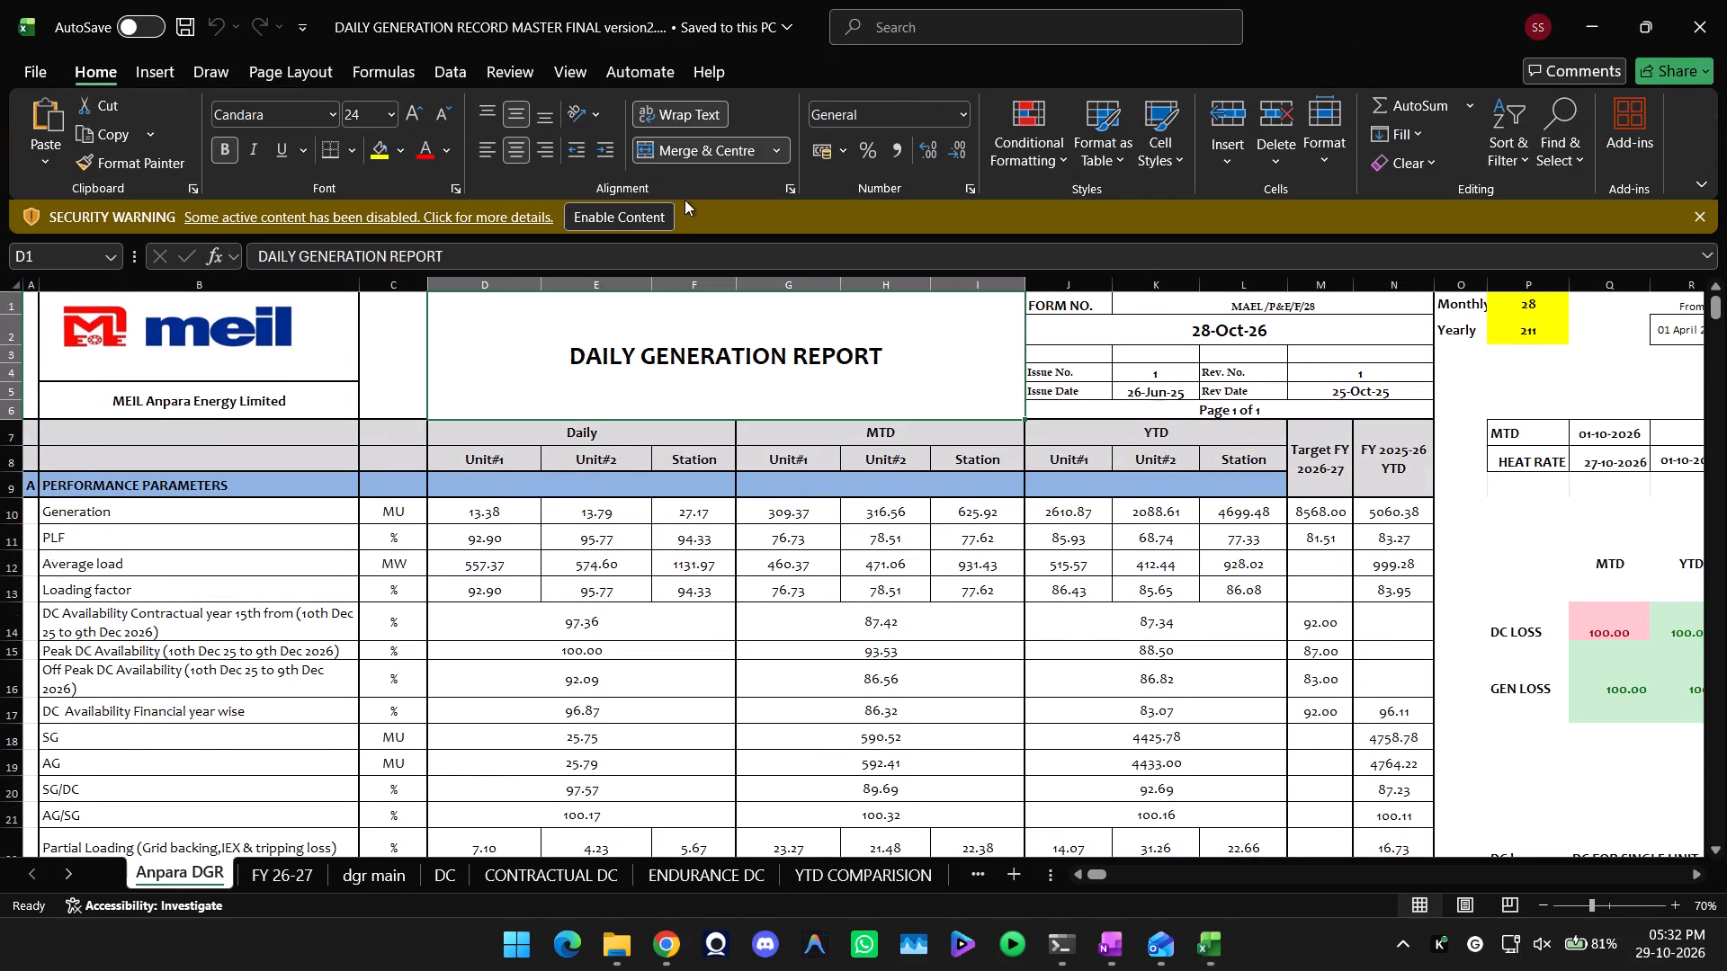
Enable the workbook's active content and dismiss the linked-workbook notification bar.
click(651, 211)
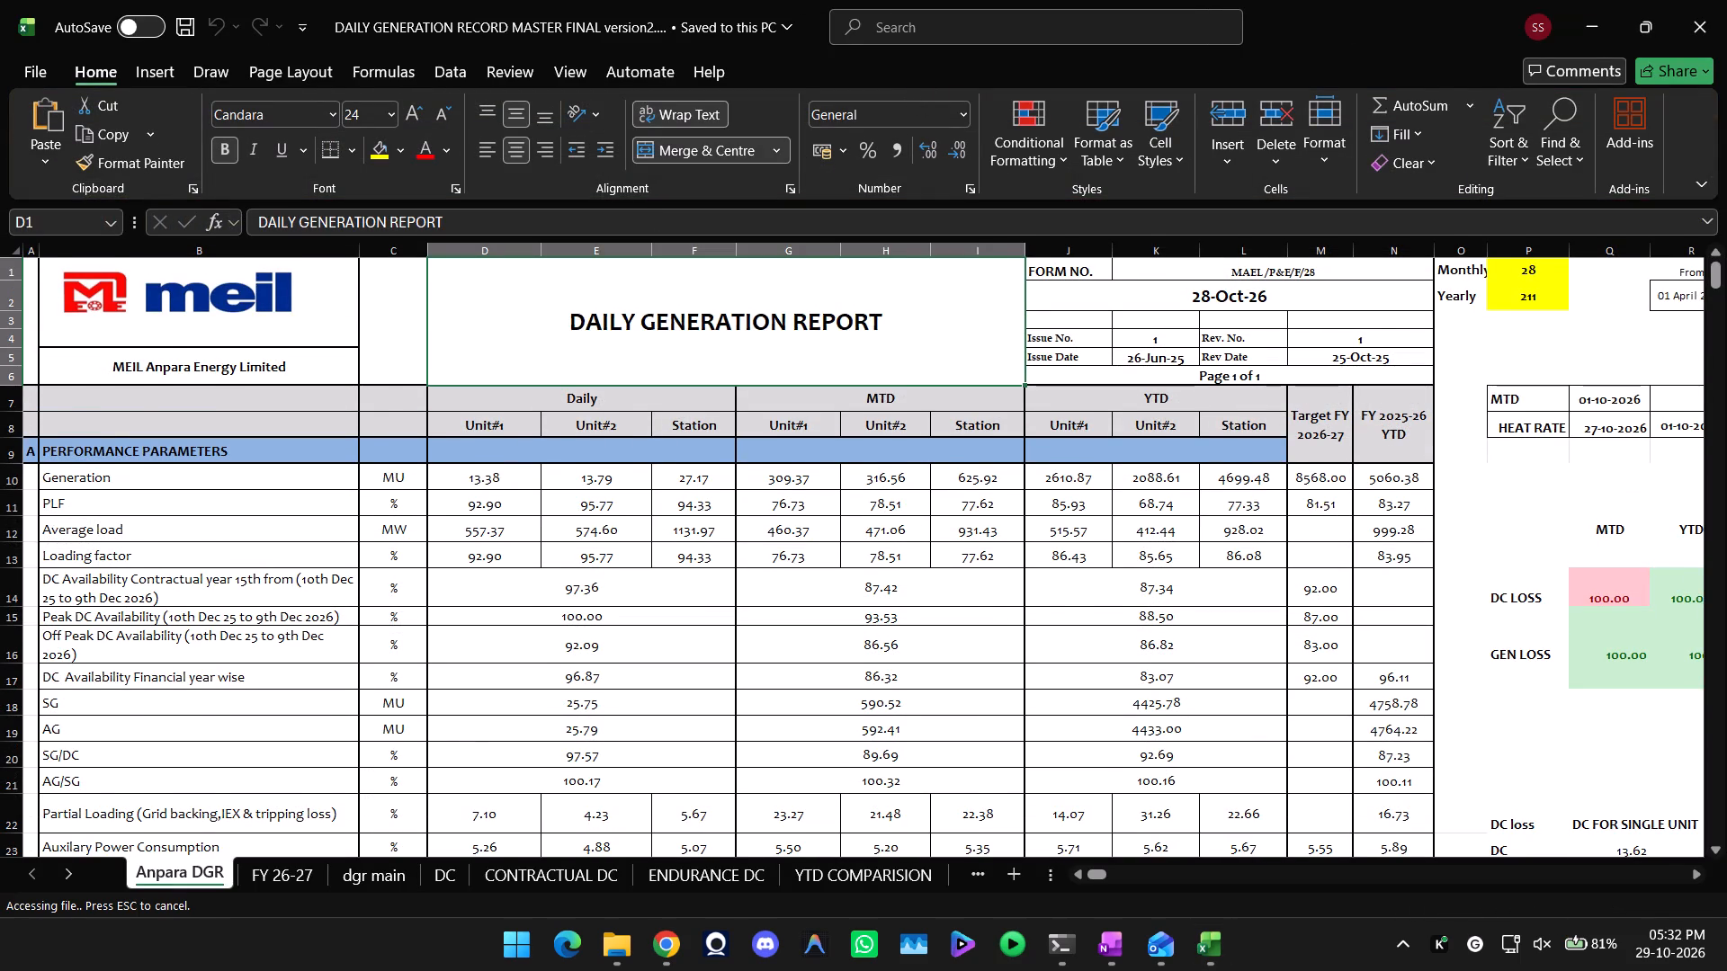
click(269, 871)
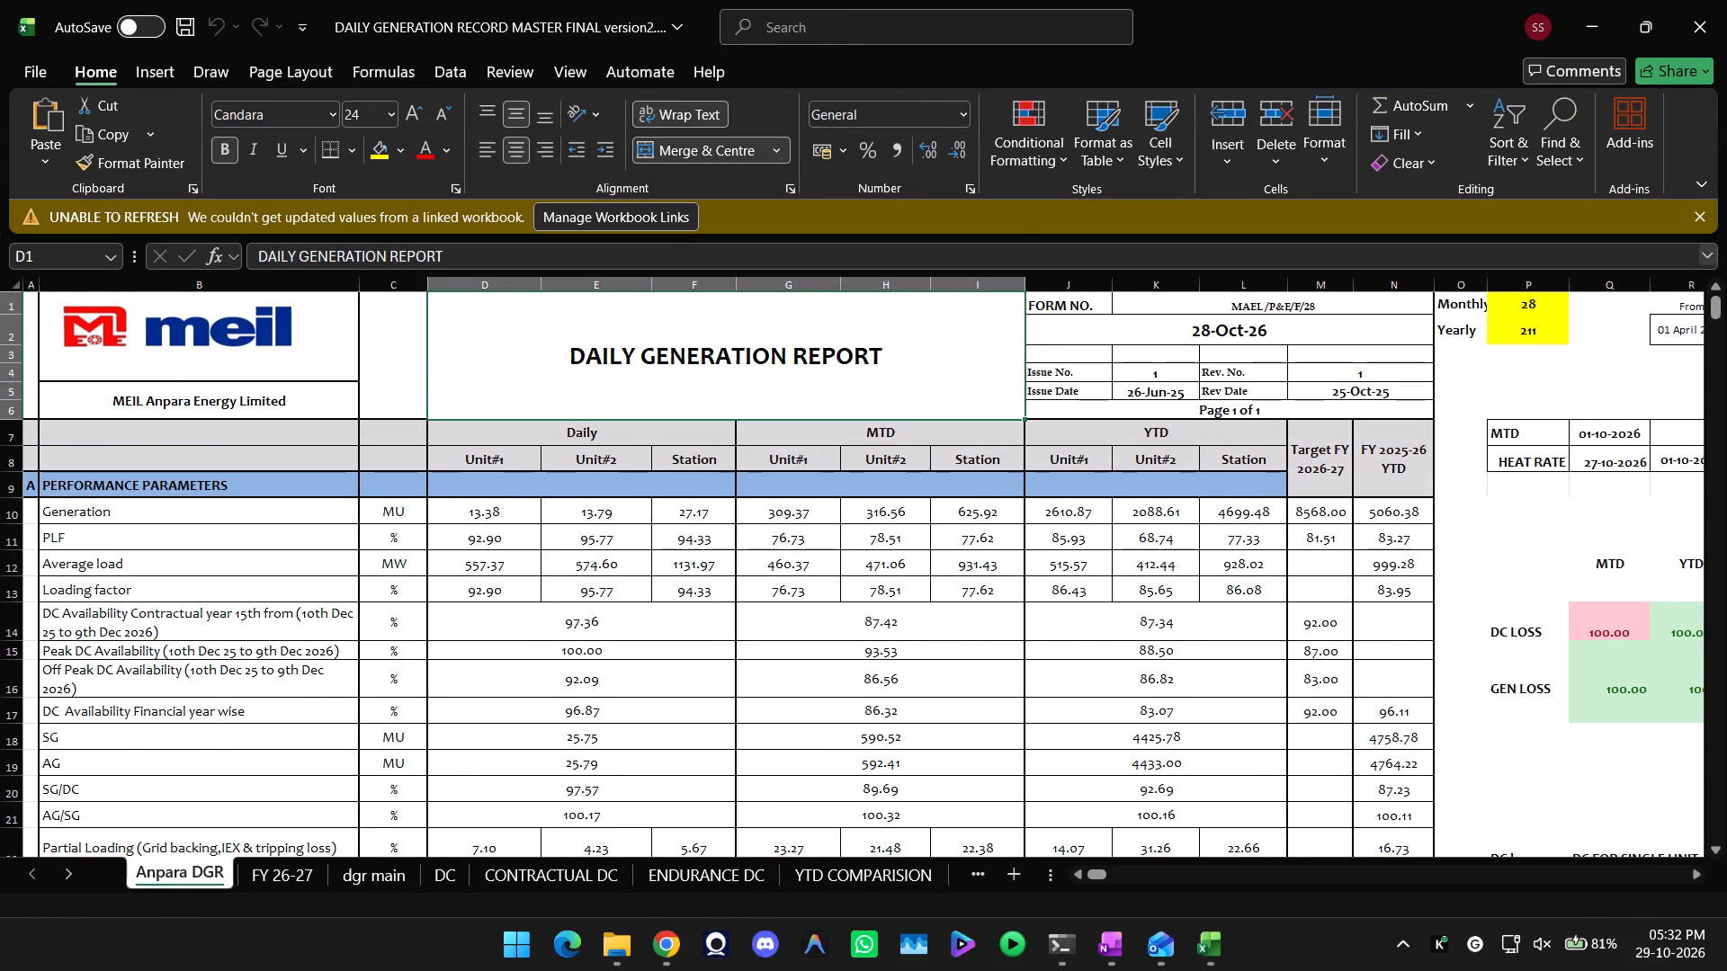
click(1701, 218)
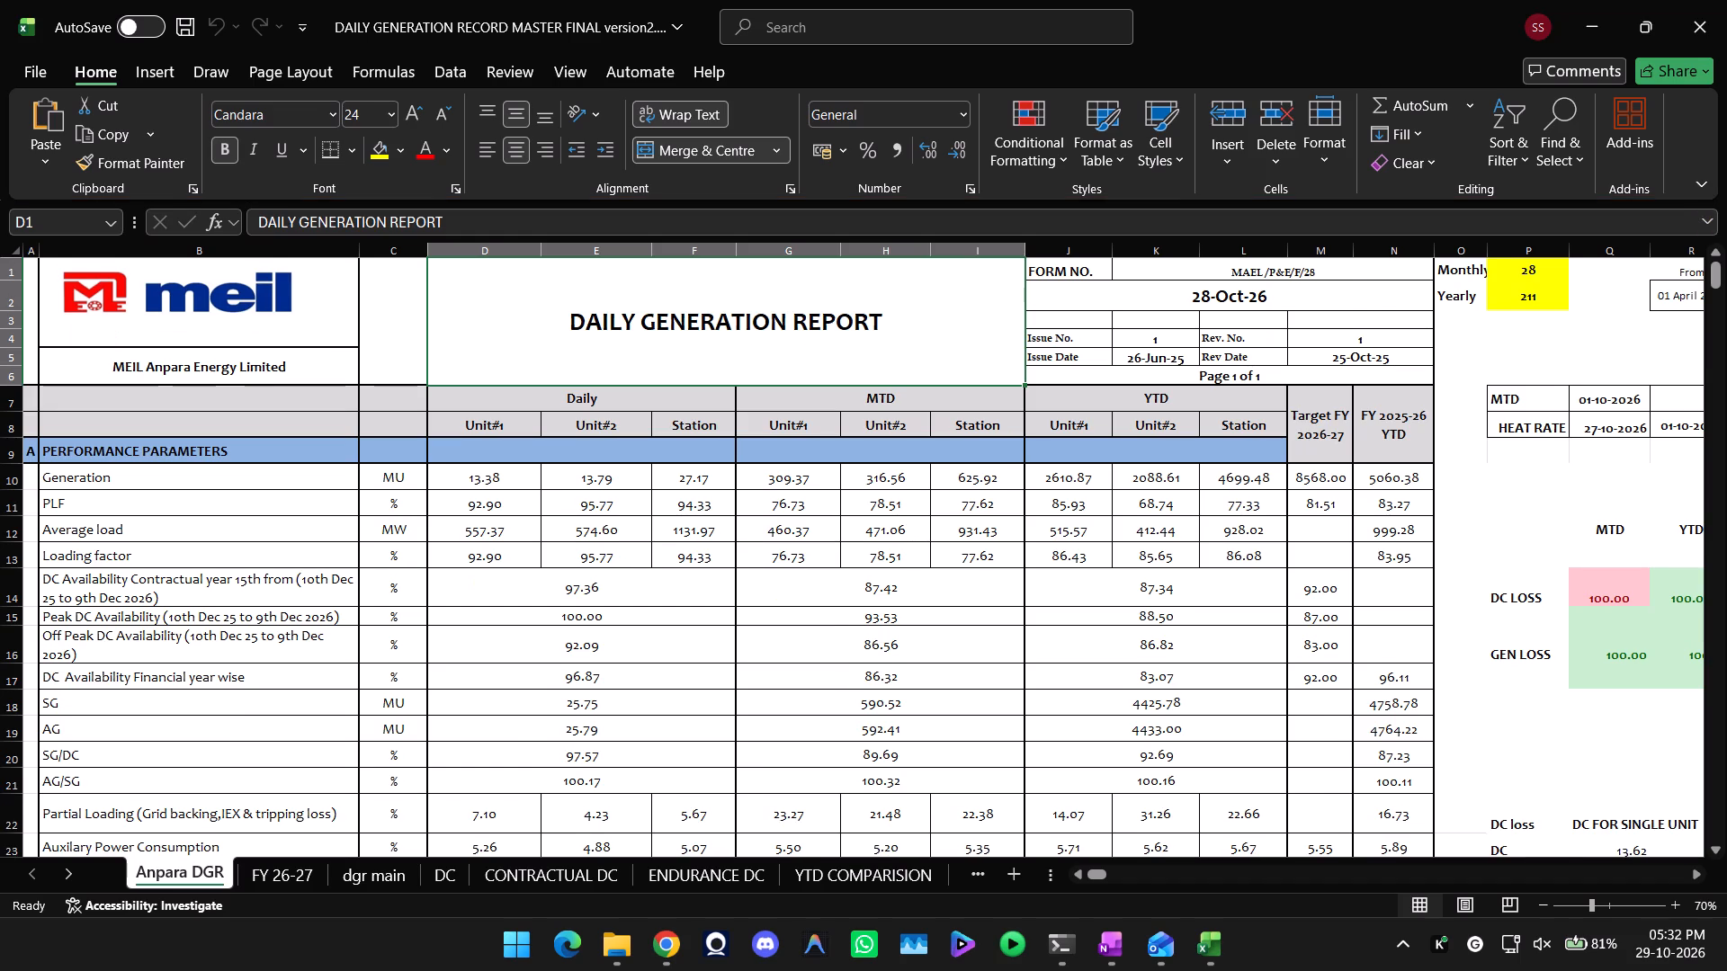
Show the FY 26-27 sheet of the daily generation record workbook.
click(292, 877)
click(177, 848)
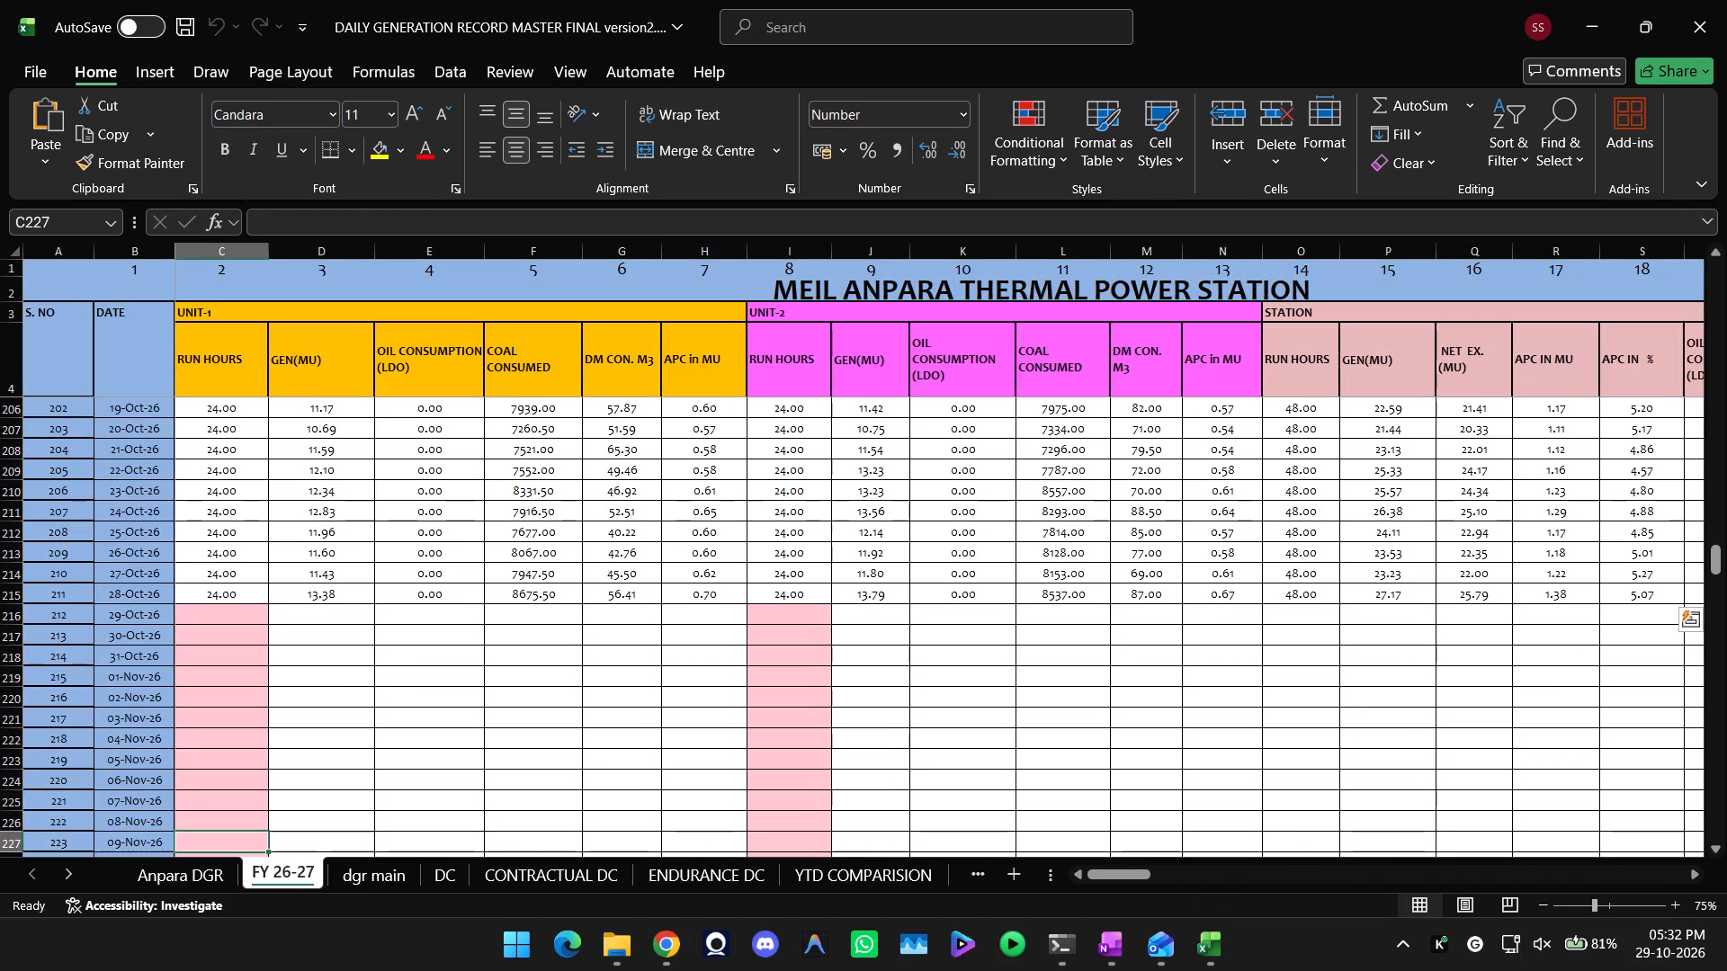
click(188, 881)
click(274, 874)
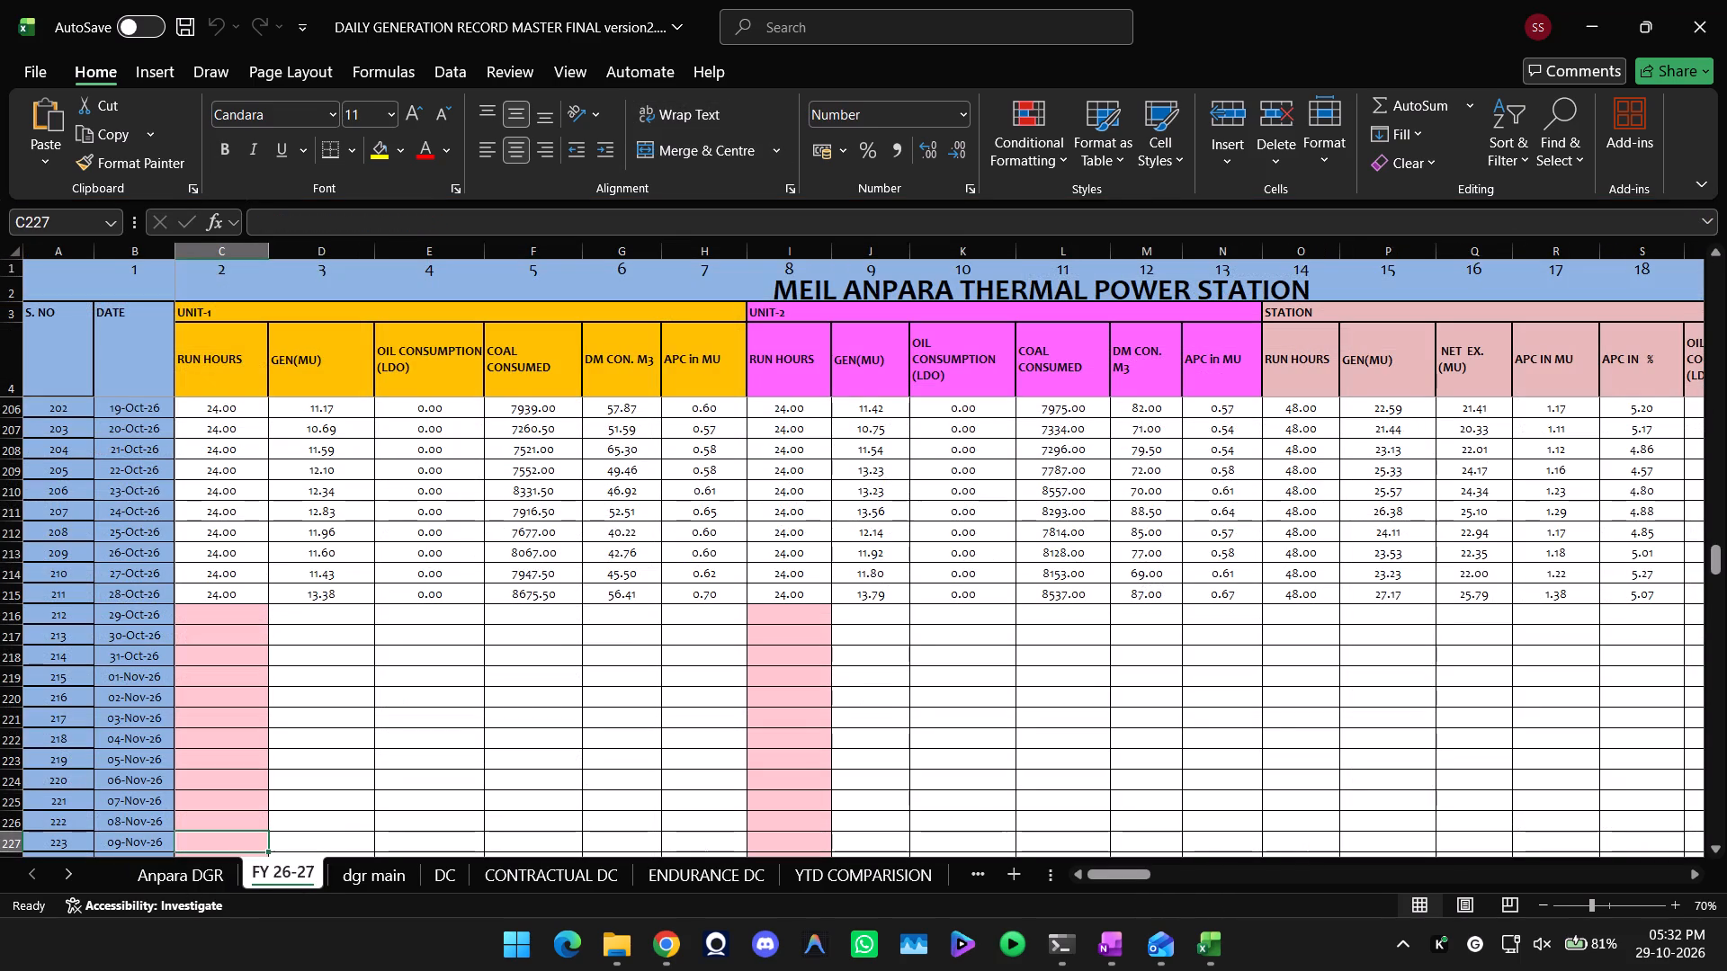
Switch to the DGR Portal in Chrome and select Unit-1's Run Hours field in the Anpara data entry form for 28/10/2026.
key(alt+Tab)
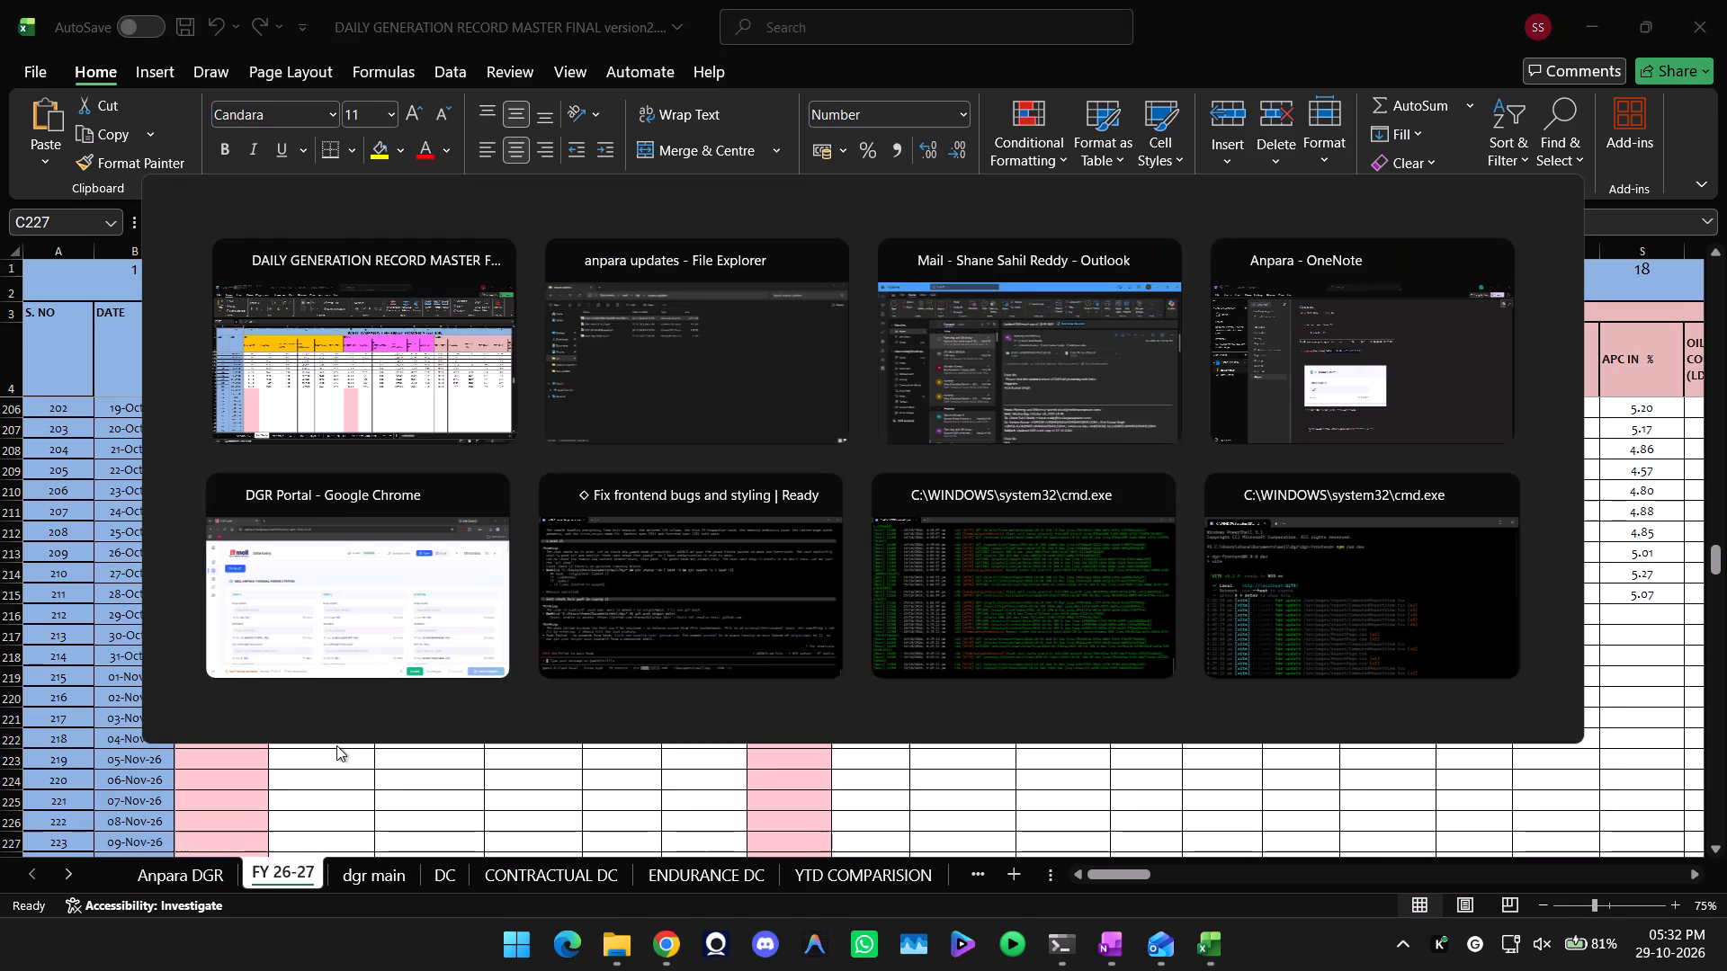
key(alt+Tab)
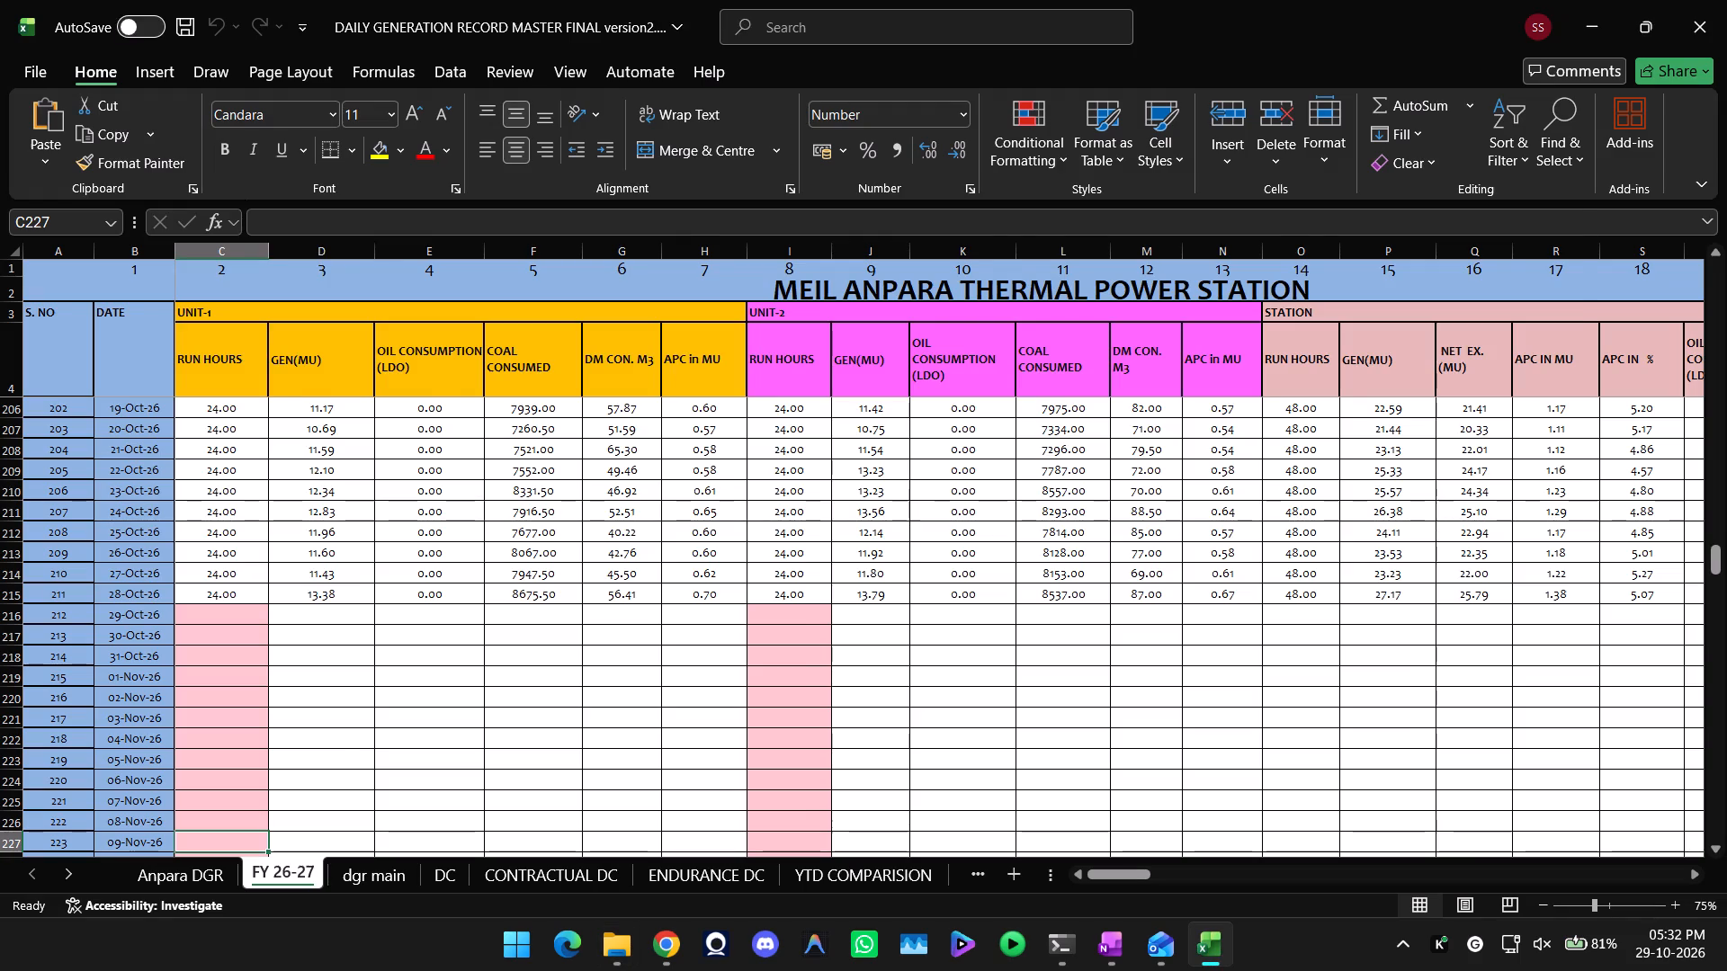
key(alt+Tab)
key(alt+Tab)
key(alt+Tab)
key(alt+Tab)
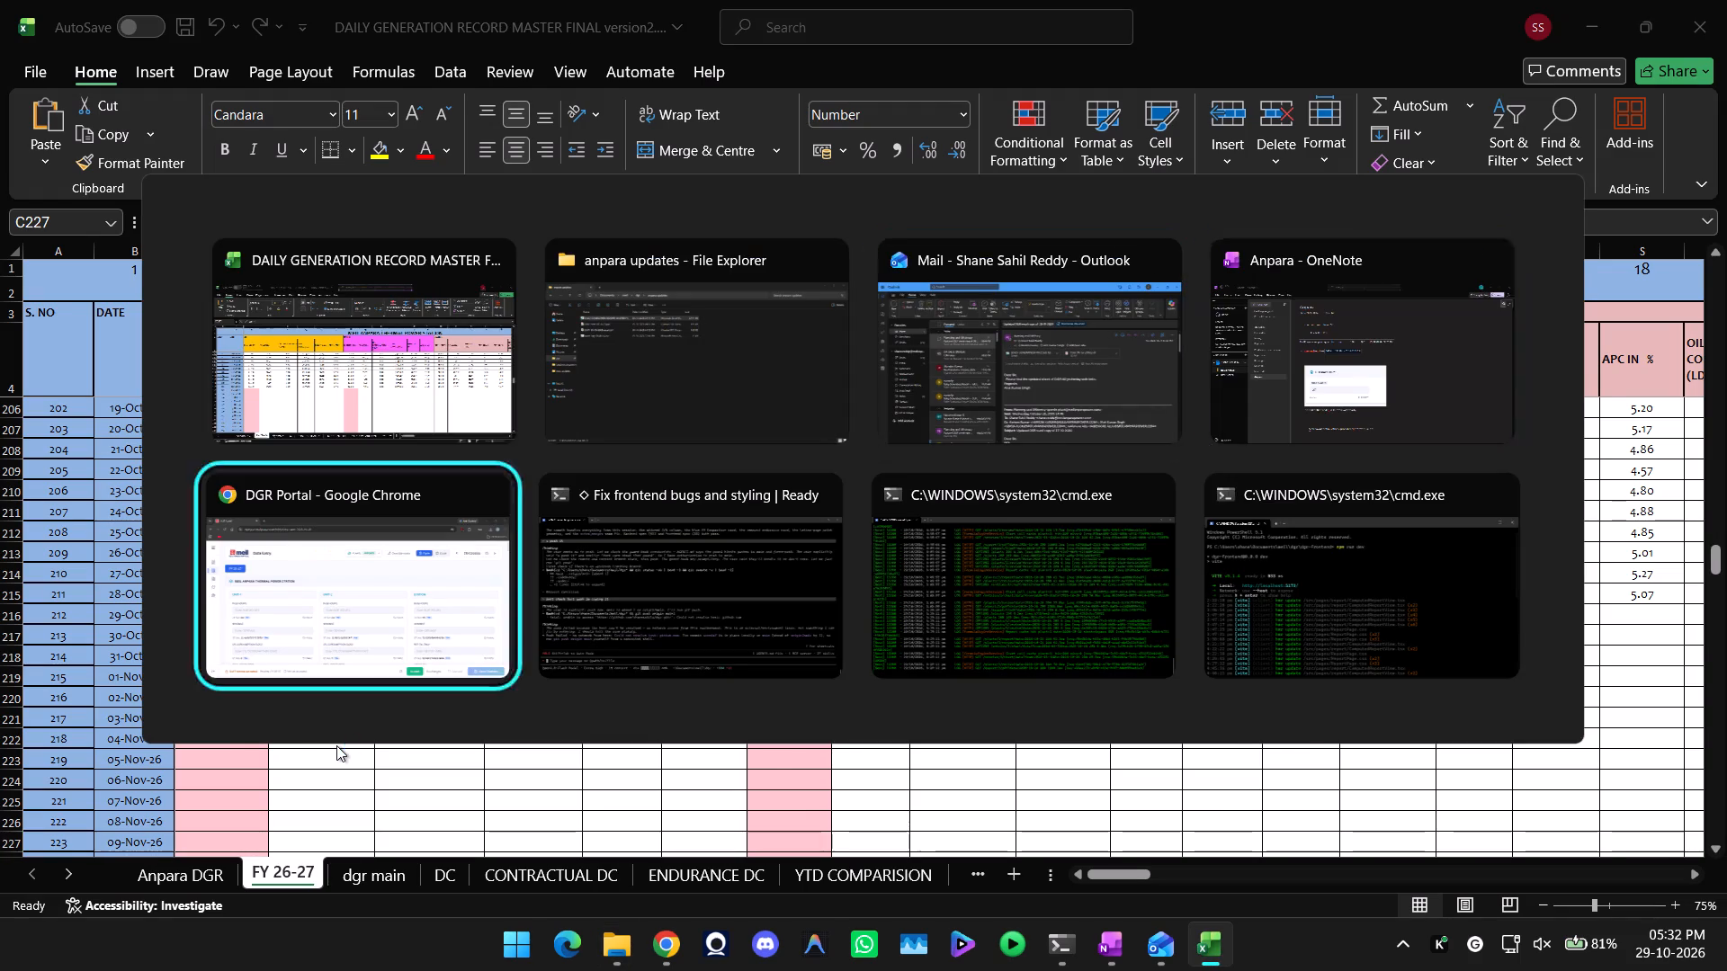
click(332, 539)
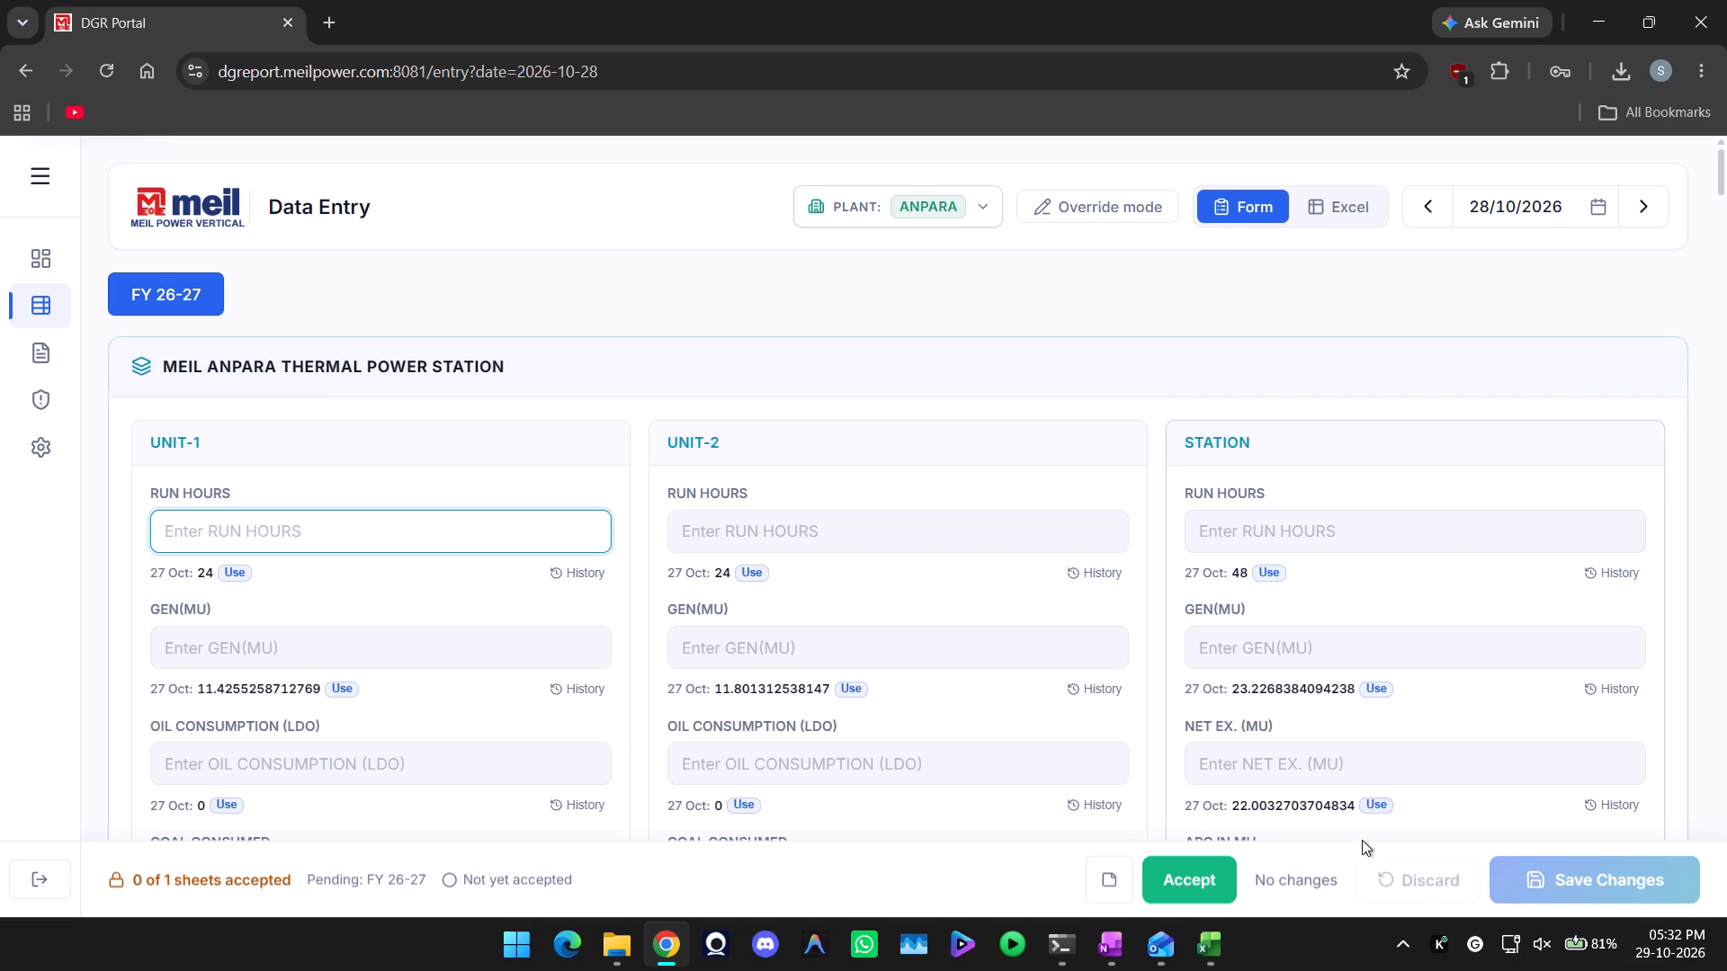
Return to the Excel workbook and examine the October 2026 daily rows in the FY 26-27 sheet.
key(alt+Tab)
scroll(235, 594, up, 2)
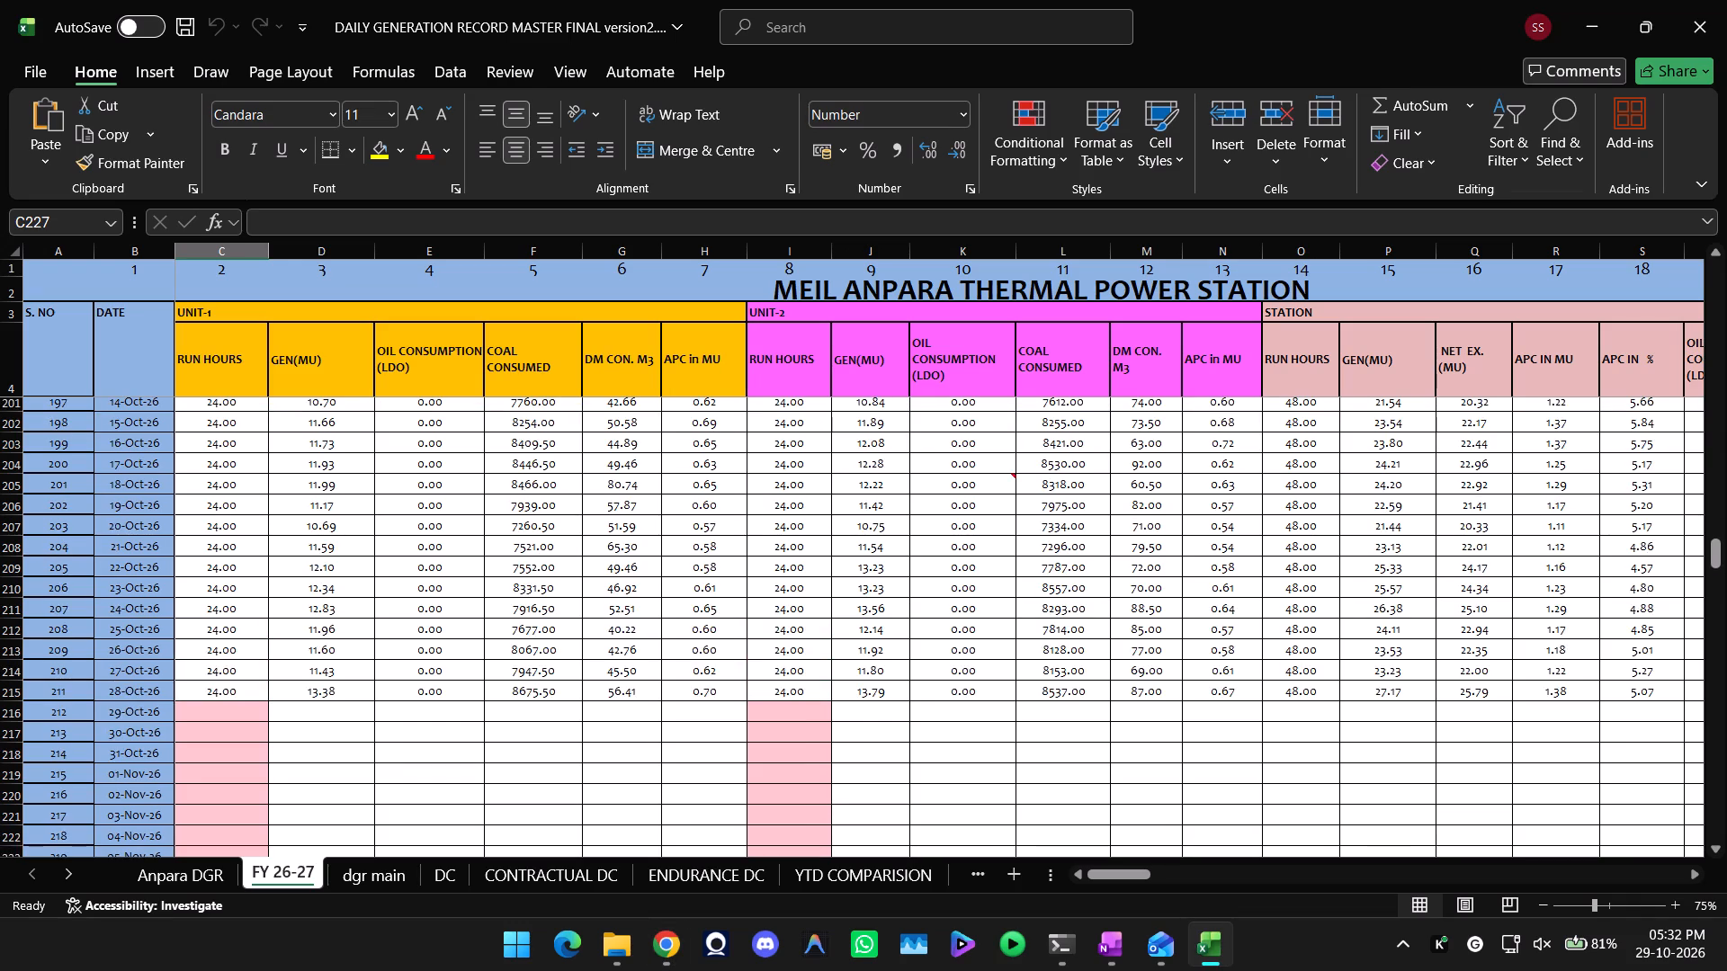
Check the 28-Oct-26 Unit-1 run hours in the FY 26-27 sheet and fill the portal's Unit-1 RUN HOURS with 24.
scroll(237, 624, down, 2)
click(227, 589)
key(alt+Tab)
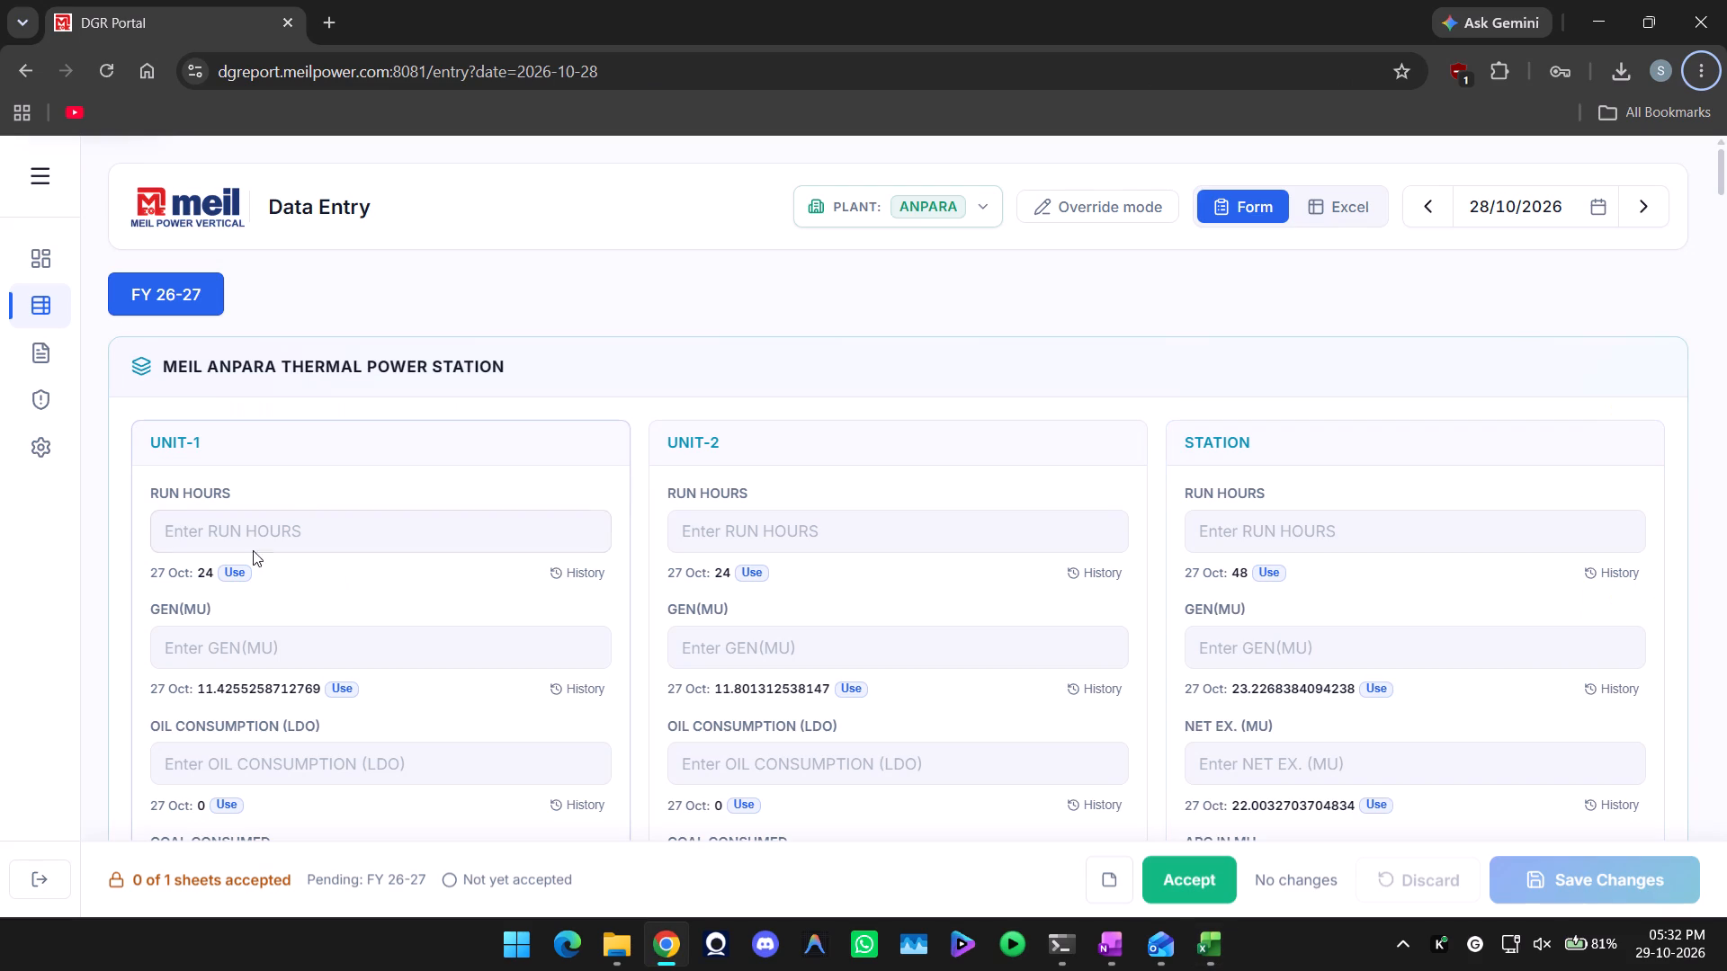
click(238, 566)
Copy the full-precision Unit-1 GEN(MU) value 13.3769933166504 for 28-Oct-26 from the workbook into the portal's matching field.
key(alt+Tab)
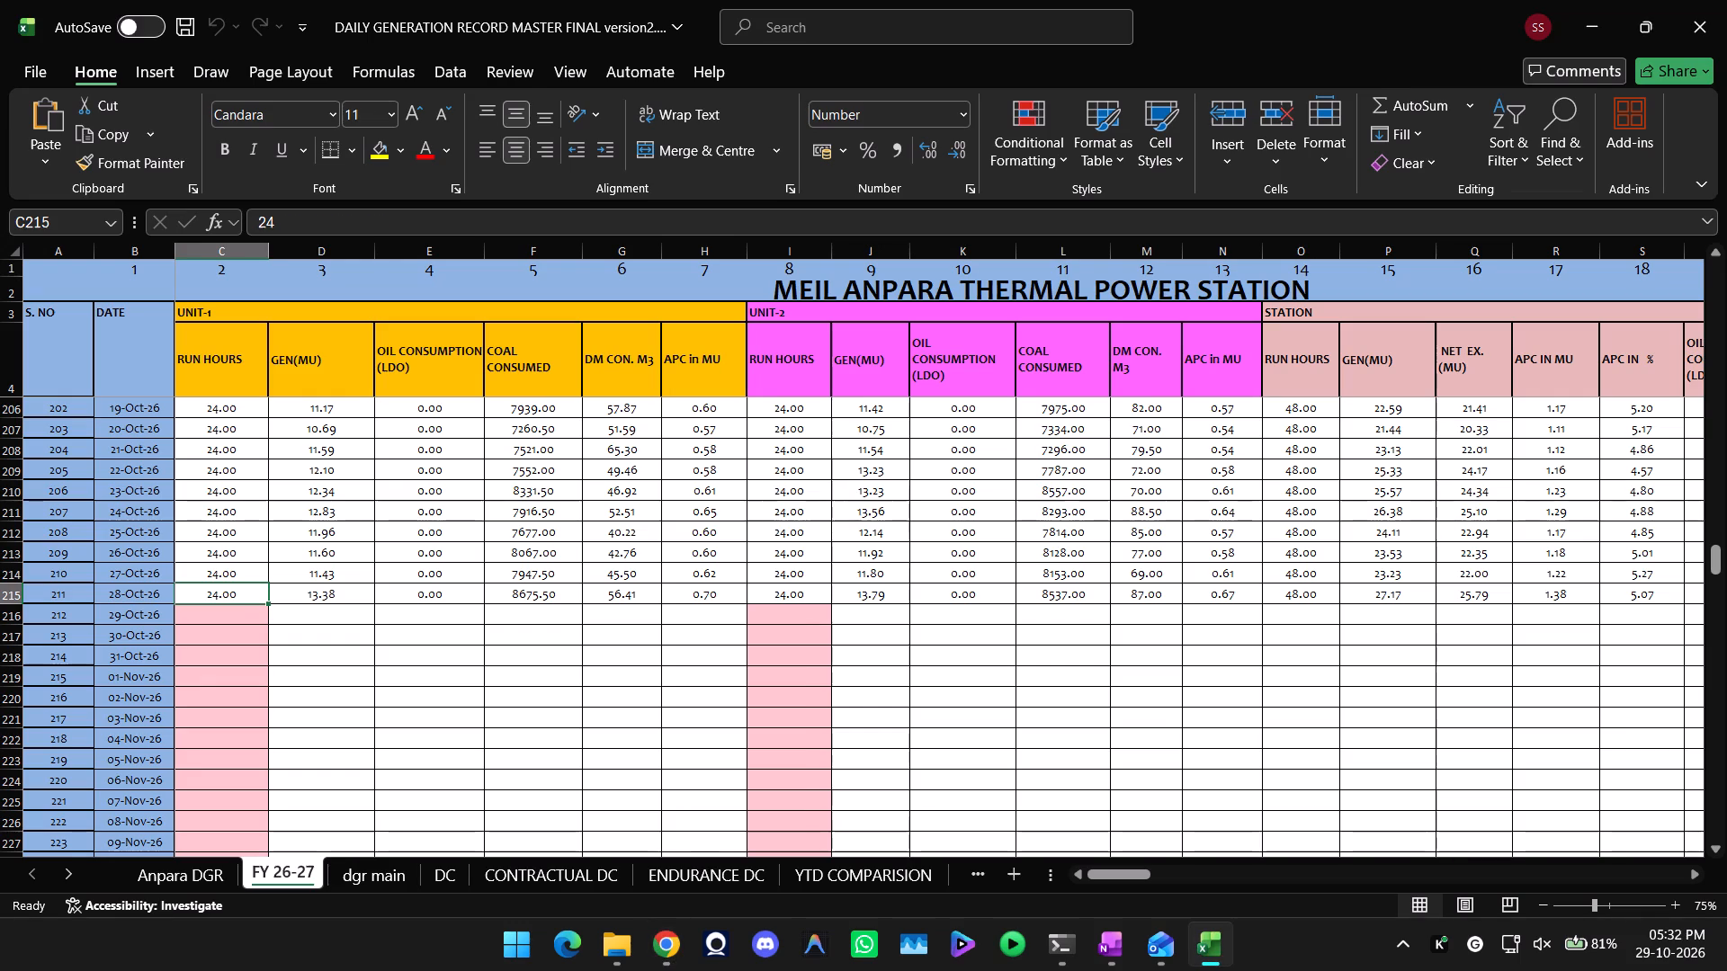
click(333, 597)
click(414, 229)
key(ctrl+a)
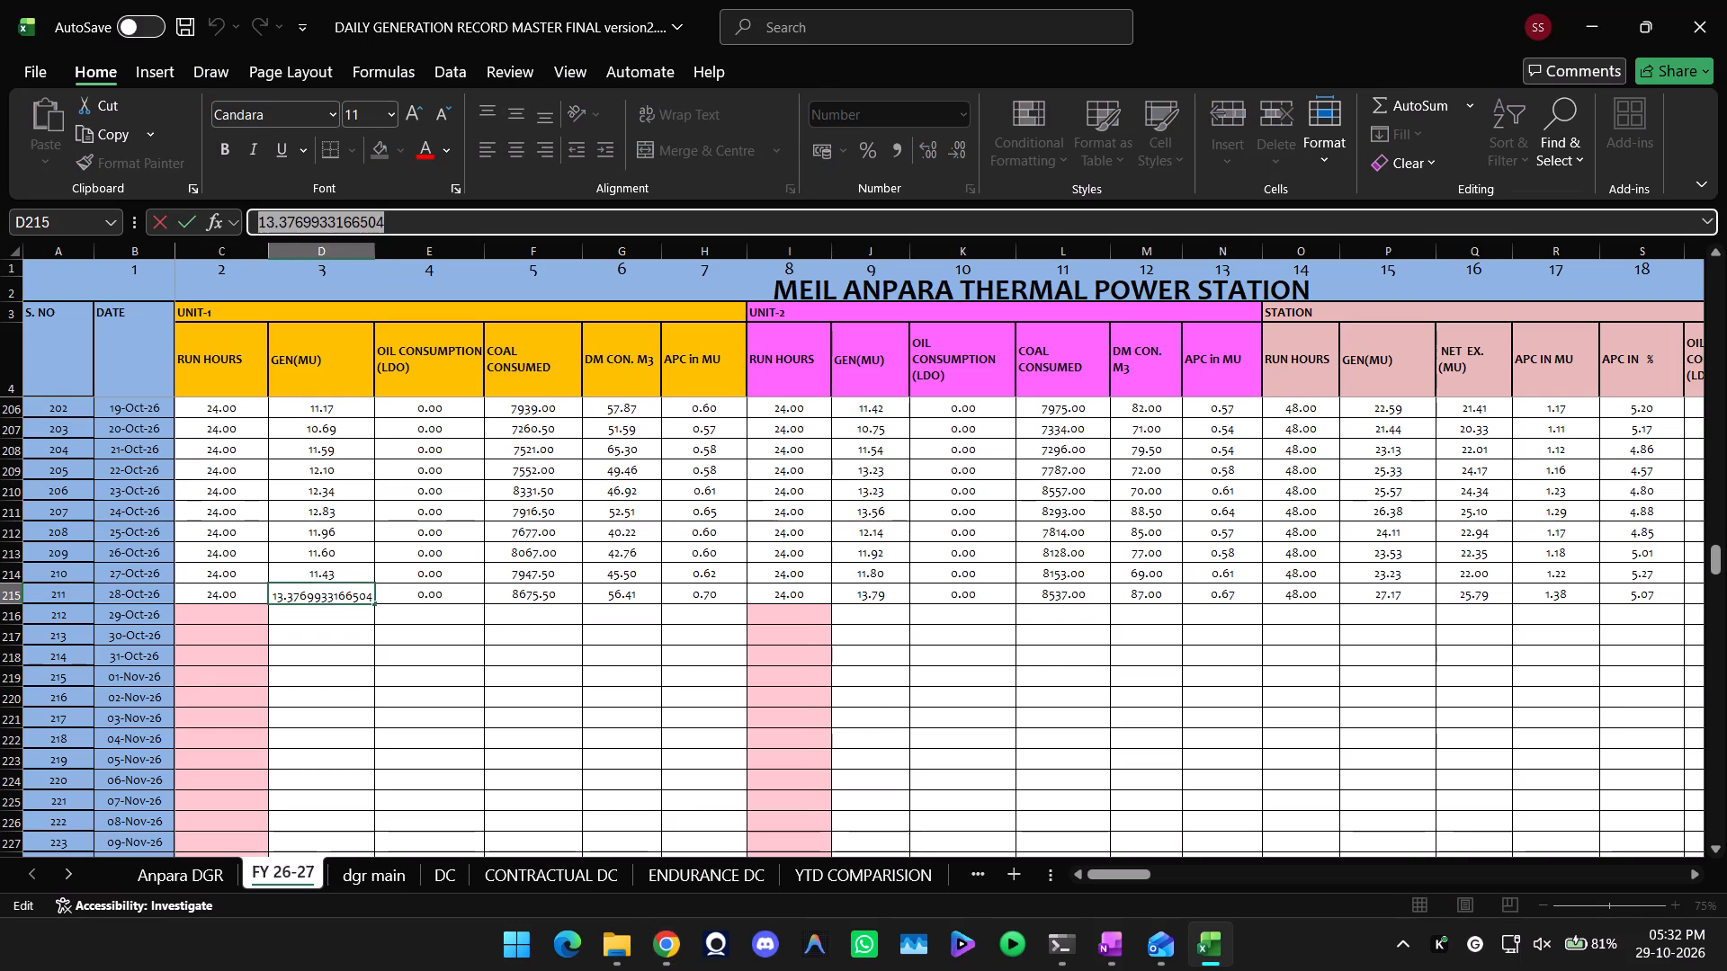
key(ctrl+c)
key(alt+Tab)
click(274, 631)
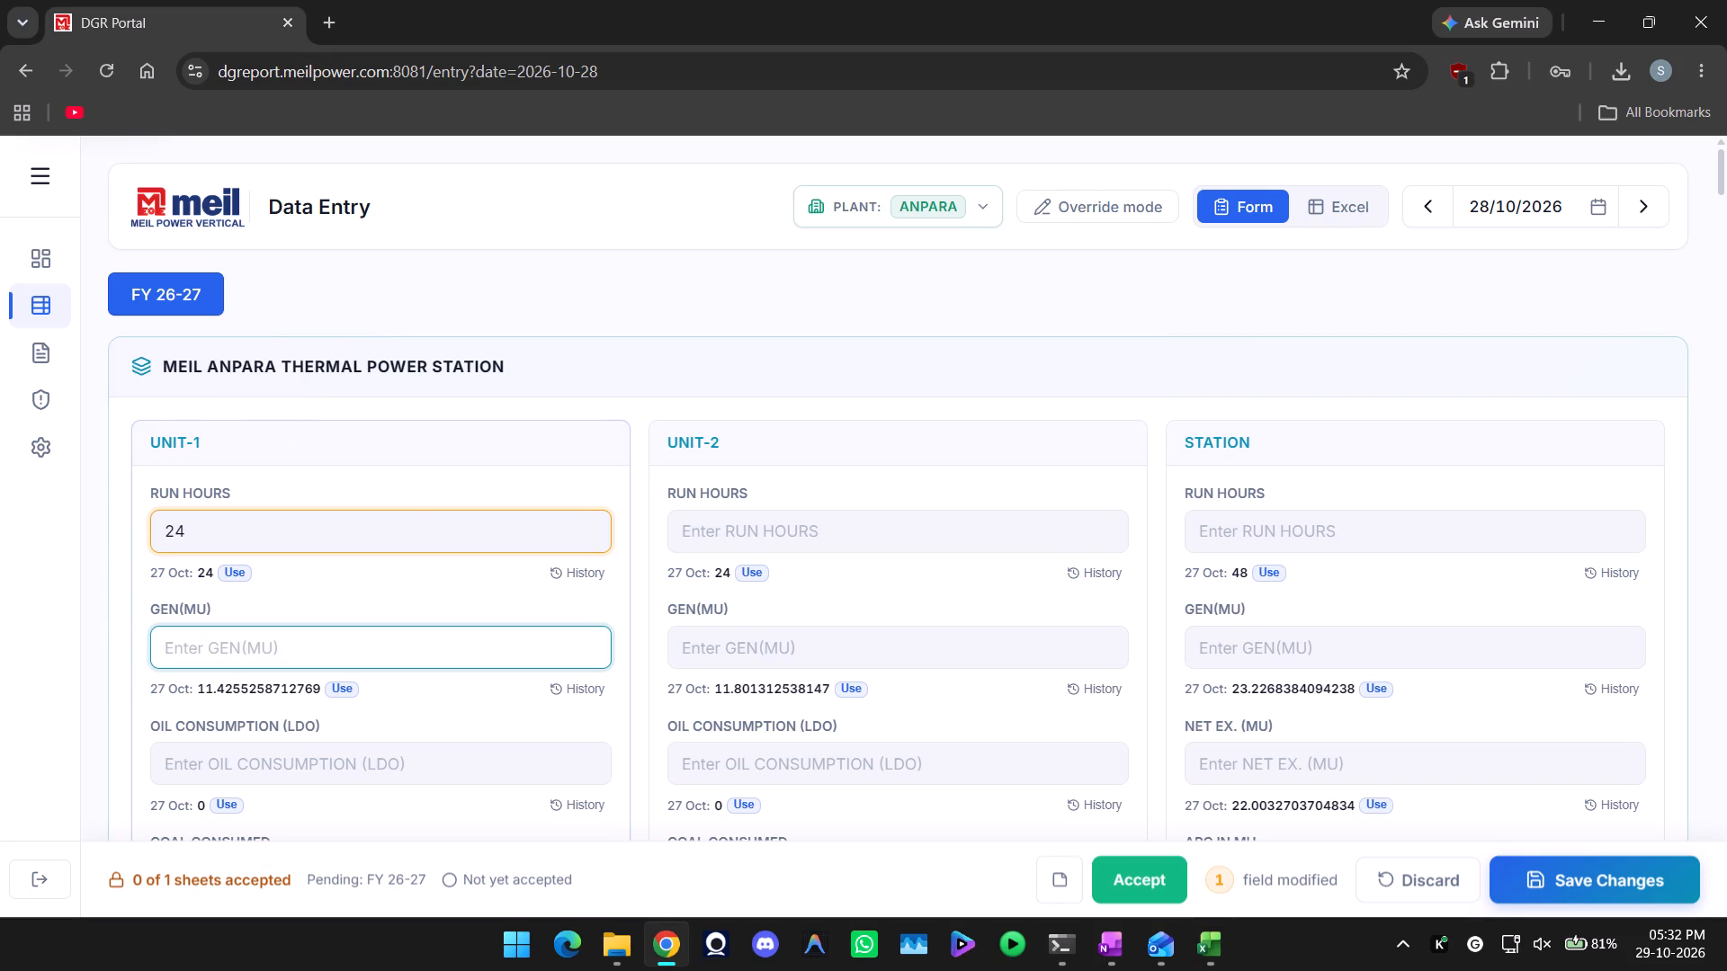
key(ctrl+v)
Check the 28-Oct-26 Unit-1 oil consumption in the workbook and fill the portal's OIL CONSUMPTION (LDO) with 0.
key(alt+Tab)
click(417, 592)
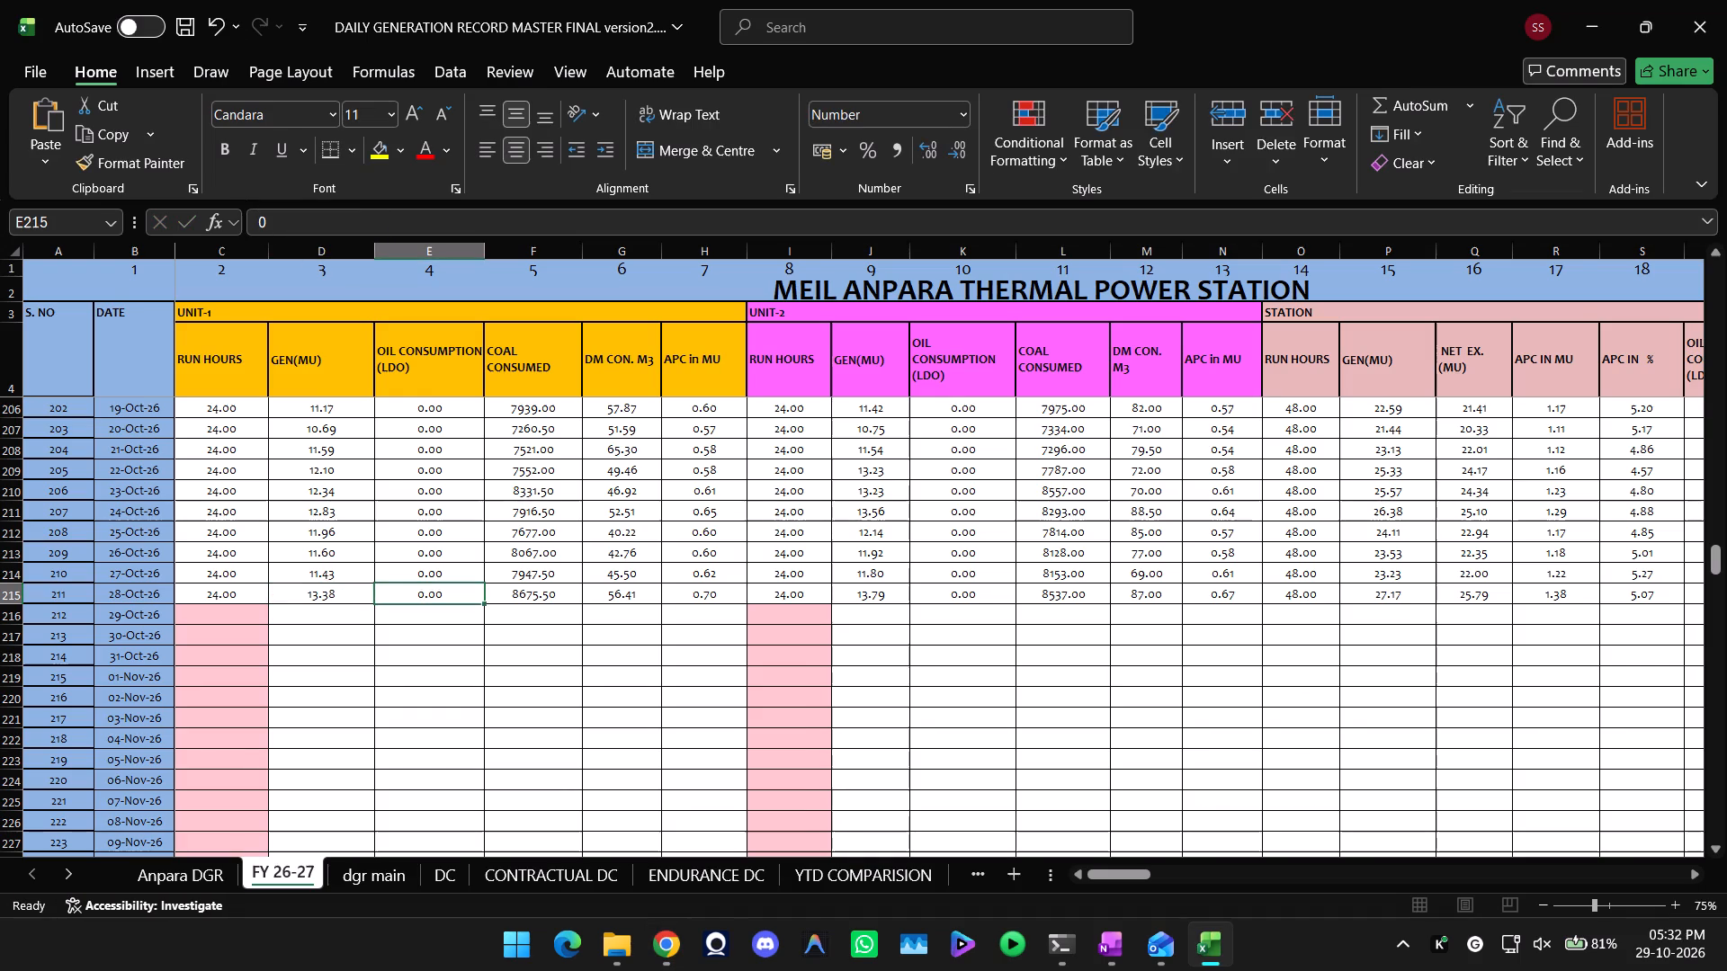
key(alt+Tab)
scroll(410, 645, down, 1)
click(229, 690)
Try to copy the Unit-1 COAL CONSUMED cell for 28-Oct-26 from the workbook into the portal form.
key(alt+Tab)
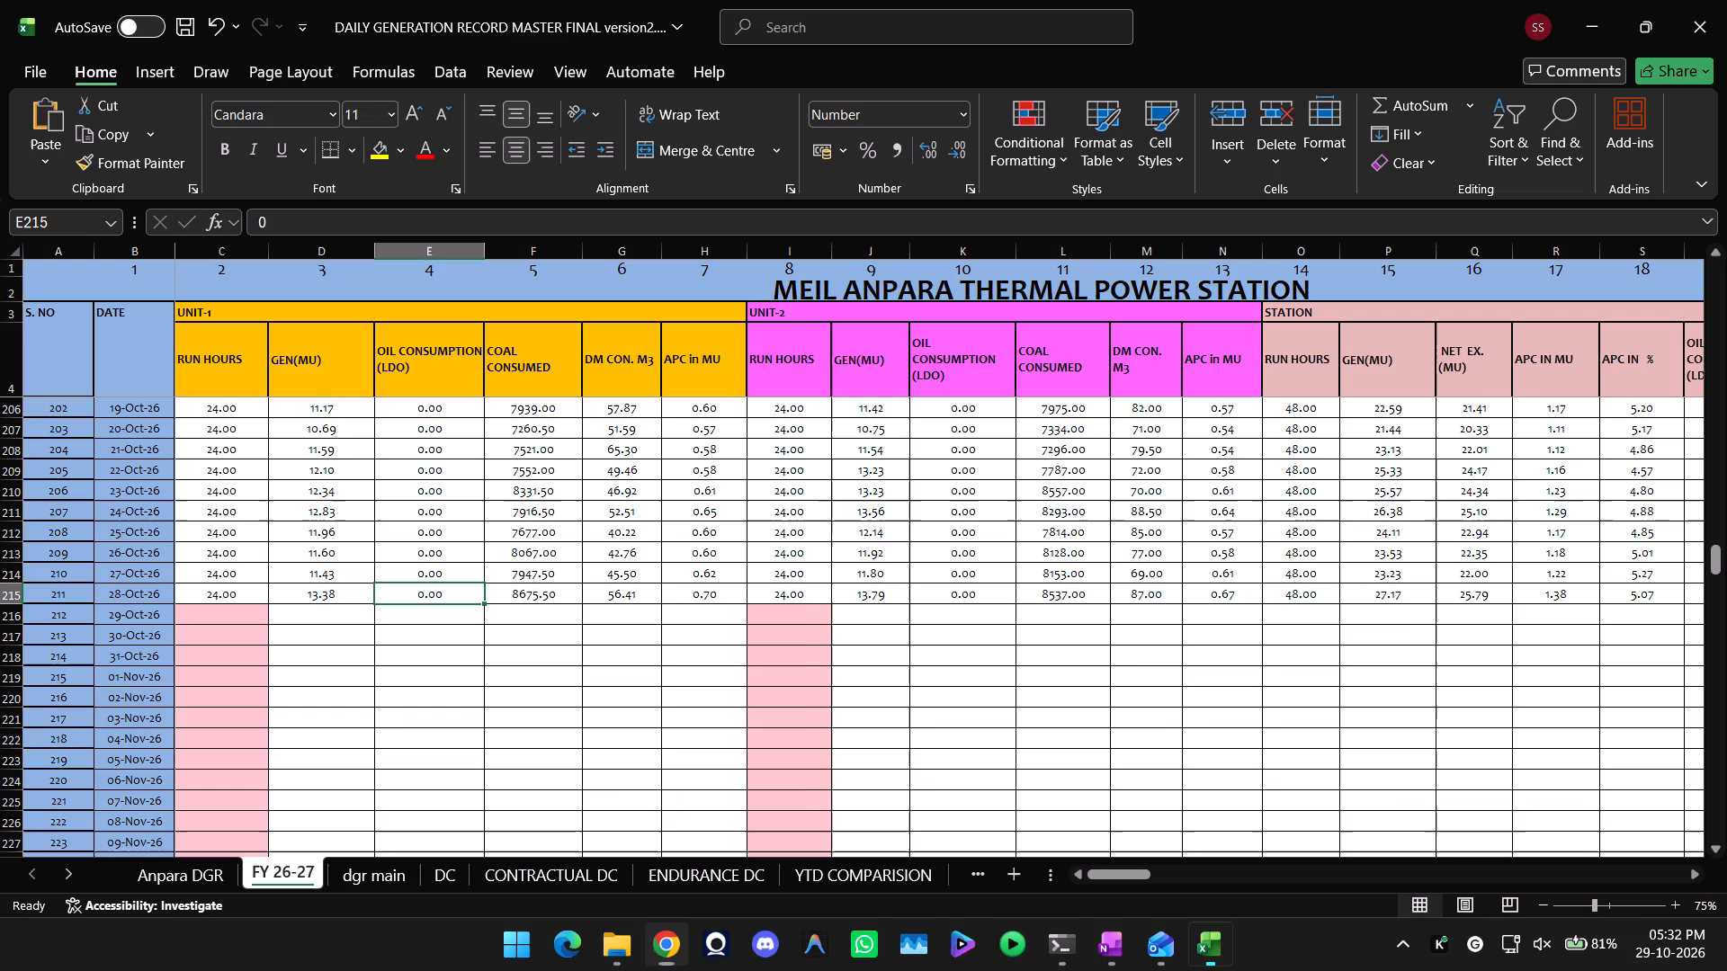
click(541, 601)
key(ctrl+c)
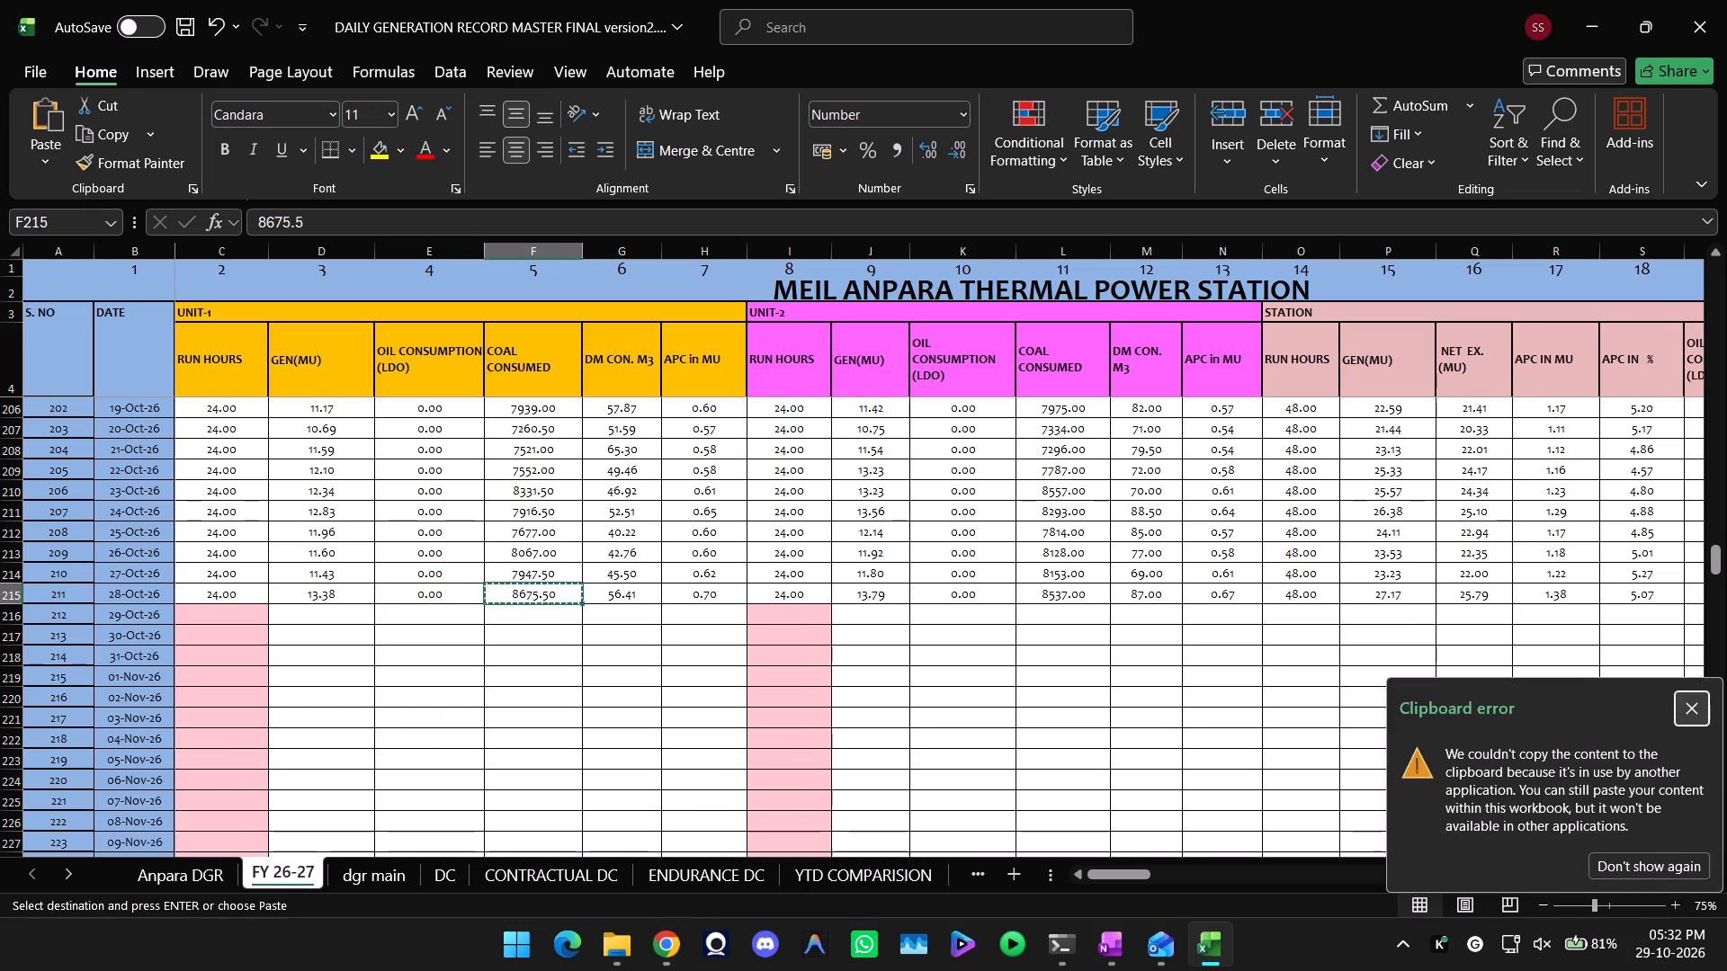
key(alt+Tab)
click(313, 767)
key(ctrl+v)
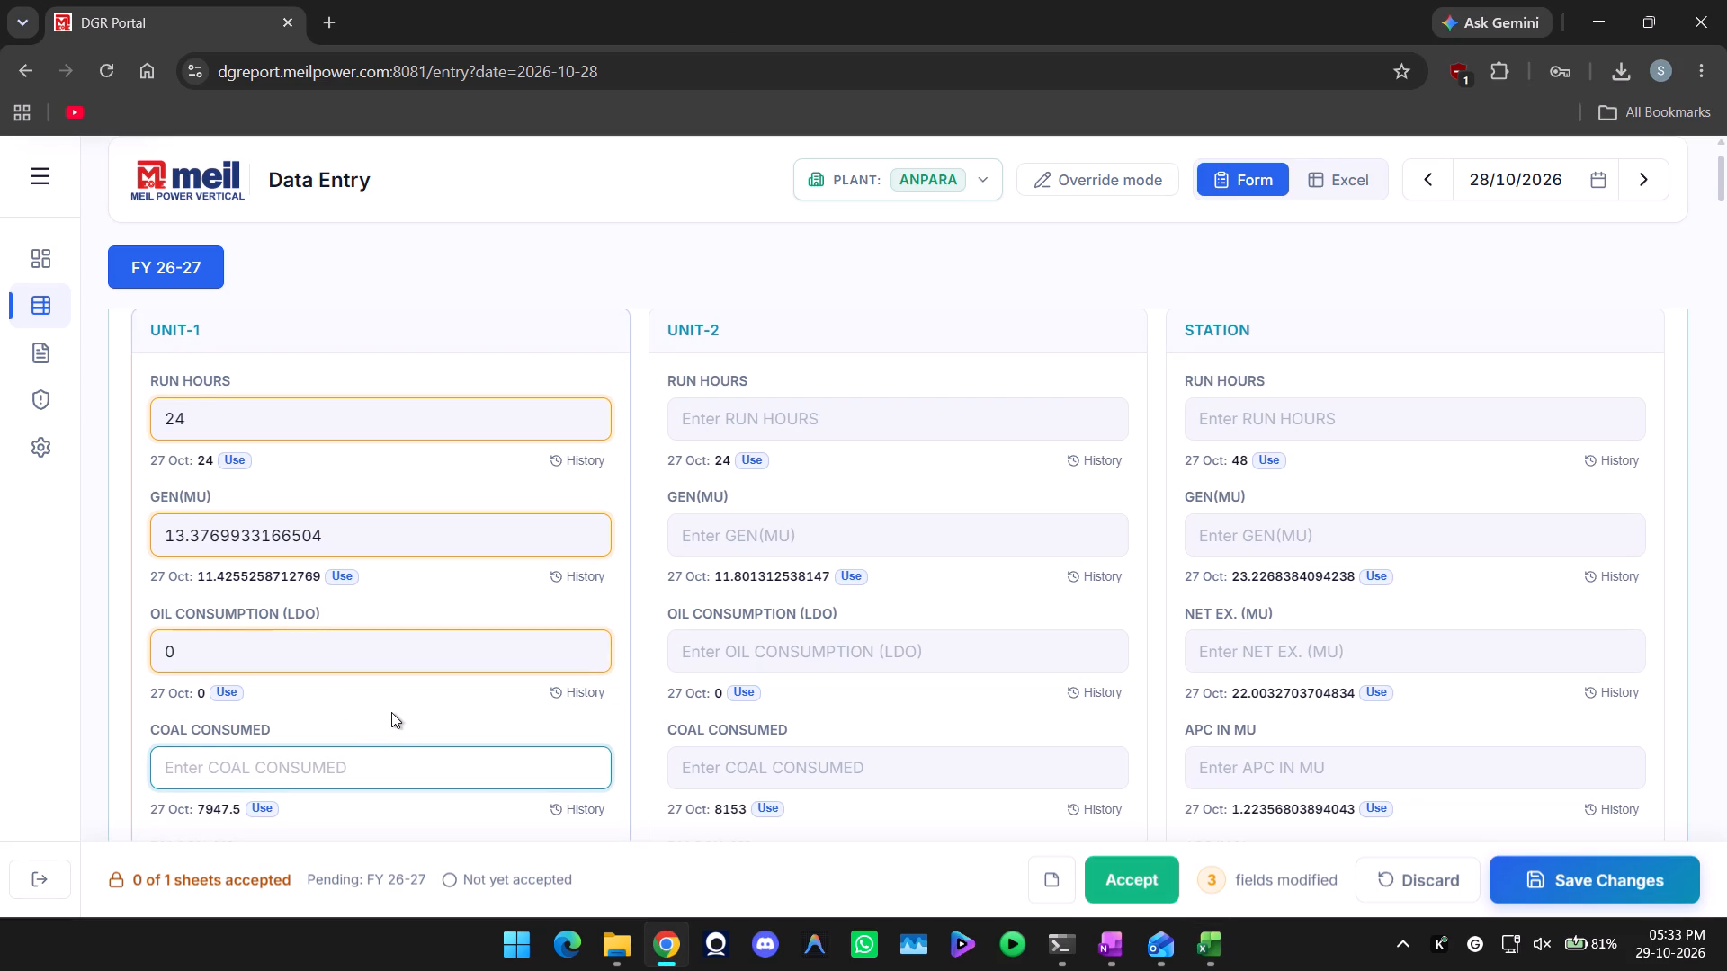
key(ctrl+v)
Copy the Unit-1 COAL CONSUMED value 8675.5 from inside its 28-Oct-26 cell into the portal's matching field.
click(379, 753)
key(alt+Tab)
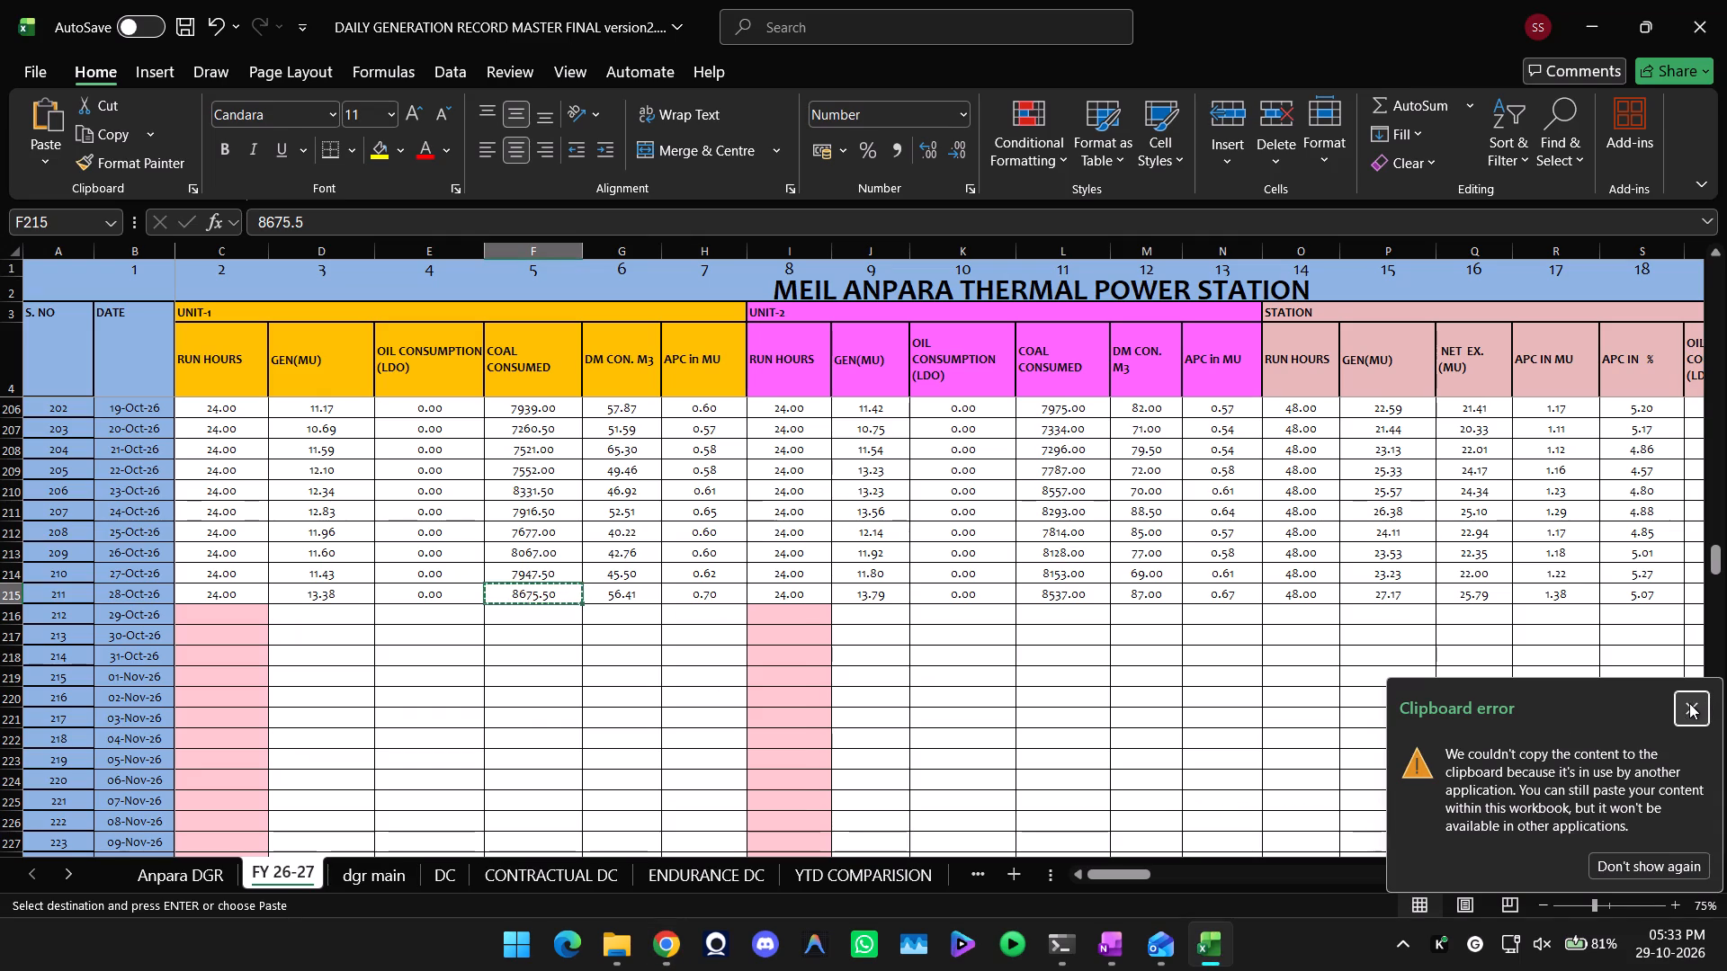
click(1689, 703)
double_click(560, 589)
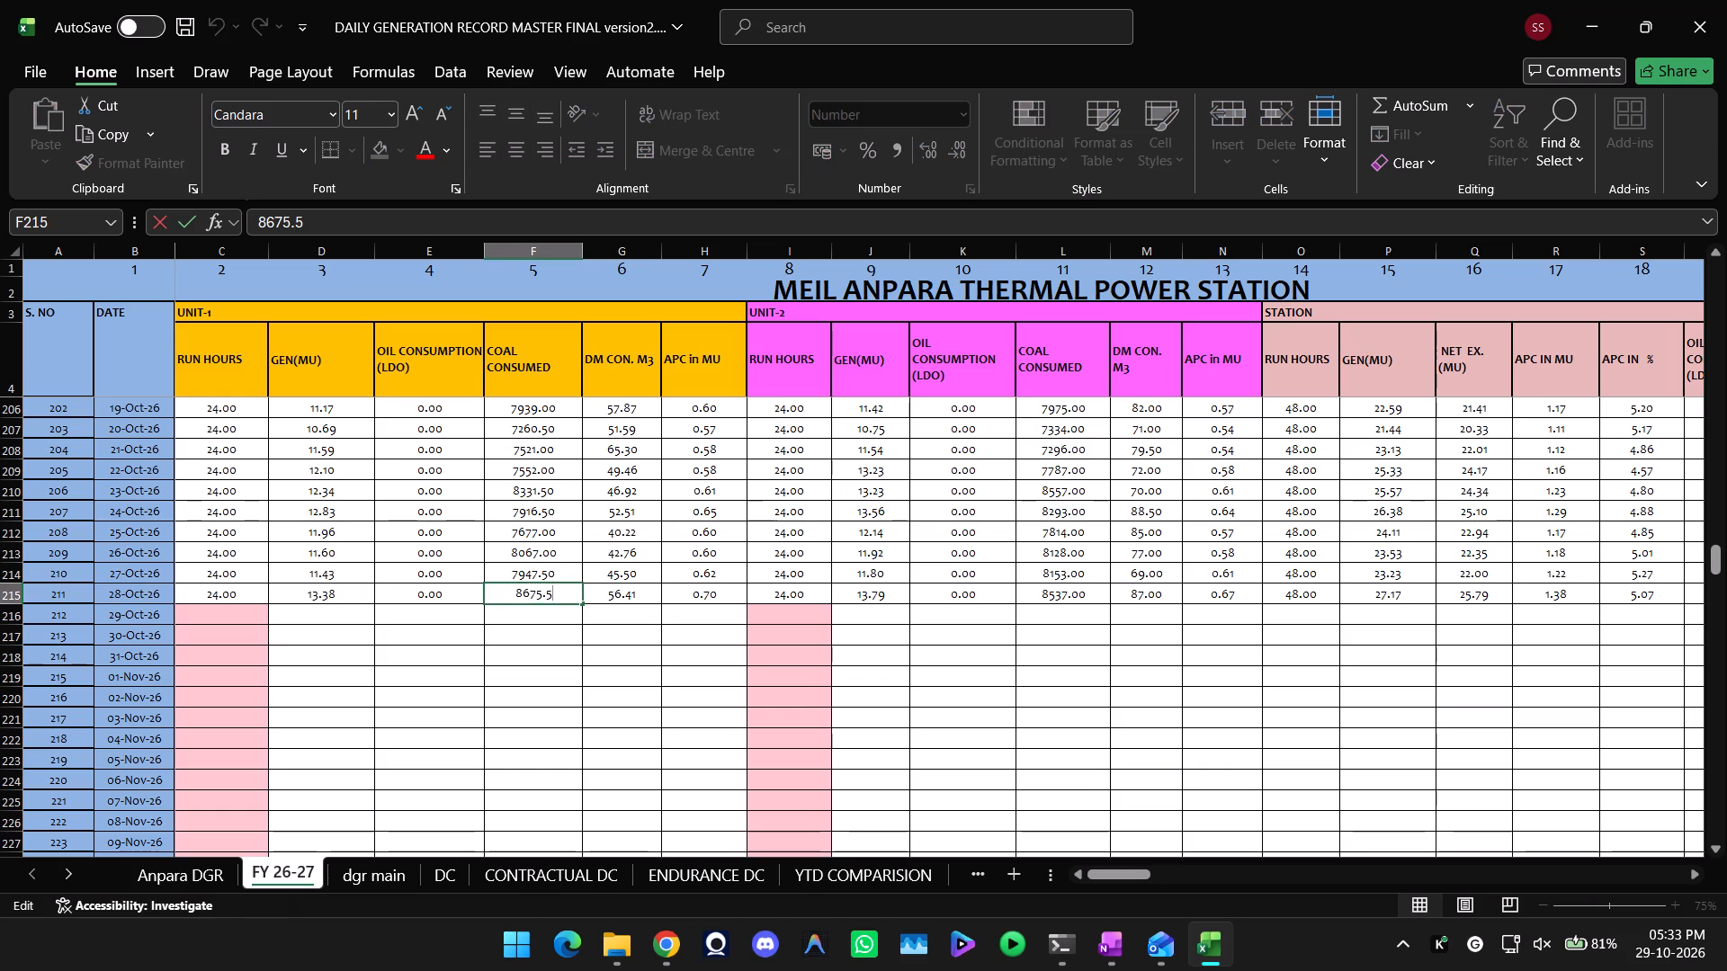
key(ctrl+a)
key(ctrl+c)
key(alt+Tab)
key(ctrl+v)
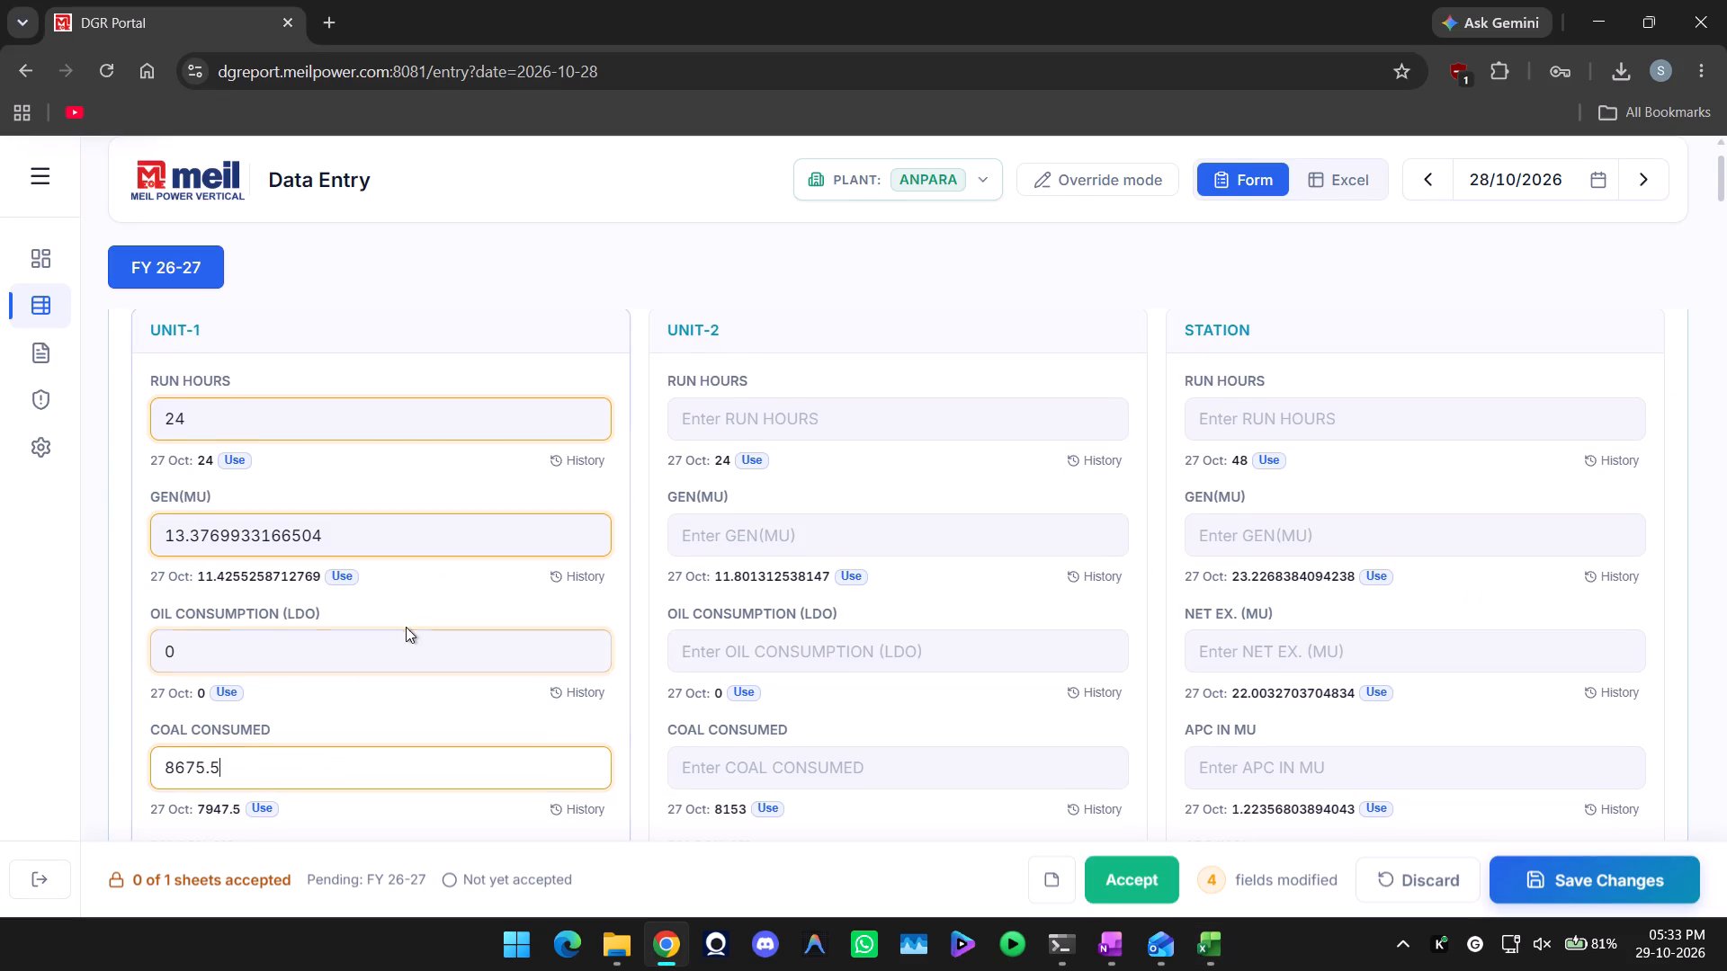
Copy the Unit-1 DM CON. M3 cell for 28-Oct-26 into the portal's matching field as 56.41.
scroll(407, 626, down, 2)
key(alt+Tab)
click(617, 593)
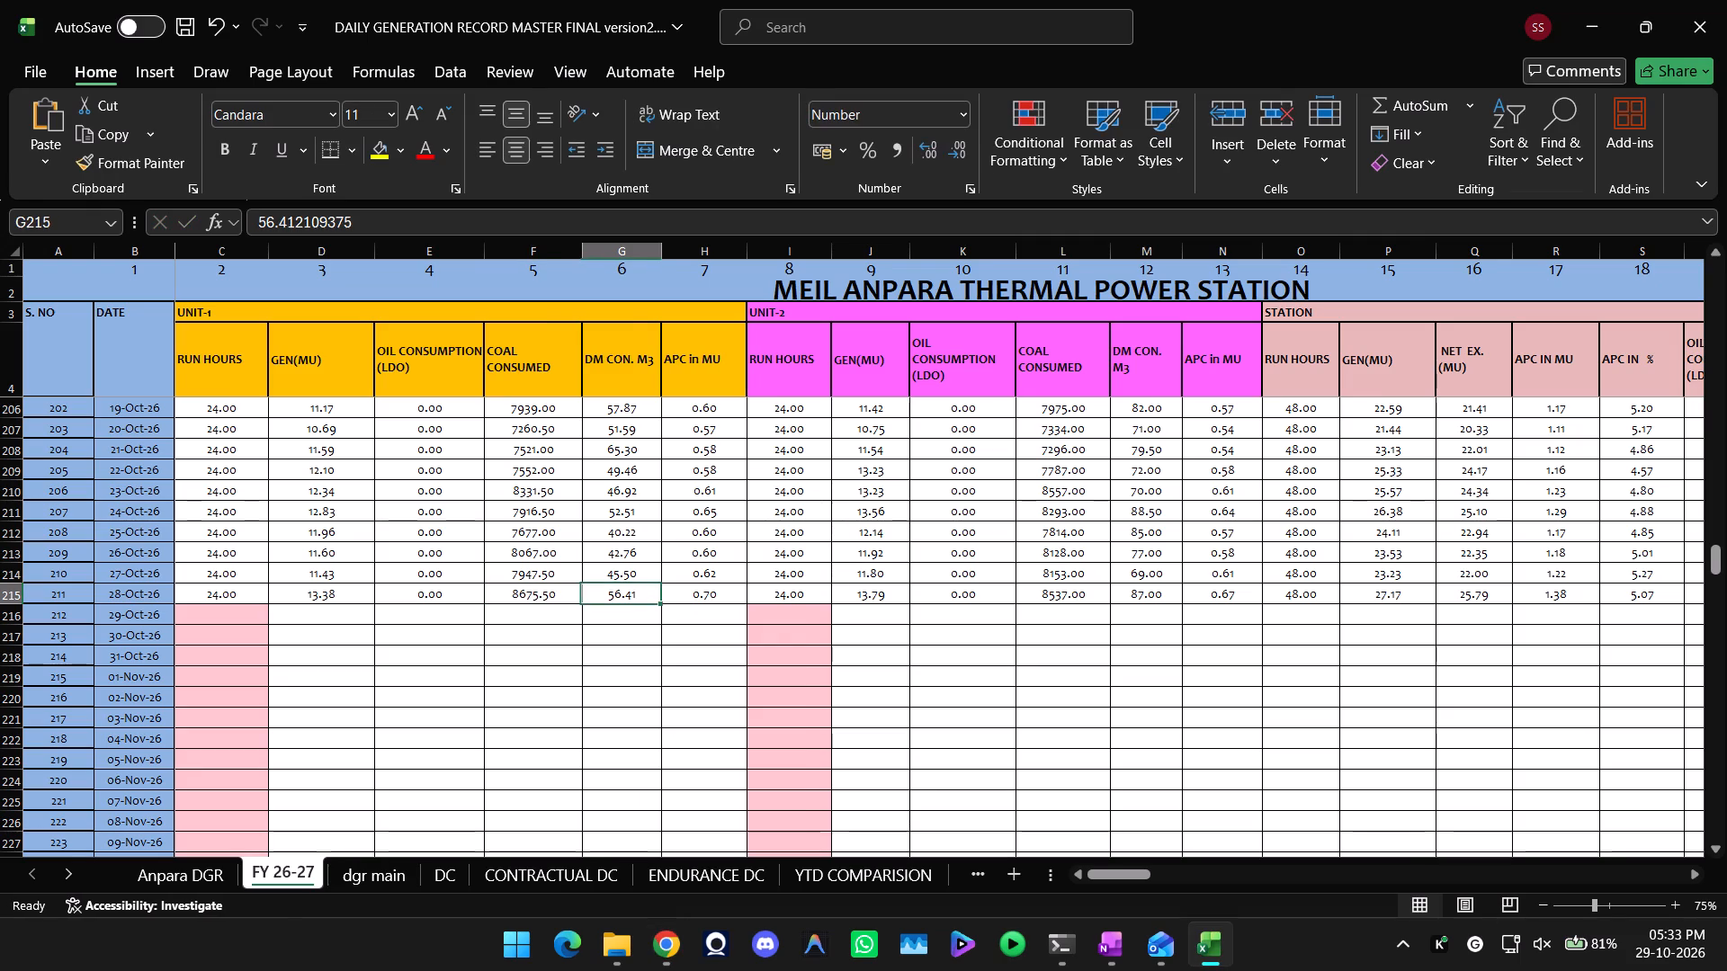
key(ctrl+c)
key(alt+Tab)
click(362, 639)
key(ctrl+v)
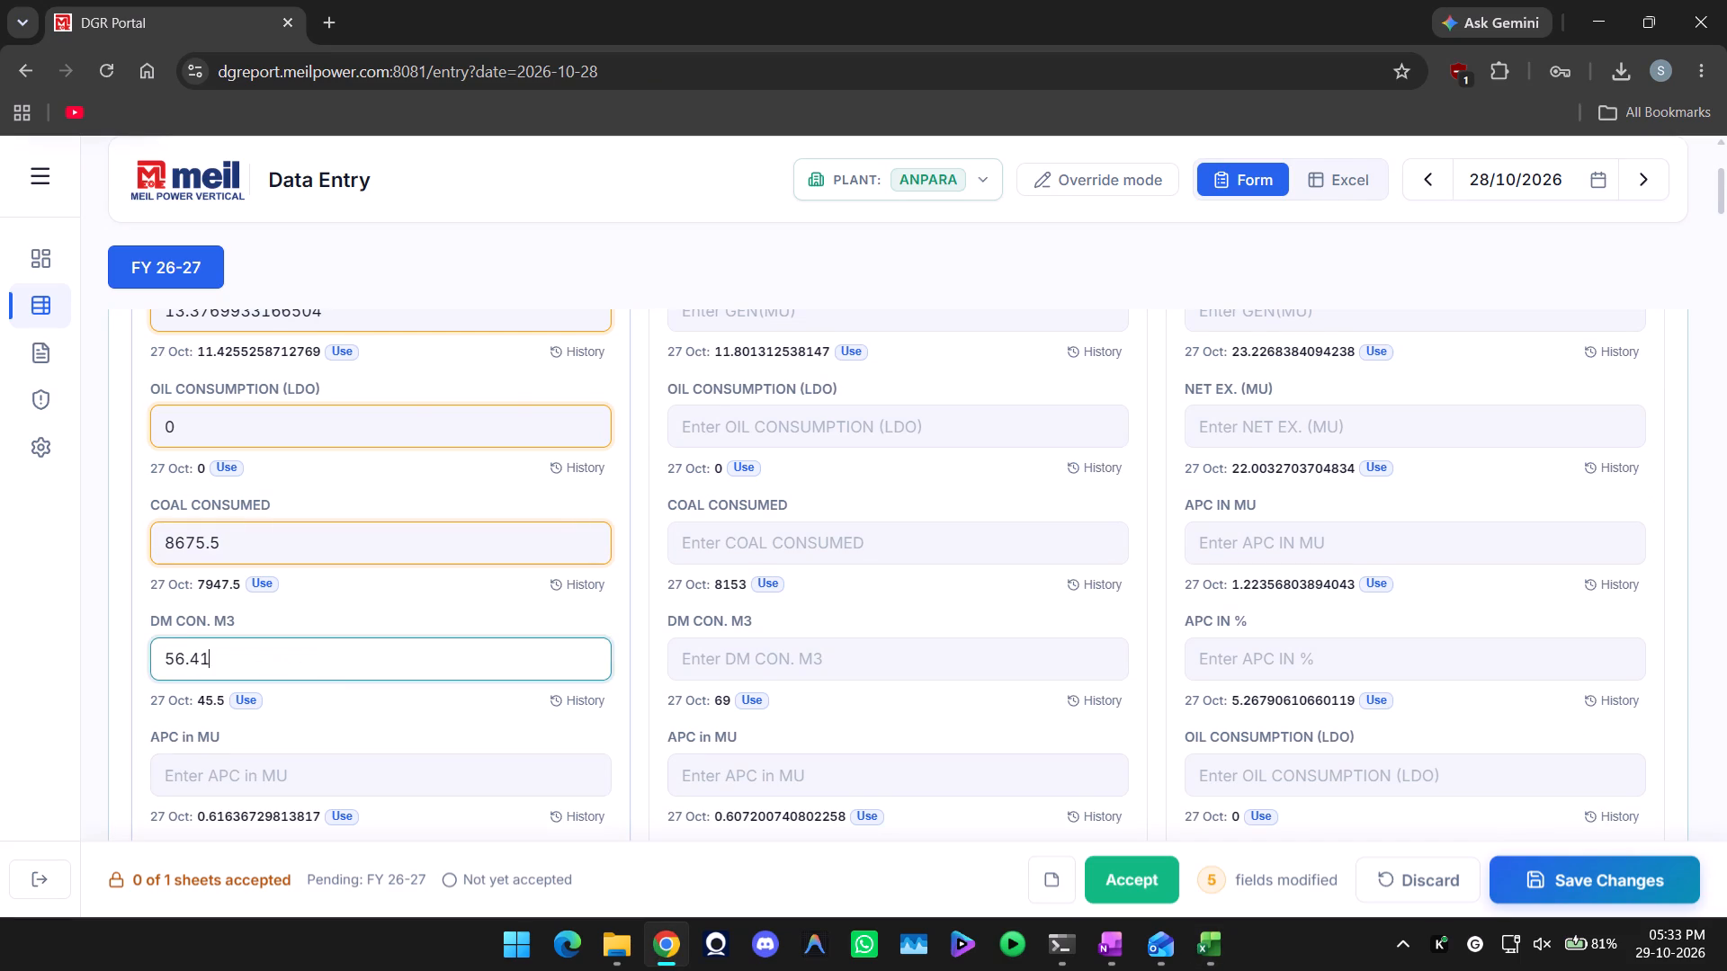
Replace the portal's Unit-1 DM CON. M3 entry with the workbook's full-precision value 56.412109375.
key(alt+Tab)
click(727, 592)
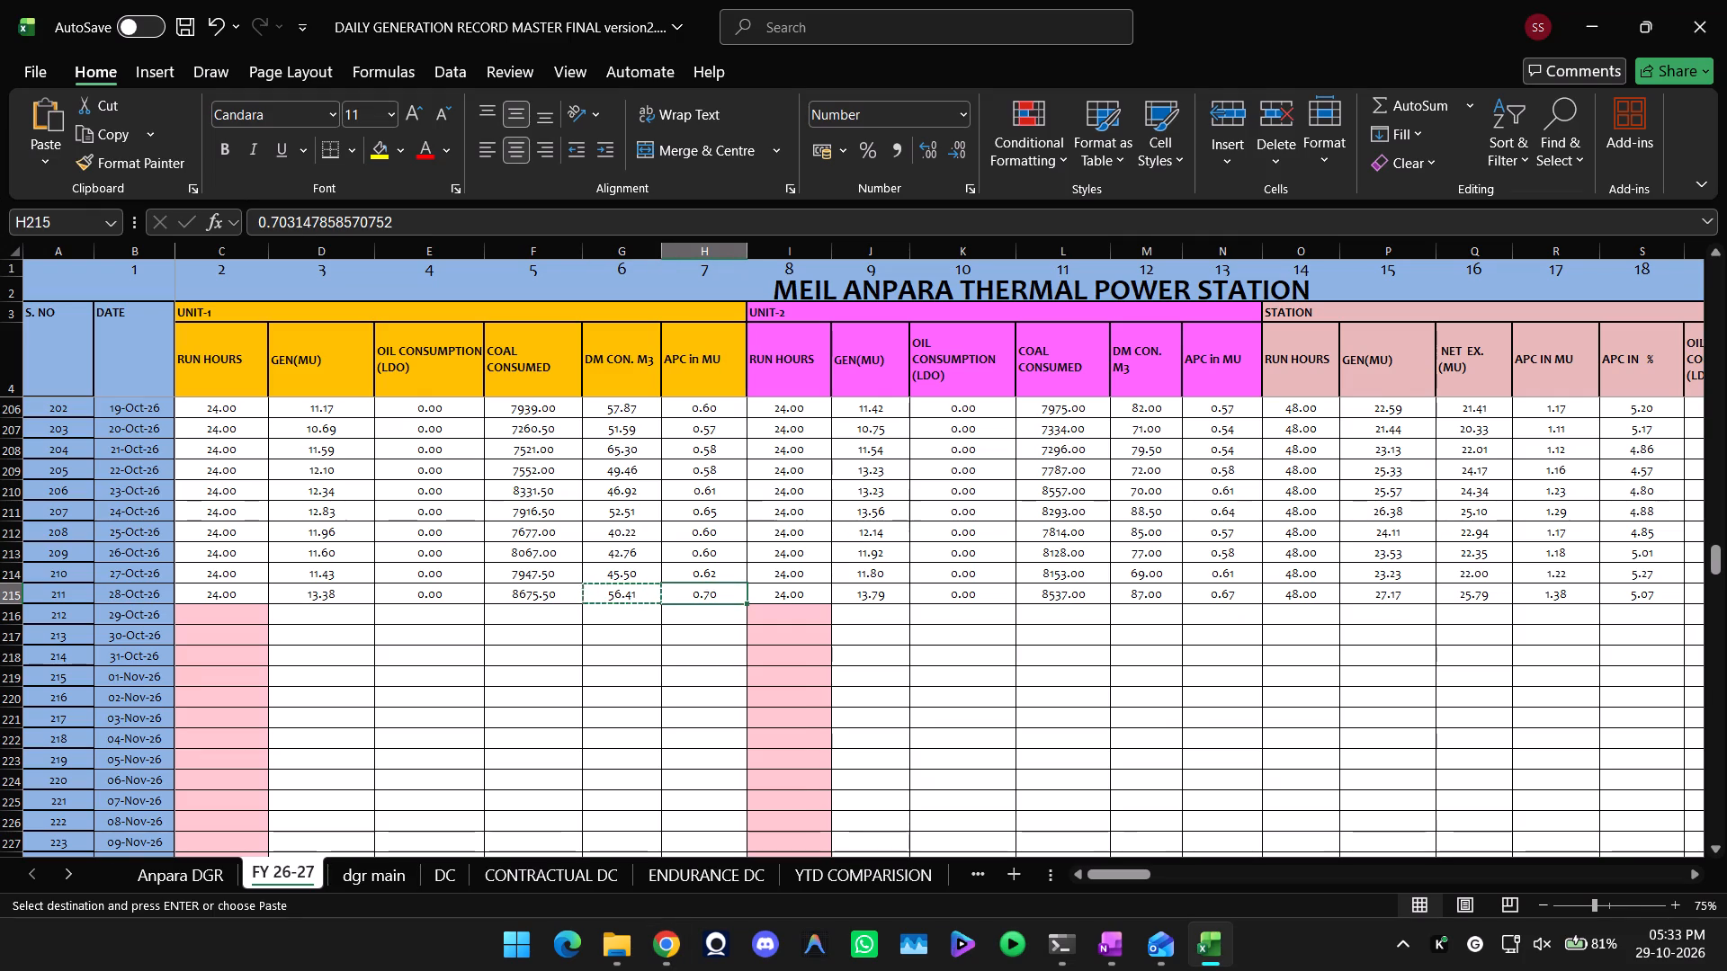
click(628, 598)
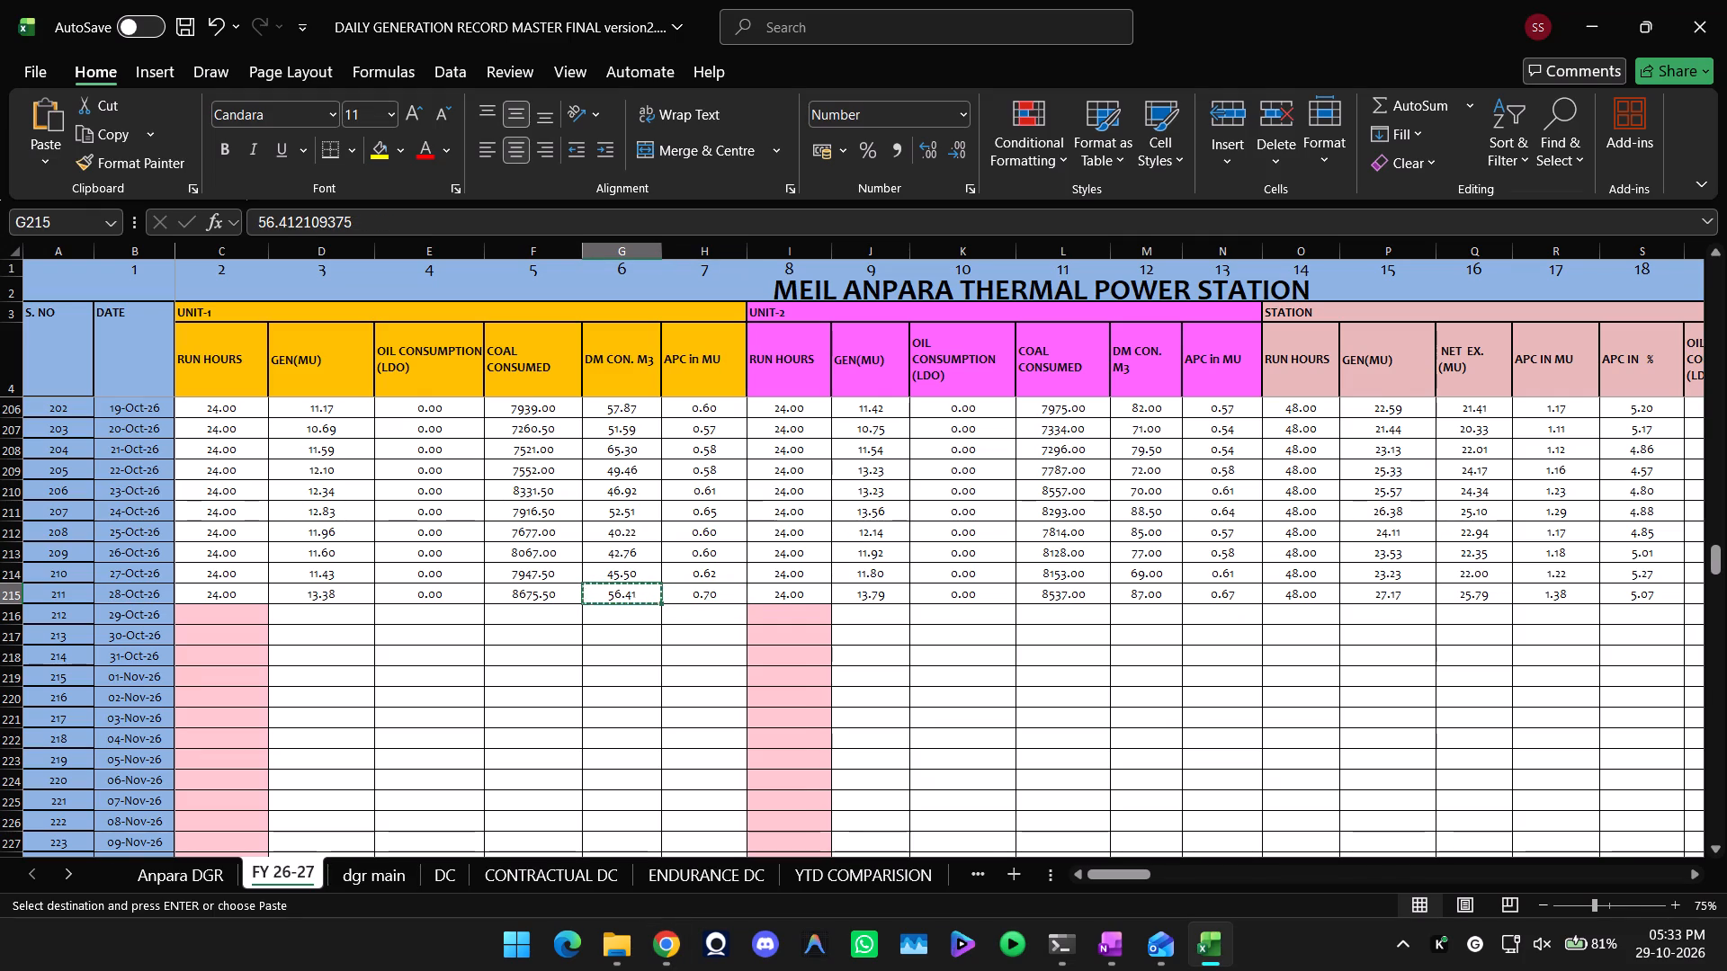
double_click(637, 598)
key(ctrl+a)
key(ctrl+c)
key(alt+Tab)
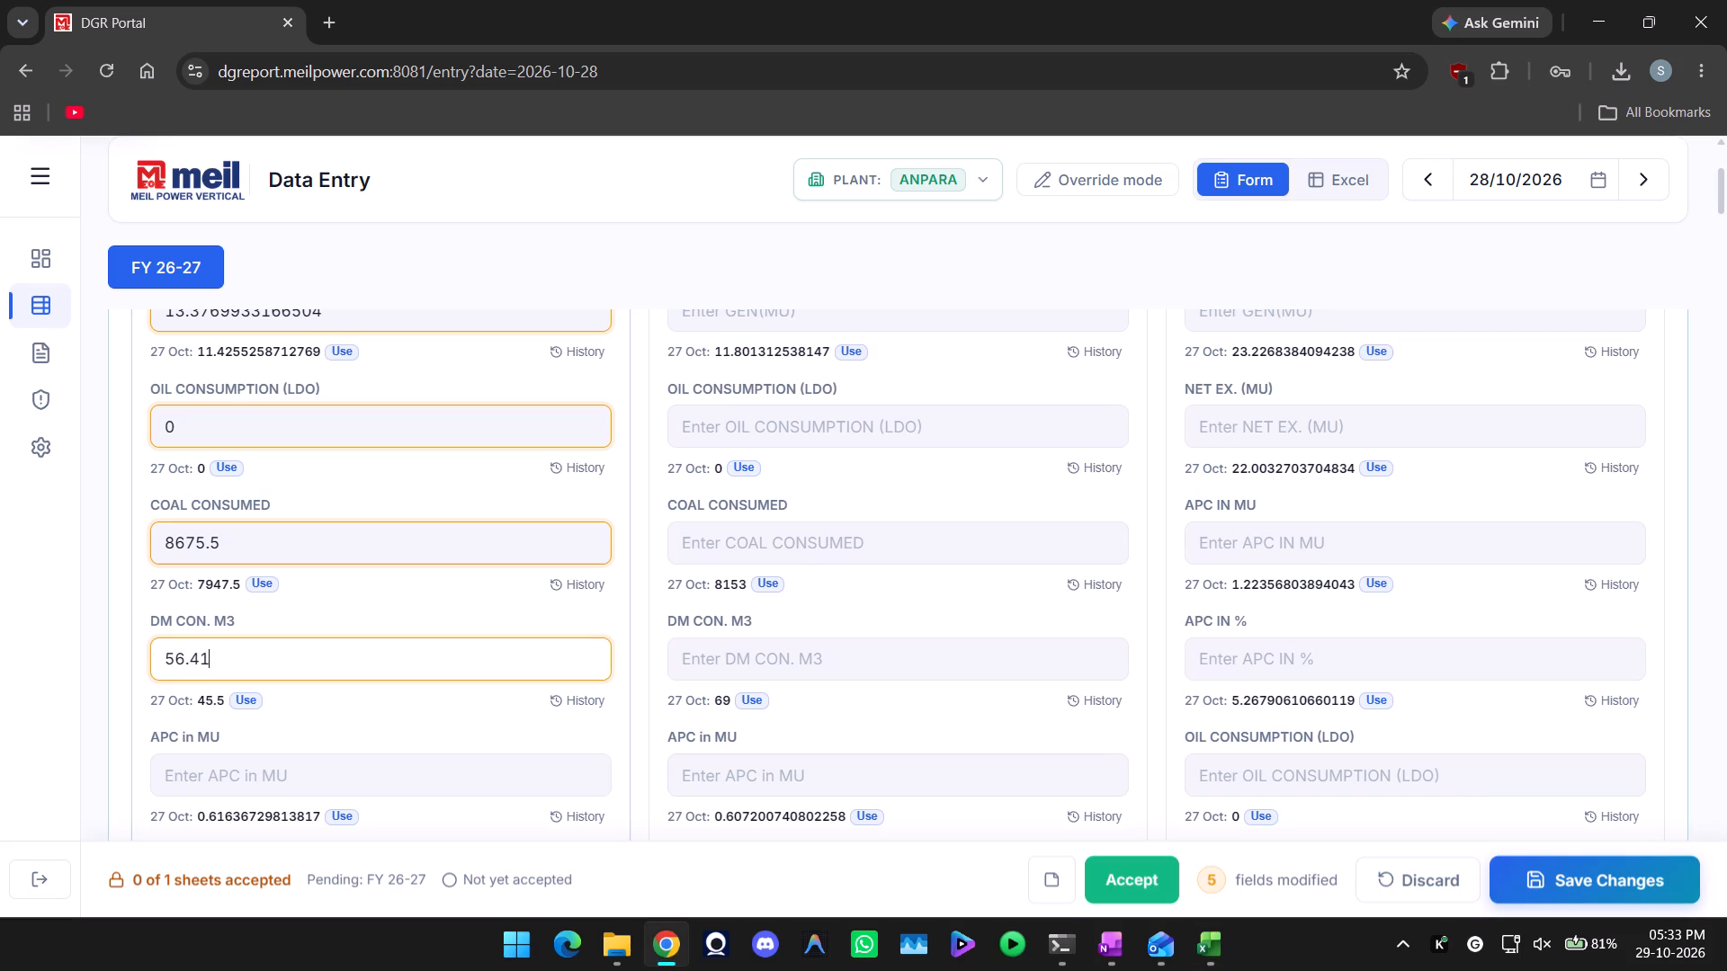
key(ctrl+a)
key(ctrl+v)
Copy the full-precision Unit-1 APC in MU value 0.703147858570752 for 28-Oct-26 from the workbook into the portal's matching field.
key(alt+Tab)
click(633, 572)
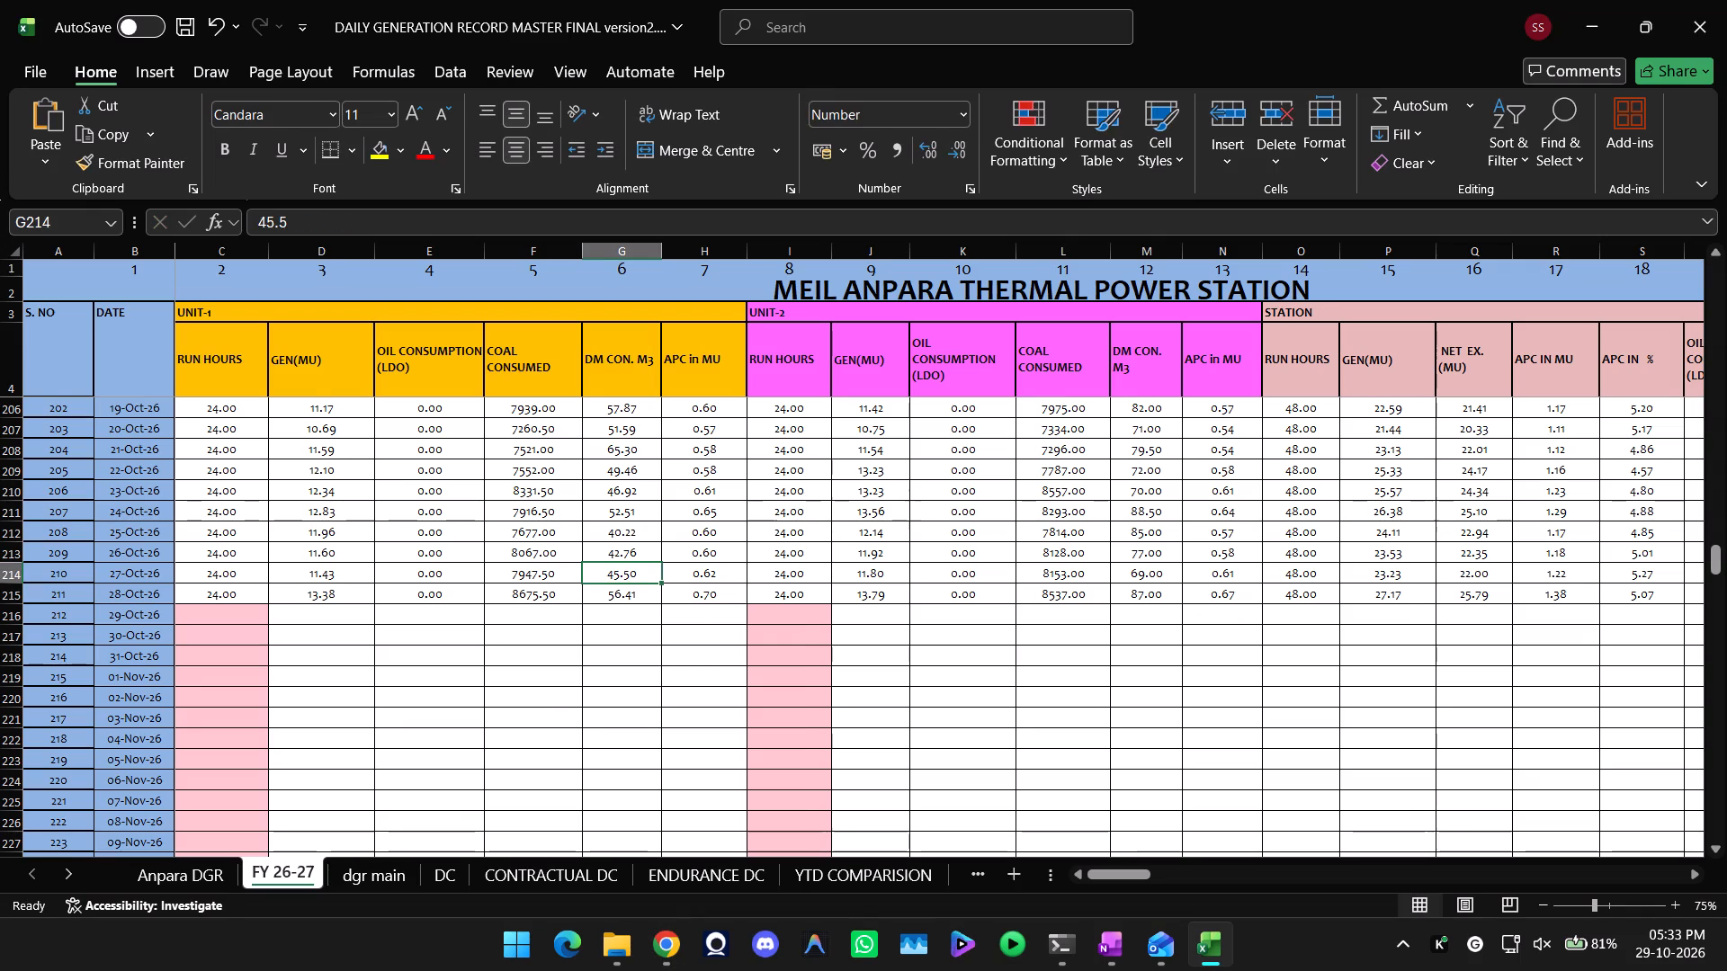
click(683, 597)
double_click(734, 592)
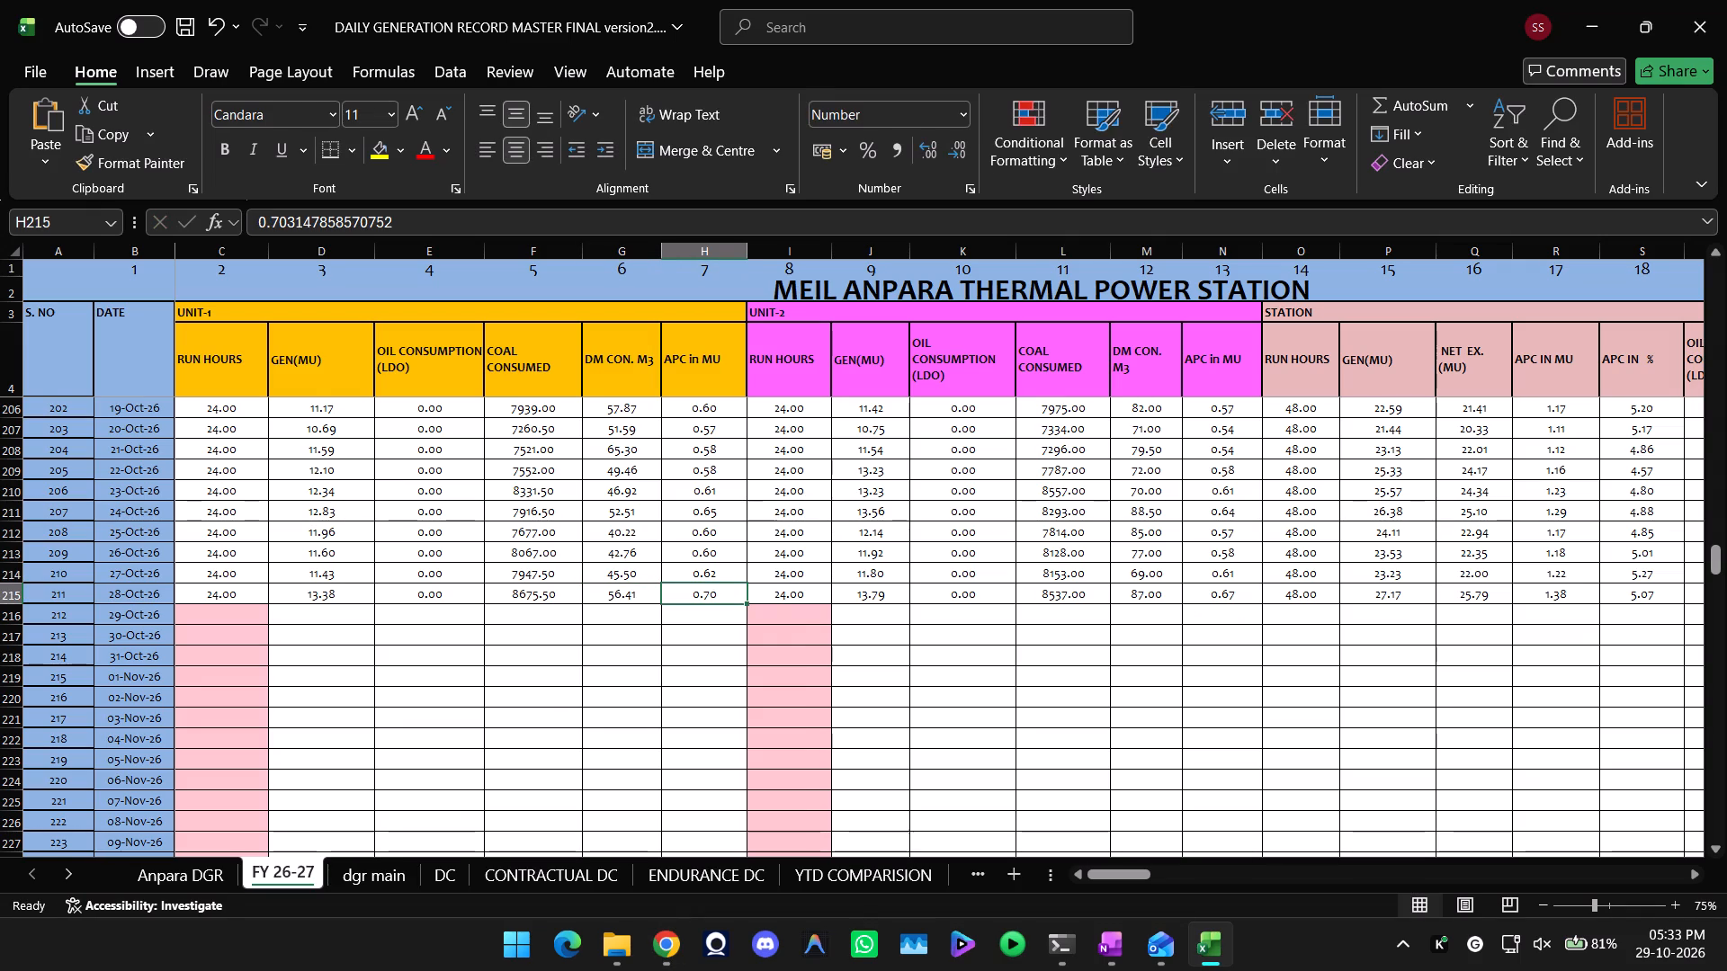
key(ctrl+a)
key(ctrl+c)
key(alt+Tab)
scroll(416, 685, down, 2)
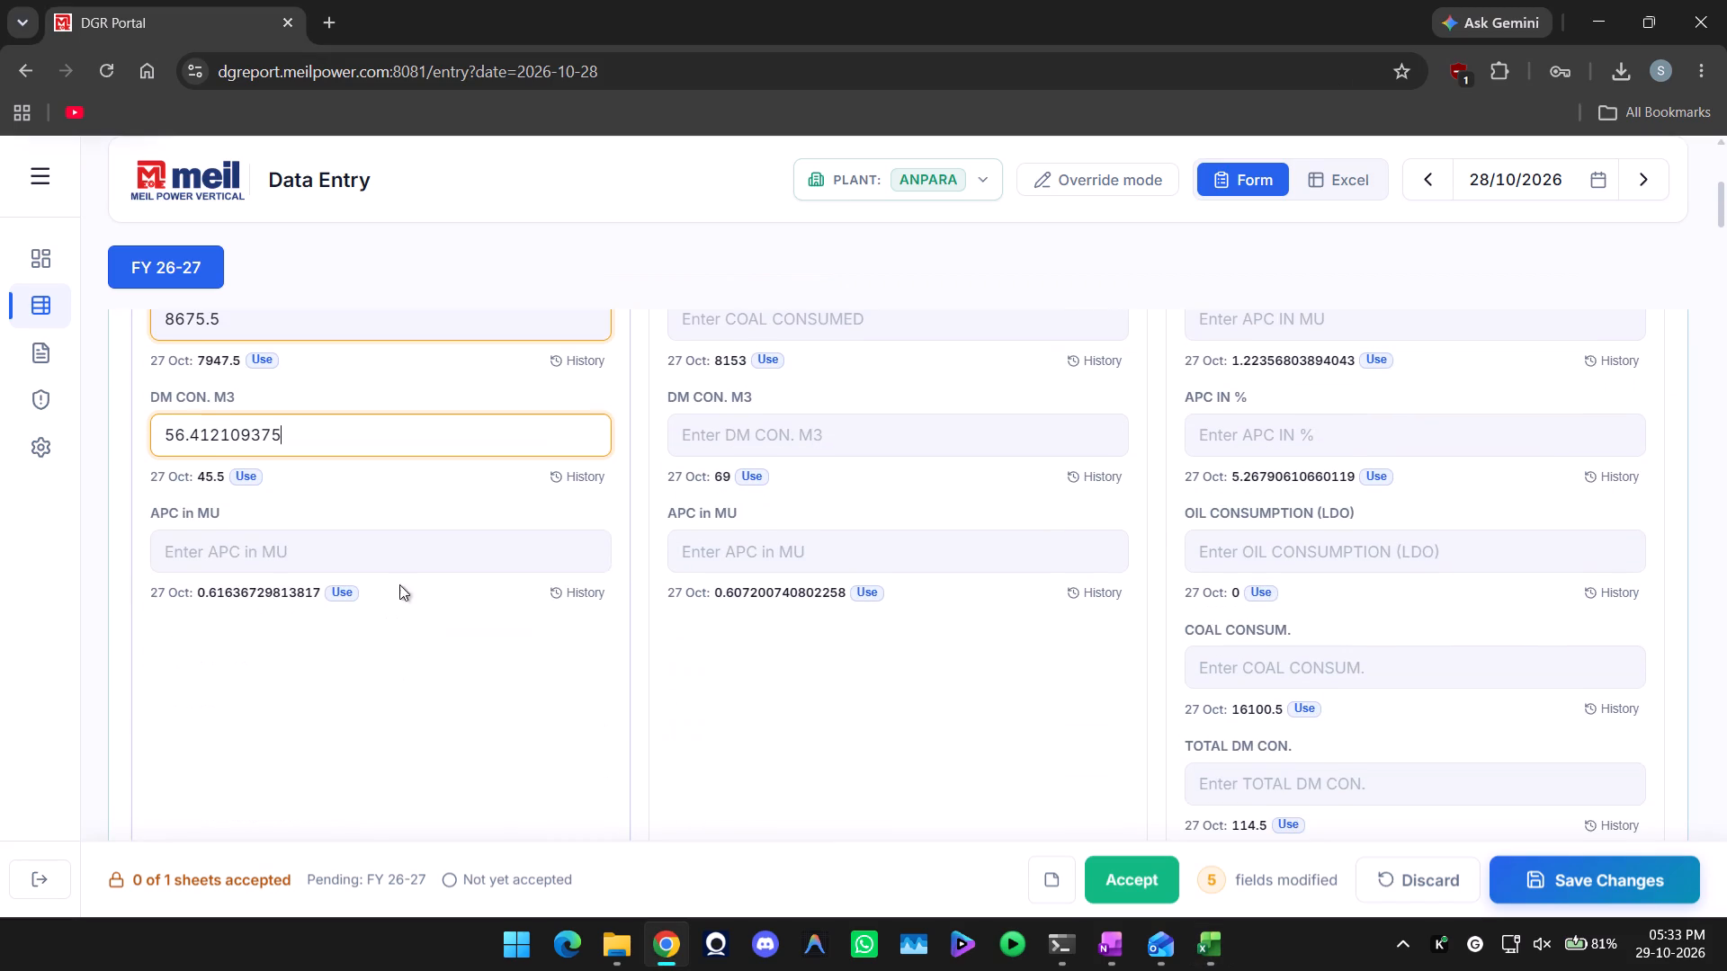
click(421, 543)
key(ctrl+v)
Check the workbook's Unit-2 RUN HOURS for 28-Oct-26 and fill the portal's field by reusing the 27 Oct value of 24.
key(alt+Tab)
click(806, 593)
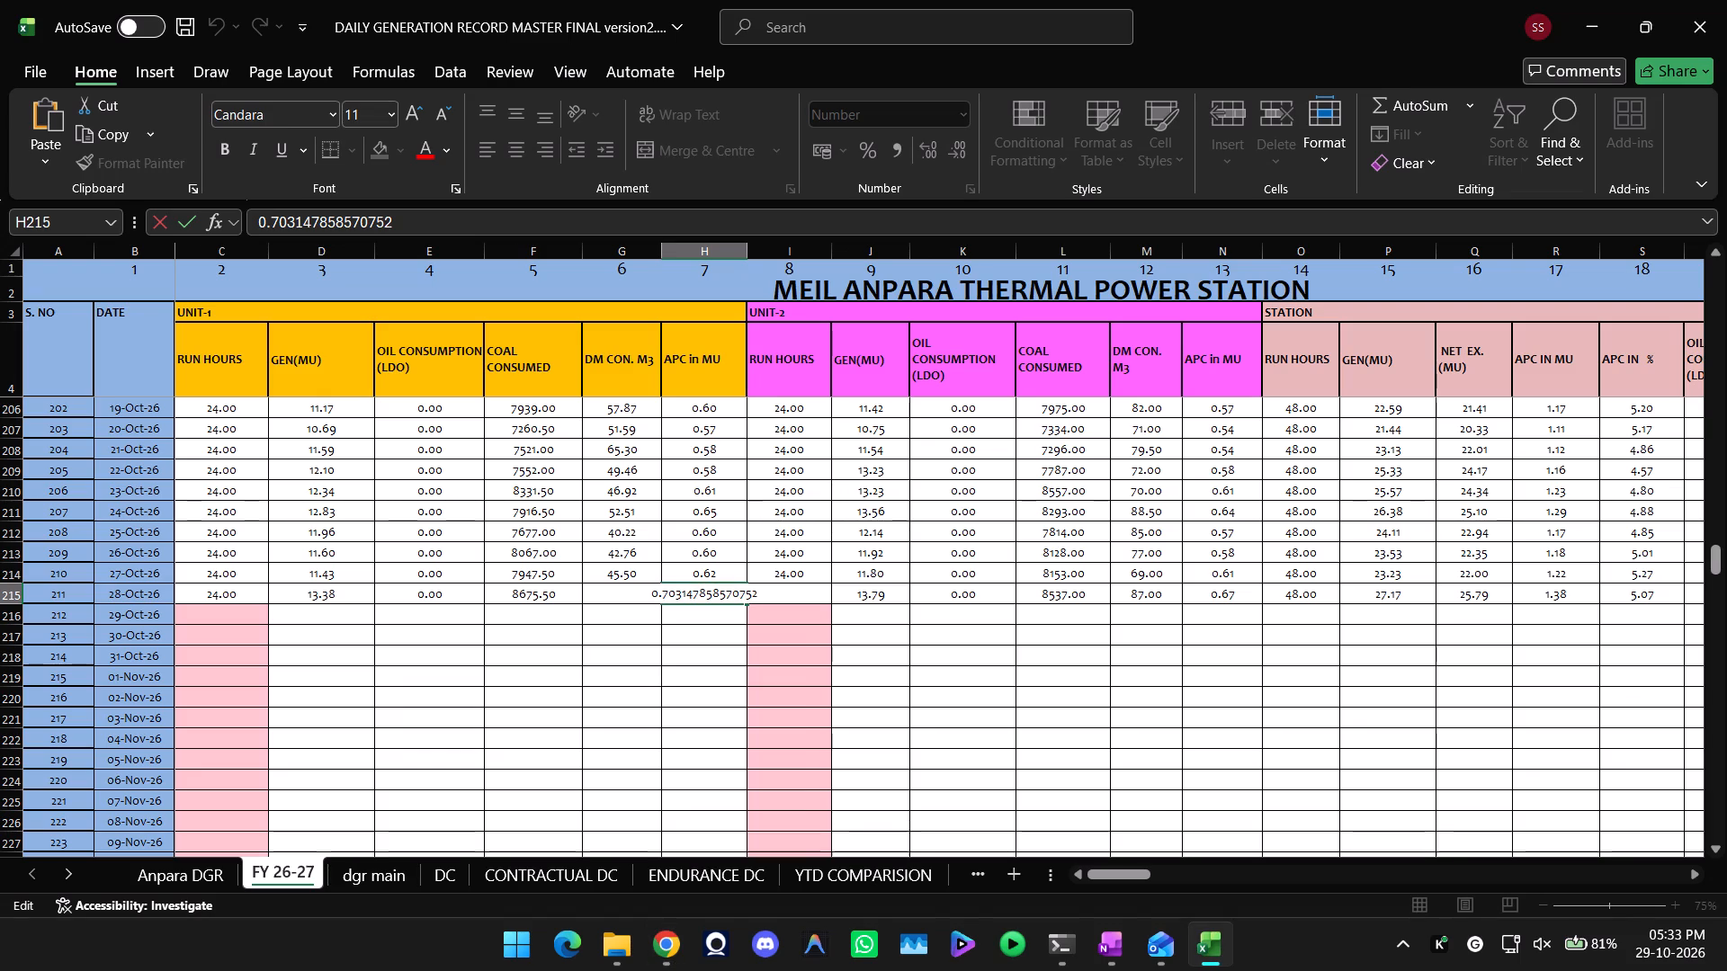
key(alt+Tab)
scroll(837, 550, up, 5)
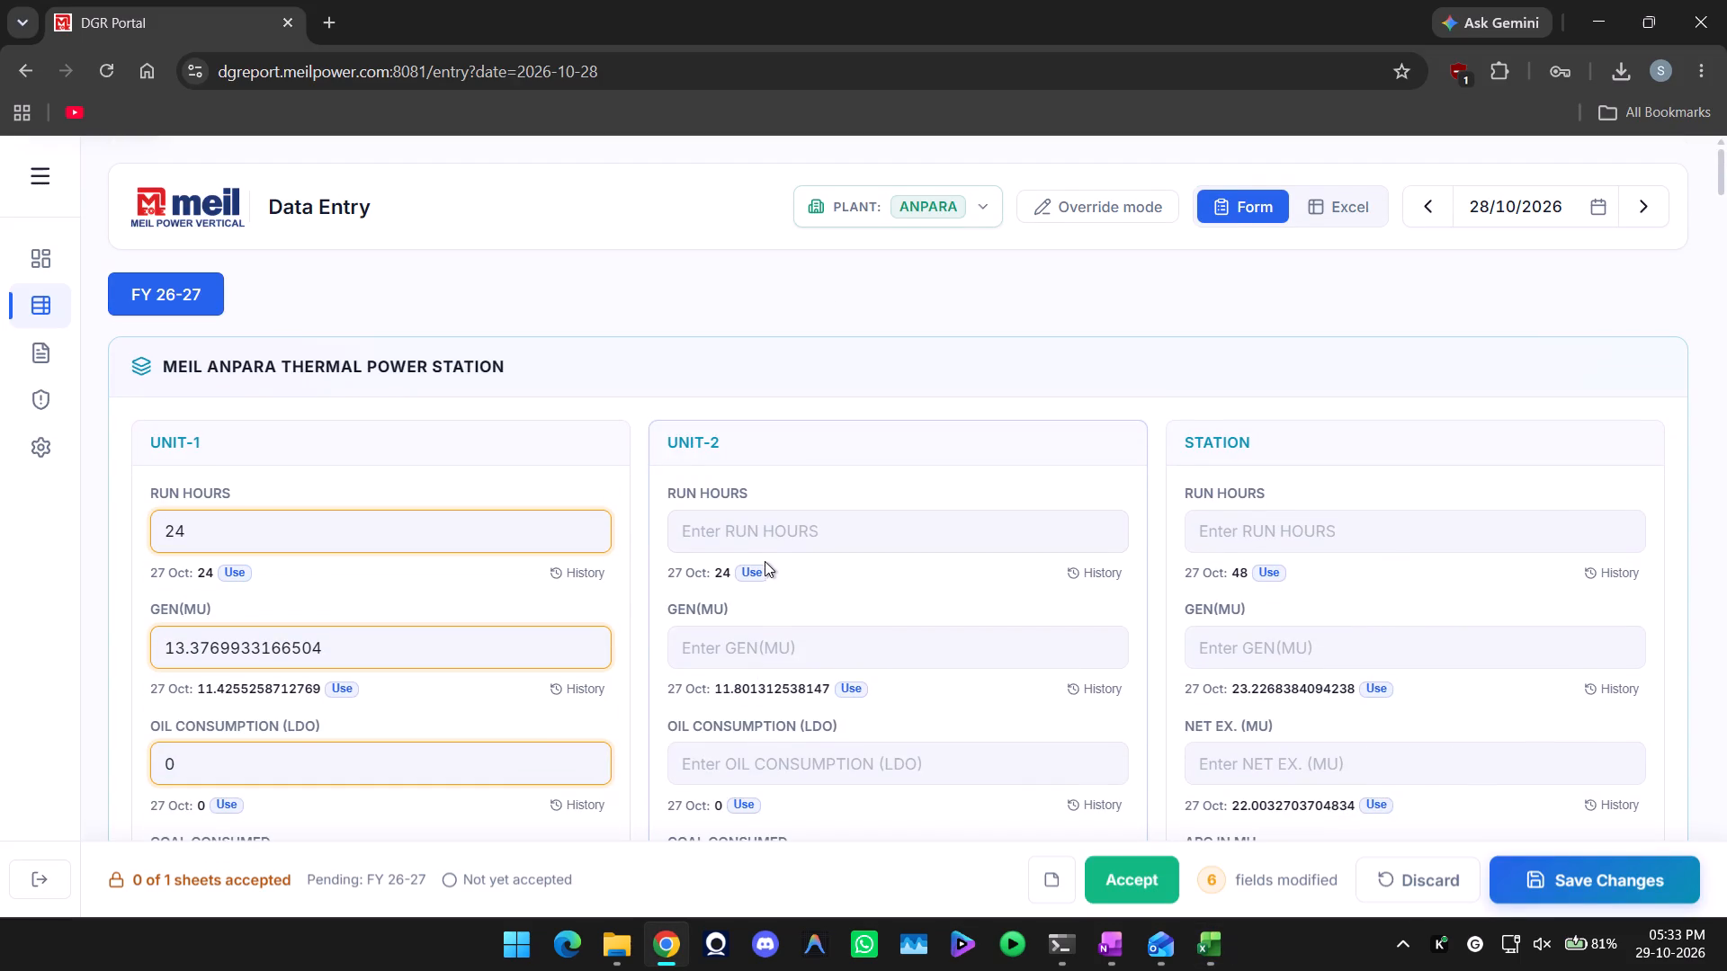
click(758, 565)
Copy the full-precision Unit-2 GEN(MU) value 13.7903983001709 for 28-Oct-26 from the workbook into the portal's matching field.
key(alt+Tab)
key(Escape)
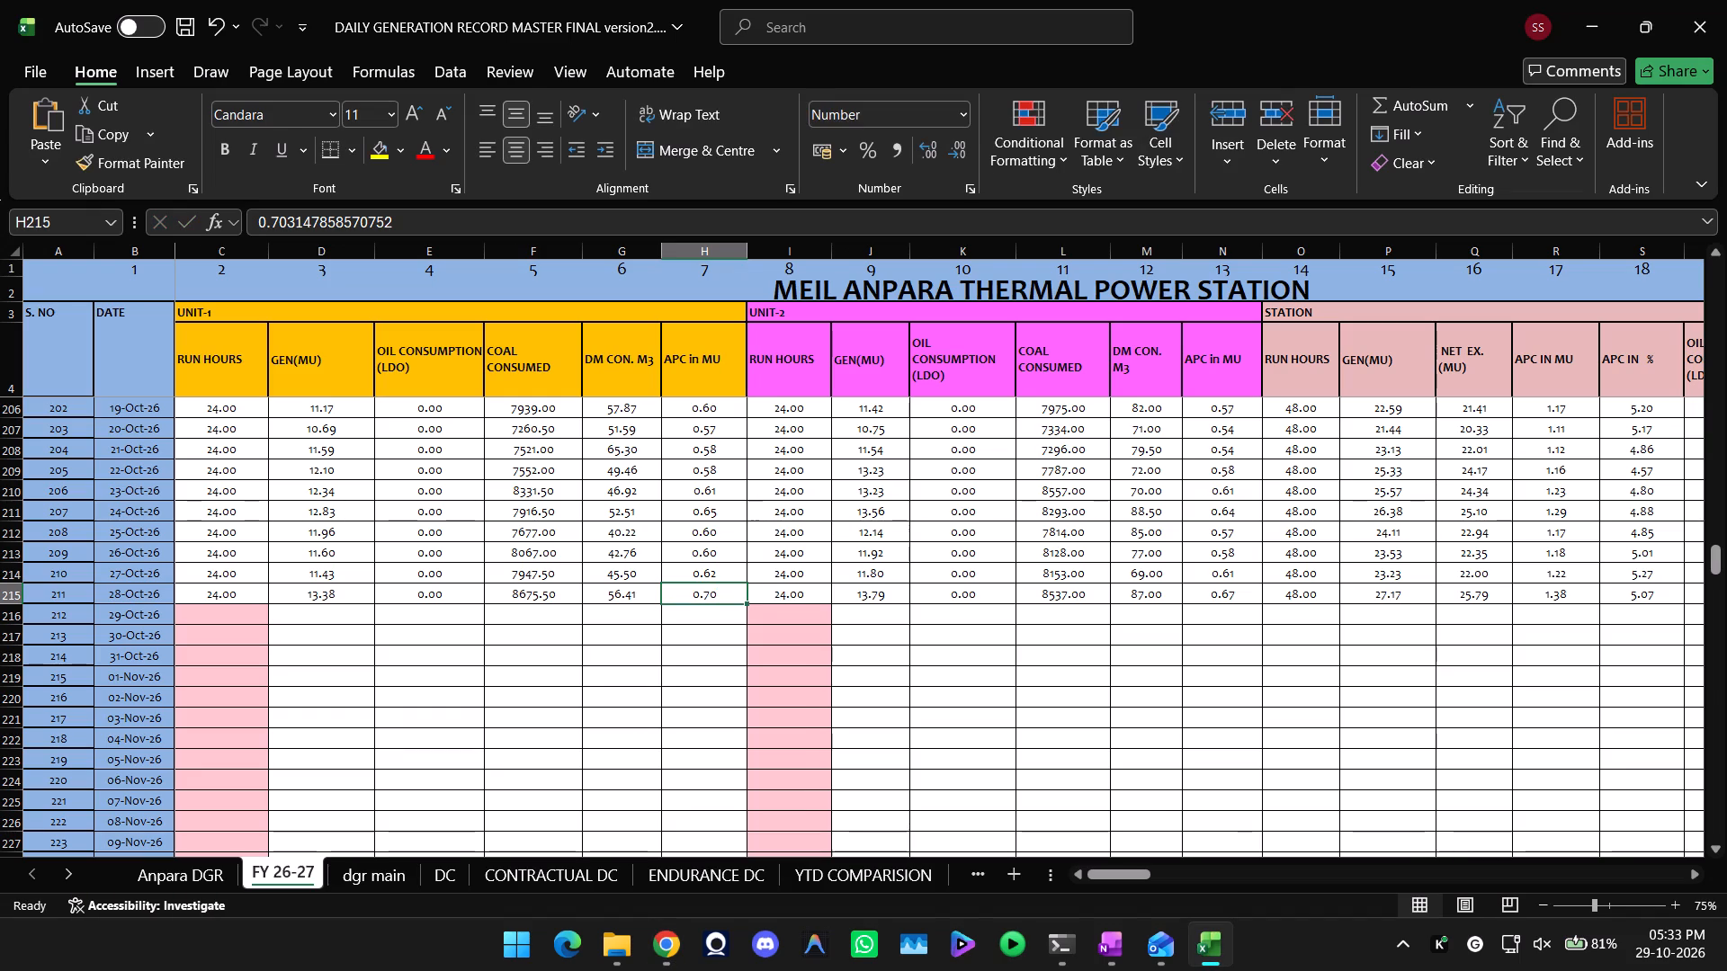
click(815, 592)
click(881, 595)
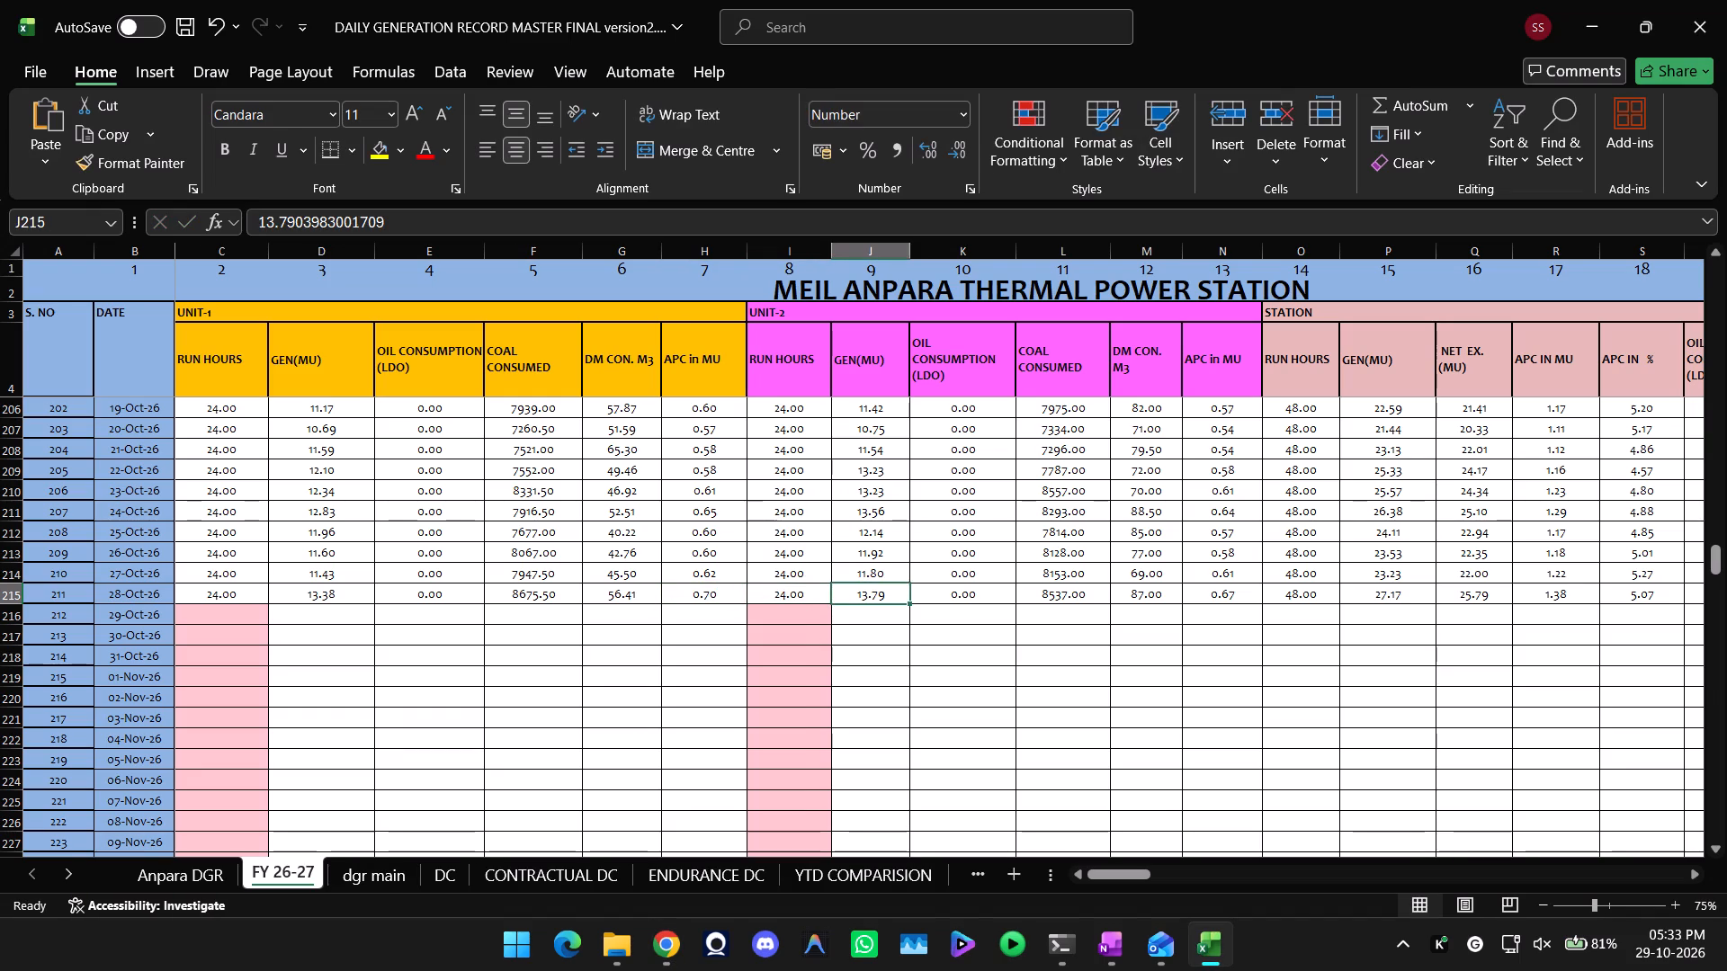
double_click(890, 592)
key(ctrl+a)
key(ctrl+c)
key(alt+Tab)
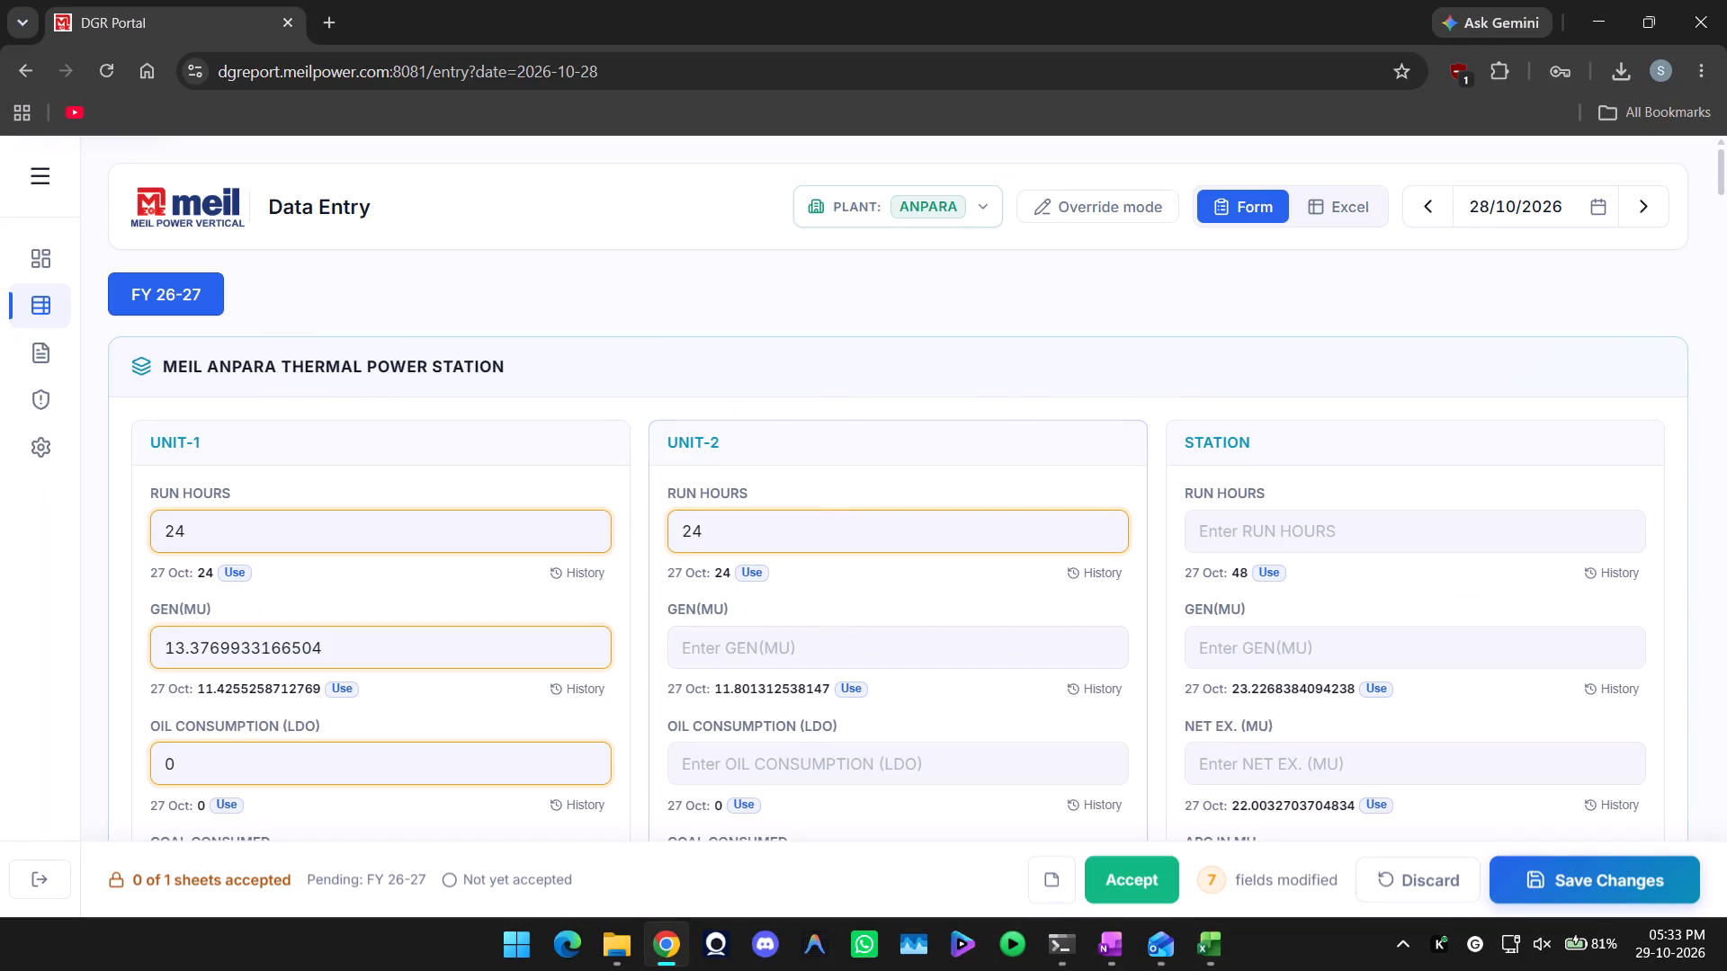
click(828, 631)
key(ctrl+v)
Check the workbook's Unit-2 OIL CONSUMPTION (LDO) for 28-Oct-26 and fill the portal's field by reusing the 27 Oct value of 0.
key(alt+Tab)
key(Escape)
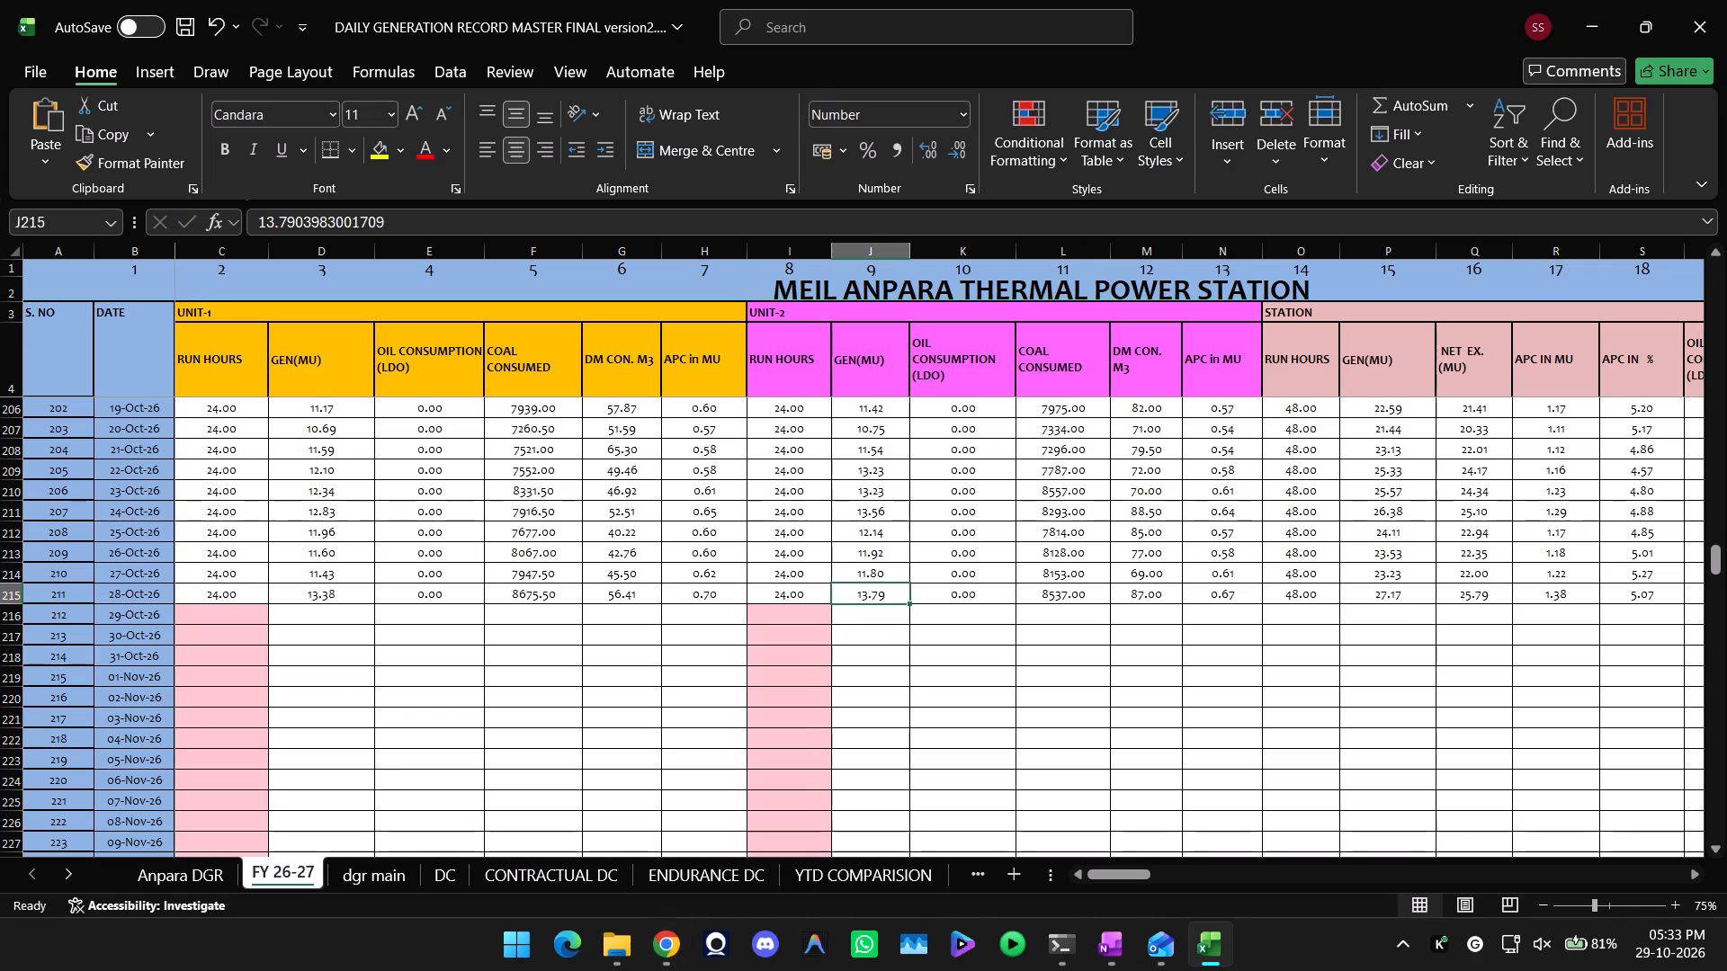
click(952, 592)
key(alt+Tab)
scroll(837, 629, down, 2)
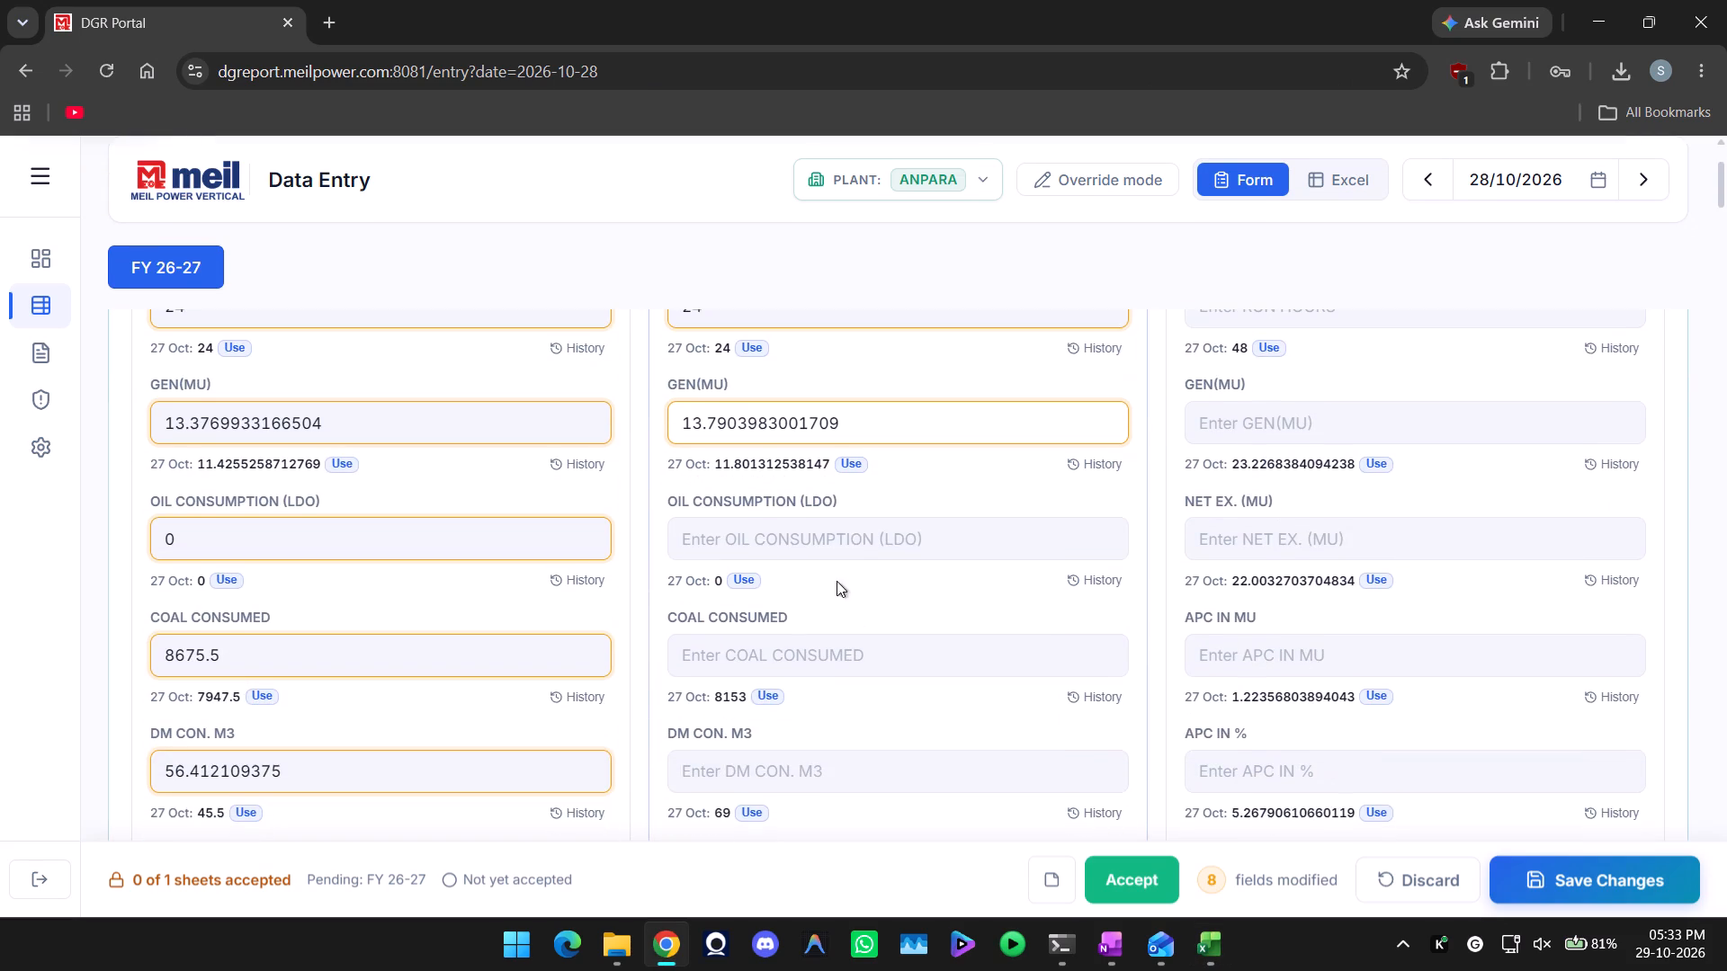
click(754, 579)
Copy the Unit-2 COAL CONSUMED cell for 28-Oct-26 from the workbook into the portal's matching field as 8537.00.
key(alt+Tab)
click(1071, 592)
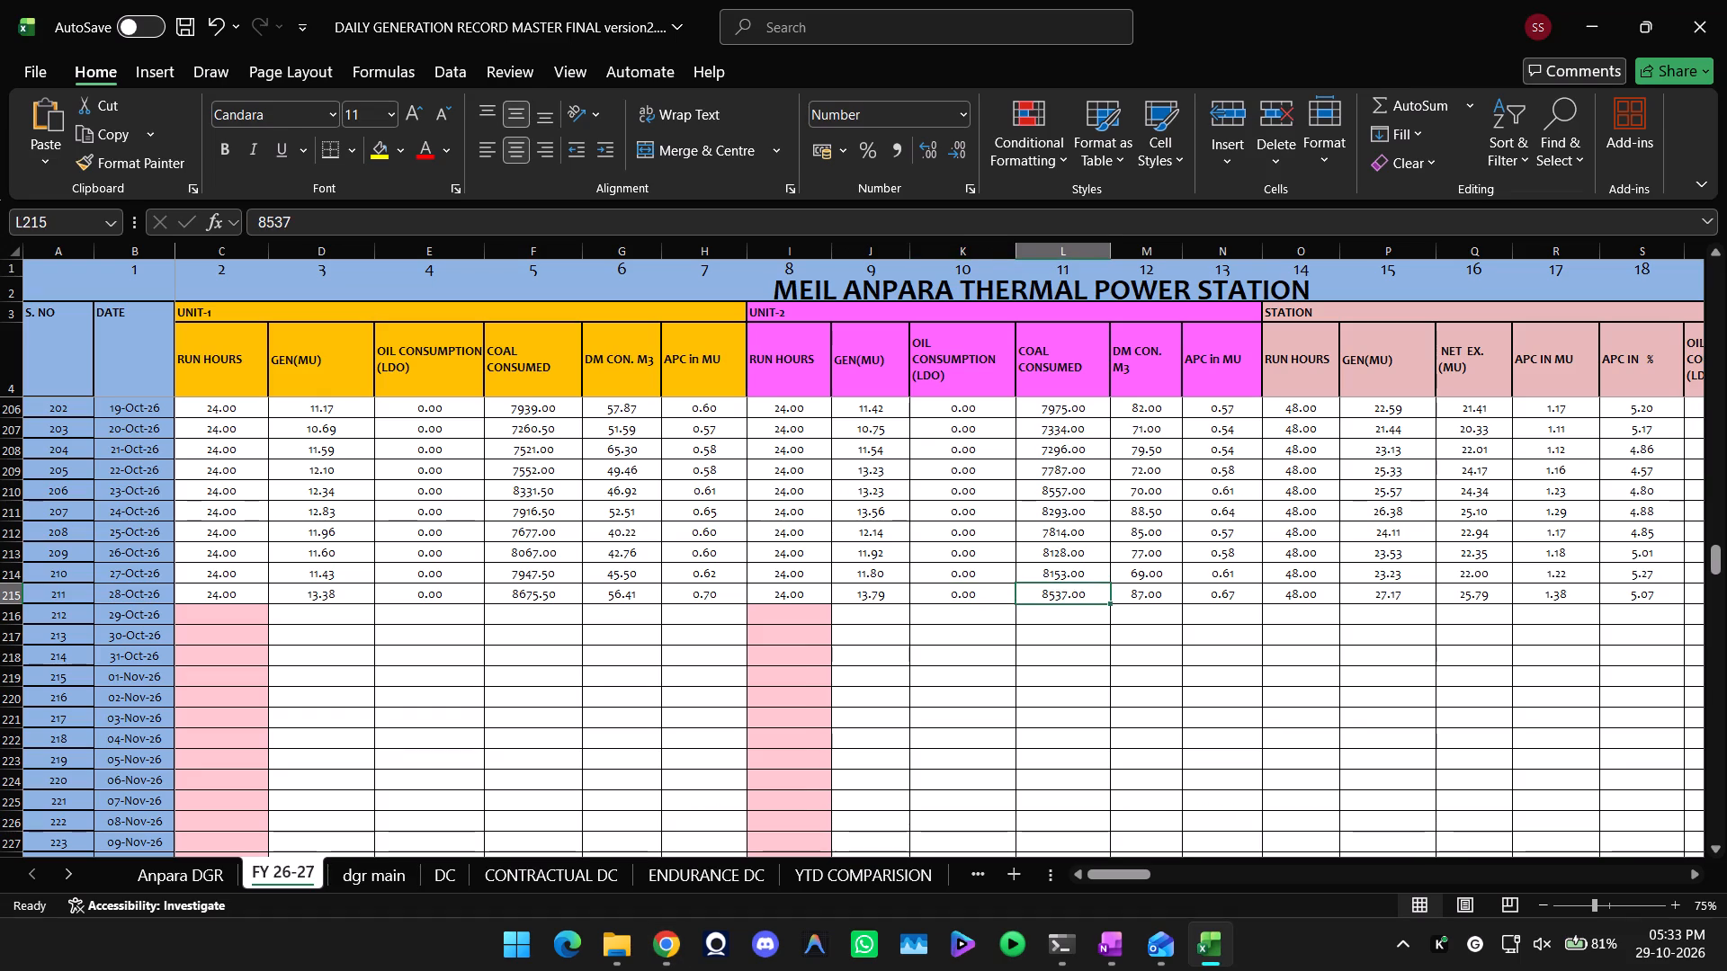
key(ctrl+c)
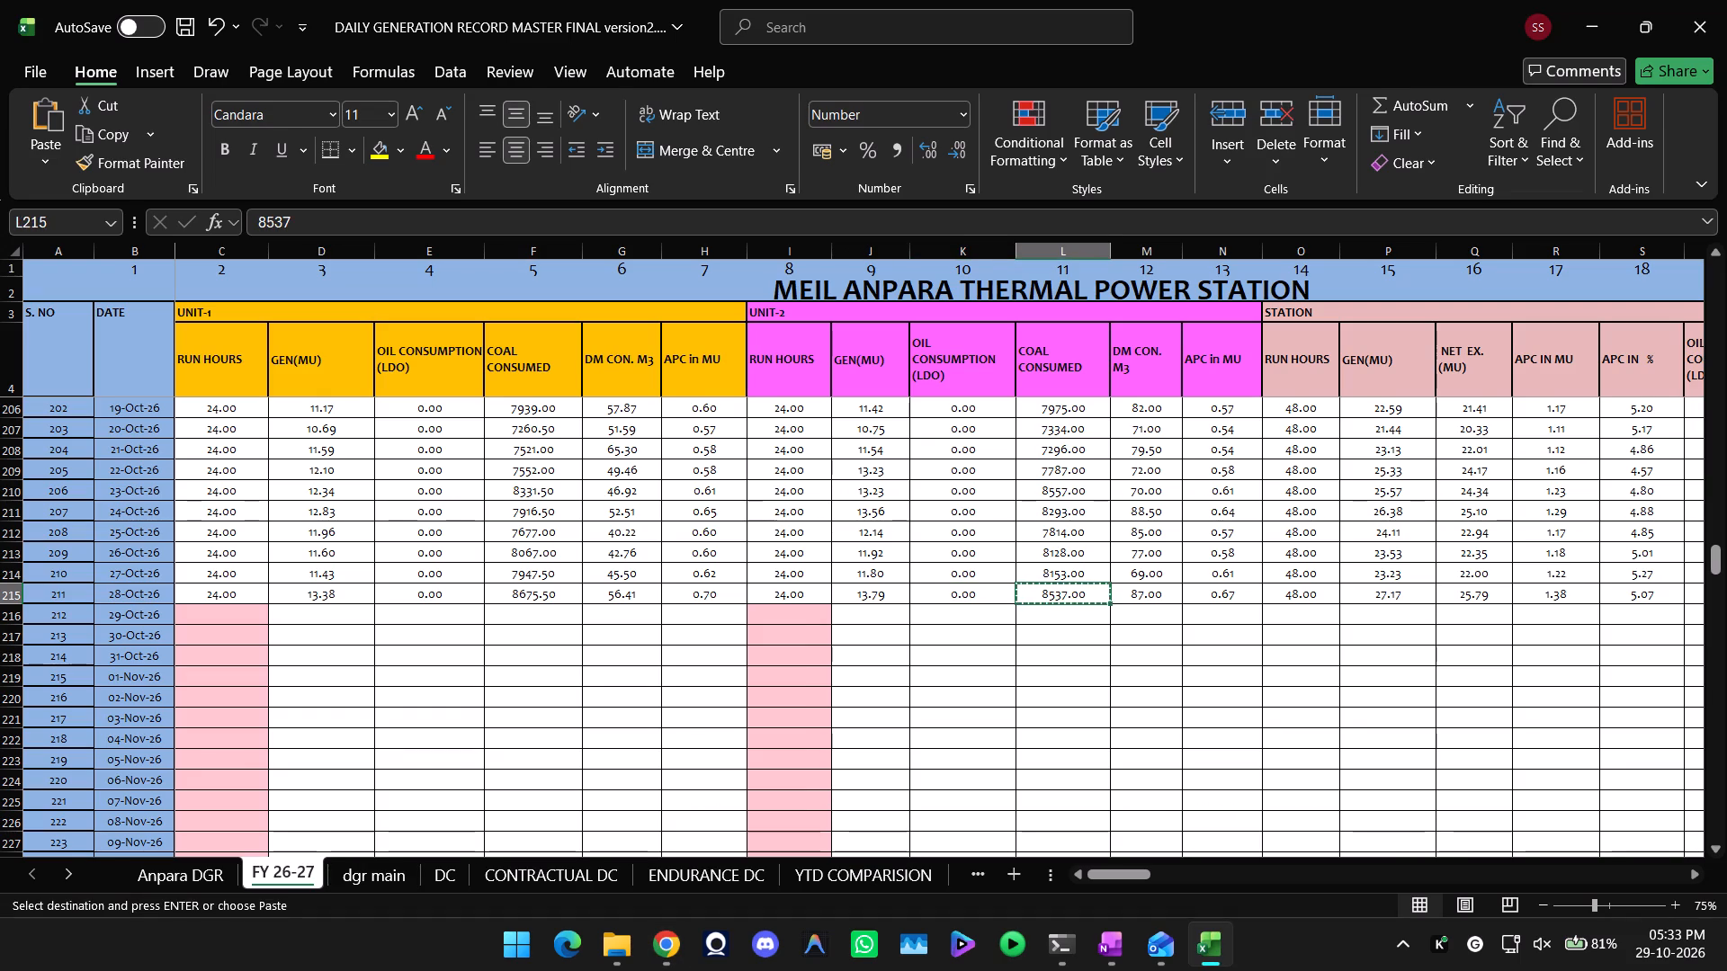
key(alt+Tab)
click(905, 640)
key(ctrl+v)
Copy the Unit-2 DM CON. M3 cell for 28-Oct-26 from the workbook into the portal's matching field as 87.00.
key(alt+Tab)
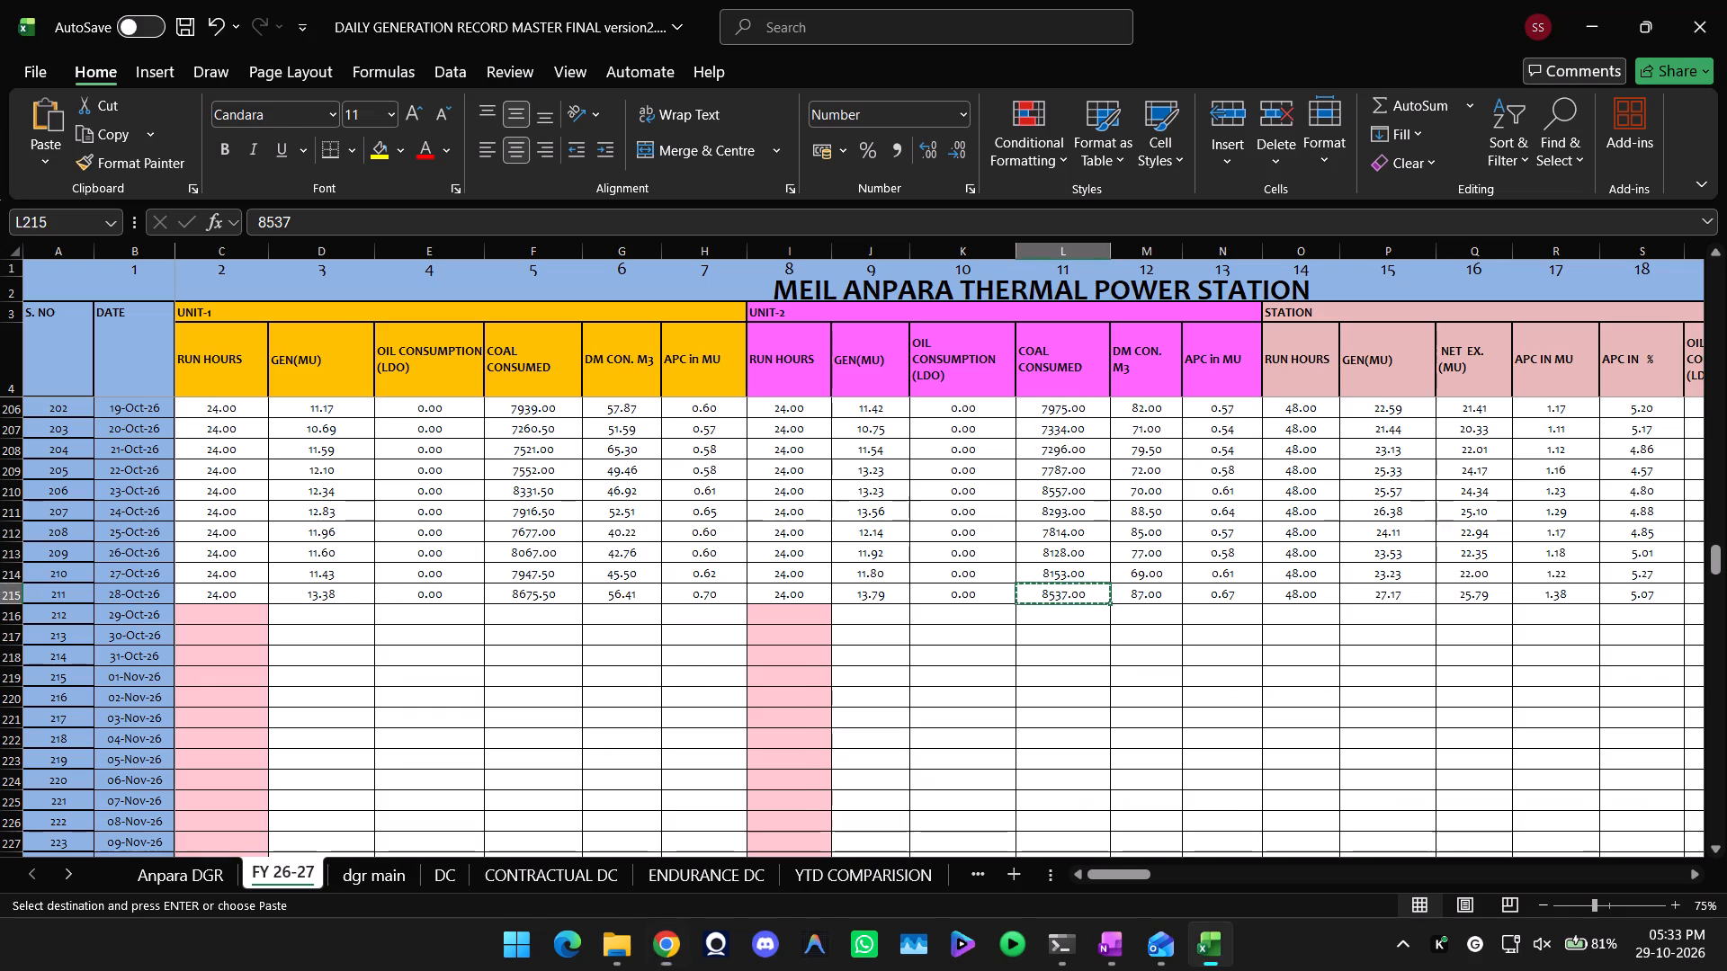
click(1153, 589)
key(ctrl+c)
key(alt+Tab)
scroll(1026, 634, down, 1)
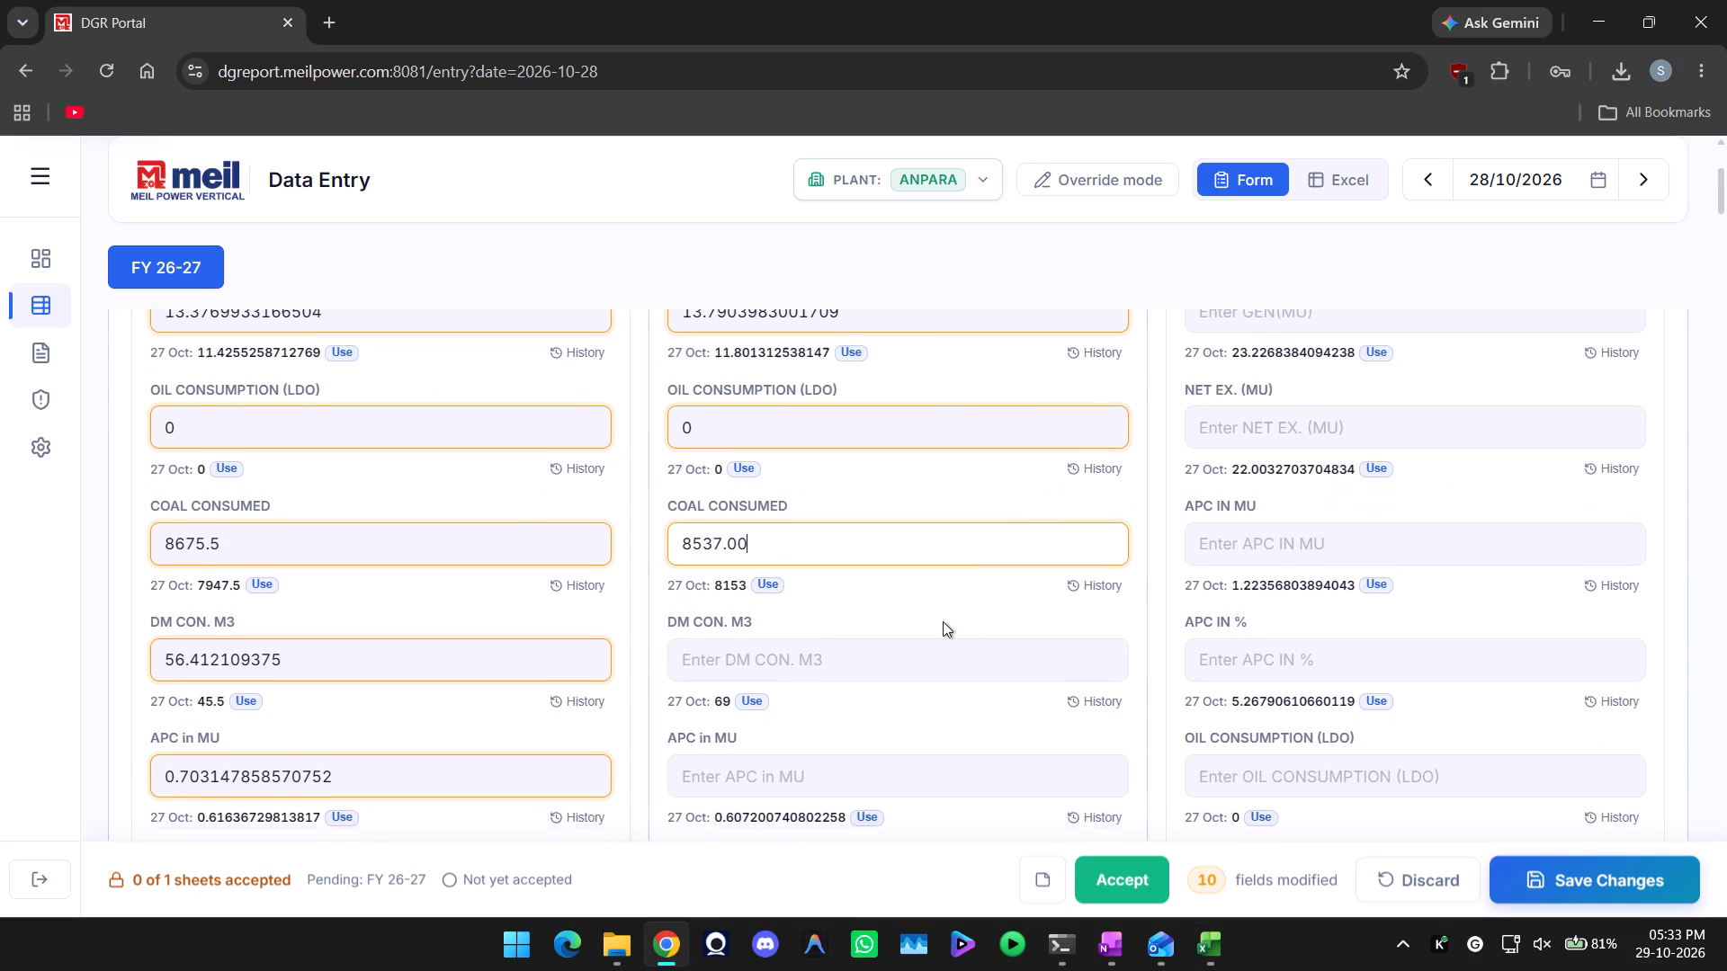
click(911, 646)
key(ctrl+v)
Copy the full-precision Unit-2 APC in MU value 0.673388091136278 for 28-Oct-26 from the workbook into the portal's matching field.
key(alt+Tab)
click(1219, 586)
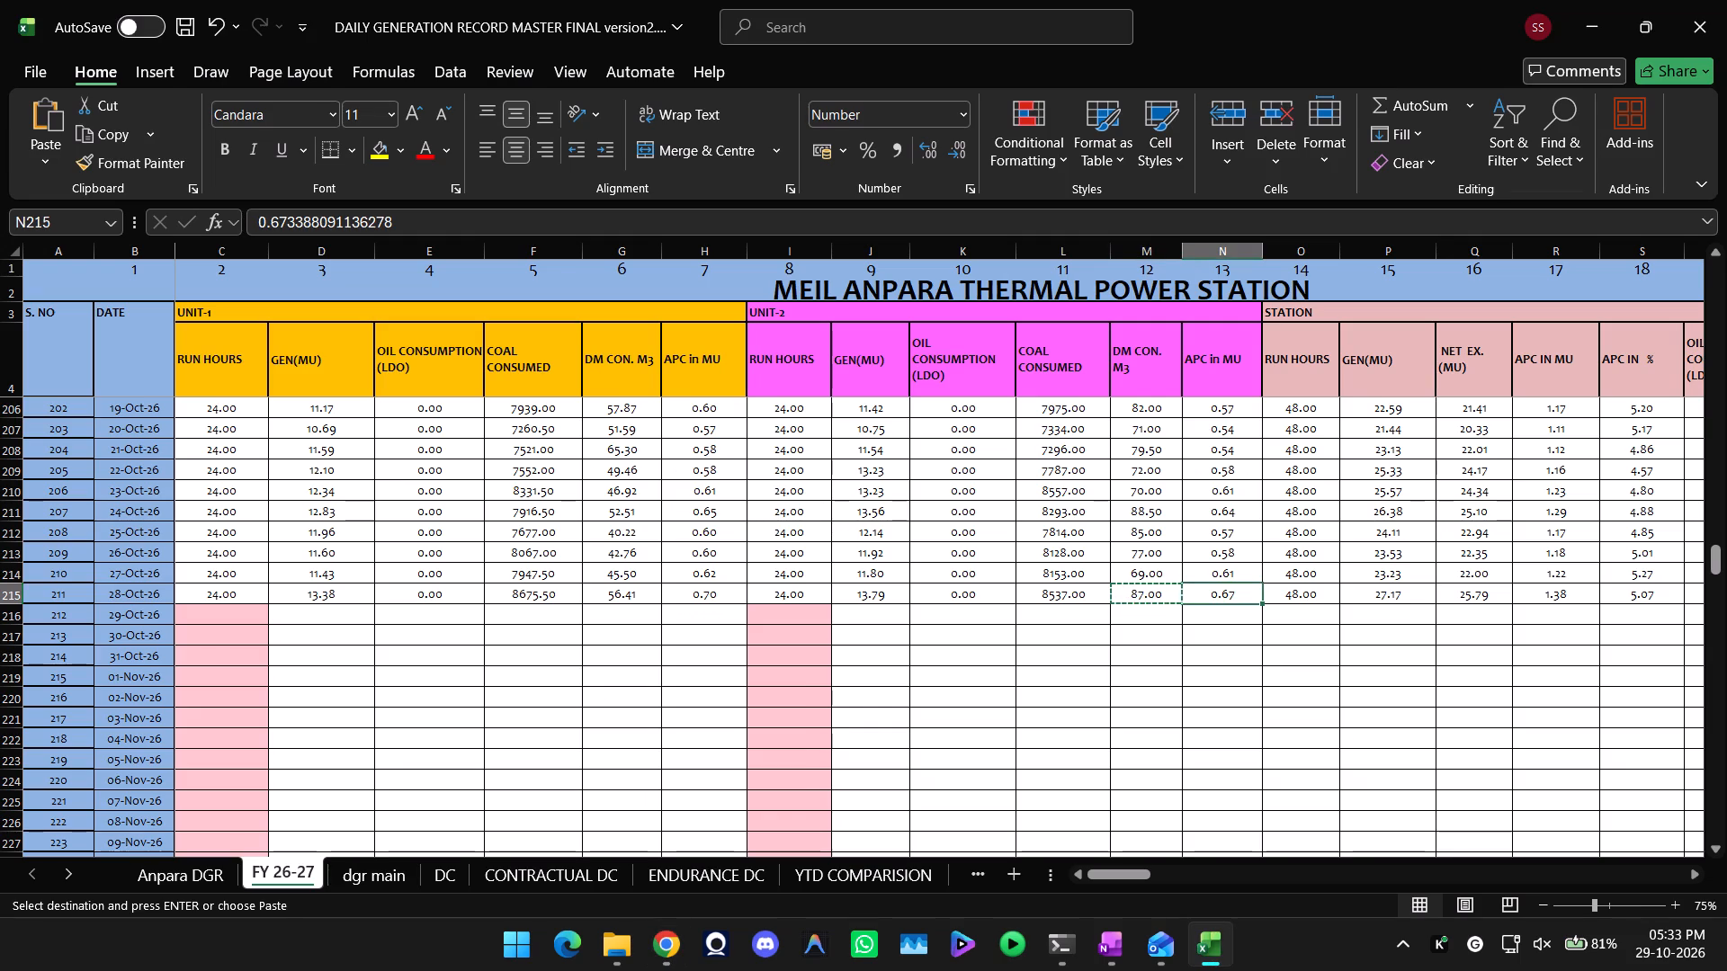
double_click(1246, 593)
triple_click(1243, 597)
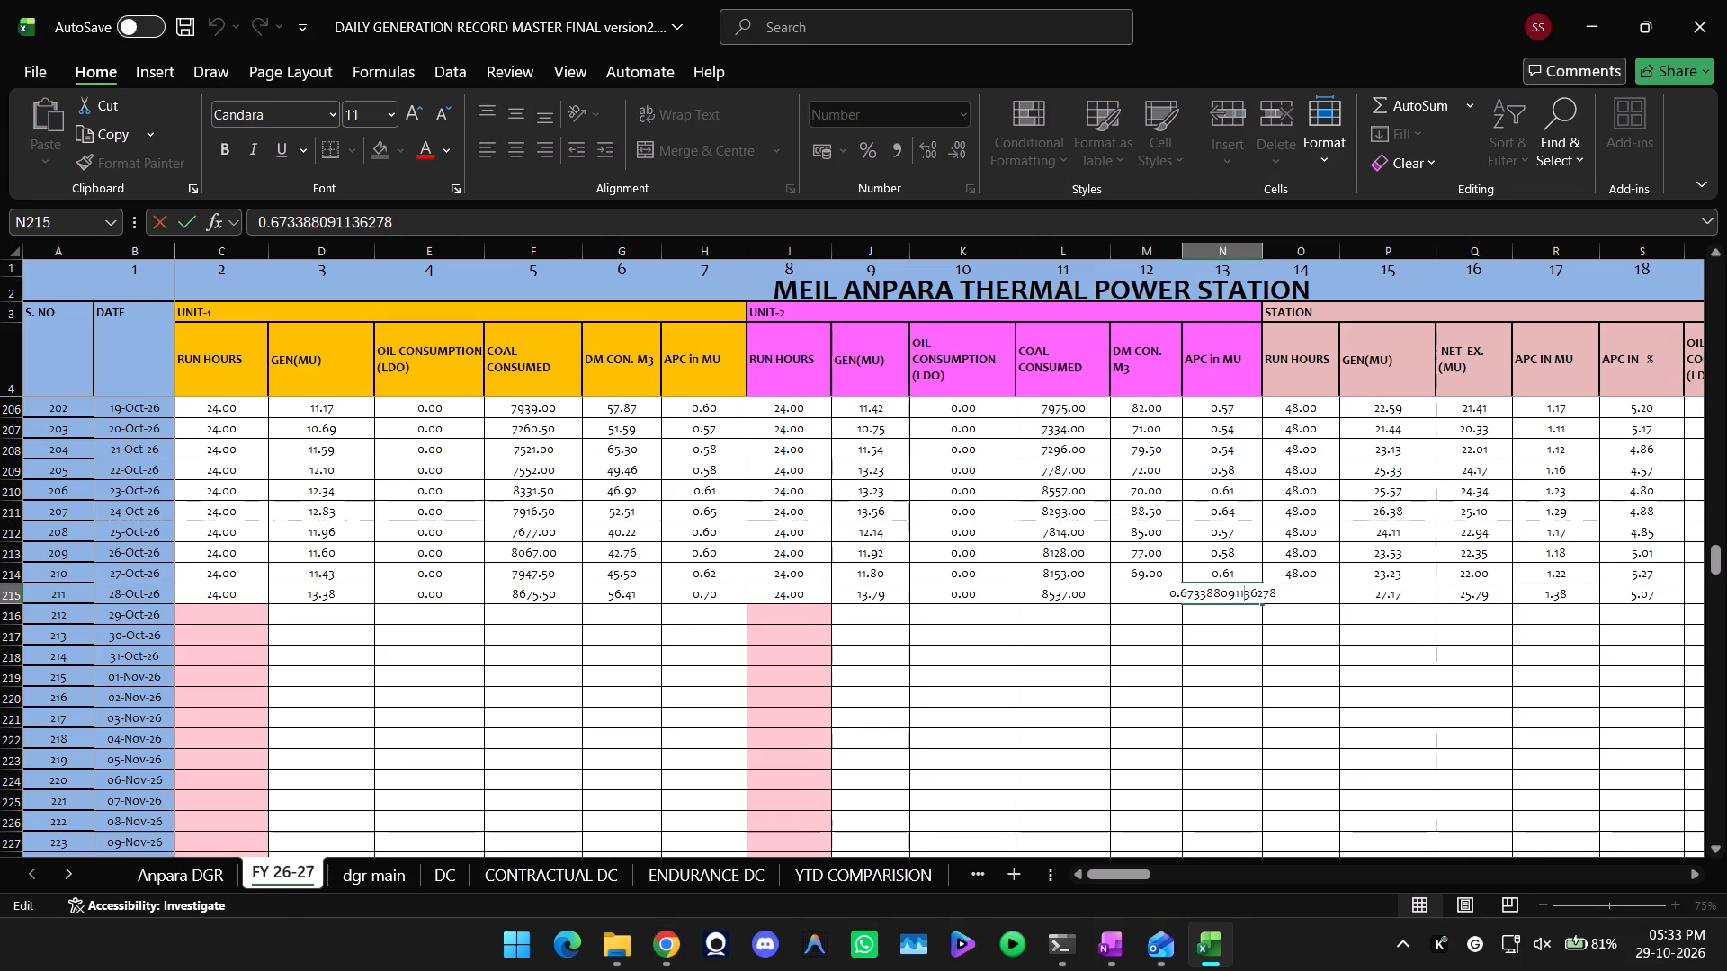
key(ctrl+a)
key(ctrl+c)
key(alt+Tab)
scroll(1150, 631, down, 2)
click(946, 548)
key(ctrl+v)
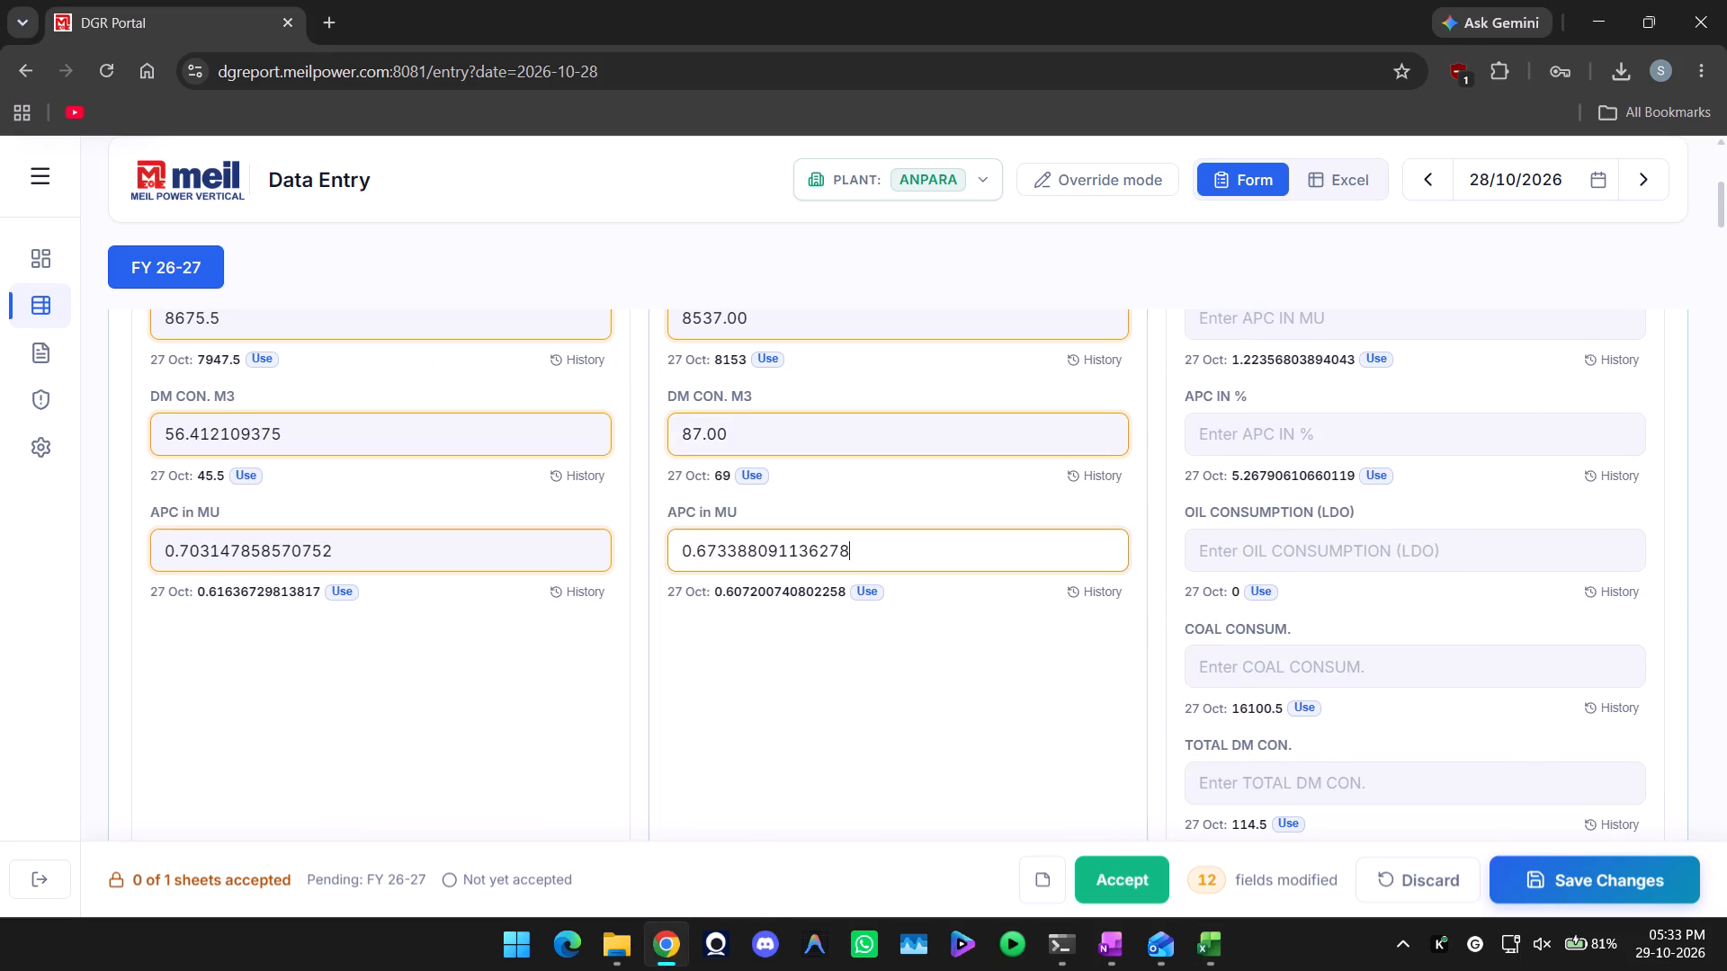
Check the workbook's Station RUN HOURS for 28-Oct-26 and fill the portal's field by reusing the 27 Oct value of 48.
key(alt+Tab)
key(Escape)
click(1311, 595)
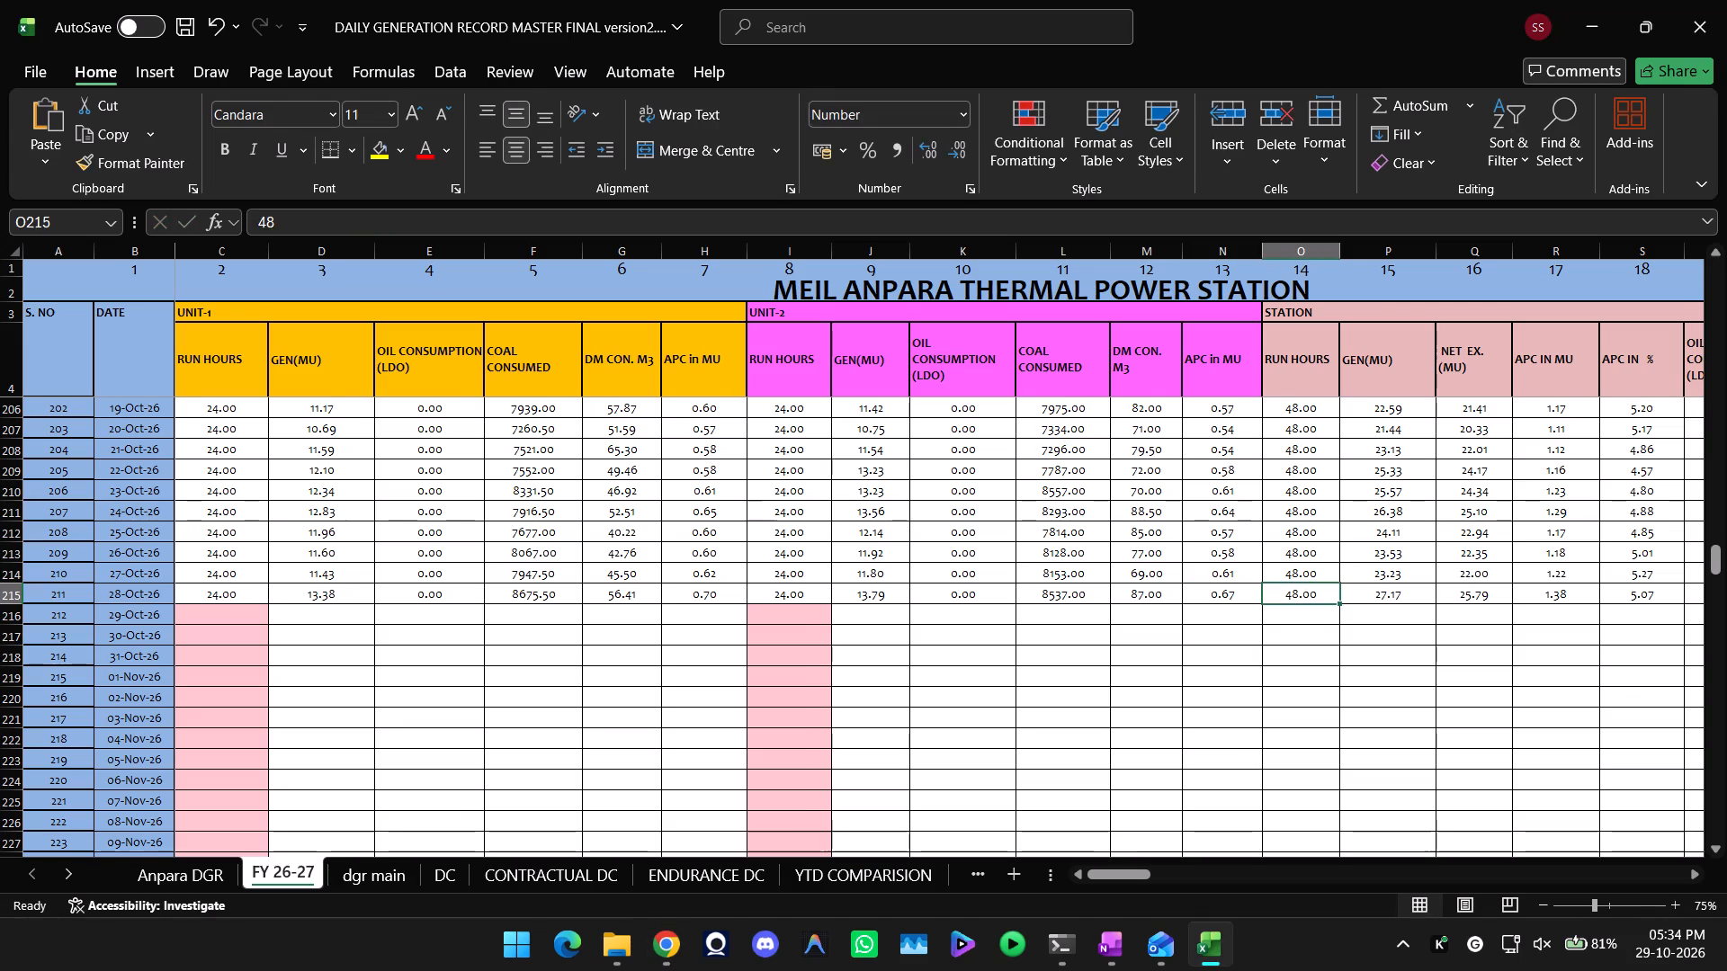
key(alt+Tab)
scroll(1296, 507, up, 5)
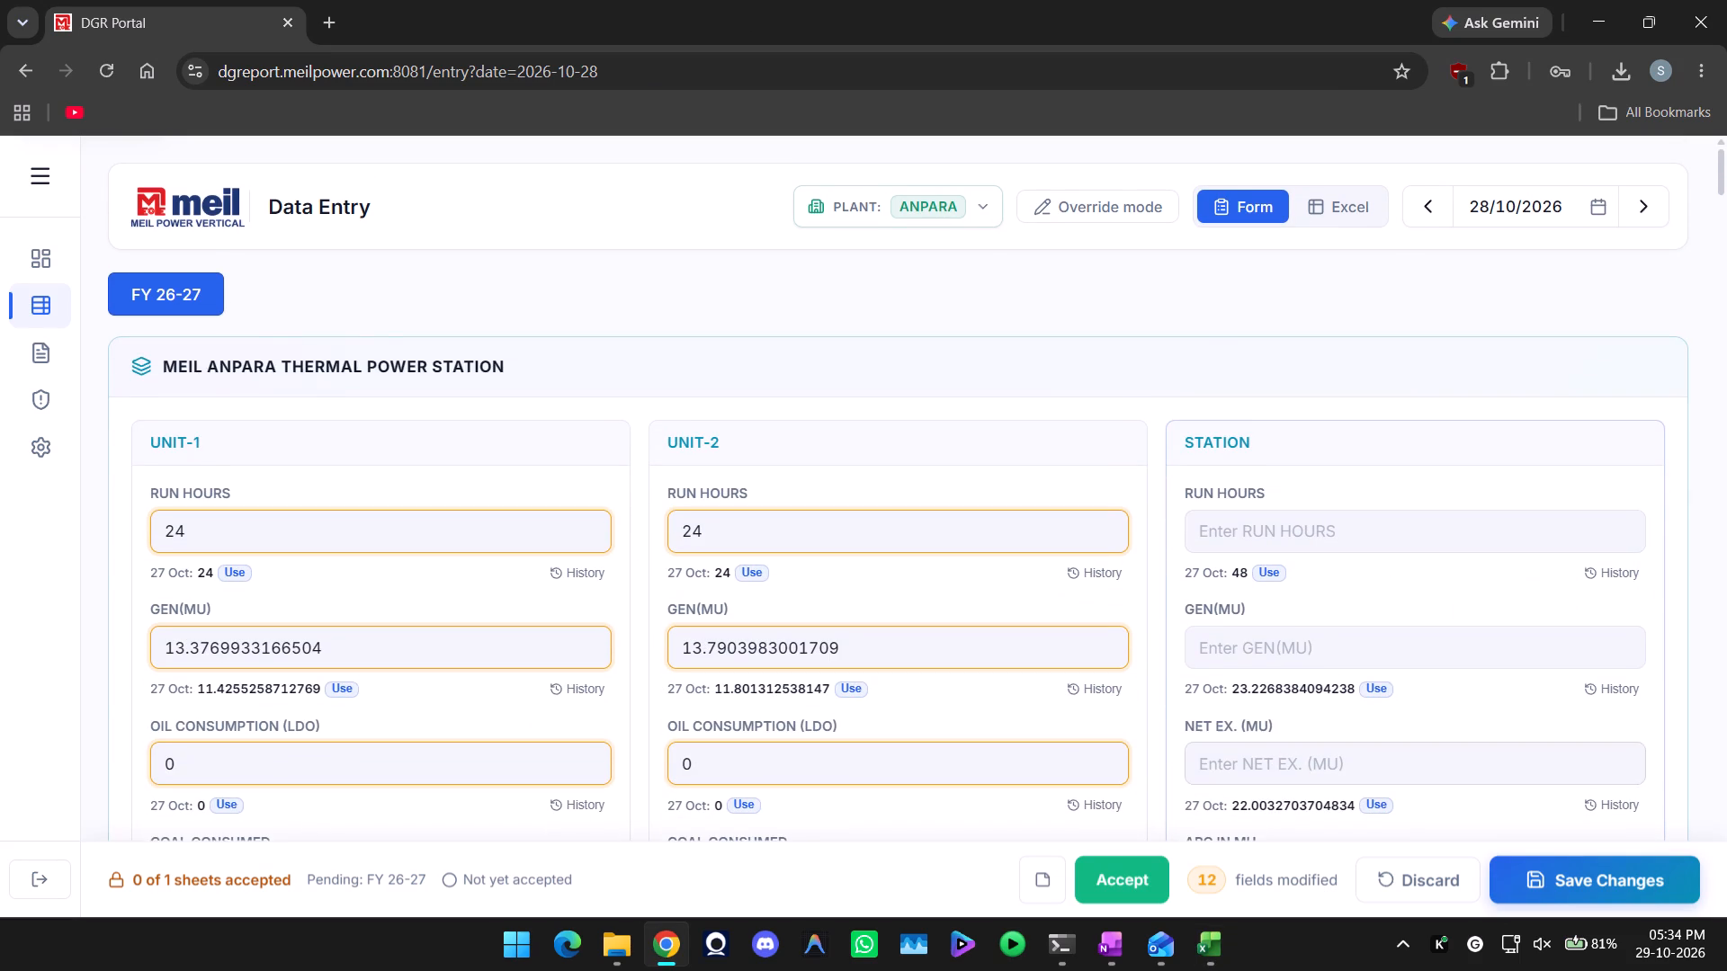
click(1277, 565)
Copy the full-precision Station GEN(MU) value 27.1673916168213 for 28-Oct-26 from the workbook into the portal's matching field.
key(alt+Tab)
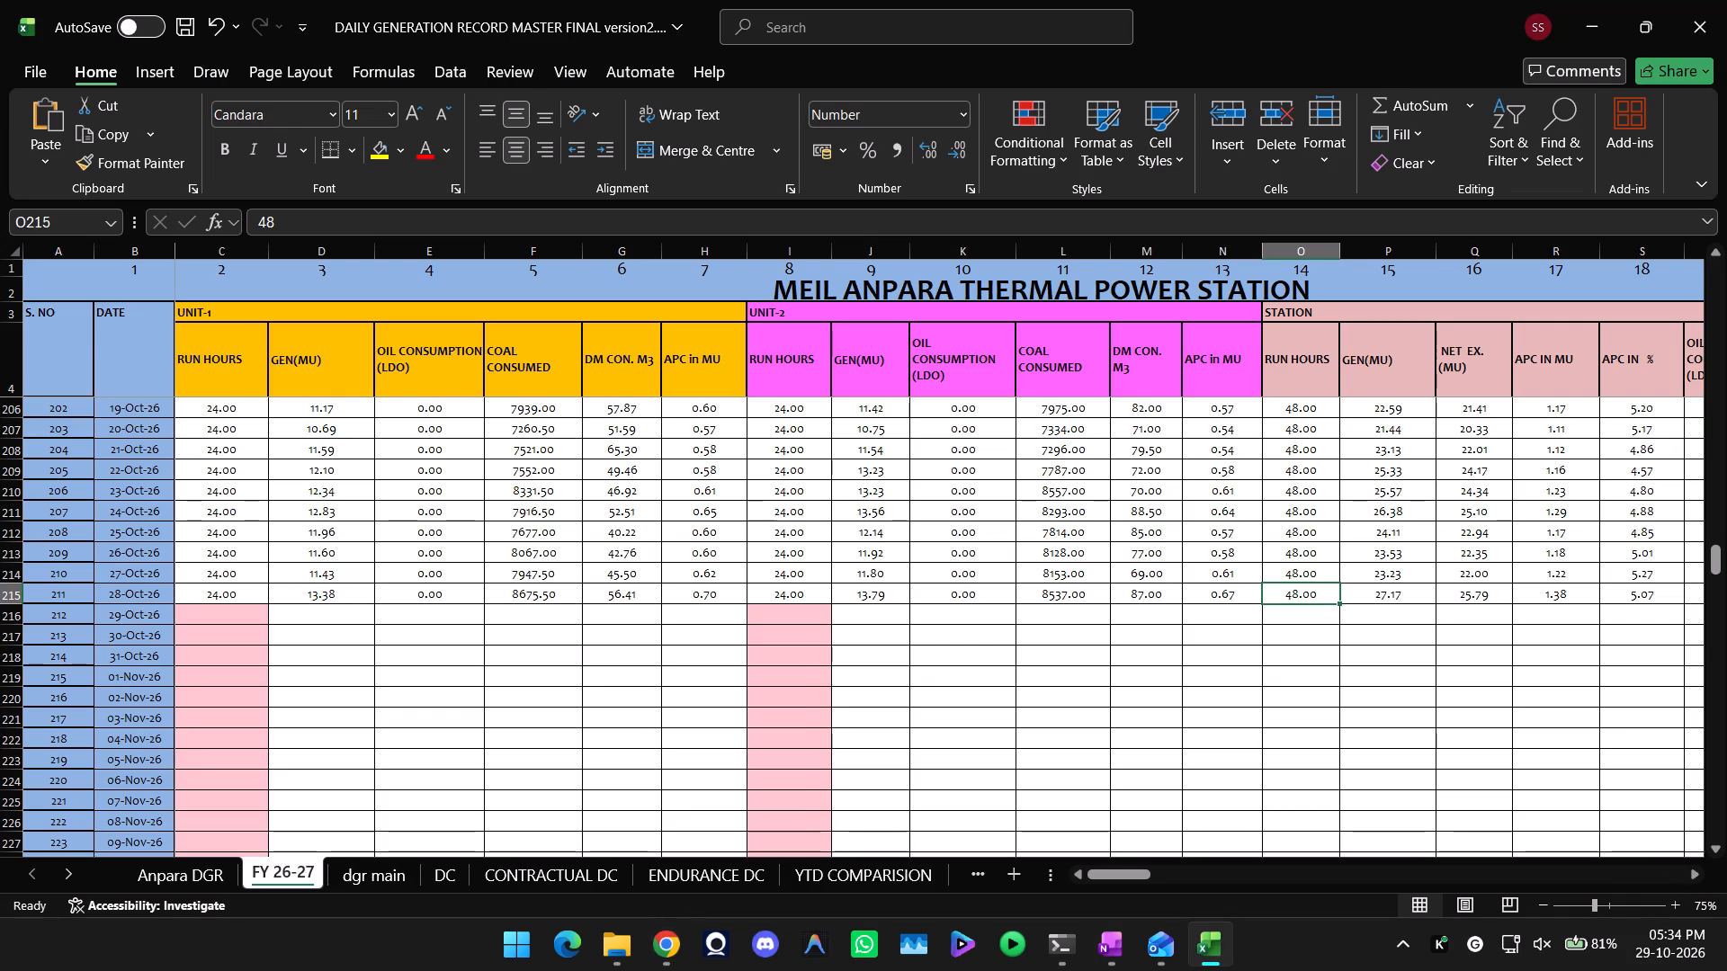
key(Tab)
double_click(1412, 593)
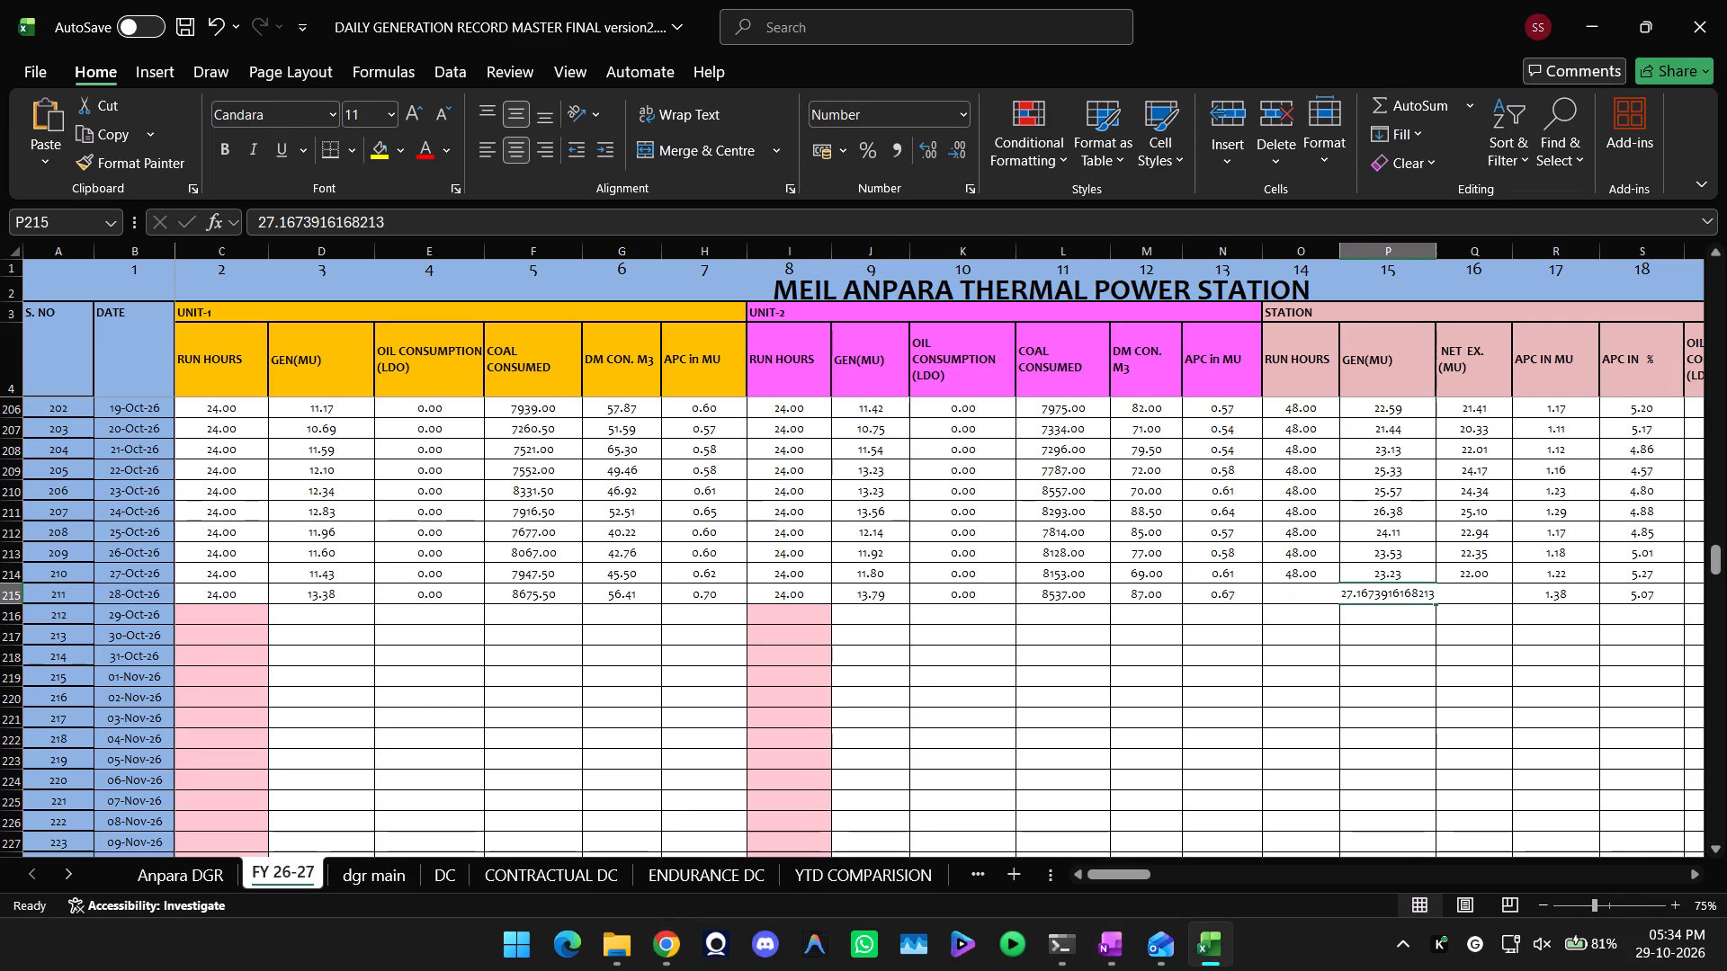
key(ctrl+c)
key(ctrl+a)
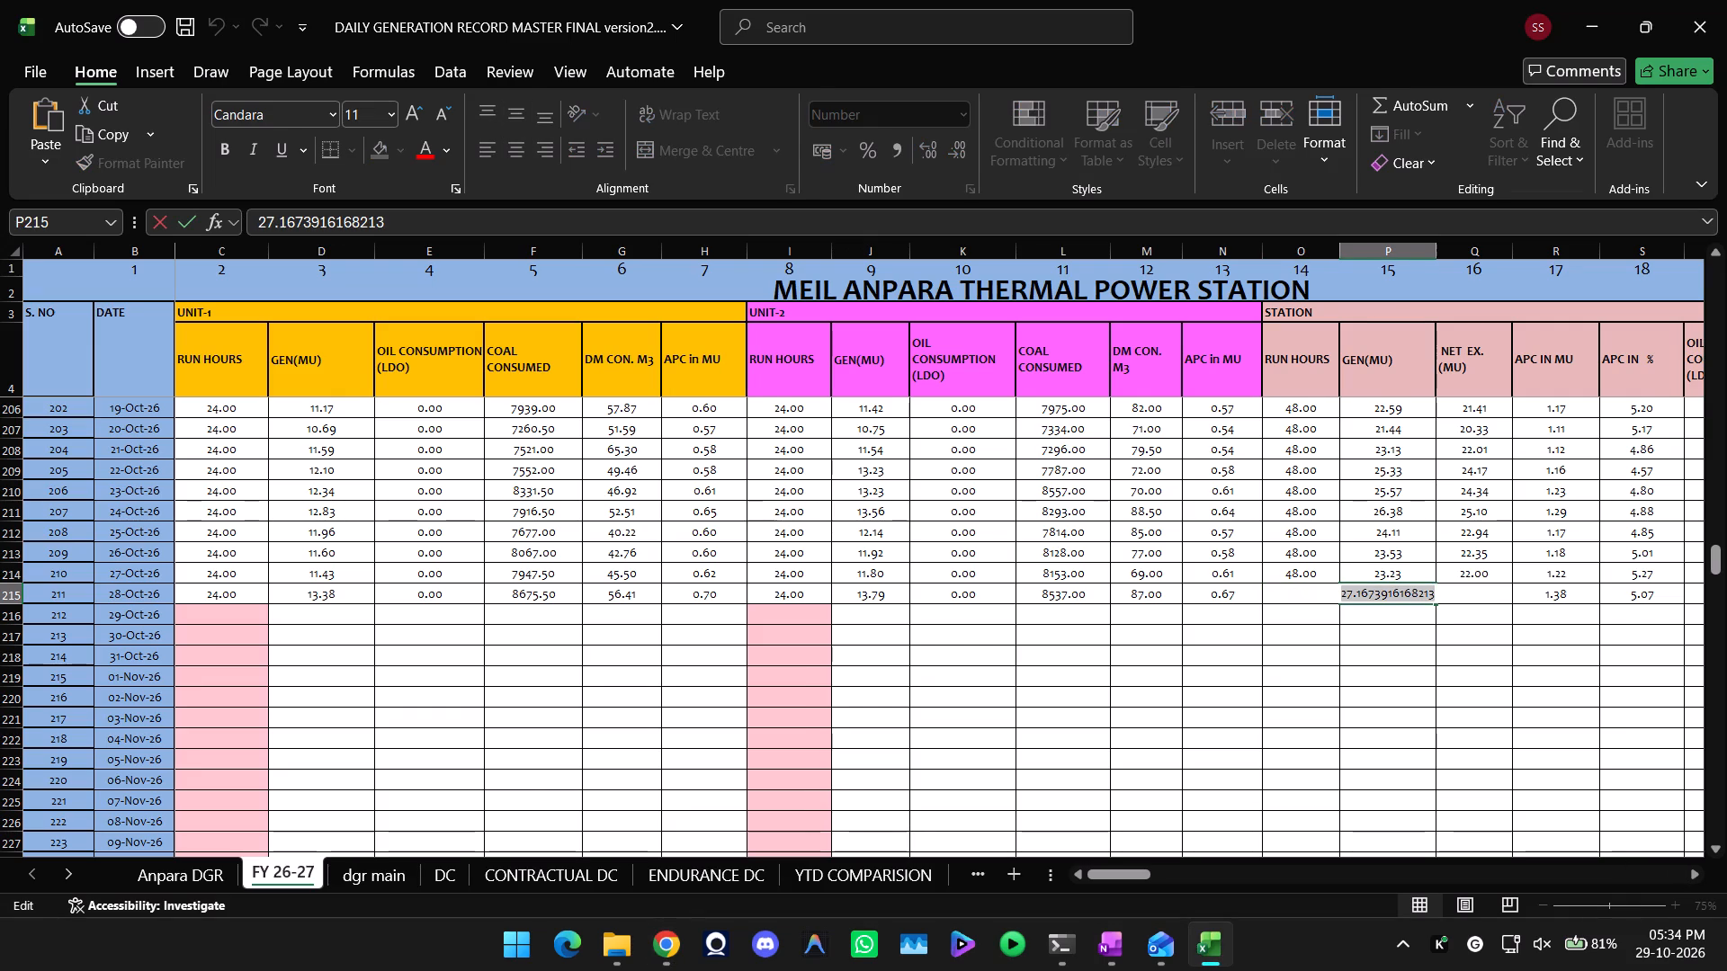
key(ctrl+c)
key(alt+Tab)
click(1378, 672)
ctrl+click(1369, 646)
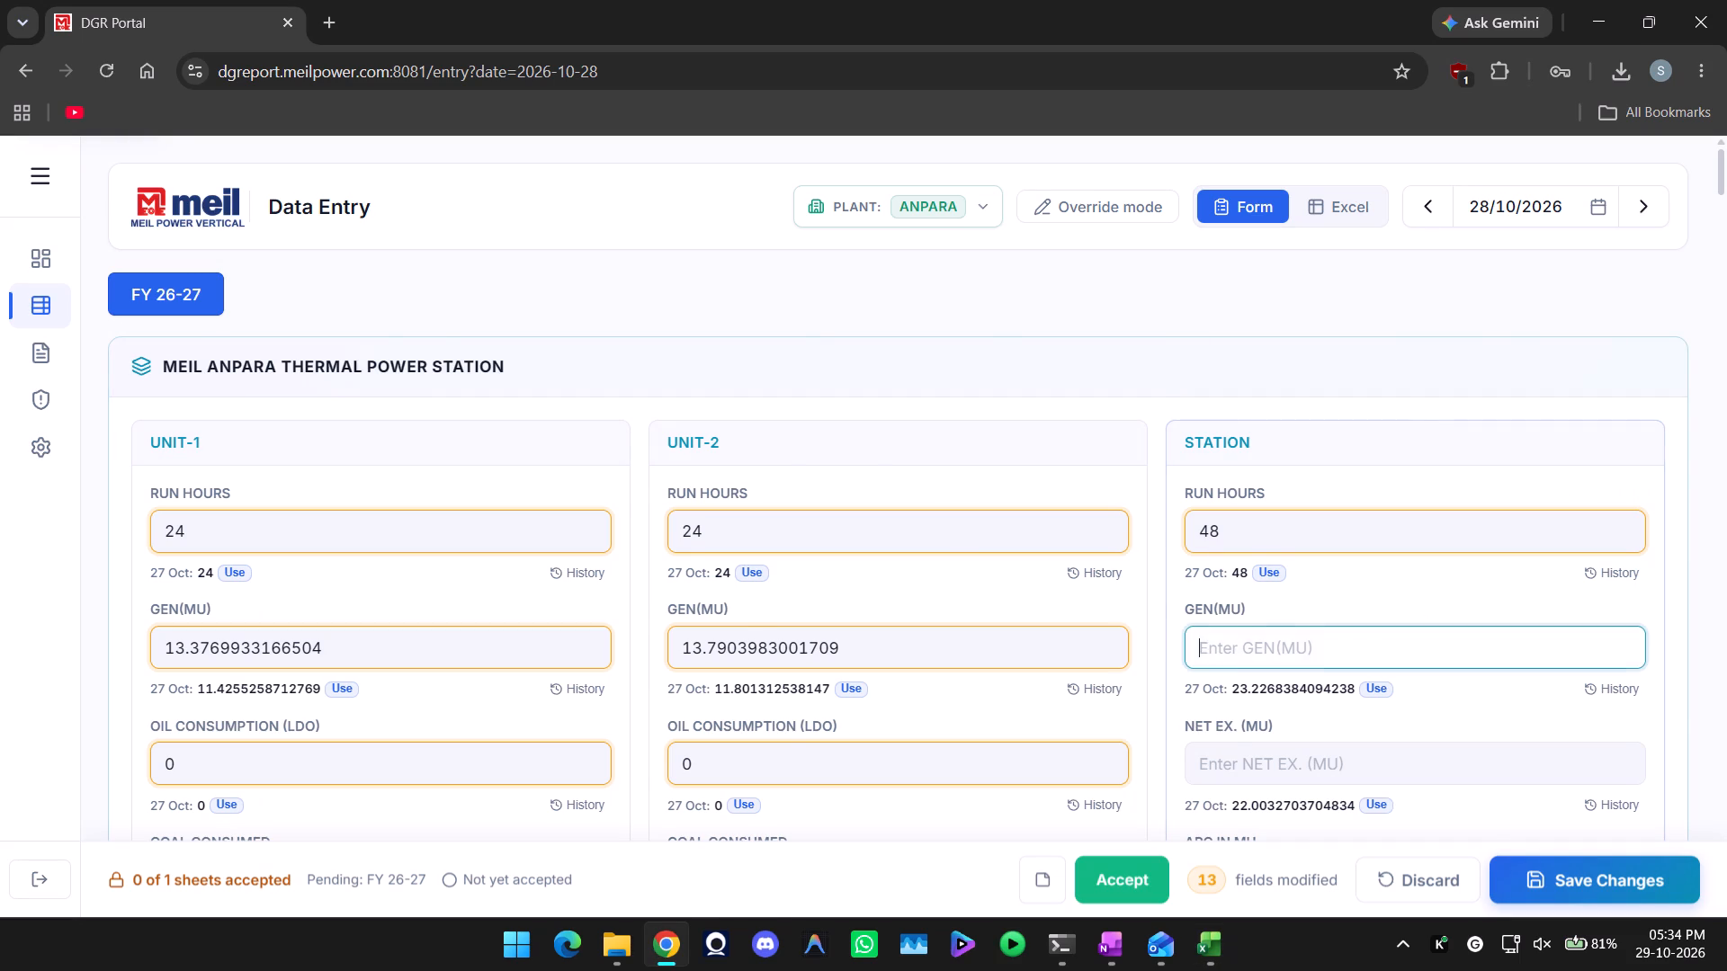
key(ctrl+v)
Copy the full-precision Station NET EX. (MU) value 25.7908556671143 for 28-Oct-26 from the workbook into the portal's matching field.
key(alt+Tab)
key(Tab)
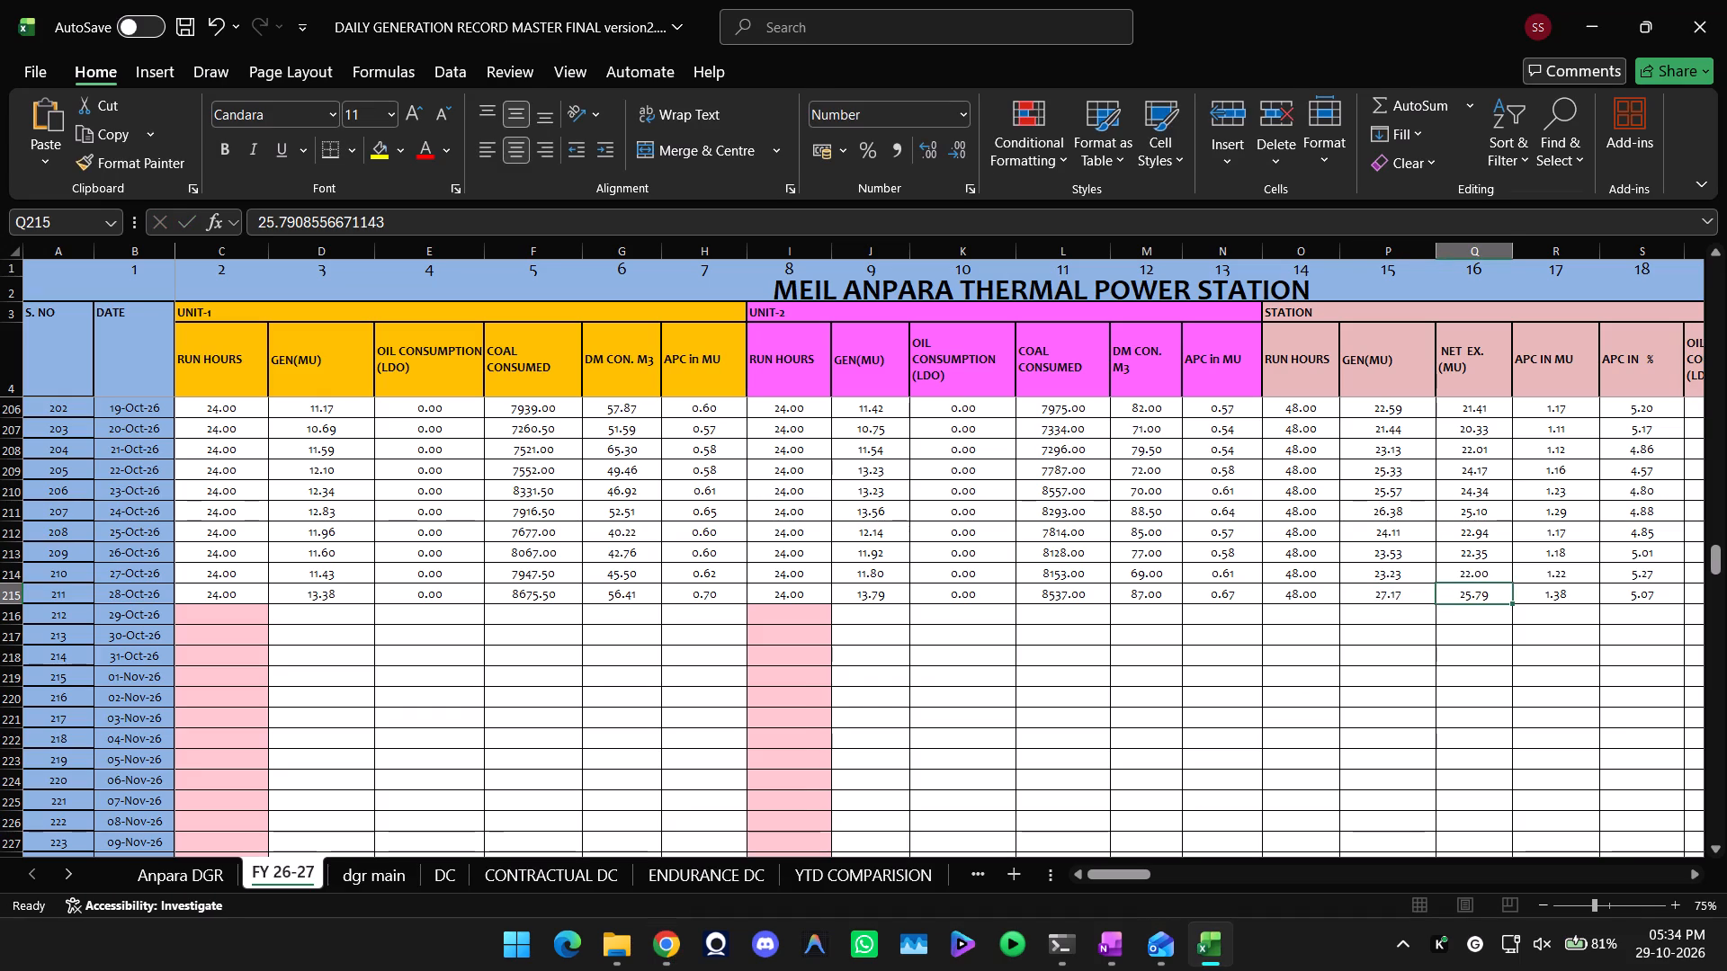
key(ctrl+shift+c)
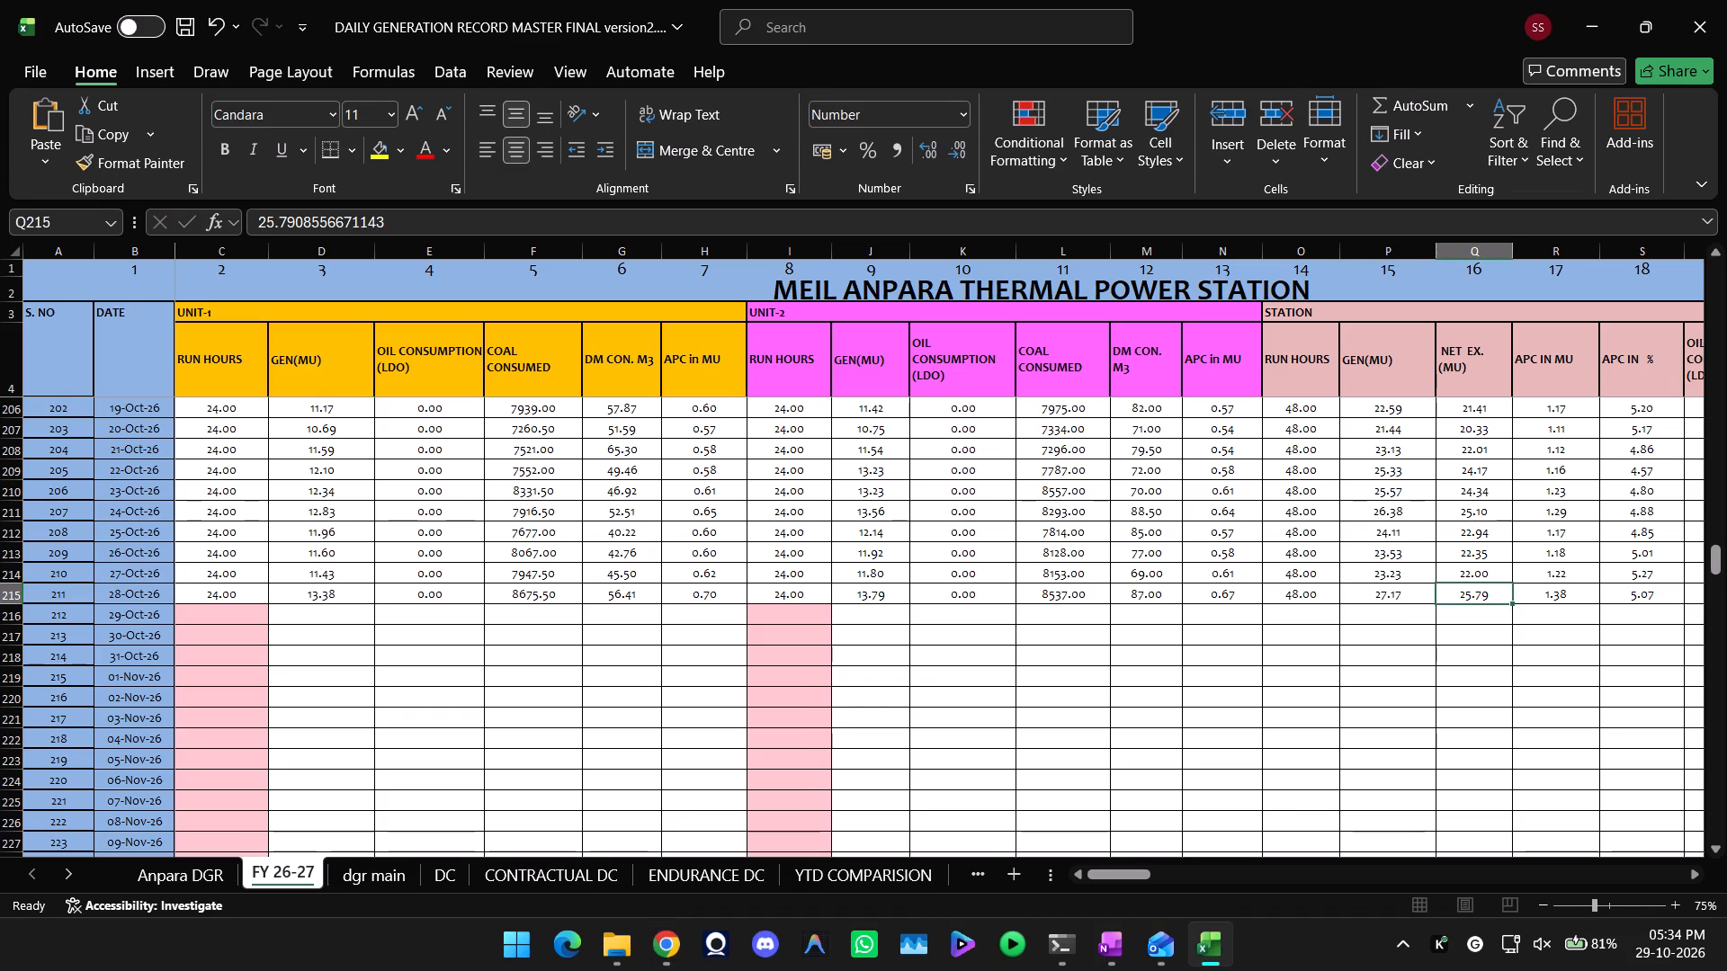
double_click(1498, 595)
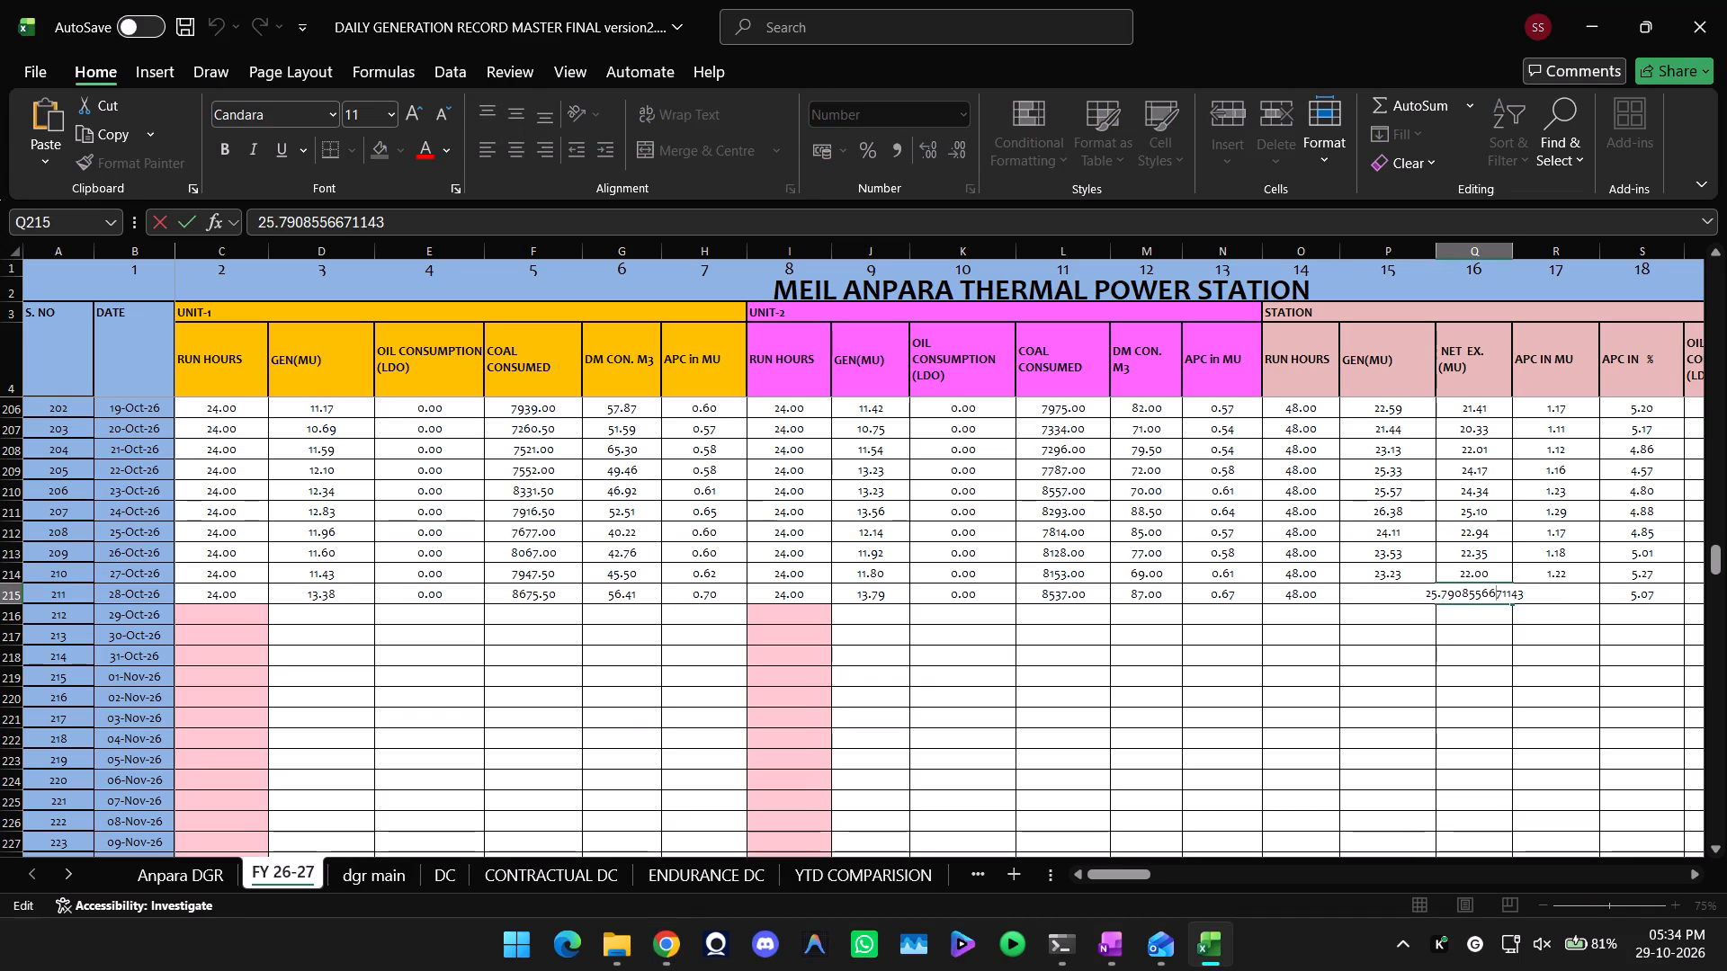
key(ctrl+a)
key(ctrl+c)
key(alt+Tab)
click(1458, 751)
key(ctrl+v)
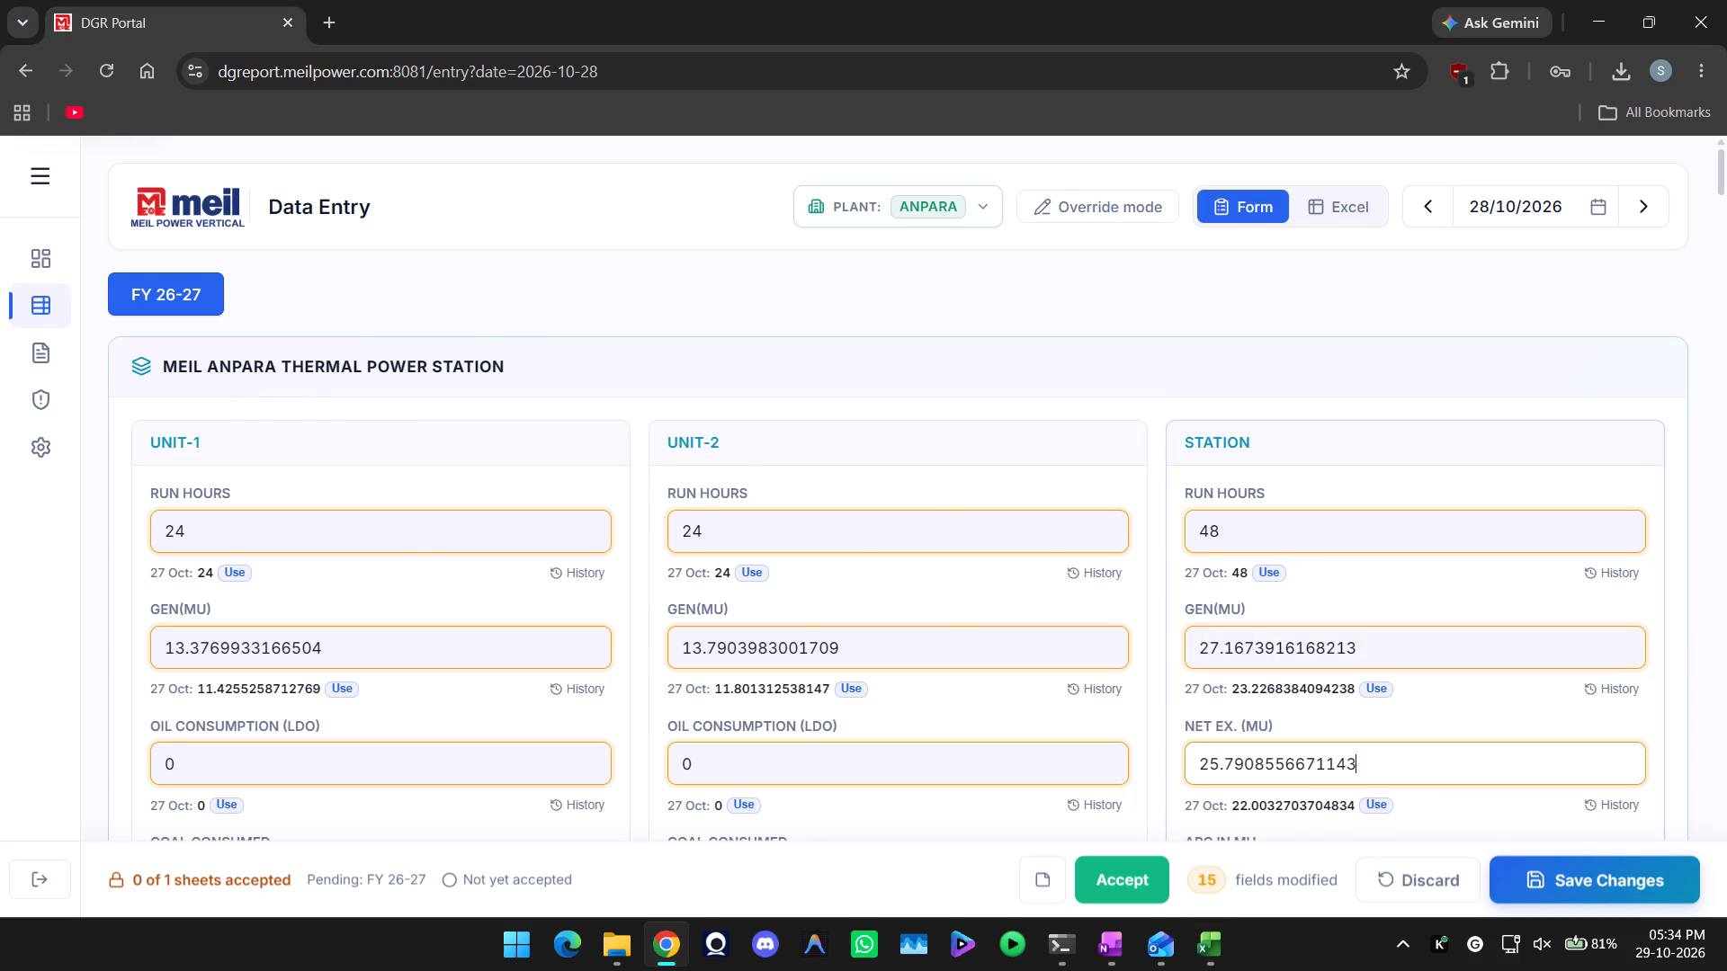
Copy the full-precision Station APC IN MU value 1.37653594970703 for 28-Oct-26 from the workbook into the portal's matching field.
key(alt+Tab)
key(Tab)
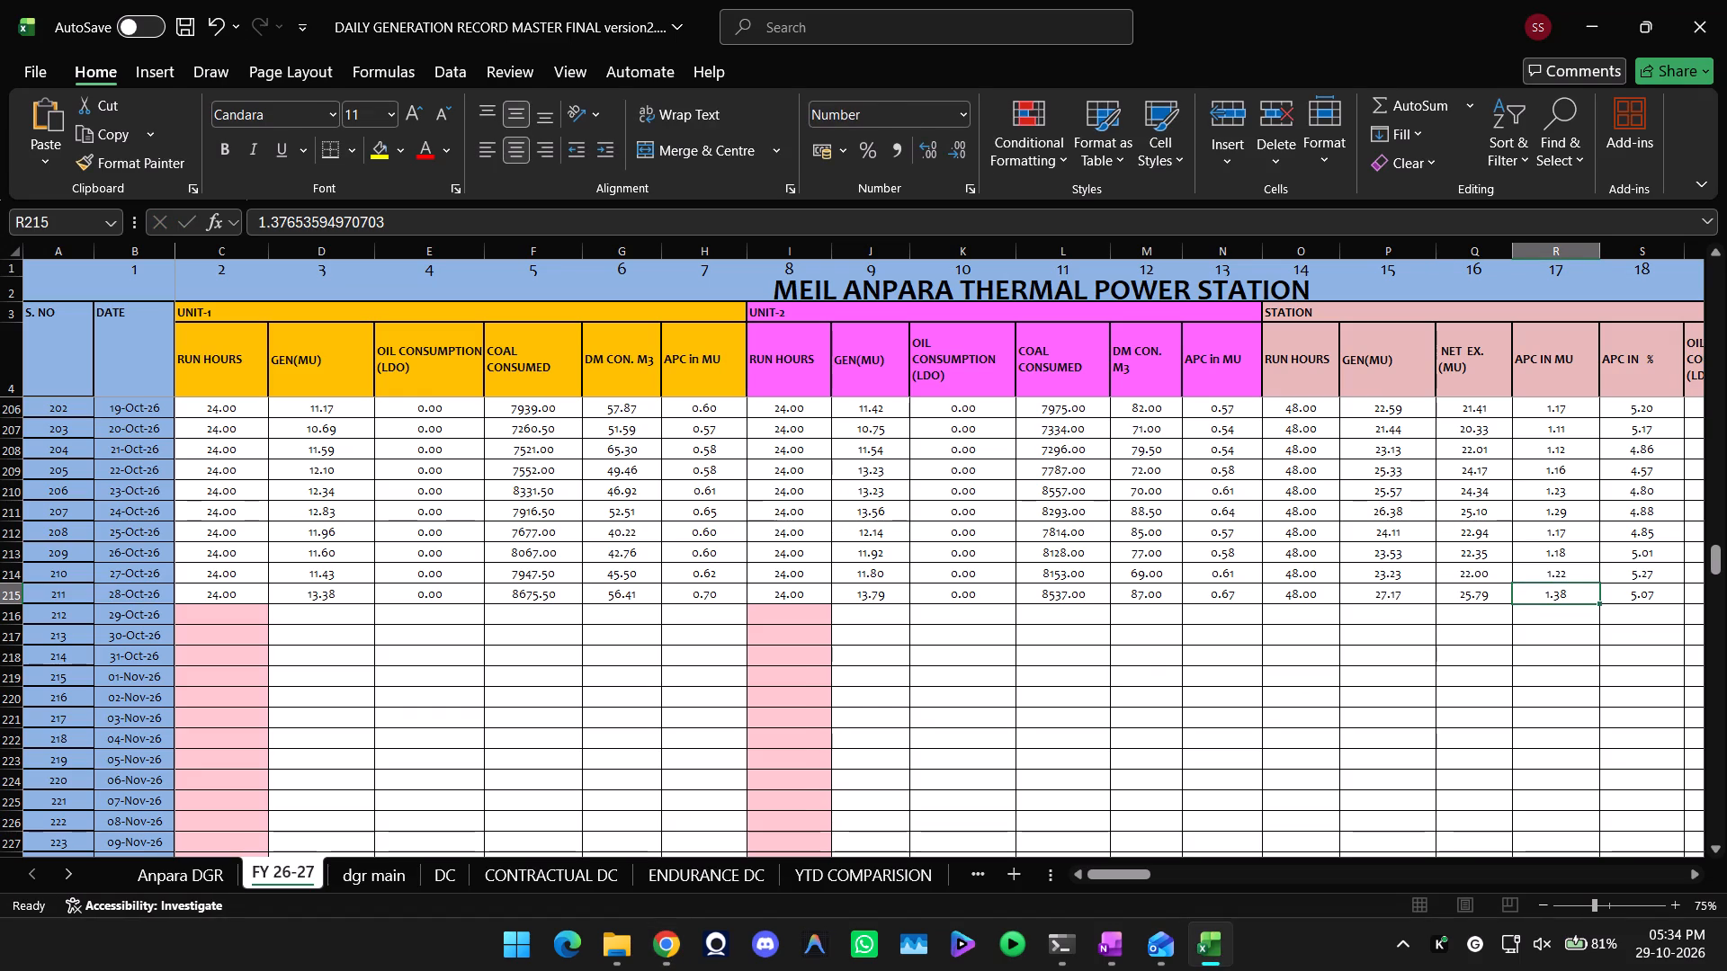
double_click(1570, 599)
key(ctrl+c)
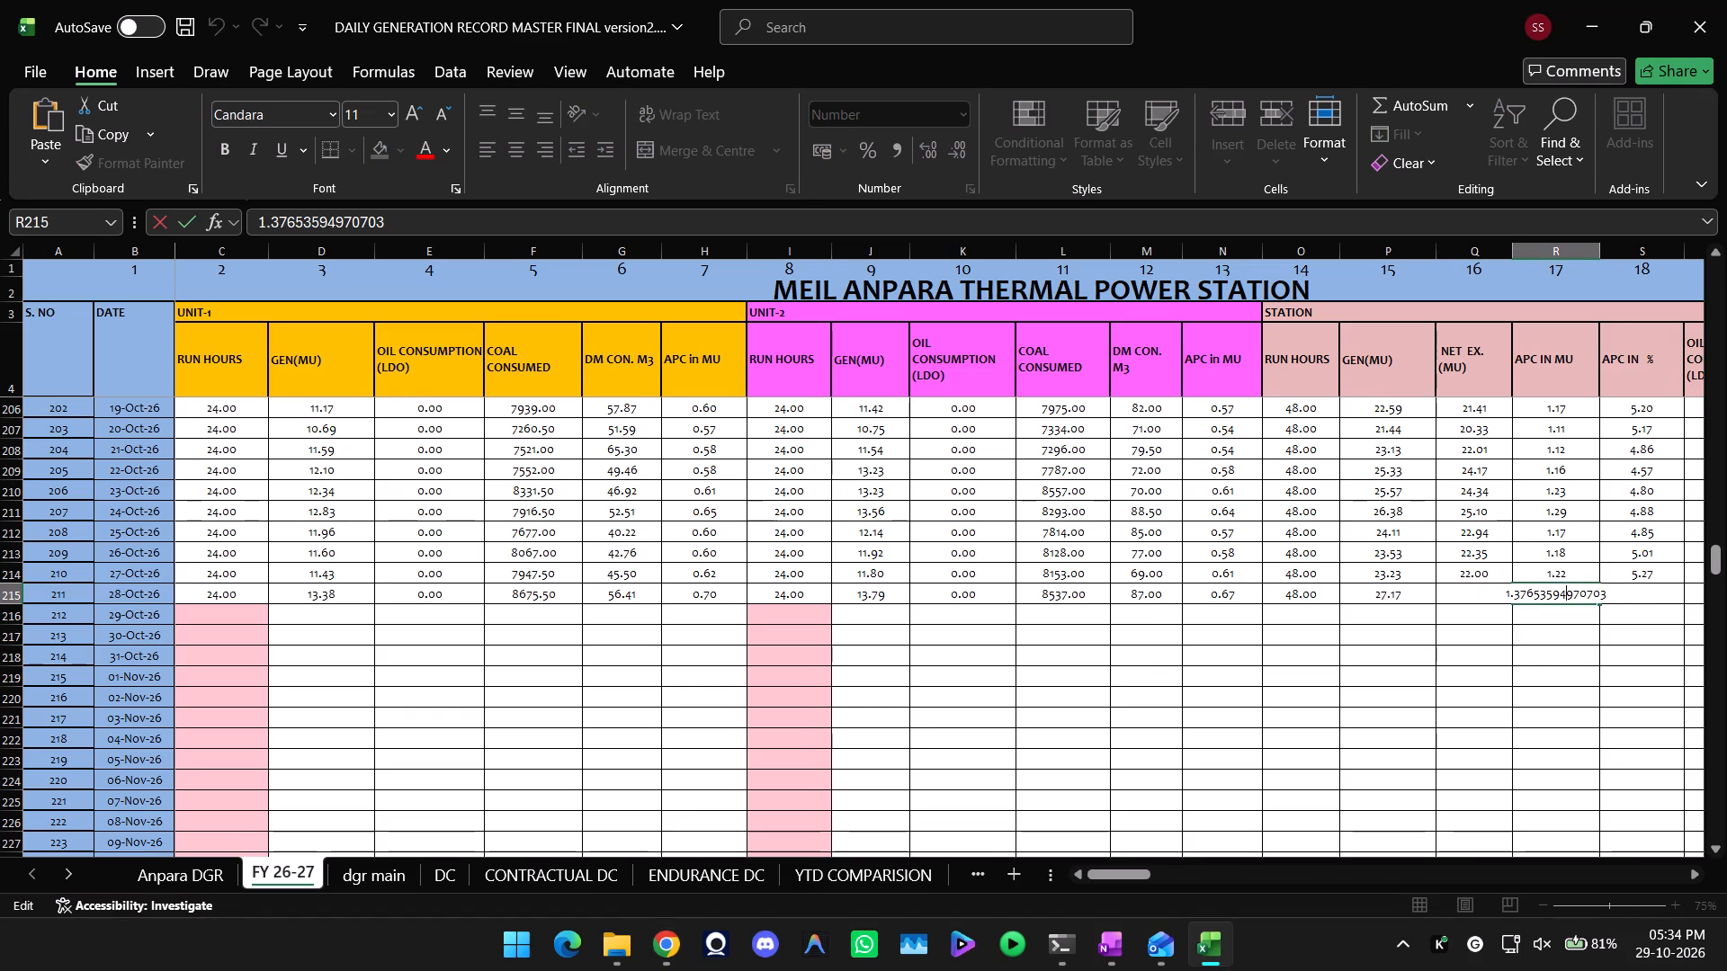
key(ctrl+a)
key(ctrl+c)
key(alt+Tab)
key(Tab)
scroll(1580, 592, down, 1)
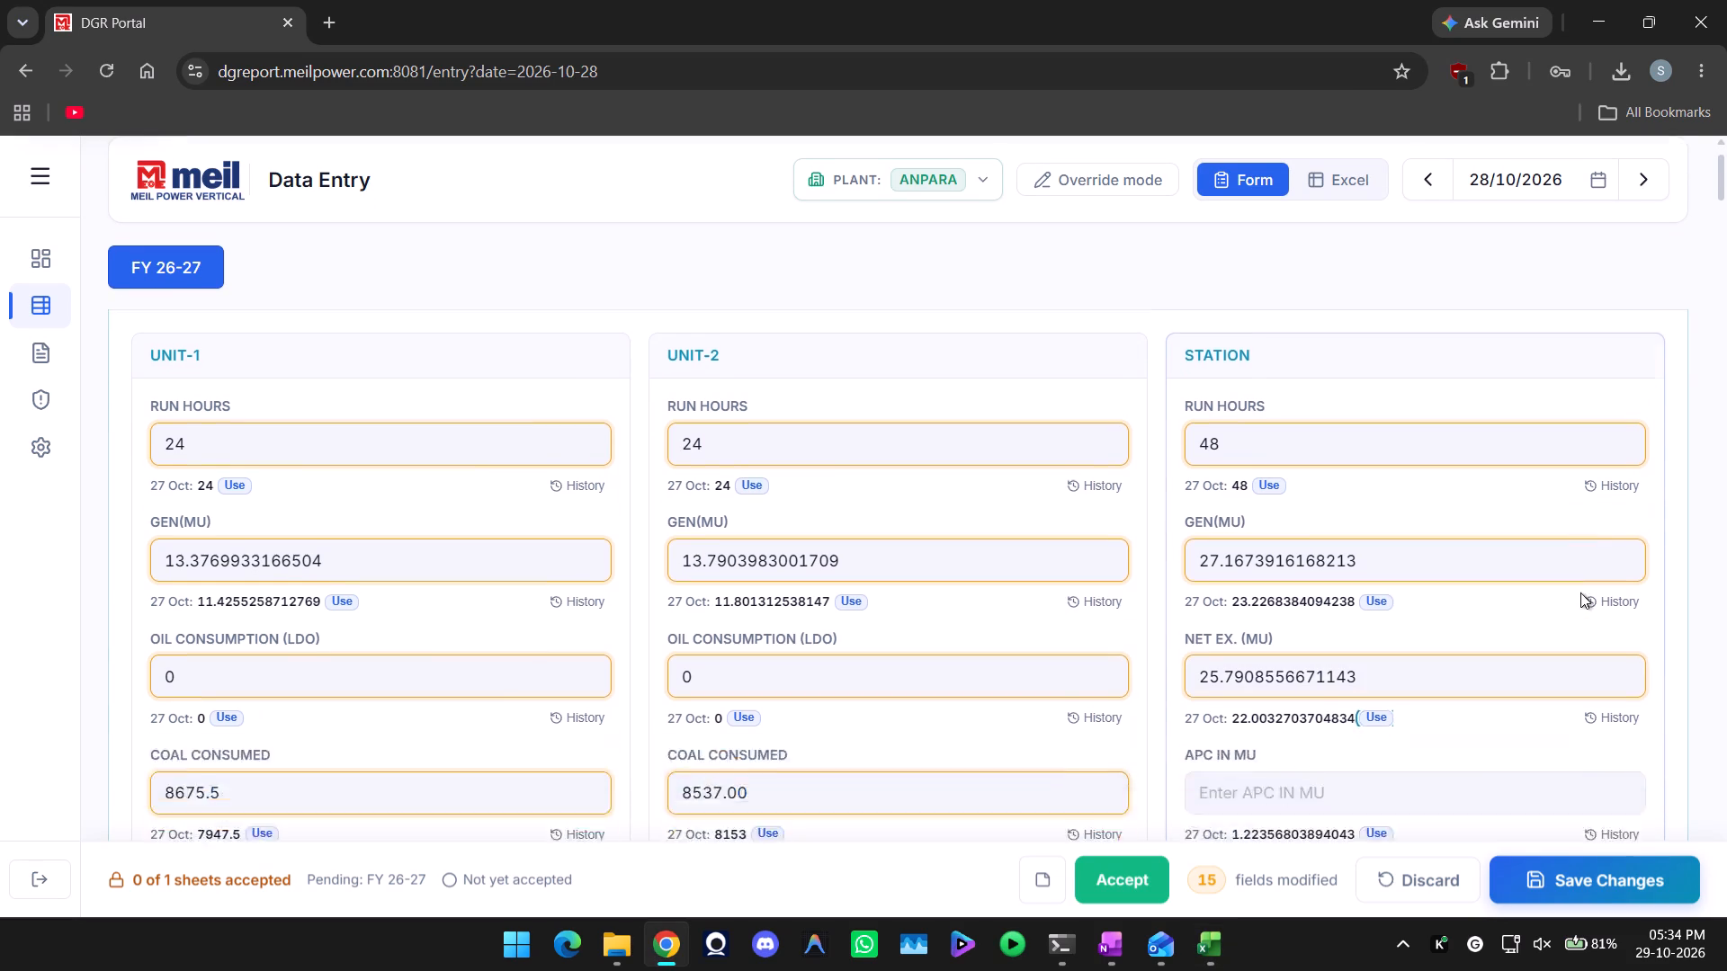
scroll(1580, 592, down, 2)
click(1466, 539)
key(ctrl+v)
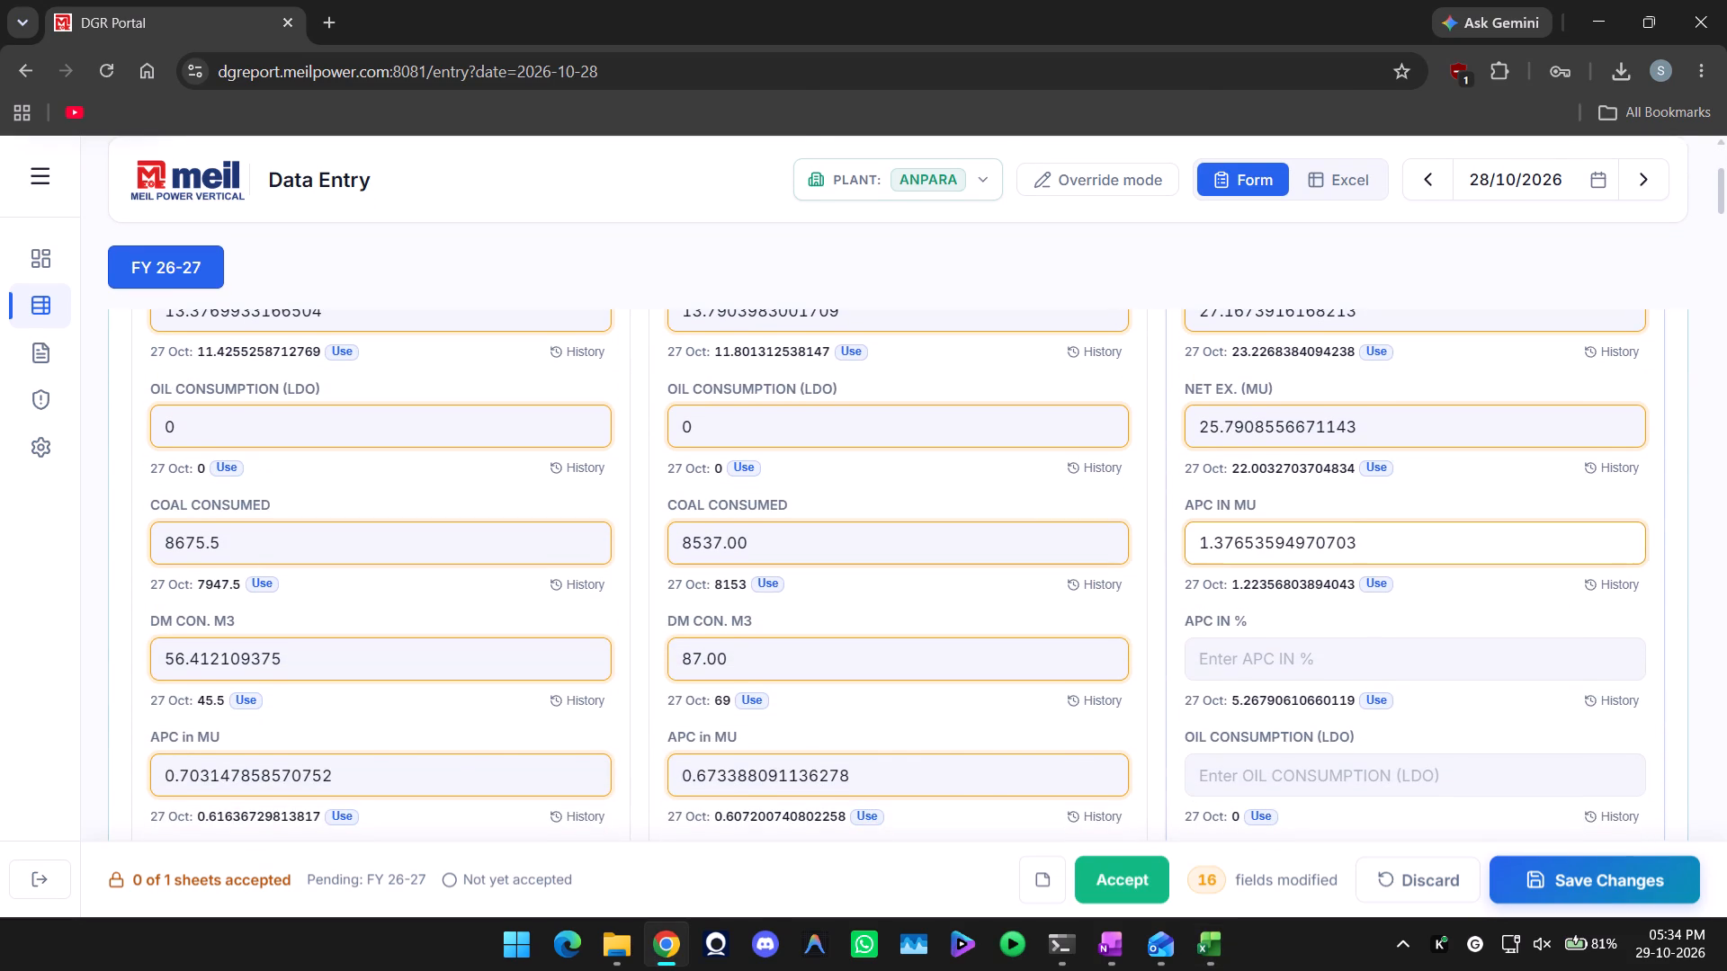
Copy the full-precision Station APC IN % value 5.06686828504624 for 28-Oct-26 from the workbook into the portal's matching field.
key(alt+Tab)
triple_click(1691, 865)
click(1692, 864)
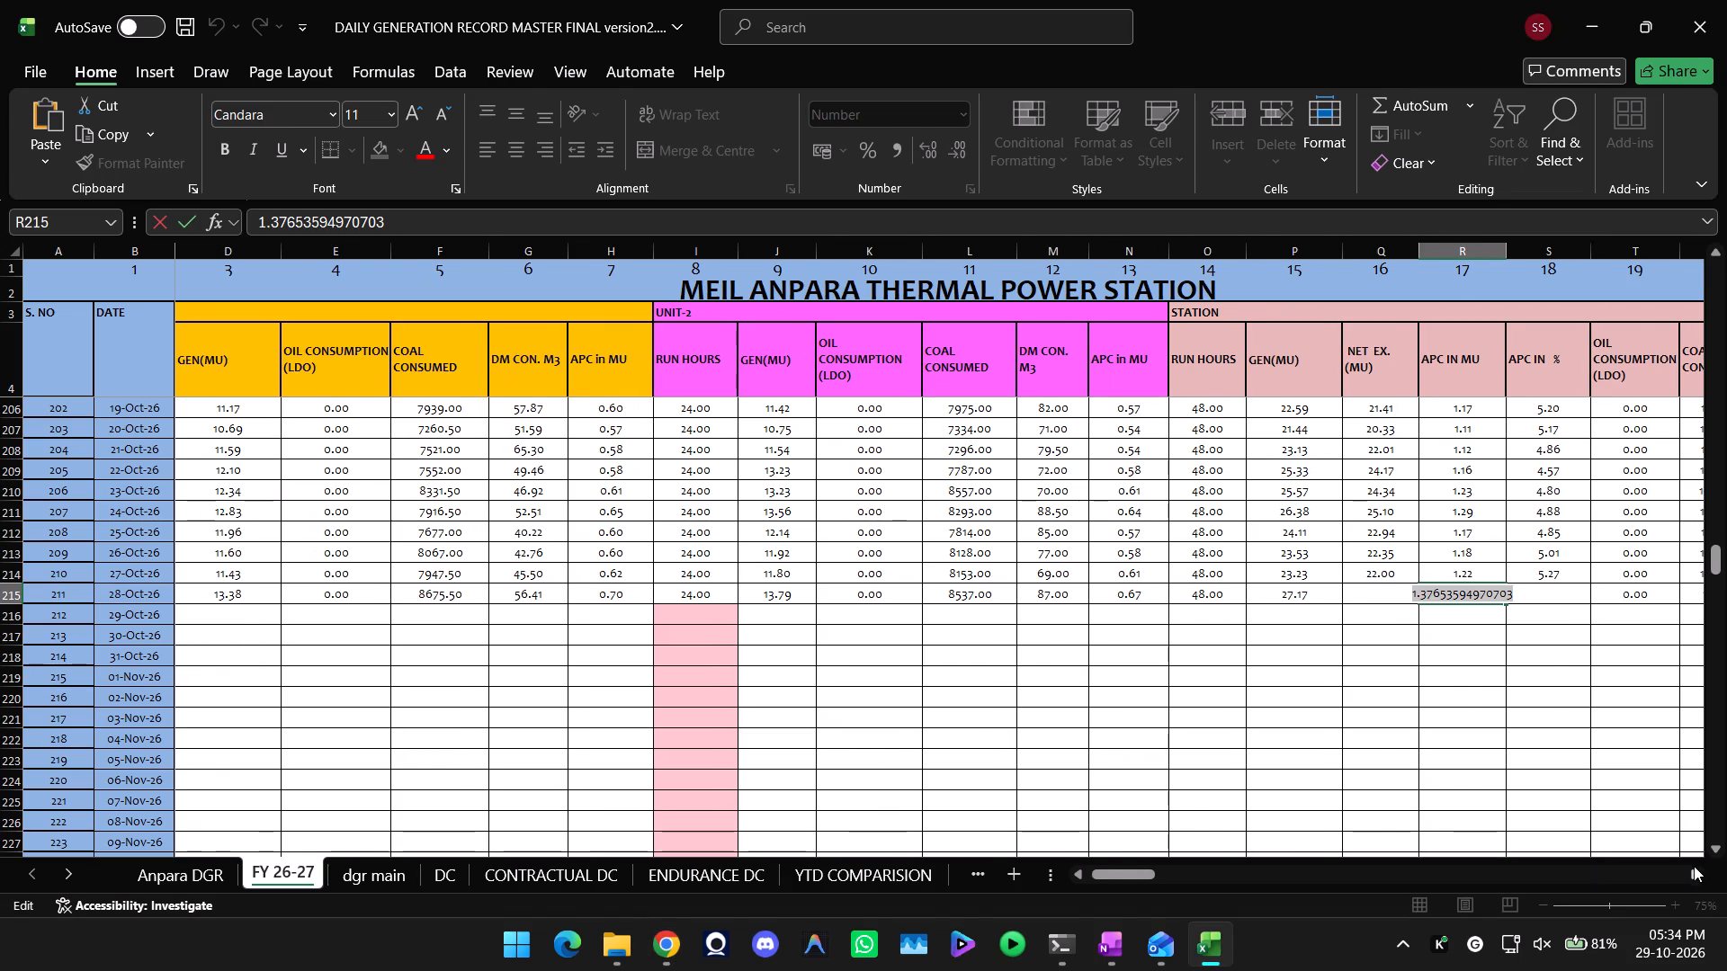
triple_click(1699, 868)
key(Tab)
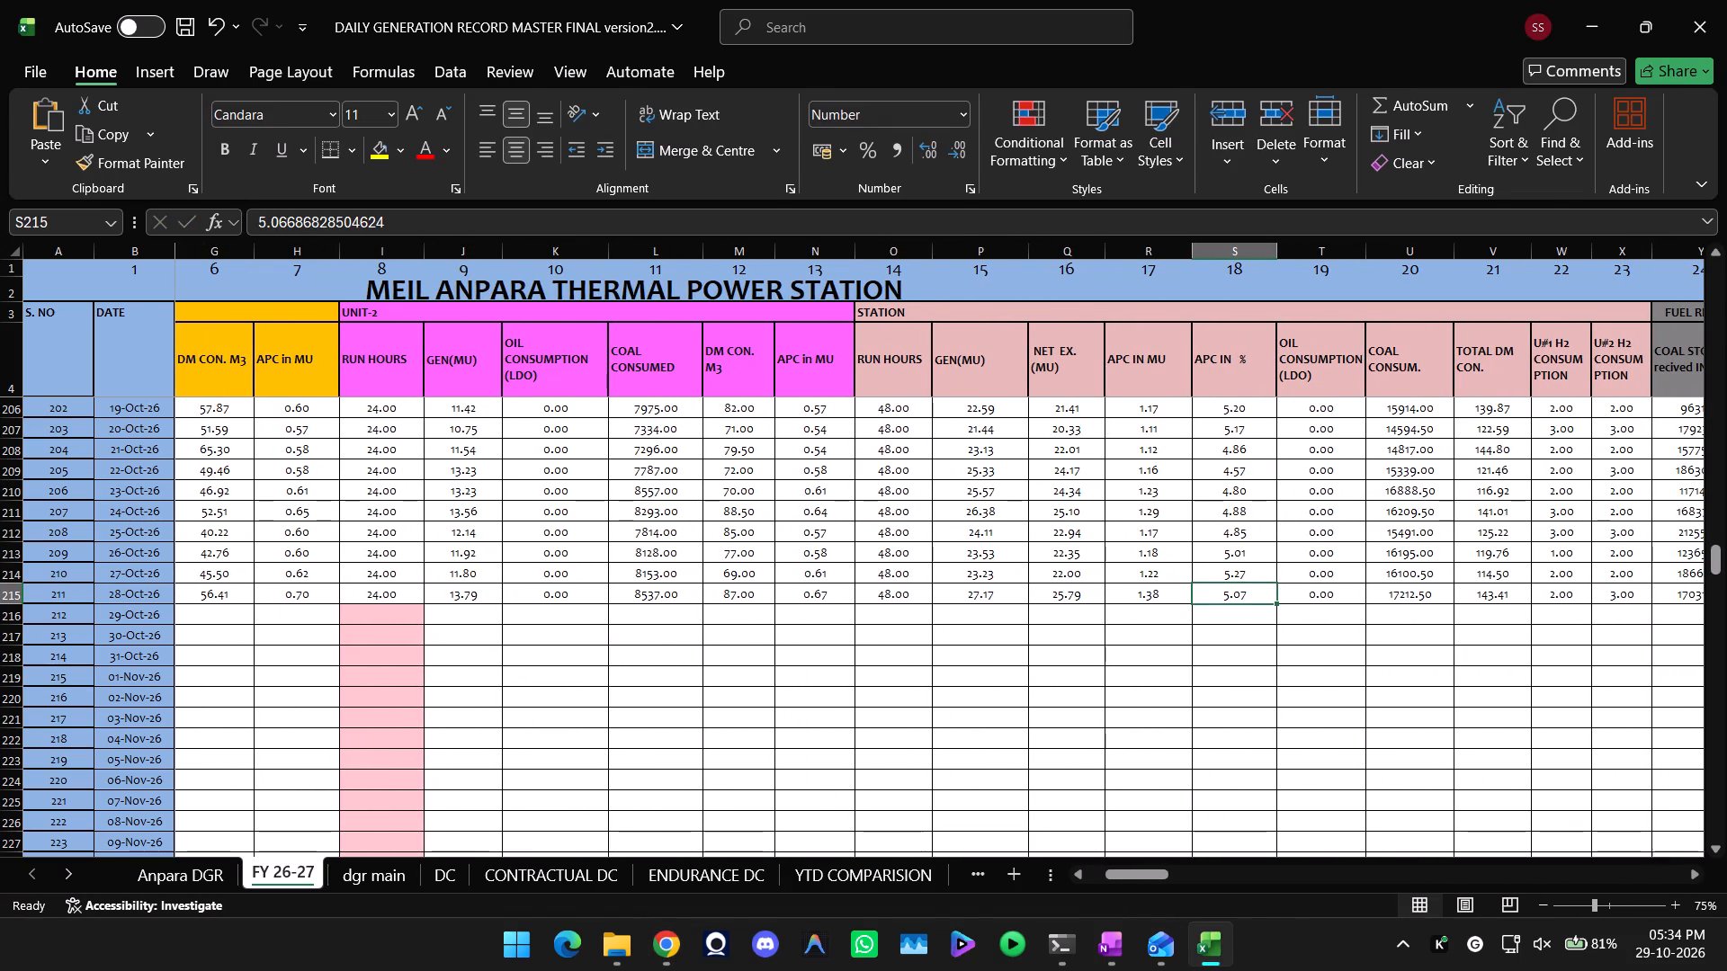
triple_click(1256, 593)
key(ctrl+a)
key(ctrl+c)
key(Tab)
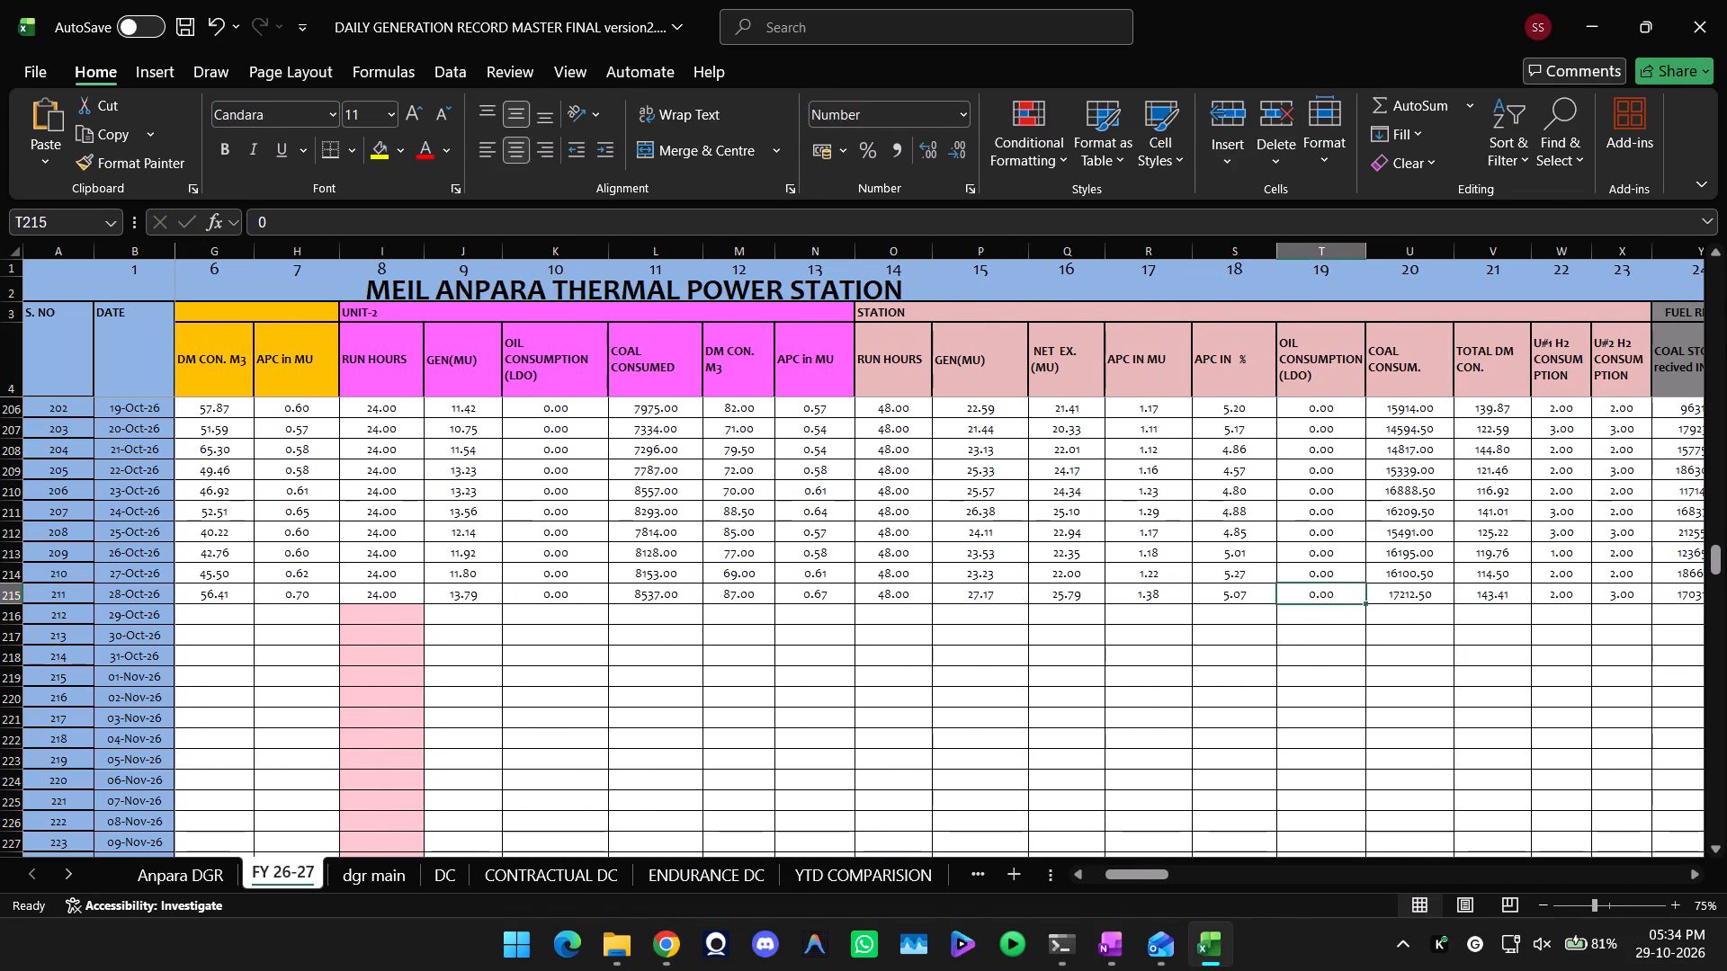
key(alt+Tab)
key(alt+Tab)
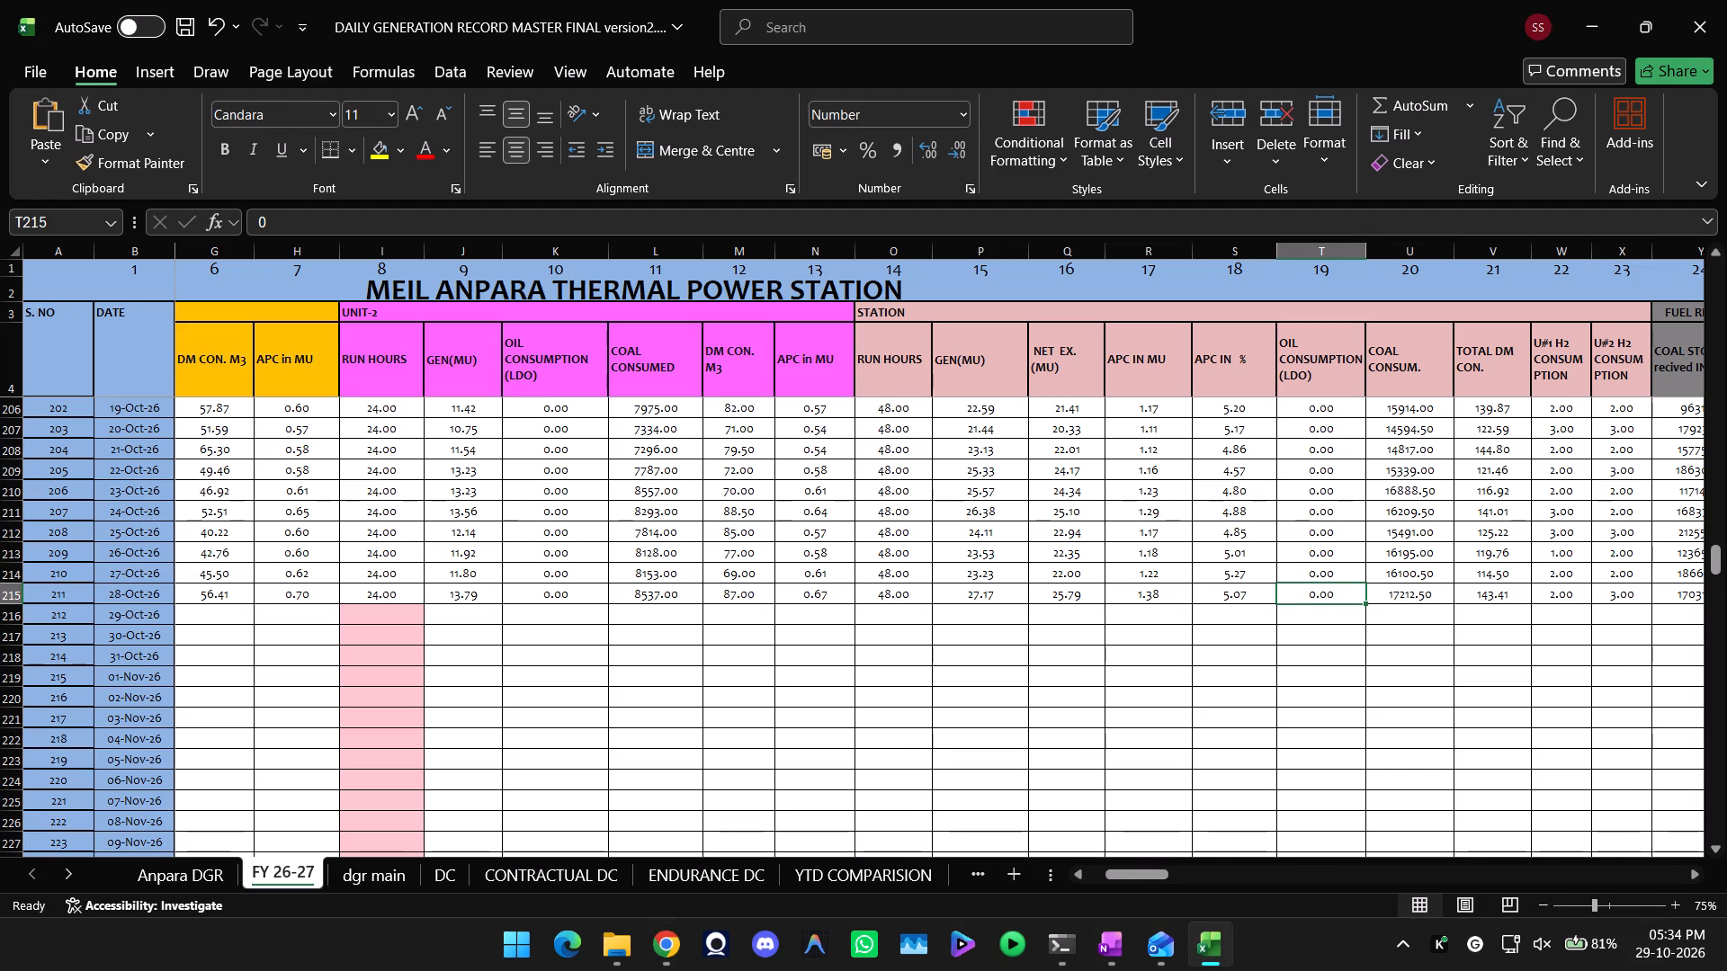
key(alt+Tab)
click(1343, 649)
key(ctrl+v)
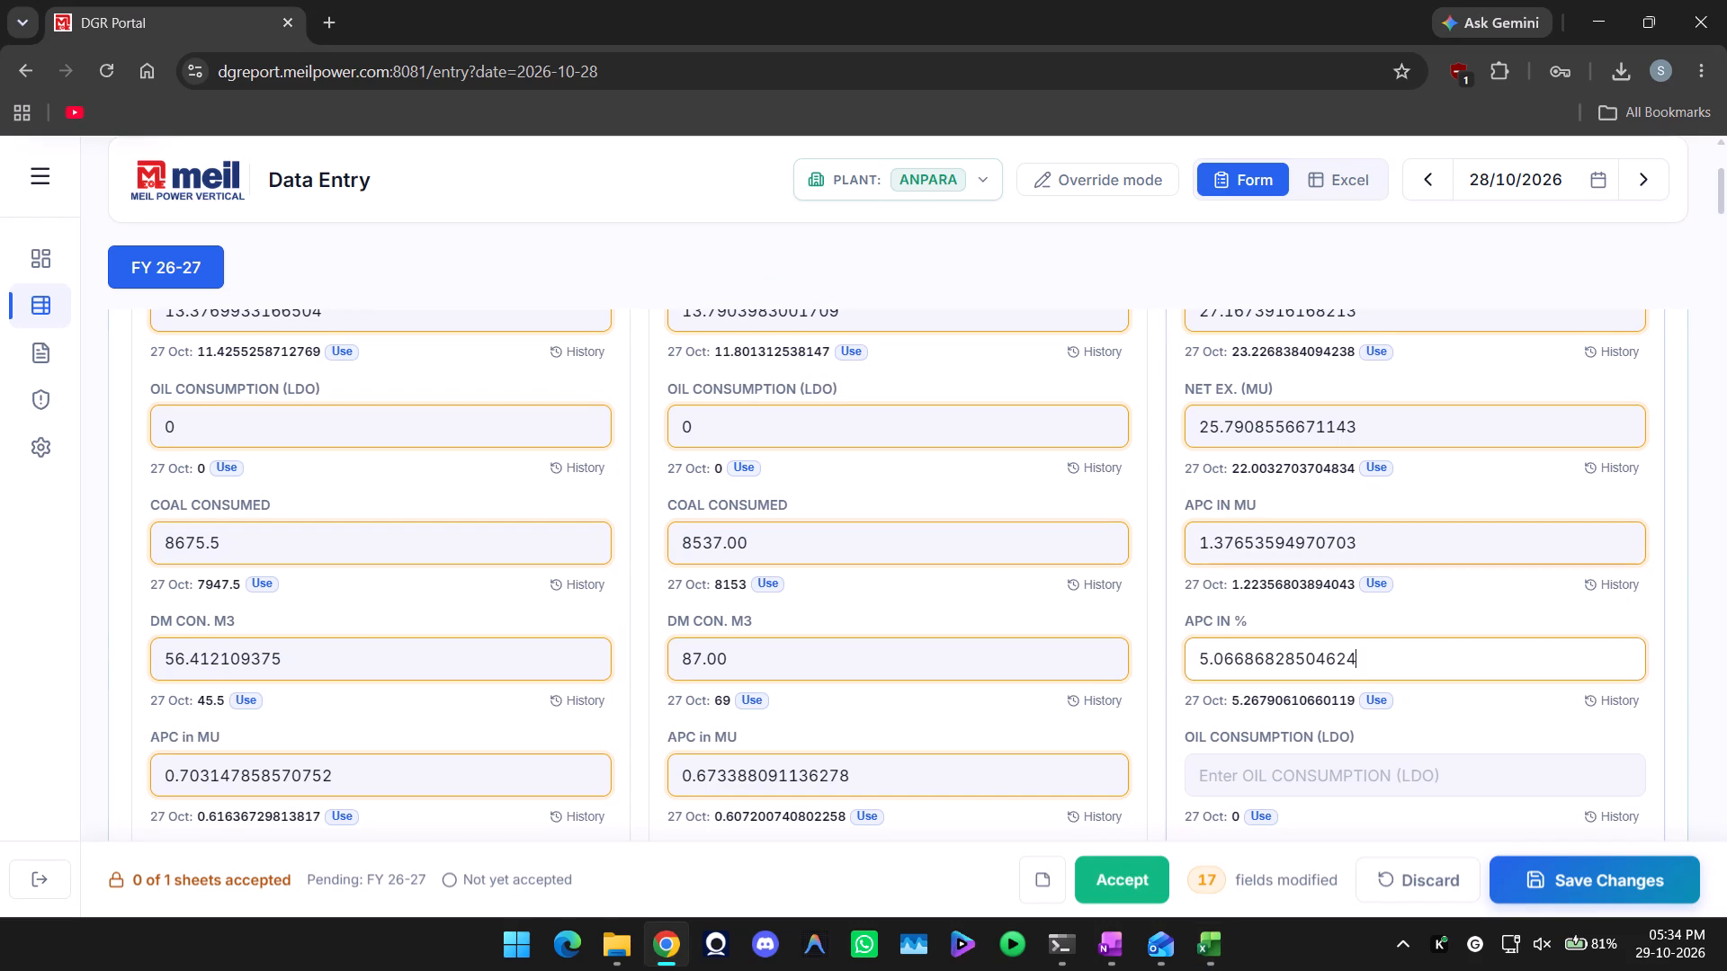
Fill the portal's Station OIL CONSUMPTION (LDO) field by reusing the 27 Oct value of 0.
key(alt+Tab)
key(alt+Tab)
scroll(1371, 632, down, 2)
click(1269, 592)
Copy the Station COAL CONSUM. value 17212.50 for 28-Oct-26 from the workbook into the portal's matching field.
key(alt+Tab)
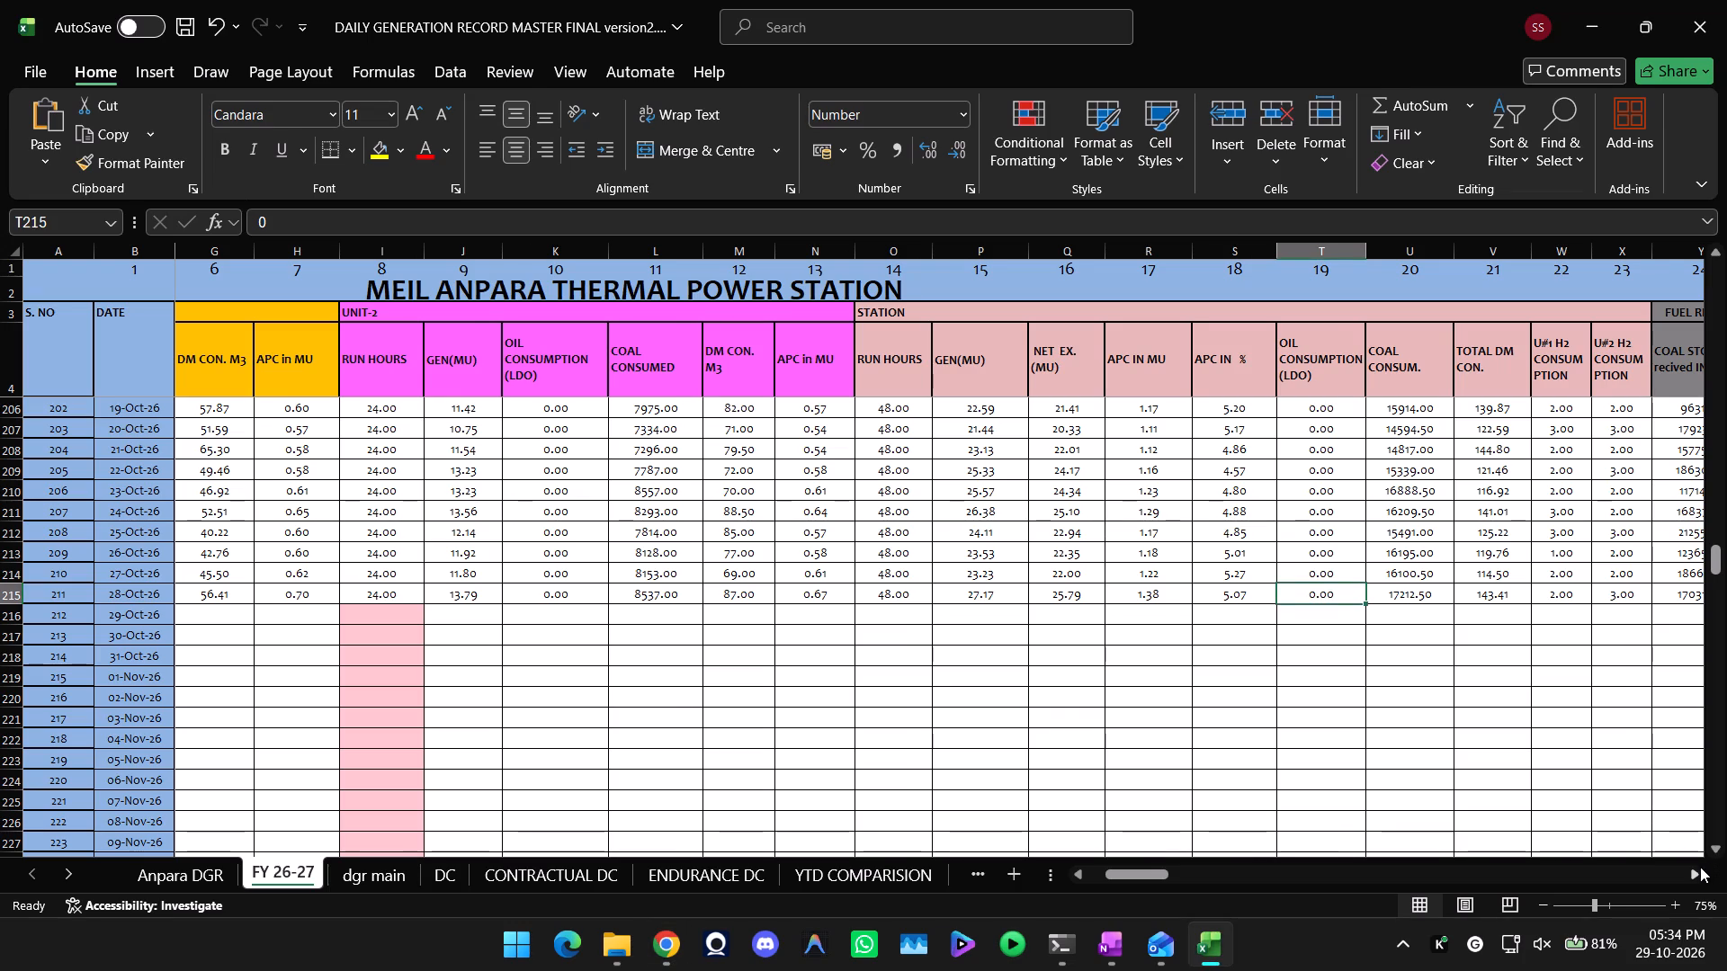
triple_click(1694, 869)
double_click(1692, 870)
click(997, 591)
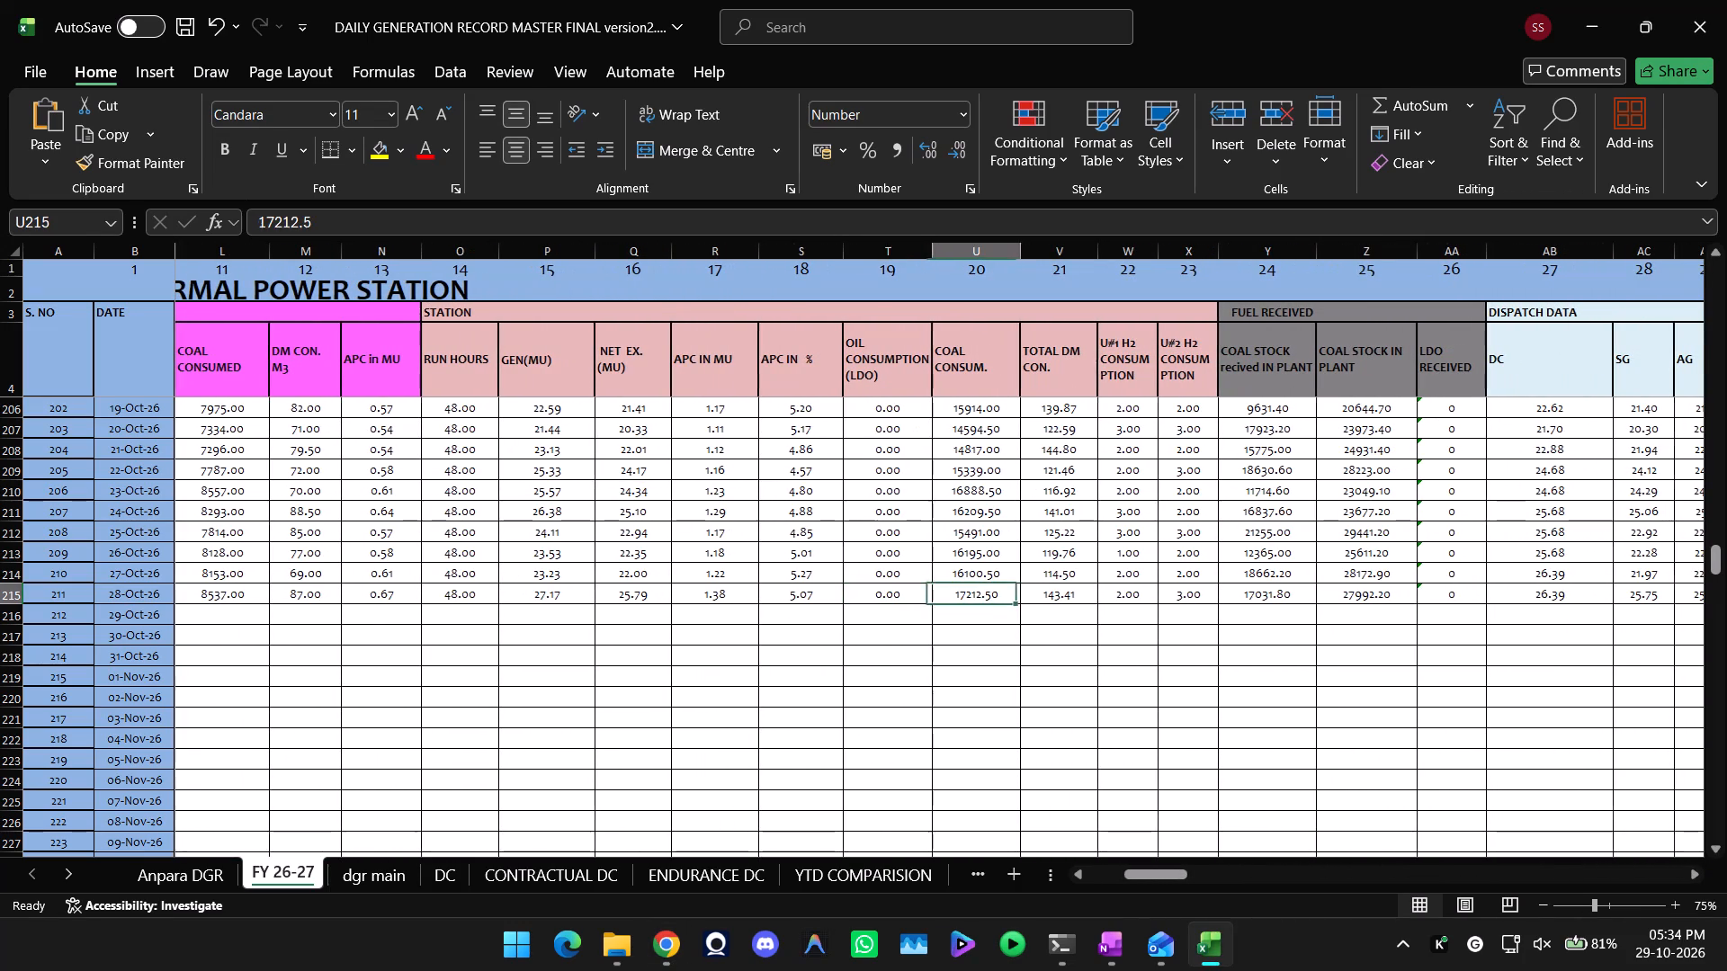
key(ctrl+c)
key(alt+Tab)
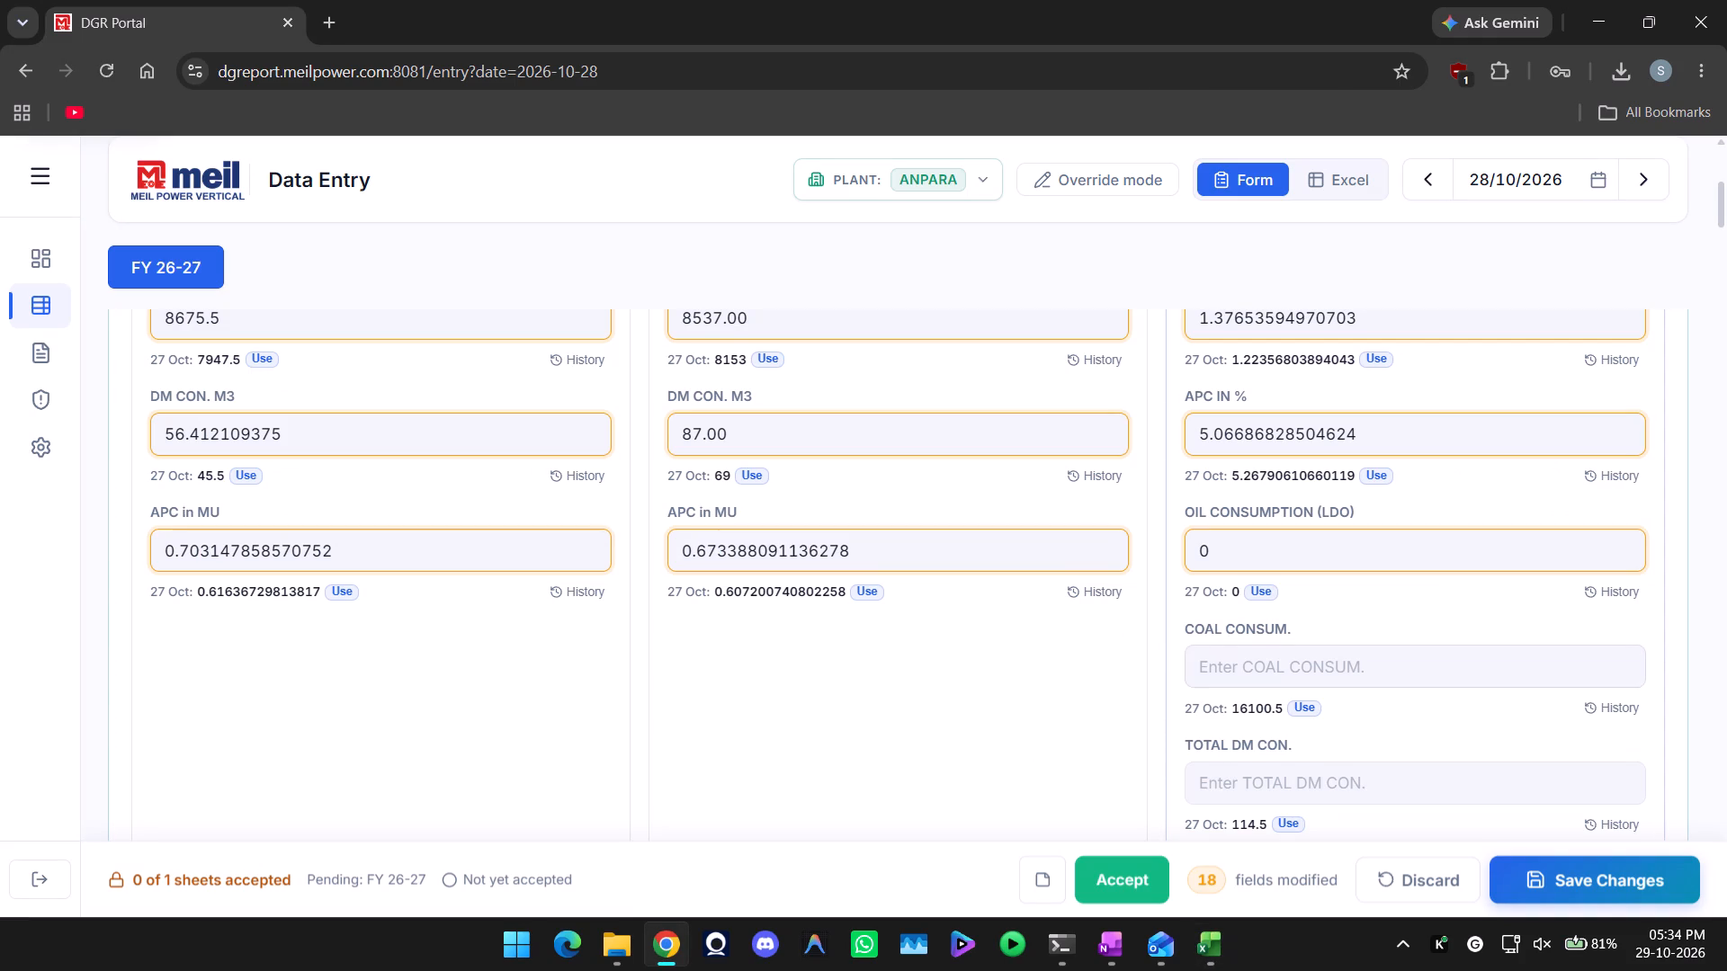
click(1251, 655)
key(ctrl+v)
Copy the full-precision Station TOTAL DM CON. value 143.412109375 for 28-Oct-26 from the workbook into the portal's matching field.
key(alt+Tab)
click(1085, 601)
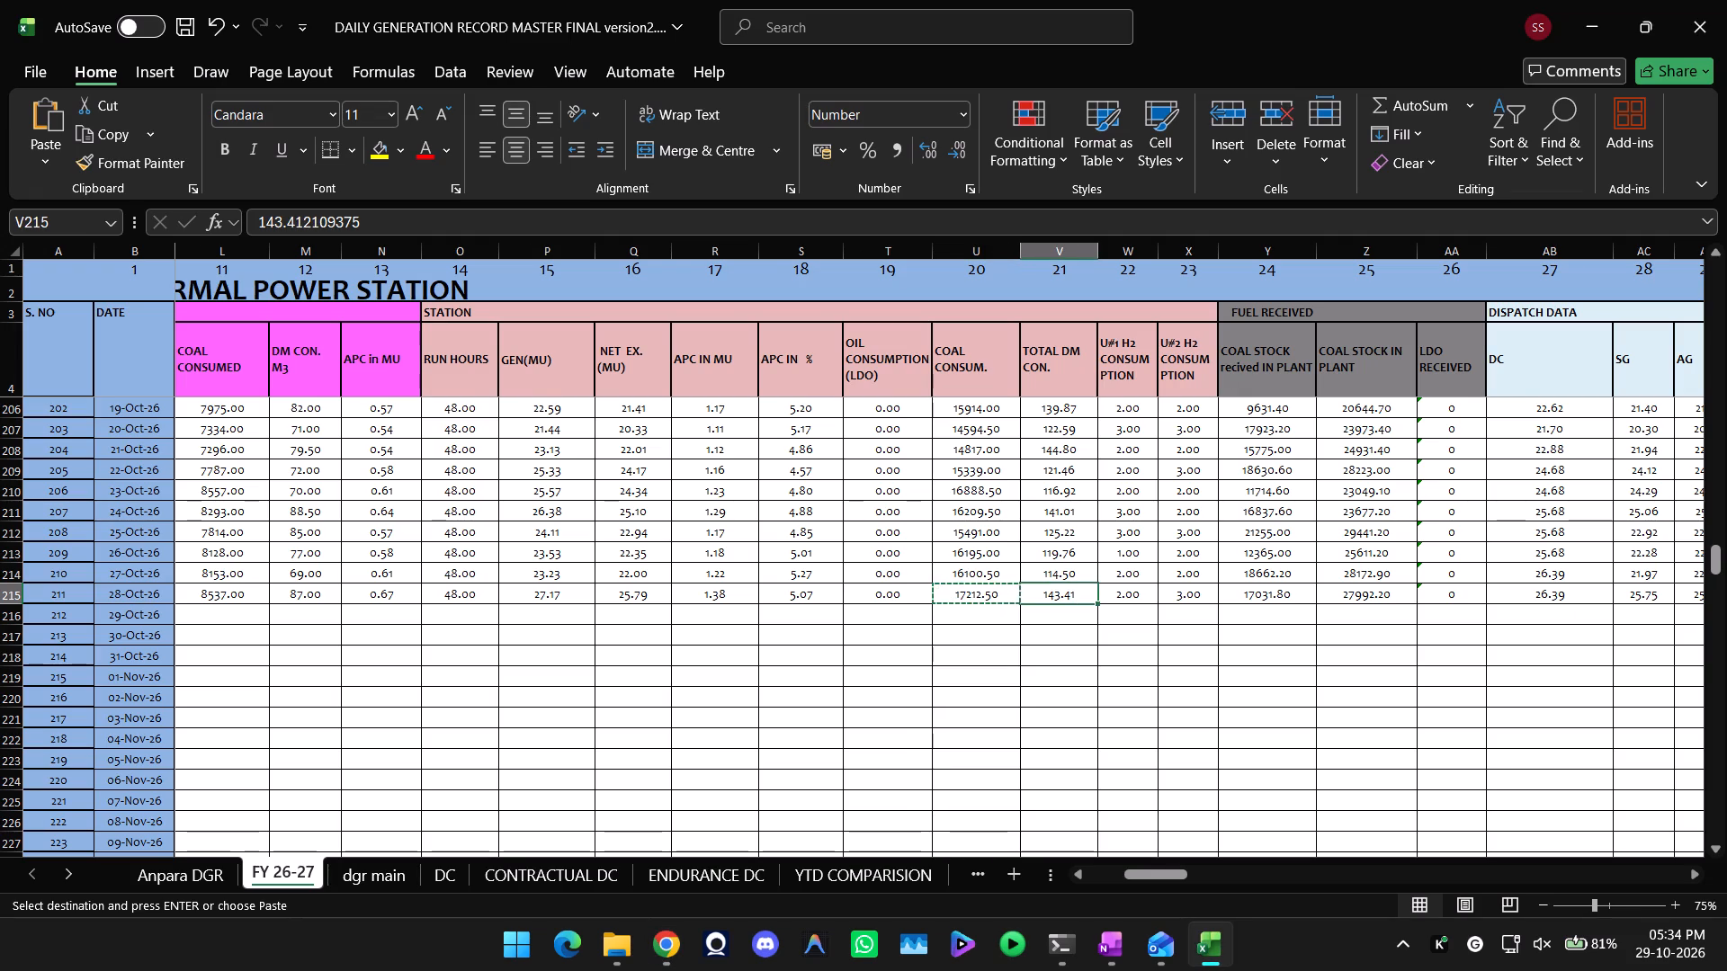
triple_click(1089, 591)
key(ctrl+a)
key(ctrl+c)
key(alt+Tab)
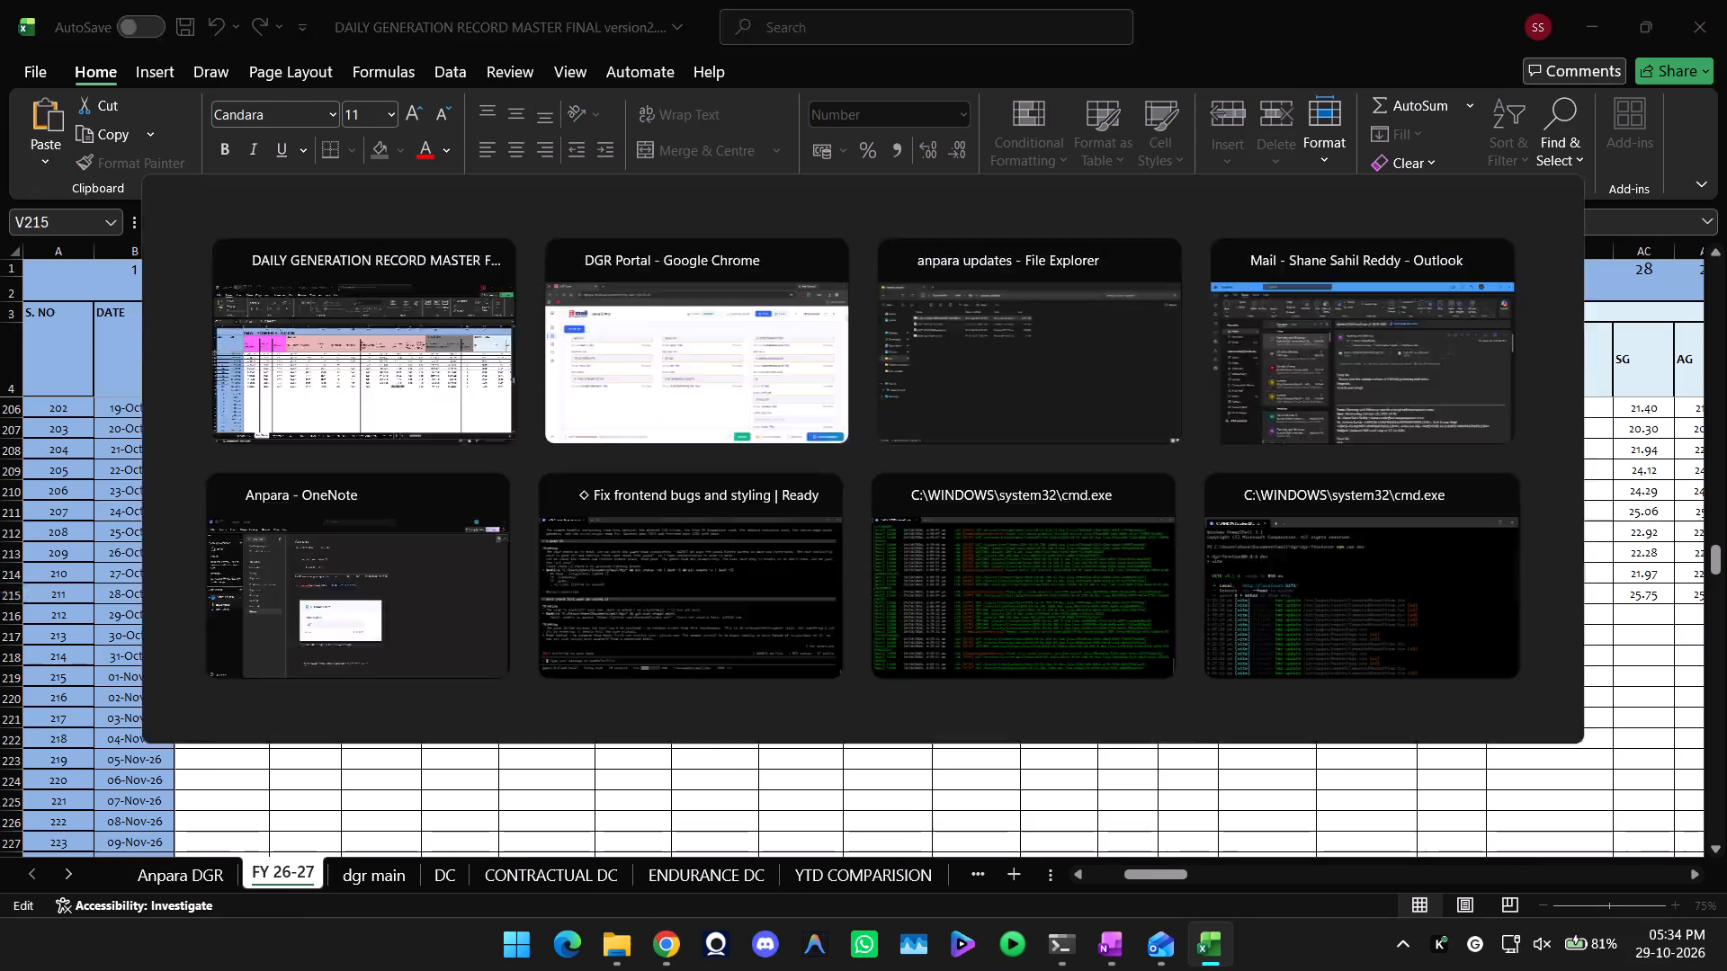
scroll(1177, 641, down, 2)
click(1276, 571)
key(ctrl+v)
Copy the U#1 H2 CONSUMPTION value 2.00 for 28-Oct-26 from the workbook into the portal's matching Station field.
key(alt+Tab)
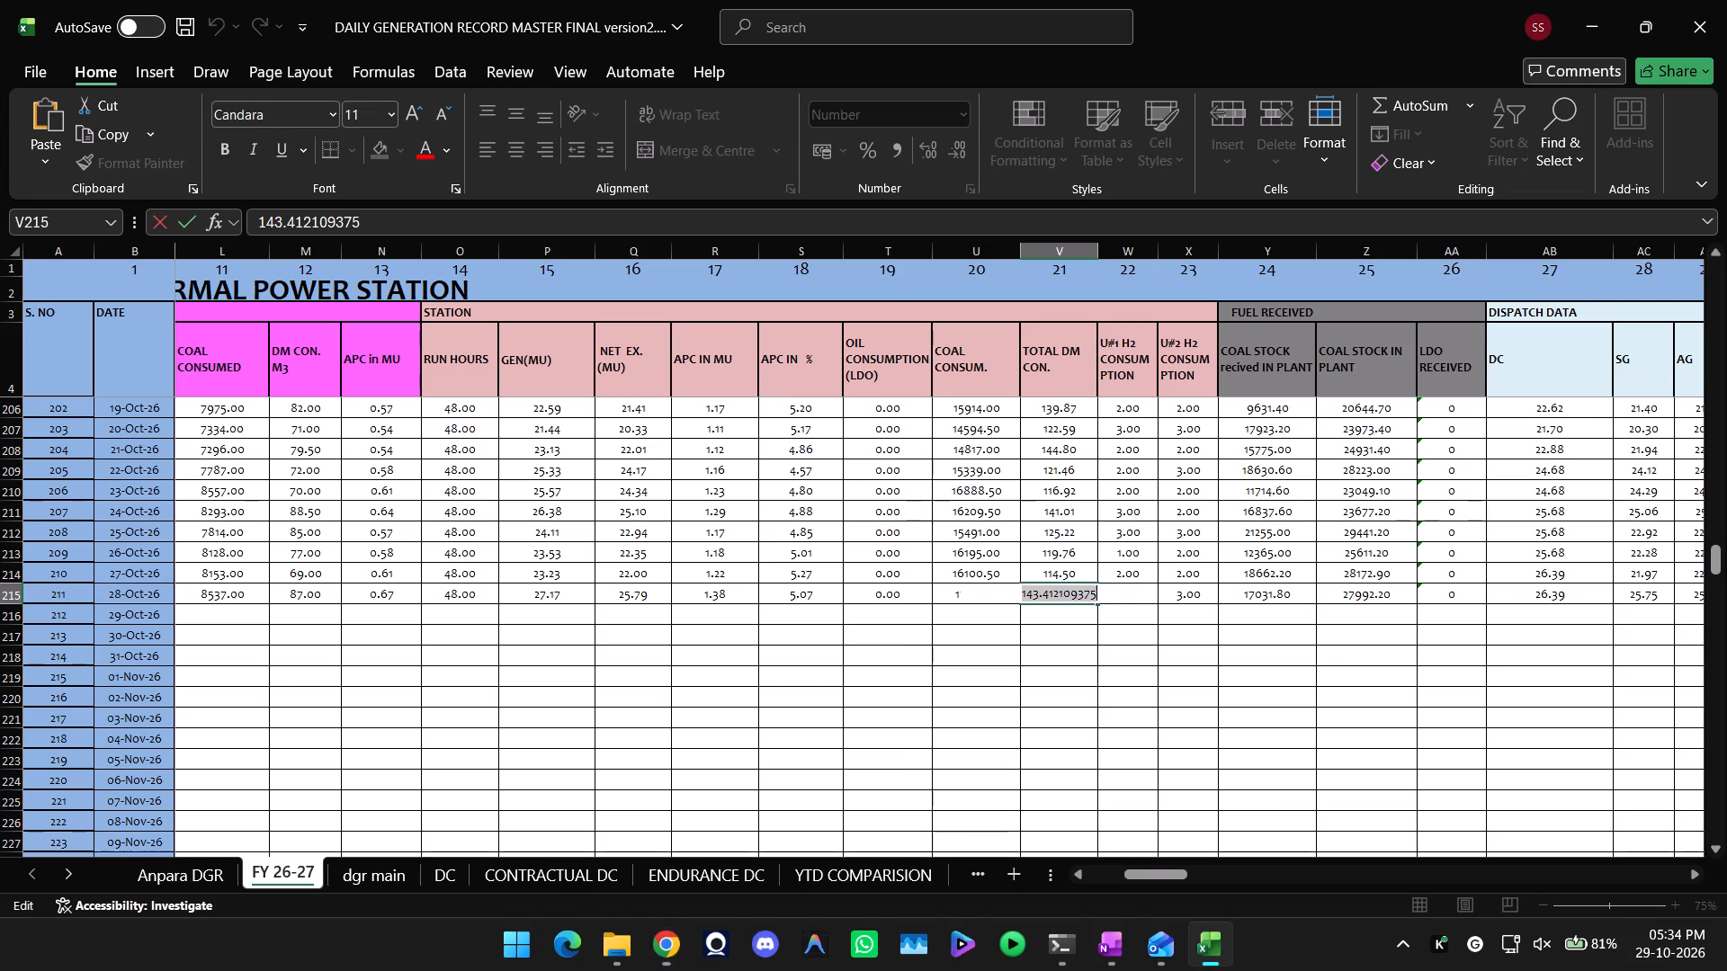
key(Tab)
key(ctrl+c)
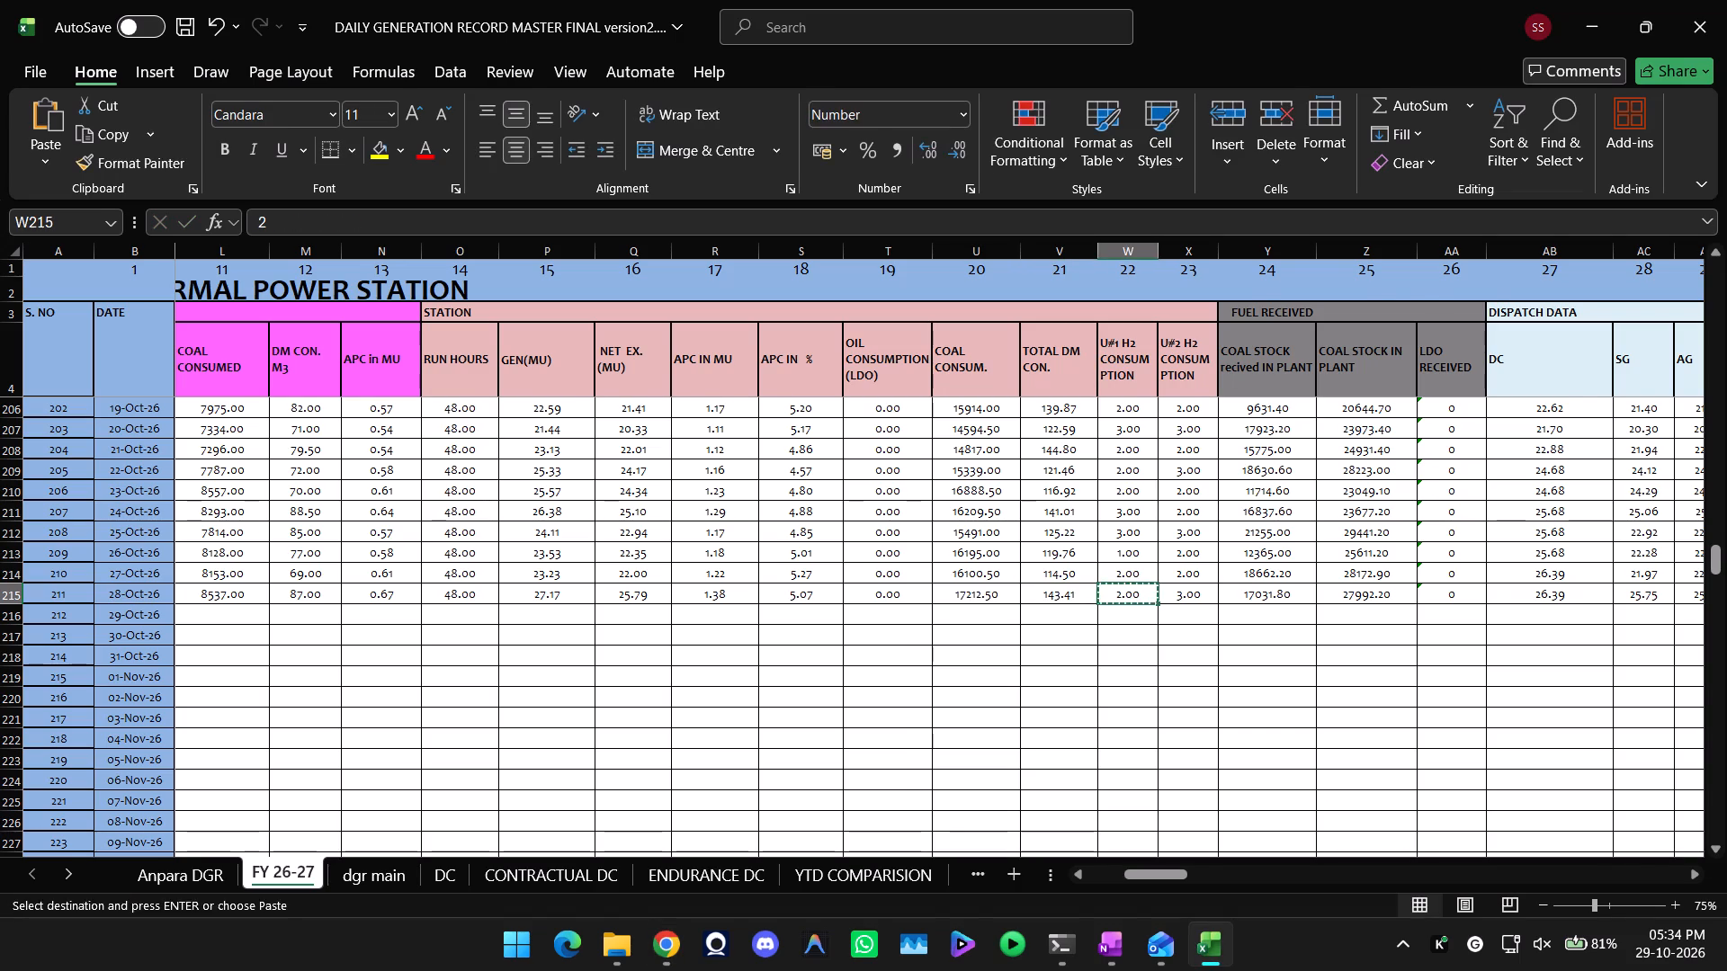
key(alt+Tab)
click(1250, 664)
key(ctrl+v)
Copy the U#2 H2 CONSUMPTION value 3.00 for 28-Oct-26 from the workbook into the portal's matching Station field.
key(alt+Tab)
key(Tab)
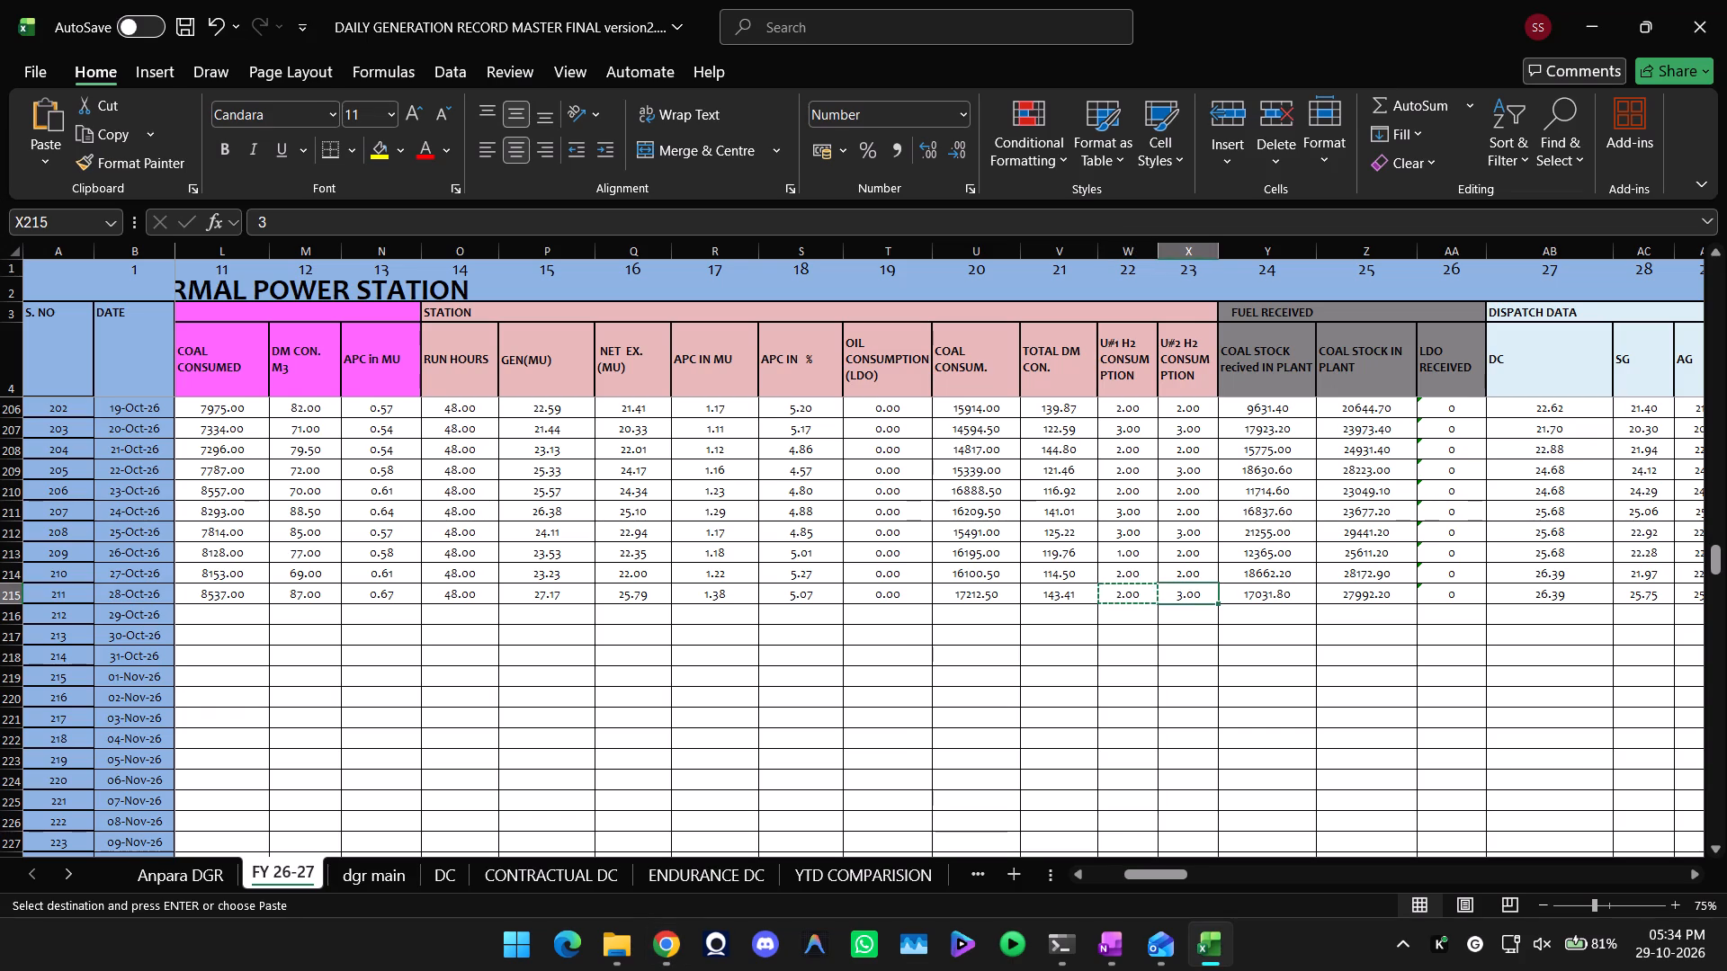
key(ctrl+c)
key(alt+Tab)
key(Tab)
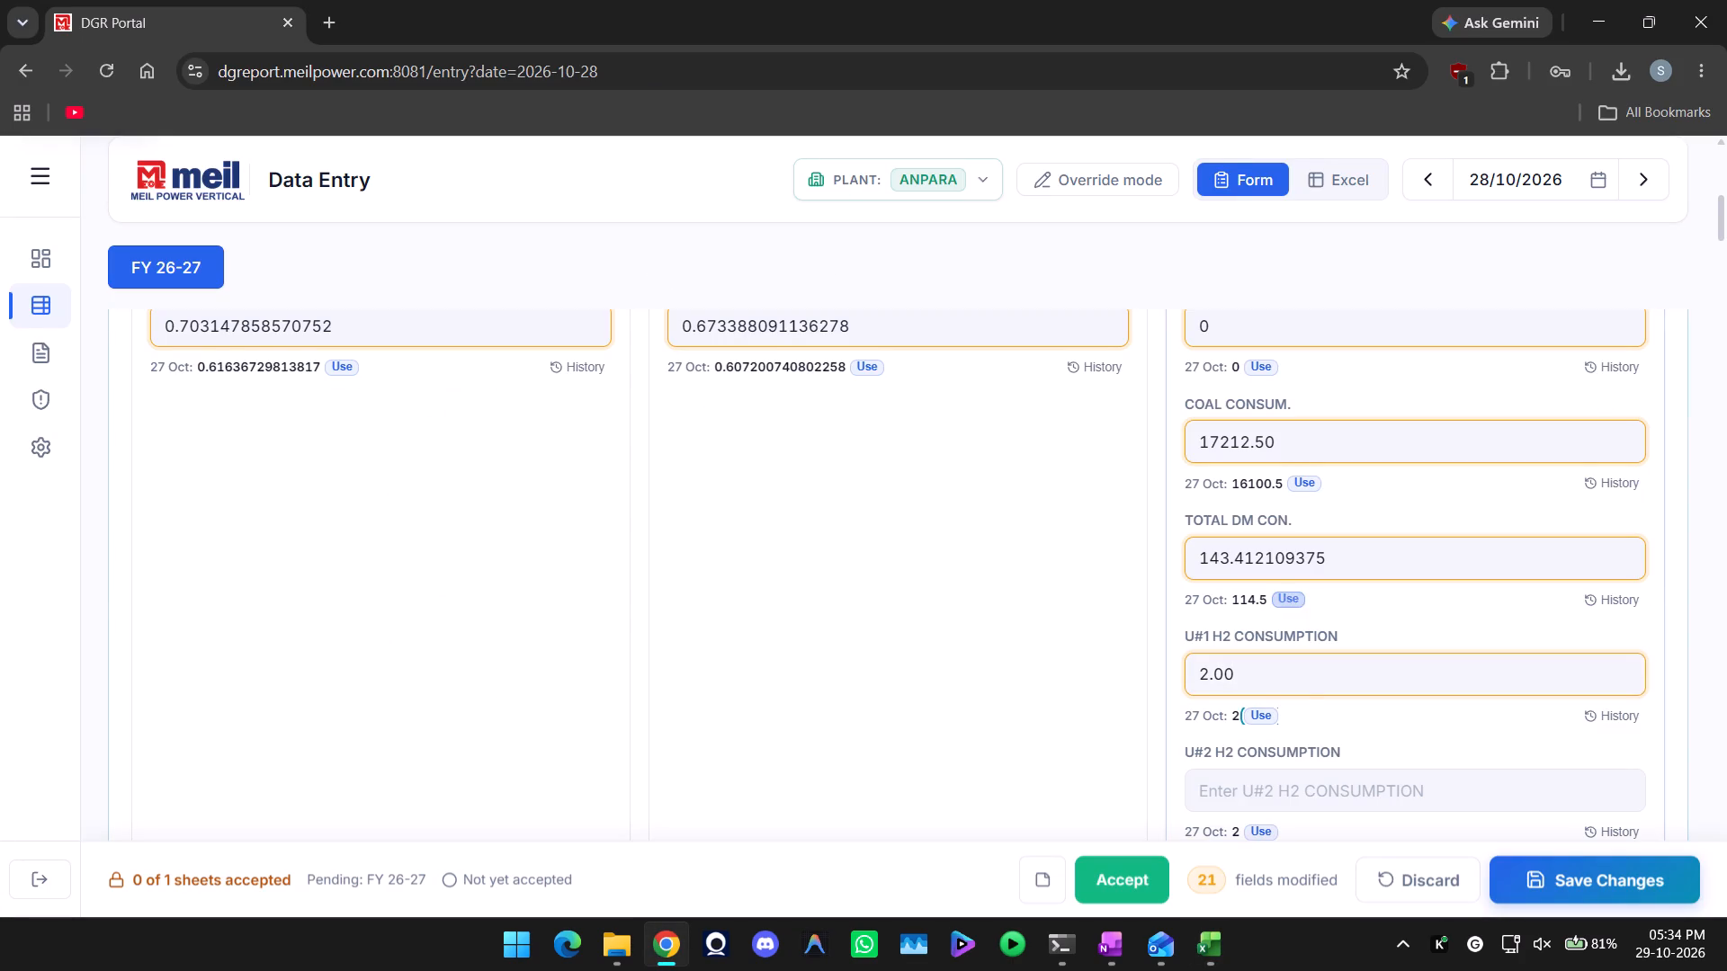
scroll(1298, 699, down, 2)
click(1284, 572)
key(ctrl+v)
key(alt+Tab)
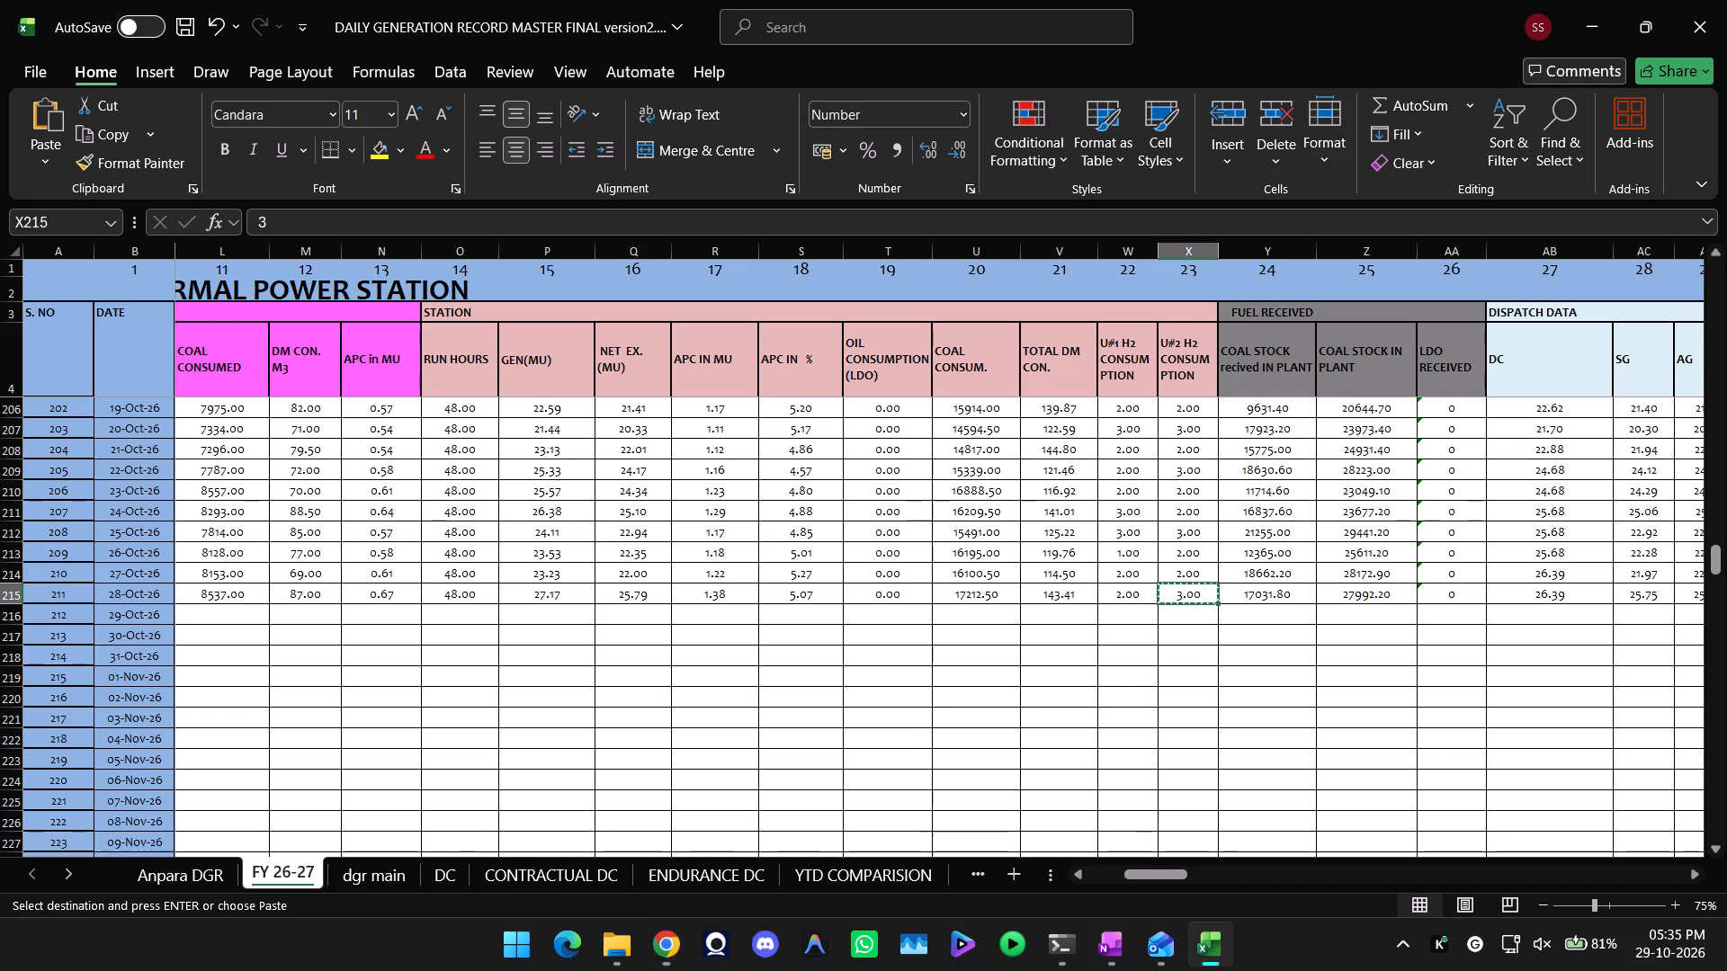
Save the modified fields of the Anpara Data Entry form for 28/10/2026 in the portal.
key(alt+Tab)
scroll(1305, 600, down, 2)
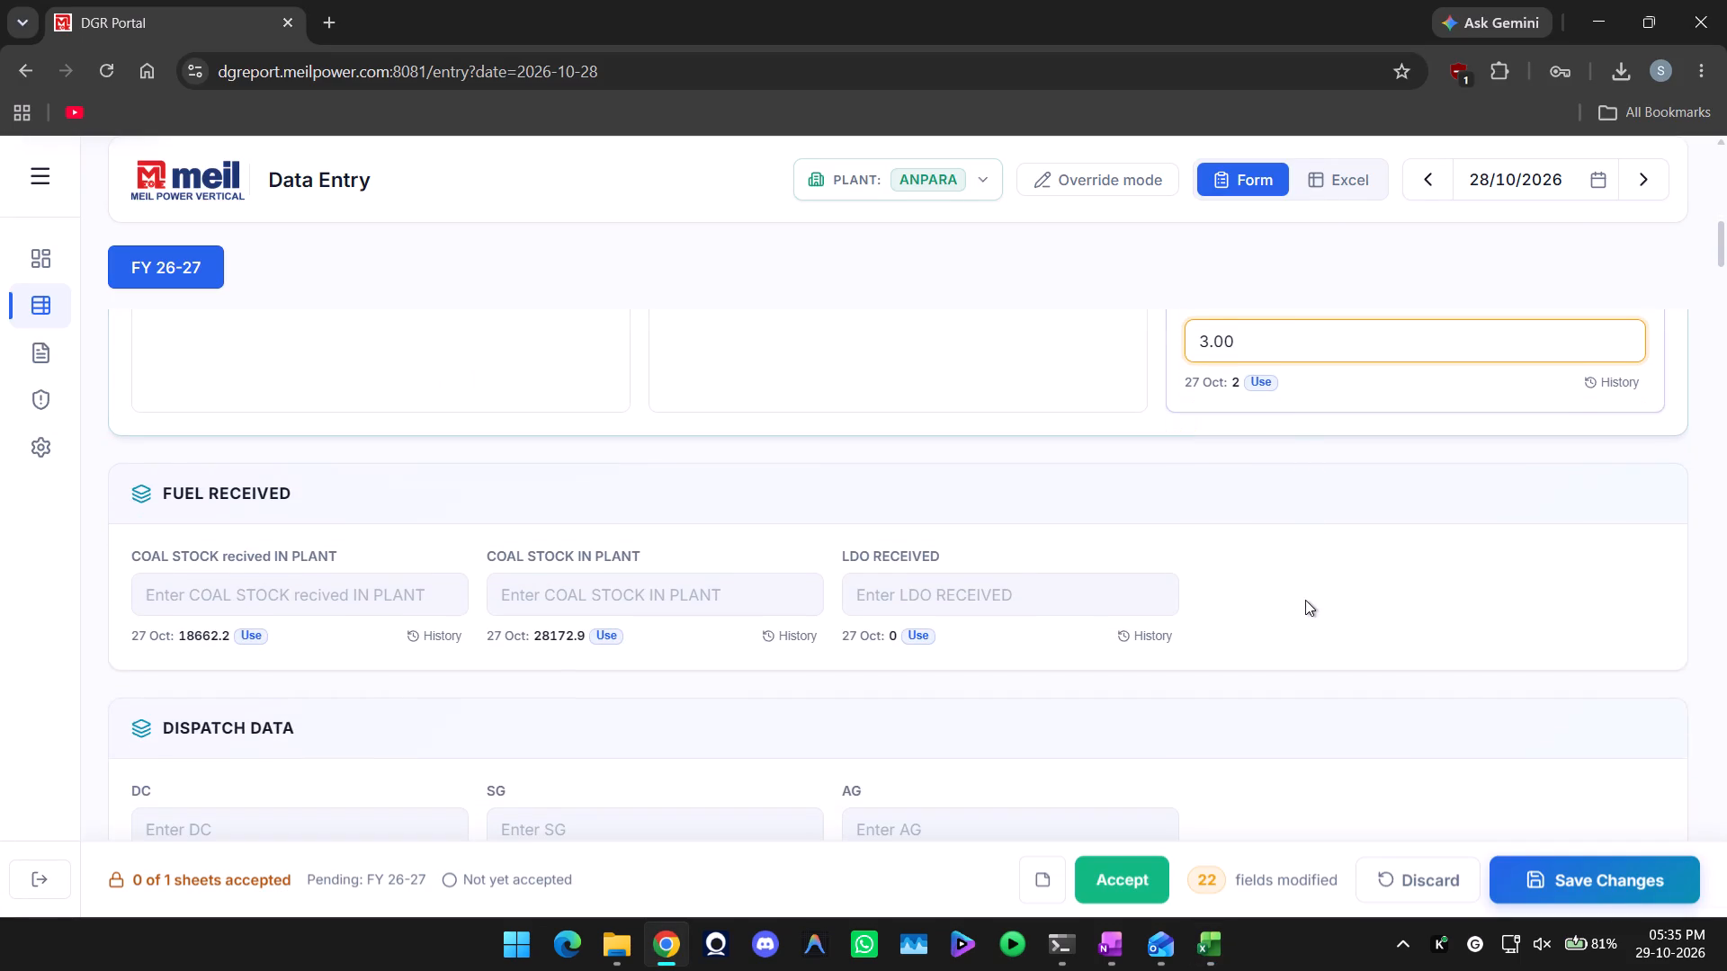
click(1566, 871)
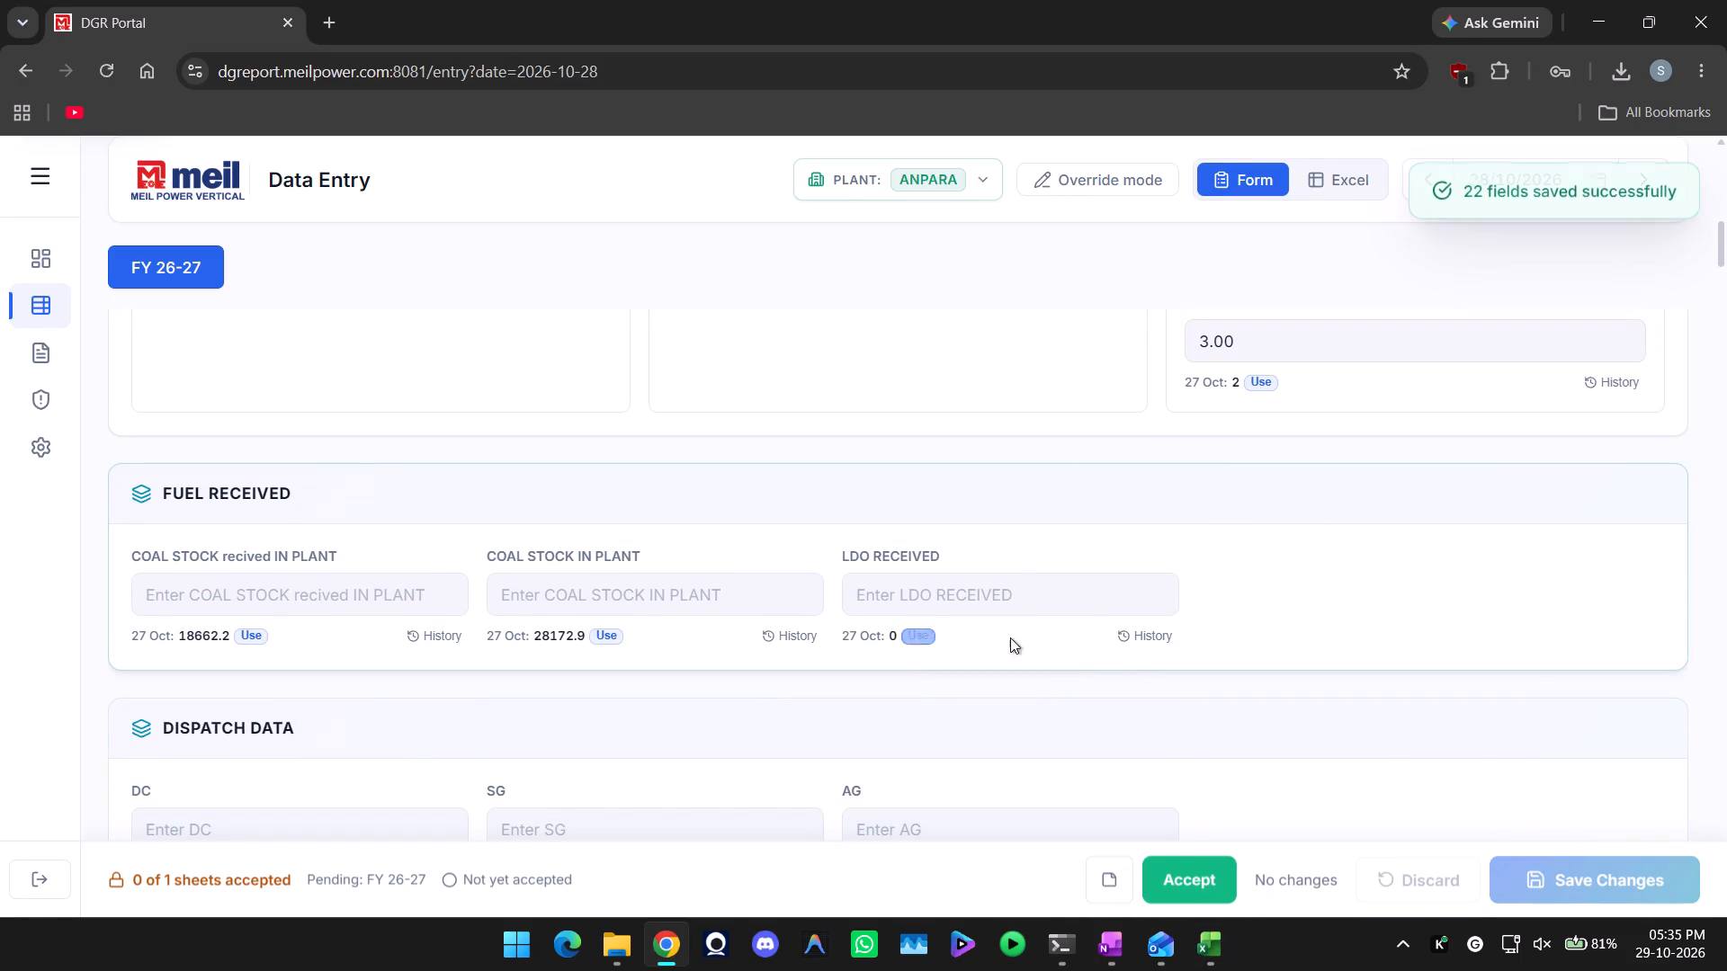
Capture the portal's save notification as a screen snip and paste it below the slowdowns note on OneNote's Anpara page.
scroll(510, 652, down, 1)
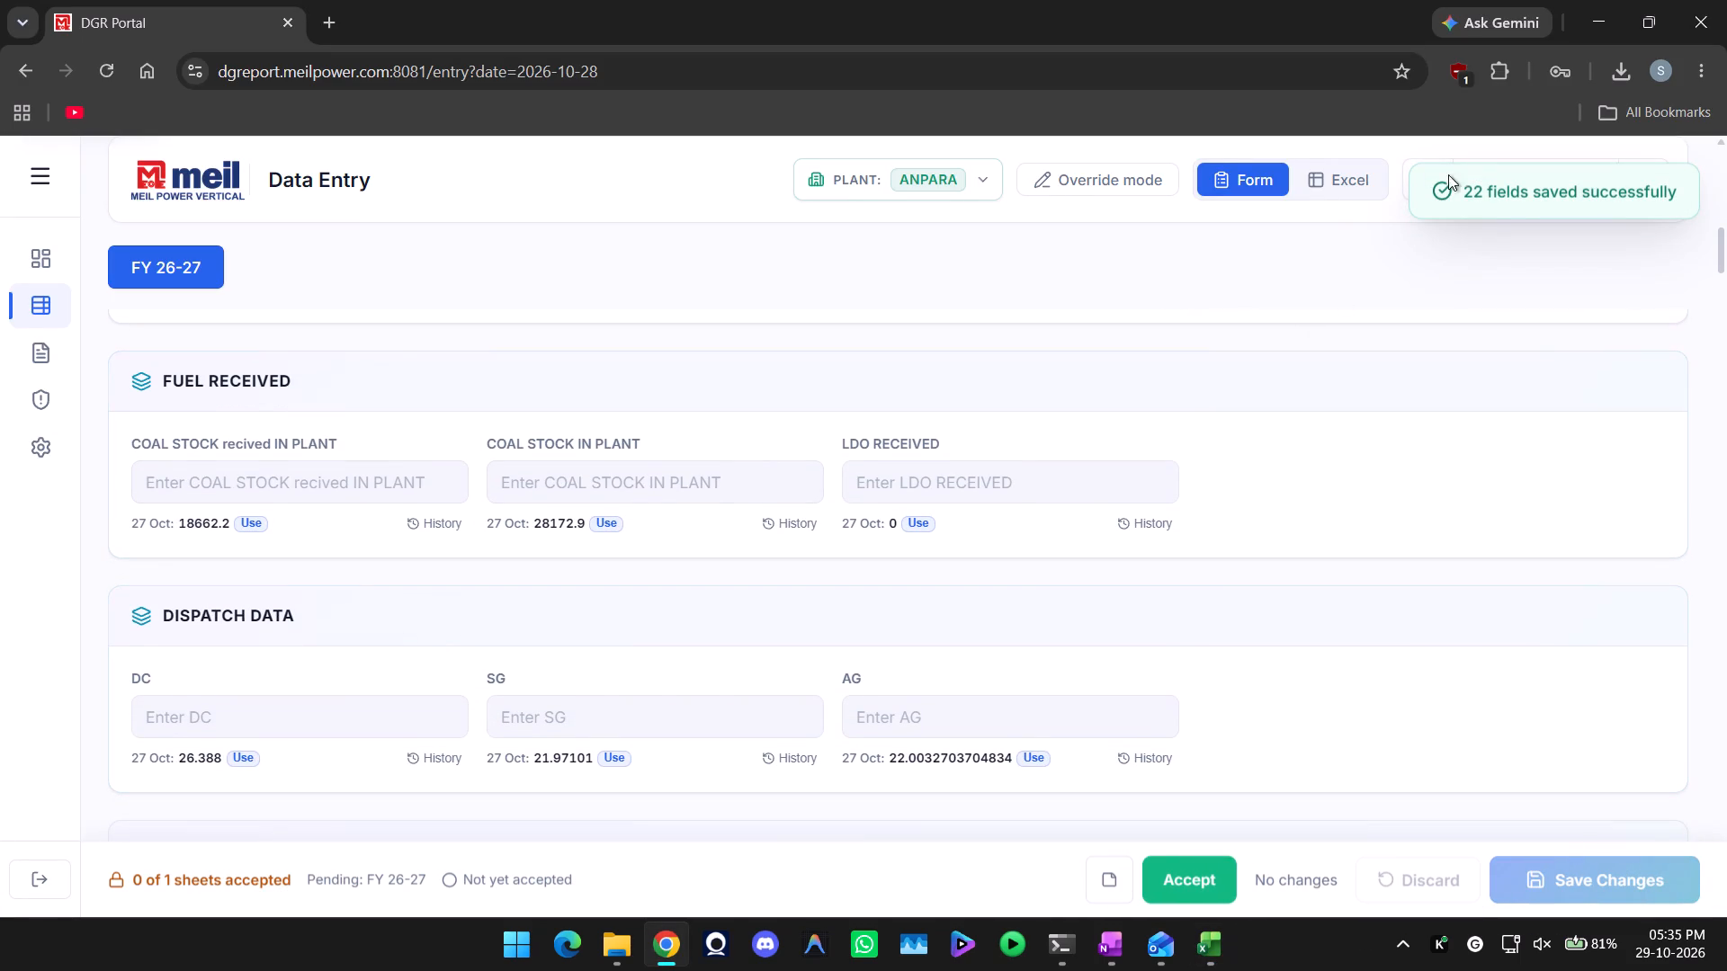
key(shift+super+s)
drag(1221, 118, 1646, 254)
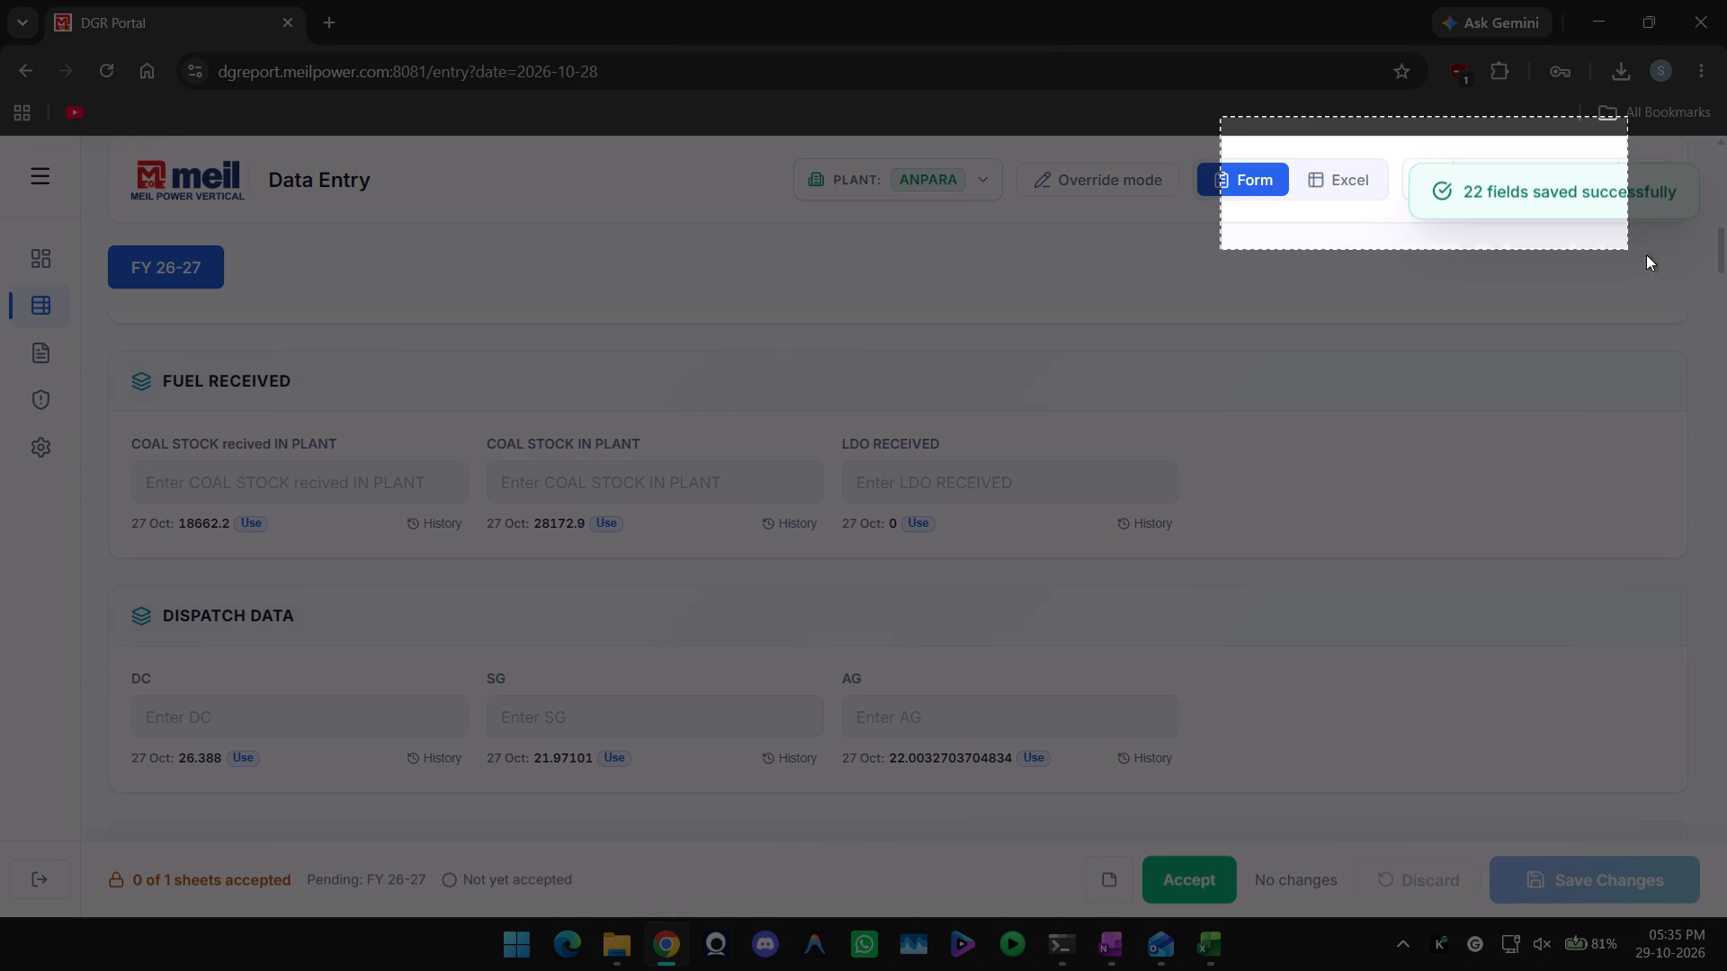
drag(1646, 254, 1725, 296)
key(alt+Tab)
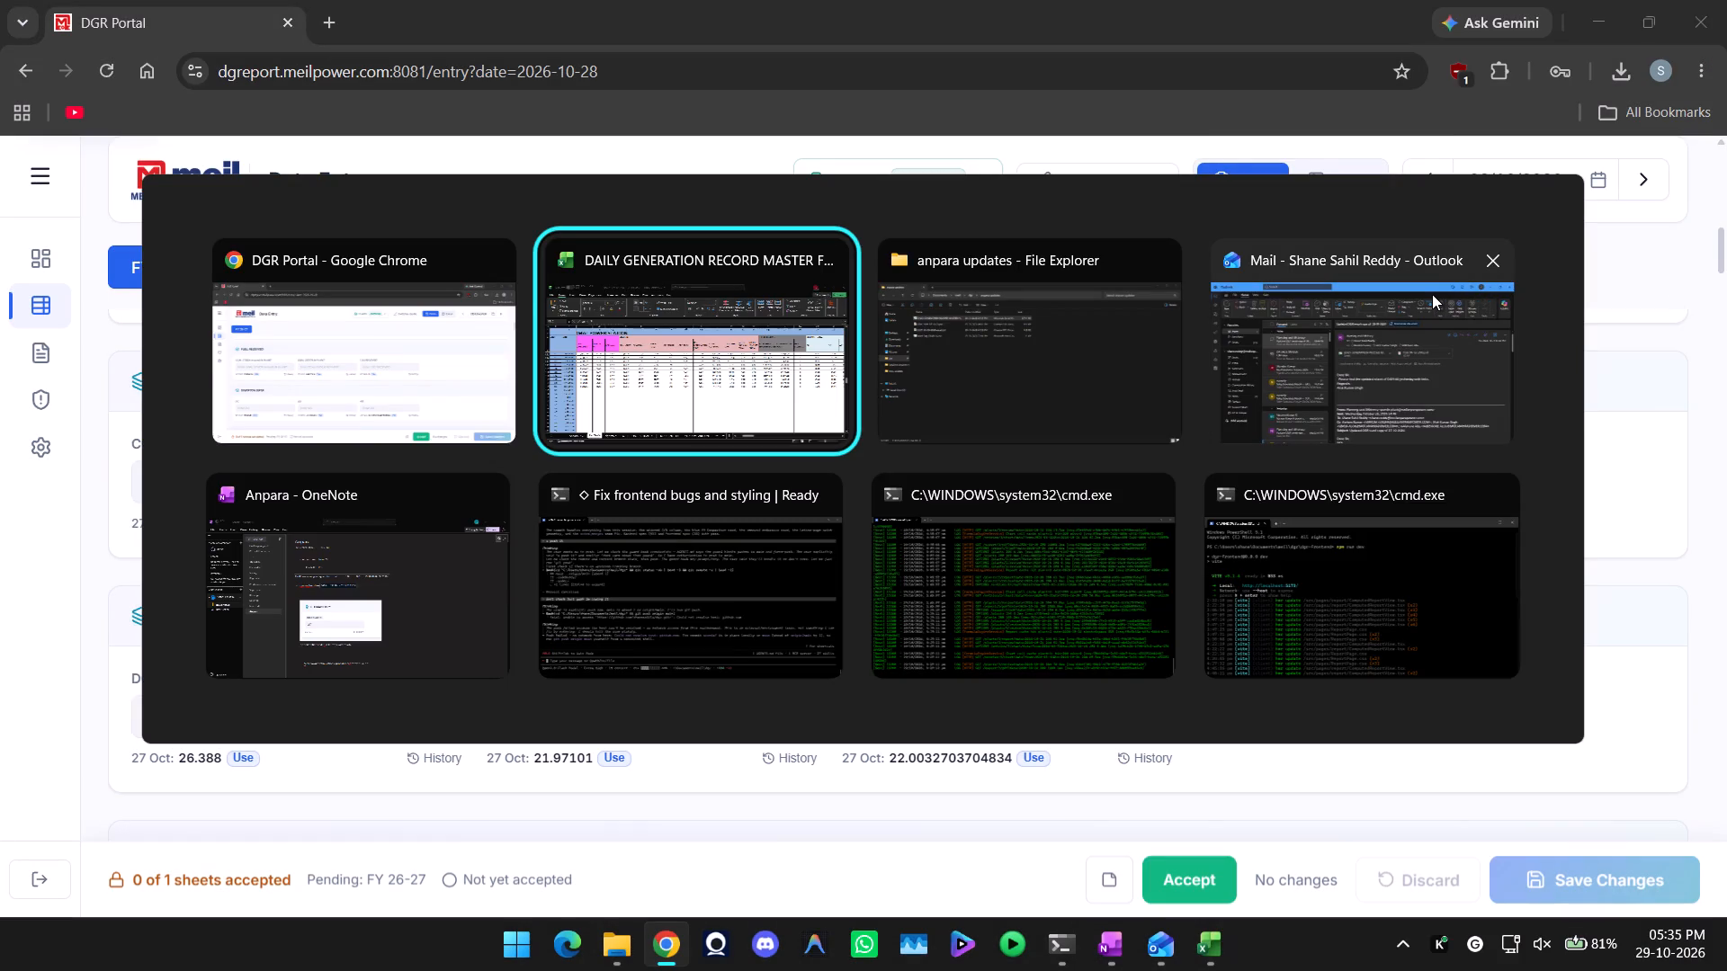
key(alt+Tab)
key(alt+Tab)
key(alt+Tab)
scroll(973, 556, down, 2)
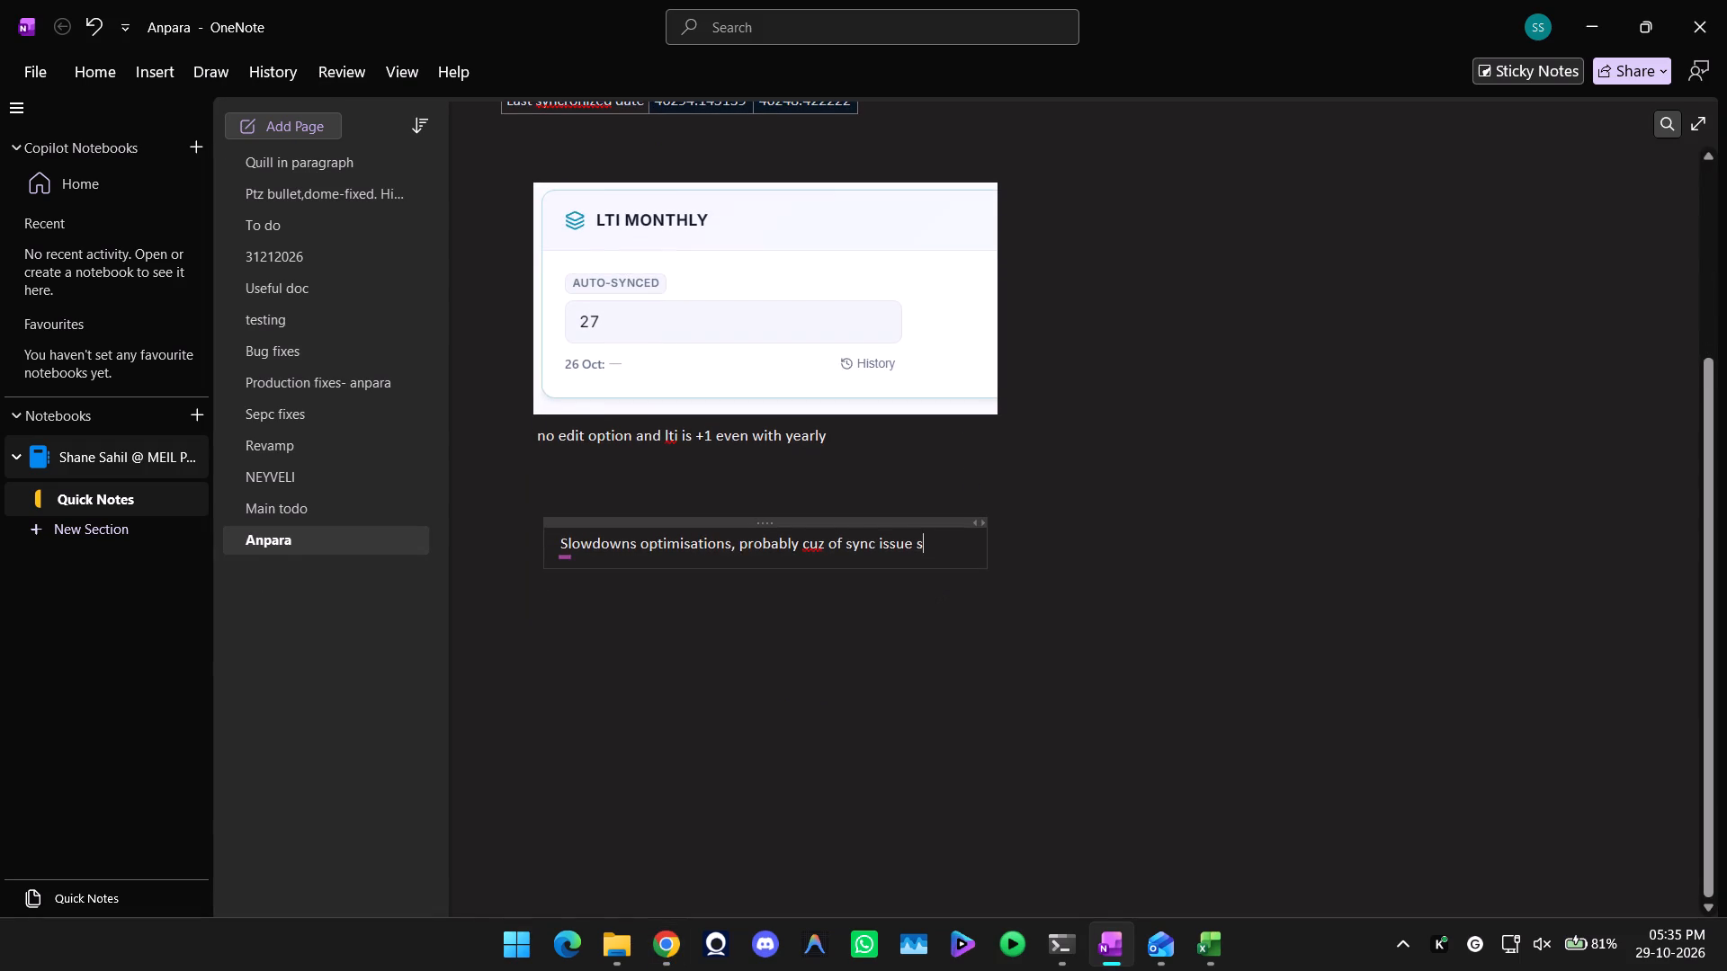
click(572, 610)
key(ctrl+v)
key(alt+Tab)
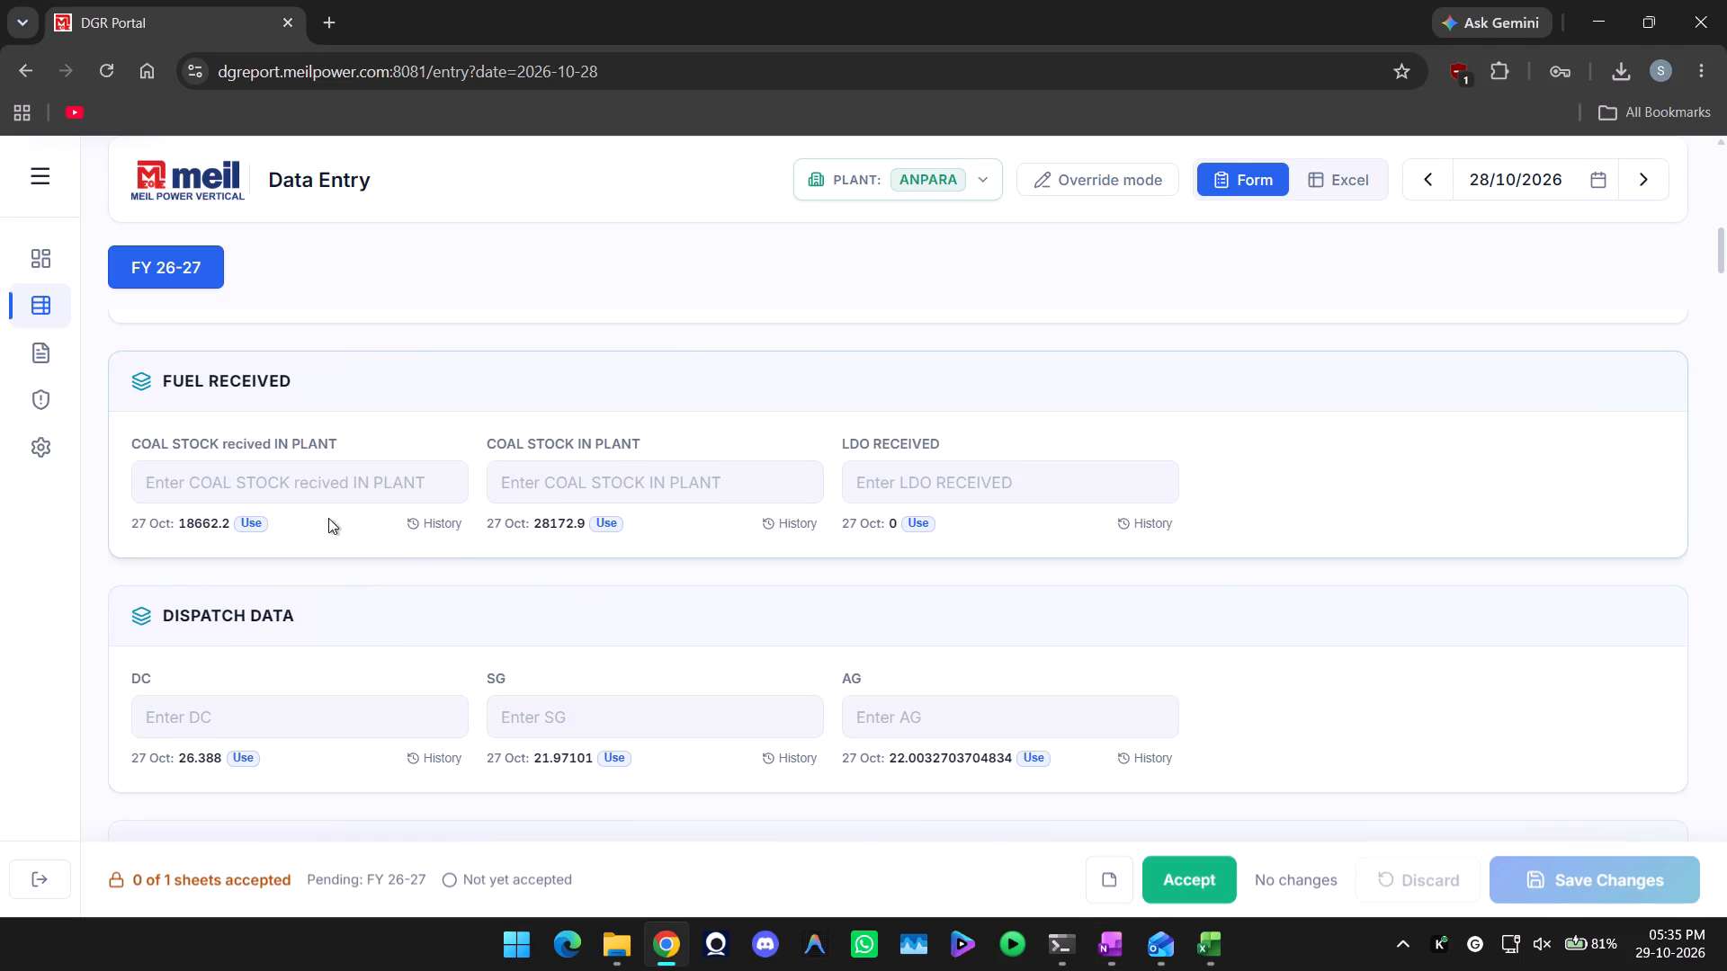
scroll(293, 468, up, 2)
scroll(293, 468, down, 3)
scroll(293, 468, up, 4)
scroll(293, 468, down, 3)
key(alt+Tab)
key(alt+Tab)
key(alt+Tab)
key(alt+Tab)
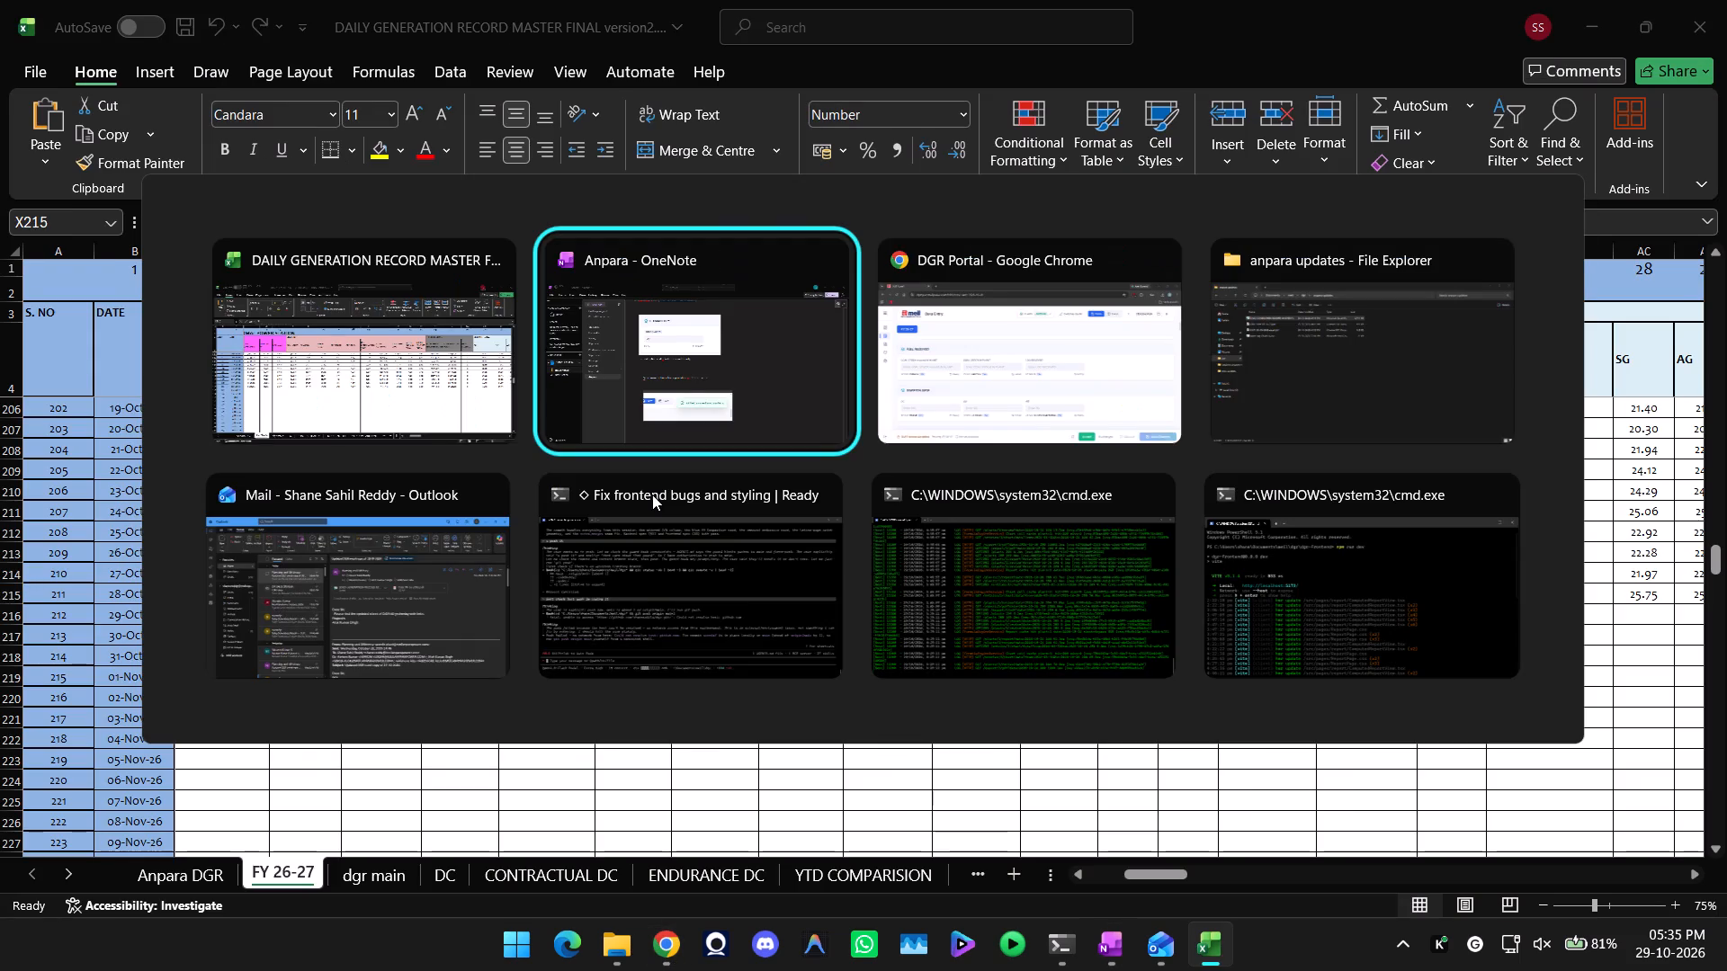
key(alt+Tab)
Copy the COAL STOCK received IN PLANT value 17031.8 for 28-Oct-26 from the workbook into the portal's Fuel Received section.
key(alt+Tab)
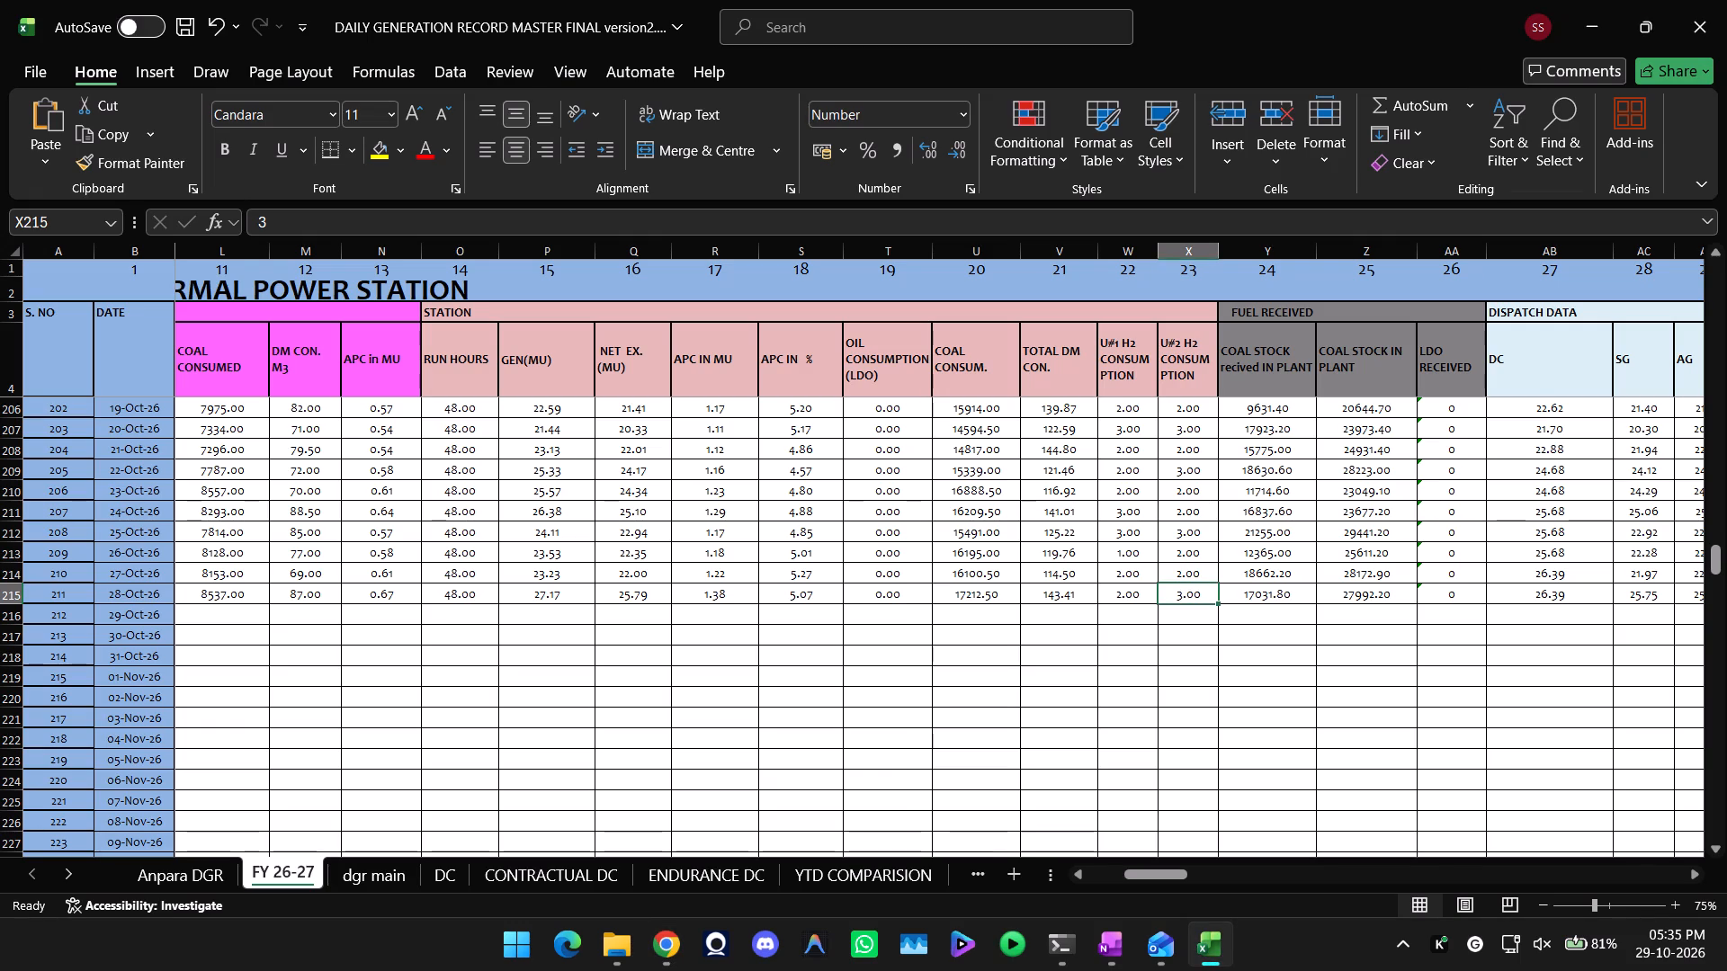
triple_click(1687, 871)
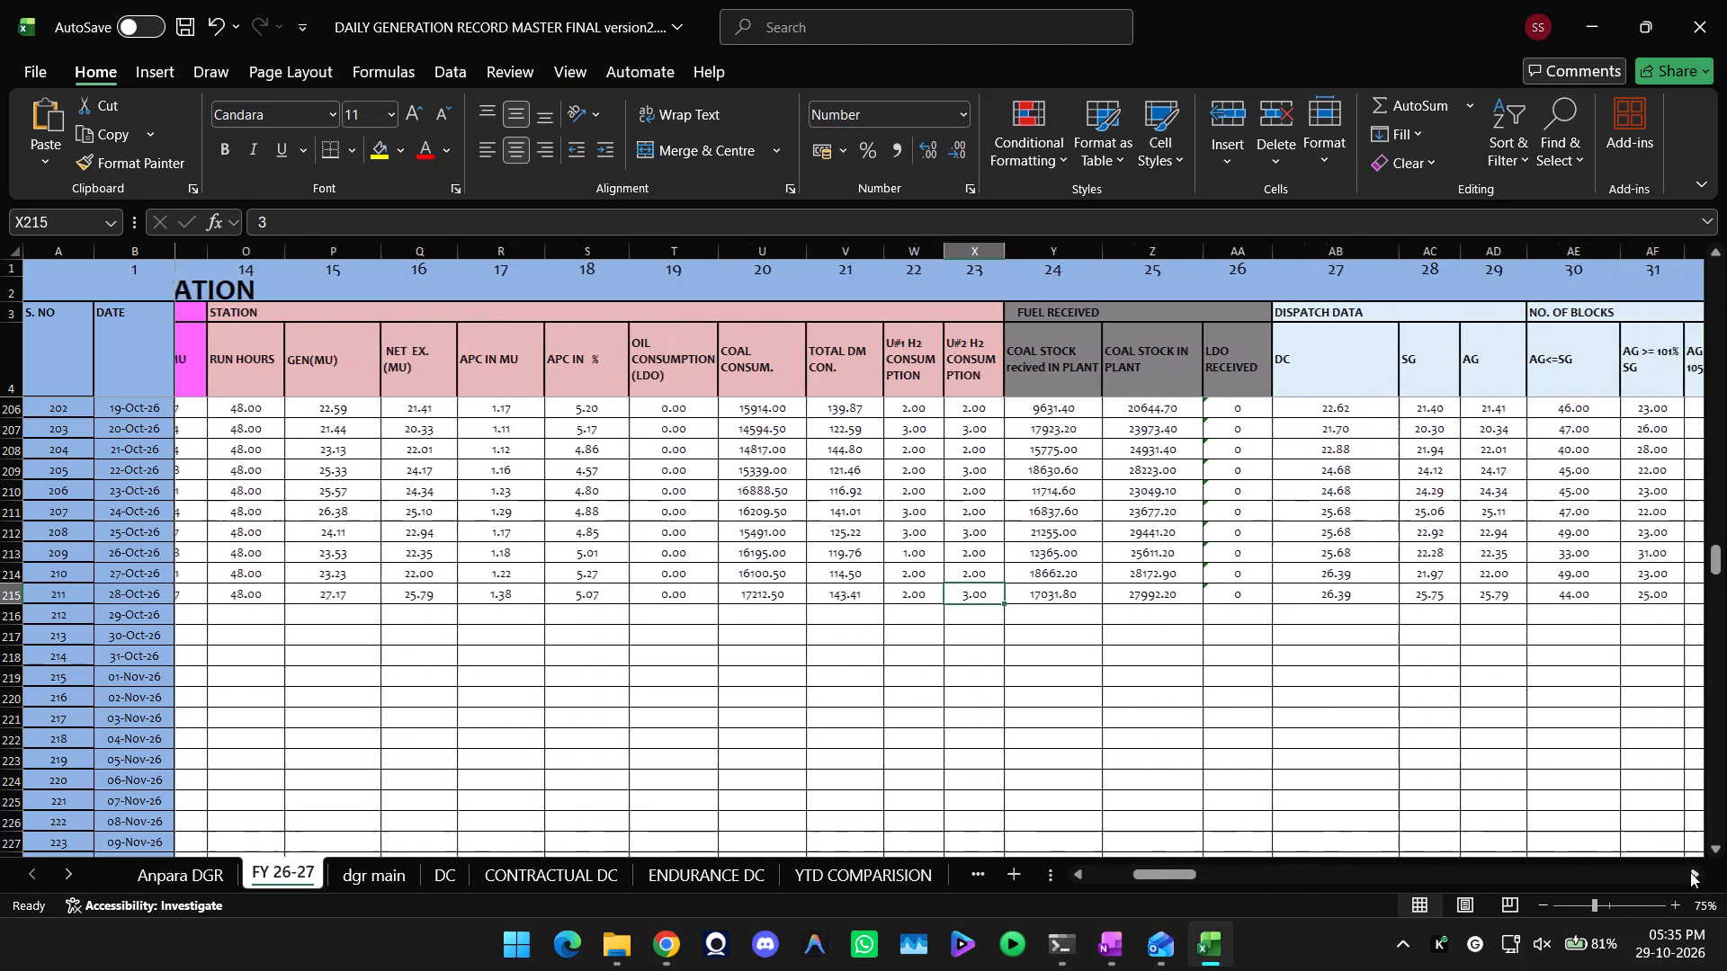
triple_click(1690, 872)
click(793, 592)
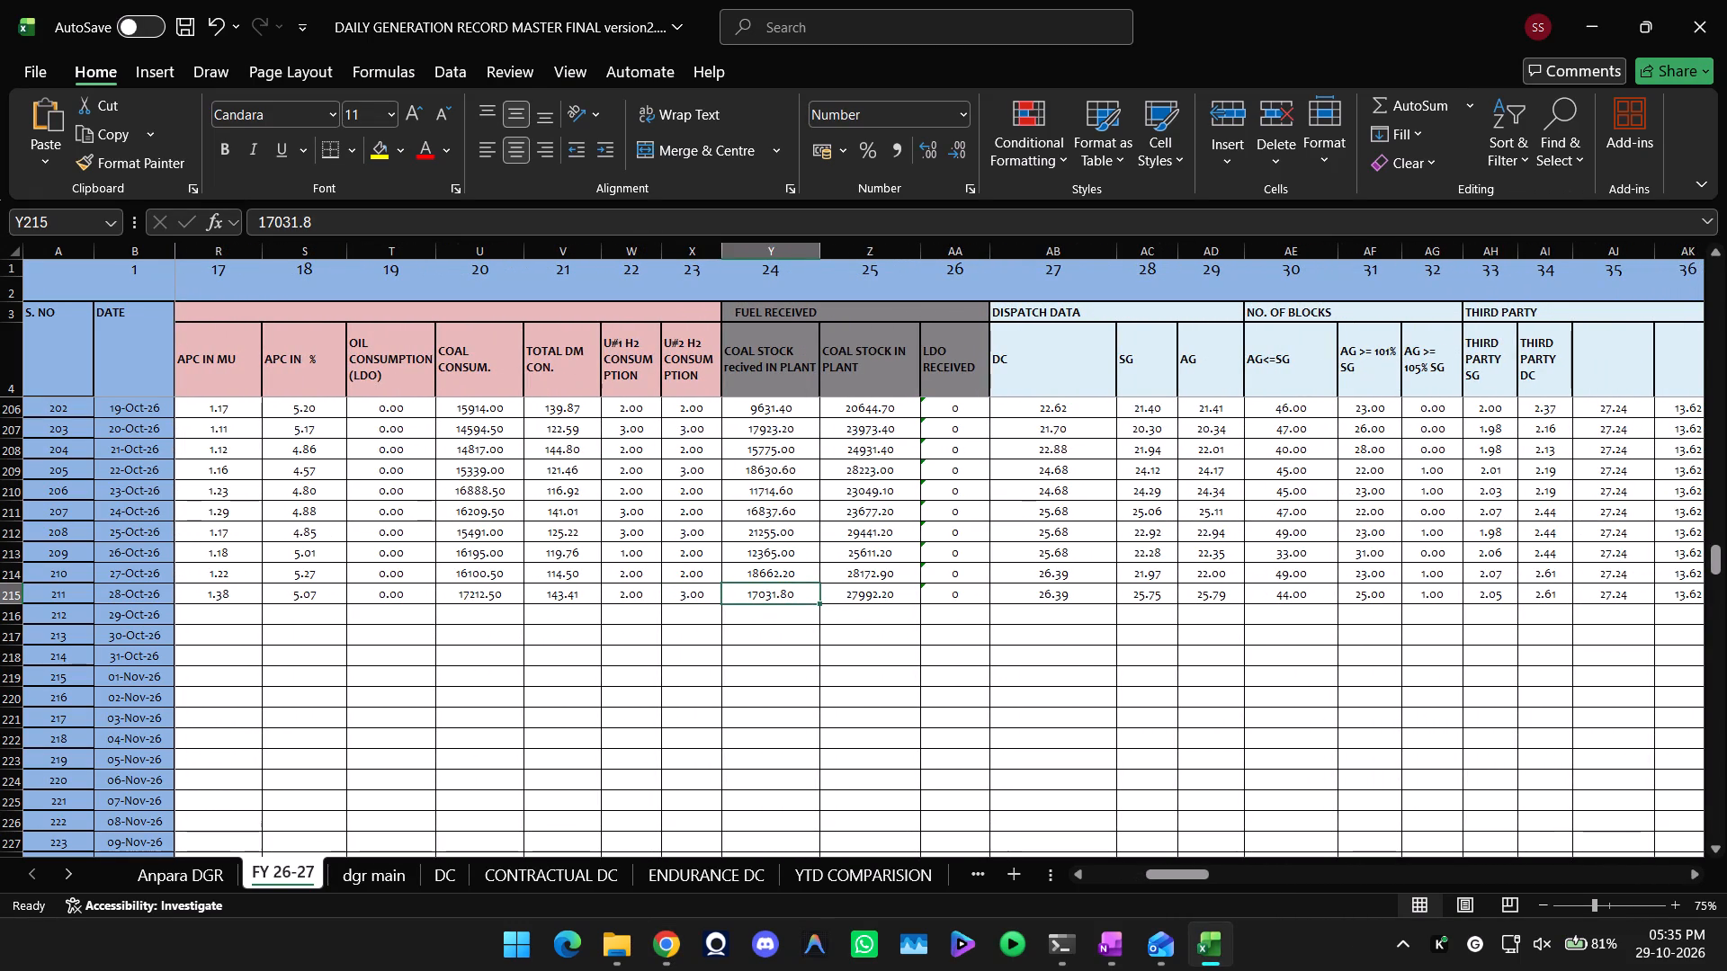
double_click(808, 592)
key(ctrl+a)
key(ctrl+c)
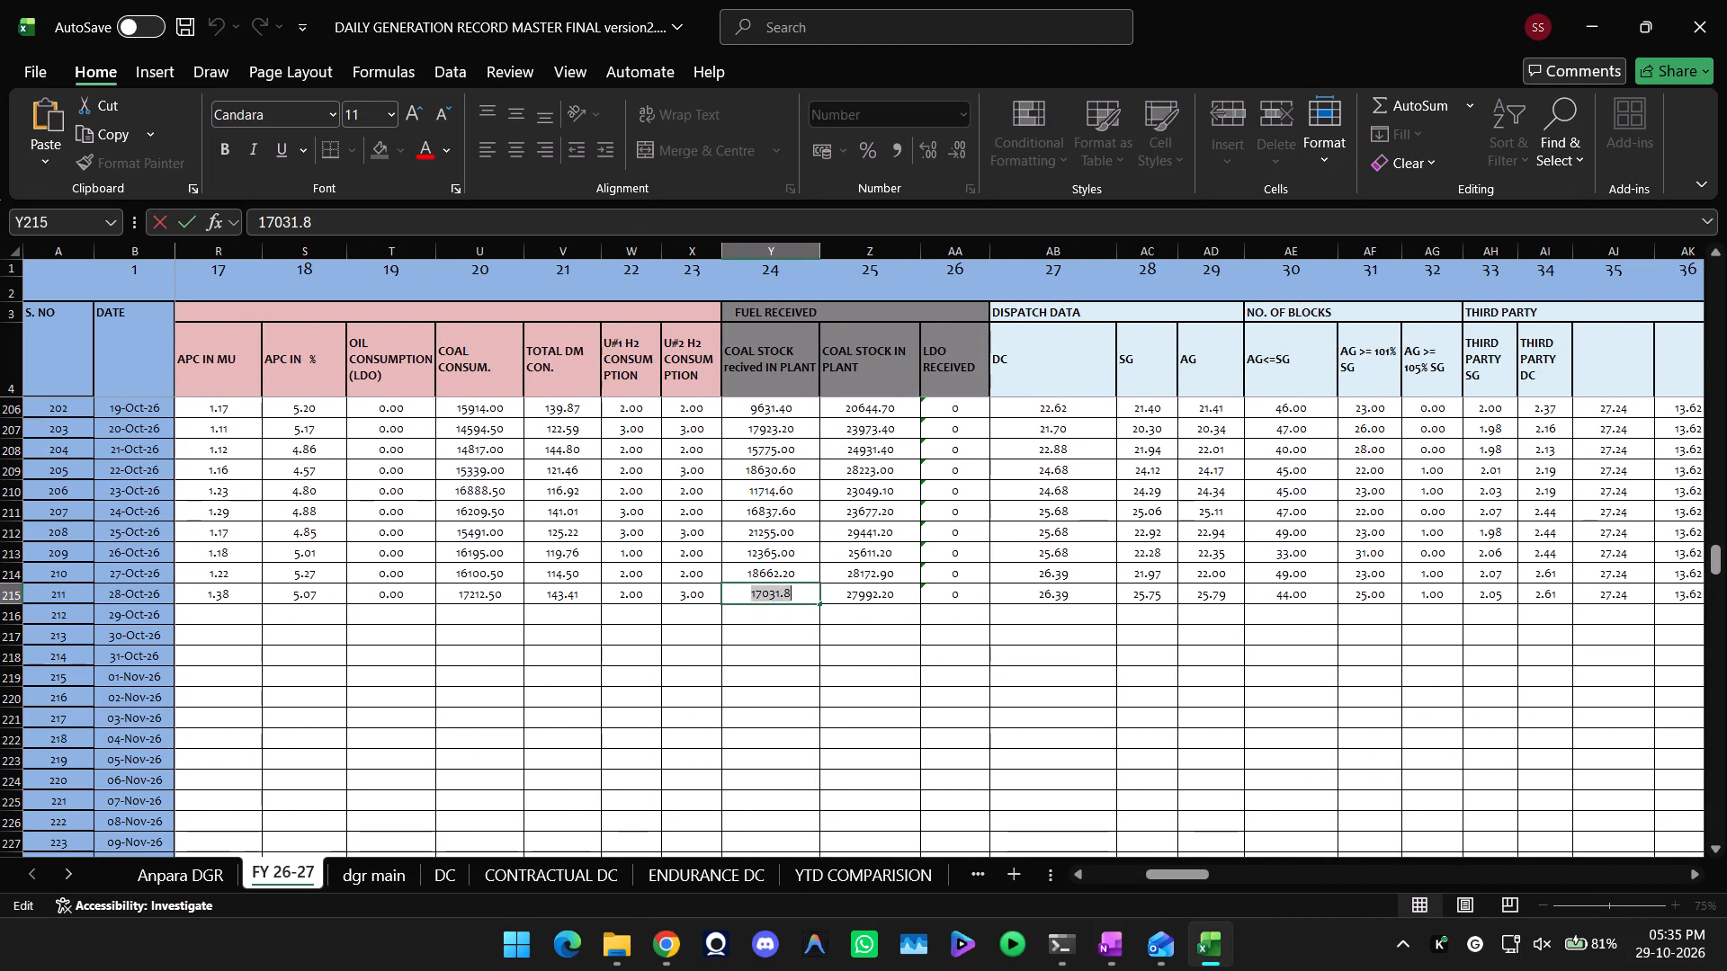
key(alt+Tab)
click(299, 481)
key(ctrl+v)
Copy the COAL STOCK IN PLANT value 27992.20 for 28-Oct-26 from the workbook into the portal's Fuel Received section.
key(alt+Tab)
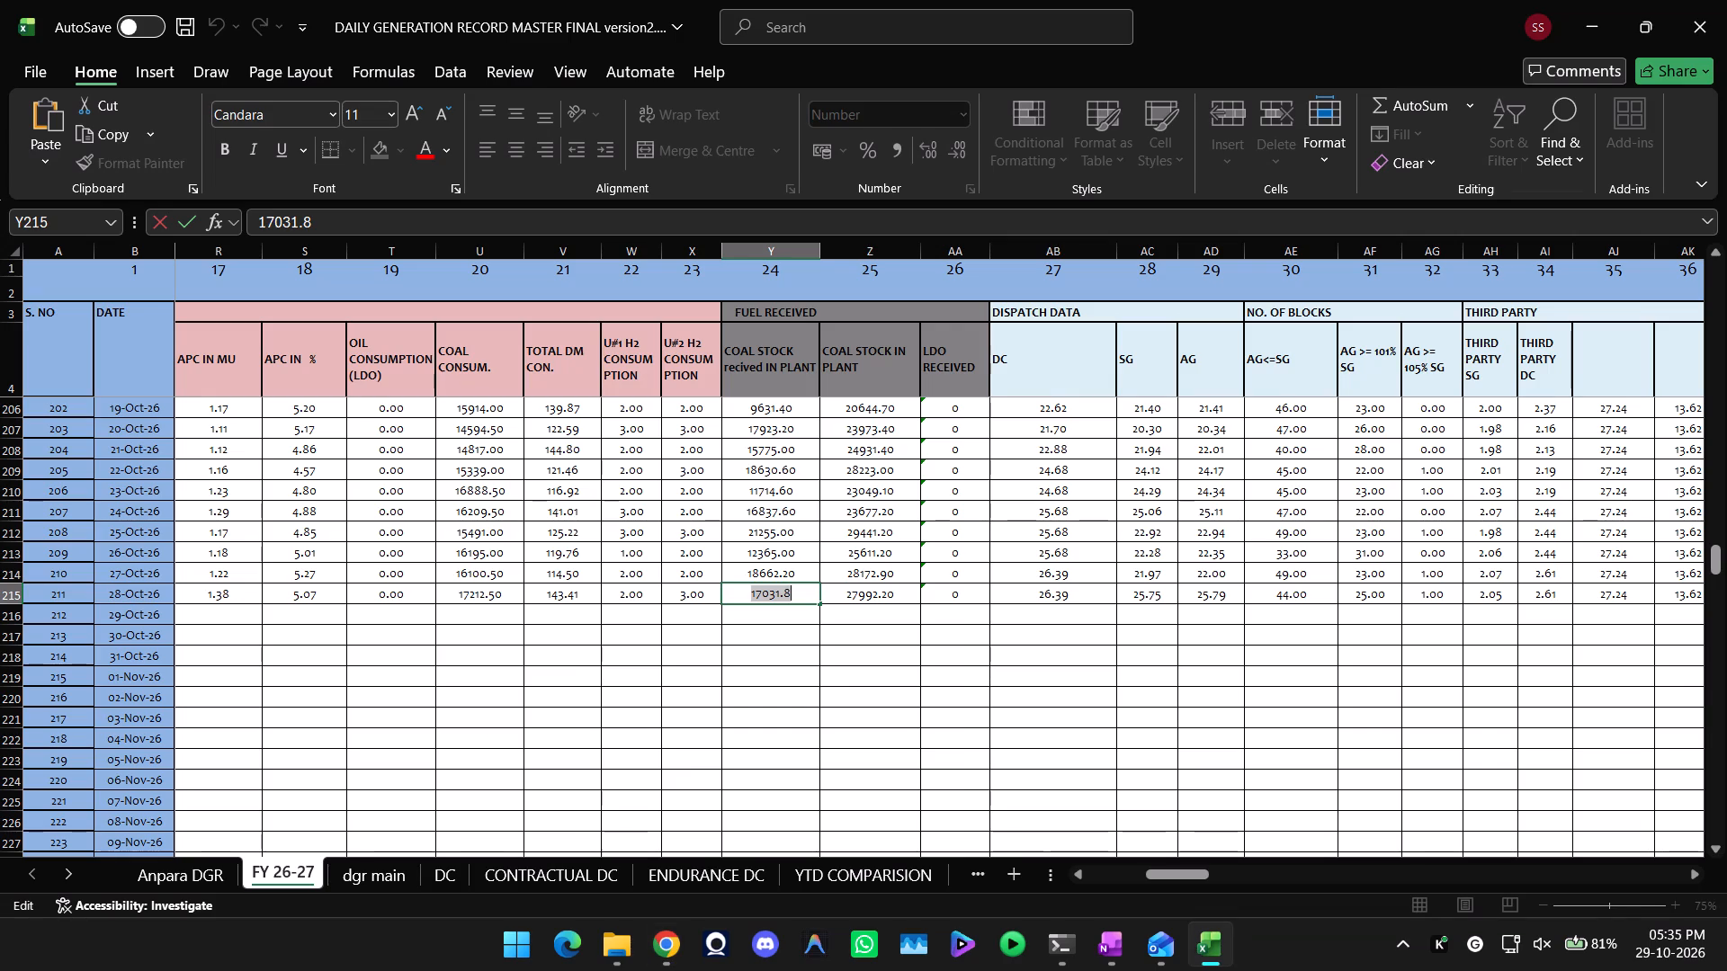
click(863, 599)
key(ctrl+c)
key(alt+Tab)
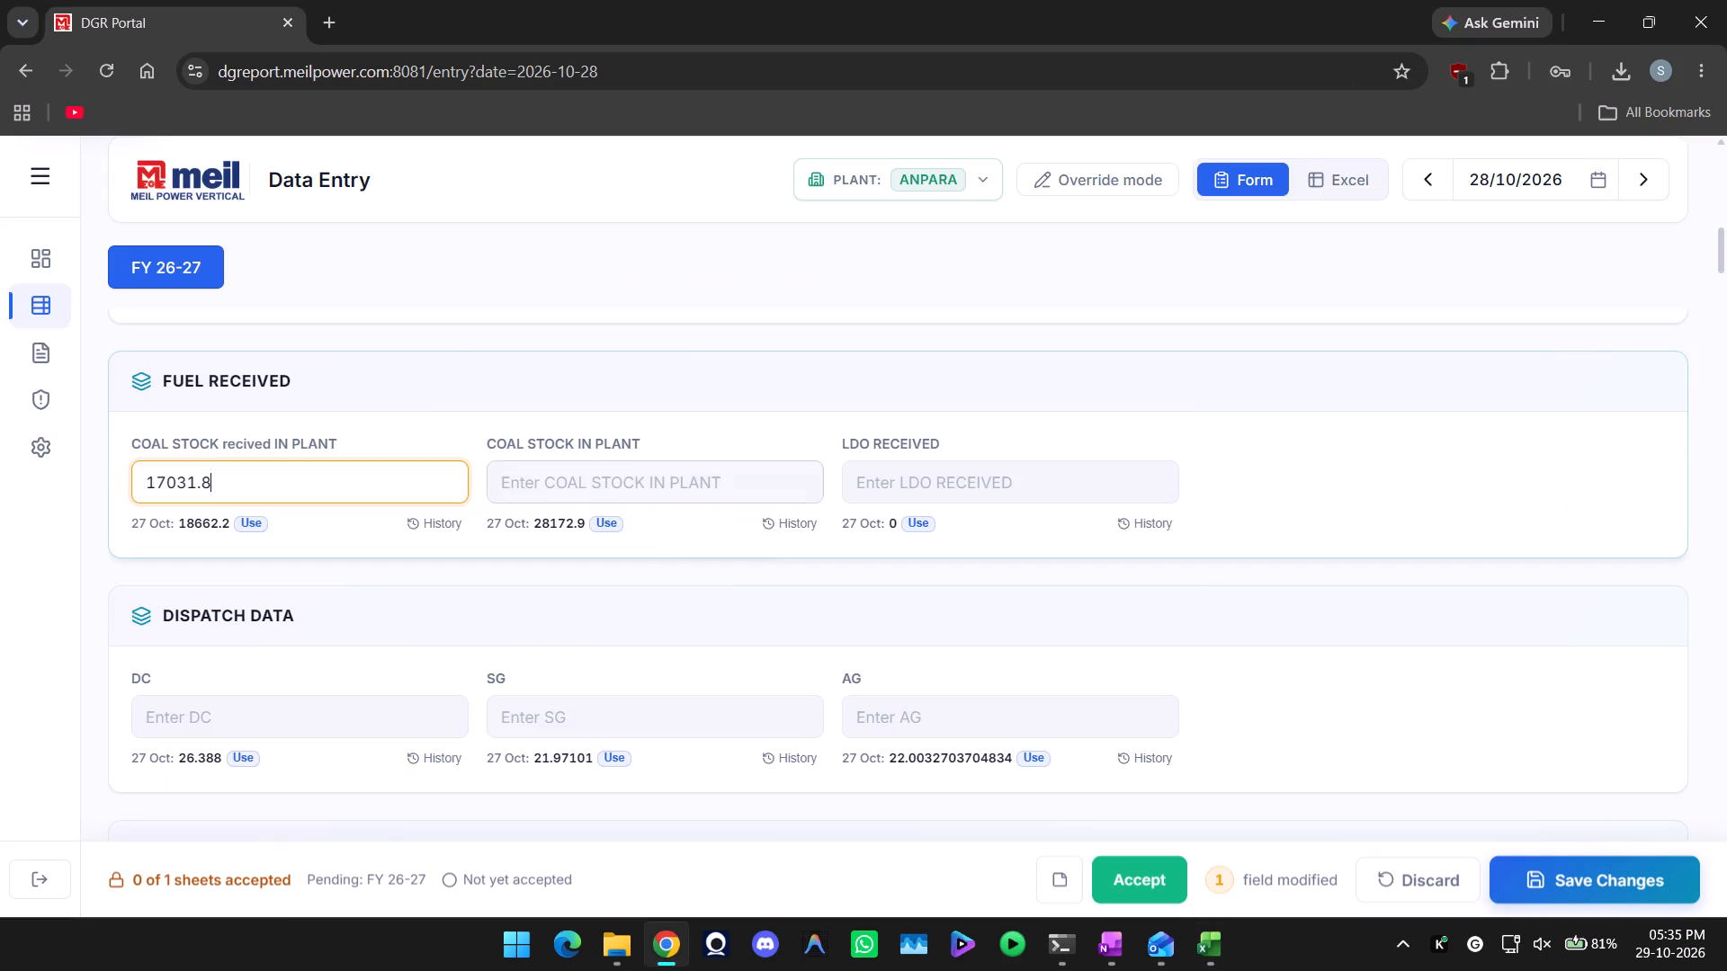
click(673, 491)
key(ctrl+v)
Check the workbook's LDO RECEIVED for 28-Oct-26 and fill the portal's field by reusing the 27 Oct value of 0.
key(alt+Tab)
key(alt+Tab)
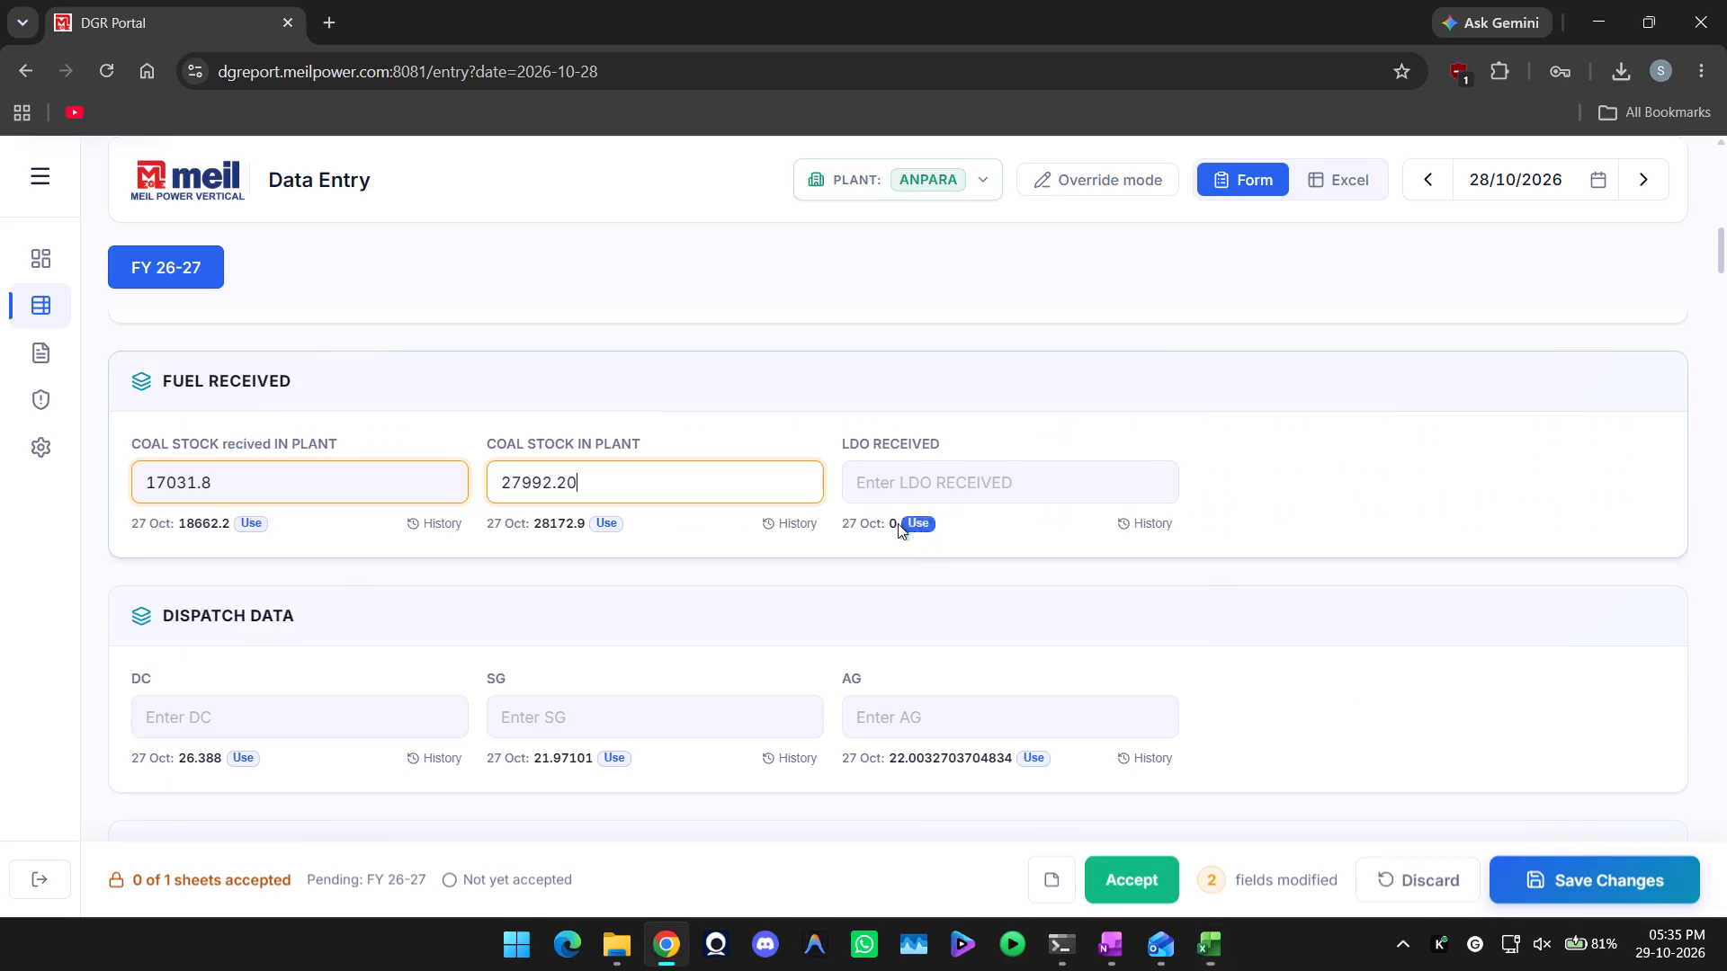
click(912, 521)
Copy the full-precision DC value 26.388 for 28-Oct-26 from the workbook into the portal's Dispatch Data section.
key(alt+Tab)
key(Tab)
key(Tab)
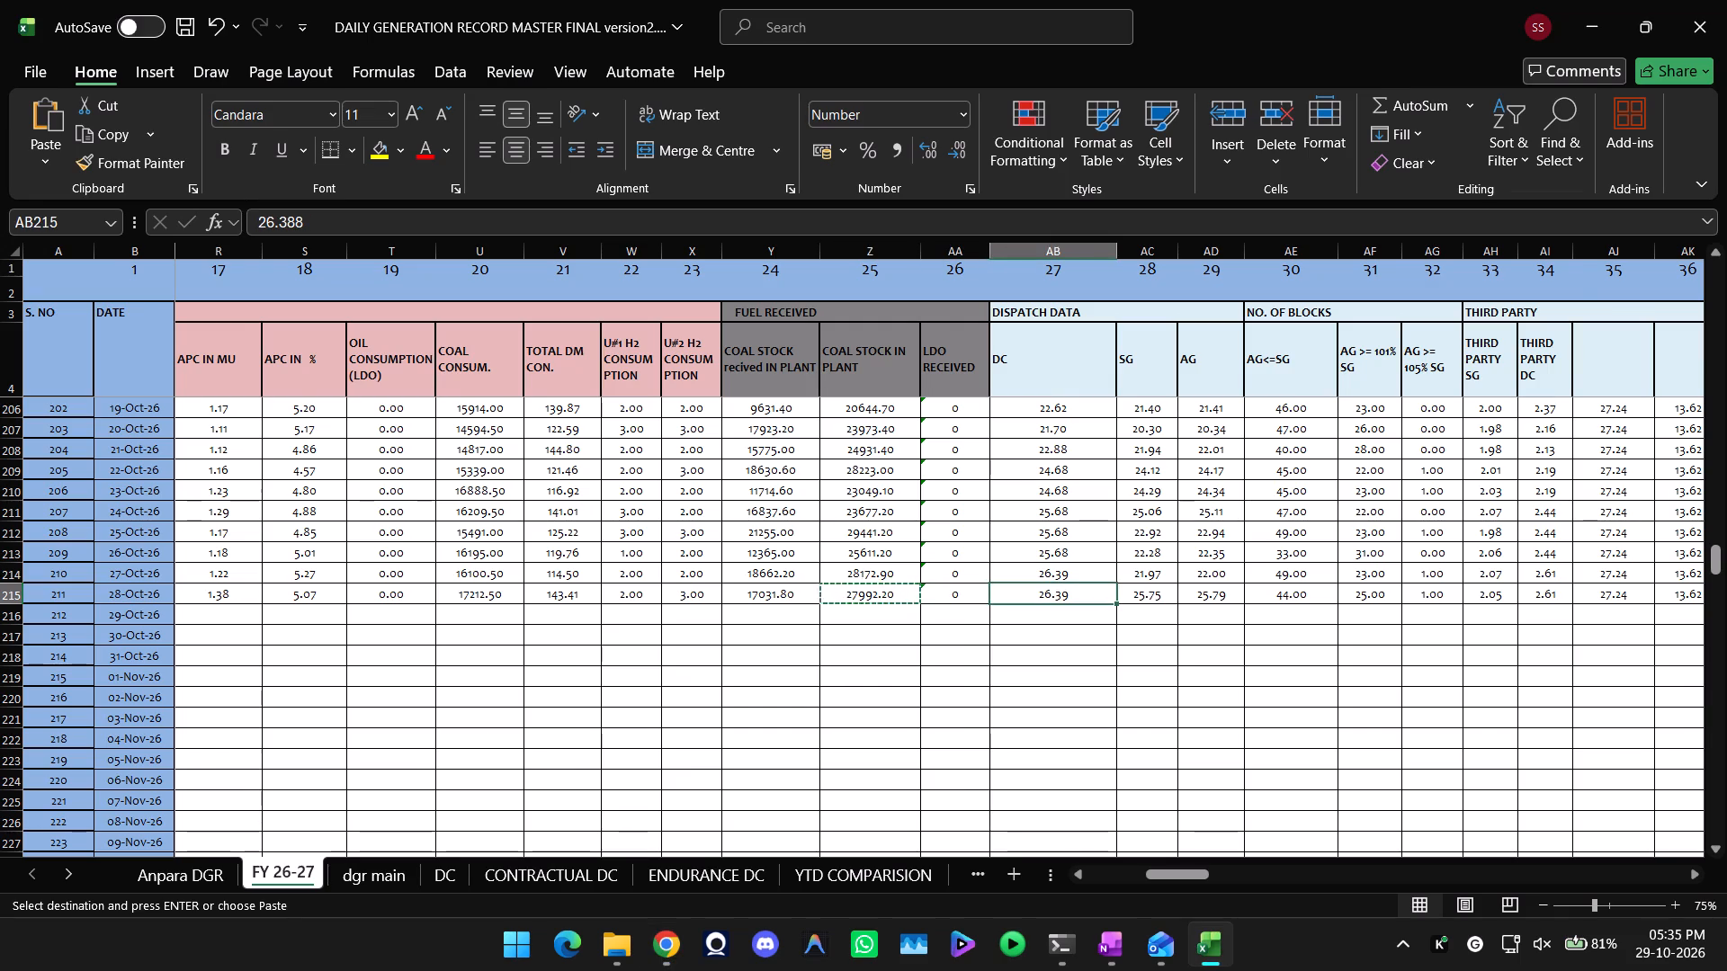
key(alt+Tab)
scroll(544, 588, down, 2)
key(alt+Tab)
double_click(1088, 584)
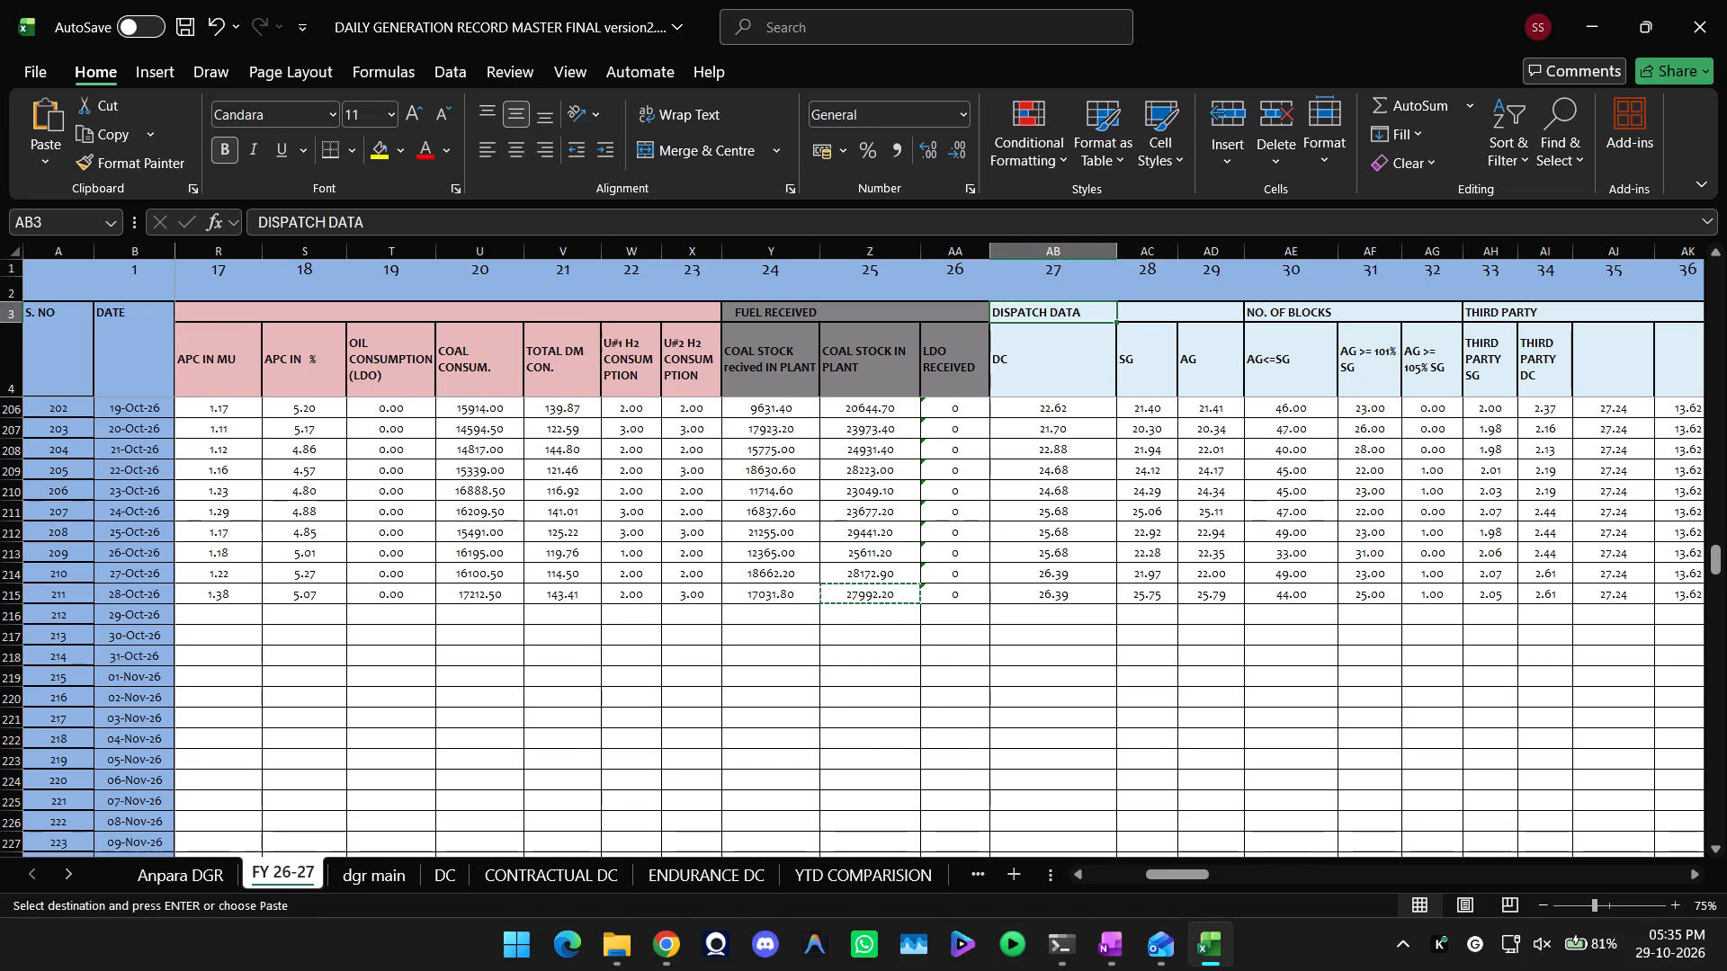
triple_click(1076, 595)
key(ctrl+a)
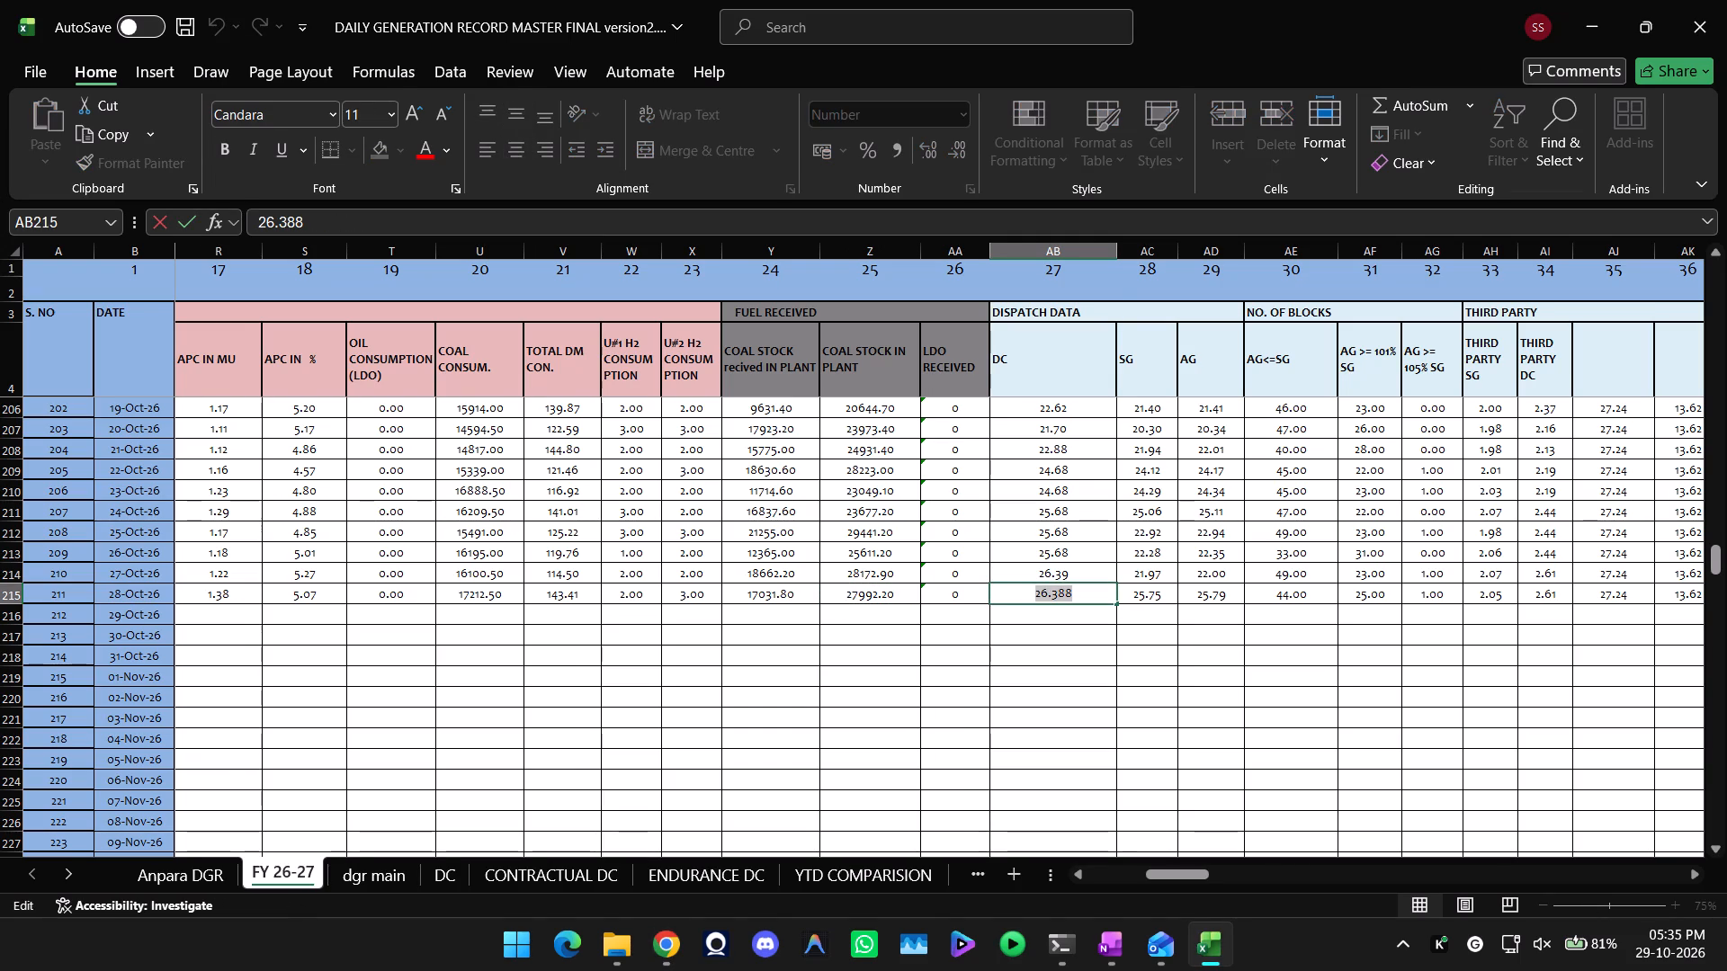
key(ctrl+c)
key(alt+Tab)
click(318, 462)
click(341, 479)
key(ctrl+v)
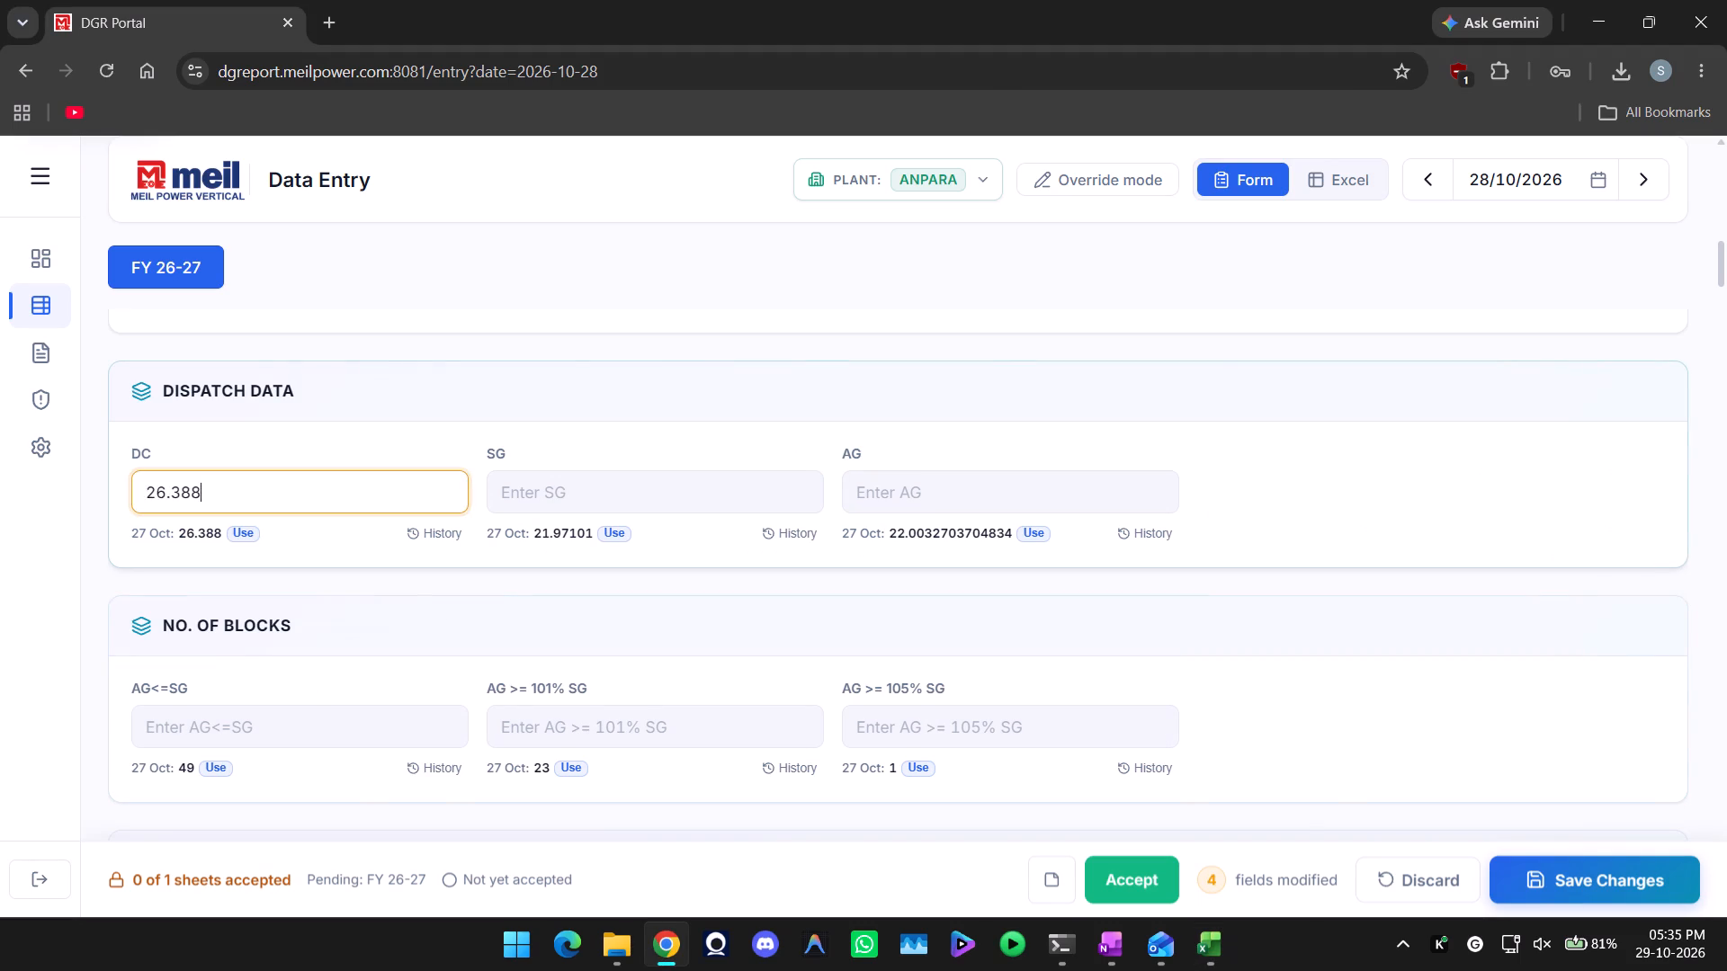
Copy the full-precision SG value 25.74594 for 28-Oct-26 from the workbook into the portal's Dispatch Data section.
key(alt+Tab)
click(1152, 592)
triple_click(1164, 596)
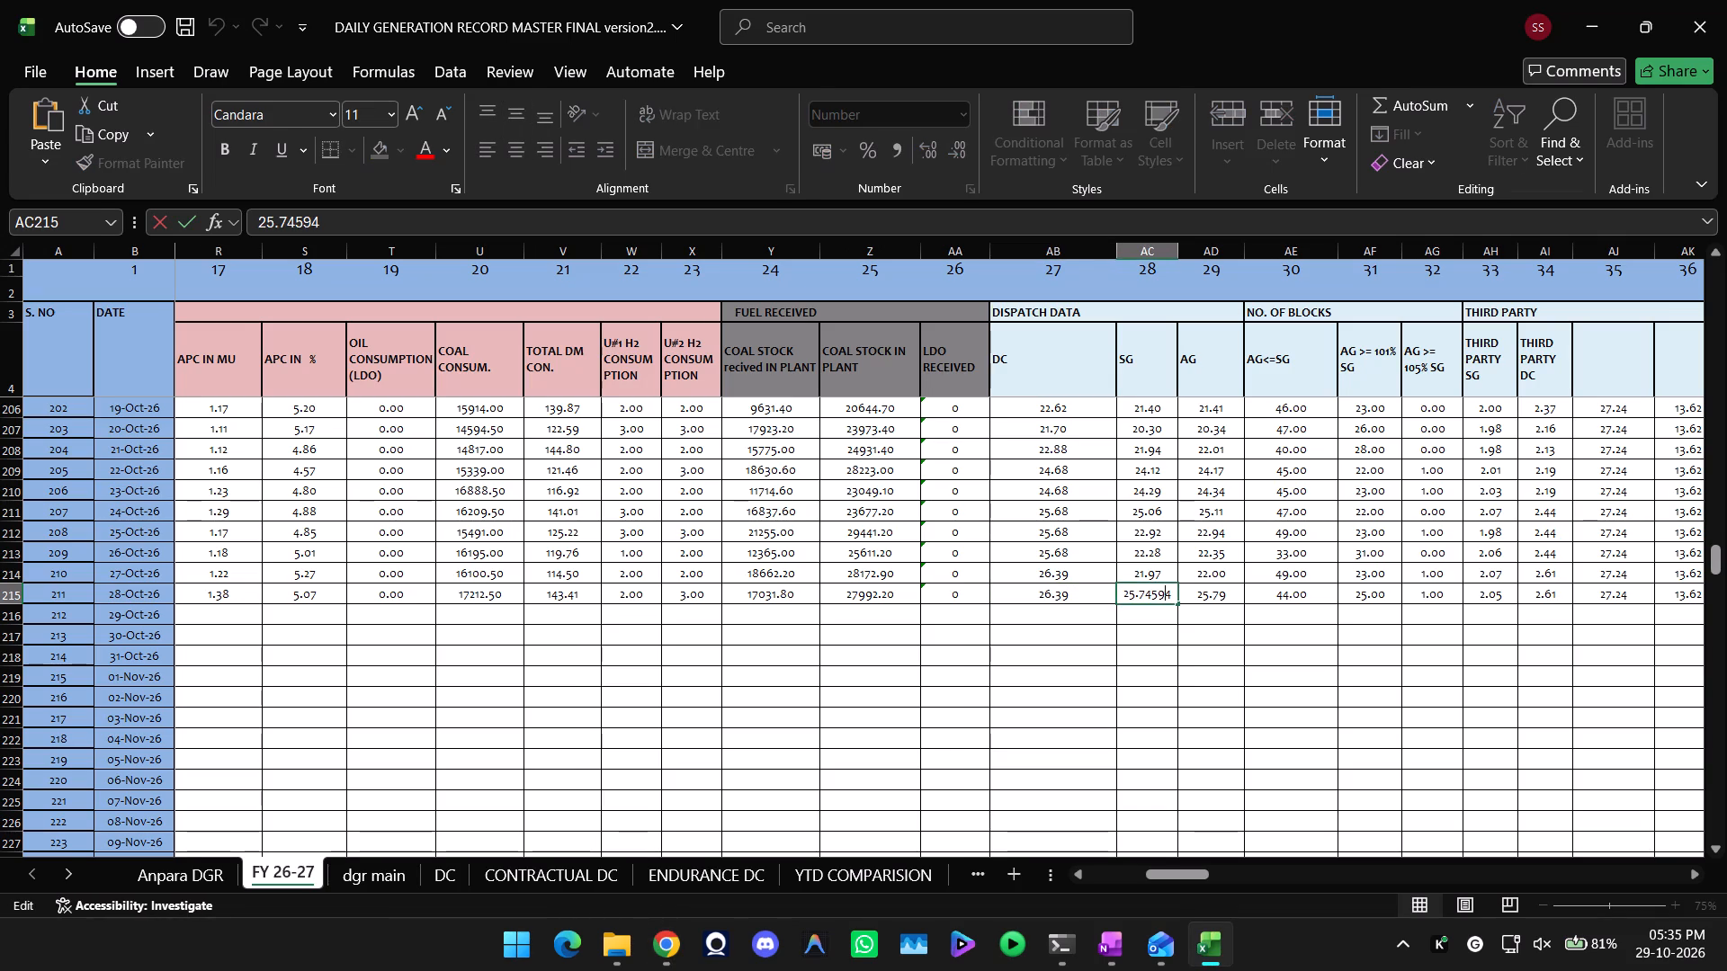
key(ctrl+a)
key(ctrl+c)
key(alt+Tab)
click(690, 485)
key(ctrl+v)
Copy the full-precision AG value 25.7908556671143 for 28-Oct-26 from the workbook into the portal's Dispatch Data section.
key(alt+Tab)
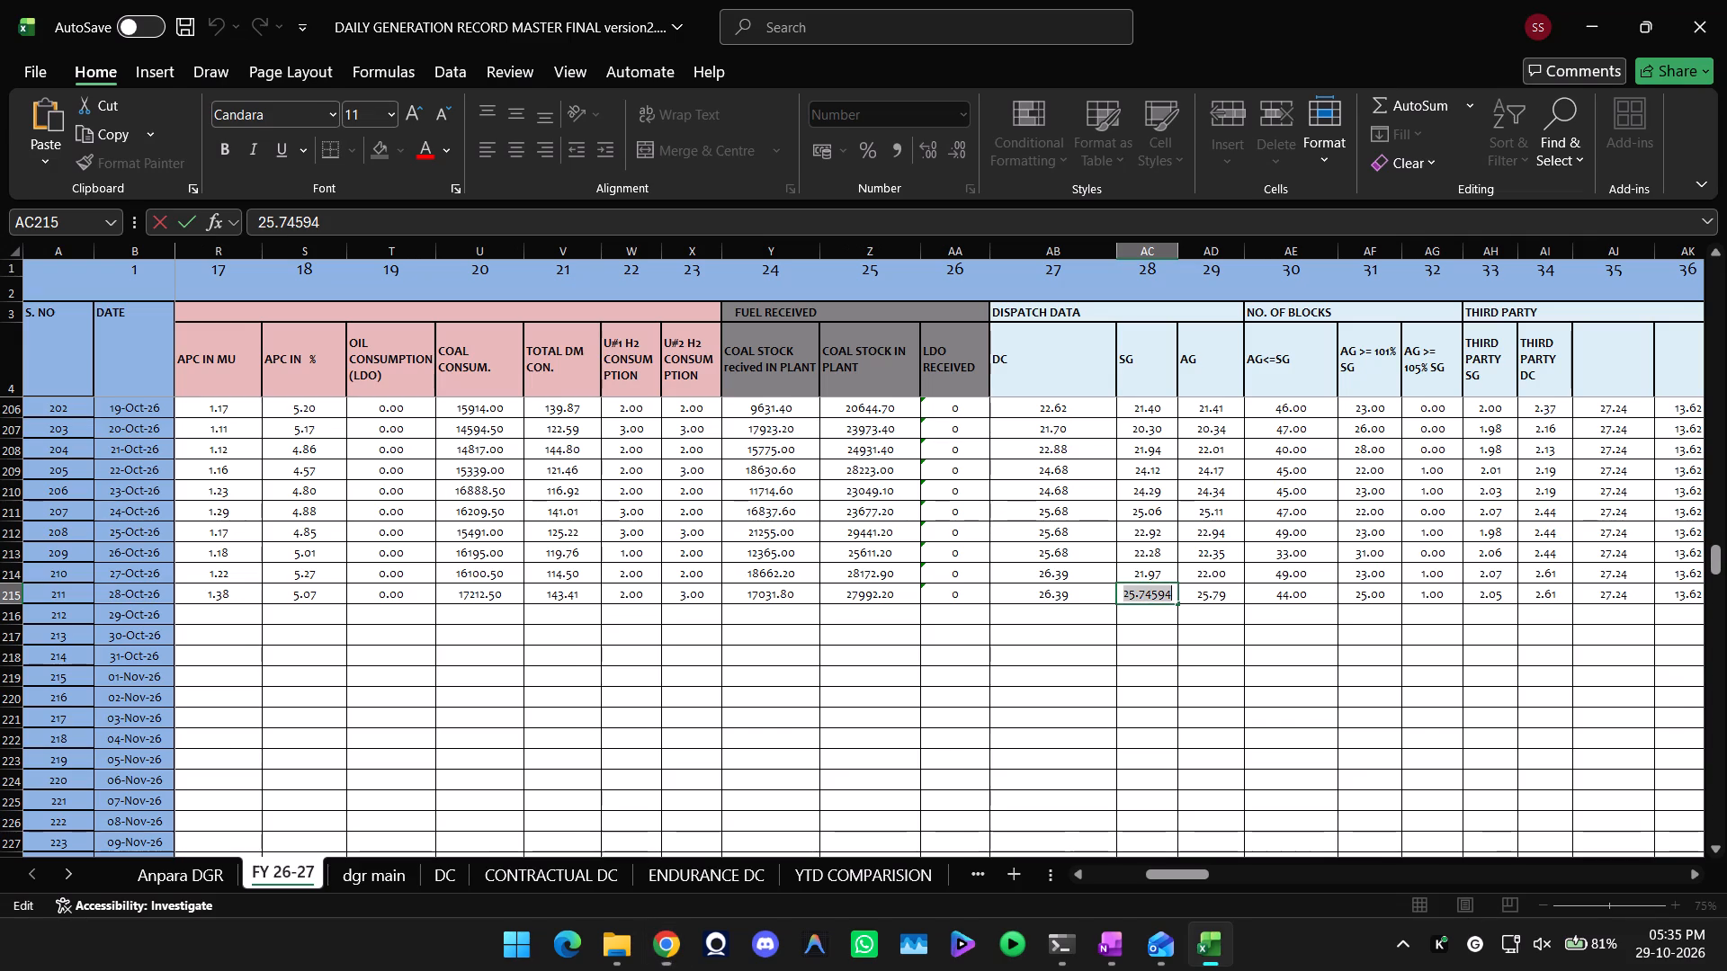
triple_click(1220, 597)
key(ctrl+a)
key(ctrl+c)
key(alt+Tab)
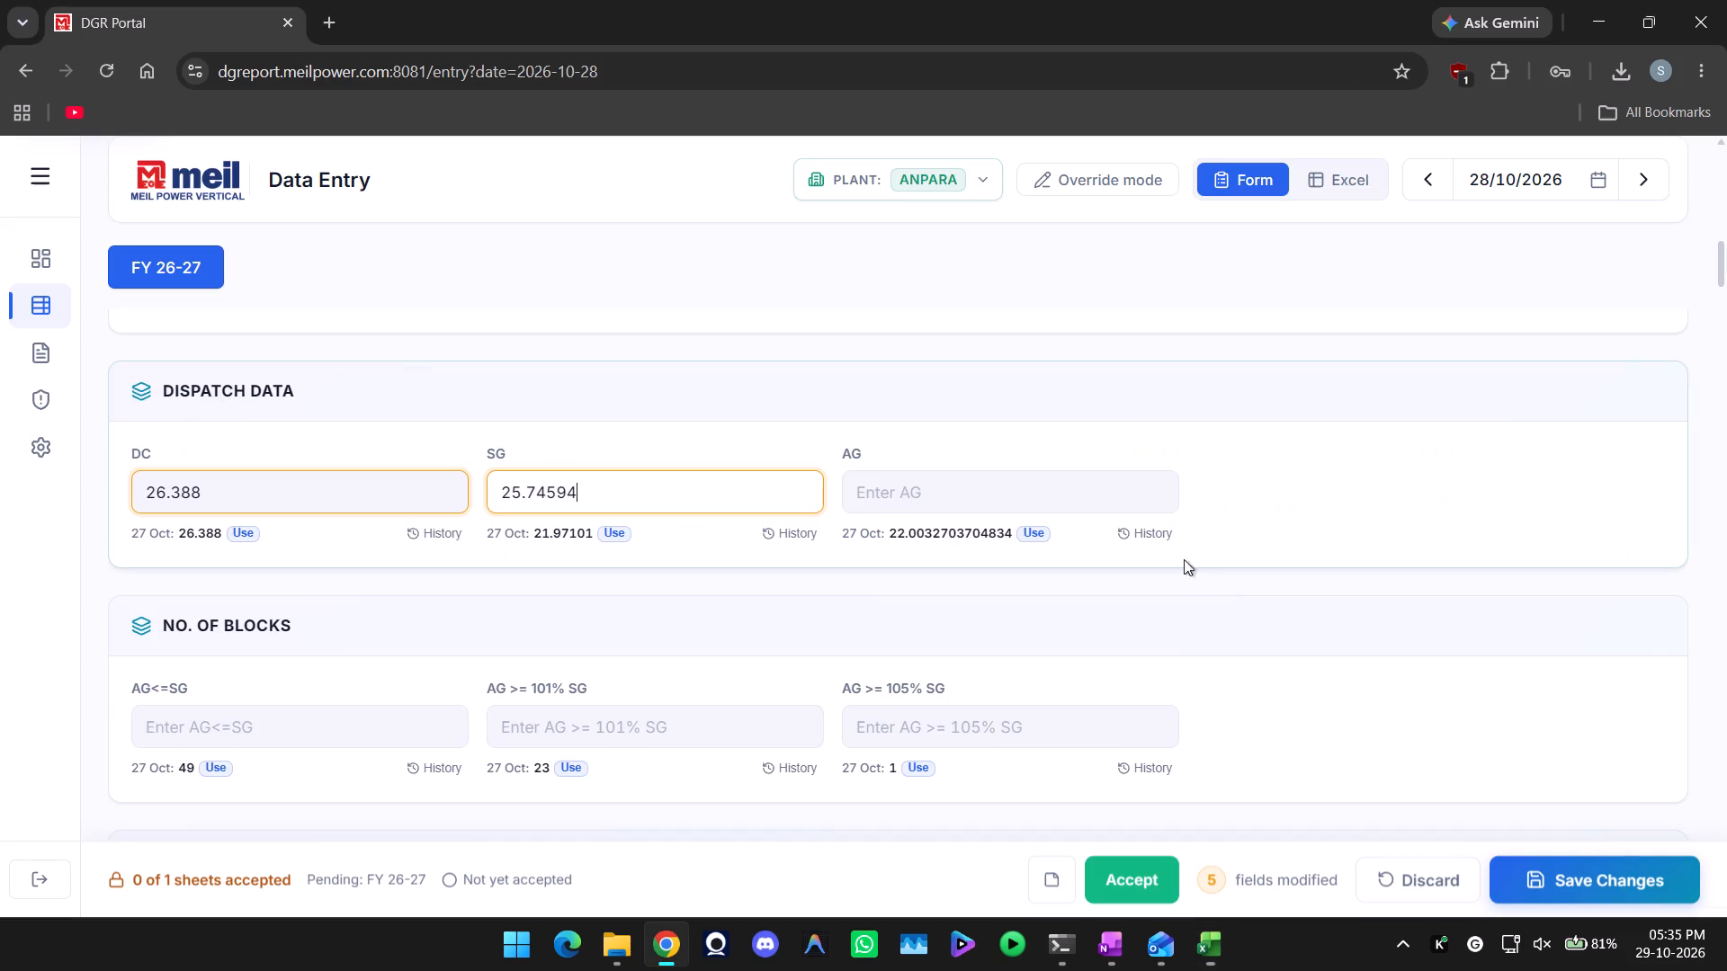
click(1032, 495)
key(ctrl+v)
Copy the AG<=SG value 44.00 for 28-Oct-26 from the workbook into the portal's No. of Blocks section.
key(alt+Tab)
key(Tab)
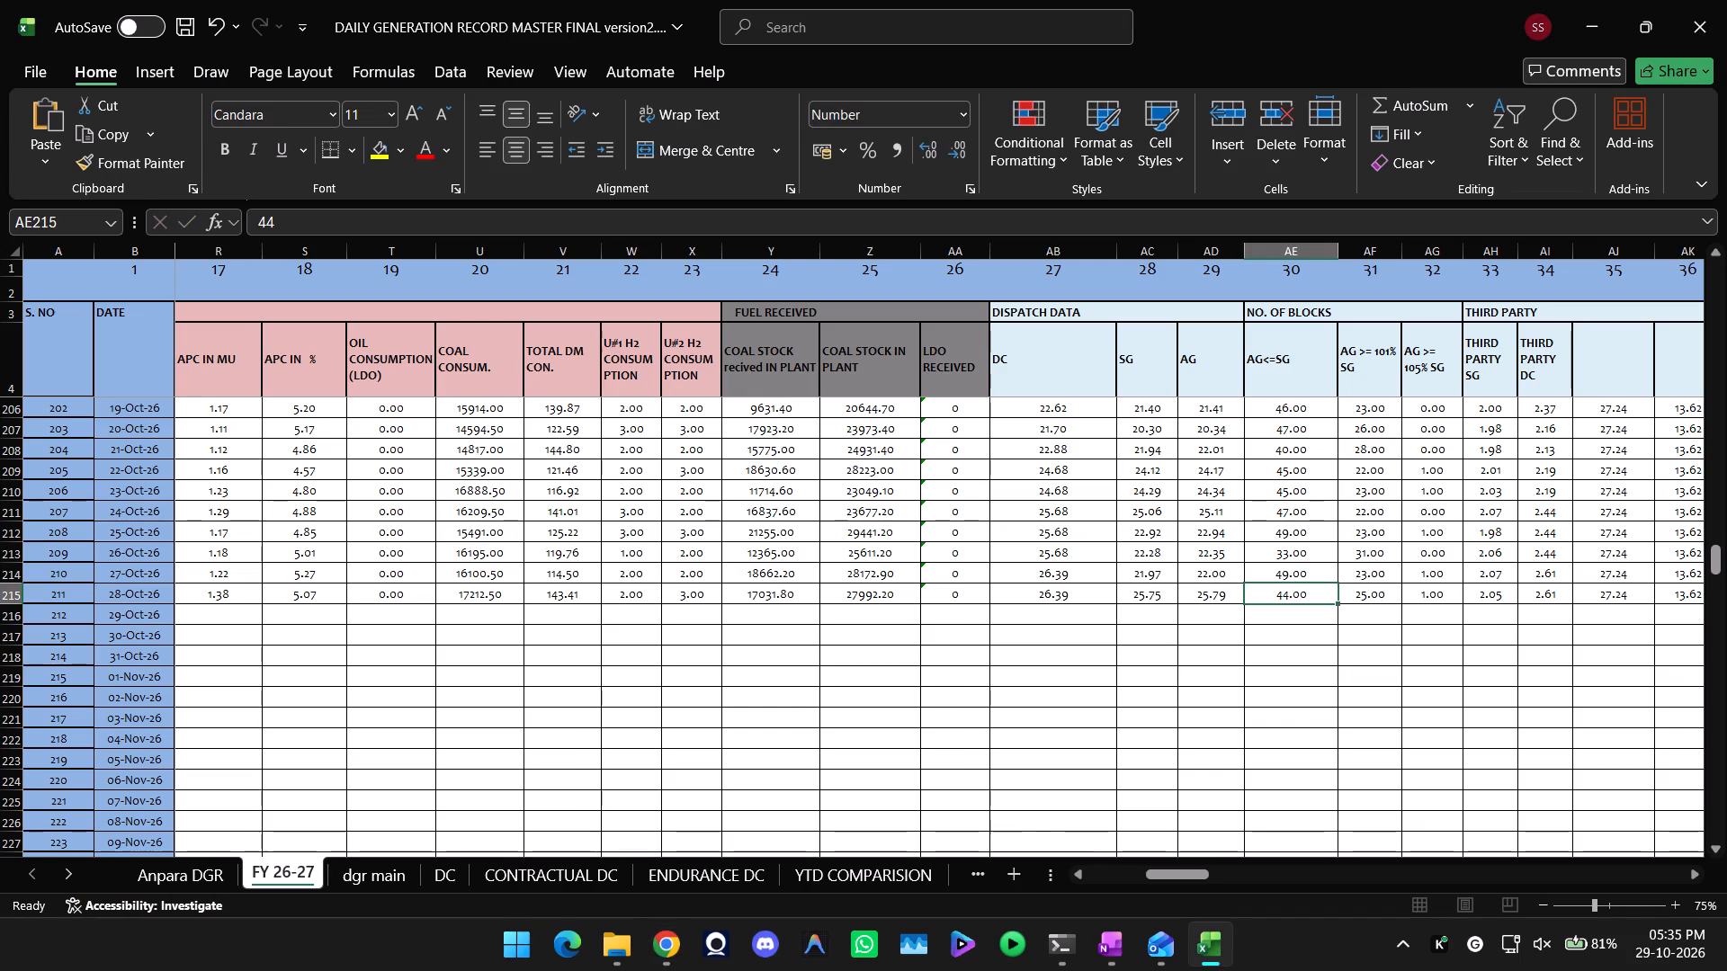
key(ctrl+c)
key(alt+Tab)
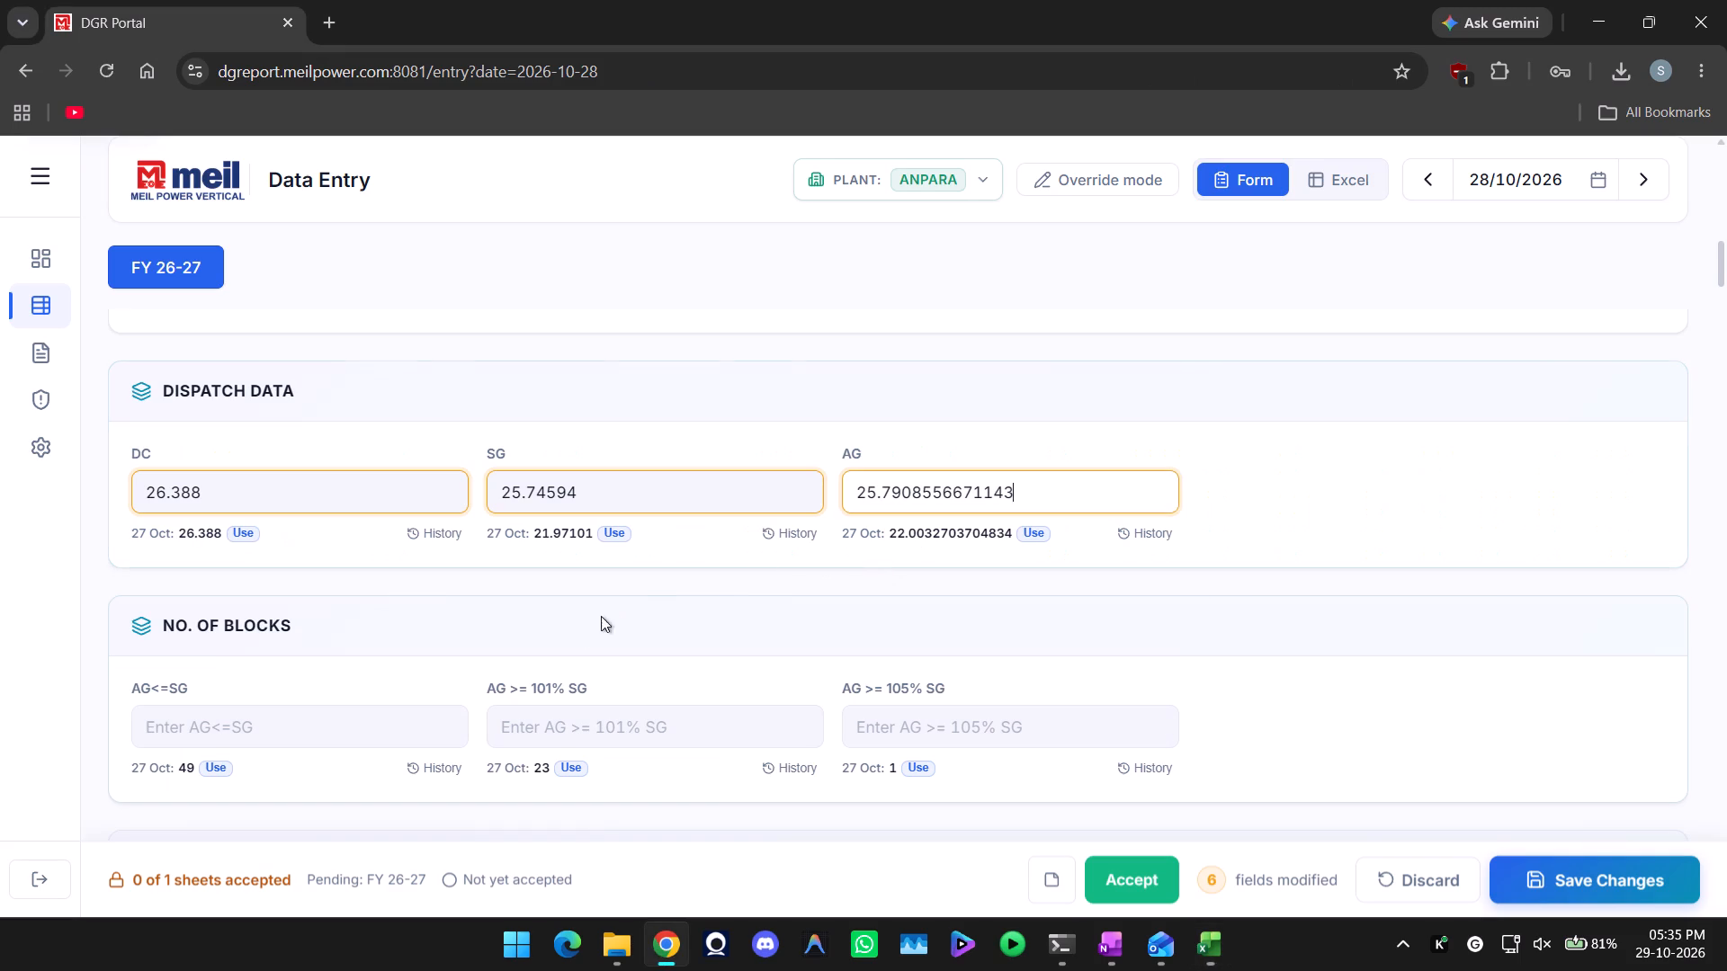
click(382, 718)
key(ctrl+v)
Copy the AG >= 101% SG value 25.00 for 28-Oct-26 from the workbook into the portal's No. of Blocks section.
key(alt+Tab)
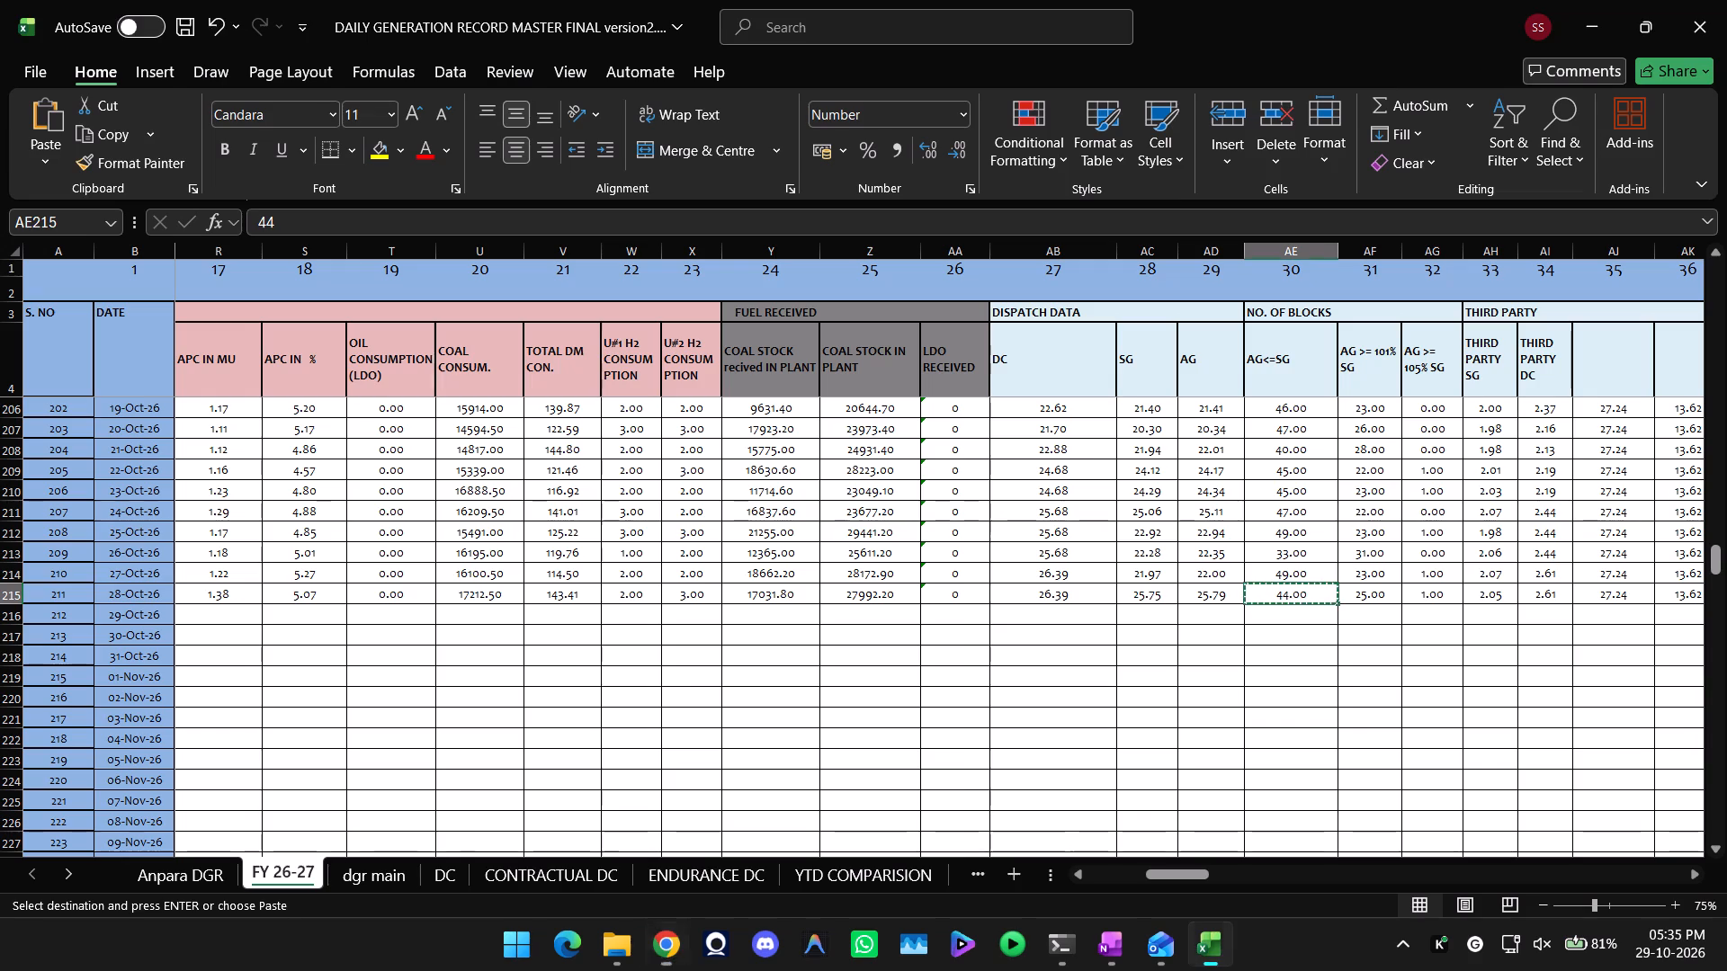
click(1374, 584)
key(ctrl+c)
key(alt+Tab)
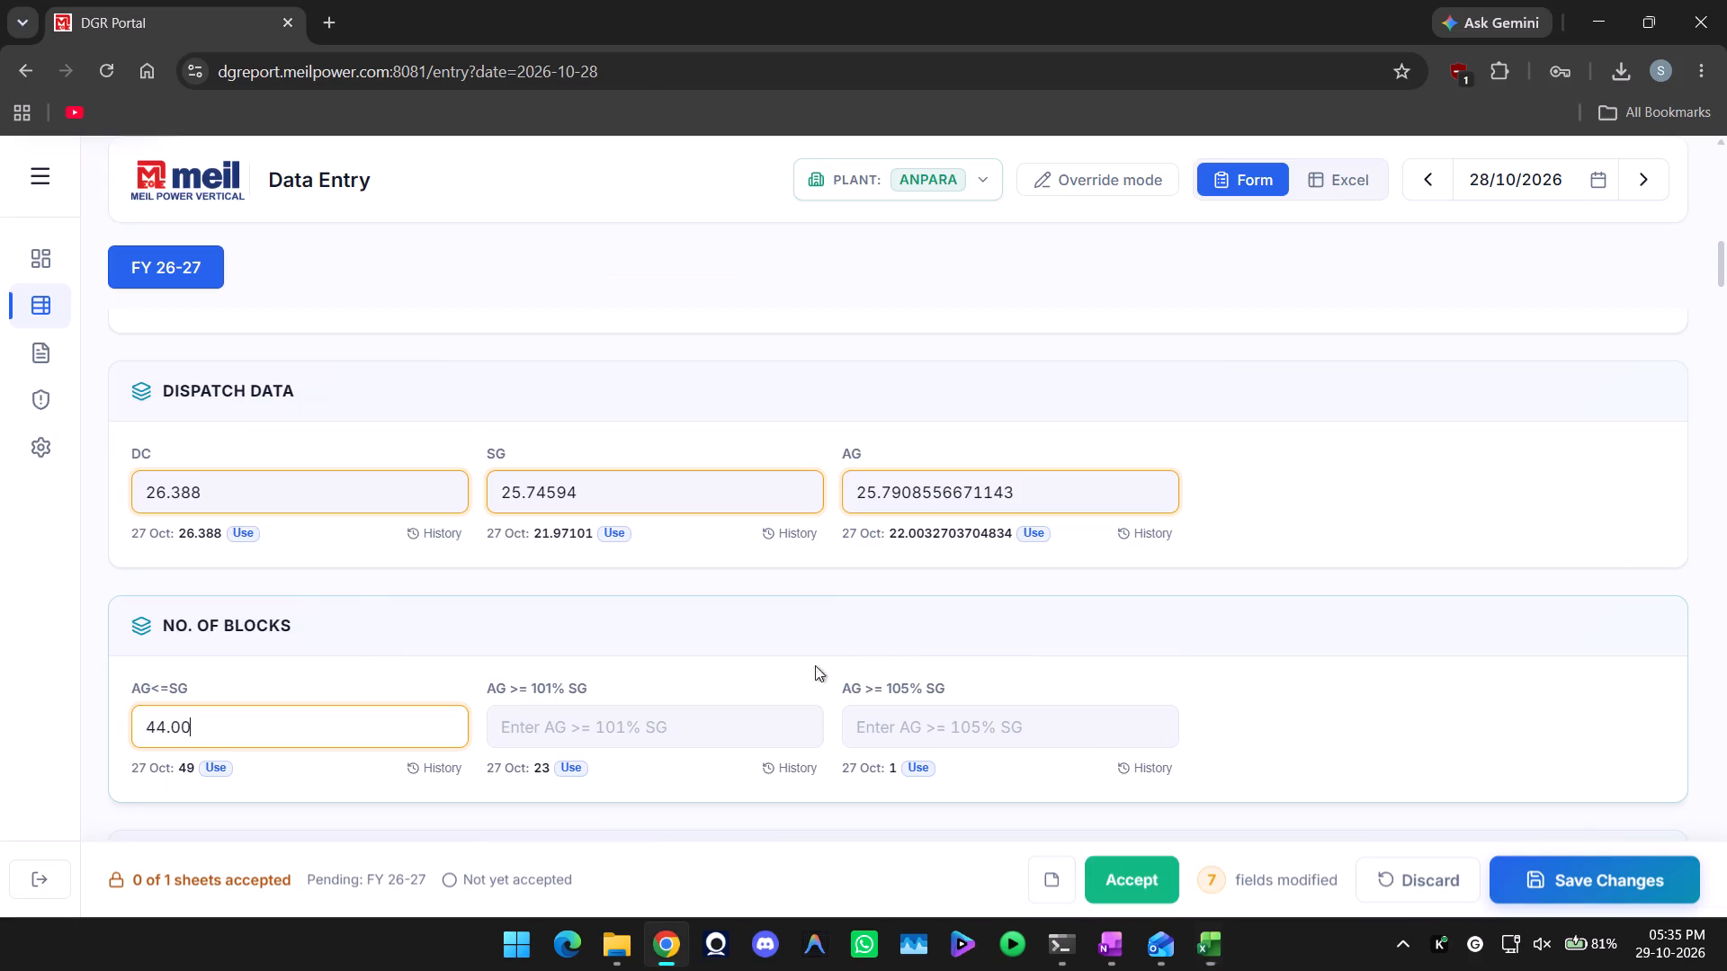
click(654, 721)
key(ctrl+v)
Check the workbook's AG >= 105% SG value and fill that portal field with the 27 Oct value 1.
key(alt+Tab)
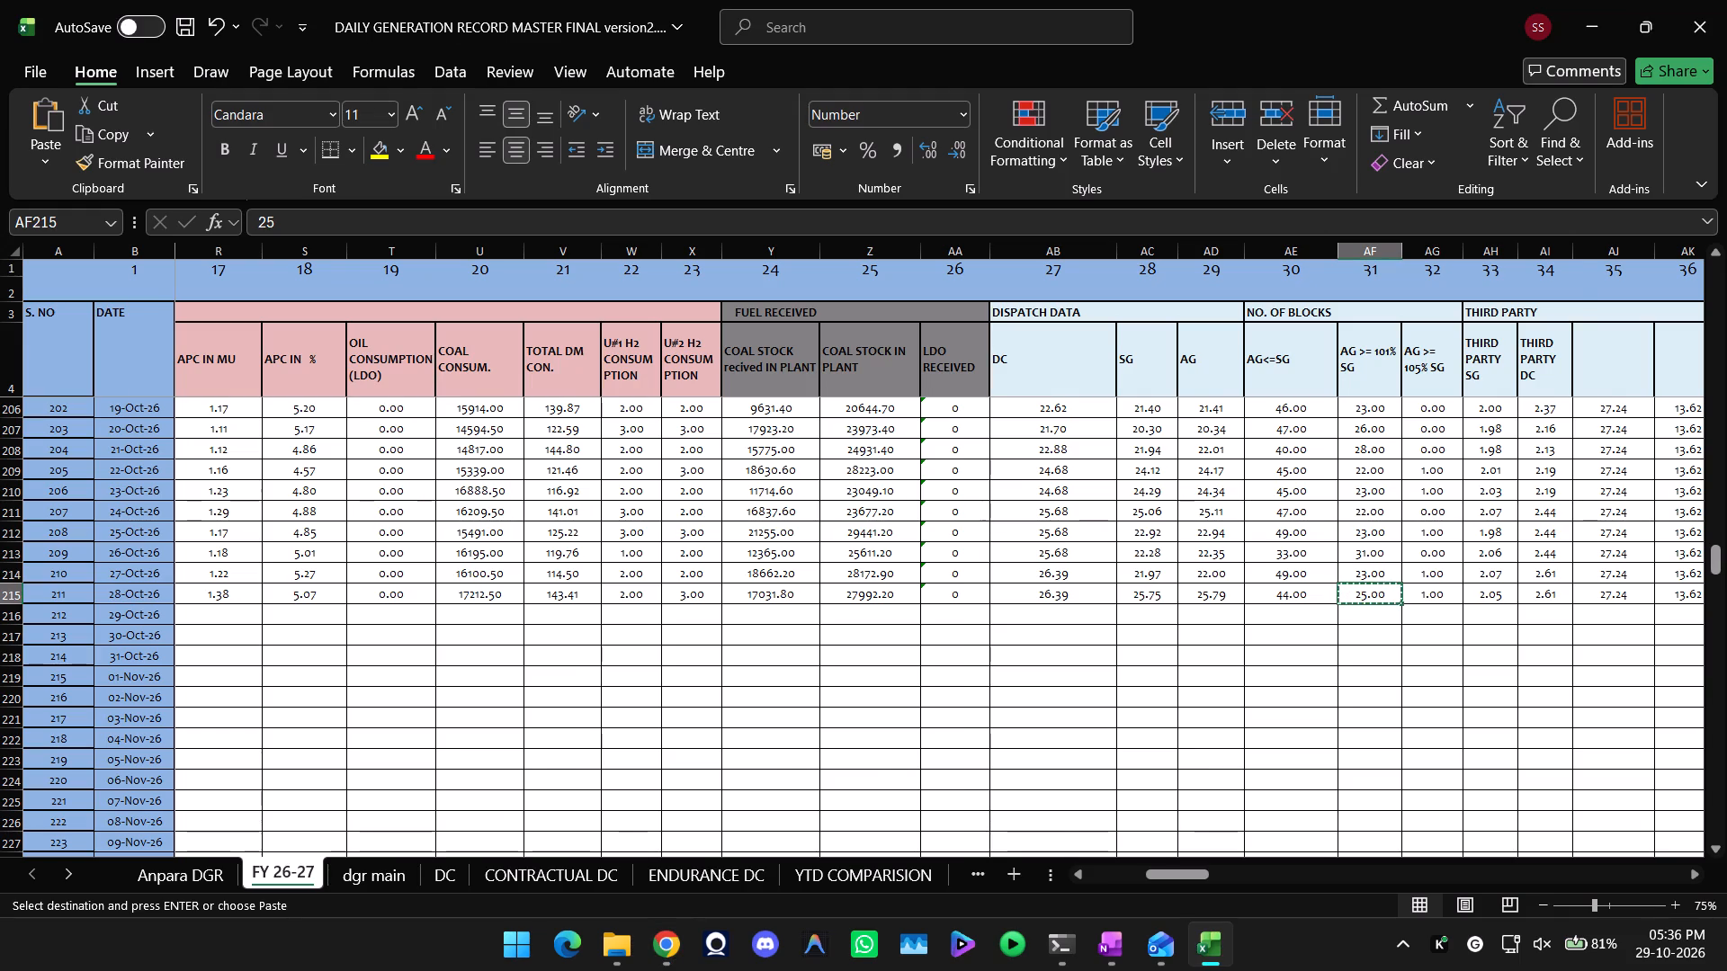
key(alt+Tab)
click(926, 764)
scroll(989, 642, down, 4)
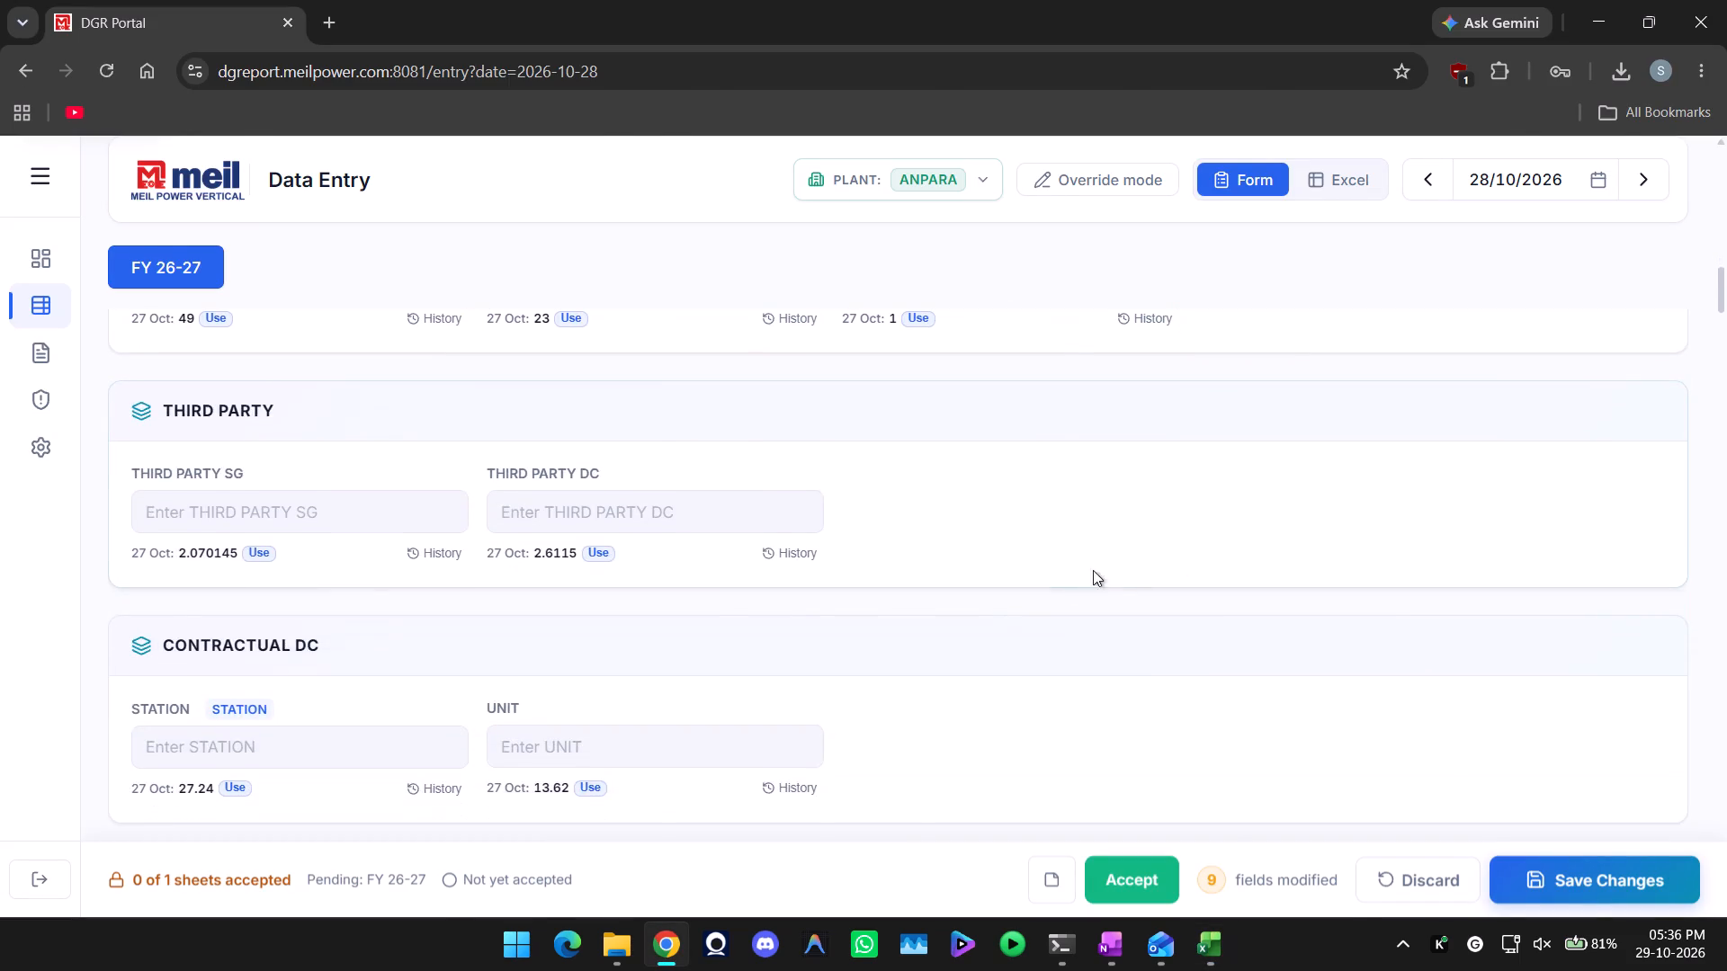
key(alt+Tab)
triple_click(1693, 867)
double_click(1691, 870)
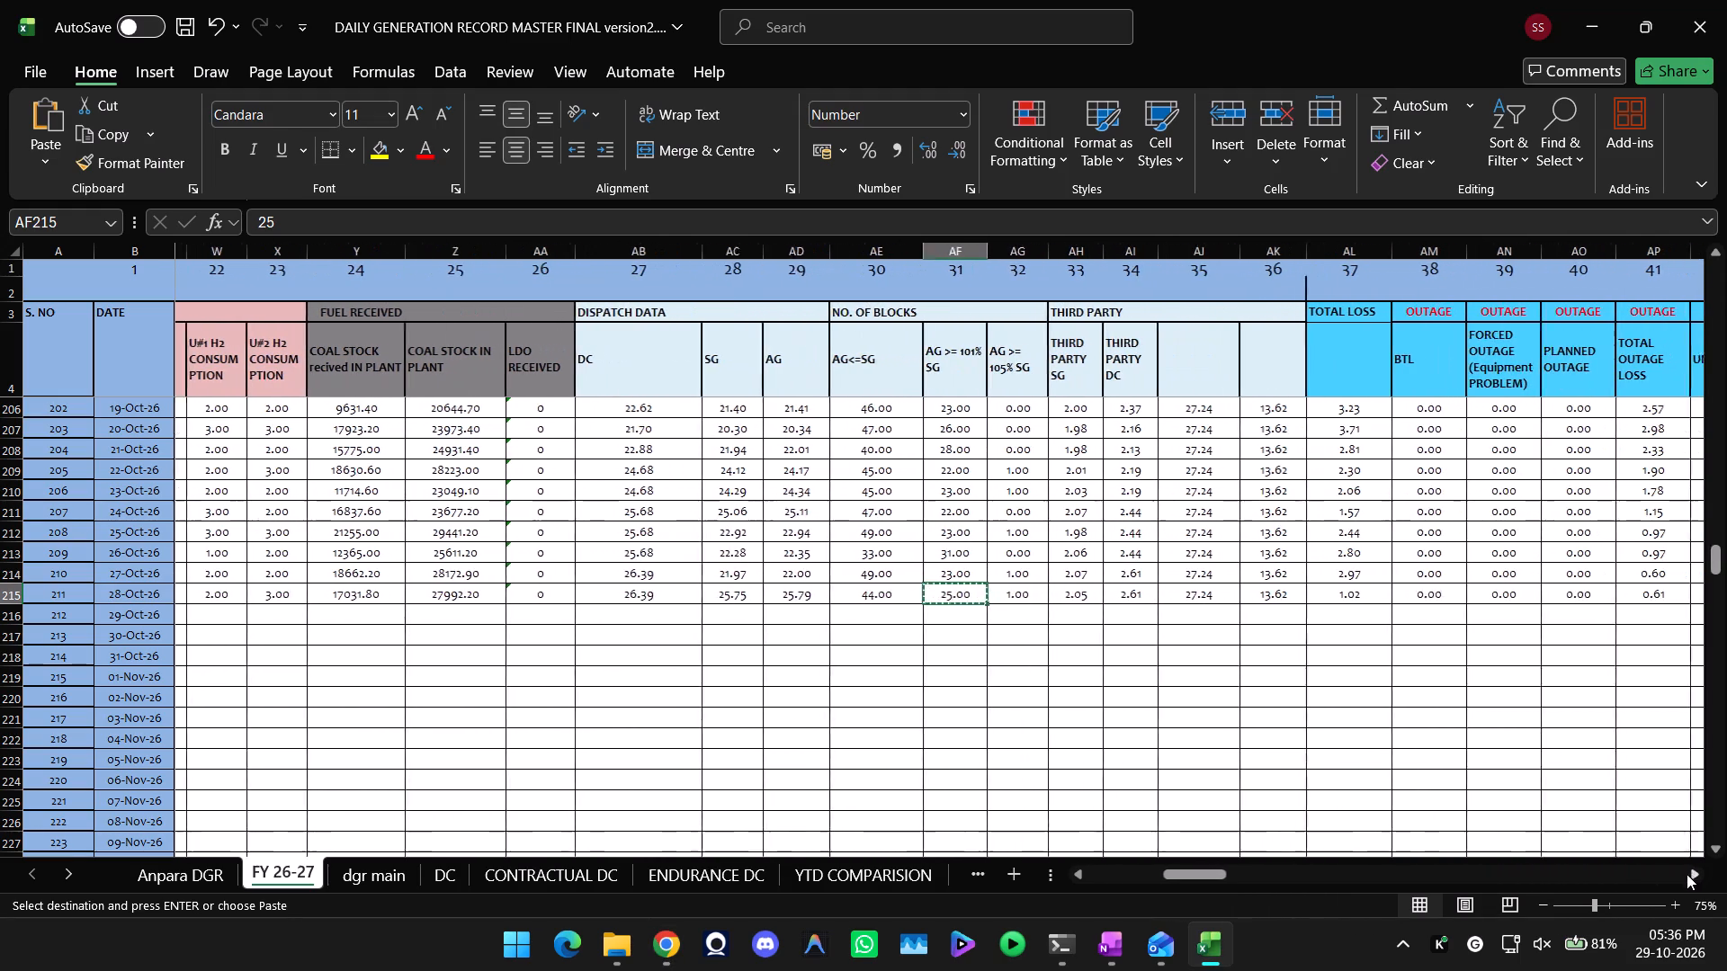
key(Tab)
key(ctrl+c)
key(alt+Tab)
scroll(570, 477, up, 1)
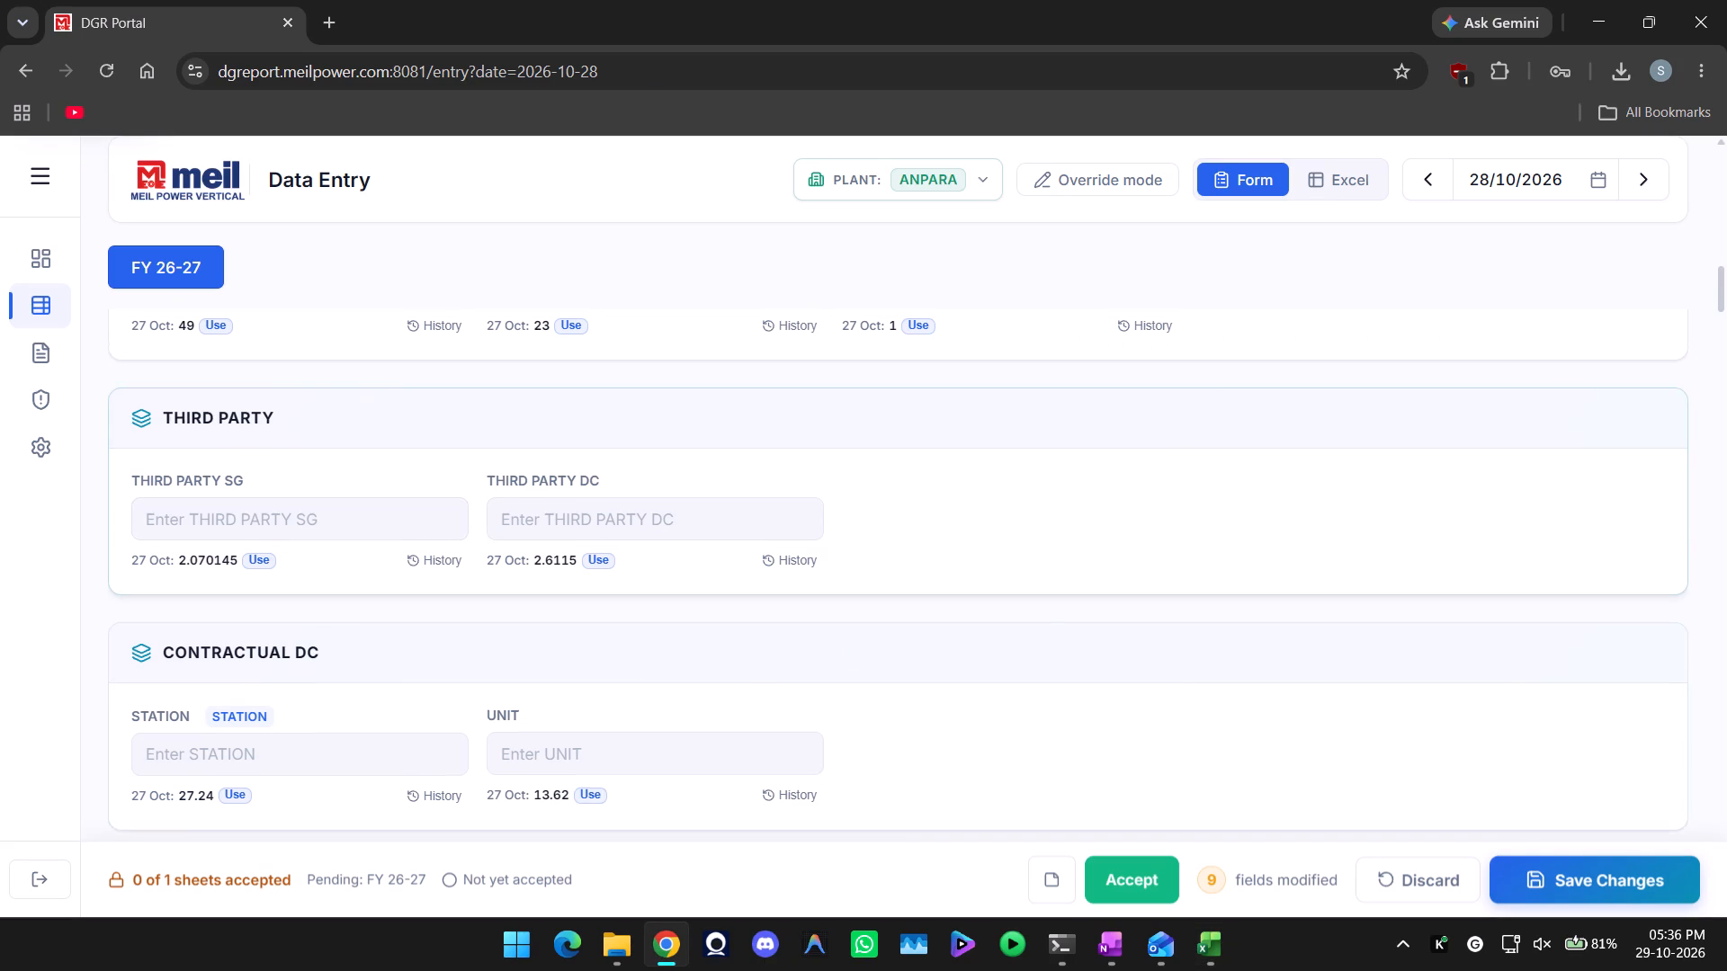
scroll(570, 477, up, 1)
scroll(576, 485, down, 2)
Copy the full-precision Third Party SG value 2.05274 for 28-Oct-26 from the workbook into the portal's Third Party section.
key(alt+Tab)
key(Tab)
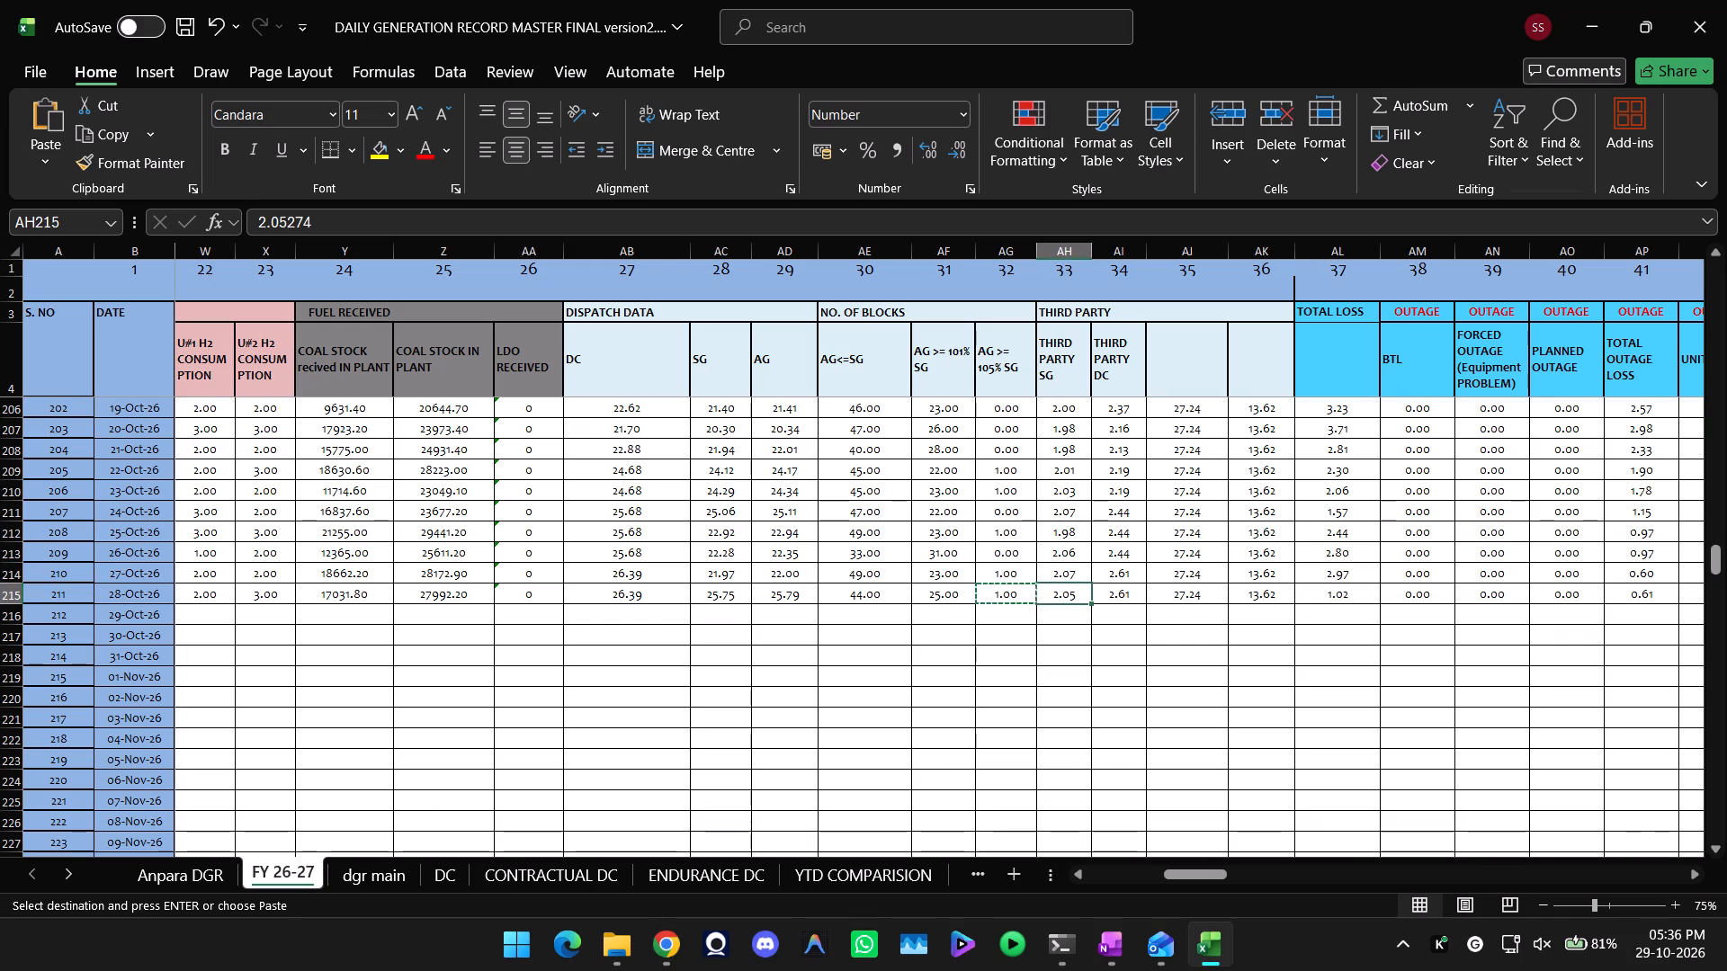
triple_click(1071, 592)
key(ctrl+a)
key(ctrl+c)
key(alt+Tab)
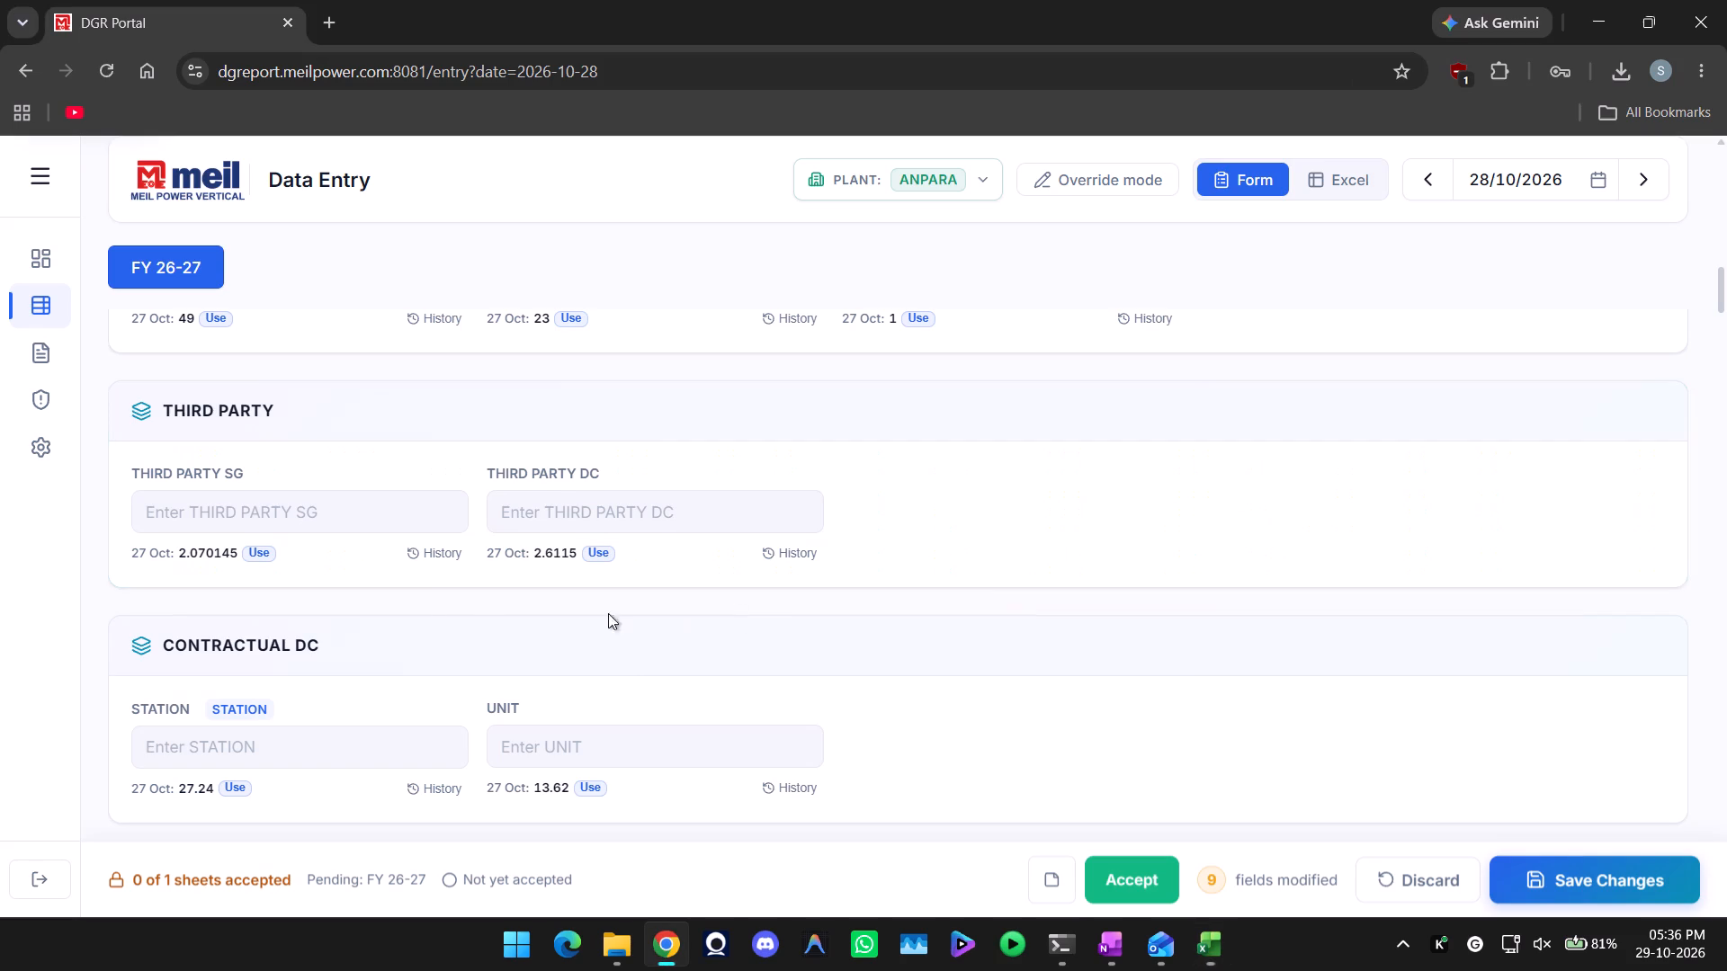
click(338, 503)
key(ctrl+v)
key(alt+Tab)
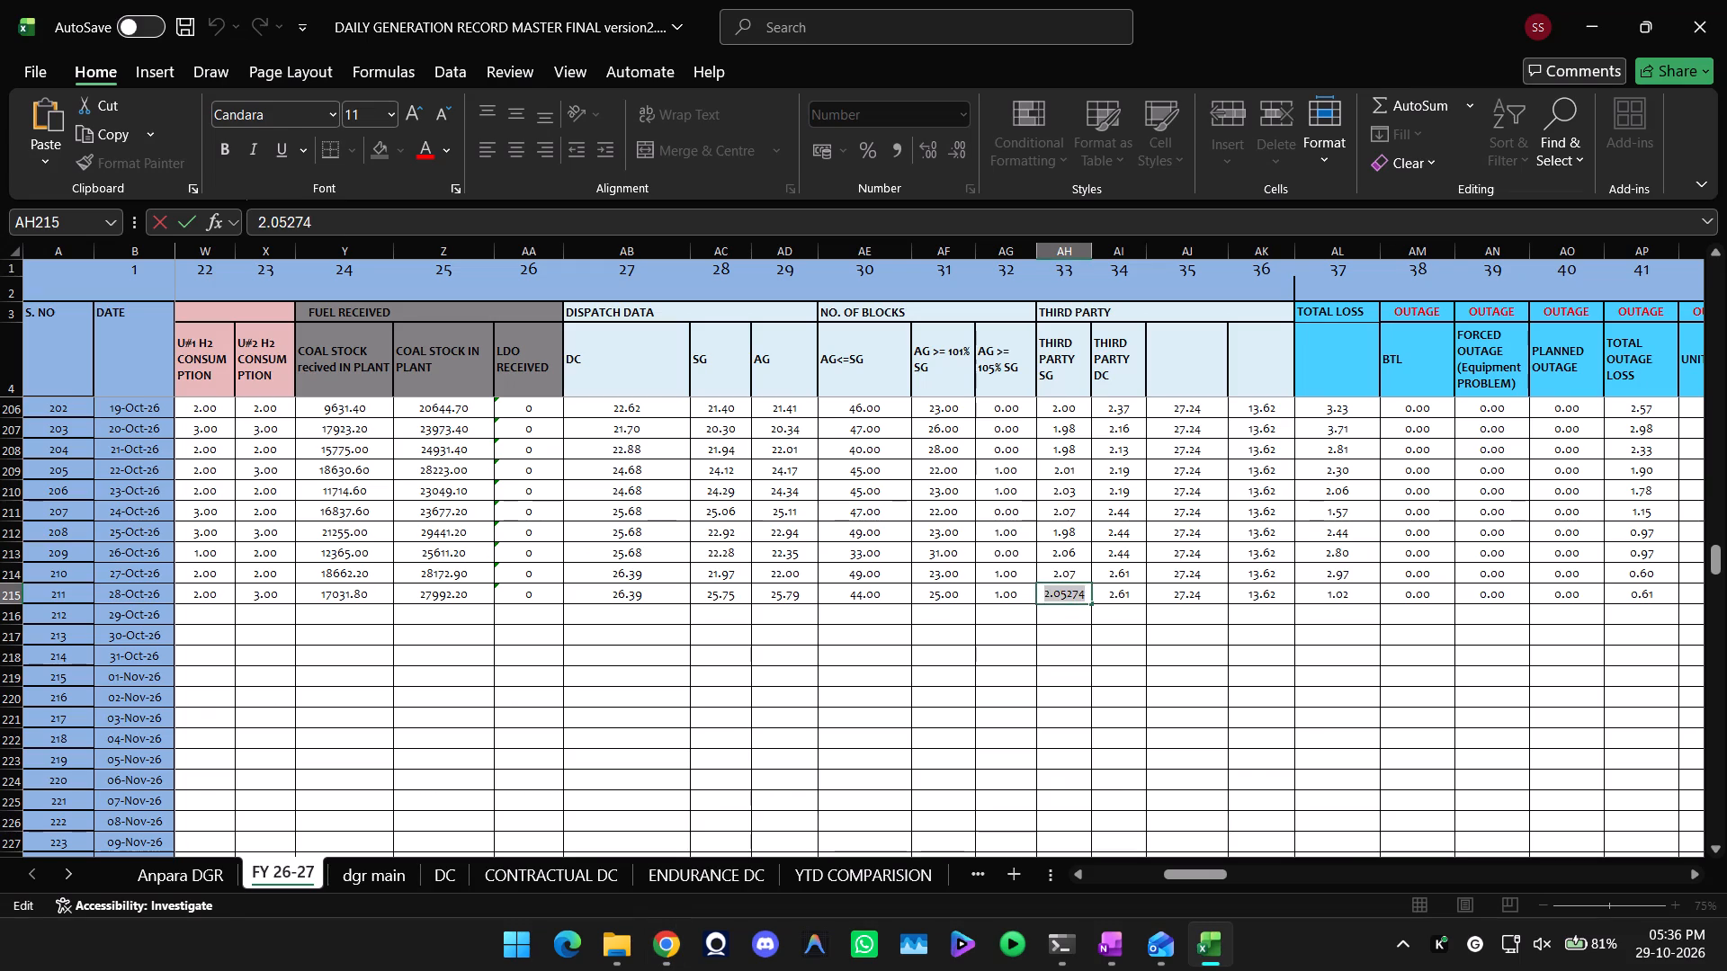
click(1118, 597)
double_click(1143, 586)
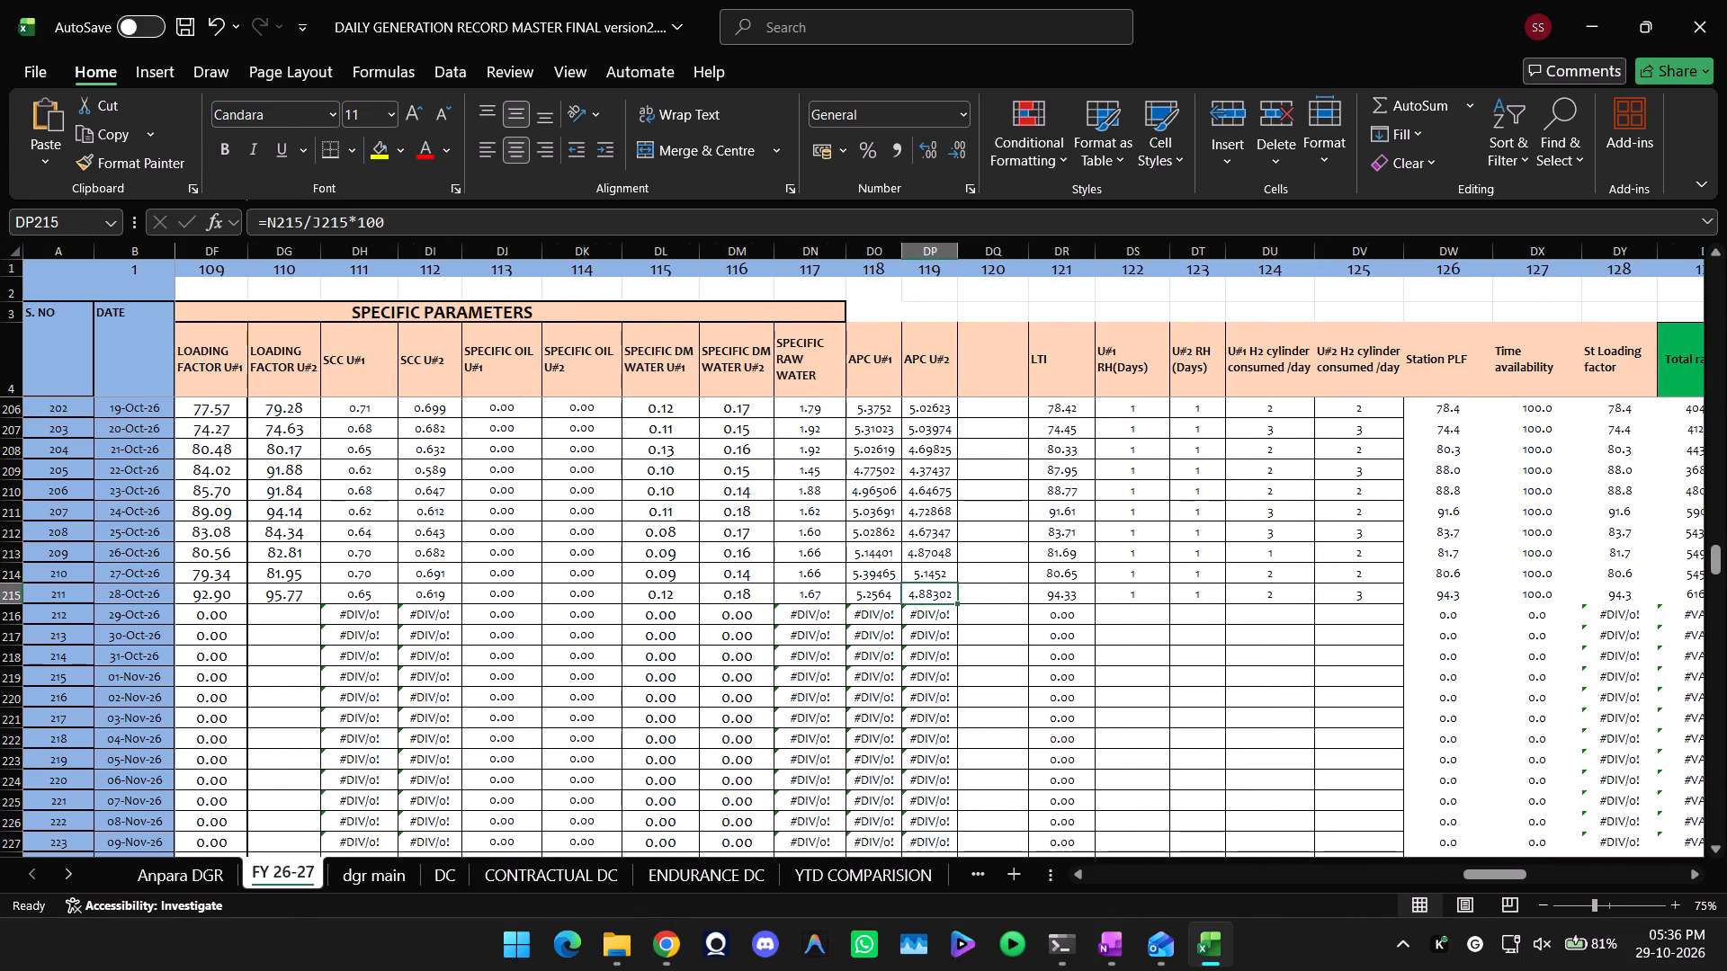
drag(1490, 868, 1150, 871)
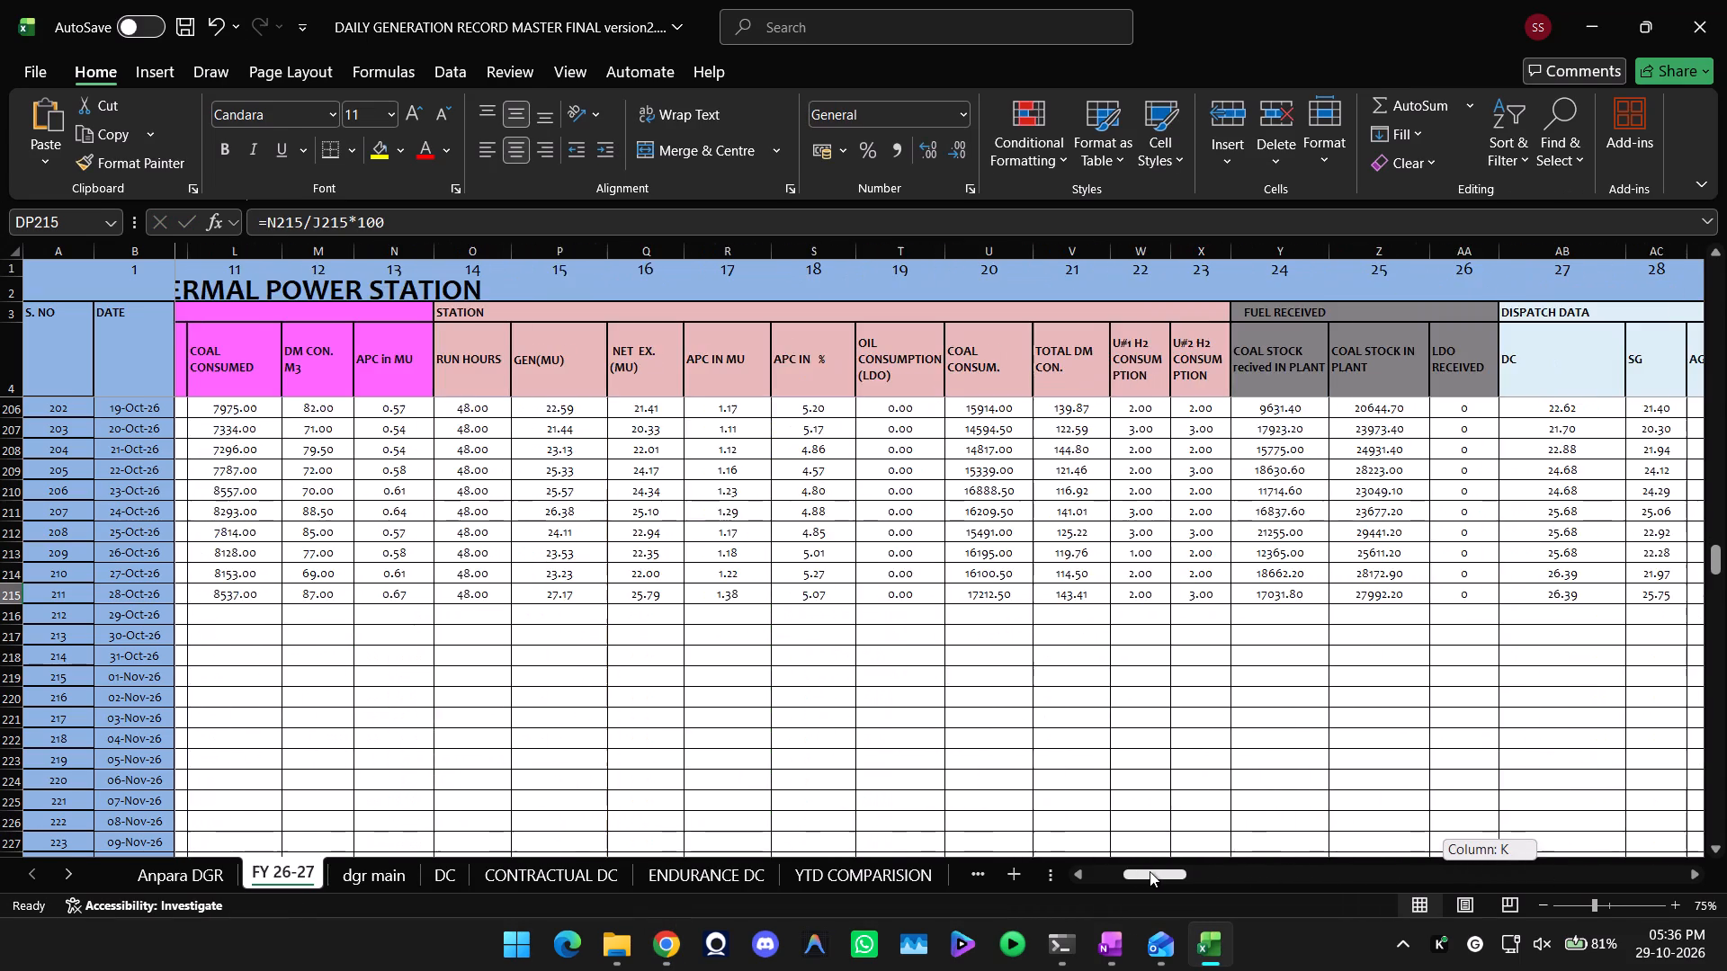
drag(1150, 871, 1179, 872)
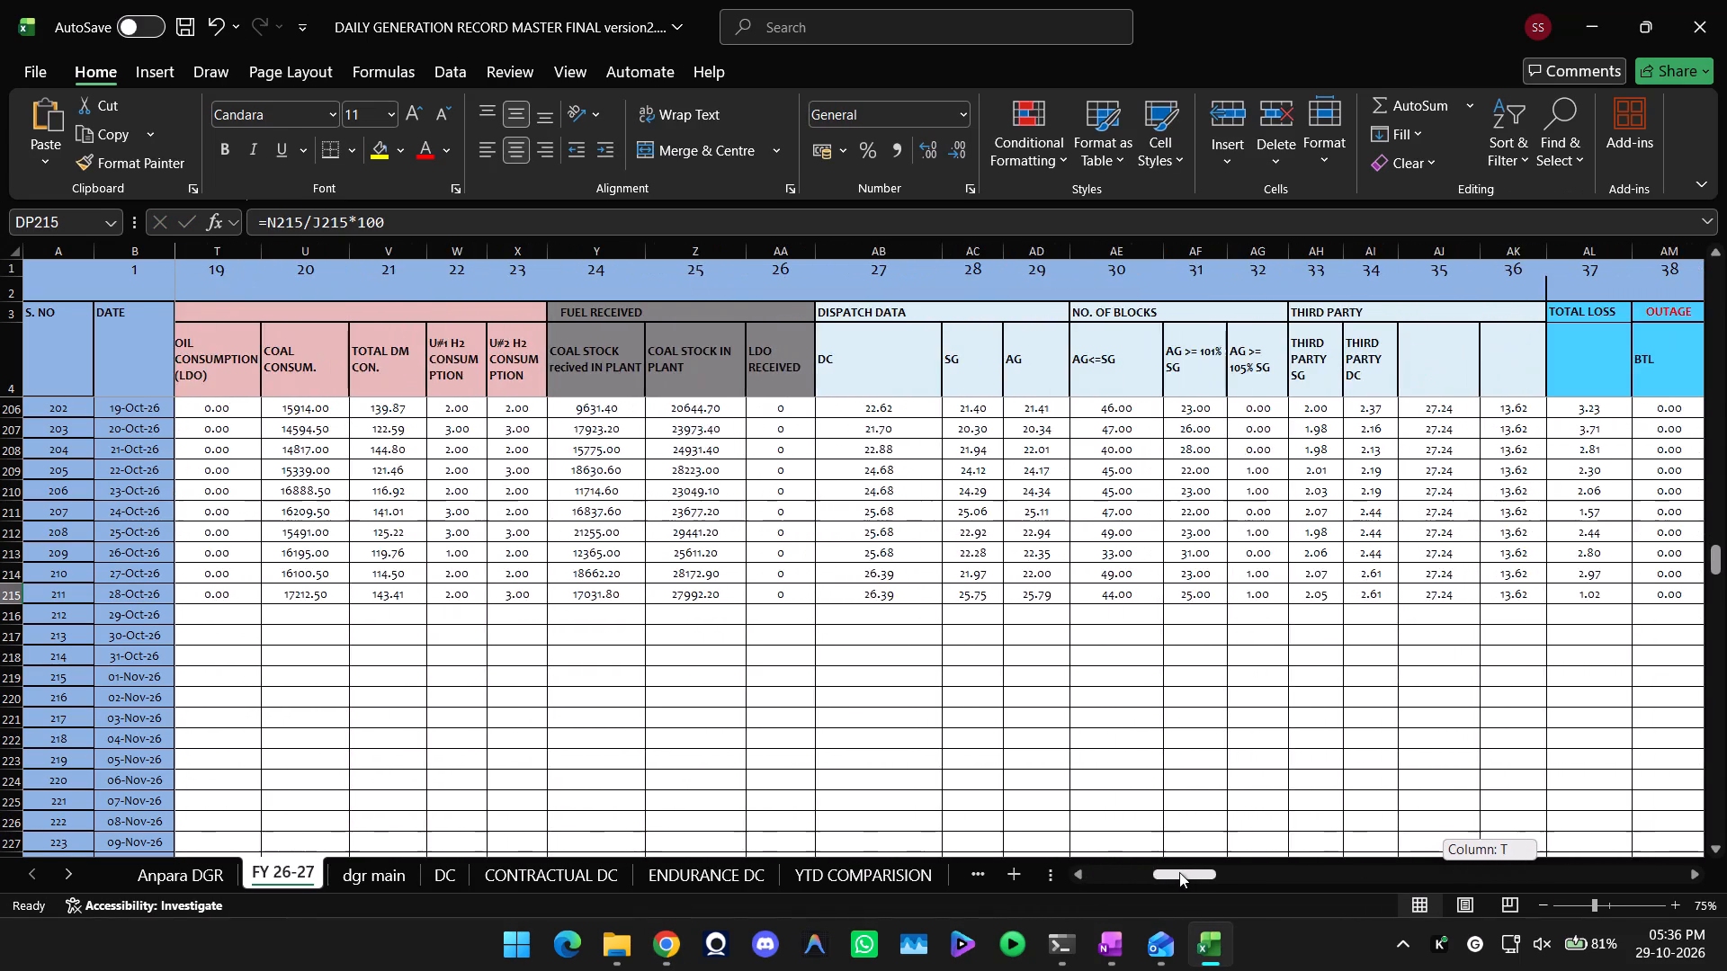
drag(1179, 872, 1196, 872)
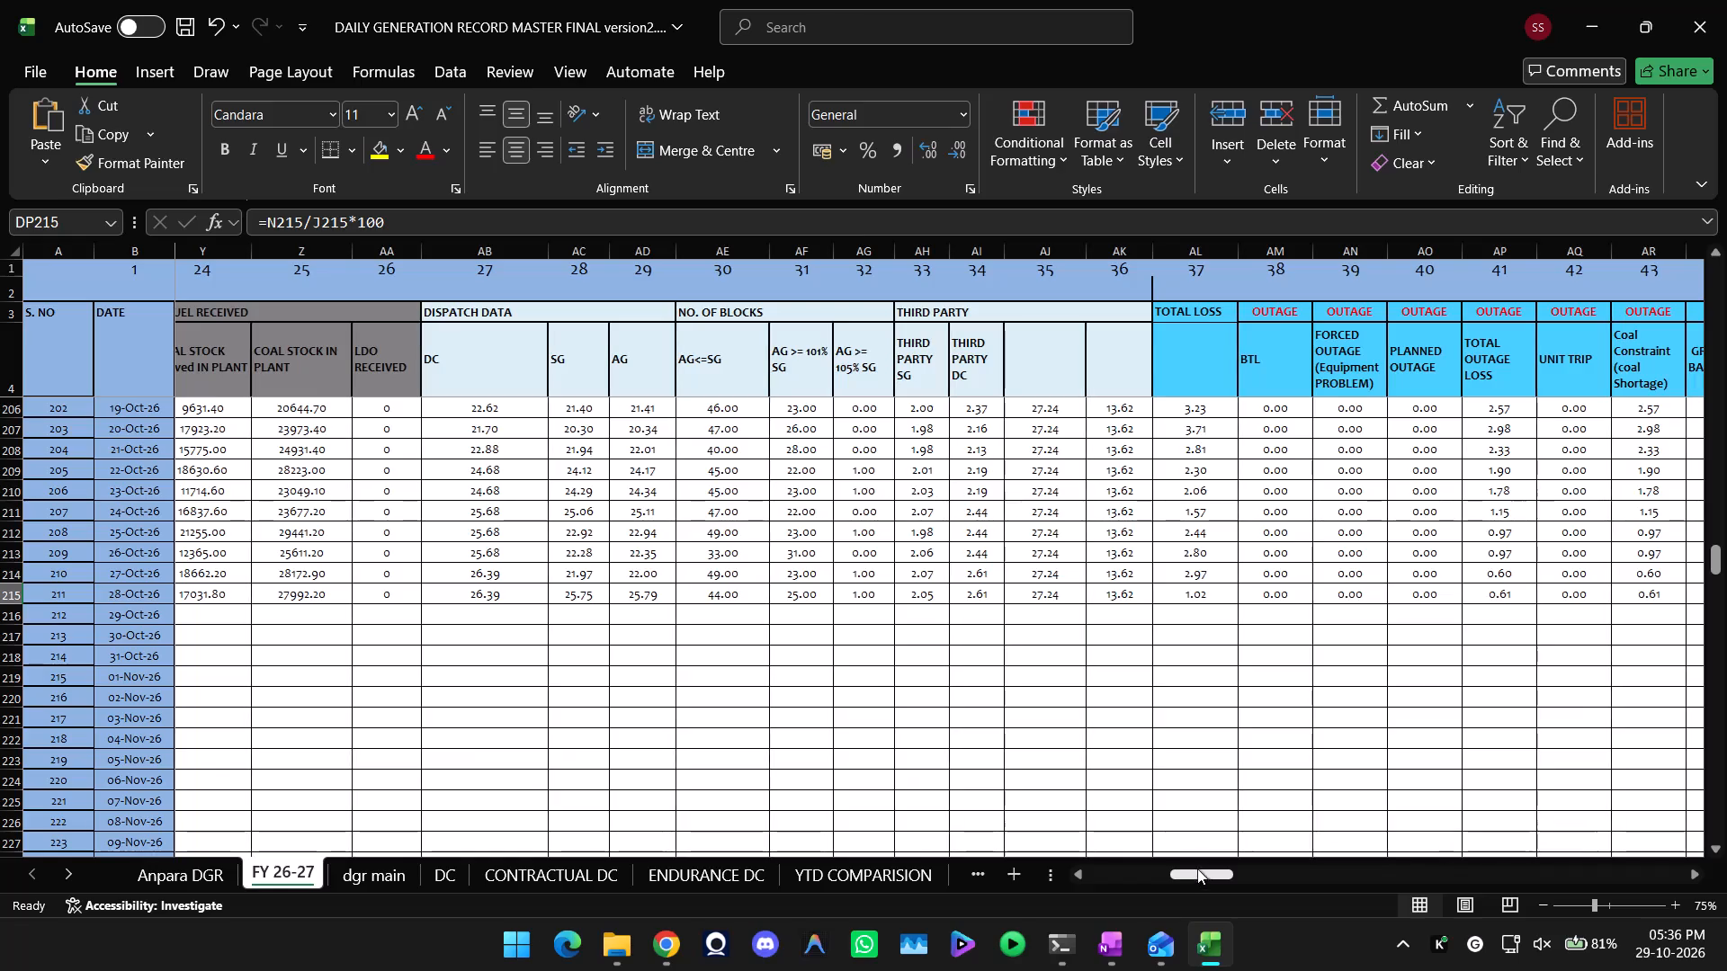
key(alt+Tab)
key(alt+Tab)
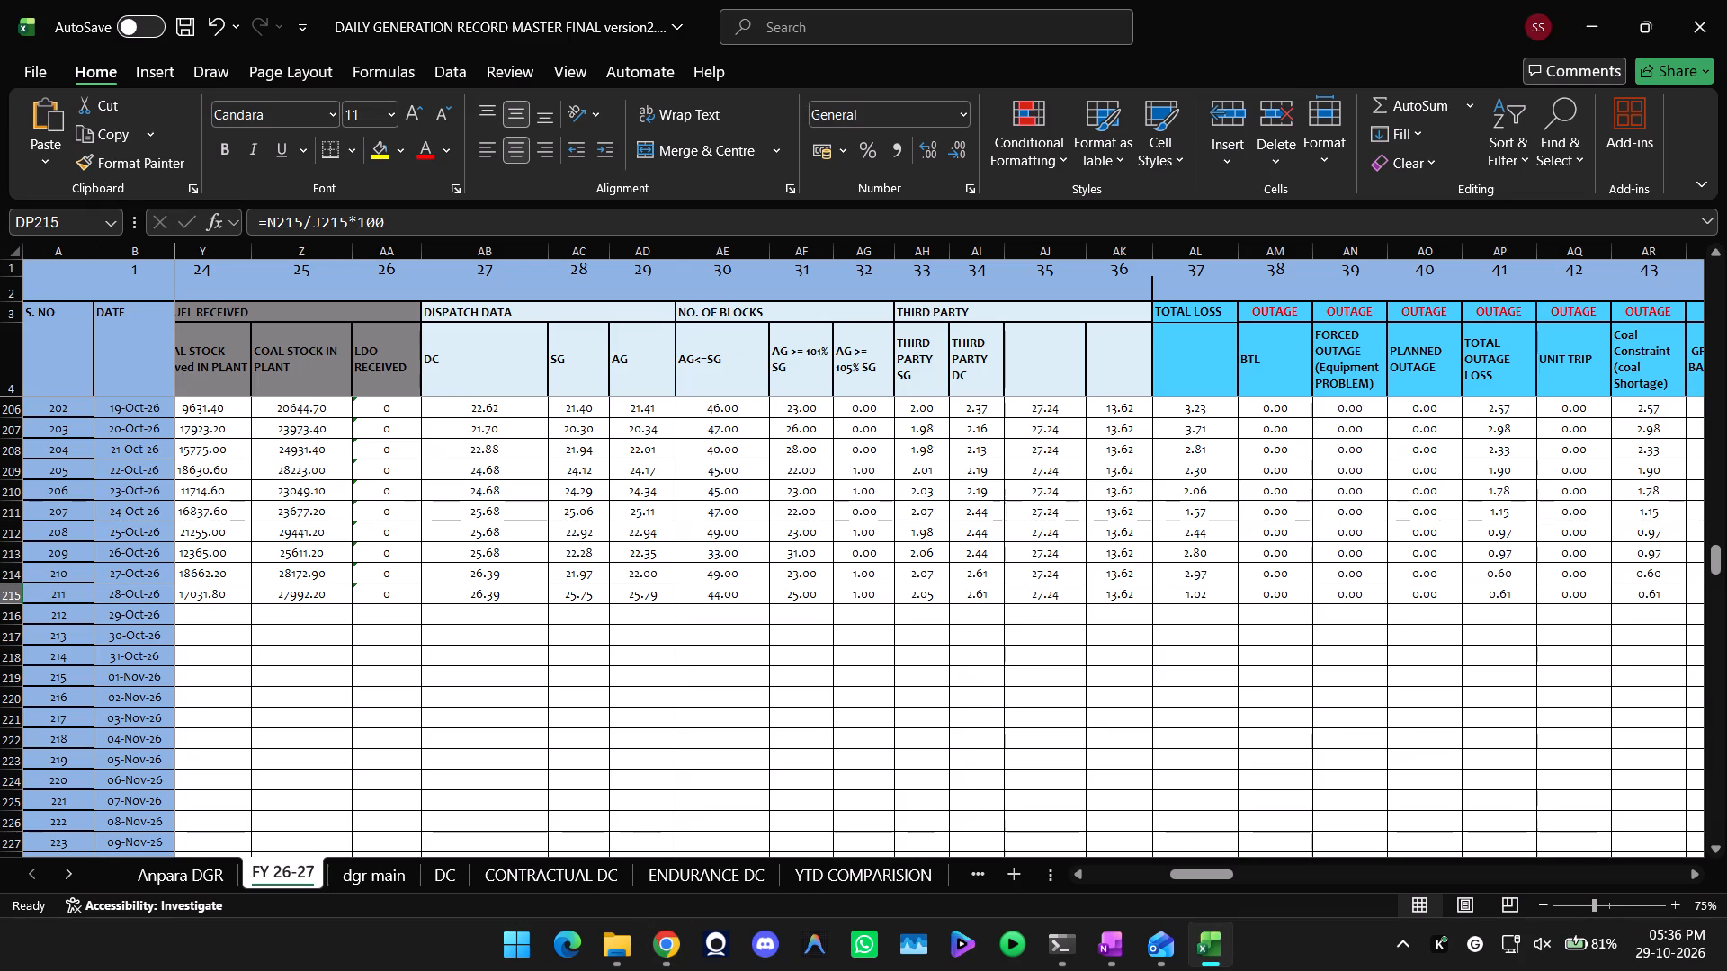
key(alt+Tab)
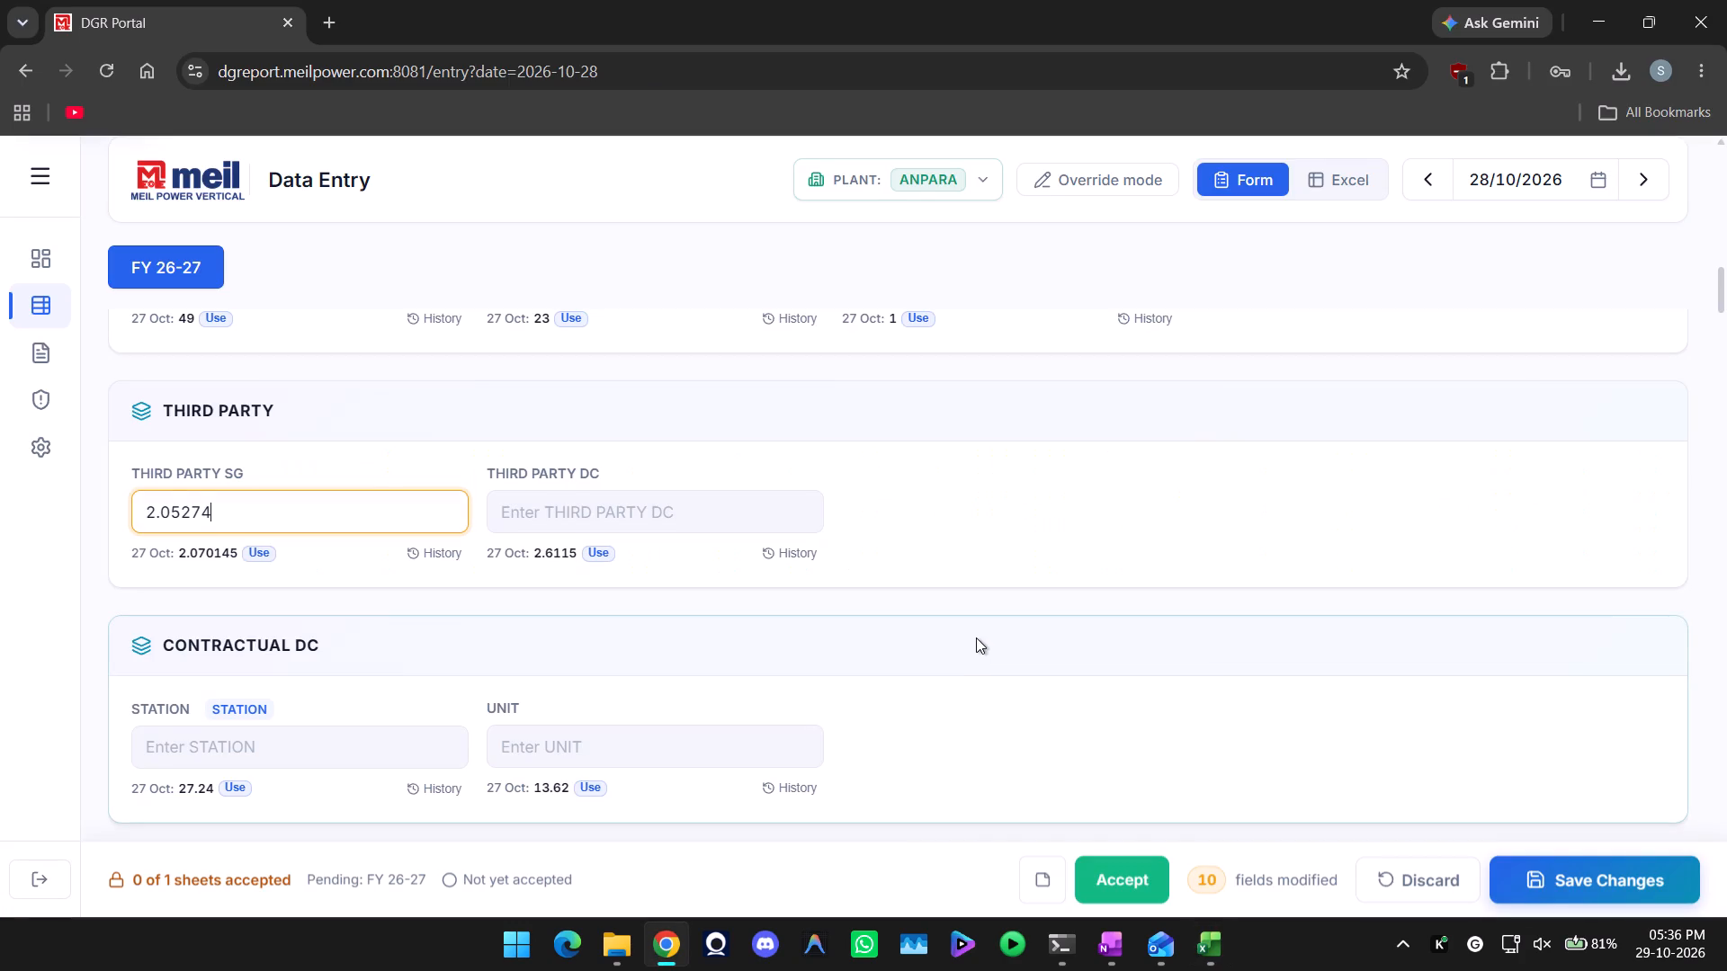
Copy the full-precision Third Party DC value 2.6115 for 28-Oct-26 from the workbook into the portal's Third Party section.
key(Tab)
key(alt+Tab)
click(980, 600)
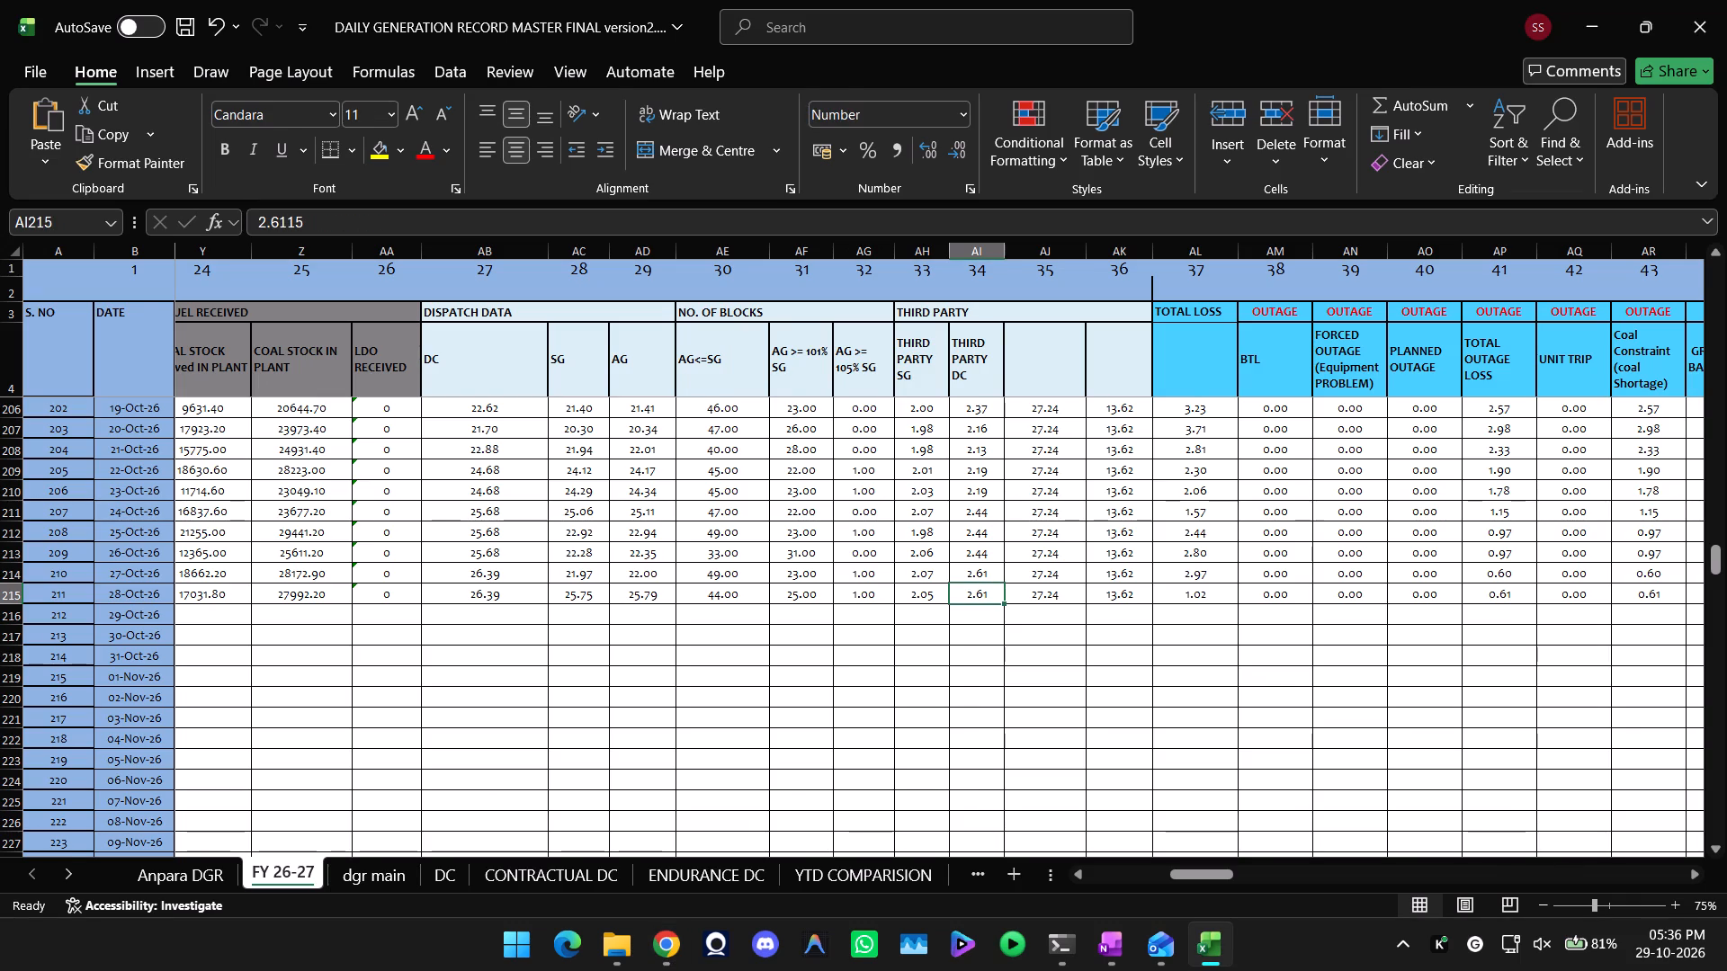
triple_click(989, 595)
key(ctrl+a)
key(ctrl+c)
key(alt+Tab)
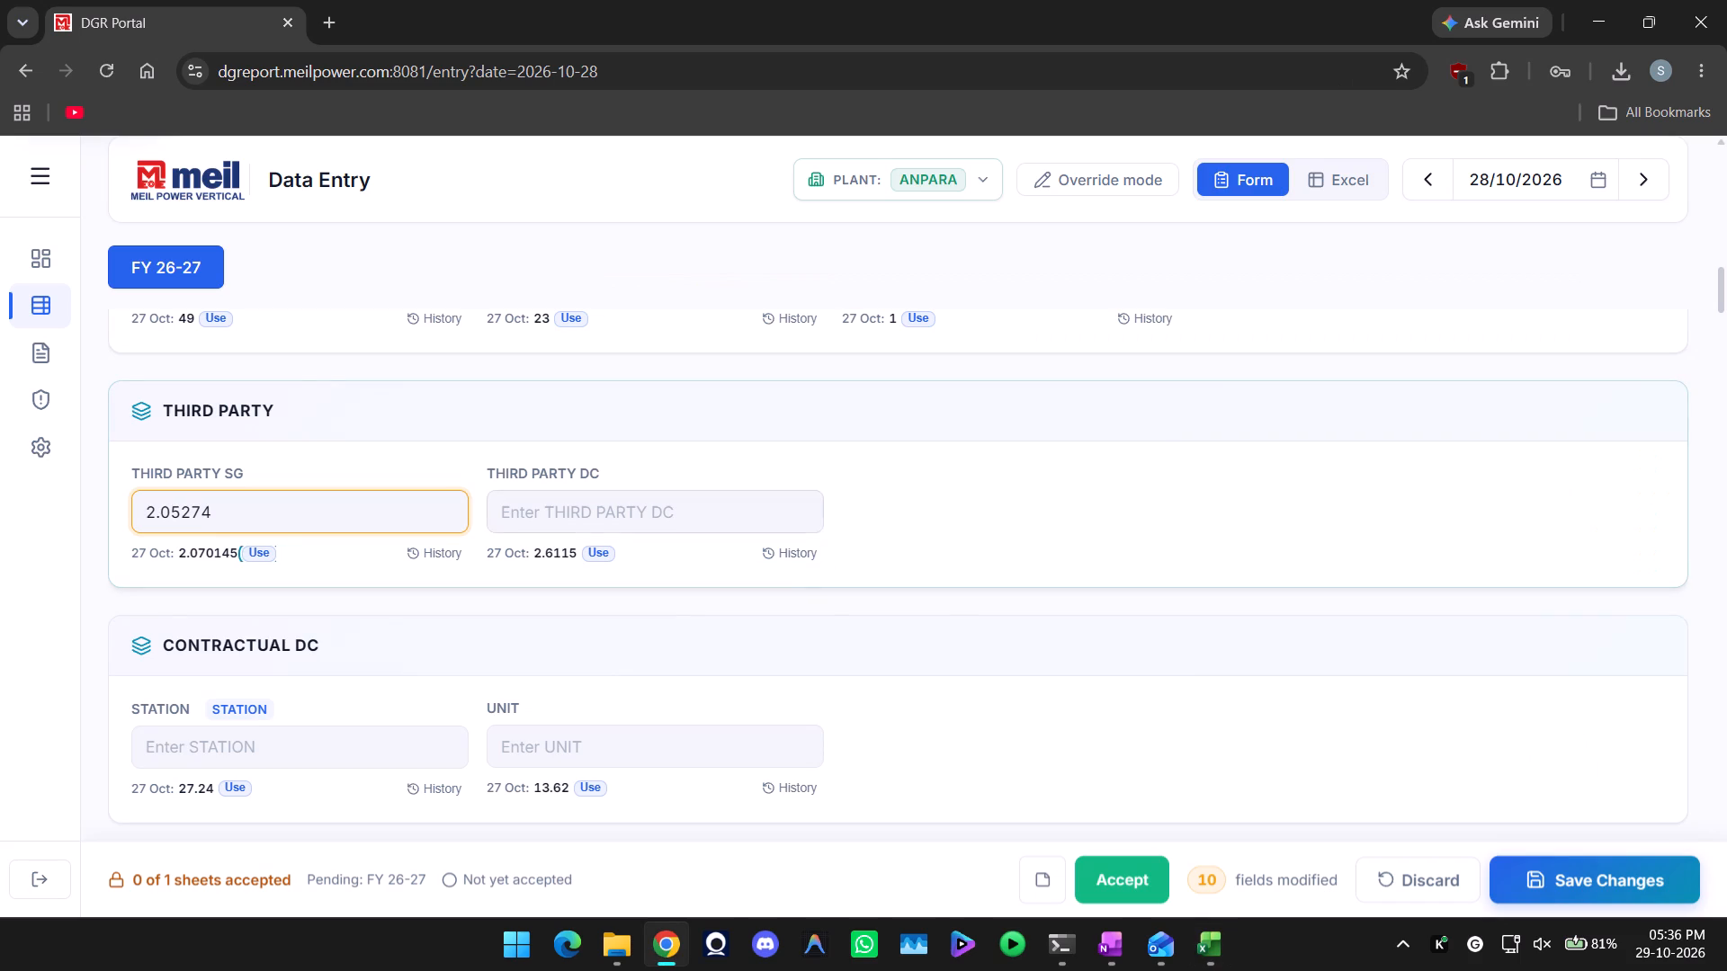
click(738, 512)
key(ctrl+v)
Copy the 28-Oct-26 value 27.24 from the workbook into the Station field of the portal's Contractual DC section.
key(alt+Tab)
click(1049, 592)
key(ctrl+c)
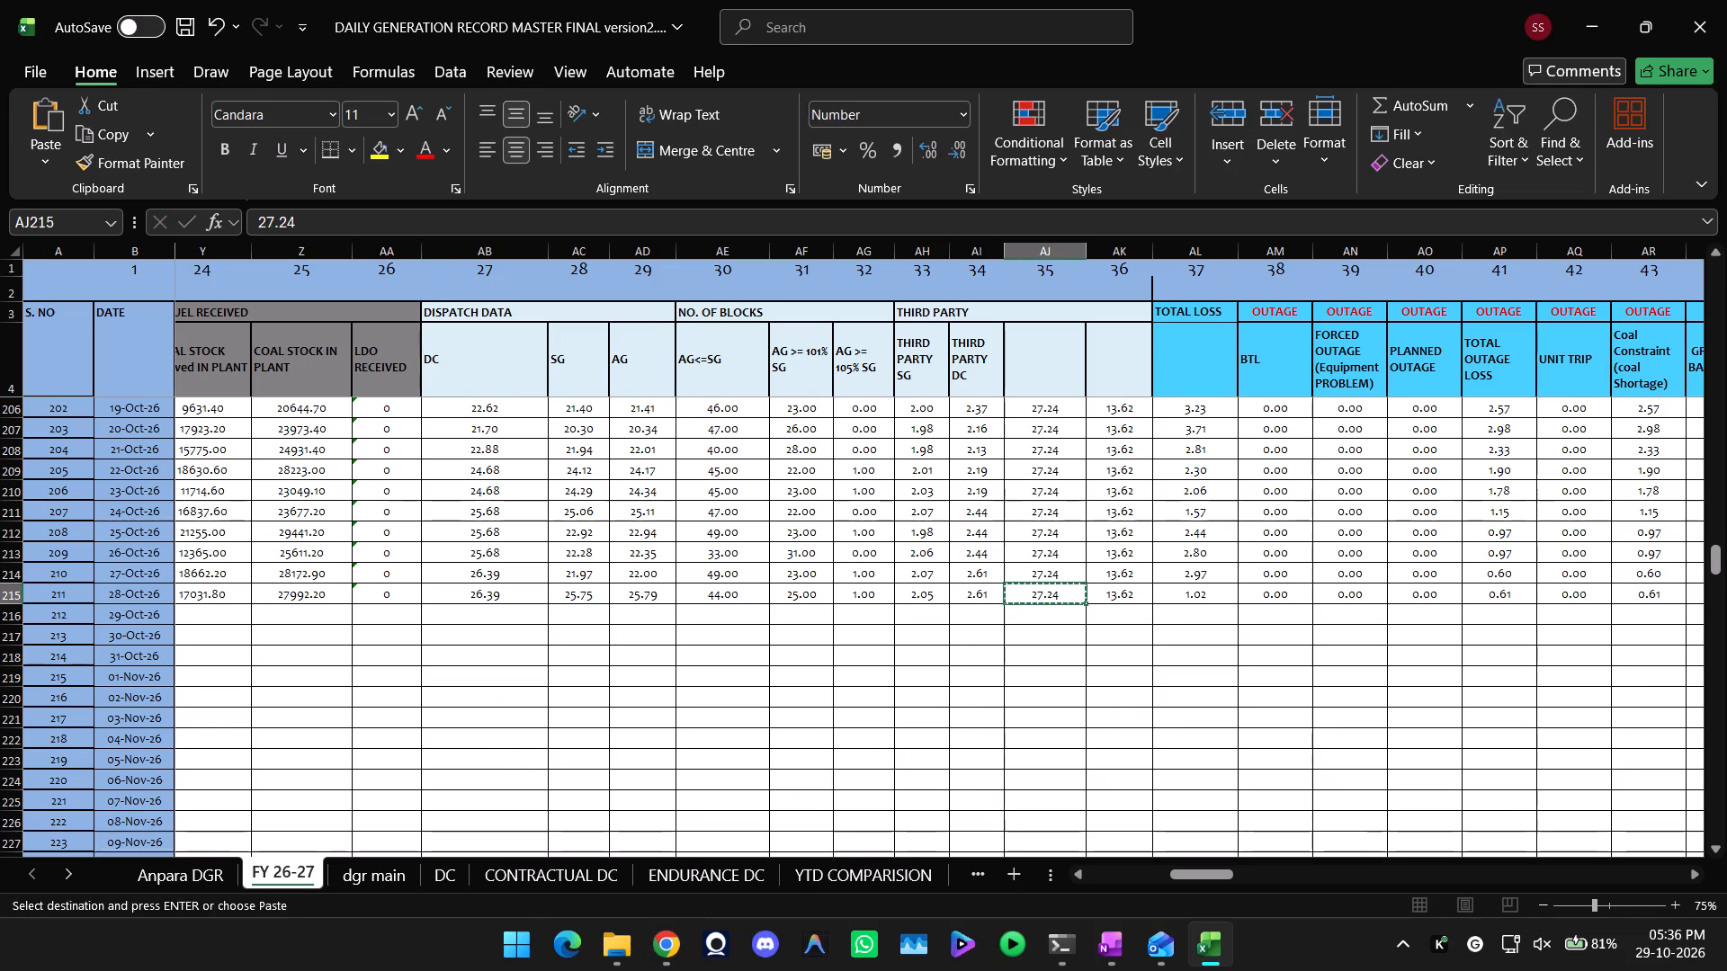
key(alt+Tab)
click(374, 735)
key(ctrl+v)
Copy the 28-Oct-26 value 13.62 from the workbook into the Unit field of the portal's Contractual DC section.
key(alt+Tab)
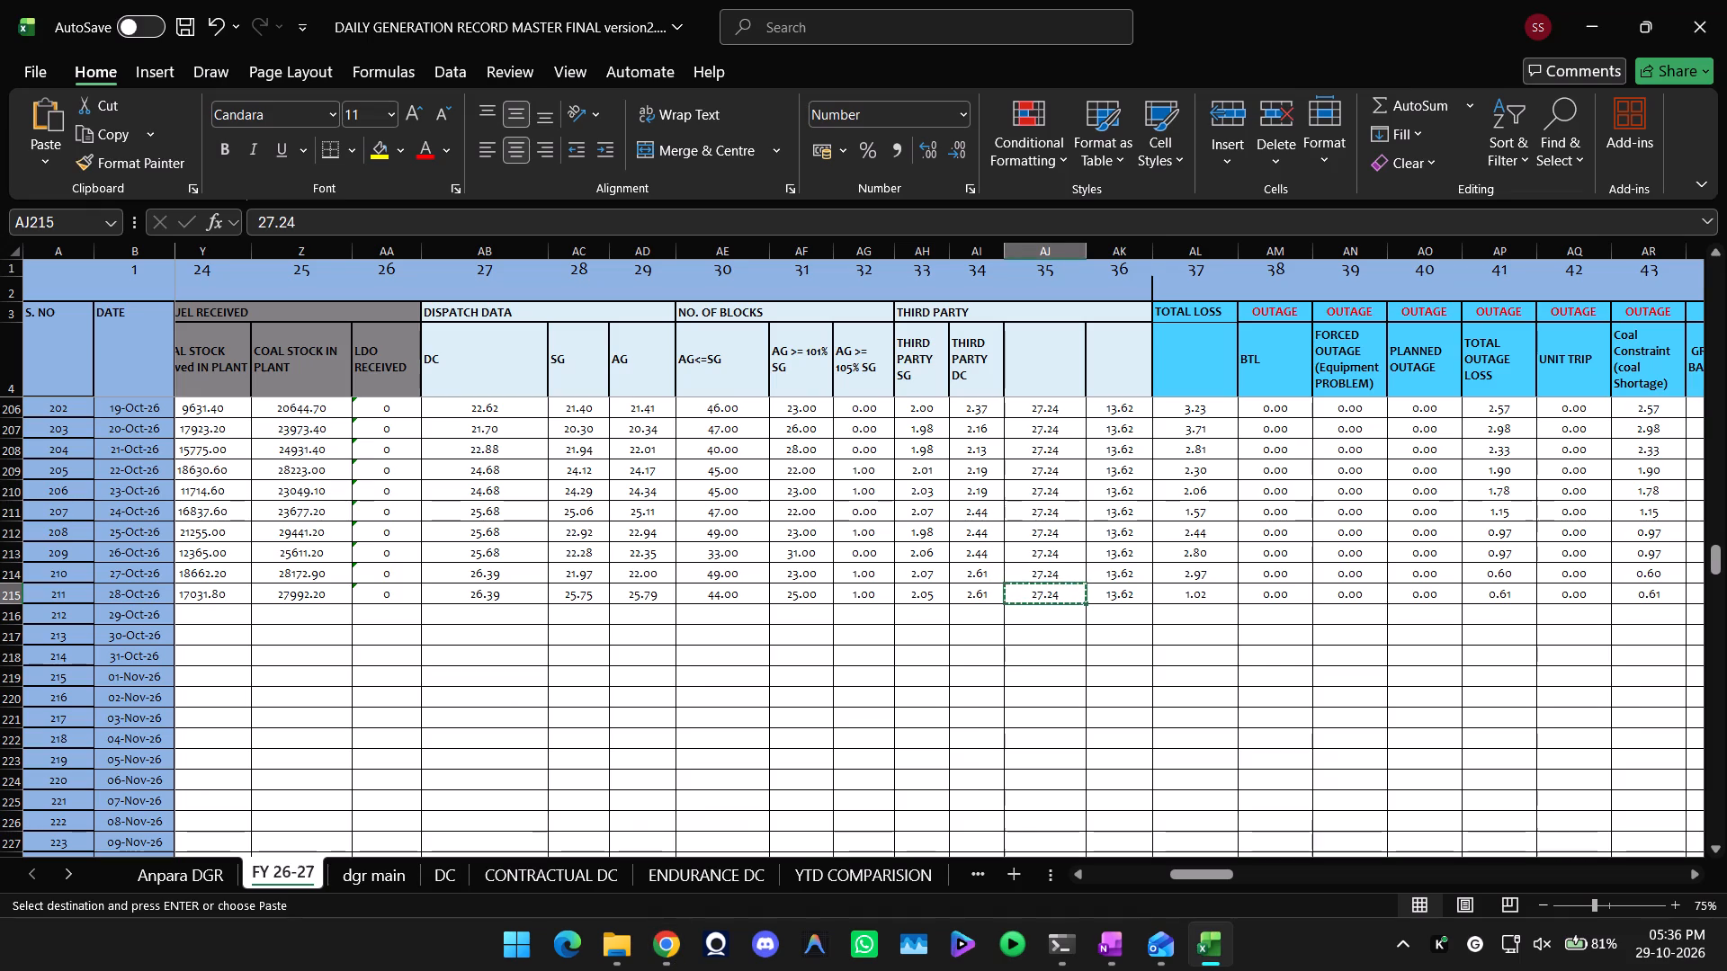
click(1125, 591)
key(ctrl+c)
key(alt+Tab)
click(691, 746)
key(ctrl+v)
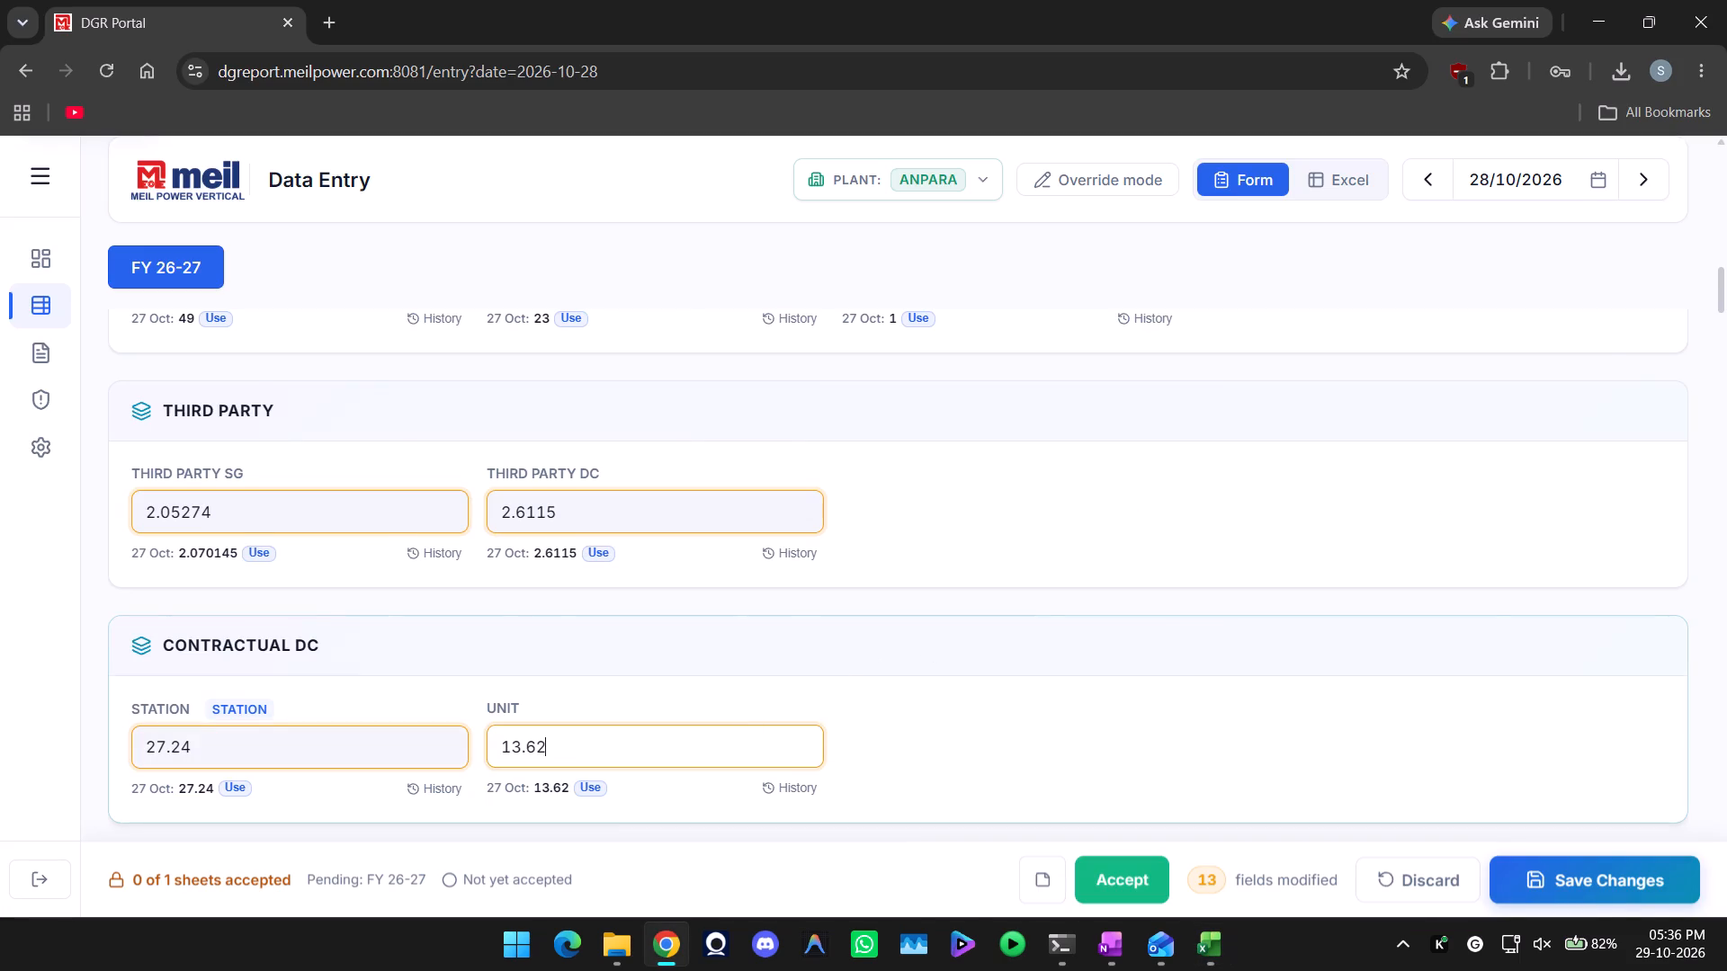
Copy the full-precision Total Loss 1.02300668334961 for 28-Oct-26 from the workbook into the portal's Unit-1 Generation Loss Break Up section.
key(alt+Tab)
click(1206, 595)
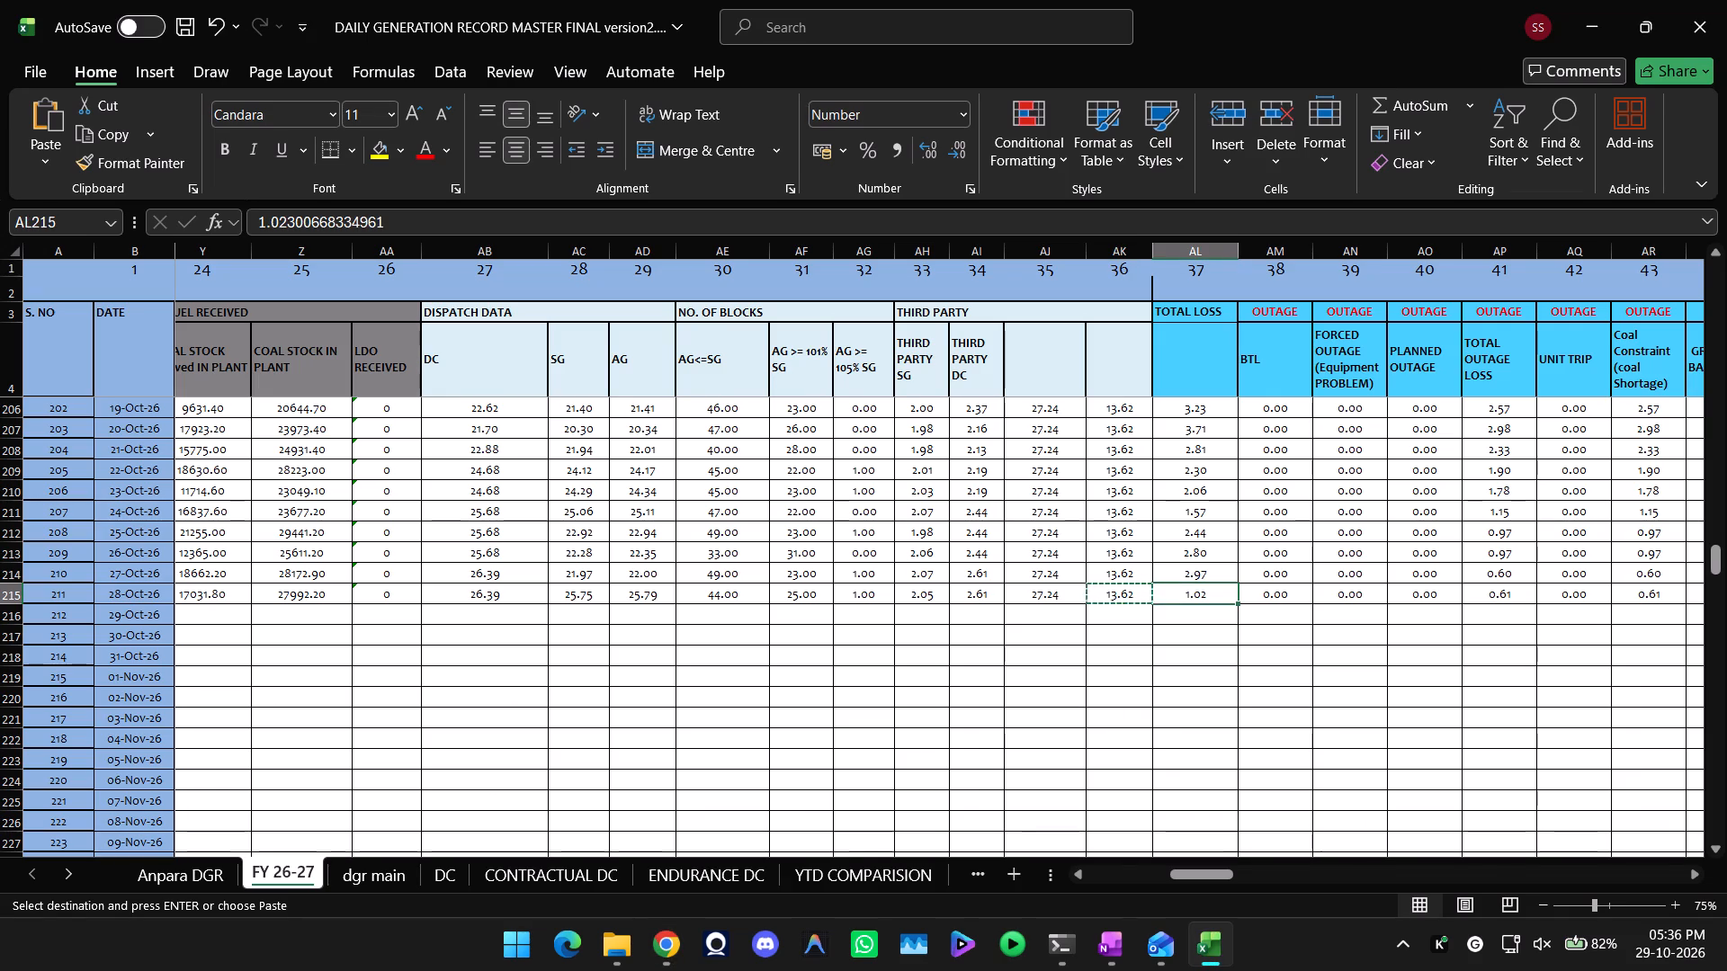
key(ctrl+c)
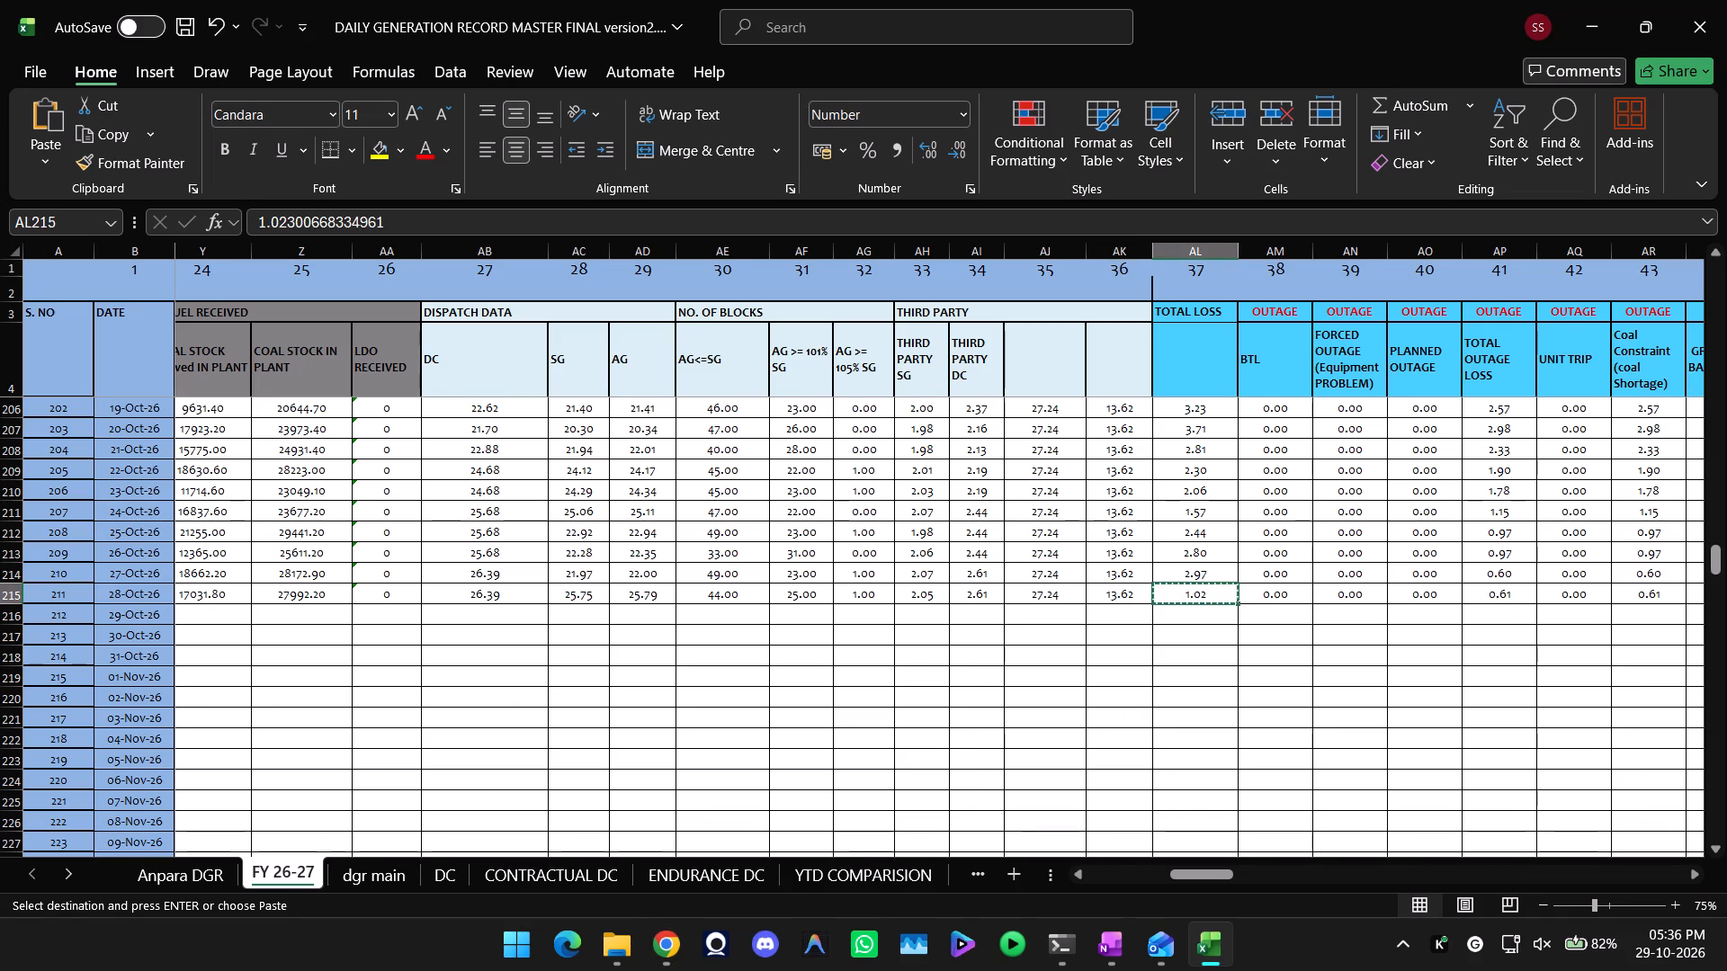
triple_click(1208, 592)
key(ctrl+a)
key(ctrl+c)
key(alt+Tab)
scroll(681, 633, down, 2)
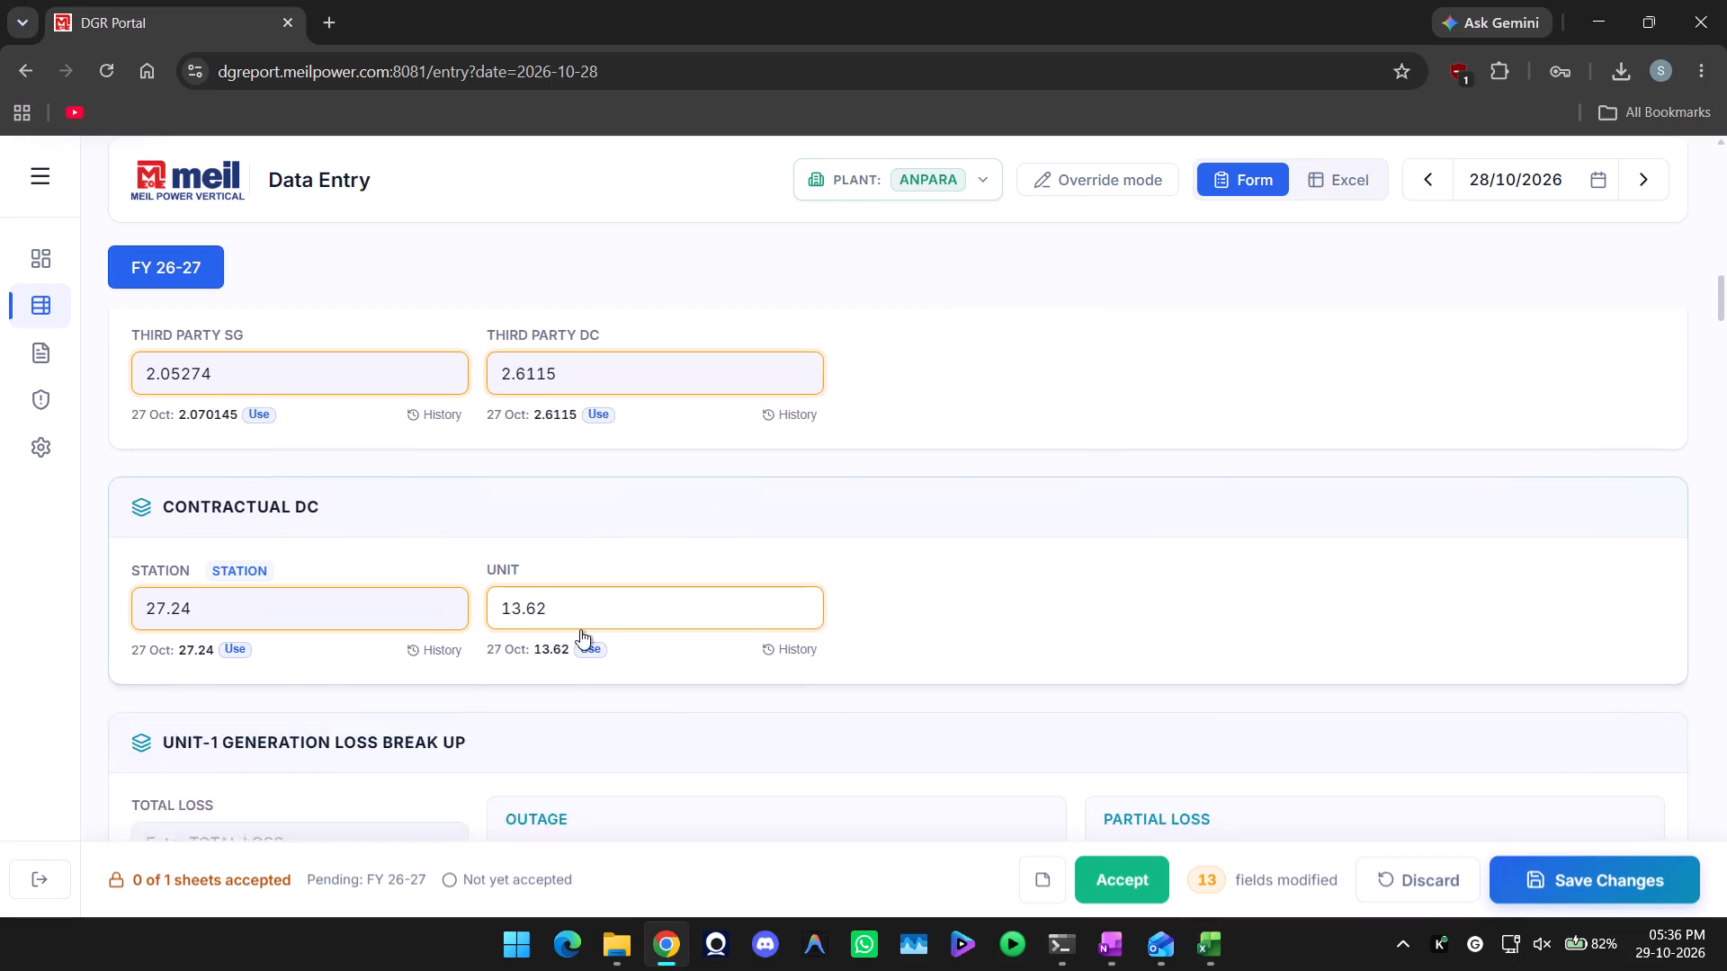
scroll(580, 629, down, 1)
click(375, 649)
key(ctrl+v)
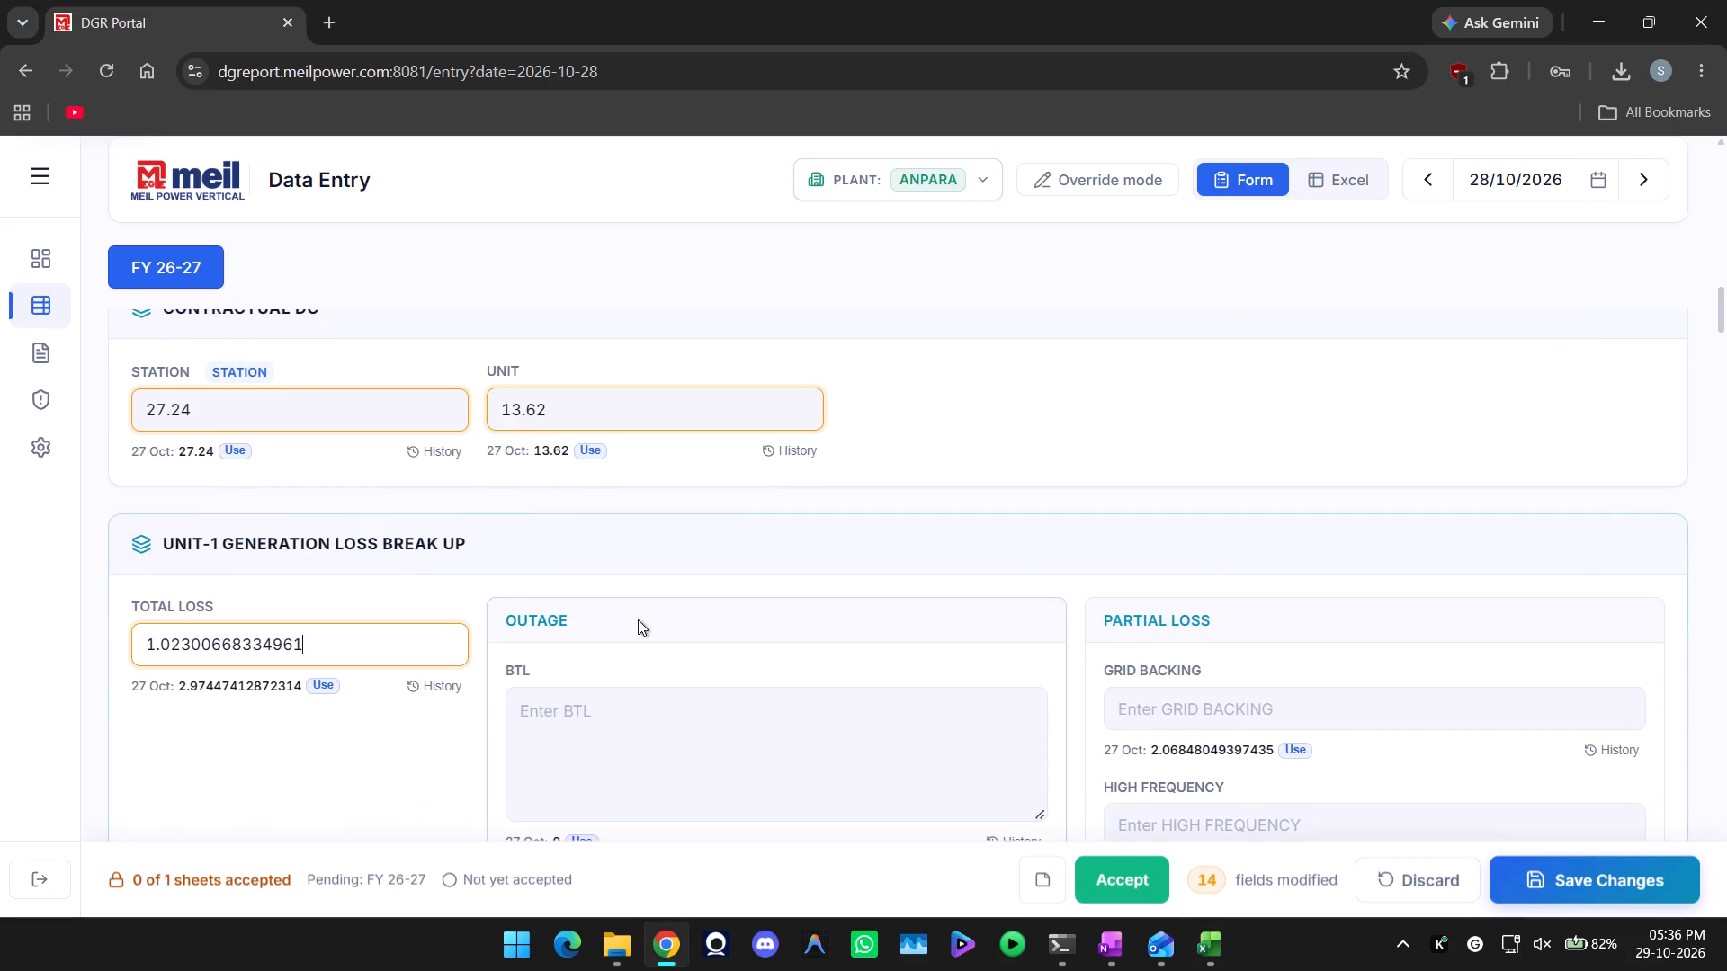
Save the modified fields of the 28/10/2026 data entry.
click(1568, 876)
Leave cell editing in the workbook and fill the portal's Unit-1 outage BTL field with the 27 Oct value 0.
scroll(1148, 663, down, 2)
key(alt+Tab)
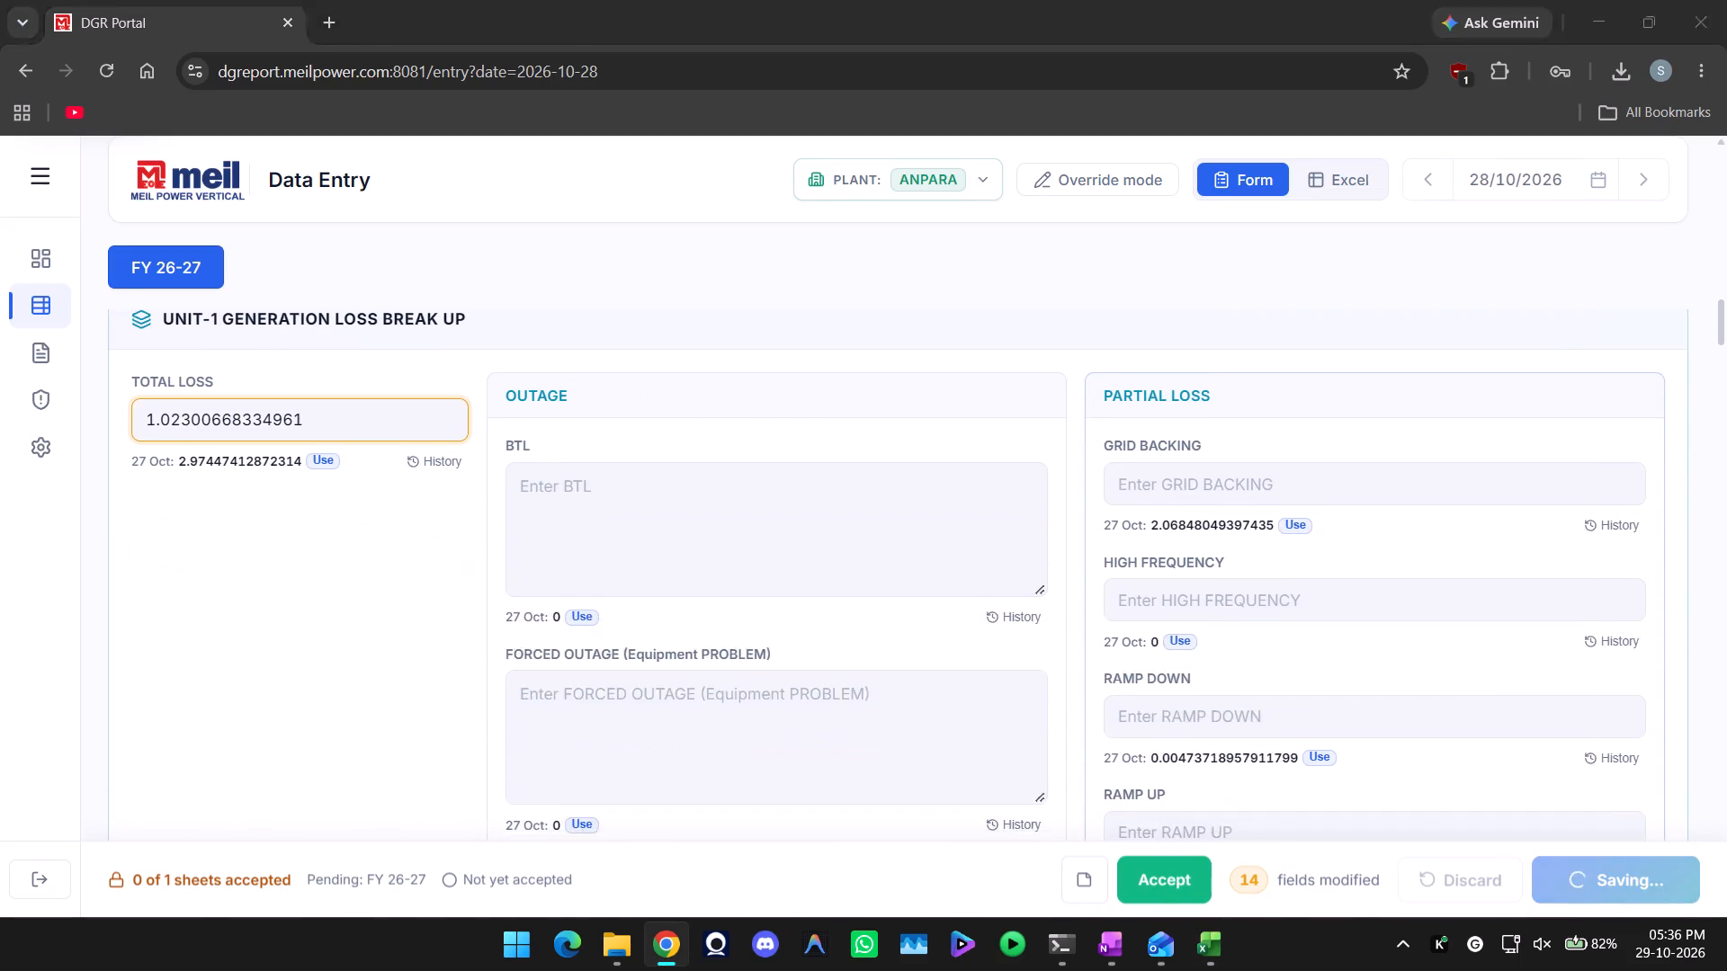
key(Escape)
key(alt+Tab)
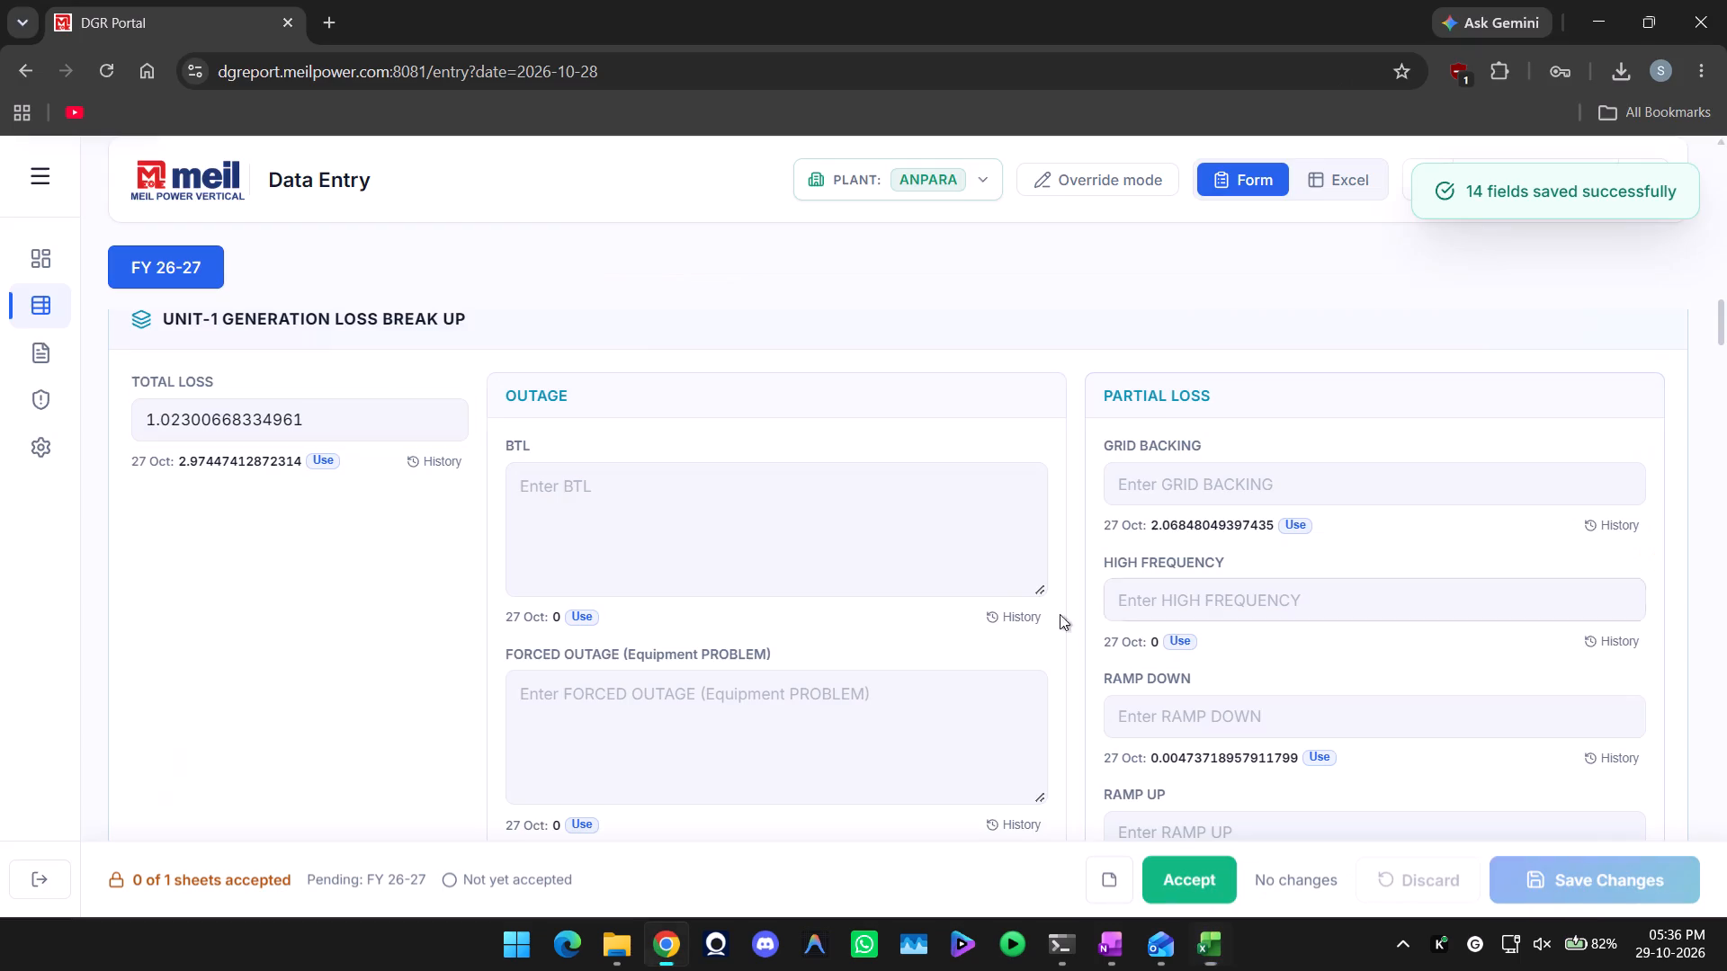
click(589, 619)
Examine the portal's Unit-1 outage and partial loss fields against the outage columns in the workbook.
scroll(660, 530, down, 2)
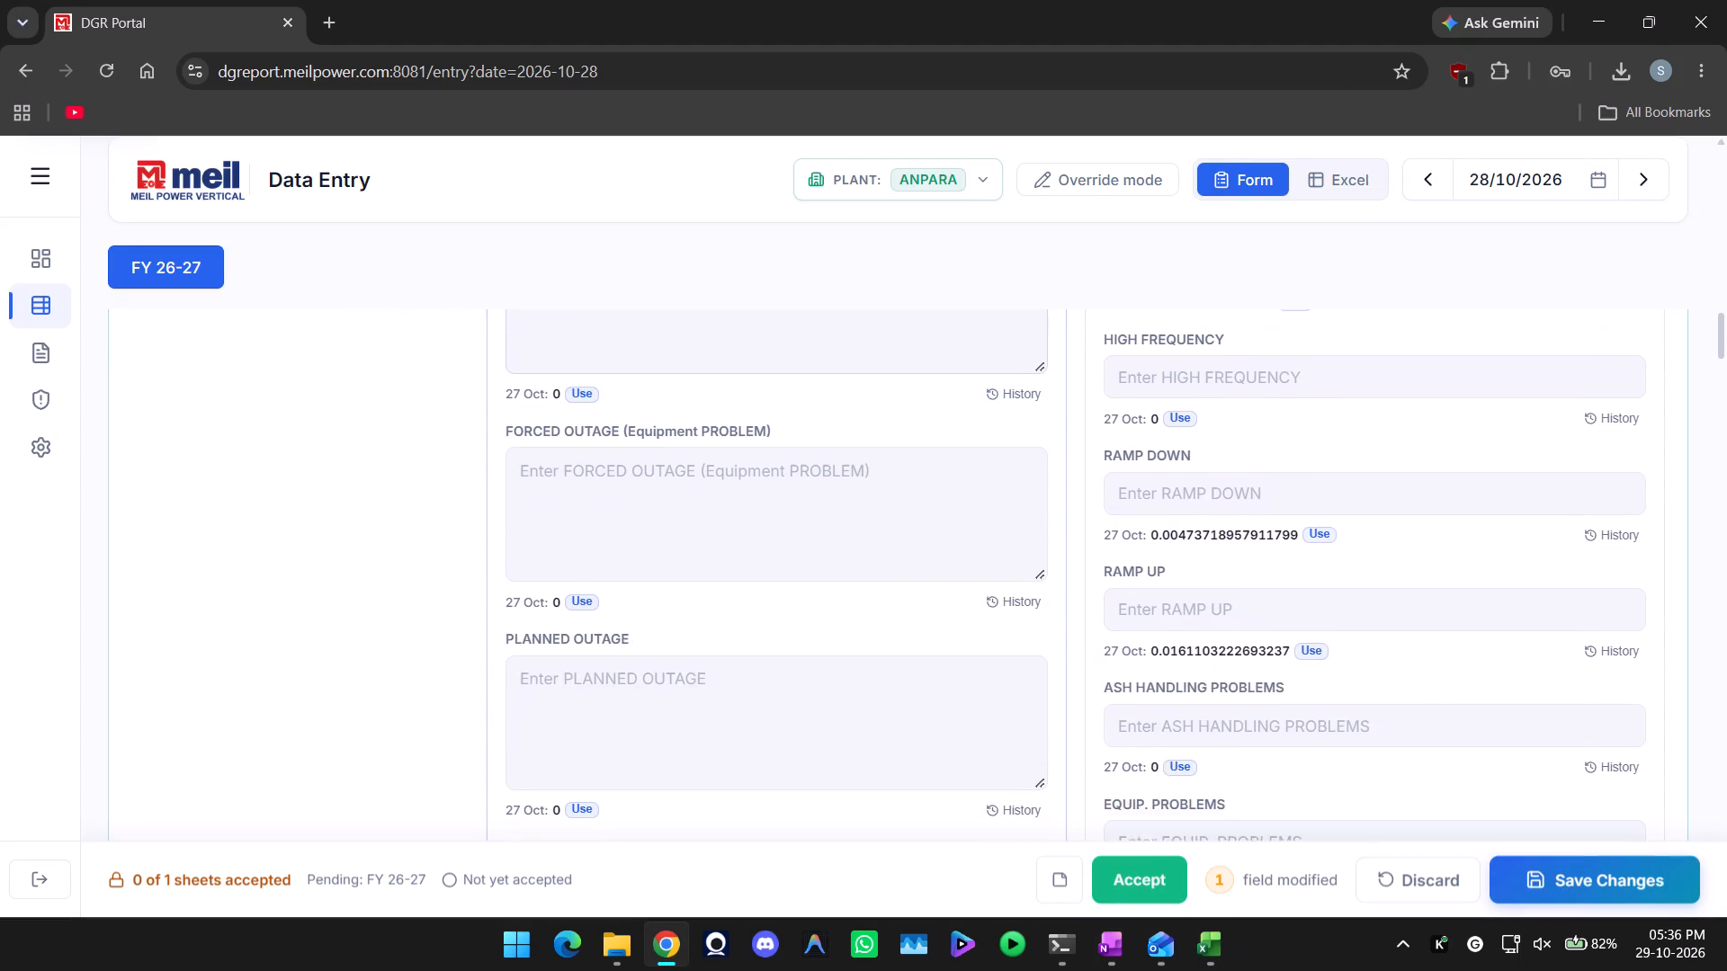
scroll(660, 530, down, 7)
scroll(660, 530, up, 8)
key(alt+Tab)
scroll(1138, 513, up, 3)
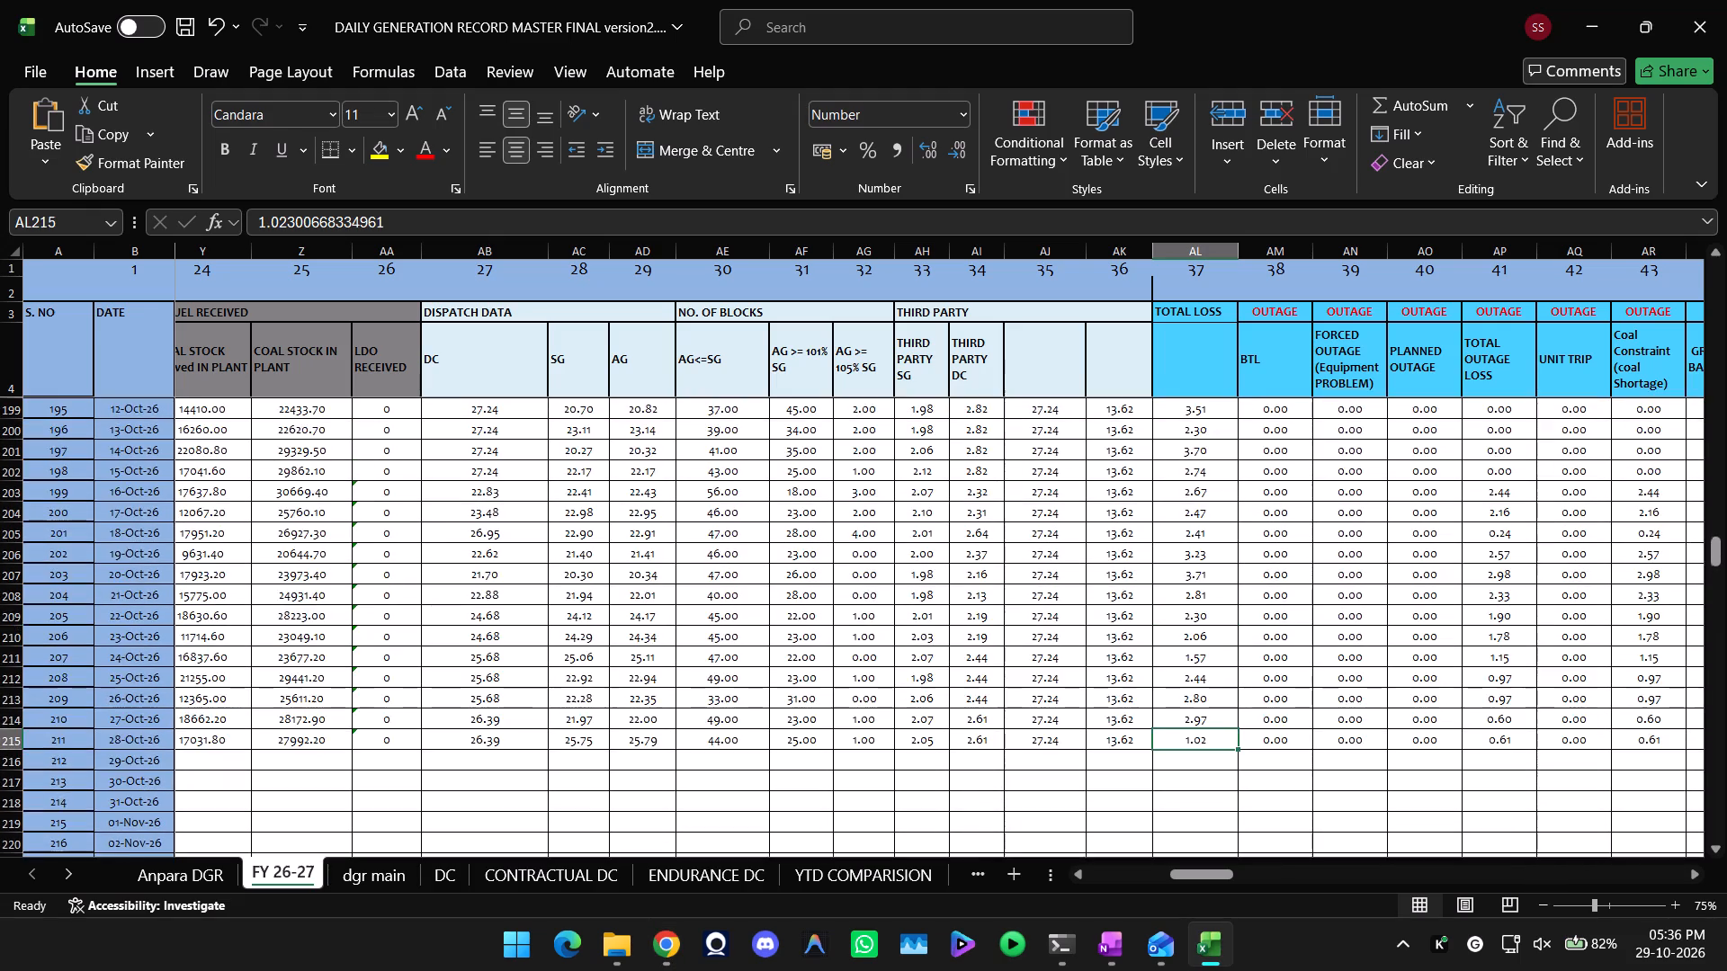
scroll(1138, 513, down, 2)
key(alt+Tab)
Capture the Unit-1 Generation Loss Break Up area with Total Loss and BTL, and paste it into the OneNote Anpara page.
scroll(946, 526, up, 2)
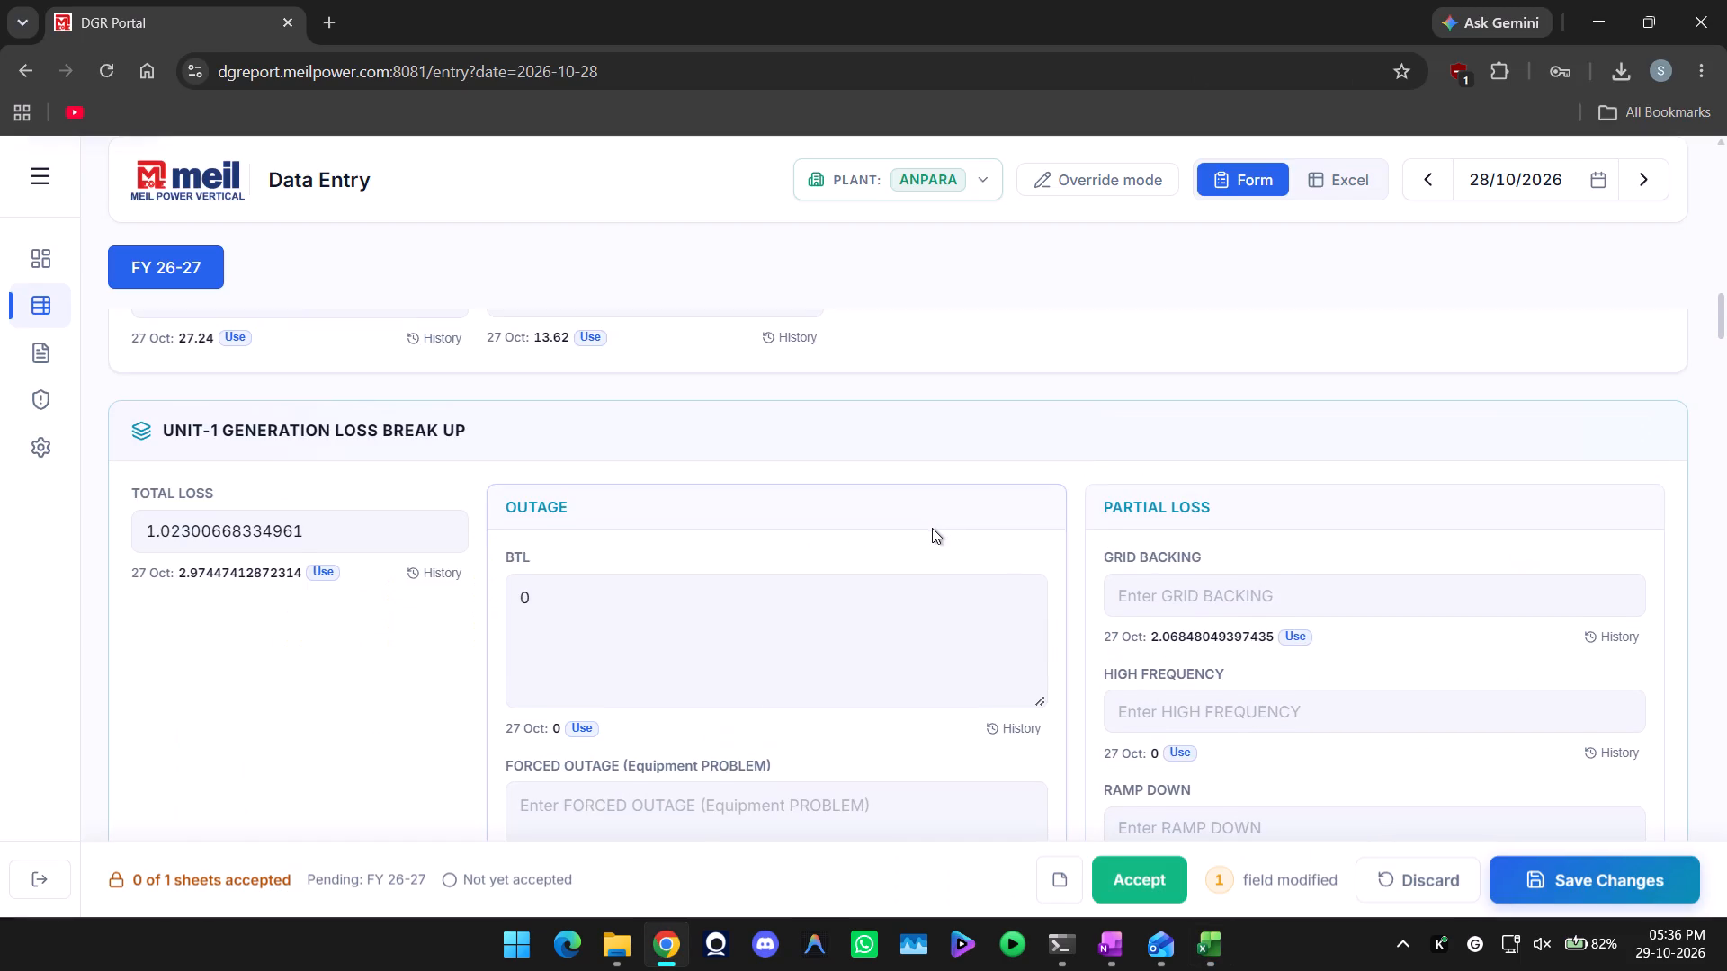
scroll(931, 528, down, 1)
scroll(929, 529, up, 1)
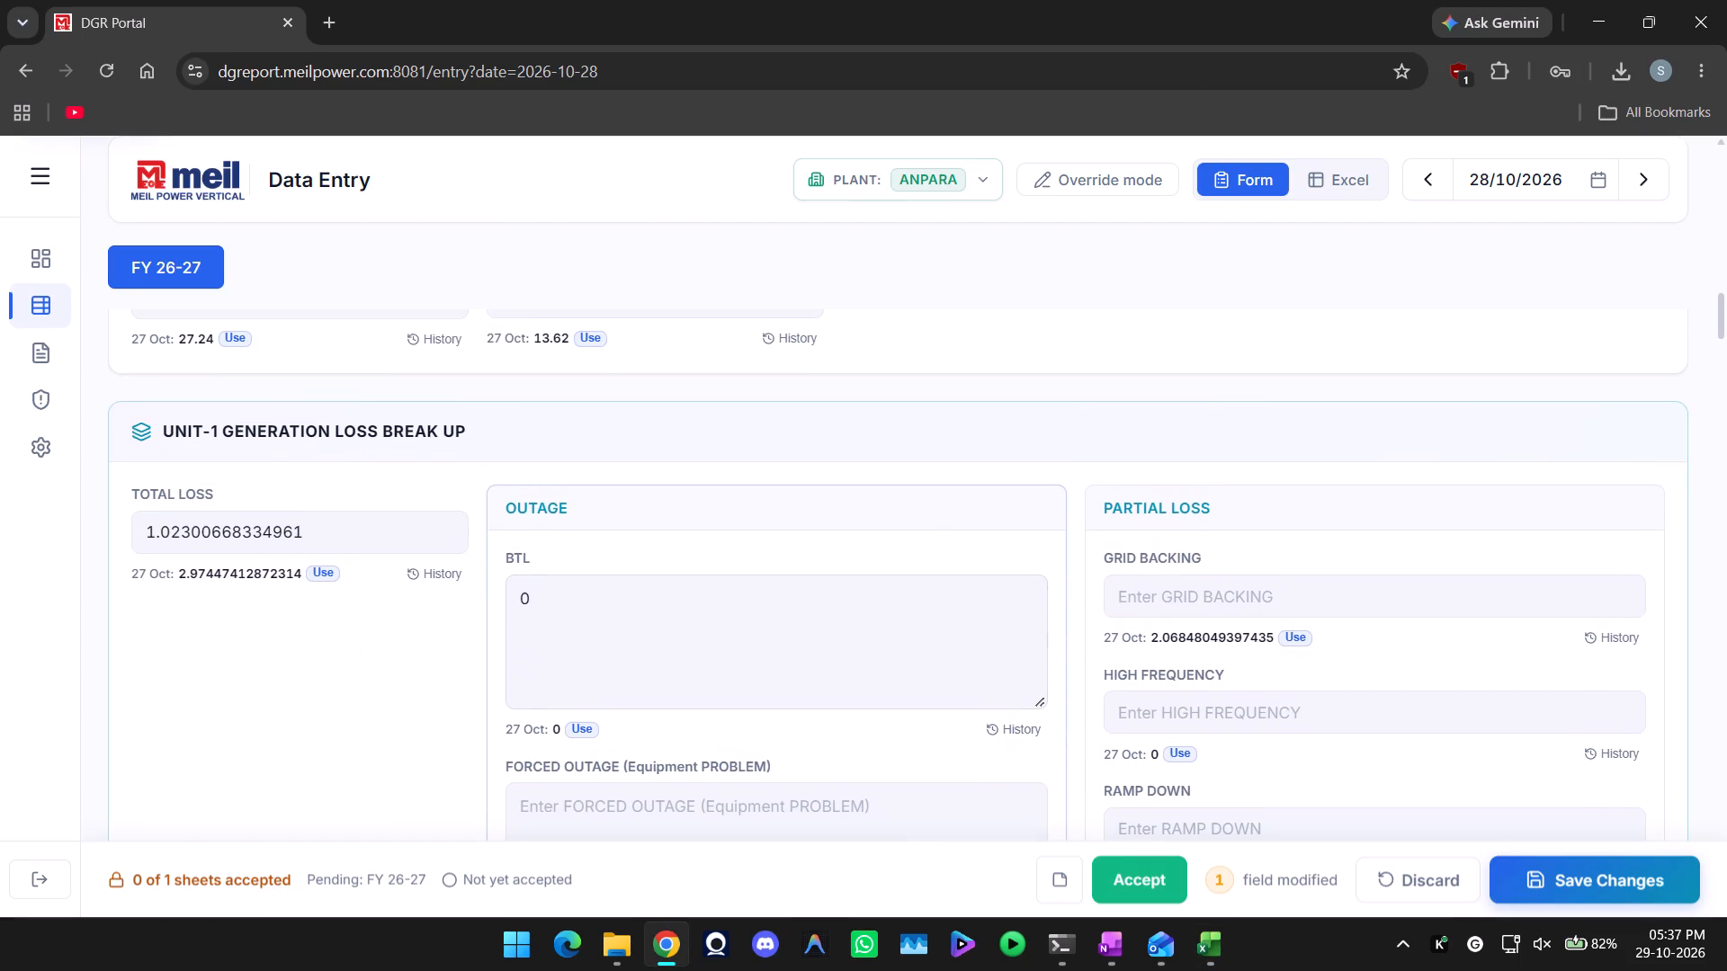
key(shift+super+s)
drag(99, 386, 1069, 785)
key(alt+Tab)
key(alt+Tab)
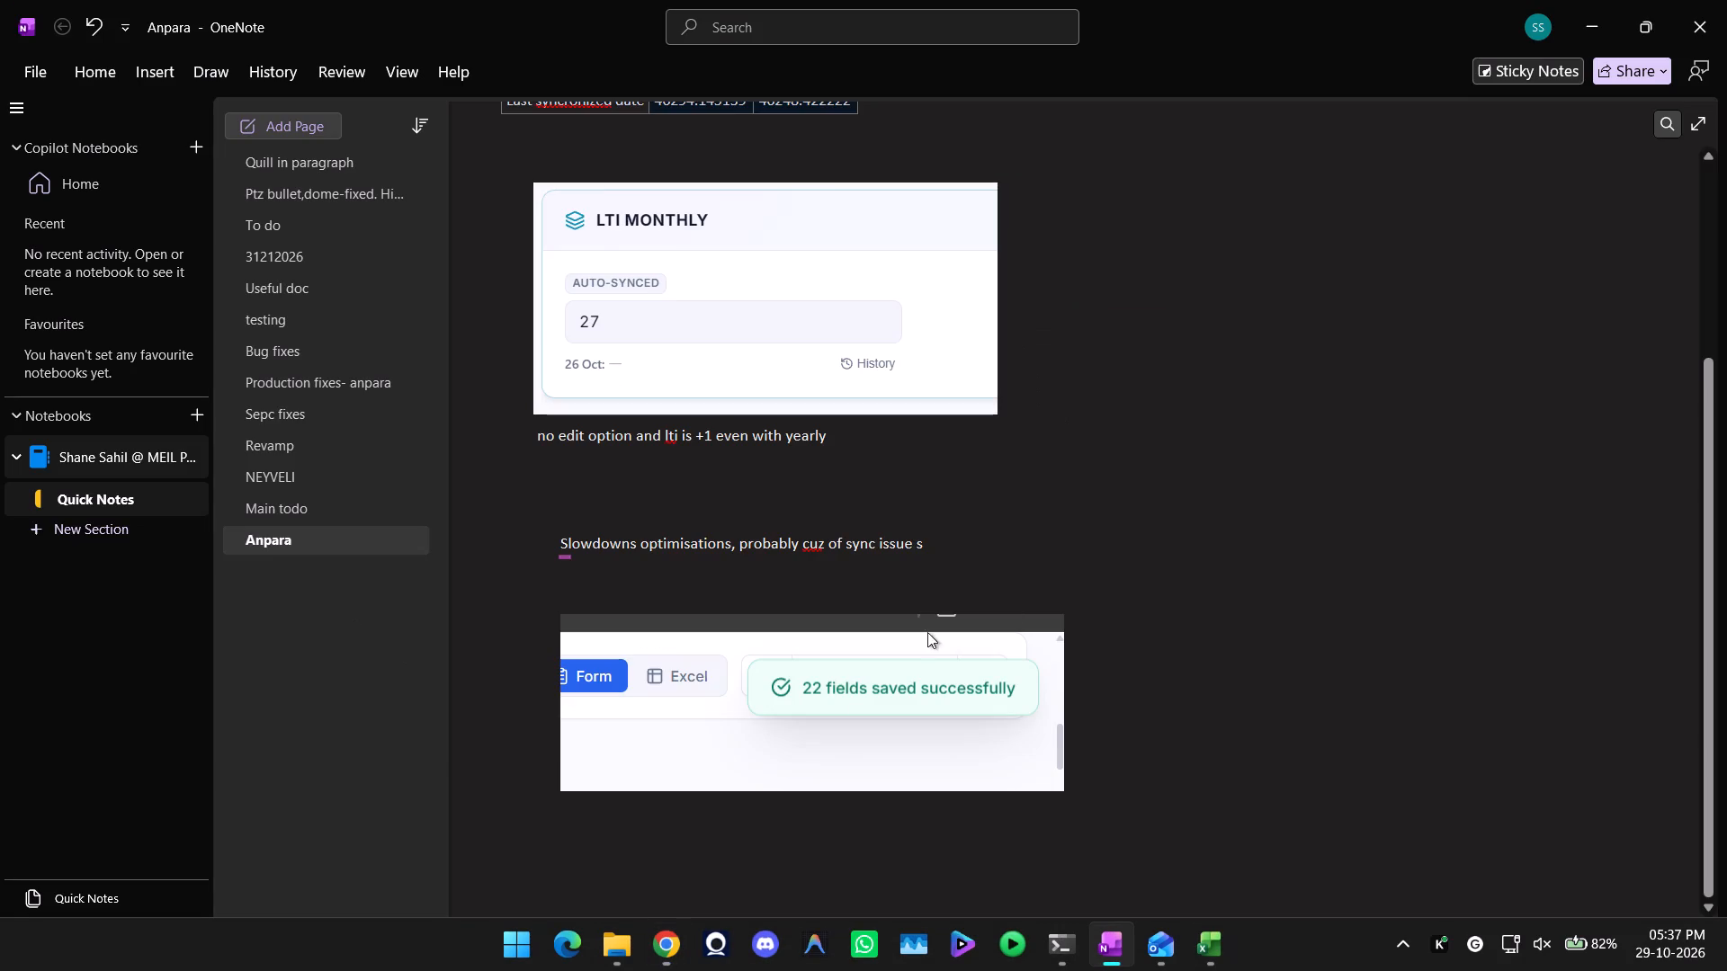
click(1237, 636)
key(ctrl+v)
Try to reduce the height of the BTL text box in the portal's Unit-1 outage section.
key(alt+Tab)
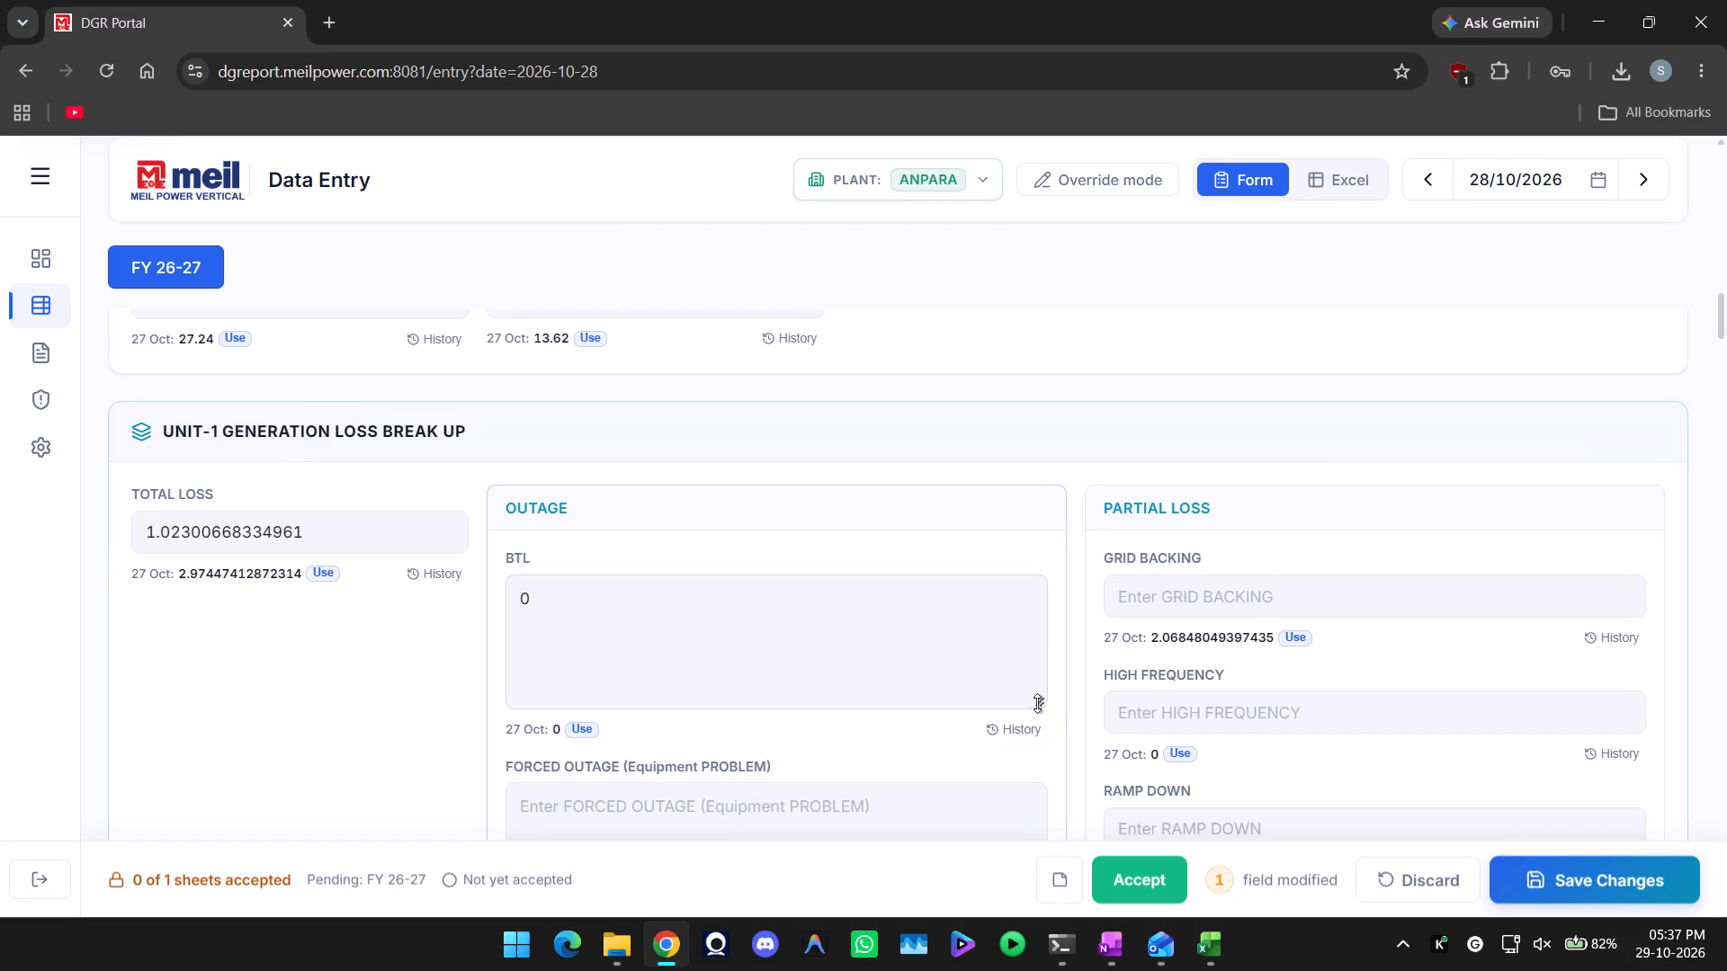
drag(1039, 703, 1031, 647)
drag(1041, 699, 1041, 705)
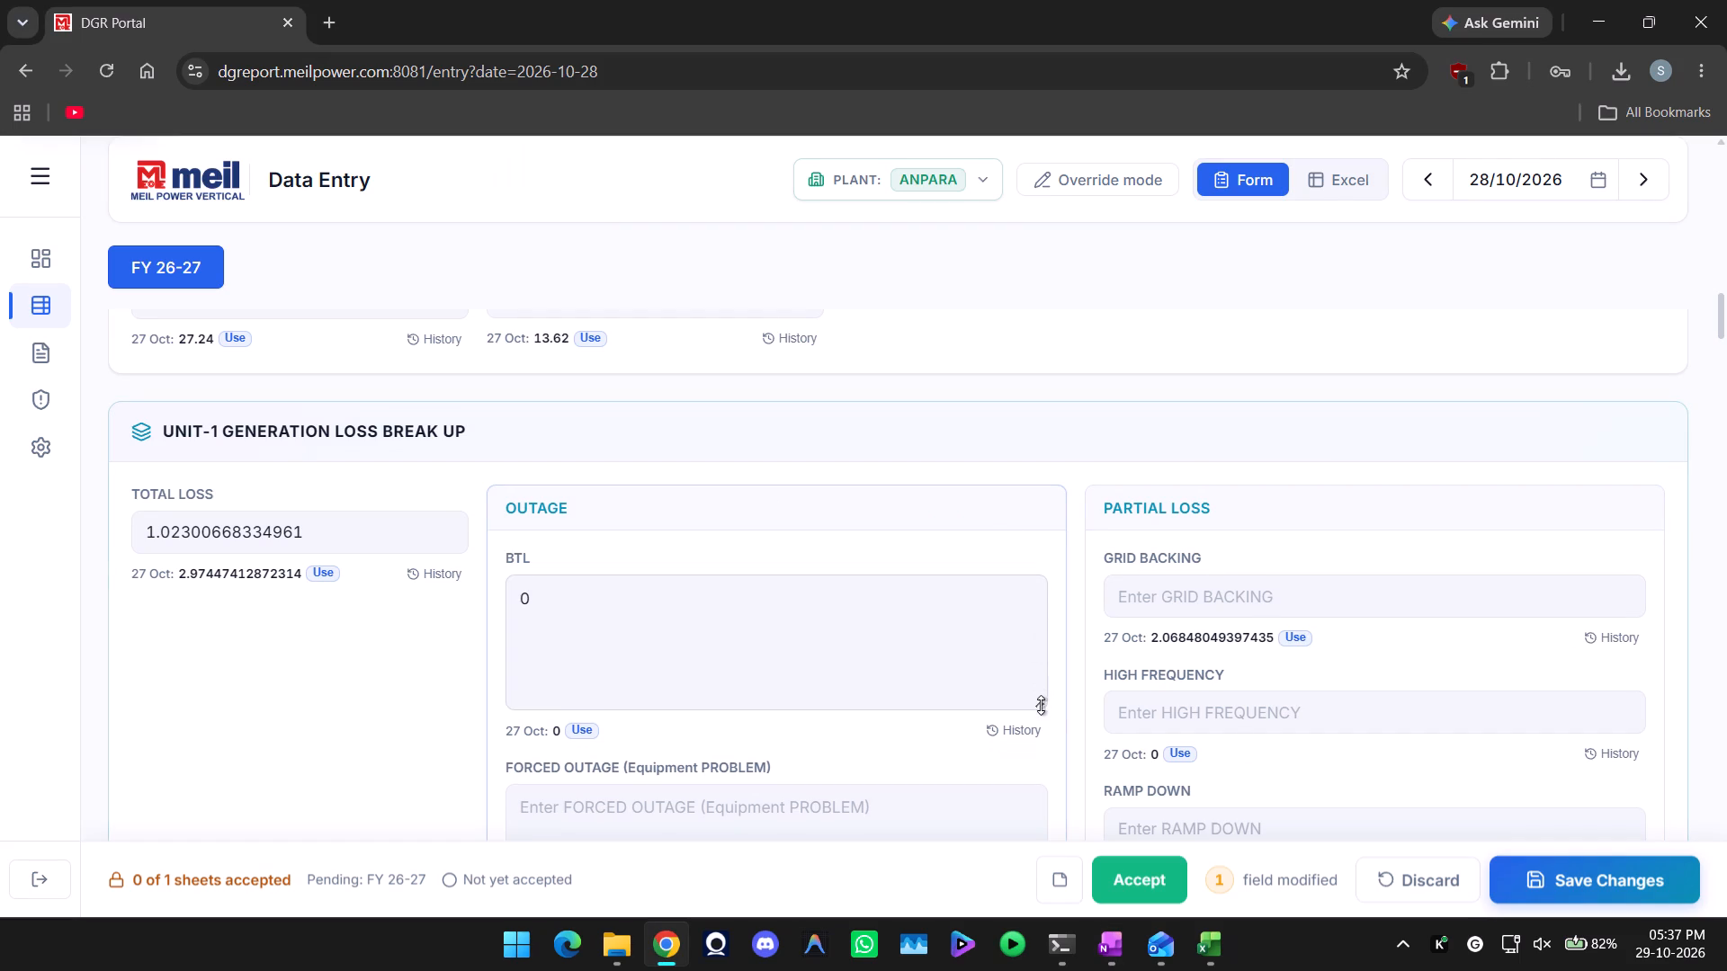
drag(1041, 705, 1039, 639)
Fill the Unit-1 Forced Outage (Equipment PROBLEM) field with the 27 Oct value 0.
scroll(972, 628, down, 2)
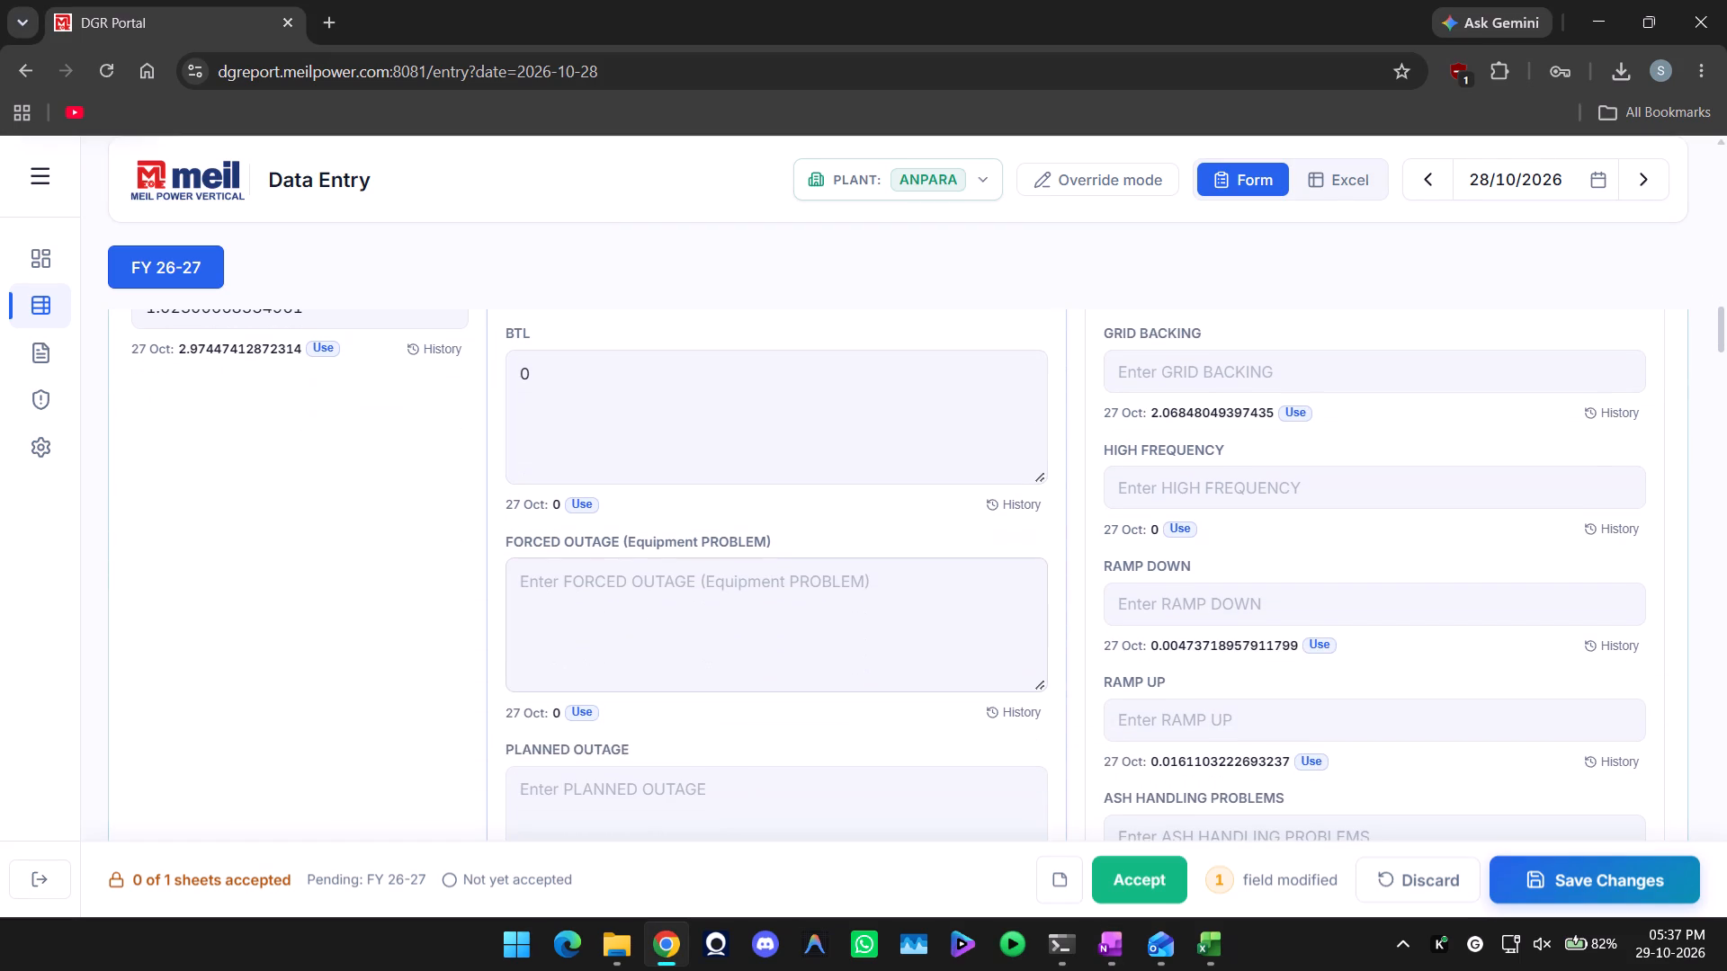
click(590, 708)
Check the workbook's Unit-1 outage columns and fill Planned Outage, Total Outage Loss and Unit Trip in the portal with the 27 Oct value 0.
key(alt+Tab)
key(alt+Tab)
key(alt+Tab)
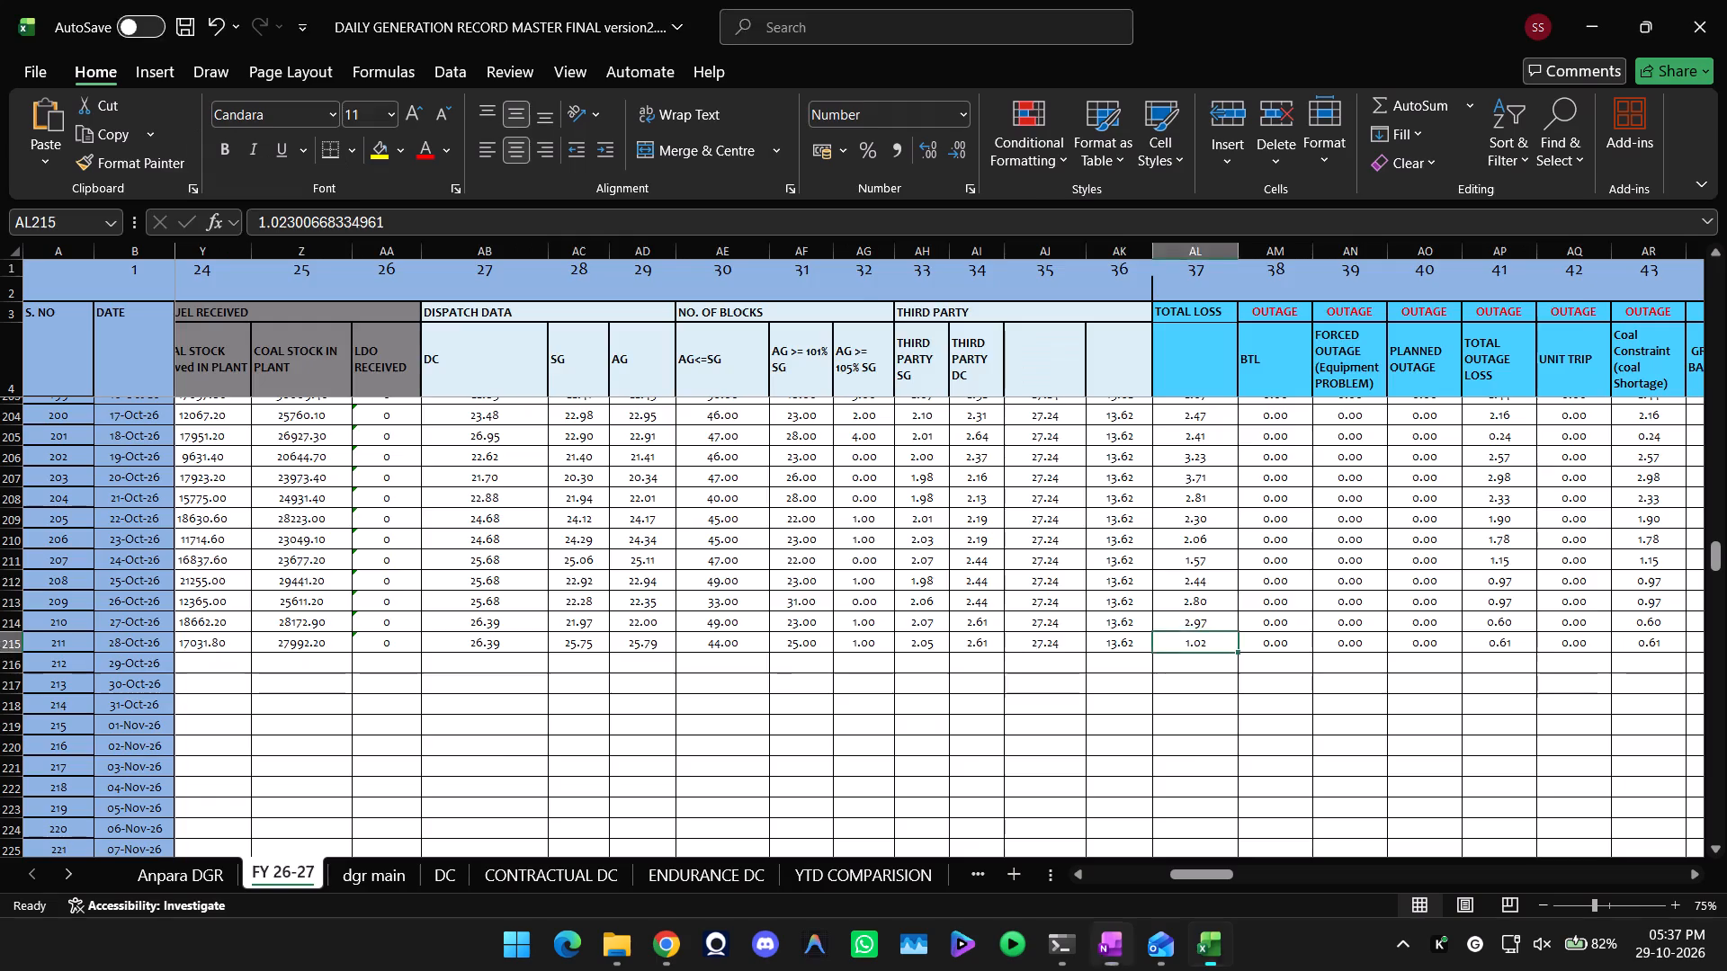
key(alt+Tab)
key(alt+Tab)
key(alt+Tab)
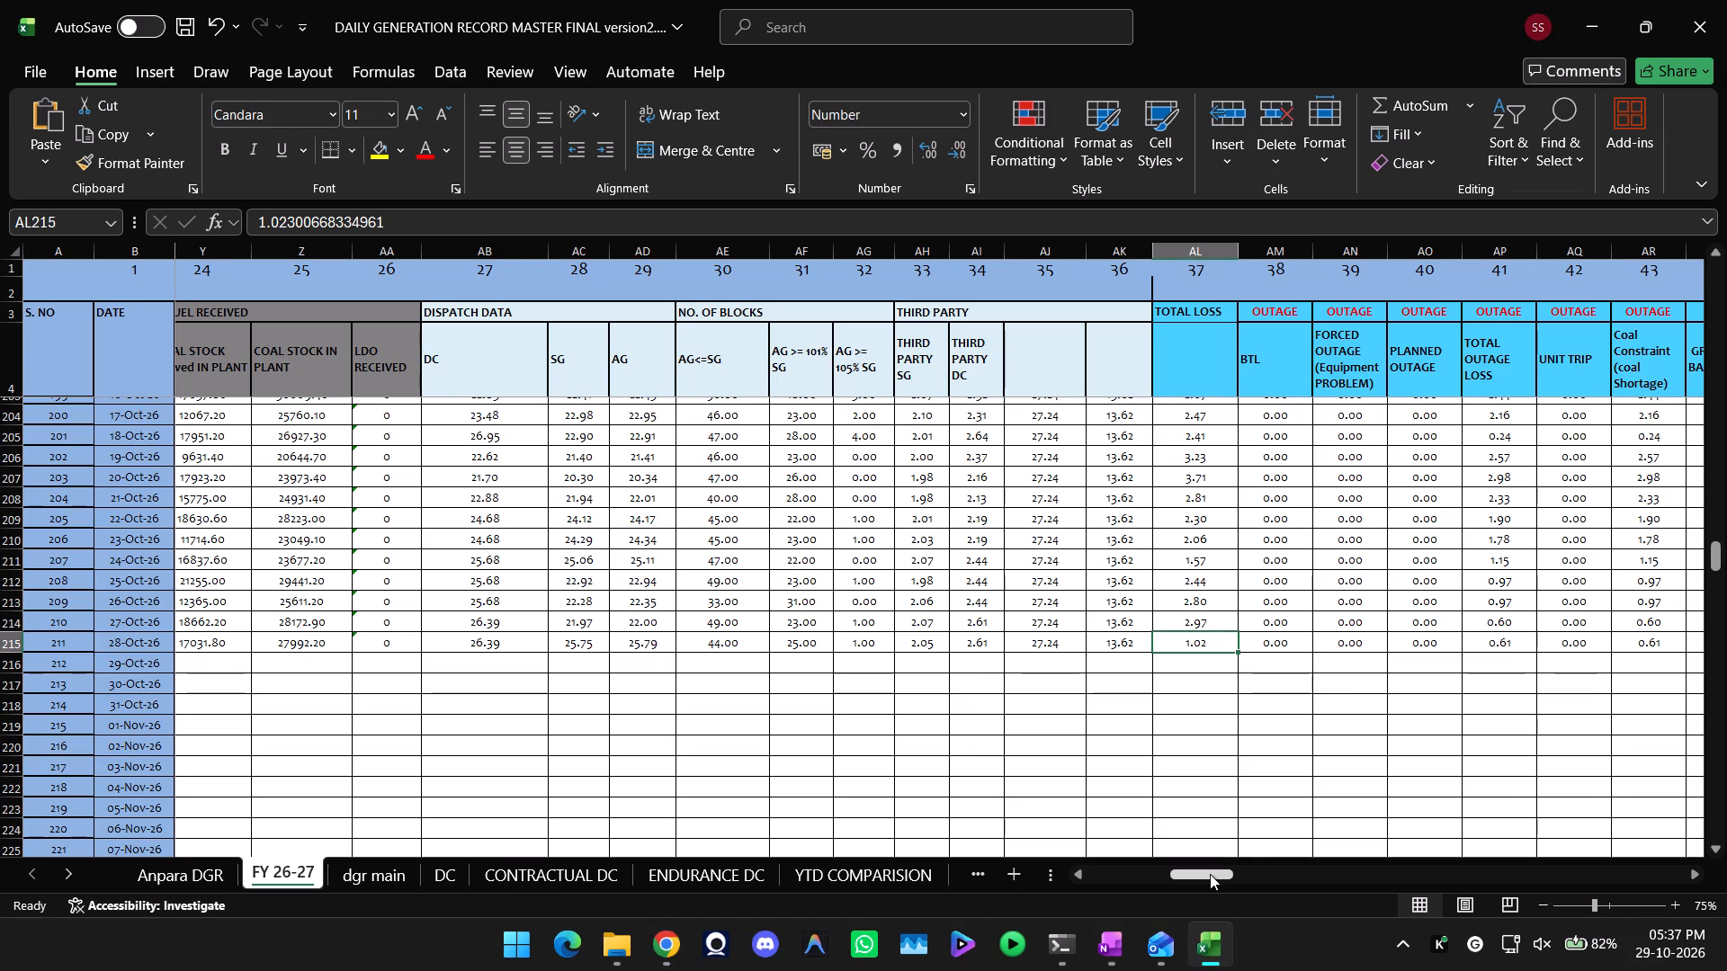
drag(1208, 874, 1235, 878)
key(alt+Tab)
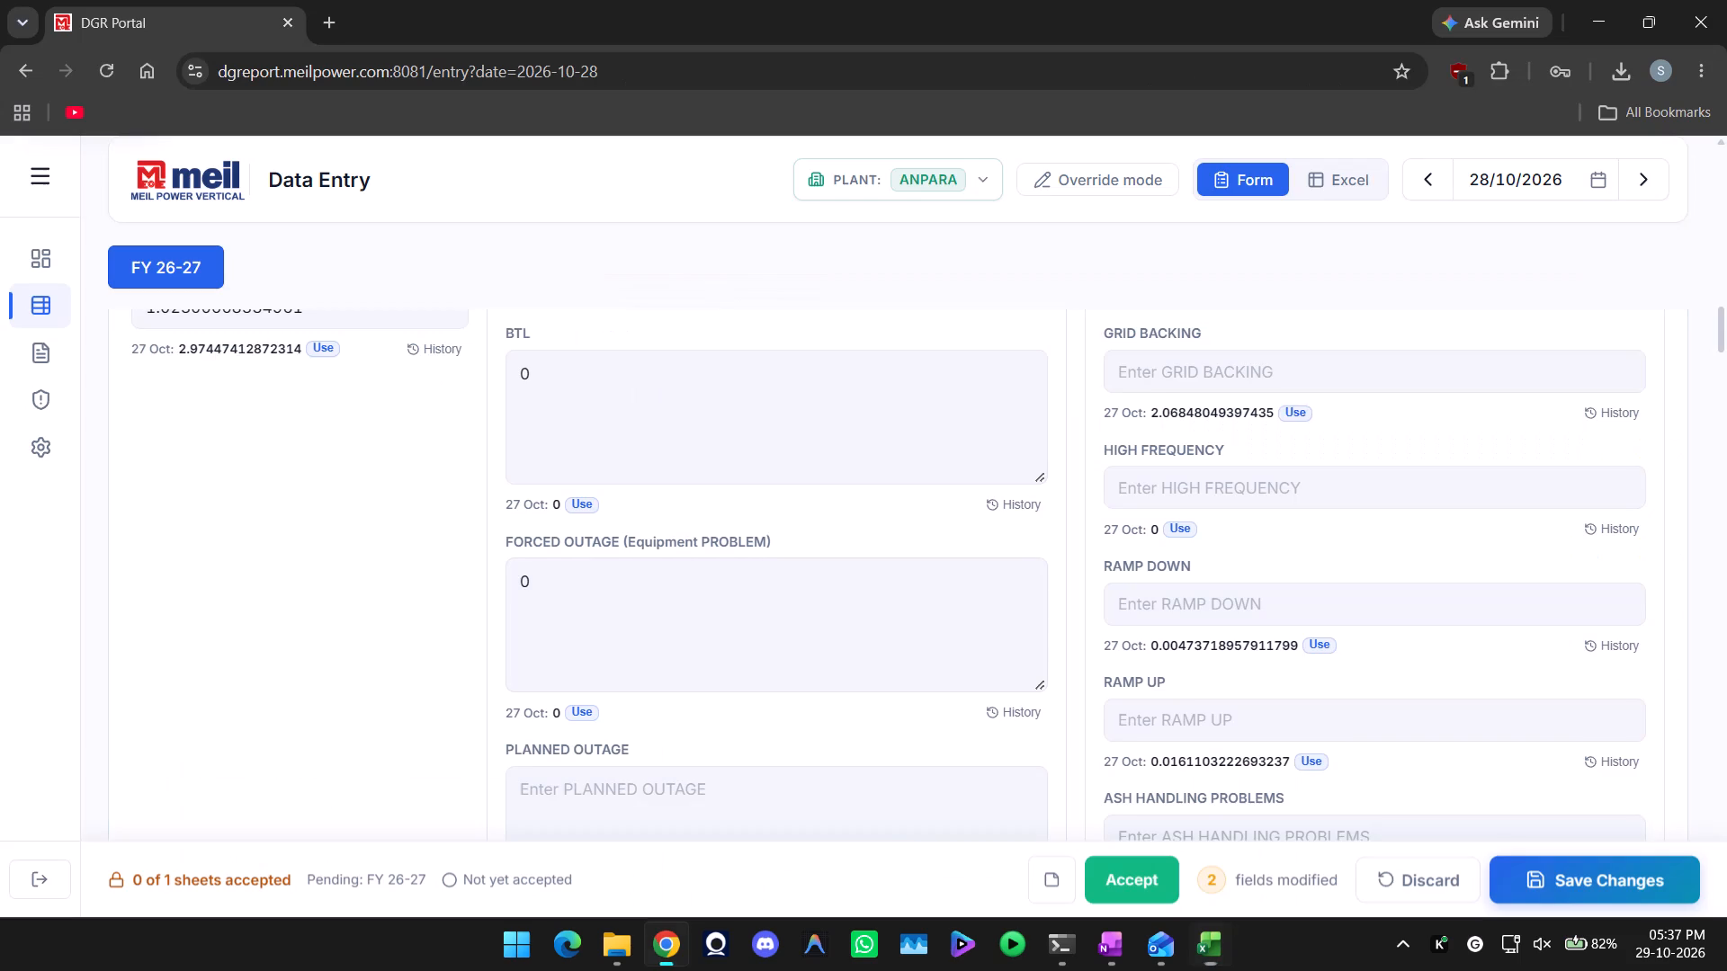
scroll(747, 655, down, 1)
scroll(604, 614, down, 1)
click(594, 692)
scroll(607, 690, down, 2)
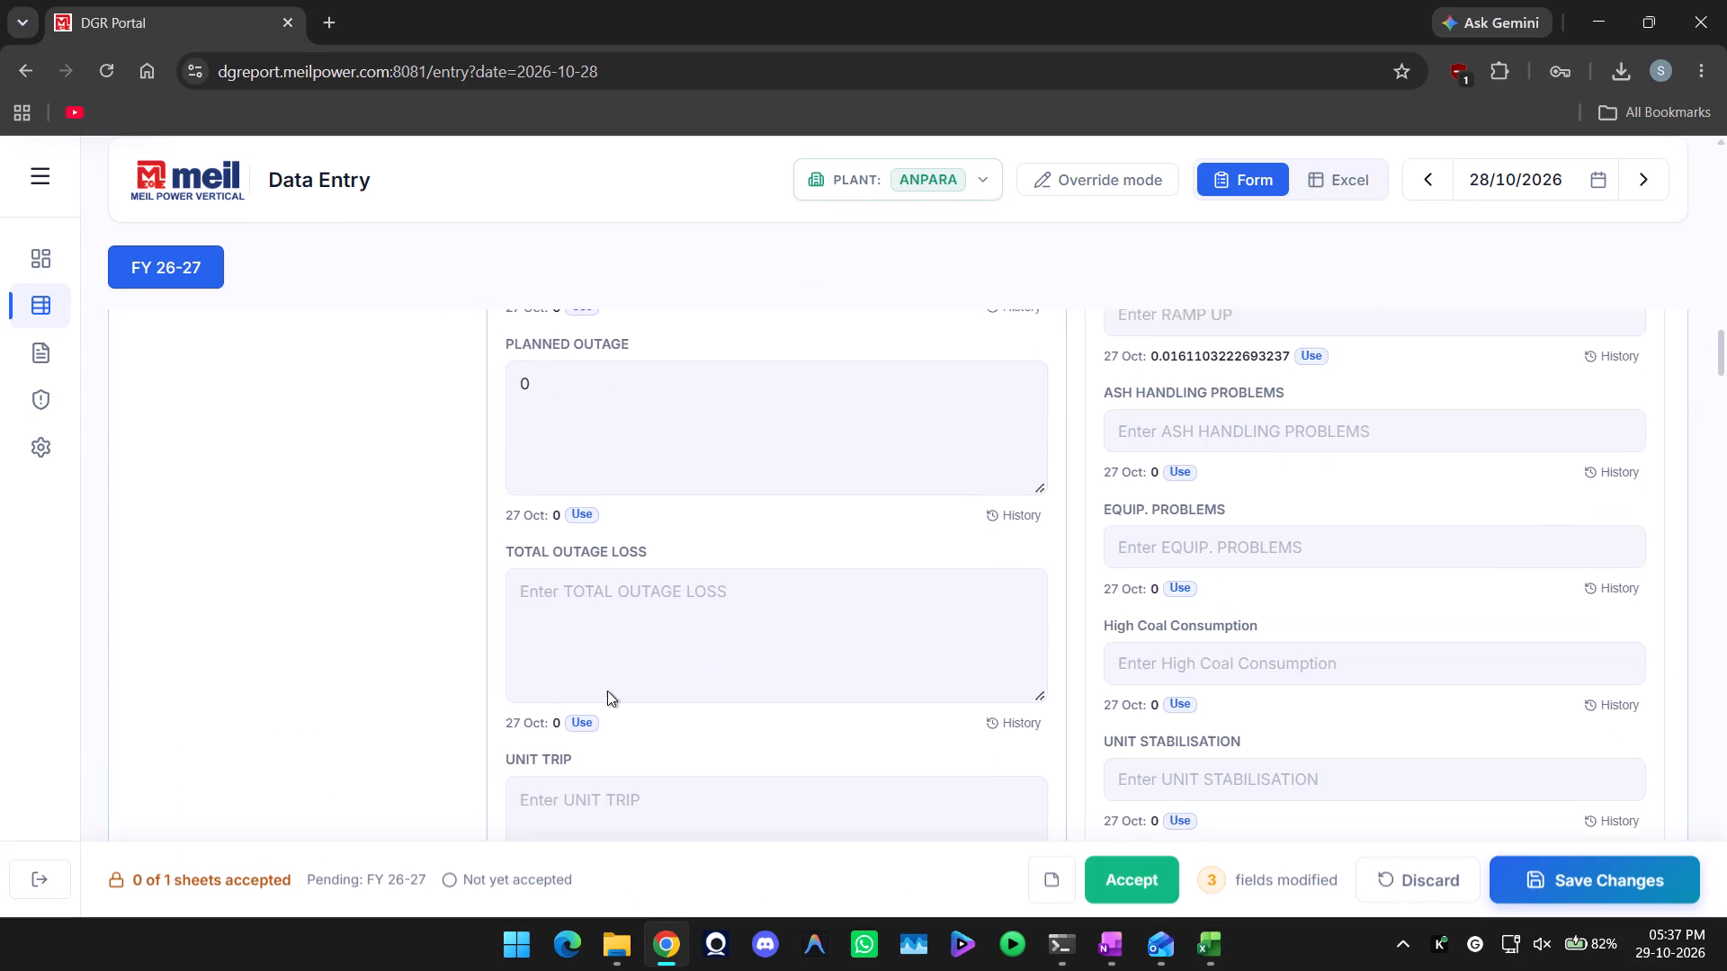
click(596, 679)
scroll(604, 681, down, 2)
click(595, 665)
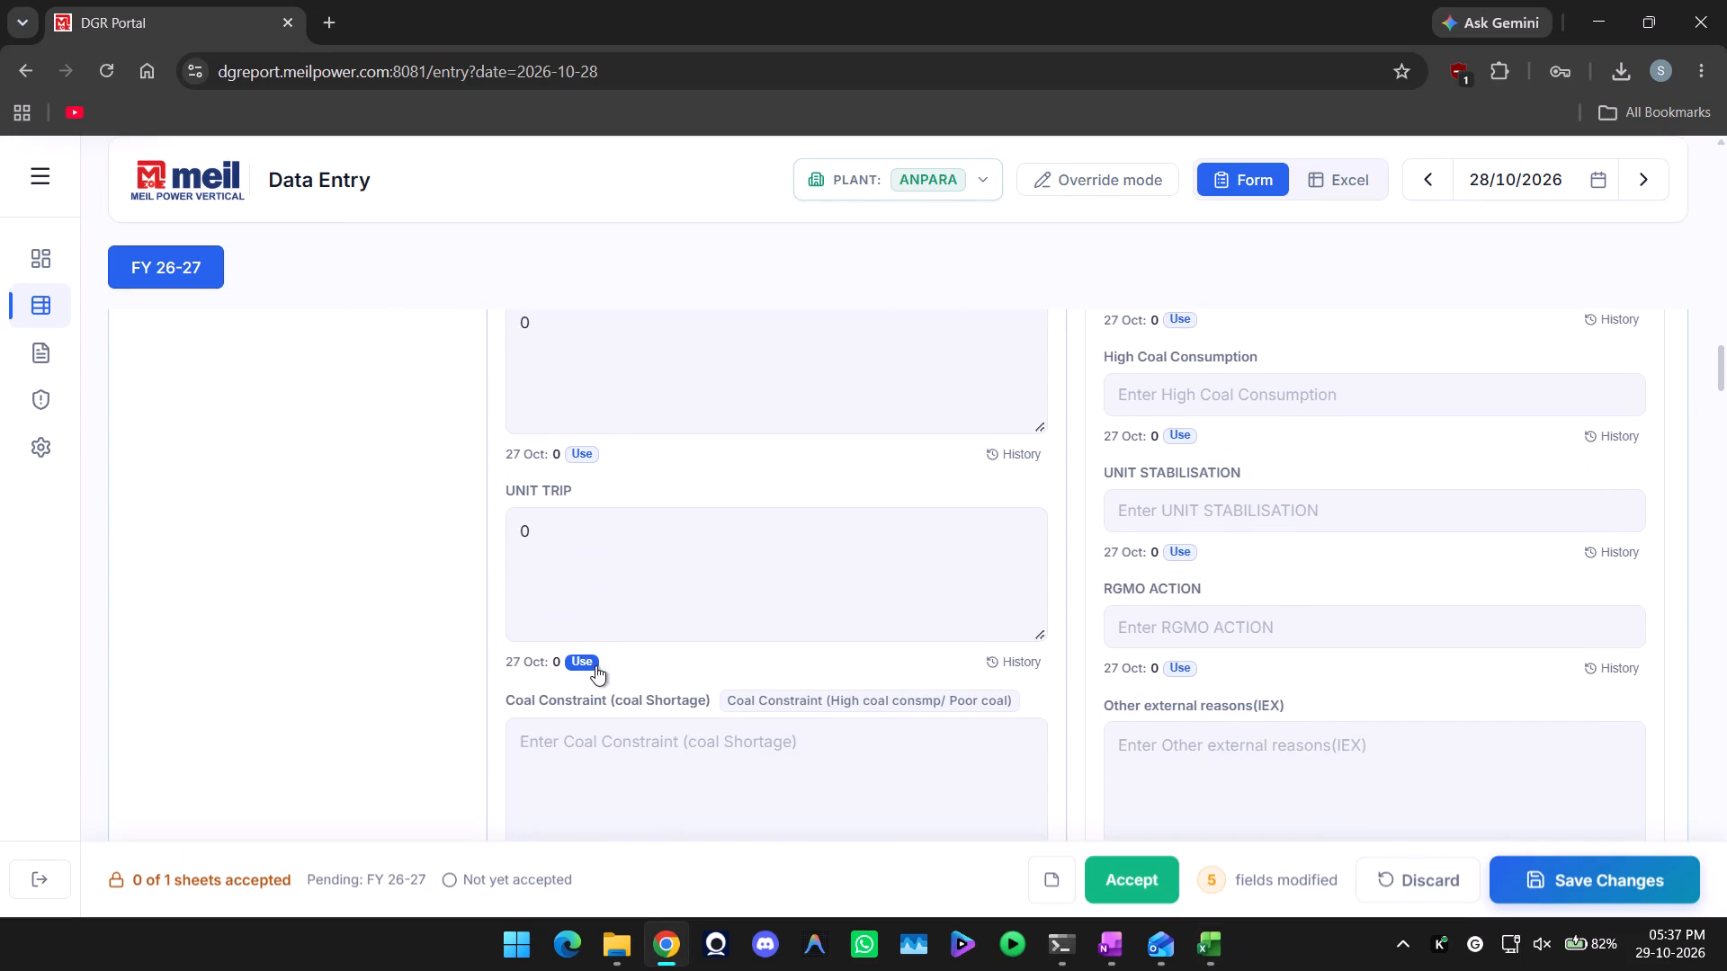
Examine the portal's Coal Constraint (coal Shortage) 30-day history against the Coal Constraint column in the workbook.
scroll(607, 669, down, 2)
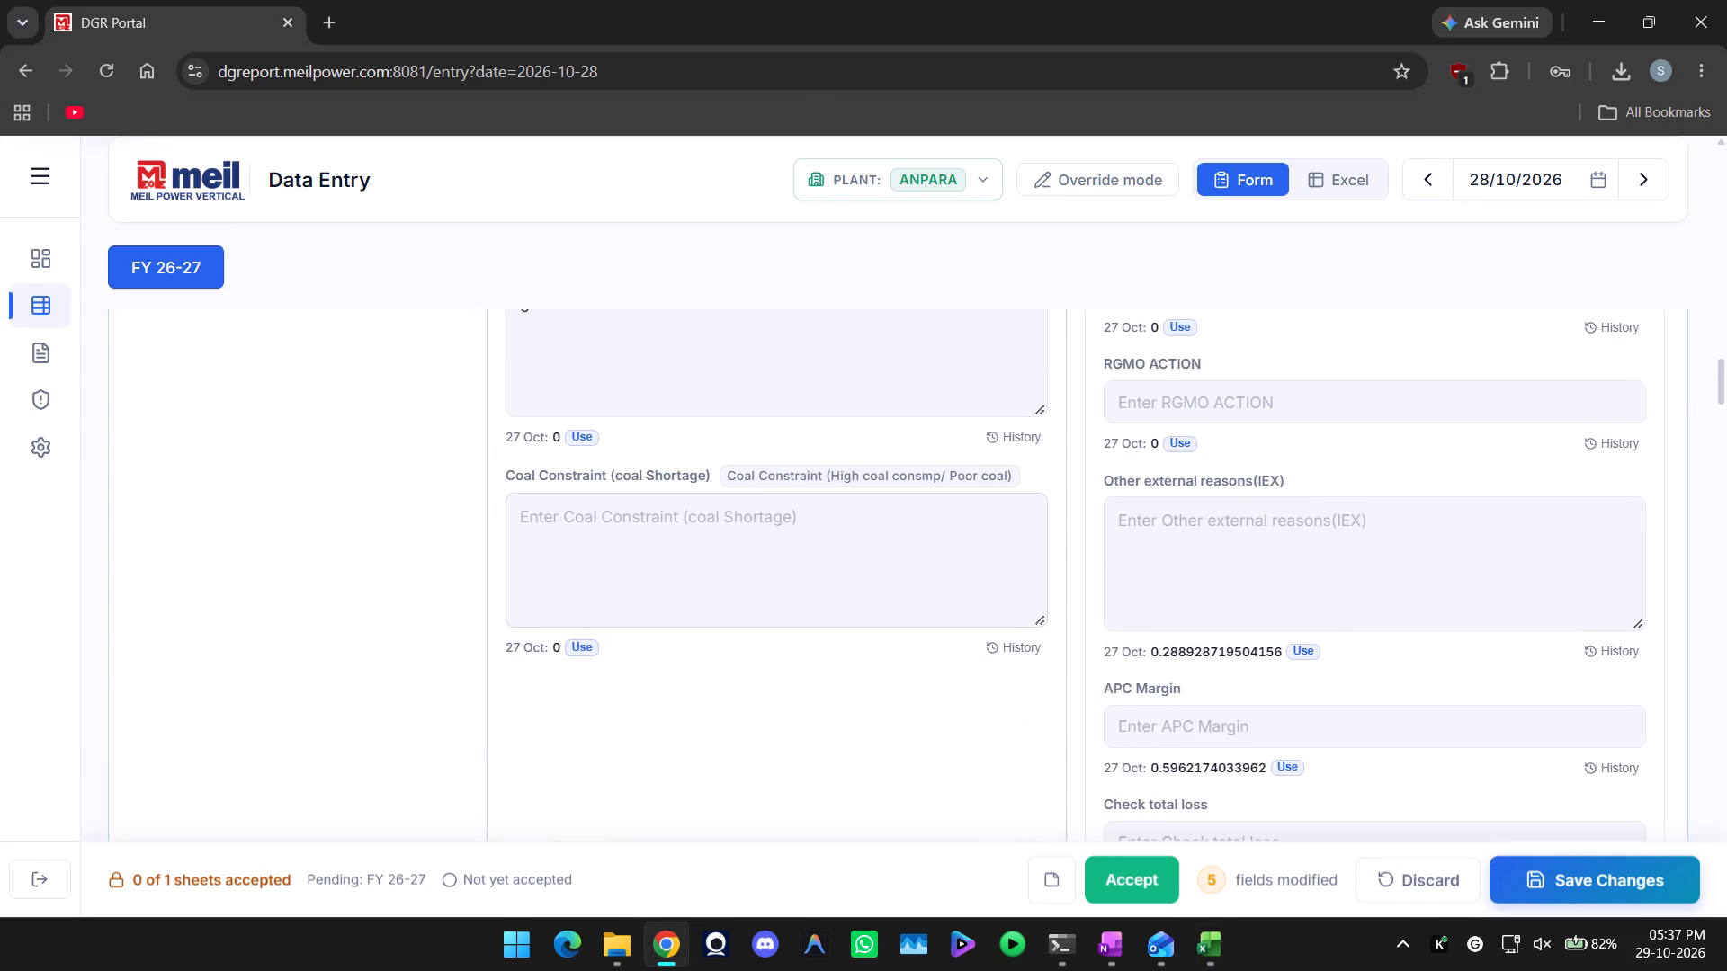
key(alt+Tab)
key(alt+Tab)
key(alt+Tab)
key(alt+Tab)
key(alt+Tab)
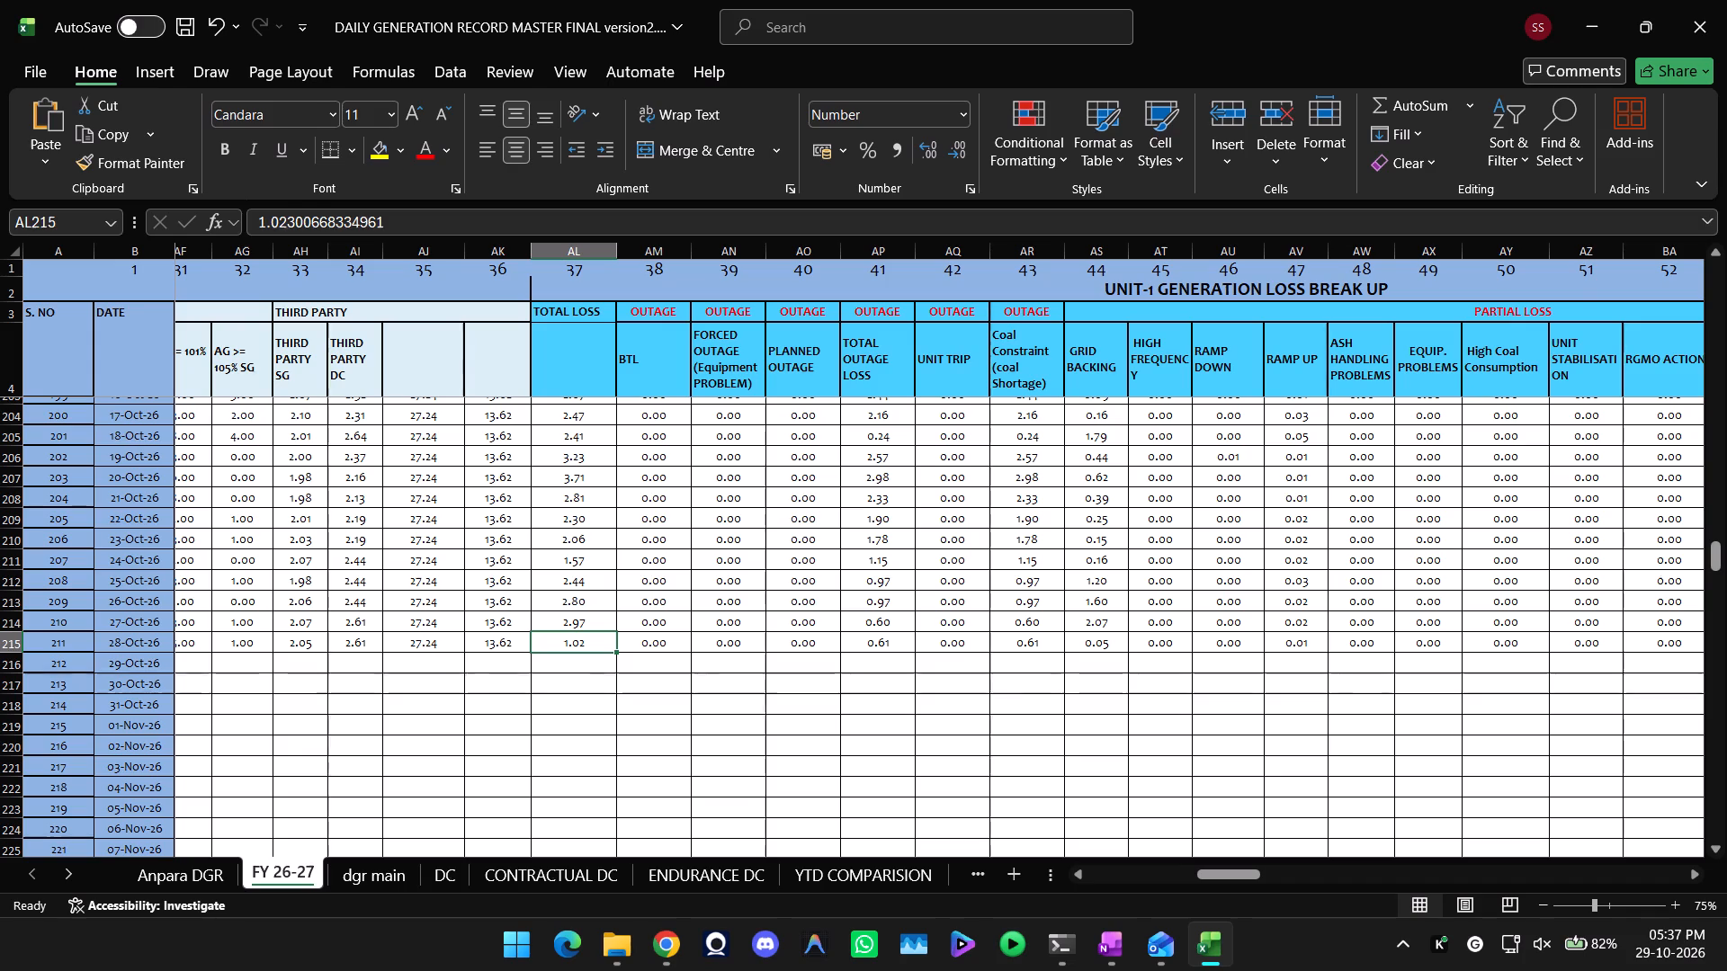
key(alt+Tab)
click(990, 642)
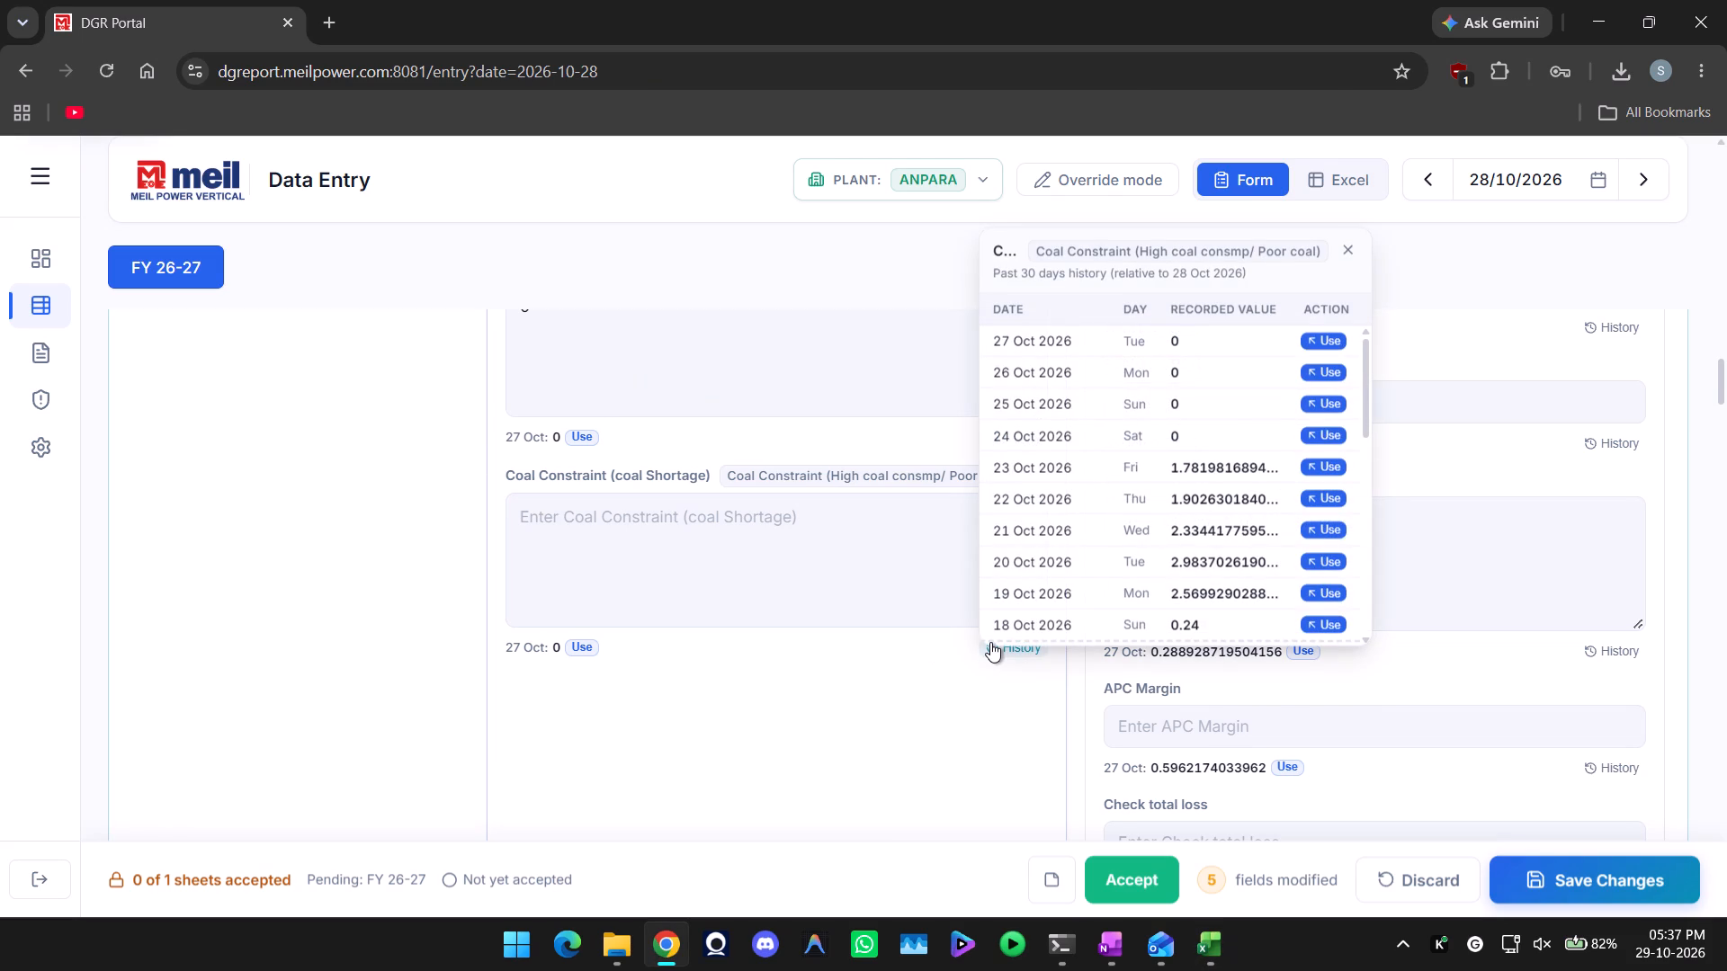
click(990, 642)
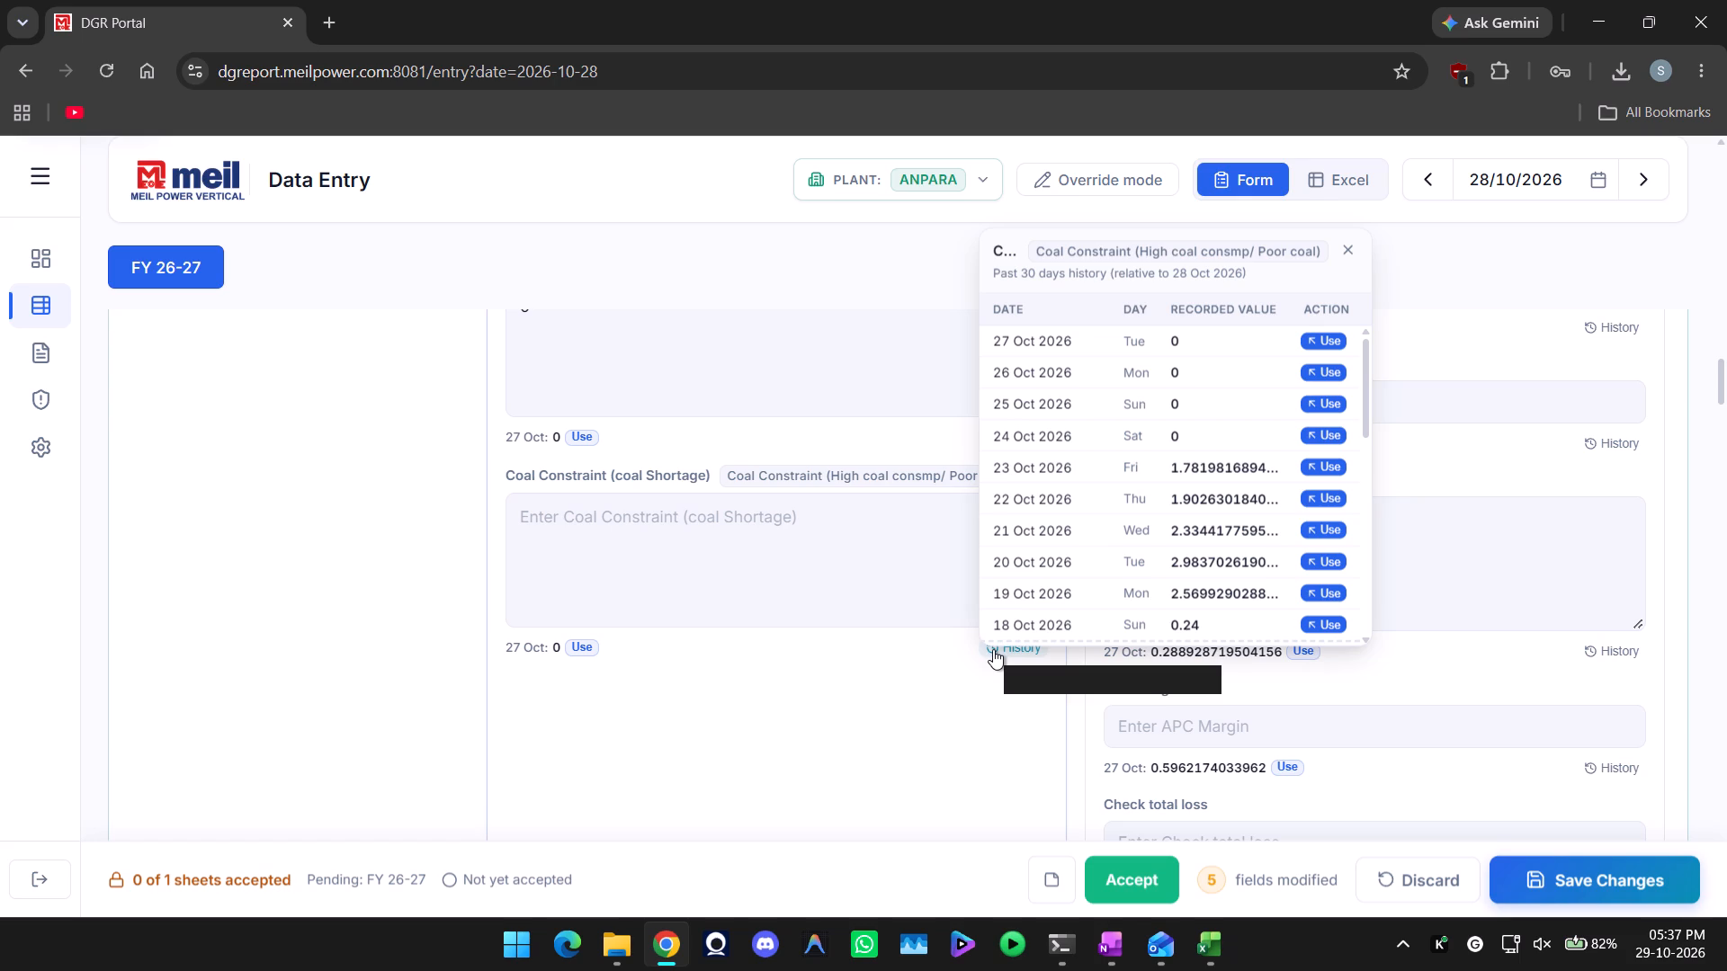
click(993, 649)
scroll(727, 638, up, 2)
scroll(727, 638, down, 2)
key(alt+Tab)
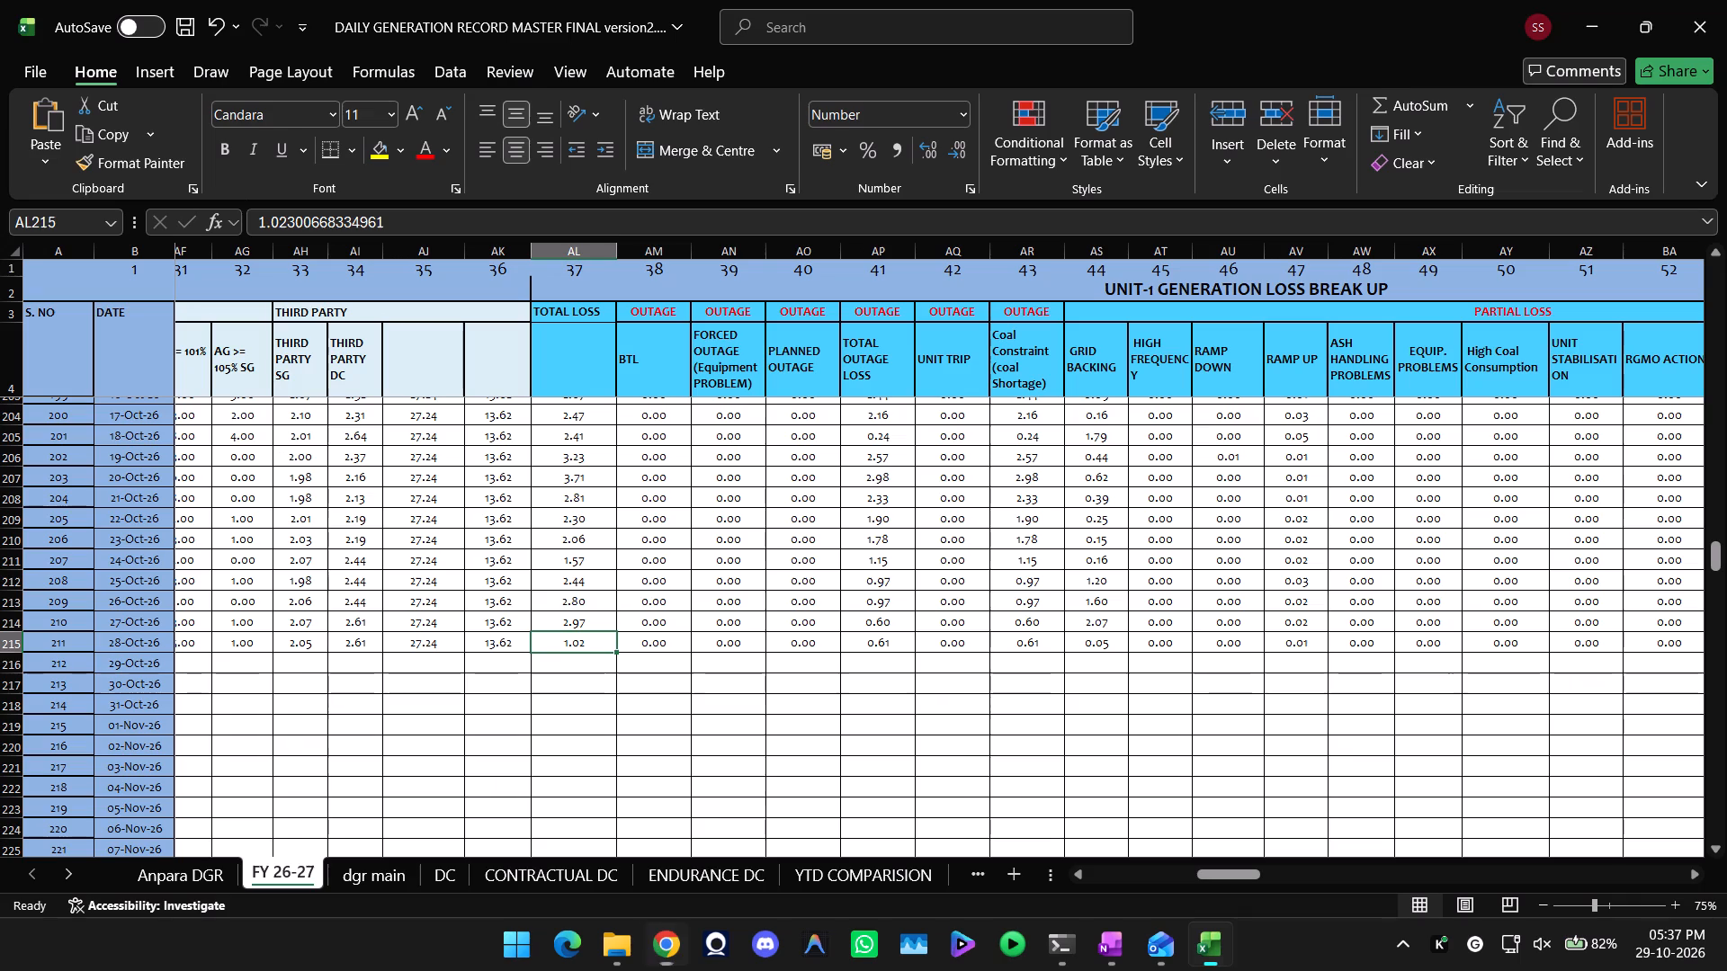
click(1030, 355)
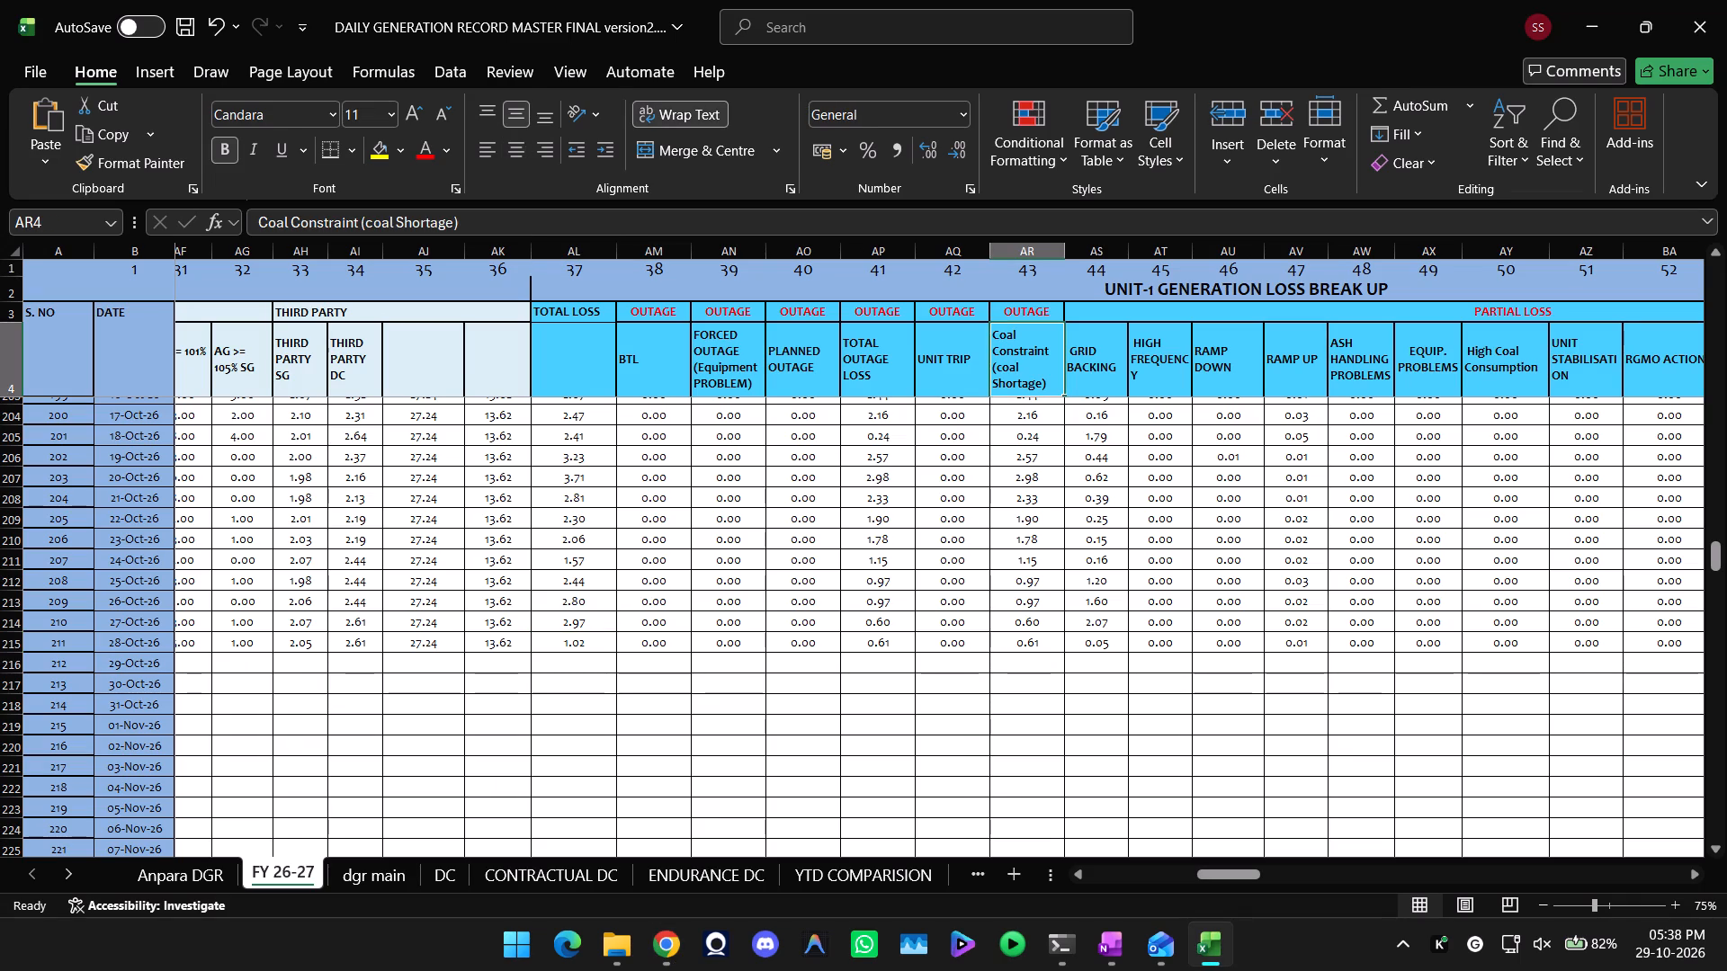
Compare the portal's Unit Trip and Coal Constraint histories with the workbook's Coal Constraint values for 23, 24 and 28 October.
key(alt+Tab)
scroll(890, 535, up, 1)
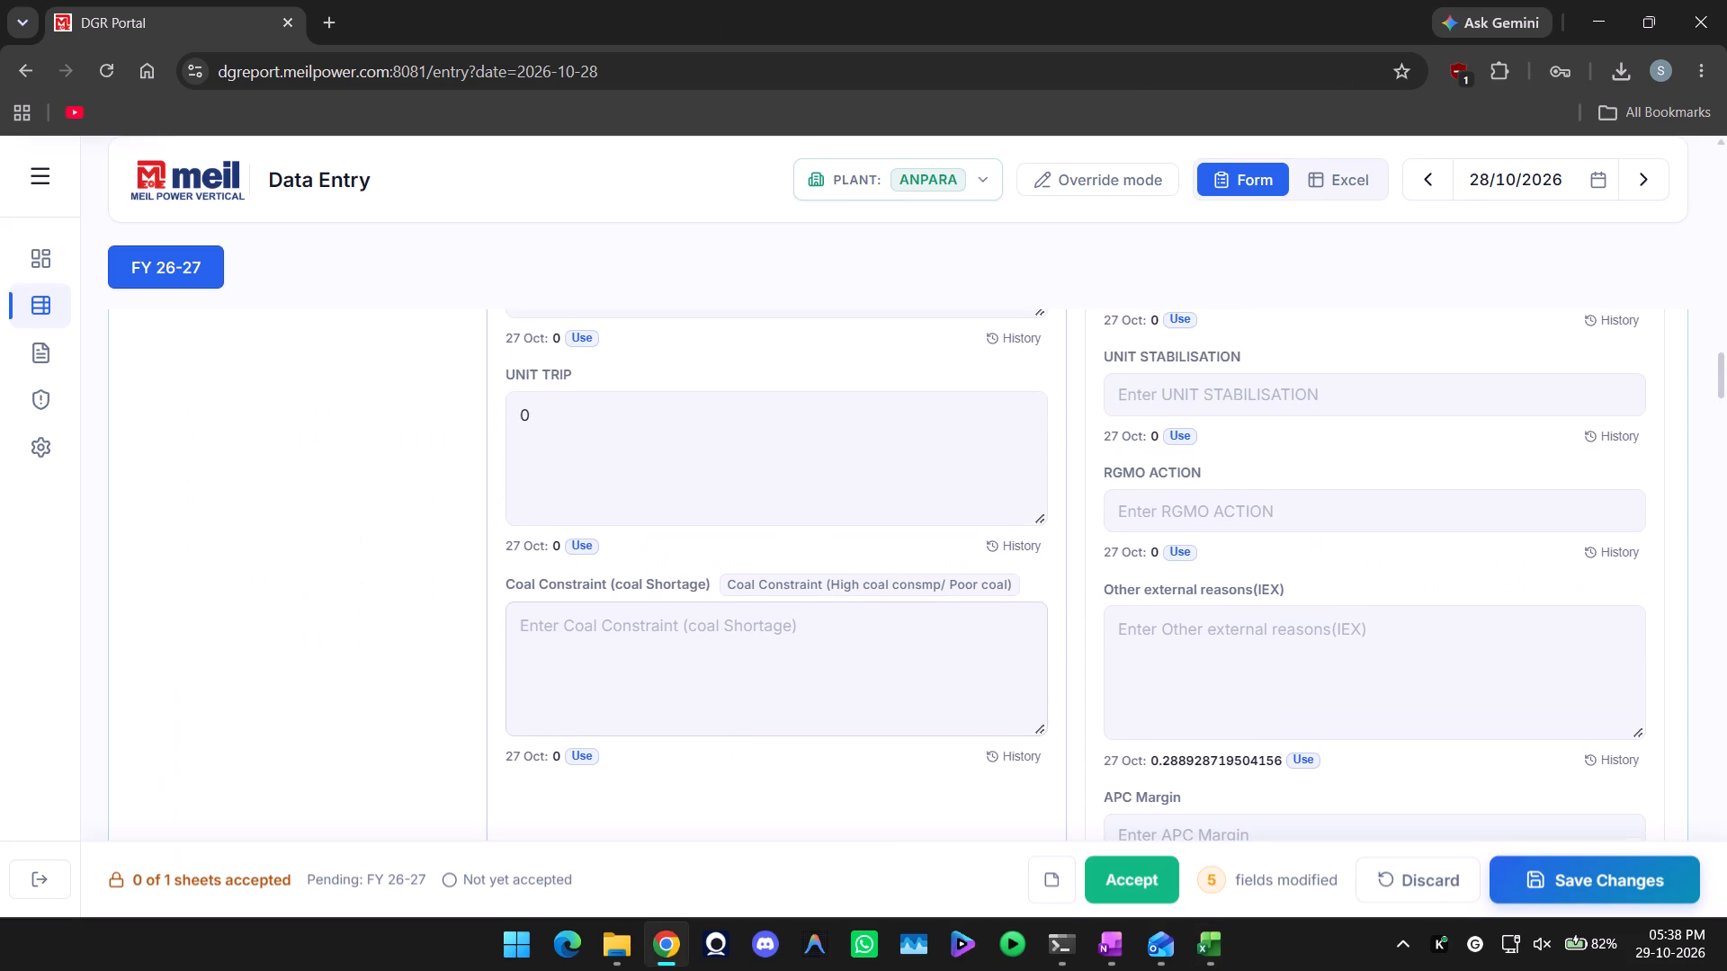
click(1009, 555)
scroll(1137, 471, down, 4)
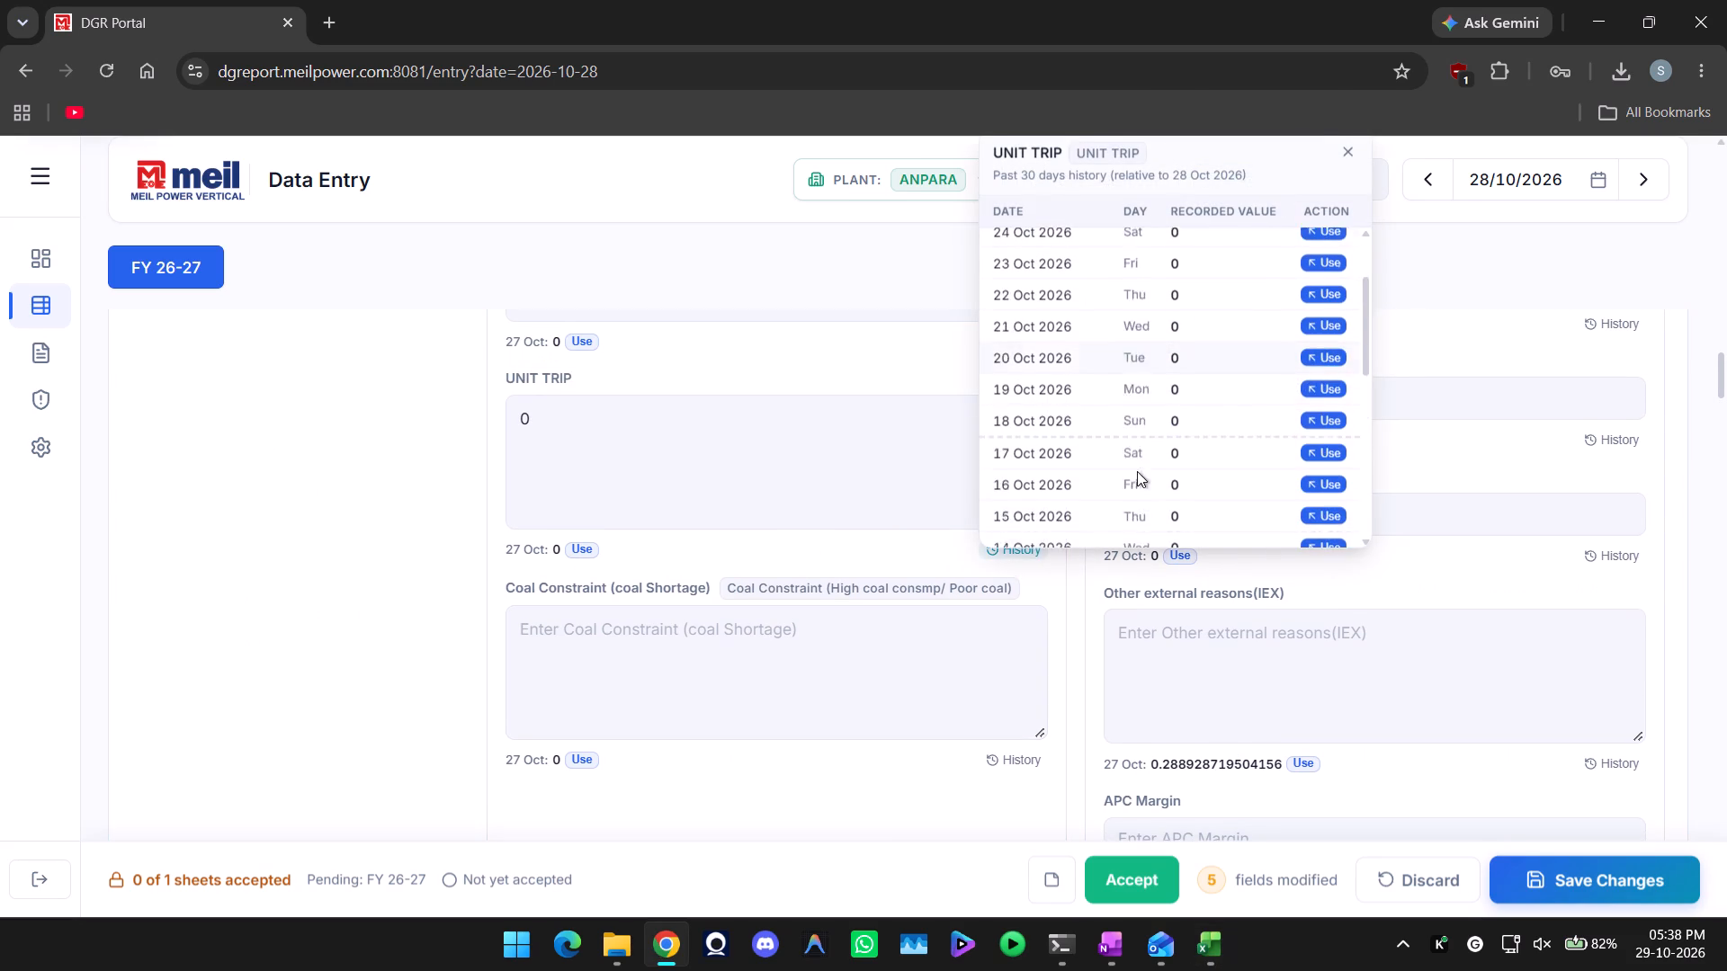
key(alt+Tab)
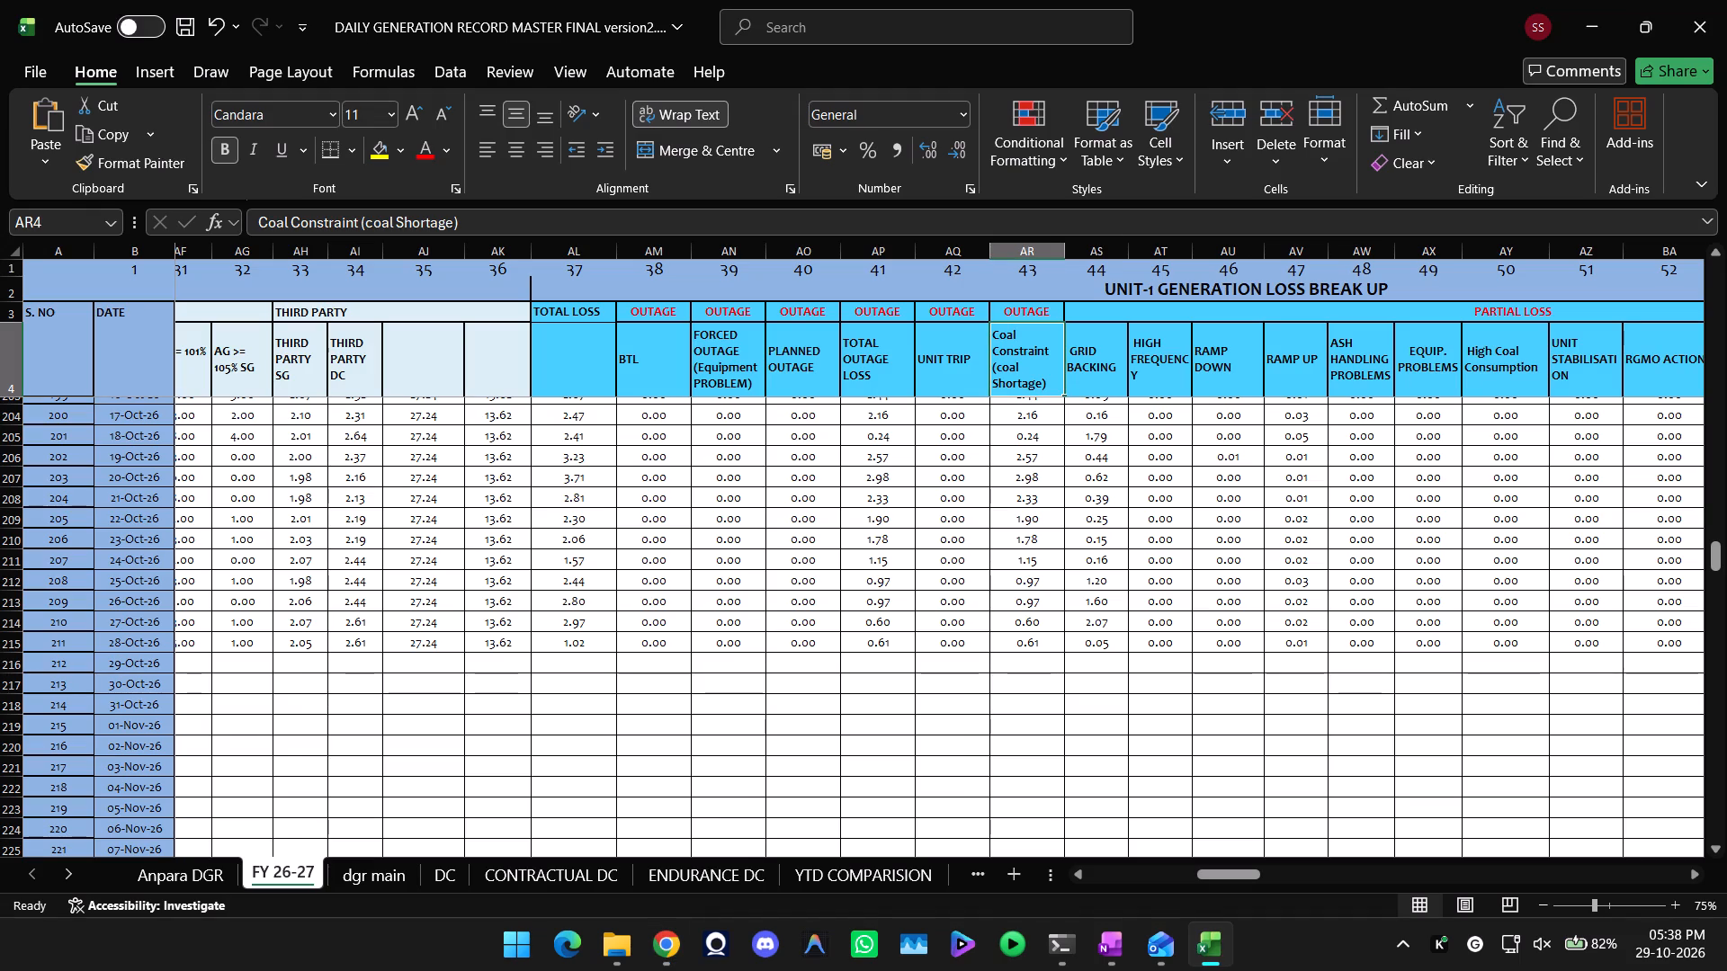
click(1049, 637)
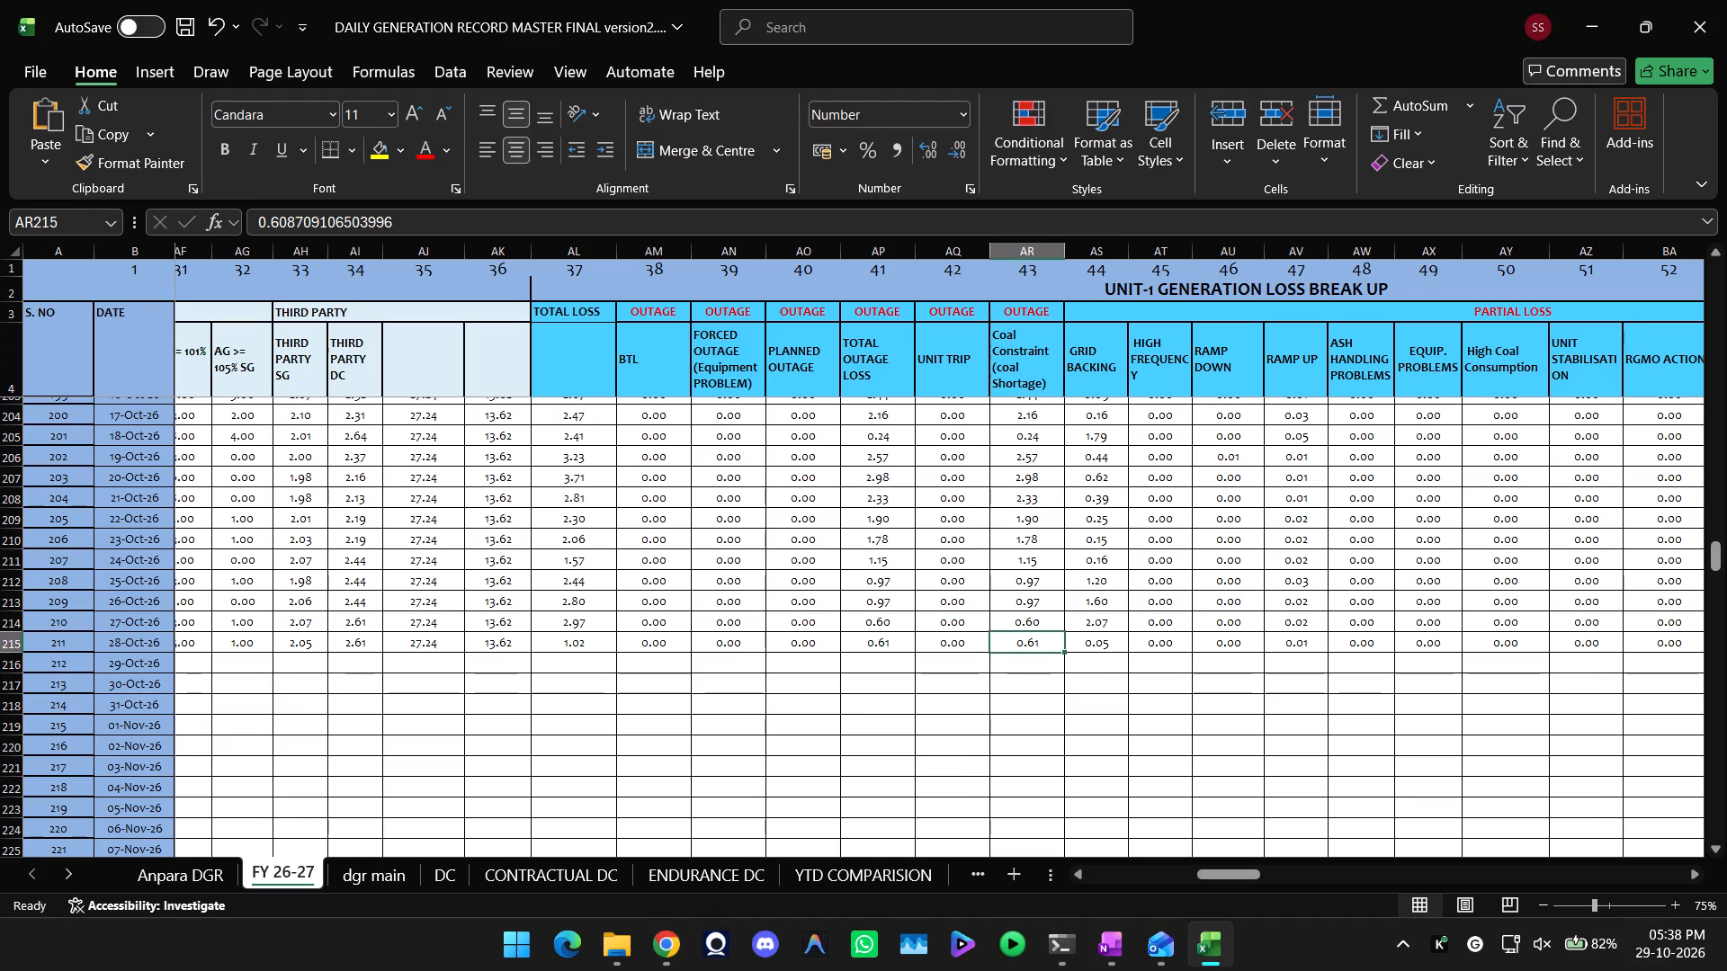
click(1049, 566)
key(alt+Tab)
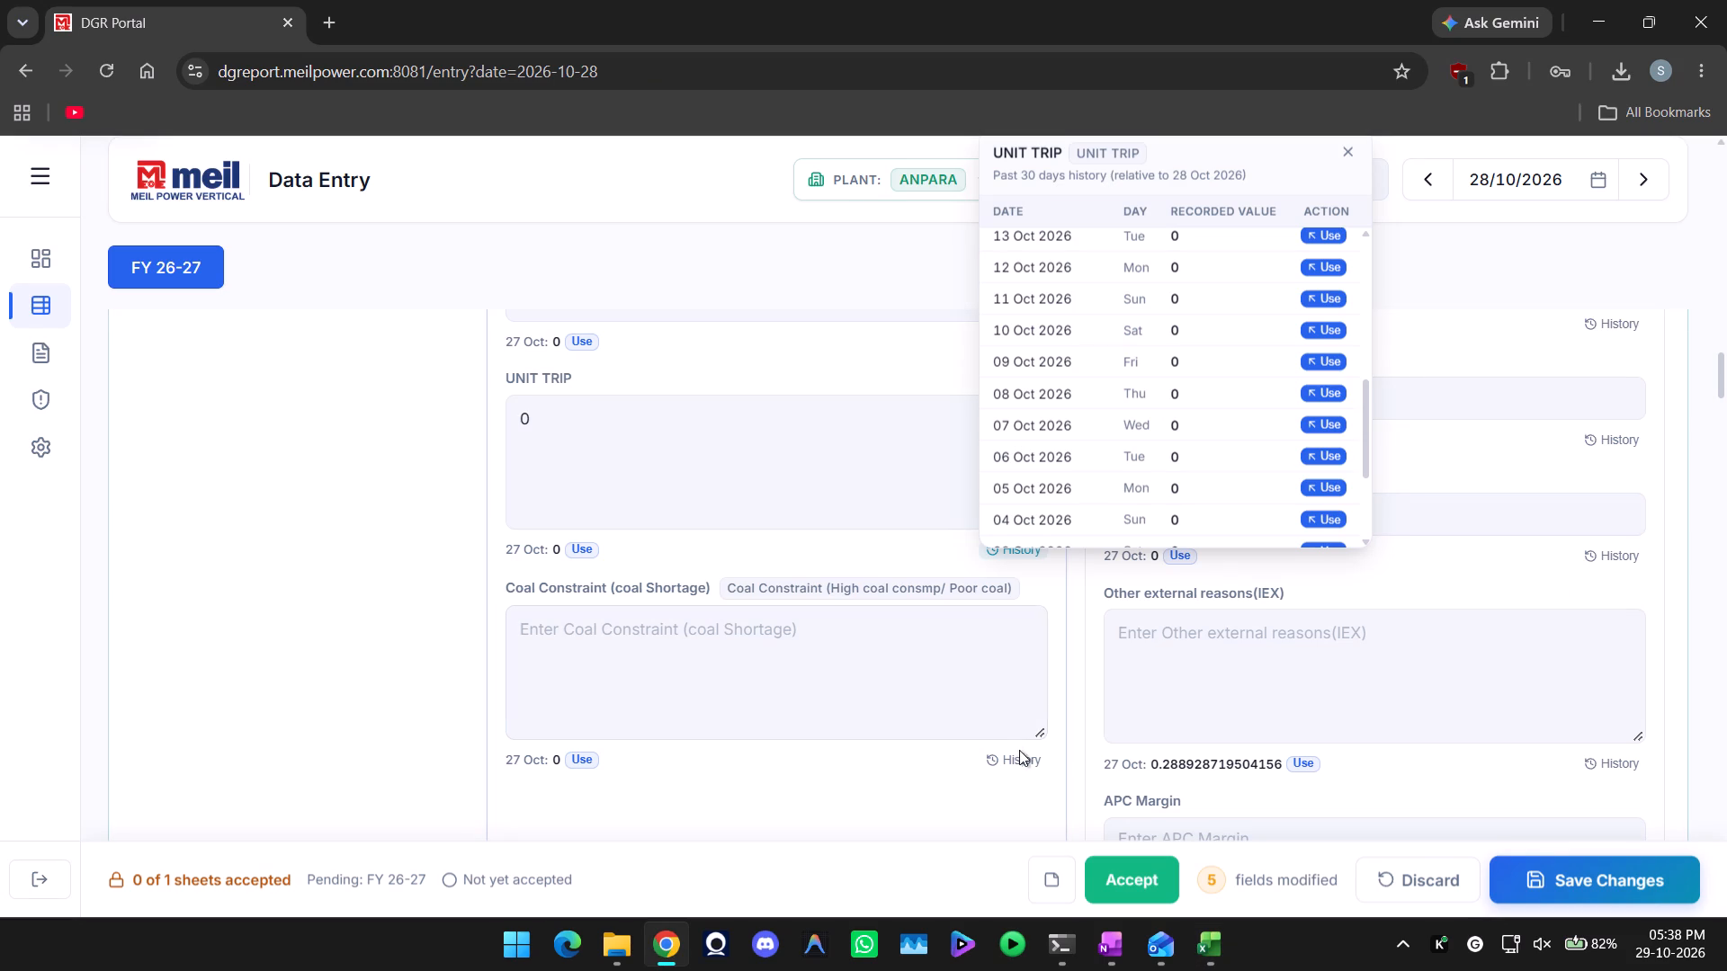
click(1020, 754)
key(alt+Tab)
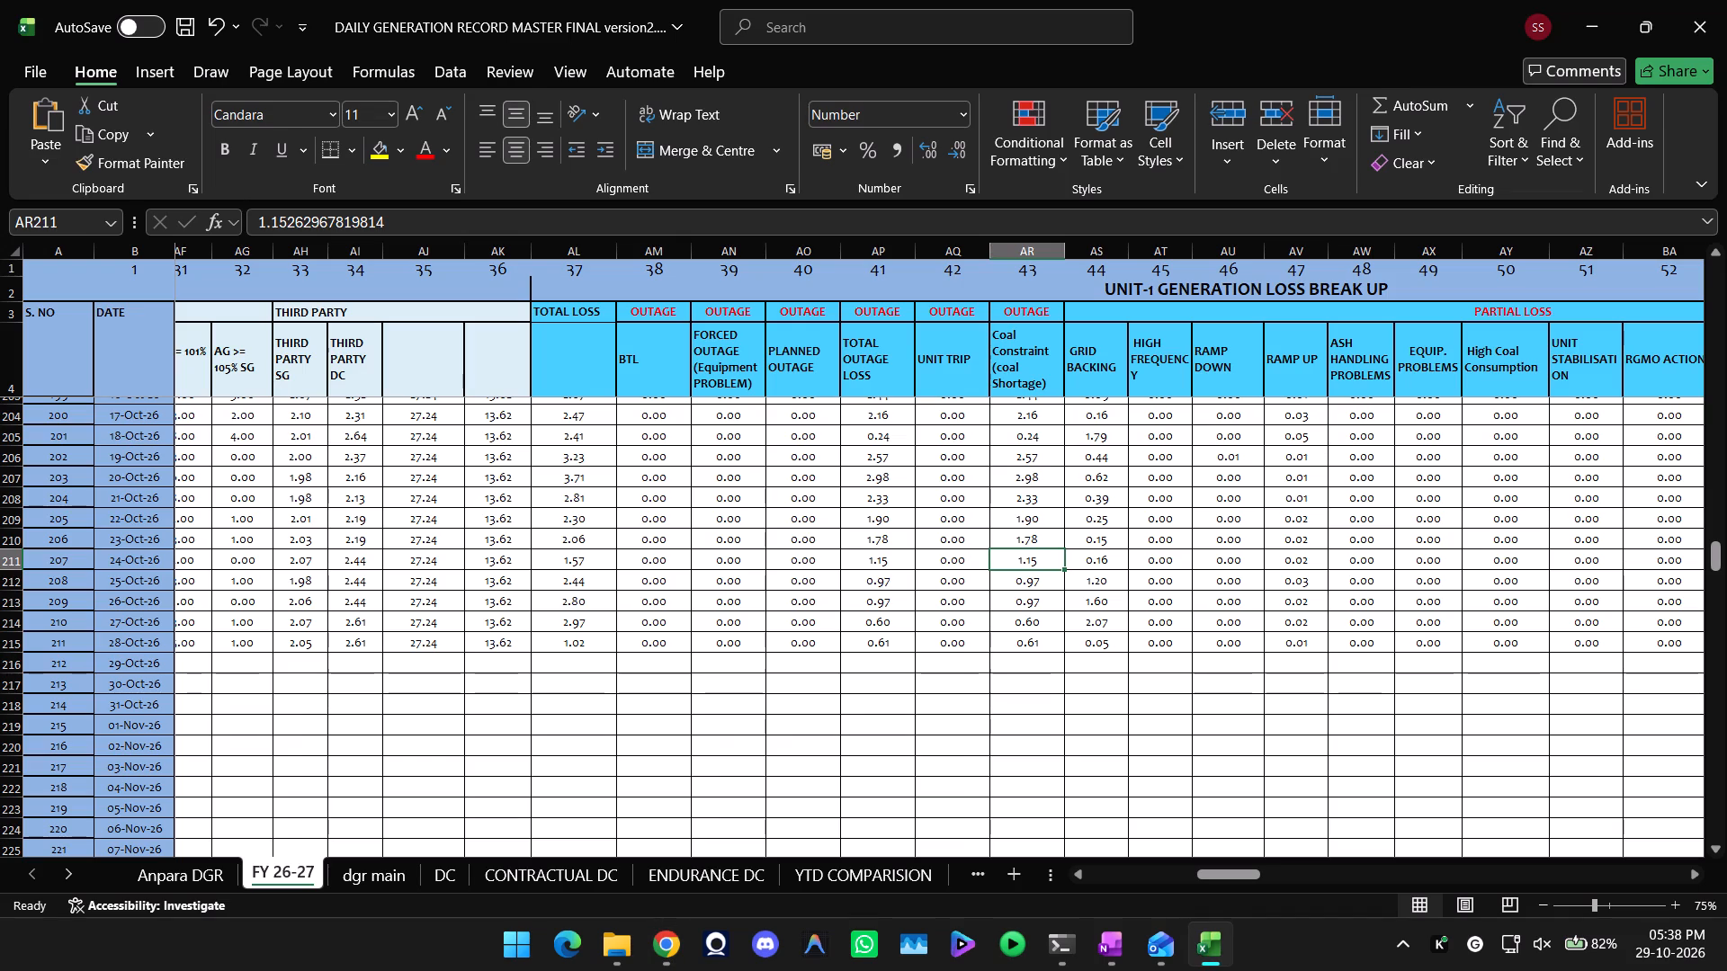
click(1046, 535)
key(Tab)
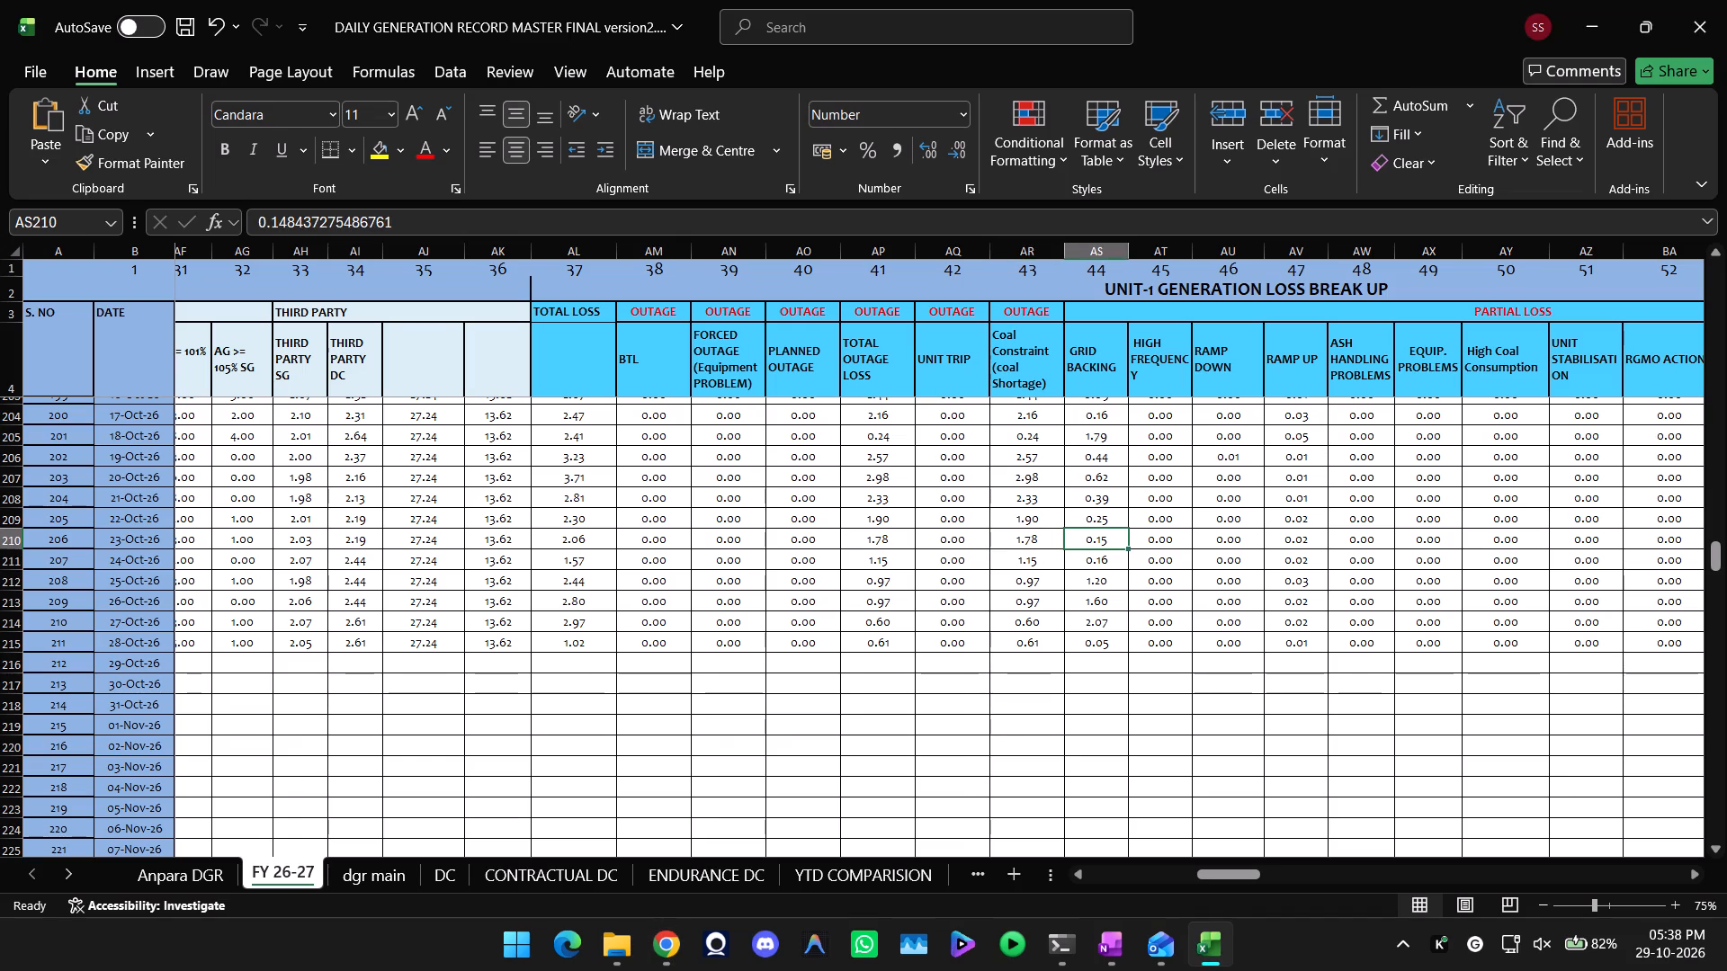
click(1034, 539)
key(alt+Tab)
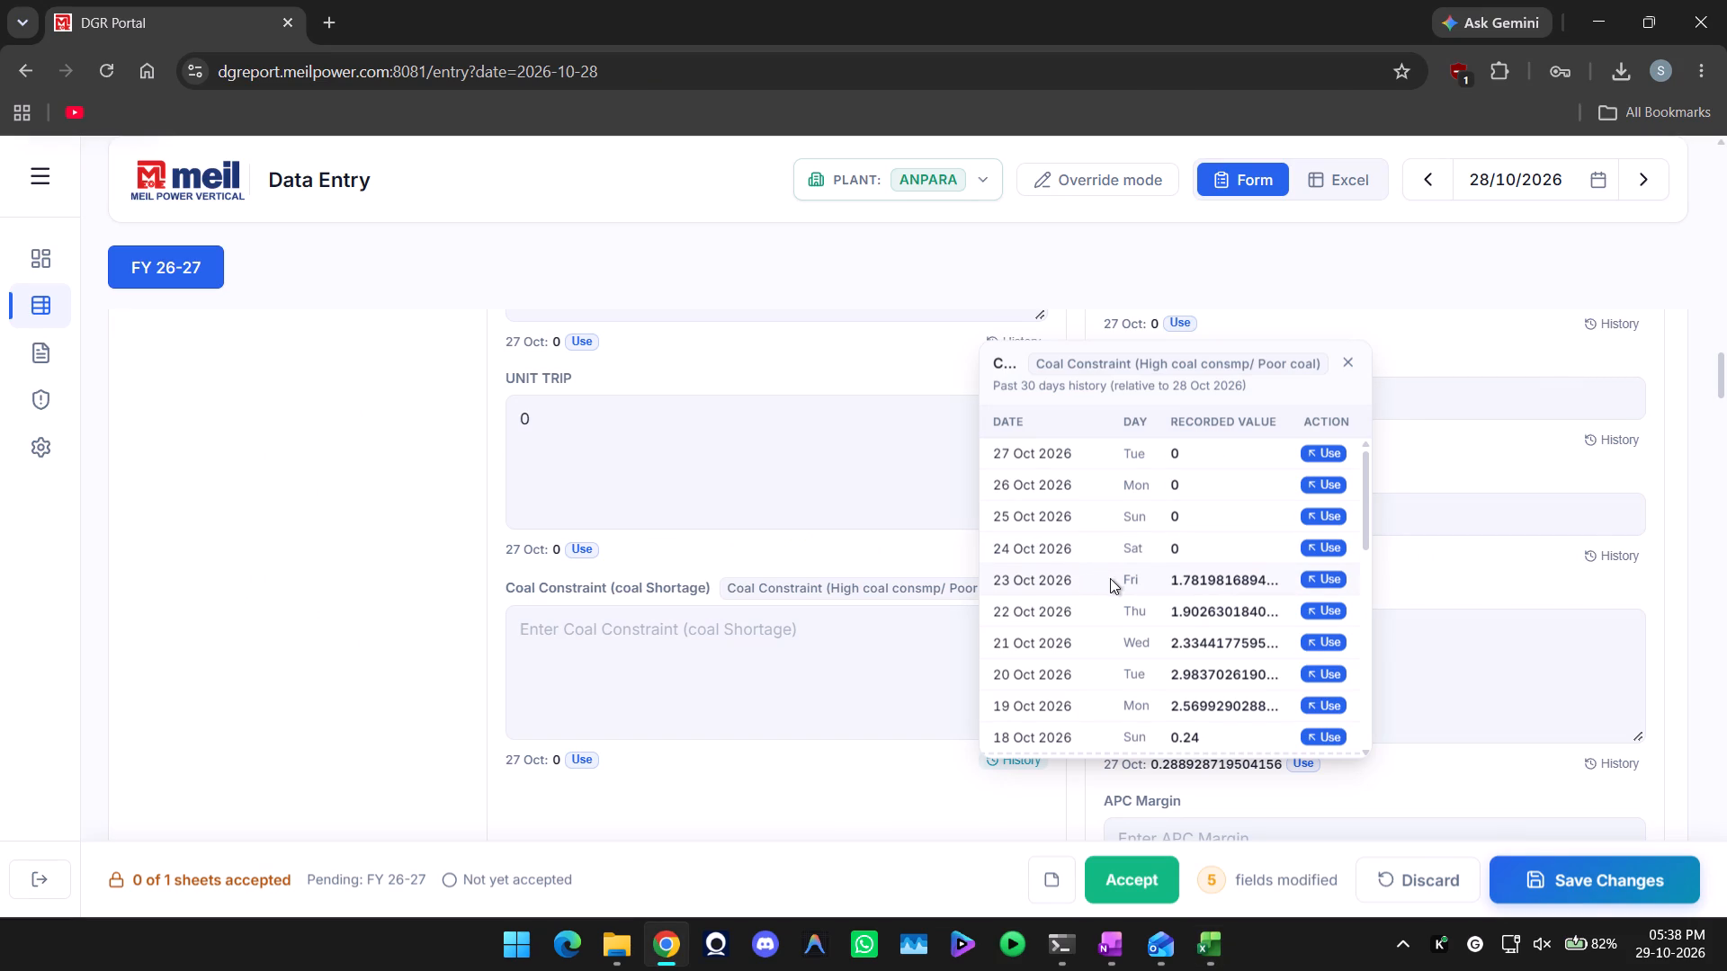
key(alt+Tab)
click(1040, 561)
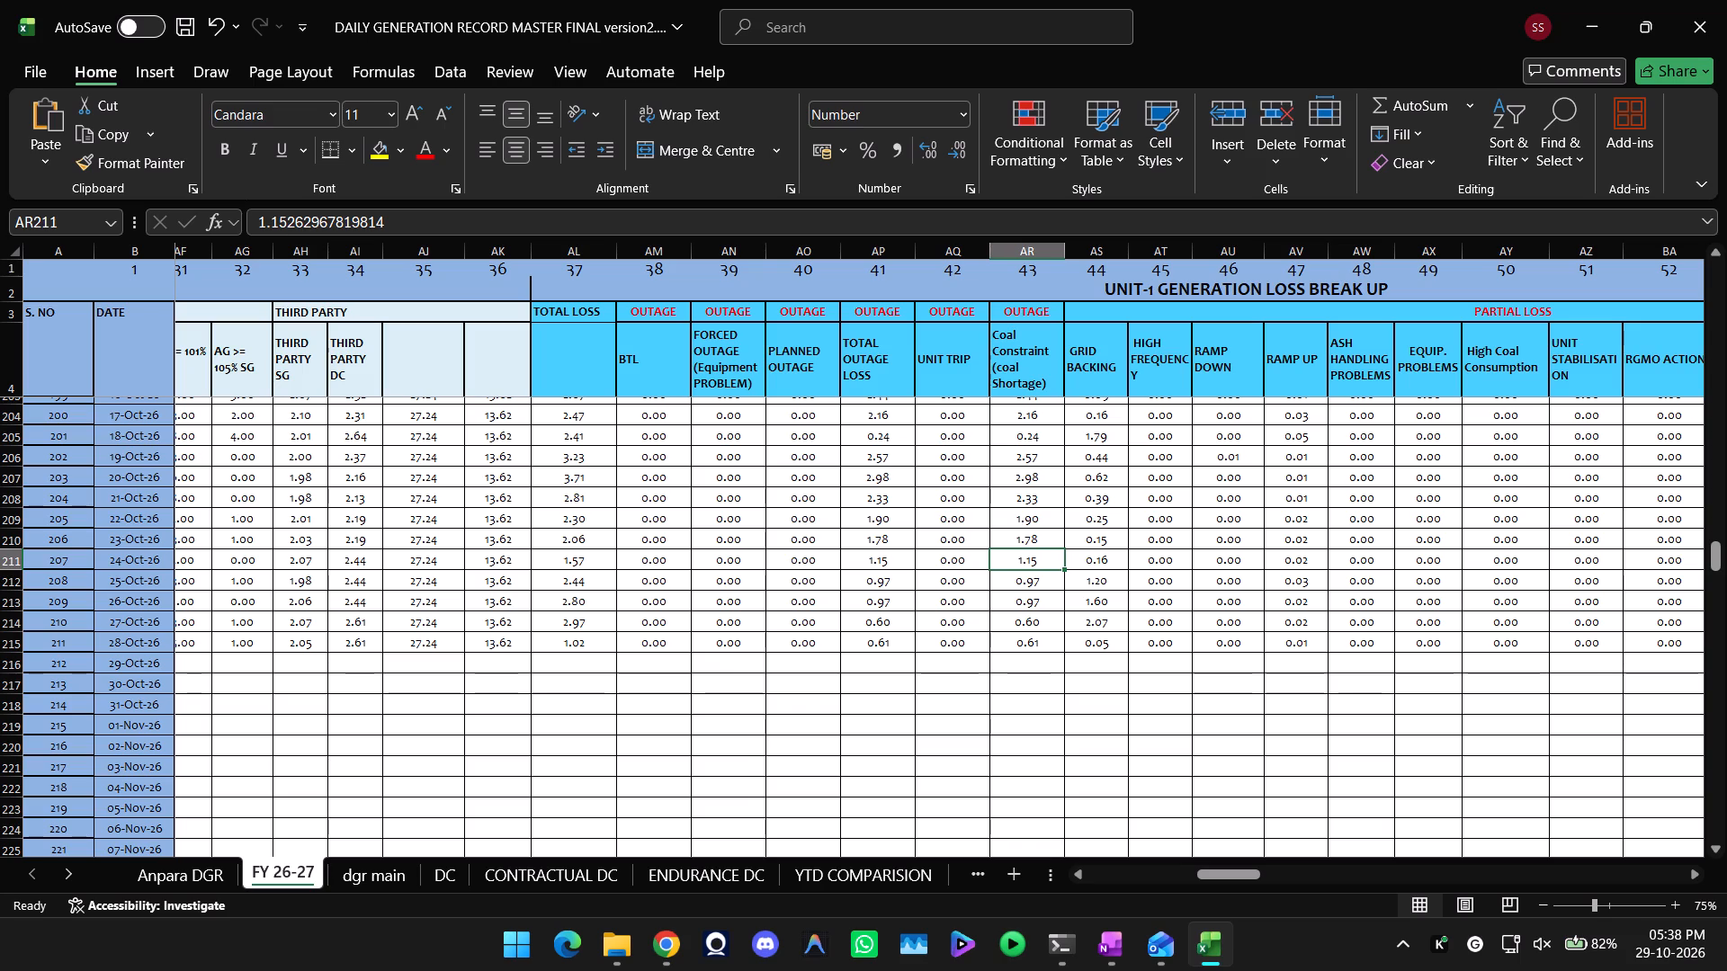
key(alt+Tab)
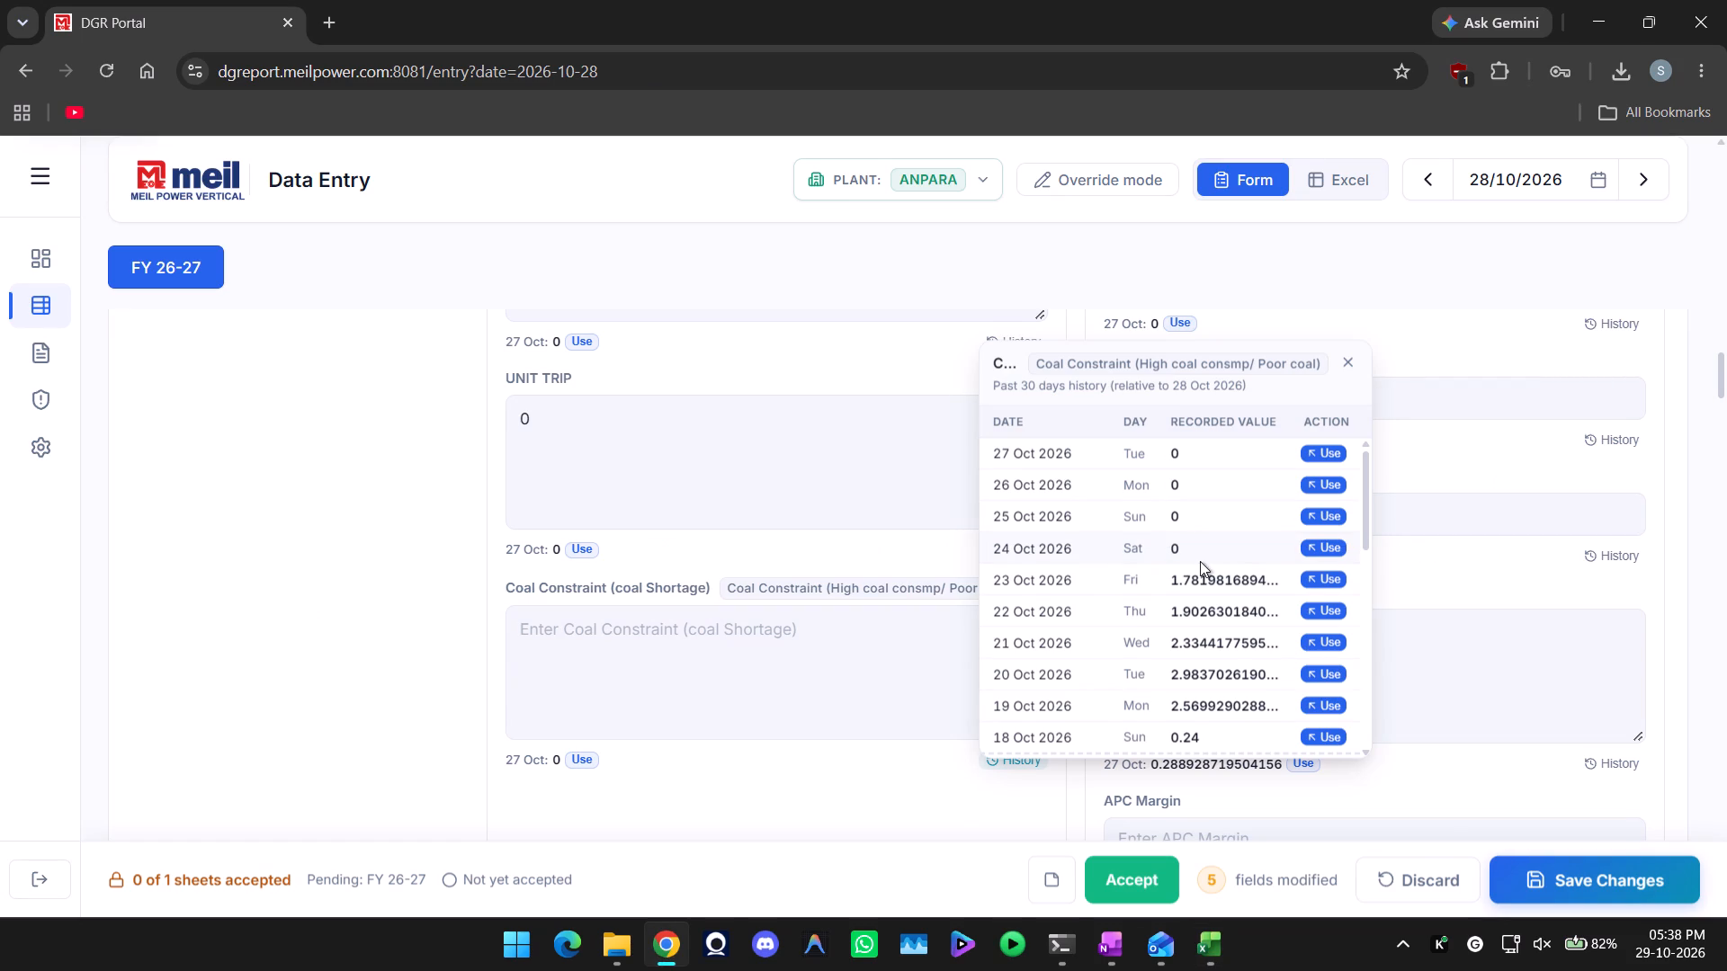
Copy the 28-Oct-26 Coal Constraint value 0.608709106503996 from the workbook into the portal's Coal Constraint (coal Shortage) field.
click(846, 673)
key(alt+Tab)
click(1029, 646)
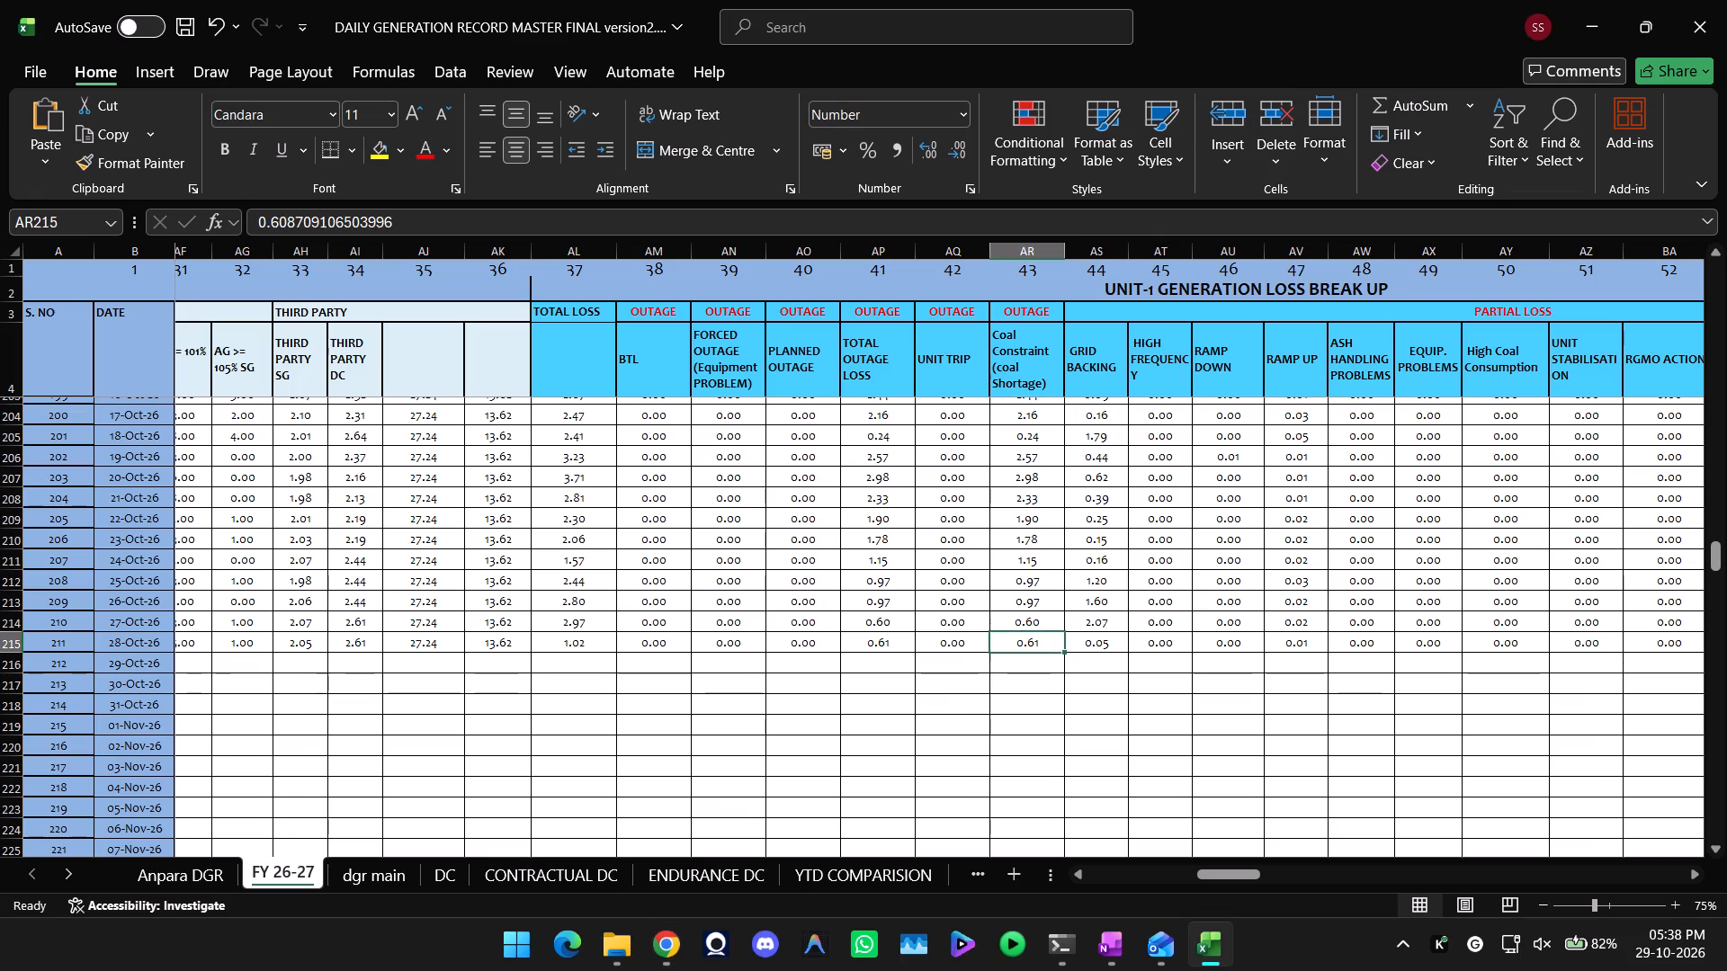
click(442, 233)
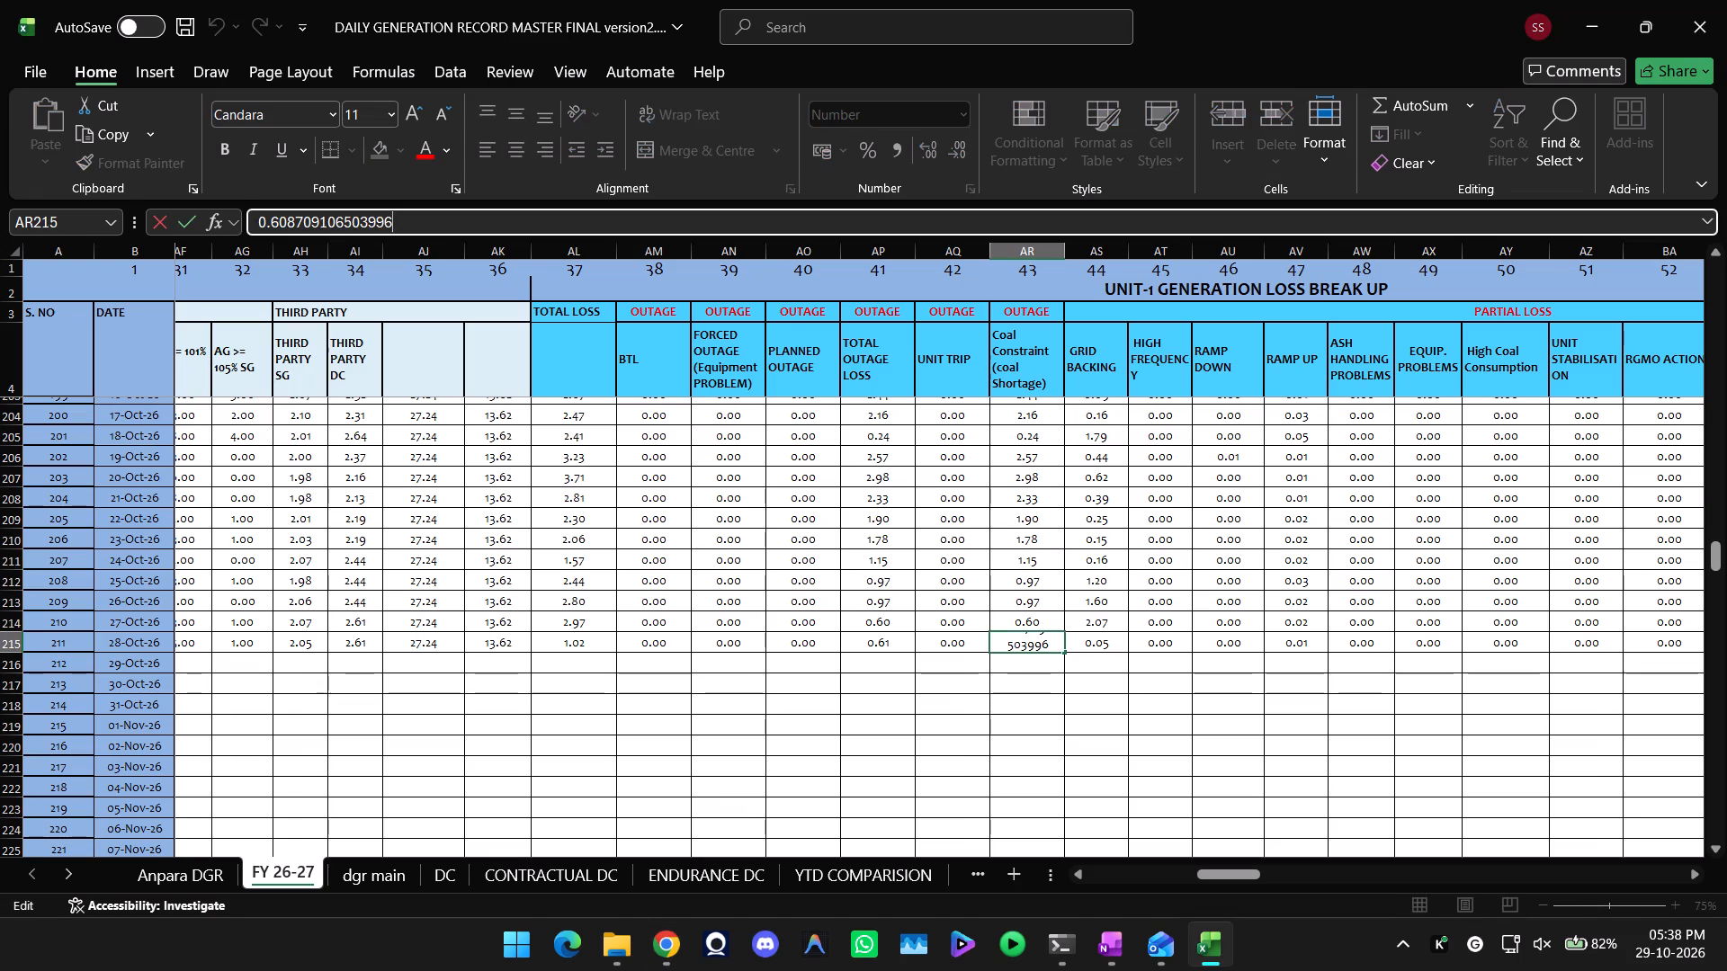
key(ctrl+c)
key(ctrl+a)
key(ctrl+c)
key(alt+Tab)
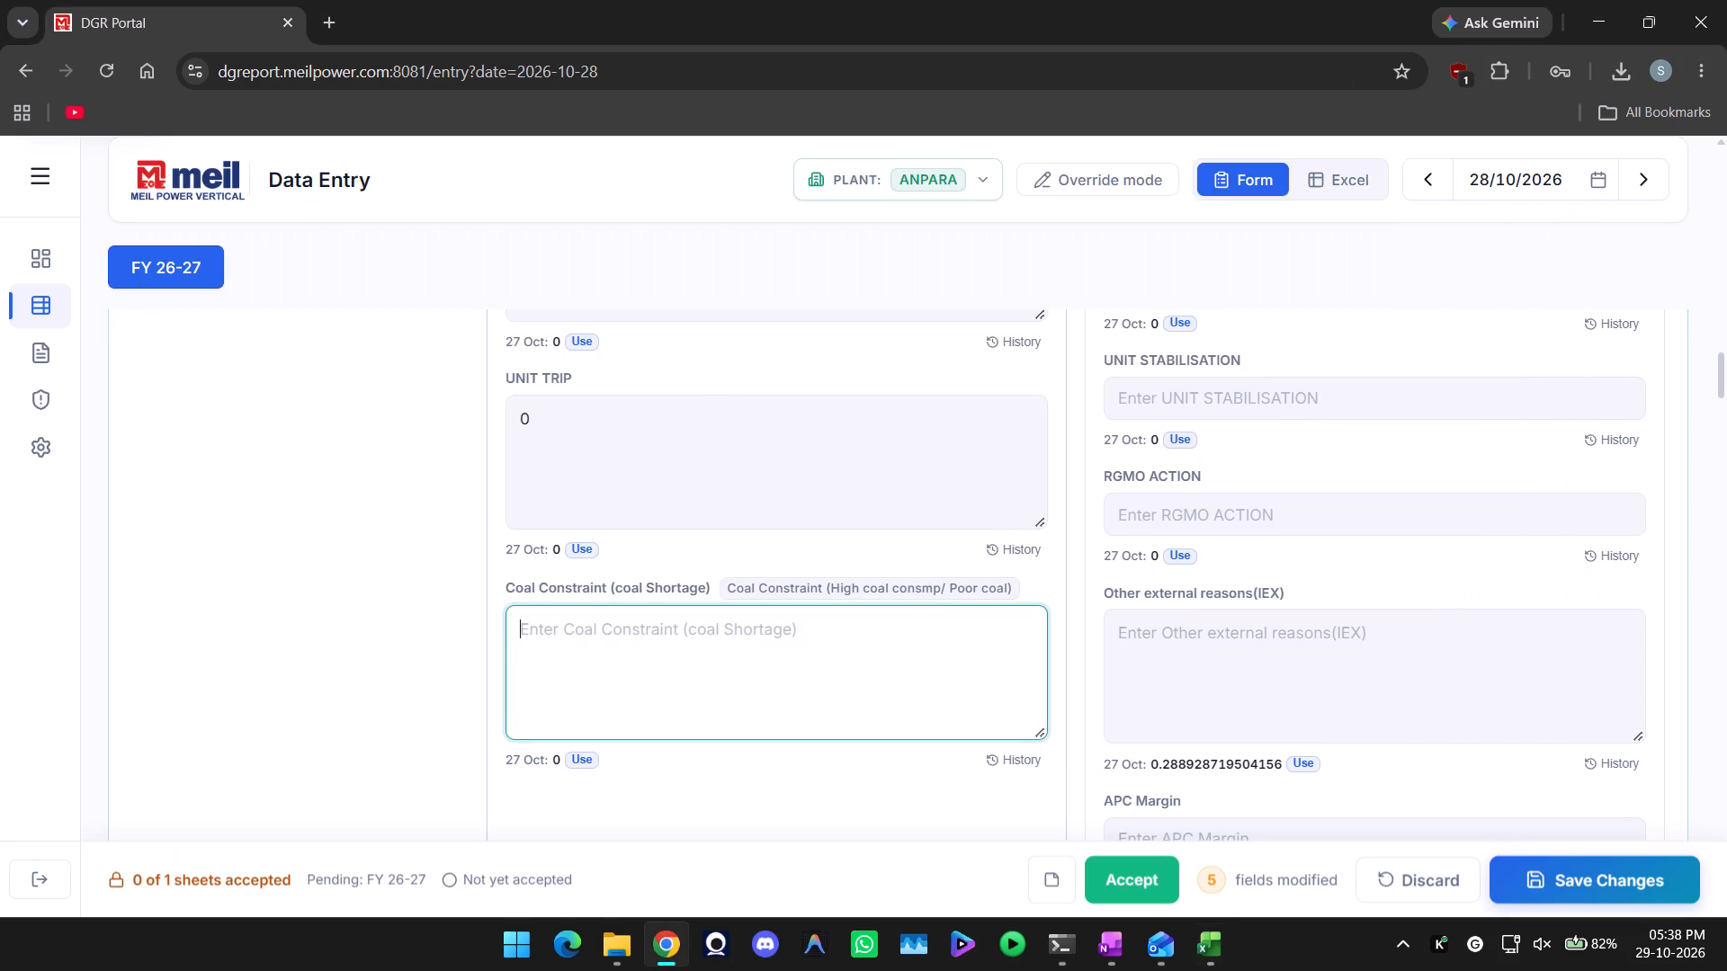
key(ctrl+v)
Save the modified Unit-1 outage fields for 28/10/2026.
scroll(909, 724, down, 2)
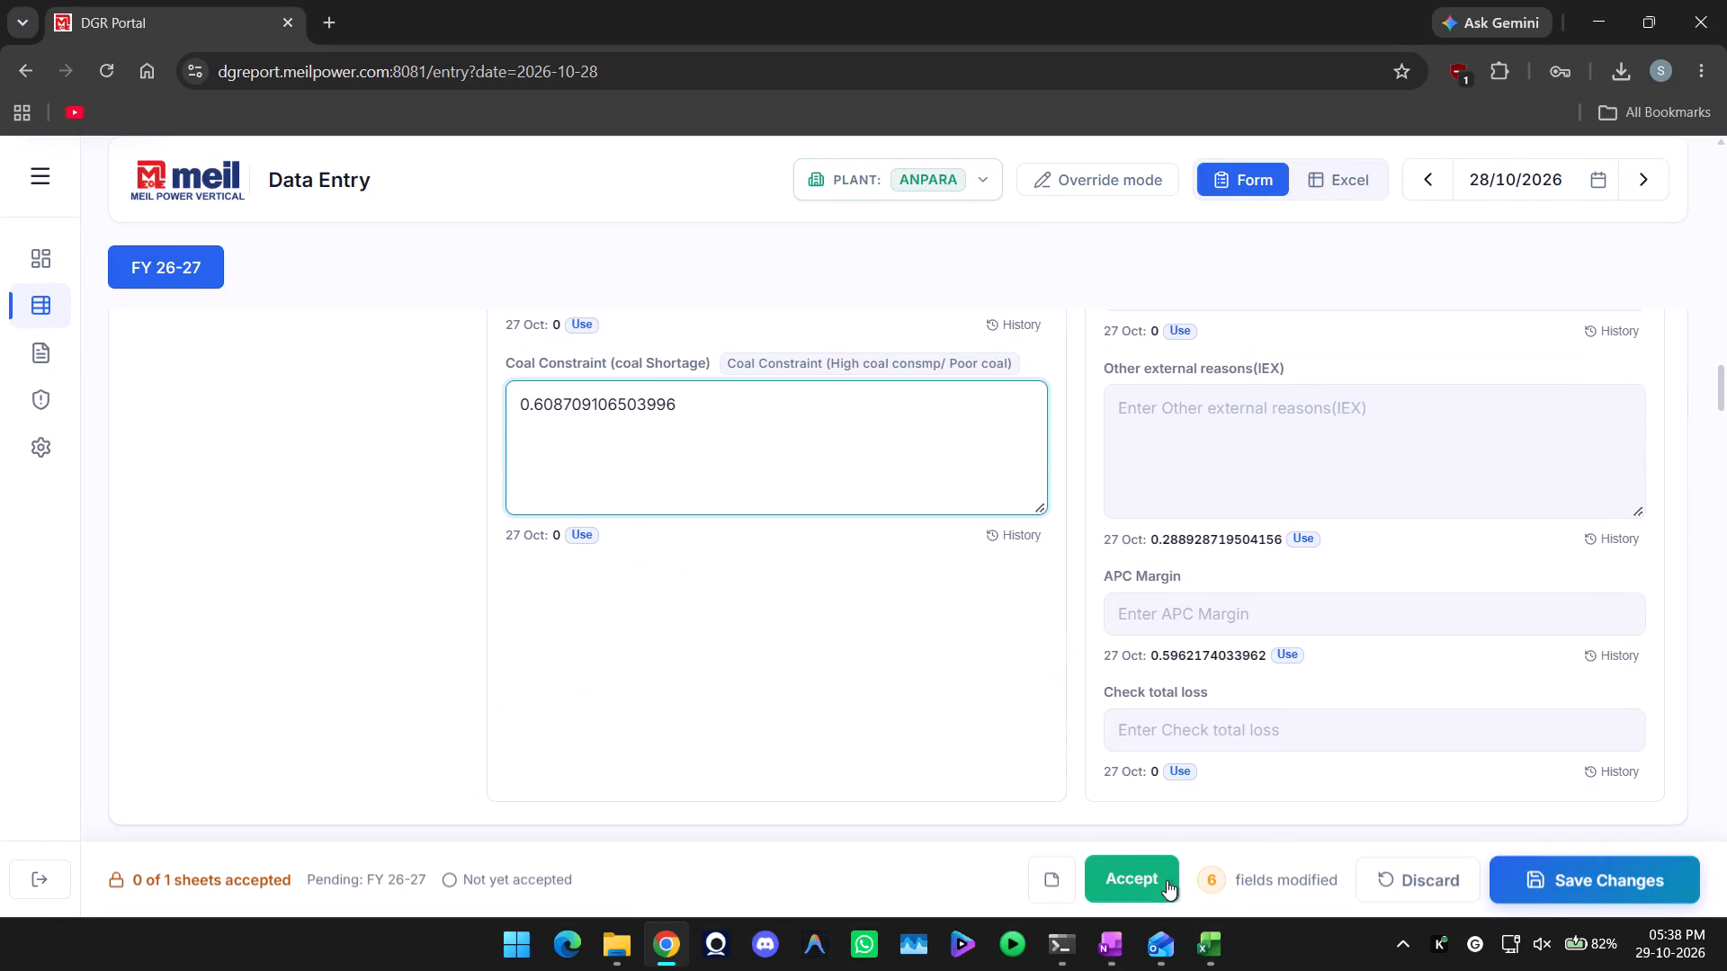
click(1653, 870)
Move the portal's Anpara data entry form back to the date 24/10/2026.
scroll(1381, 478, up, 1)
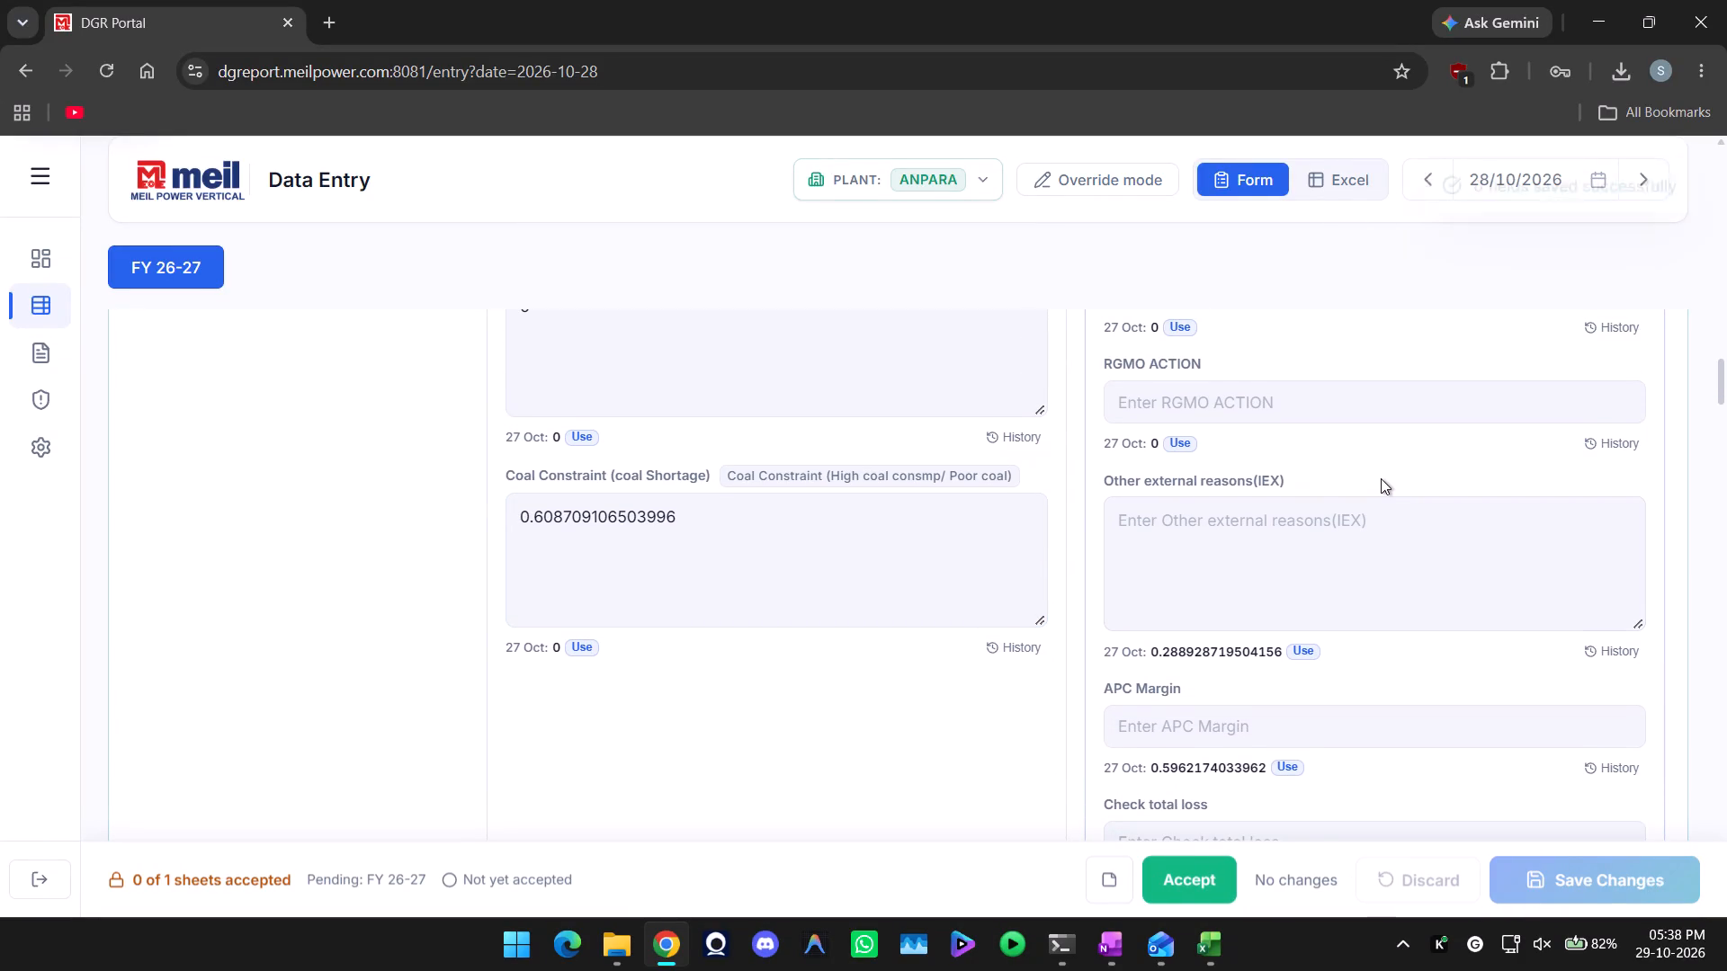
scroll(1381, 478, up, 1)
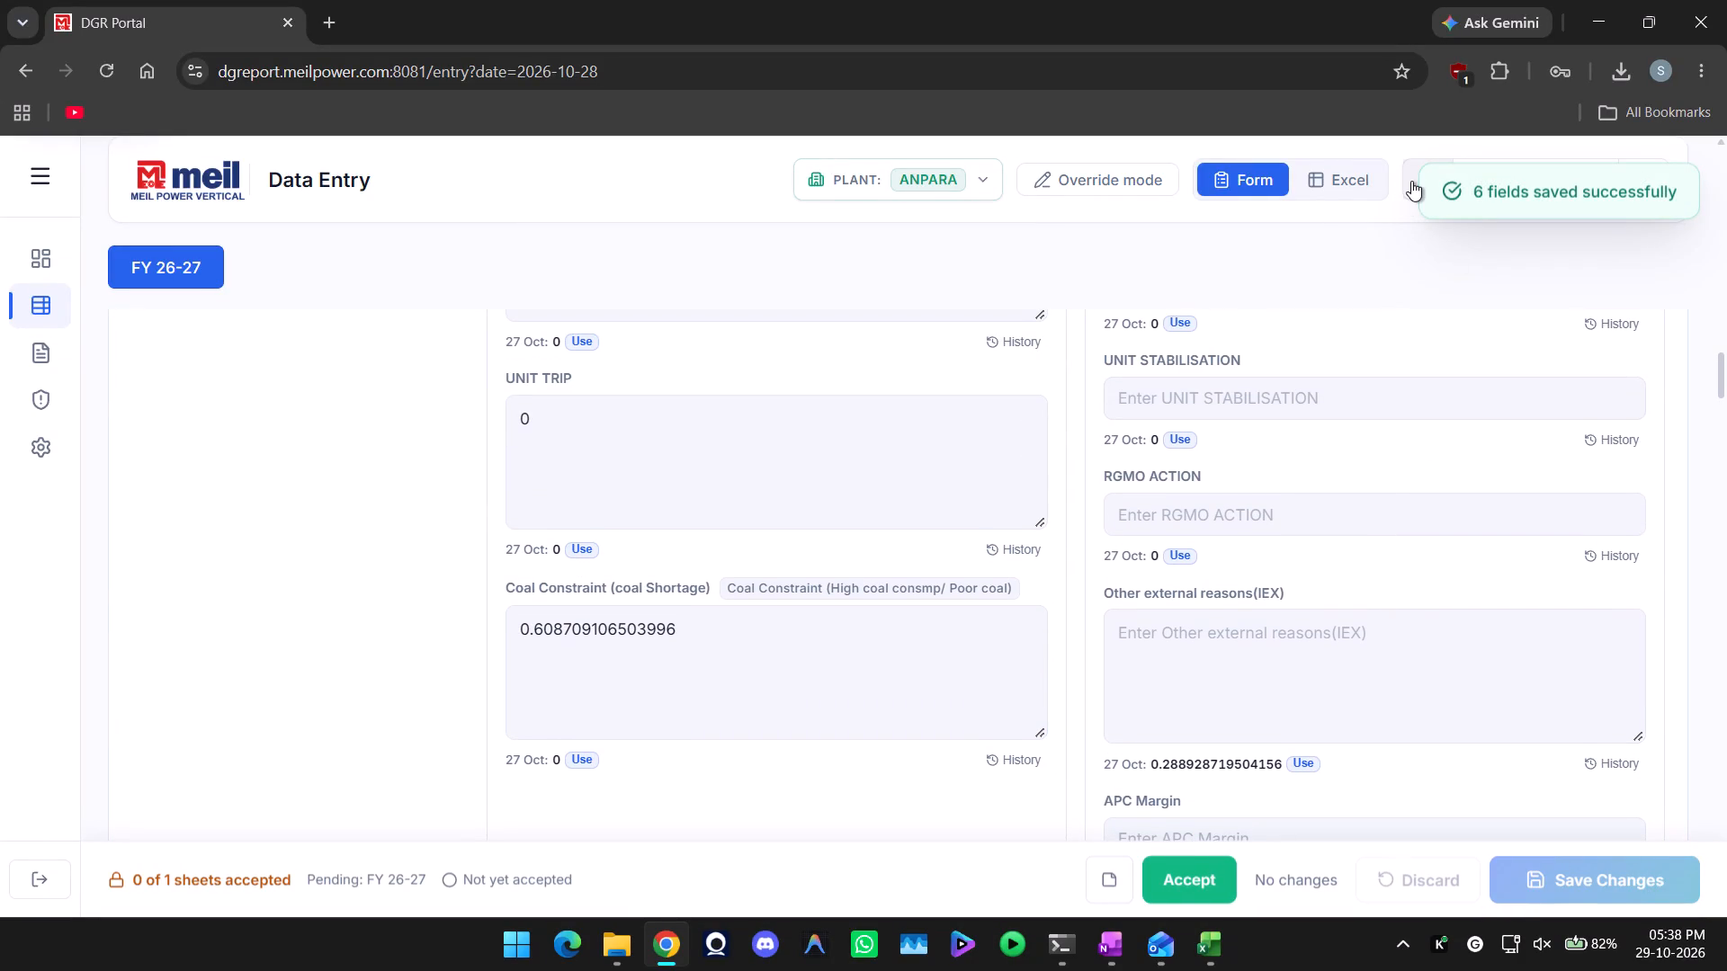
click(1411, 181)
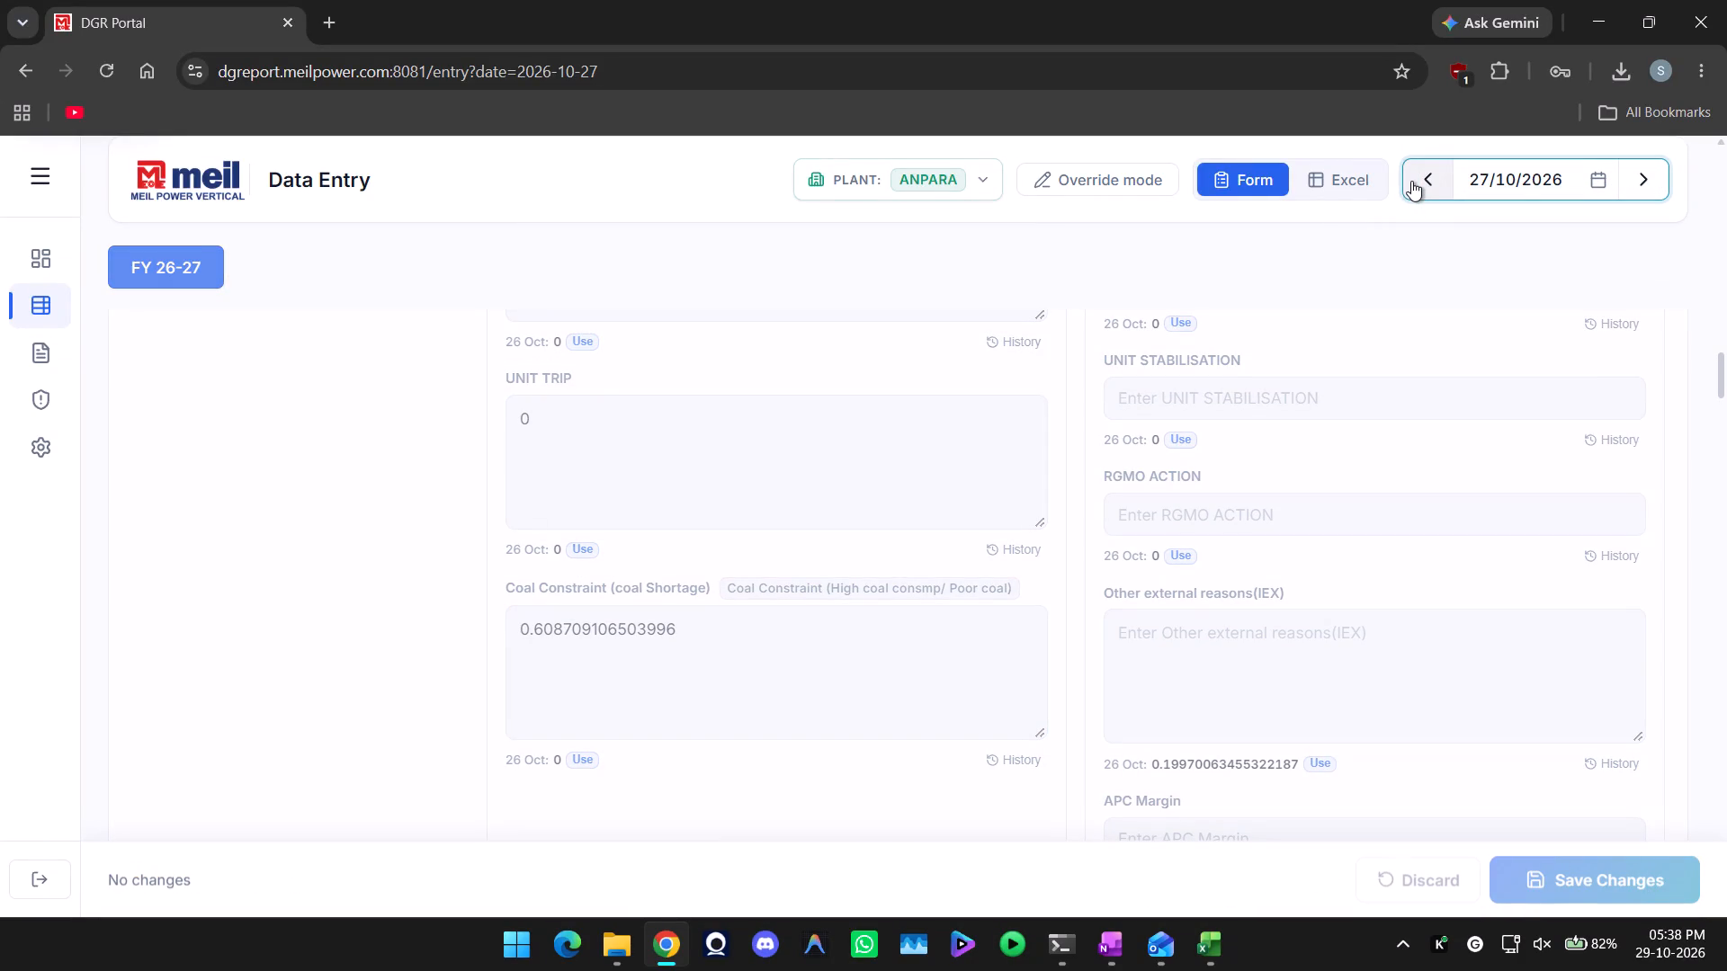
click(1411, 181)
click(1411, 181)
click(1411, 181)
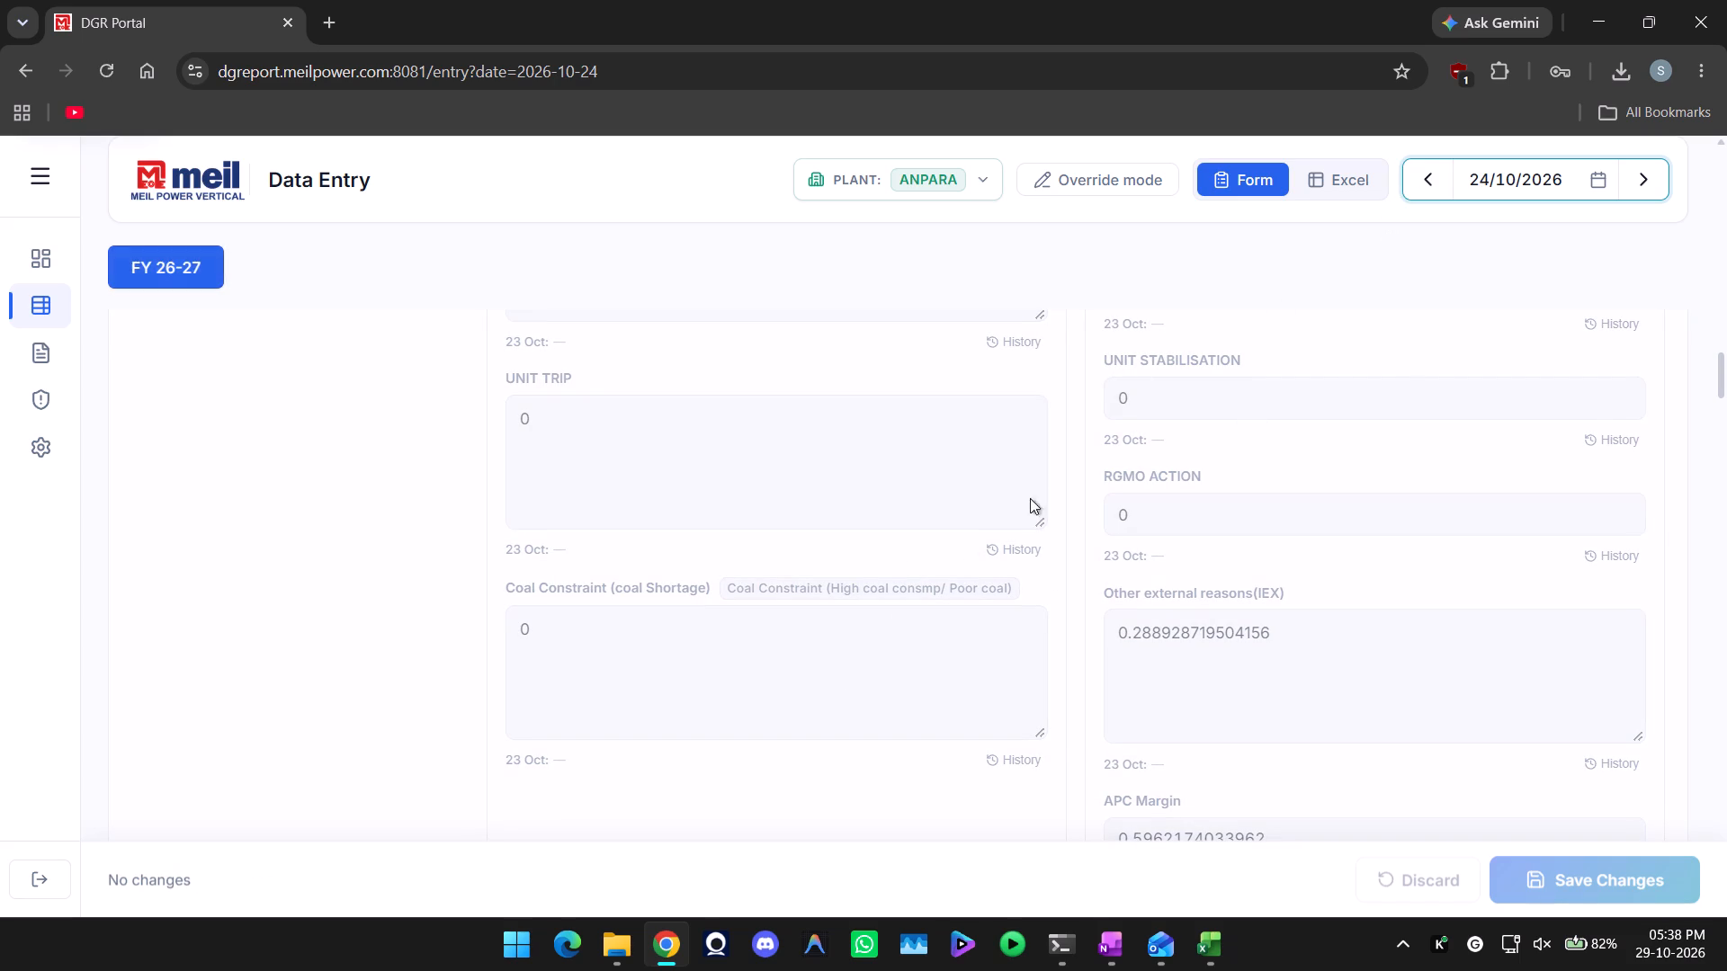
Copy the 24-Oct-26 Coal Constraint value 1.15262967819814 from the workbook into the portal's 24/10/2026 Coal Constraint (coal Shortage) field and save it.
key(alt+Tab)
click(1034, 546)
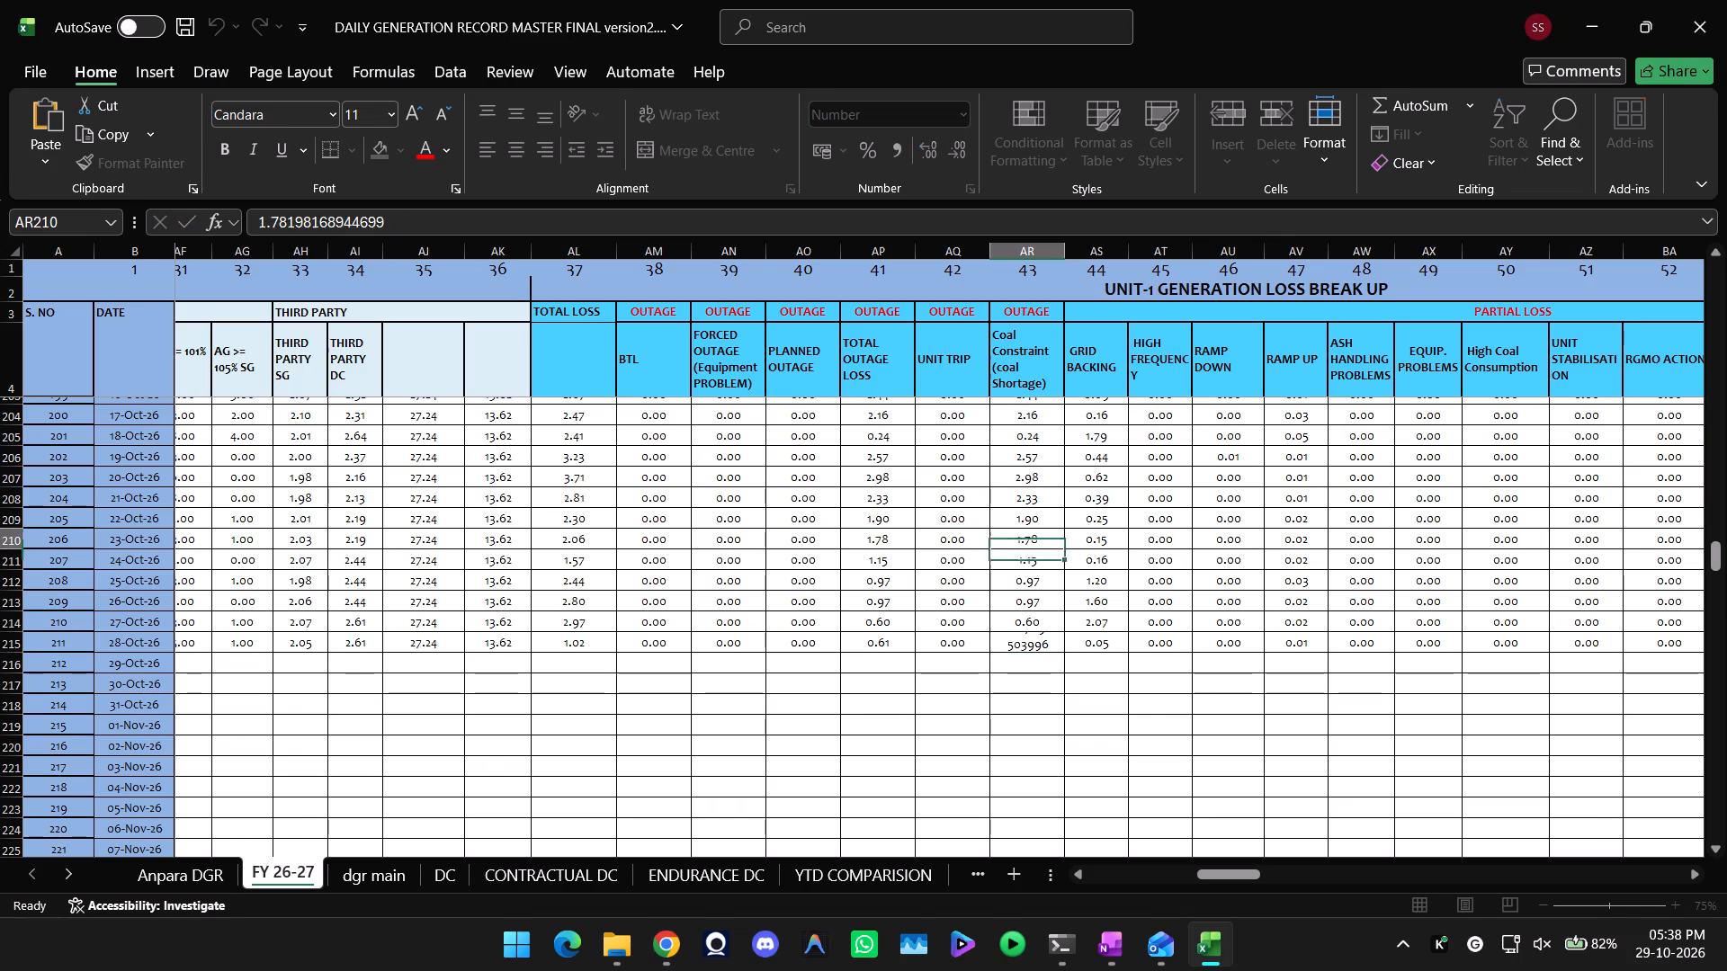
click(1041, 555)
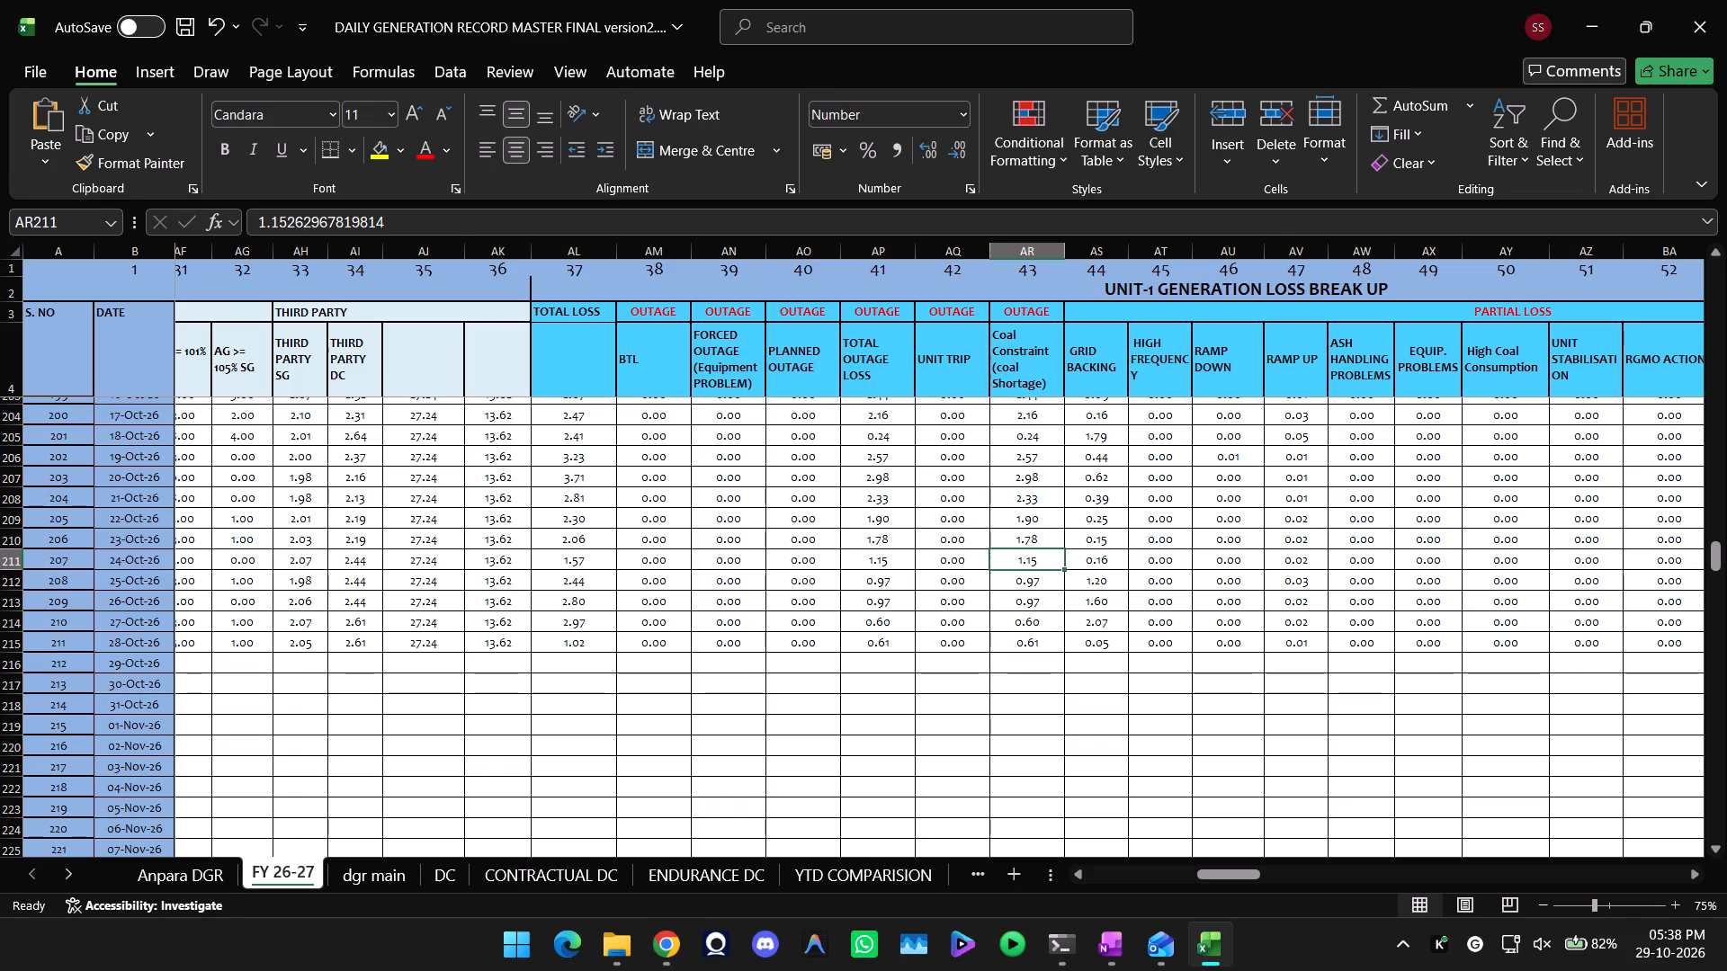
click(1046, 543)
click(1049, 557)
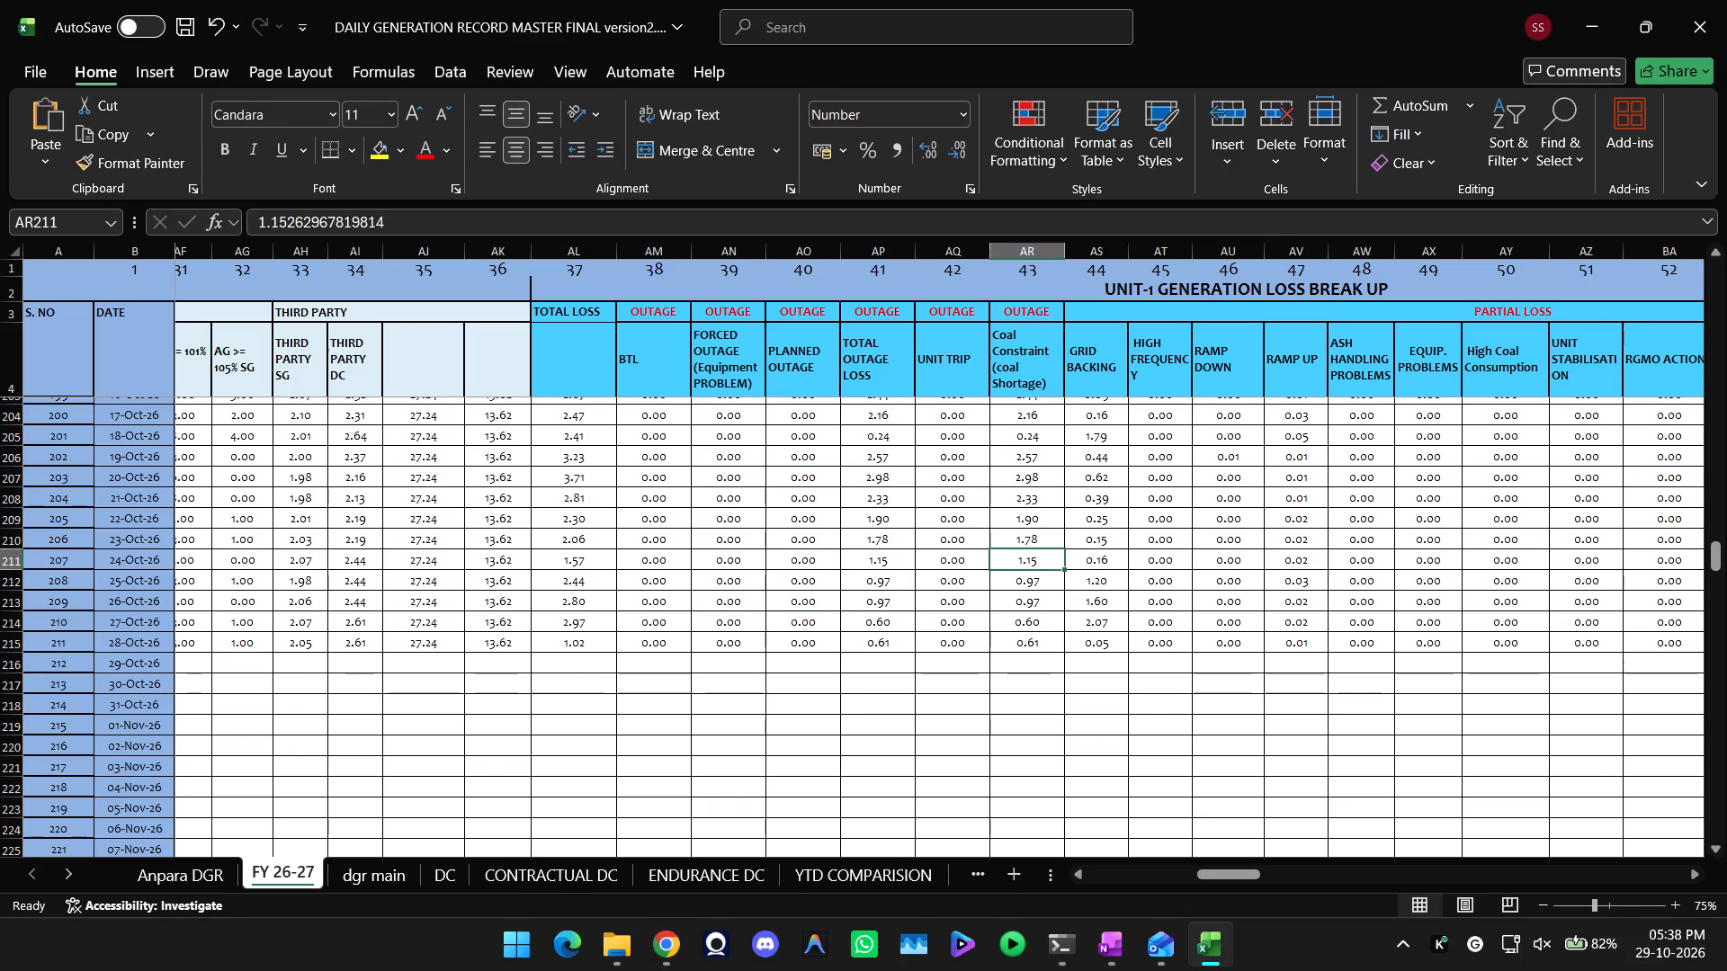
double_click(1048, 559)
key(ctrl+a)
key(ctrl+c)
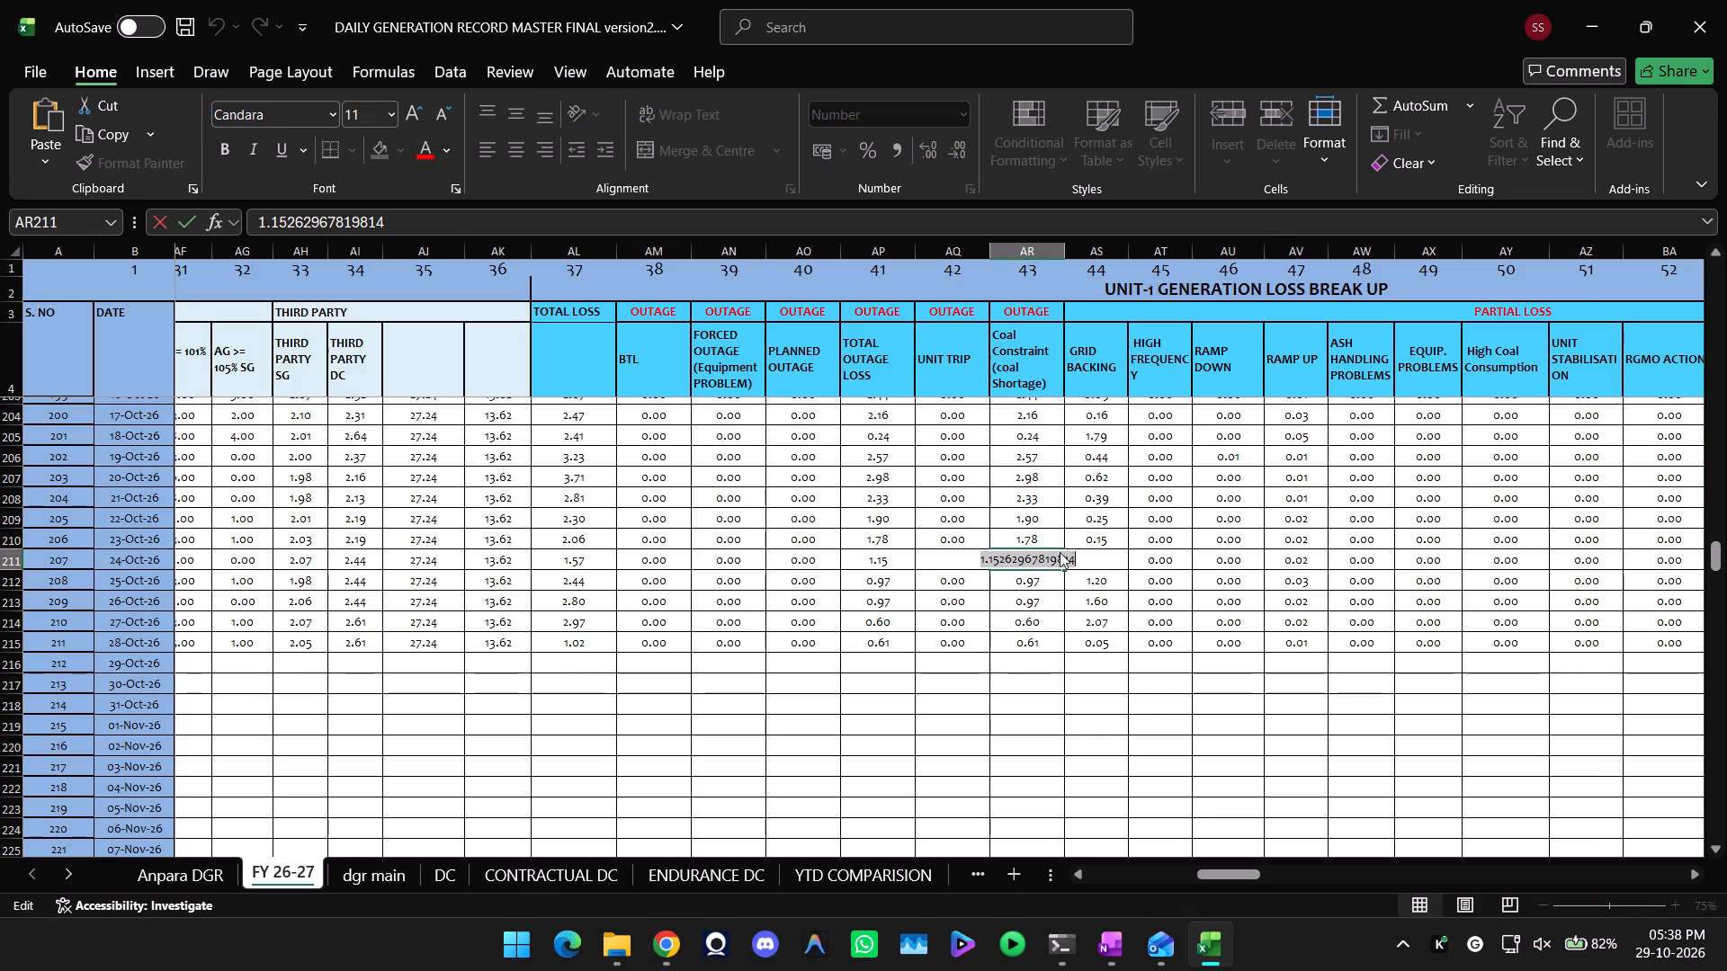
key(alt+Tab)
click(717, 645)
key(ctrl+a)
key(ctrl+v)
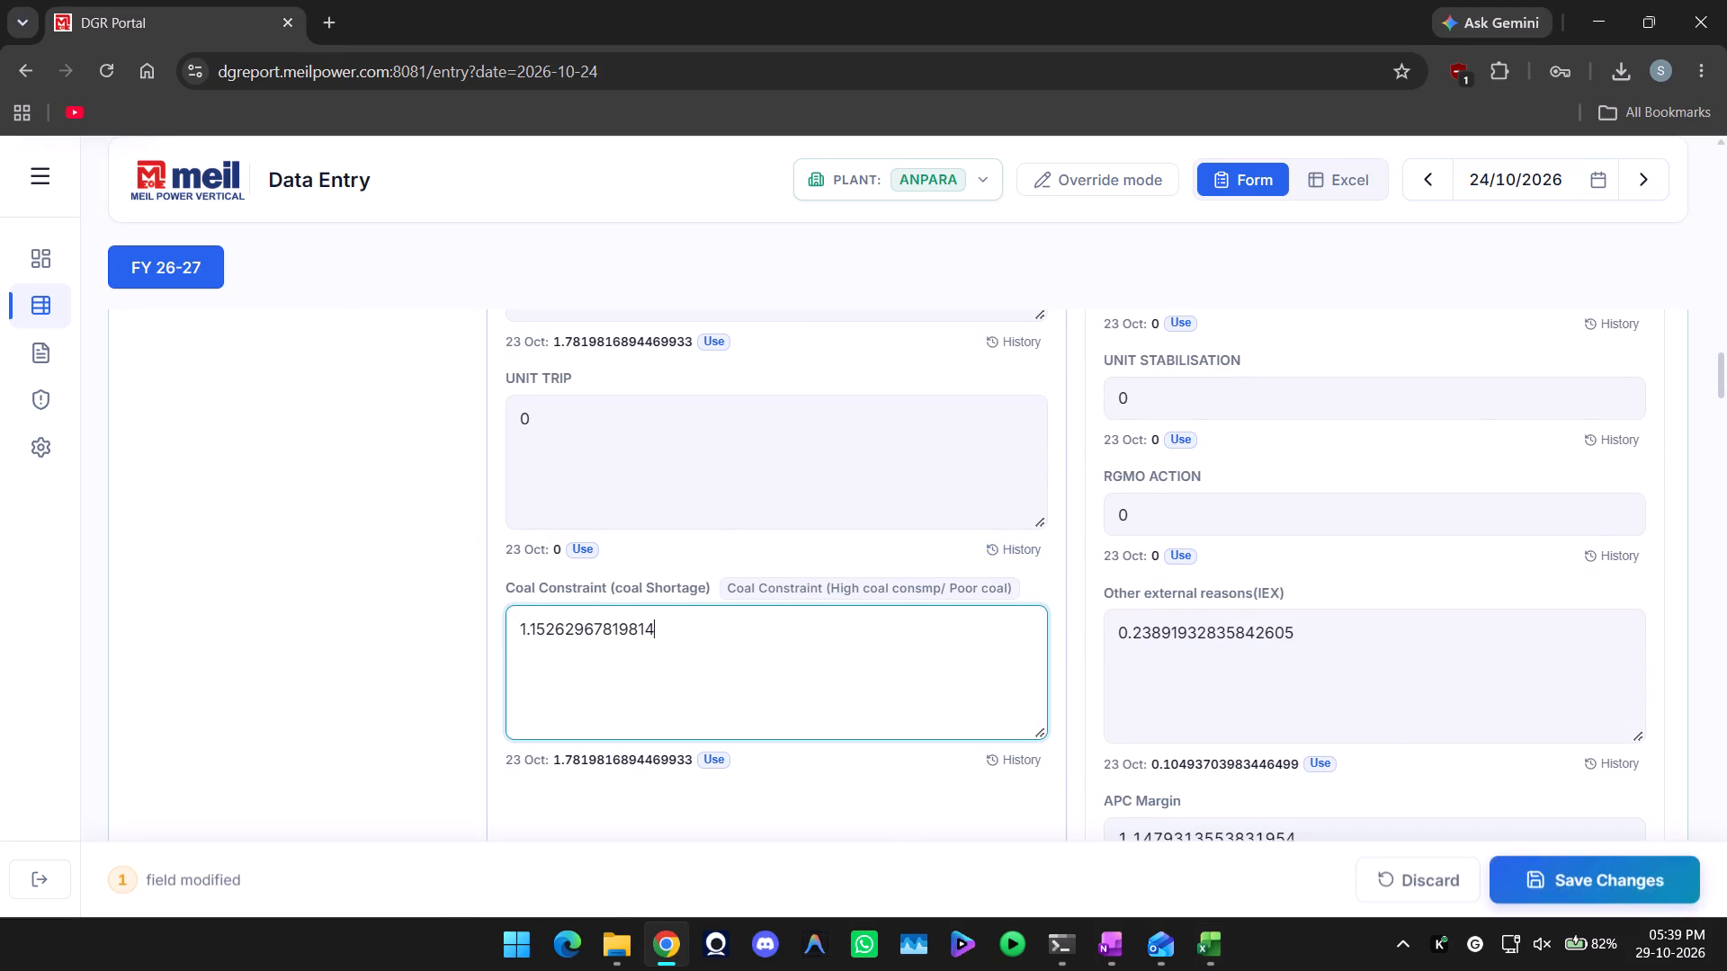
key(alt+Tab)
key(alt+Tab)
click(1542, 869)
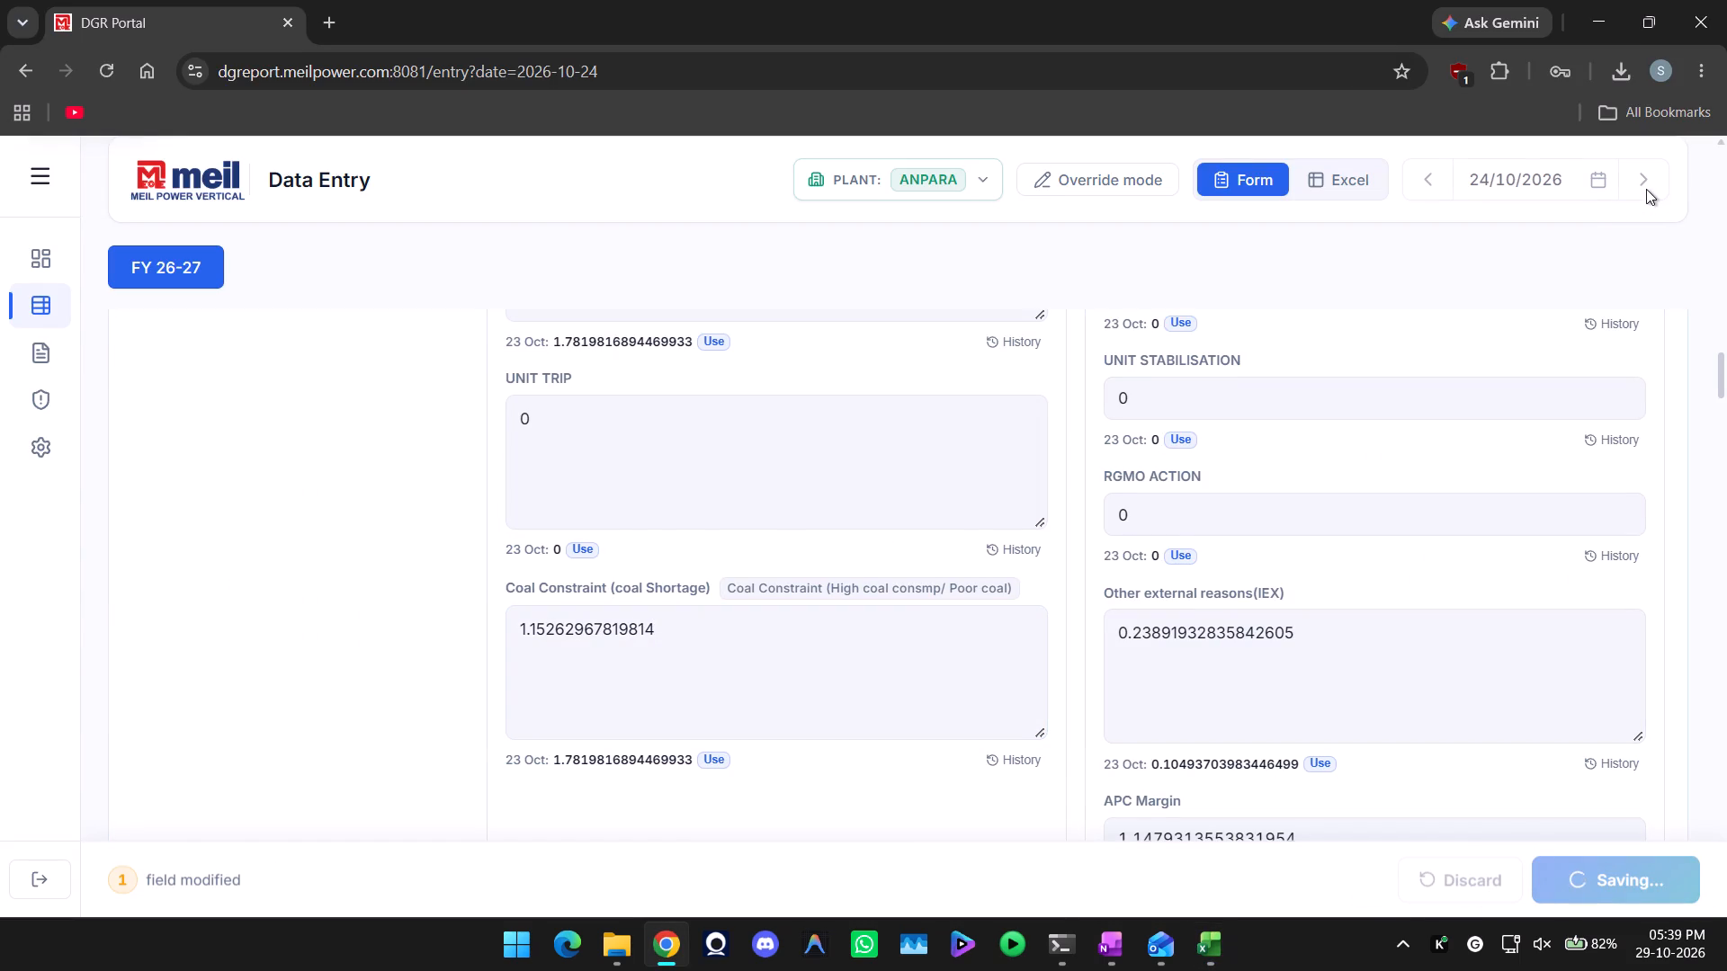
Copy the 25-Oct-26 Coal Constraint value 0.974662564364706 from the workbook into the portal's 25/10/2026 form and save it.
key(alt+Tab)
click(1035, 587)
double_click(1048, 576)
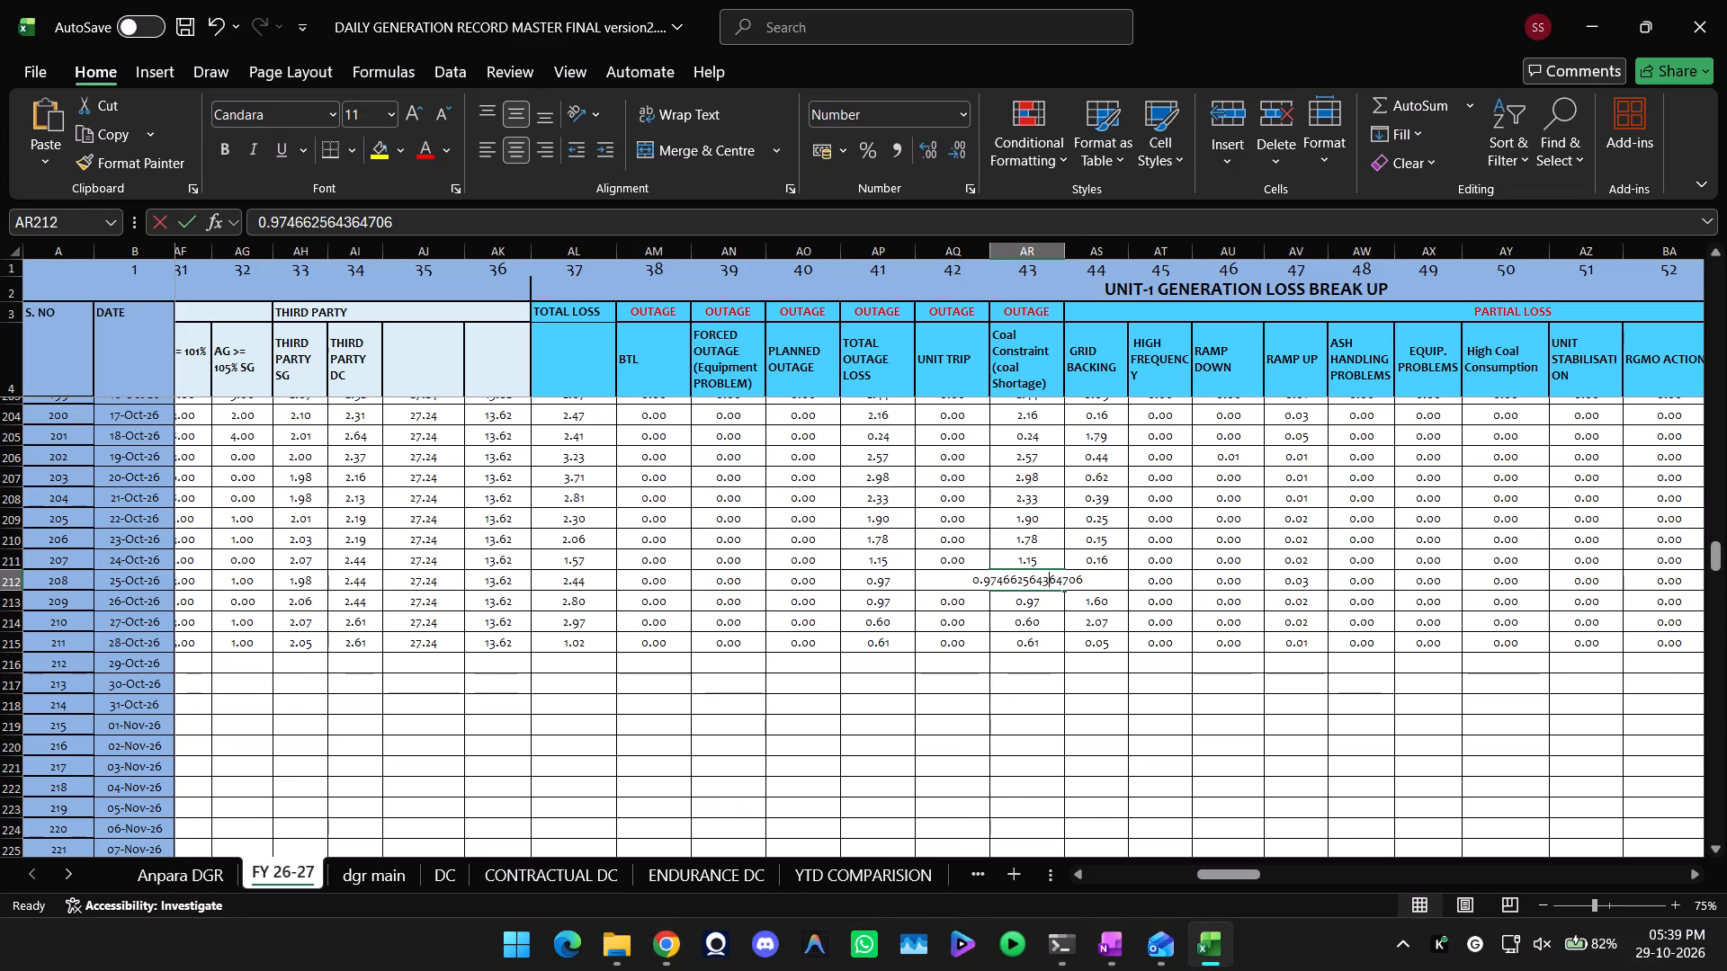
key(ctrl+a)
key(ctrl+c)
key(alt+Tab)
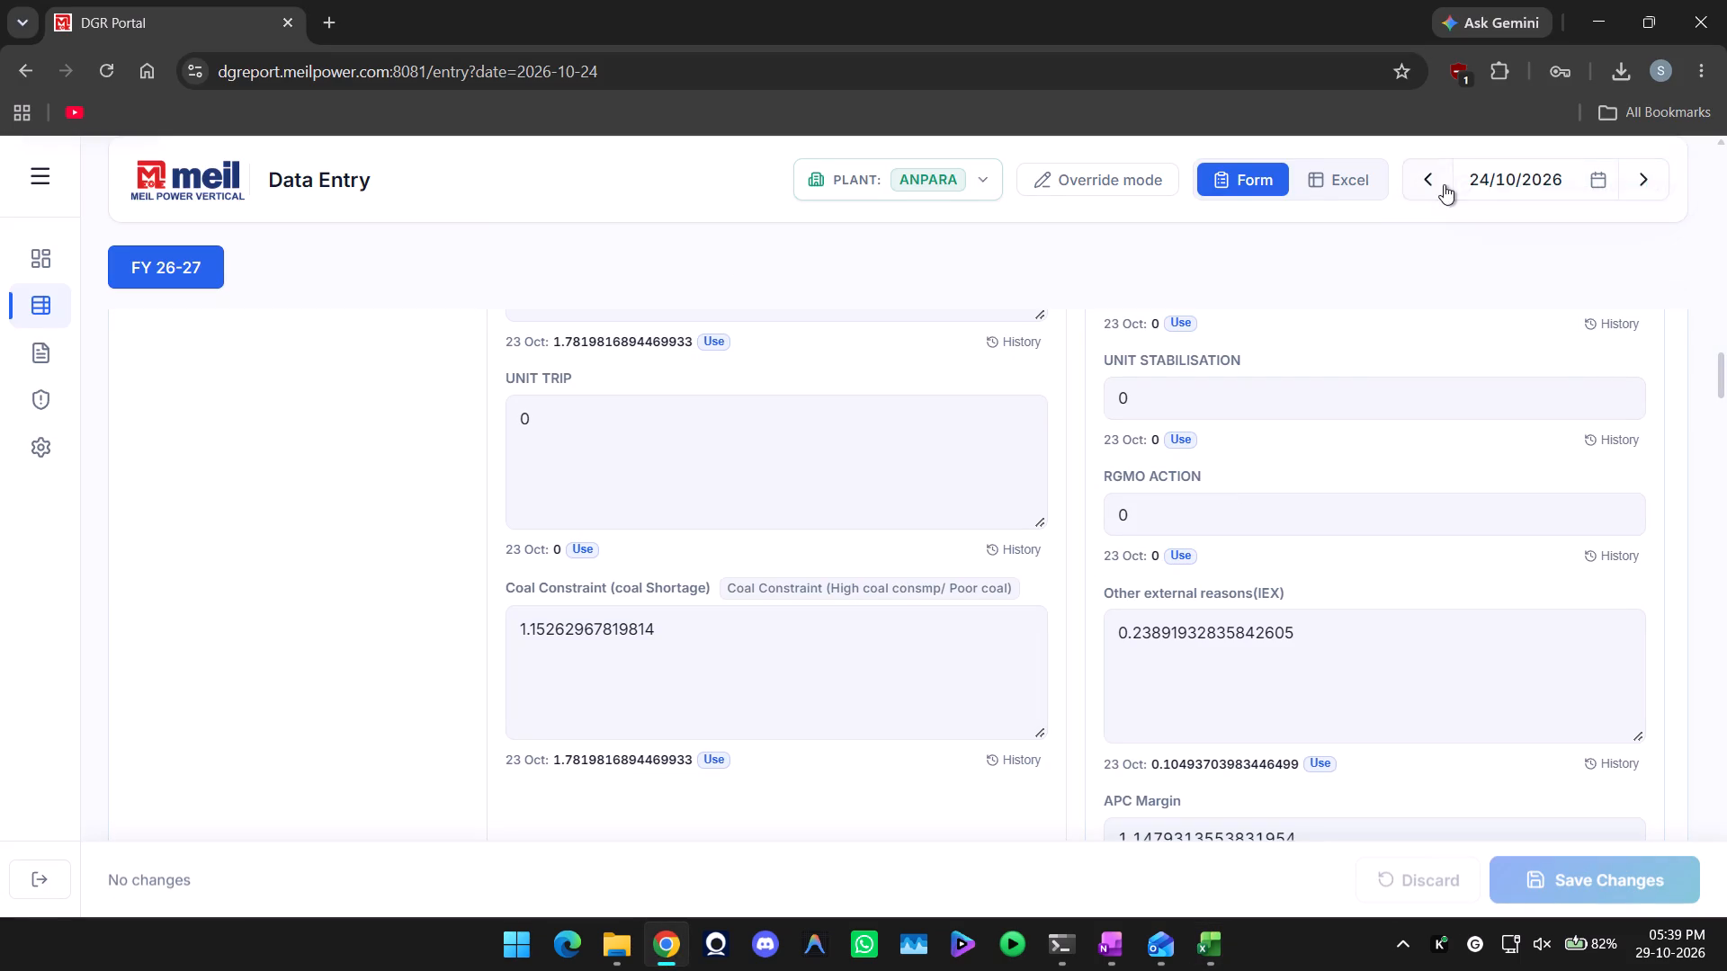
click(1644, 173)
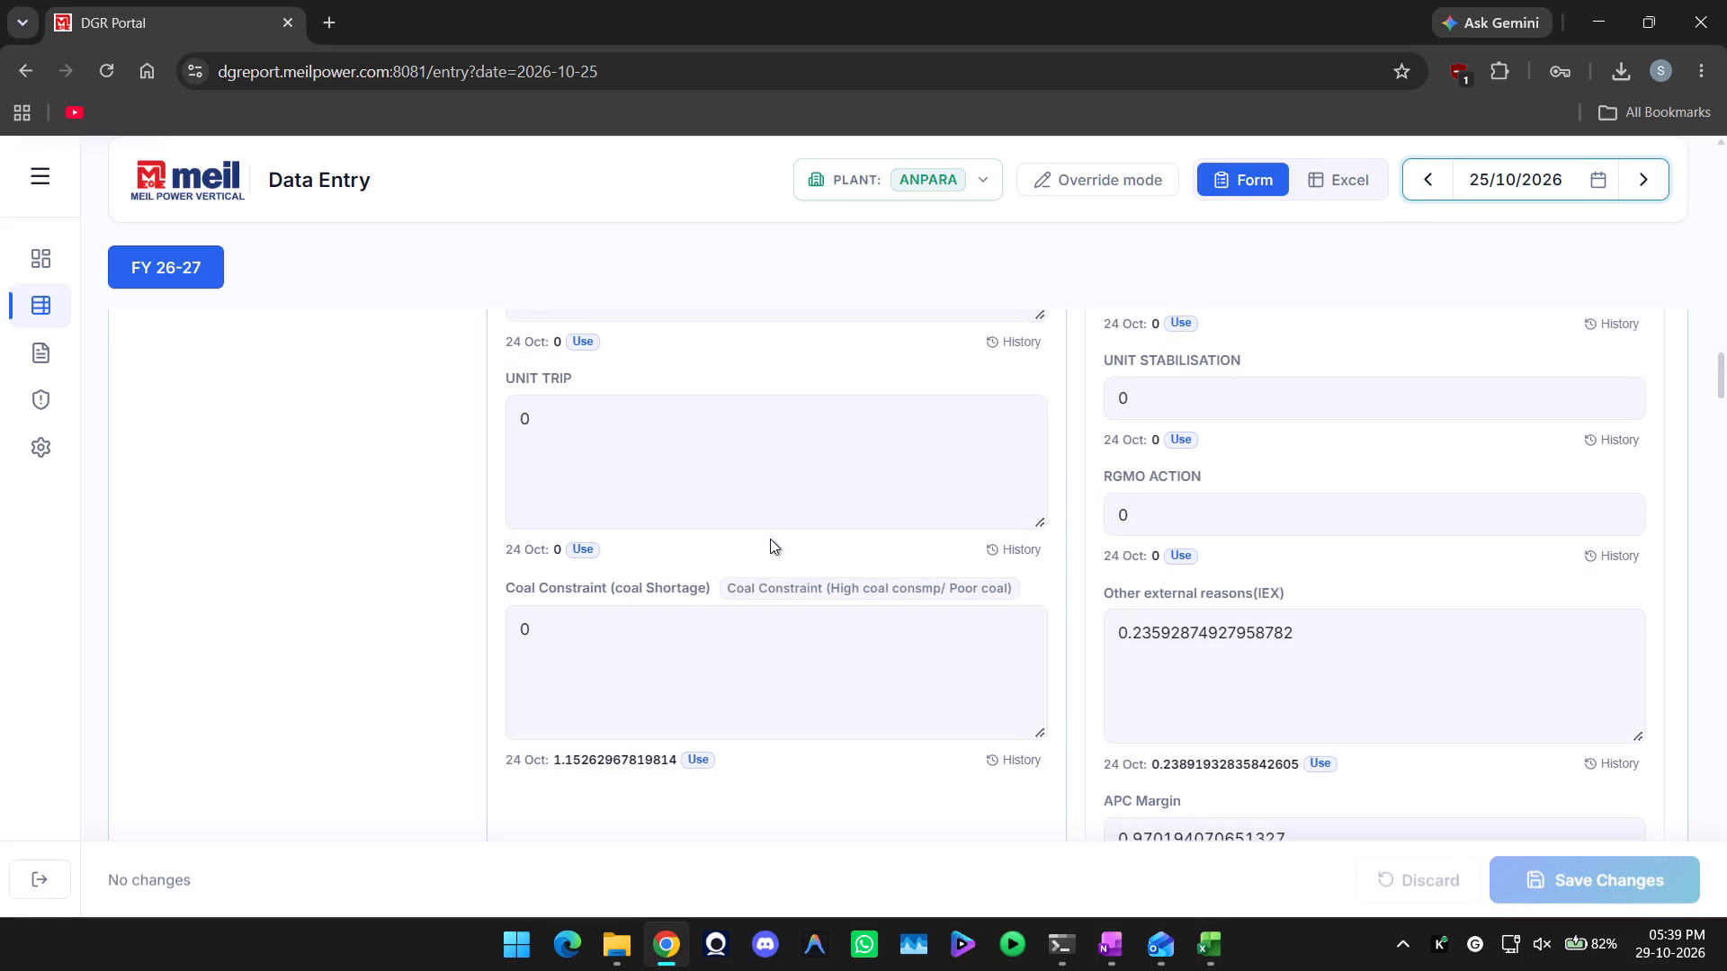
click(684, 654)
key(ctrl+a)
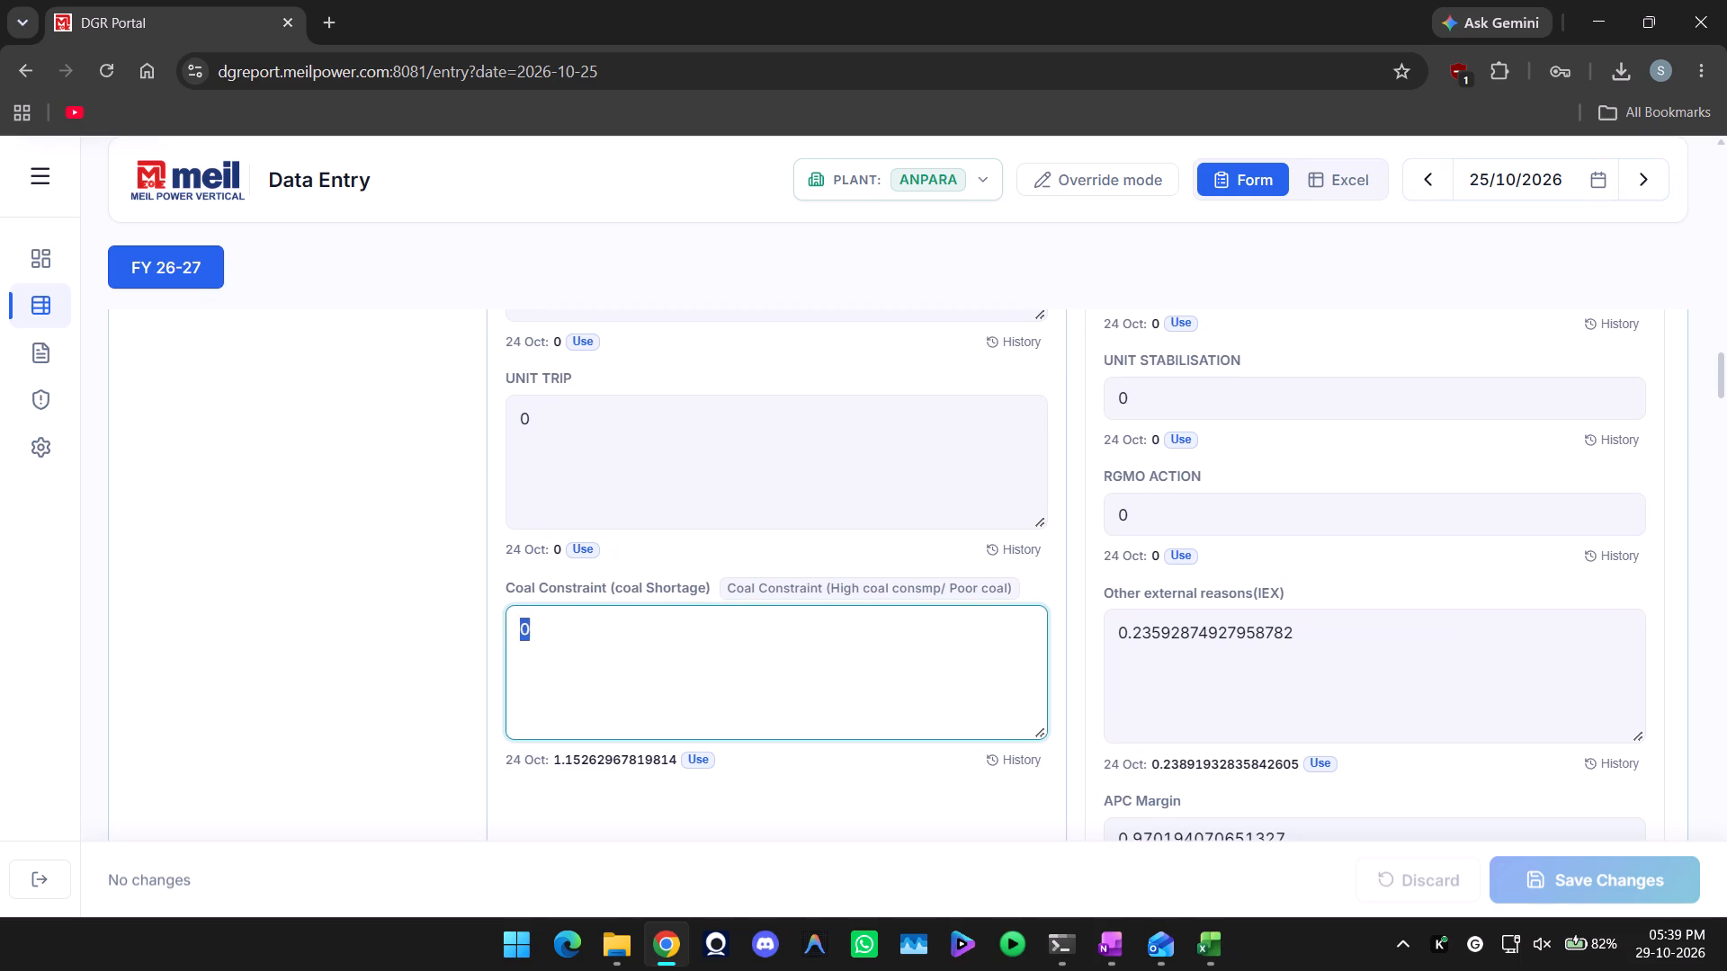
key(ctrl+v)
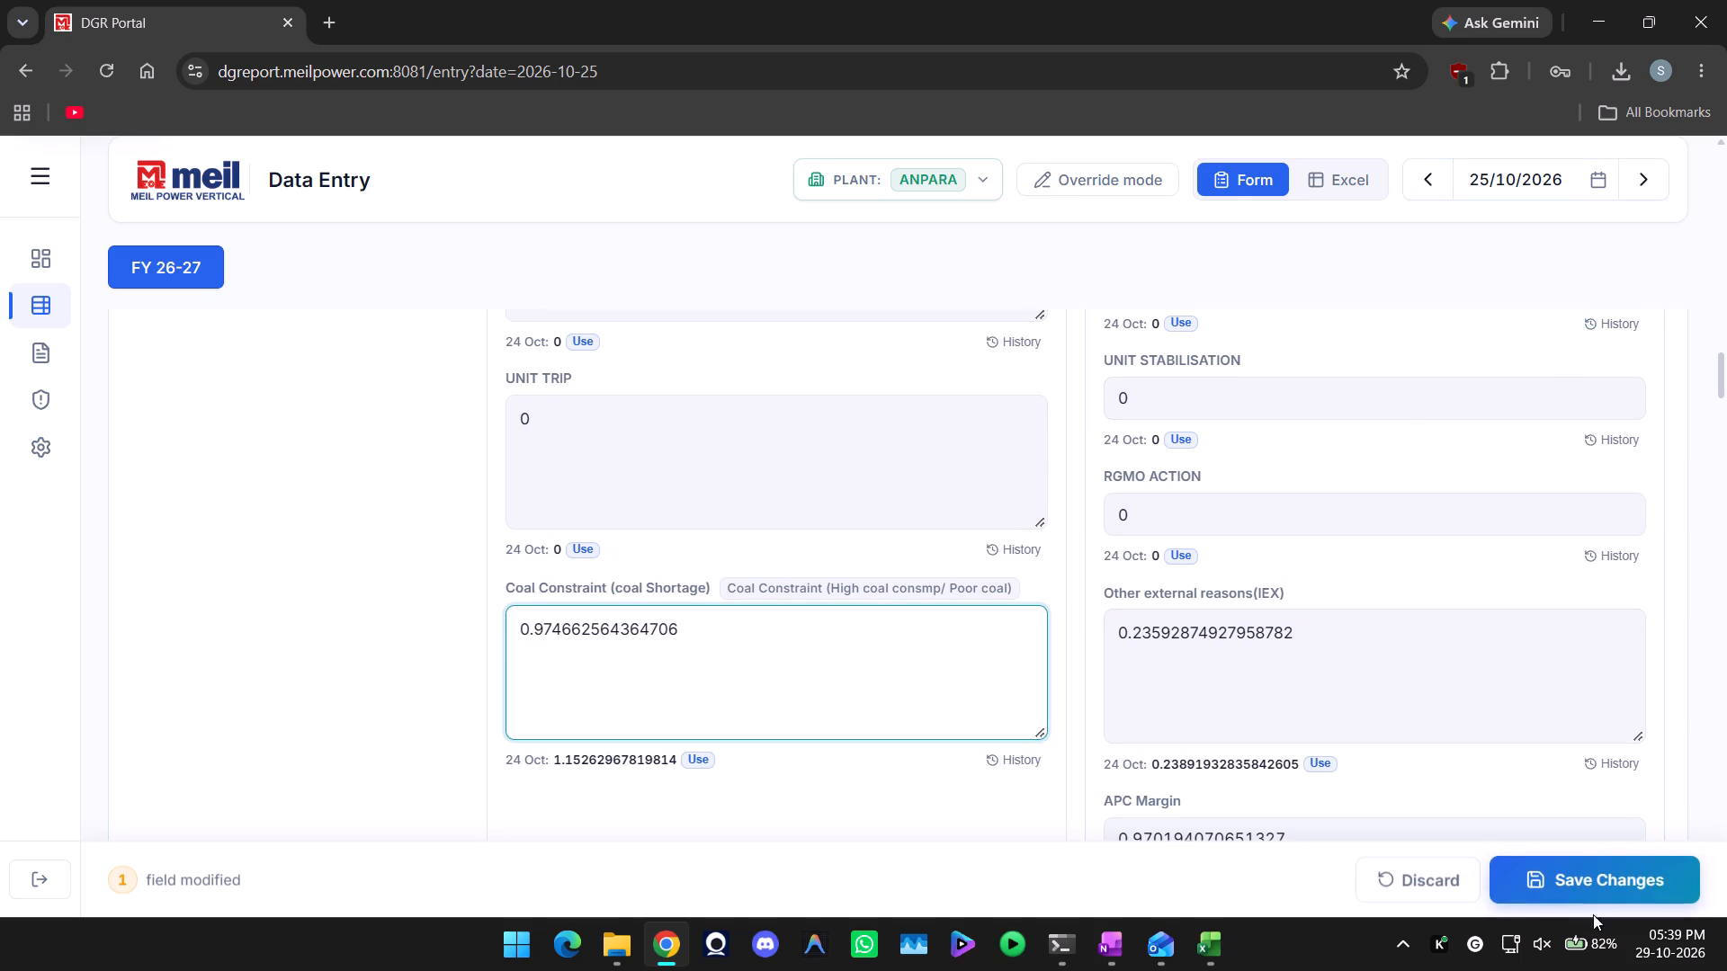
click(1572, 883)
Copy the 26-Oct-26 Coal Constraint value 0.972353953101303 from the workbook into the portal's 26/10/2026 form and save it.
key(alt+Tab)
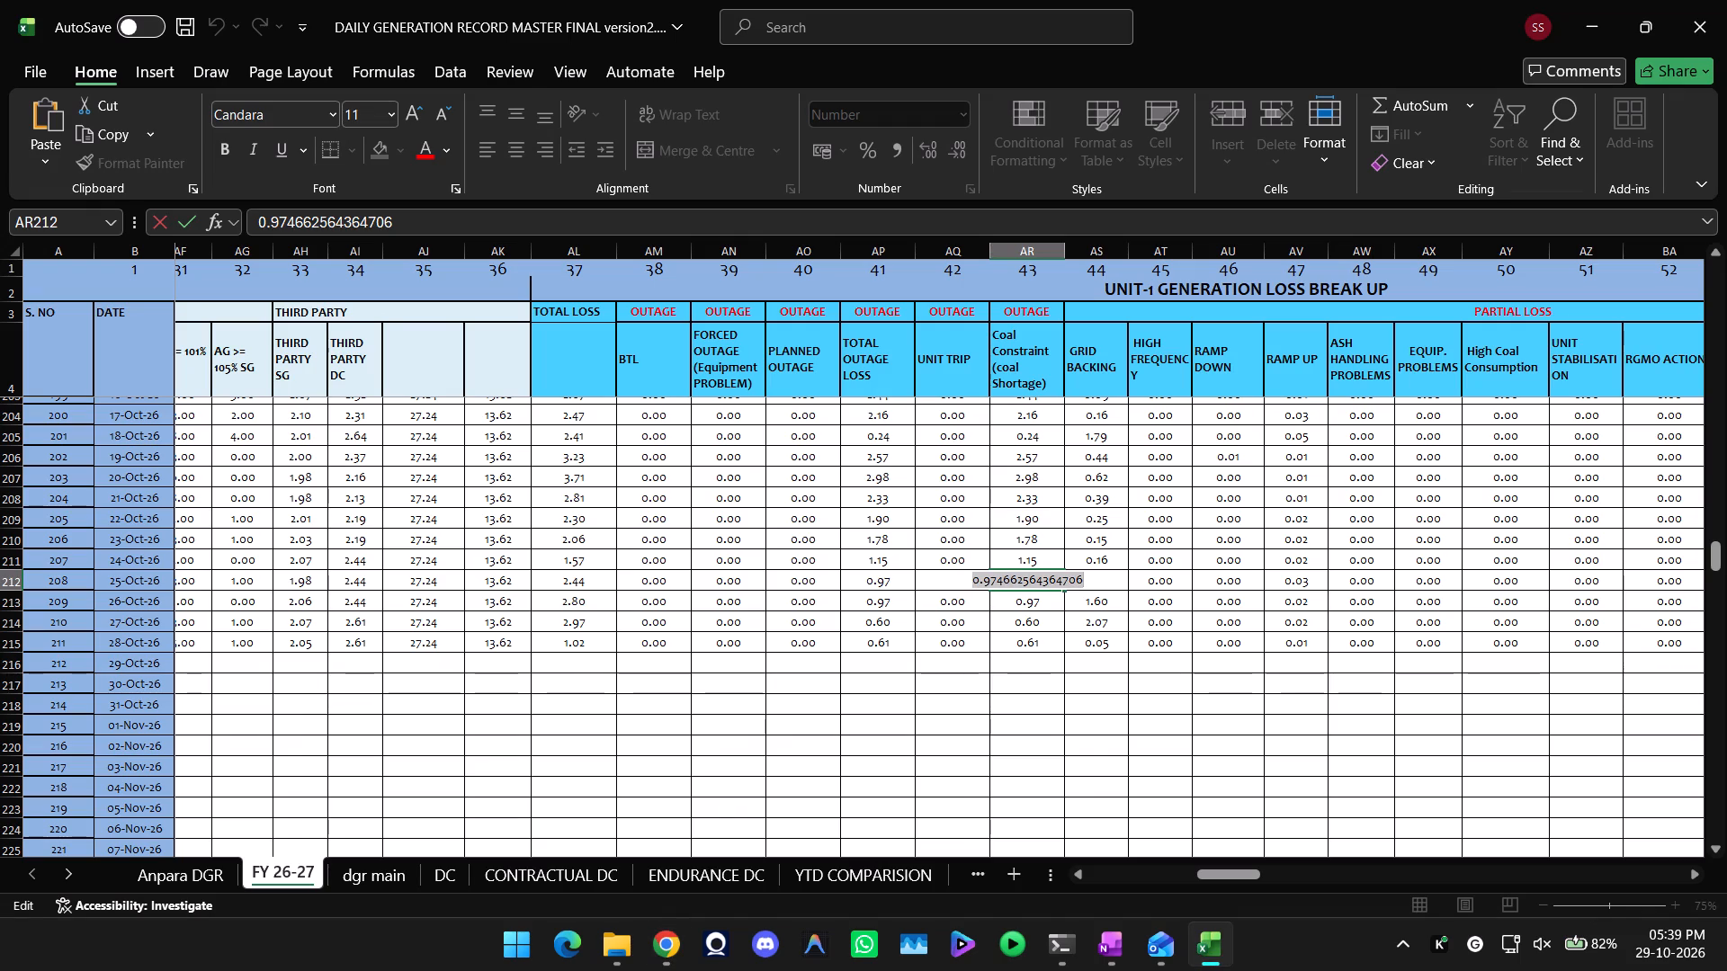
key(Escape)
click(1039, 603)
double_click(1046, 602)
key(ctrl+a)
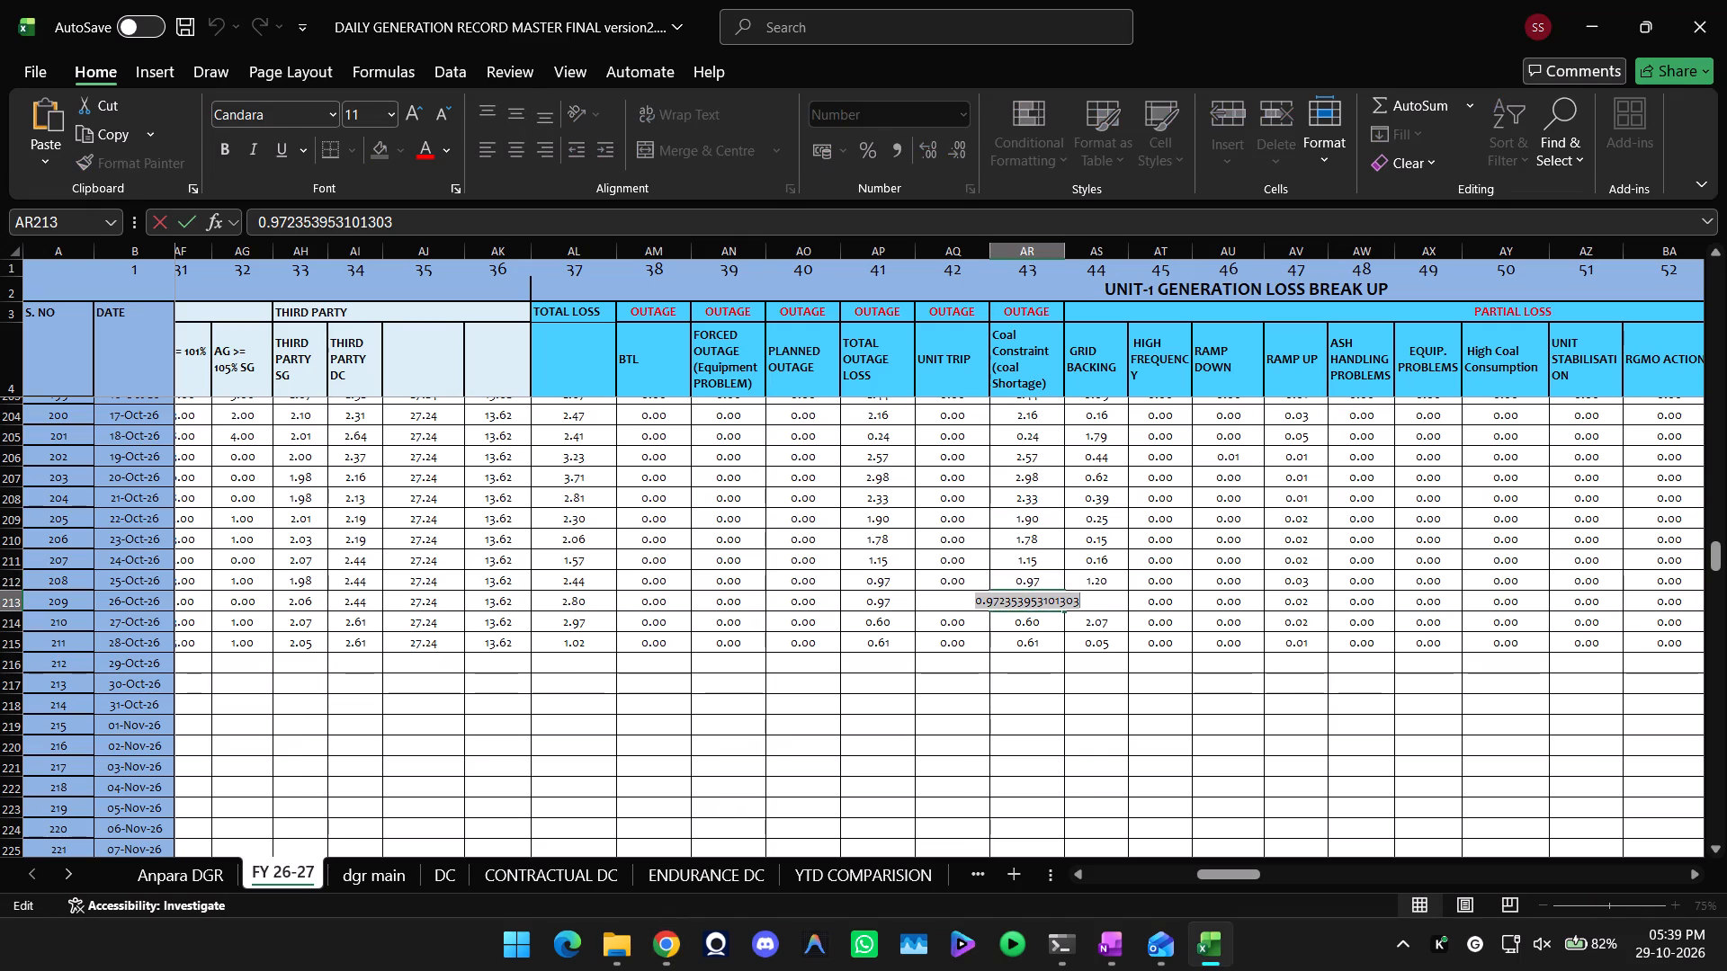
key(ctrl+c)
key(alt+Tab)
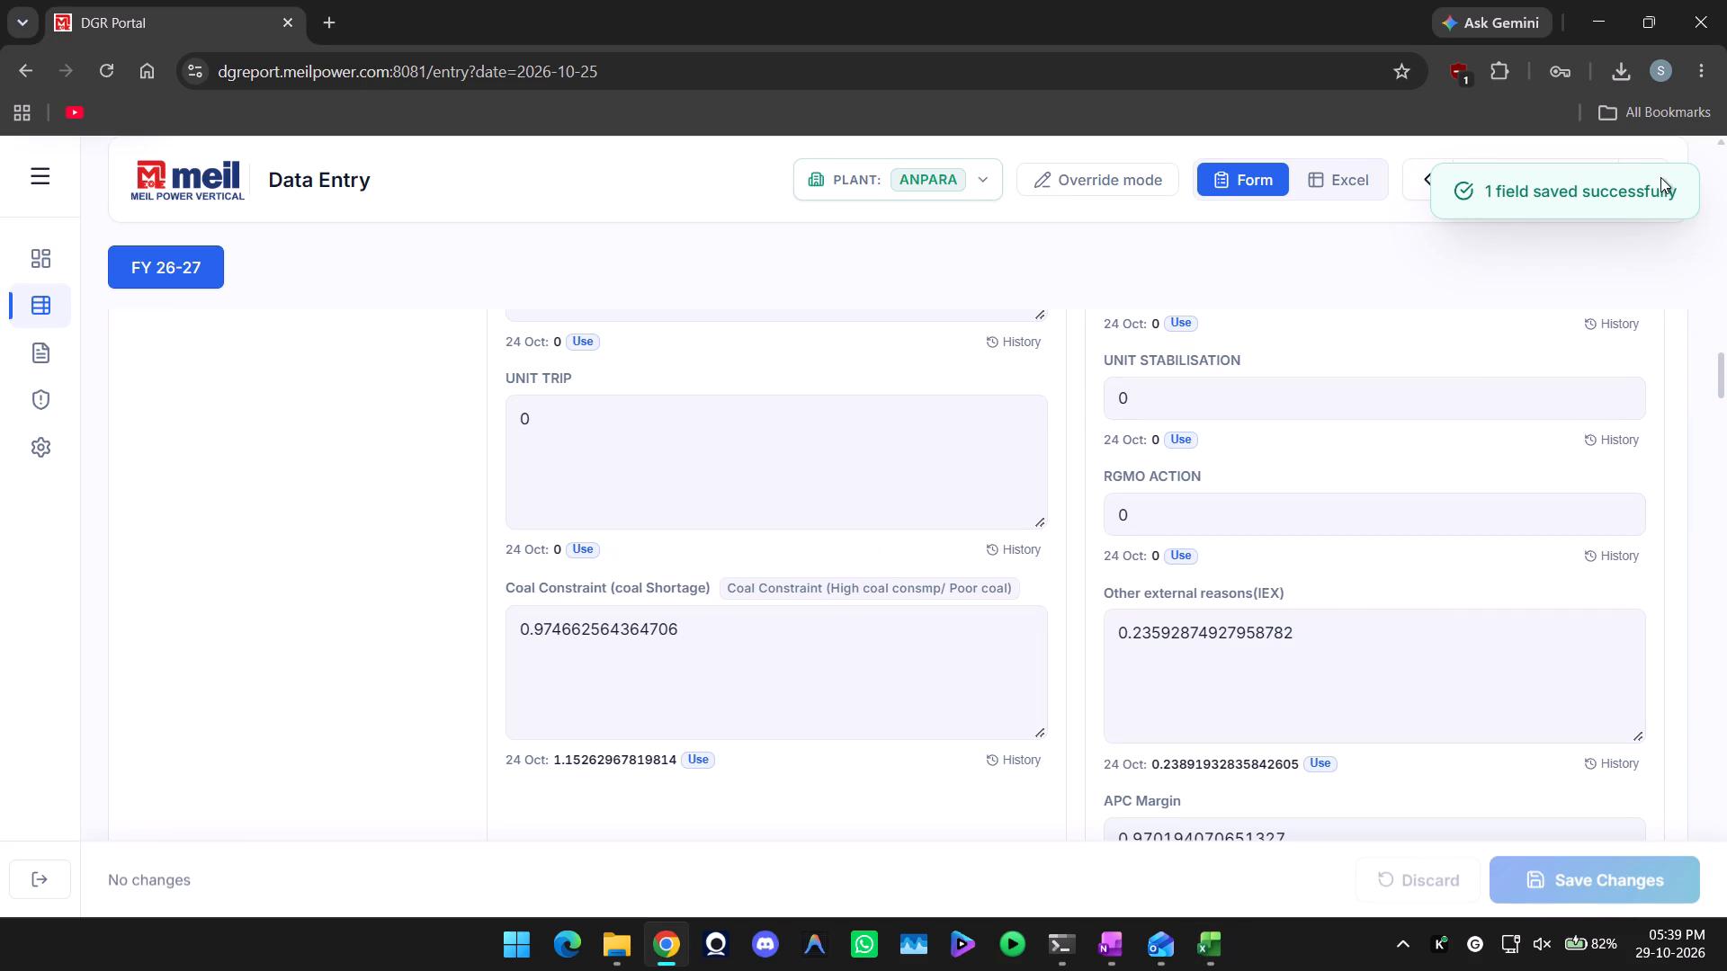
click(1656, 164)
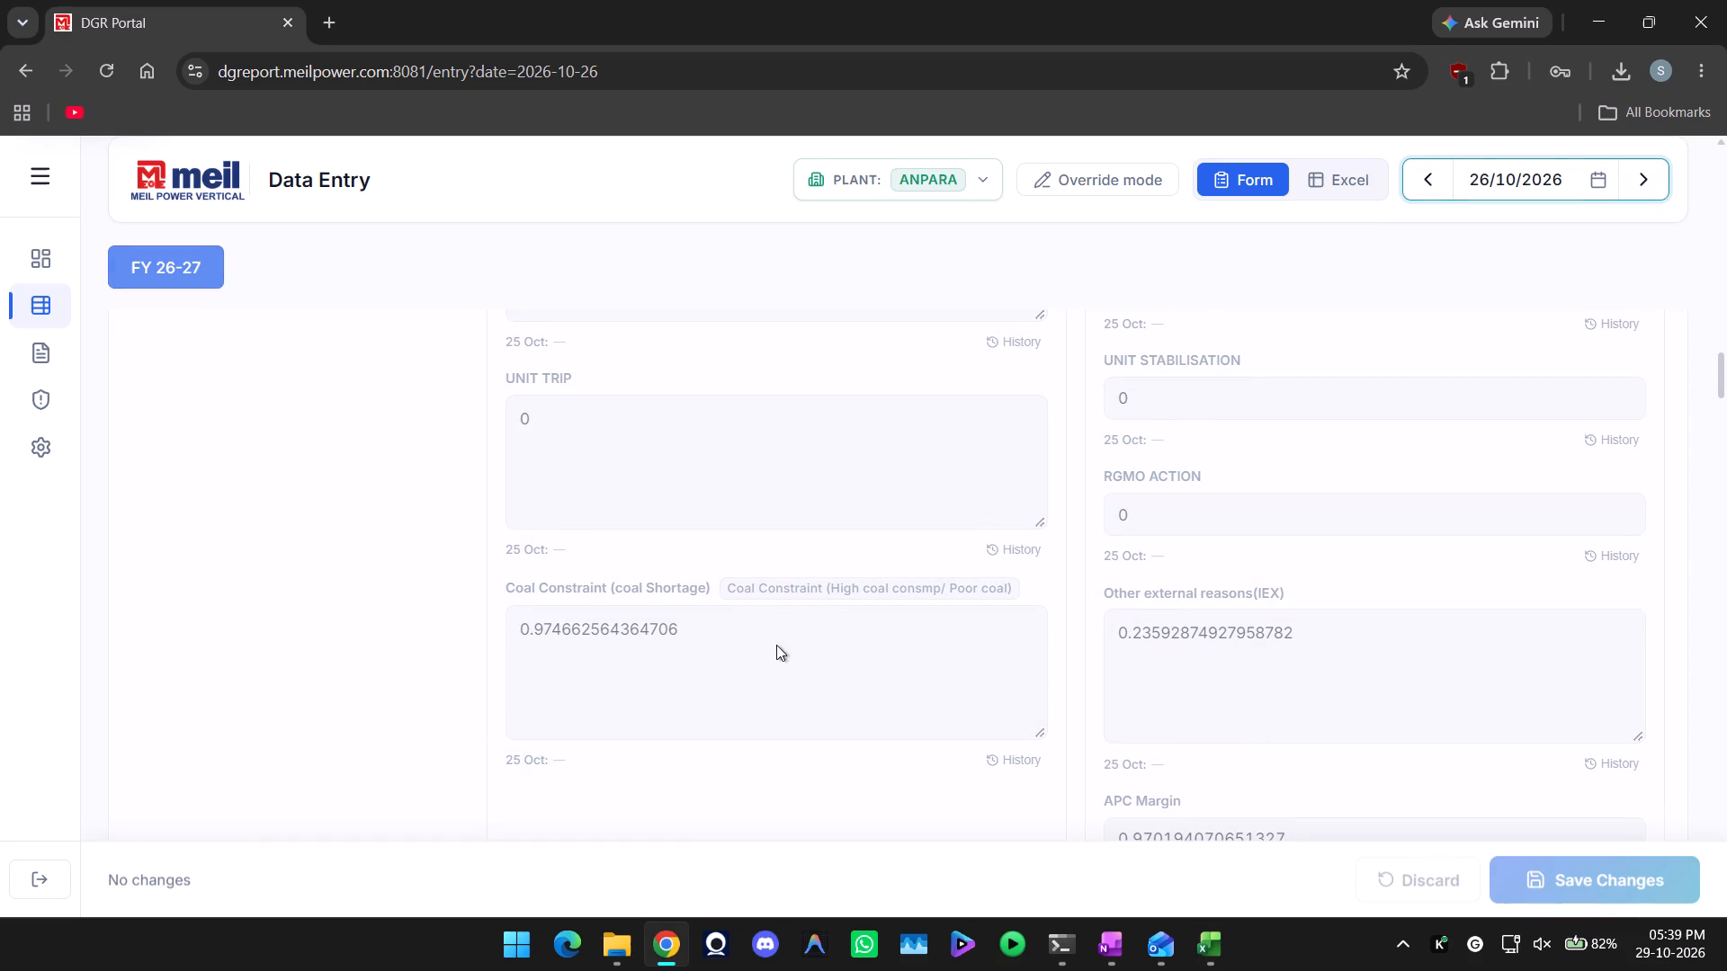
click(778, 644)
key(ctrl+a)
key(ctrl+c)
key(ctrl+v)
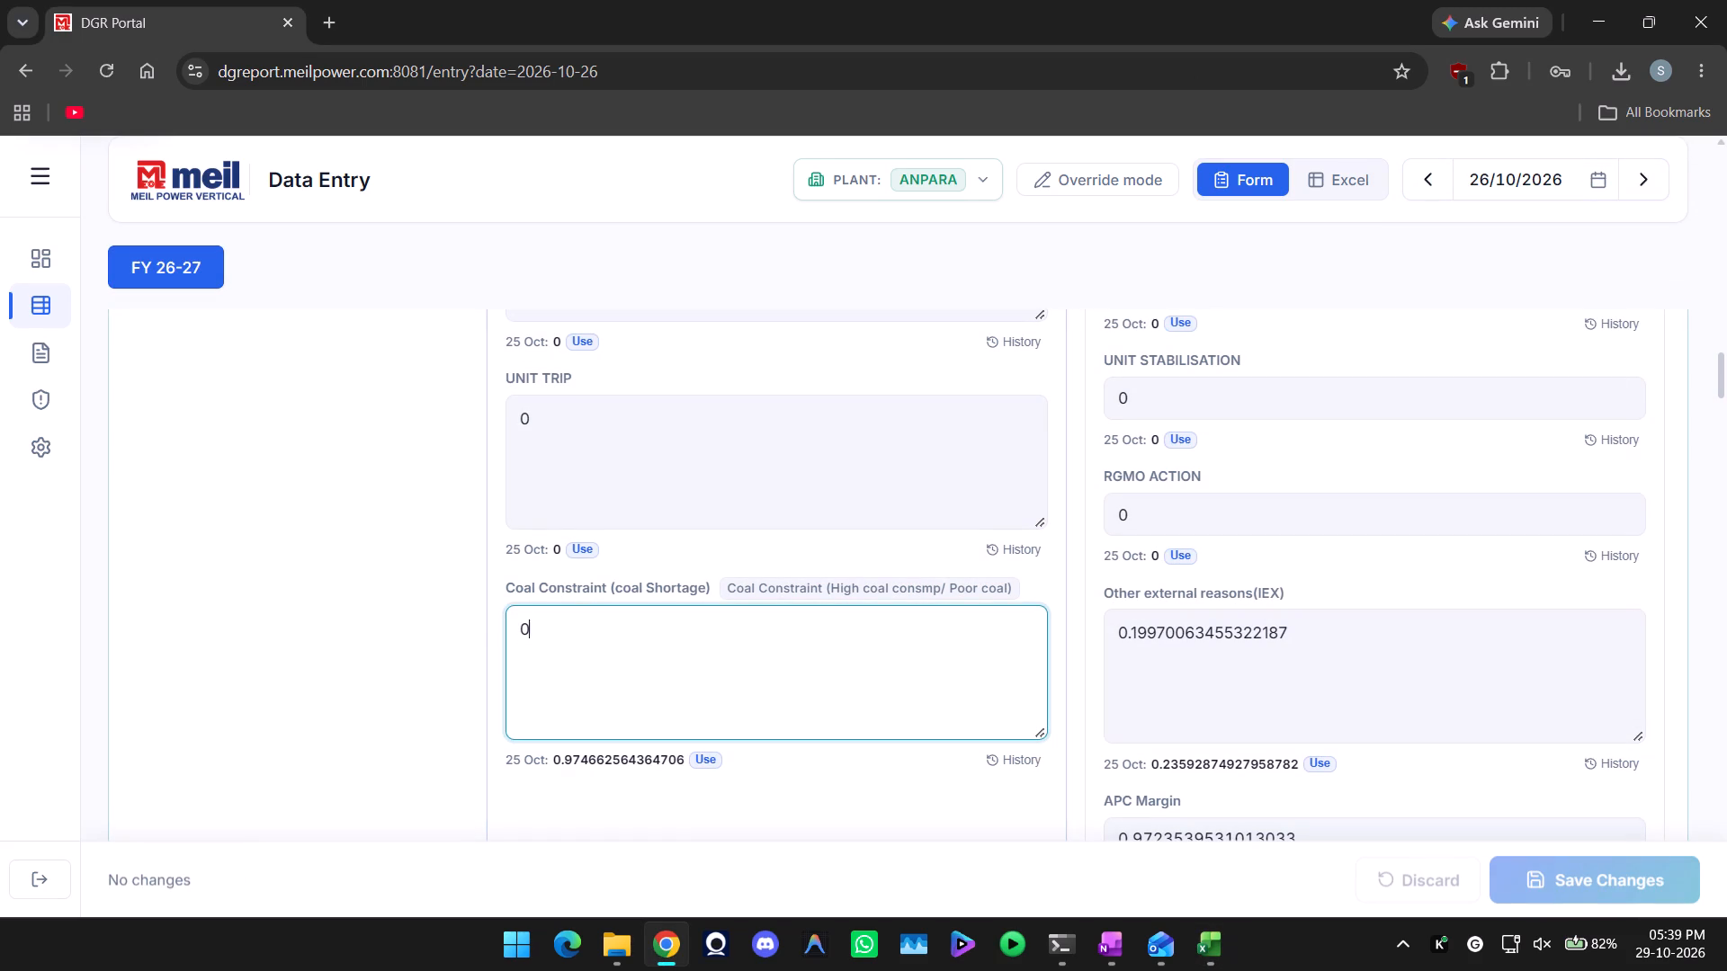
key(super+v)
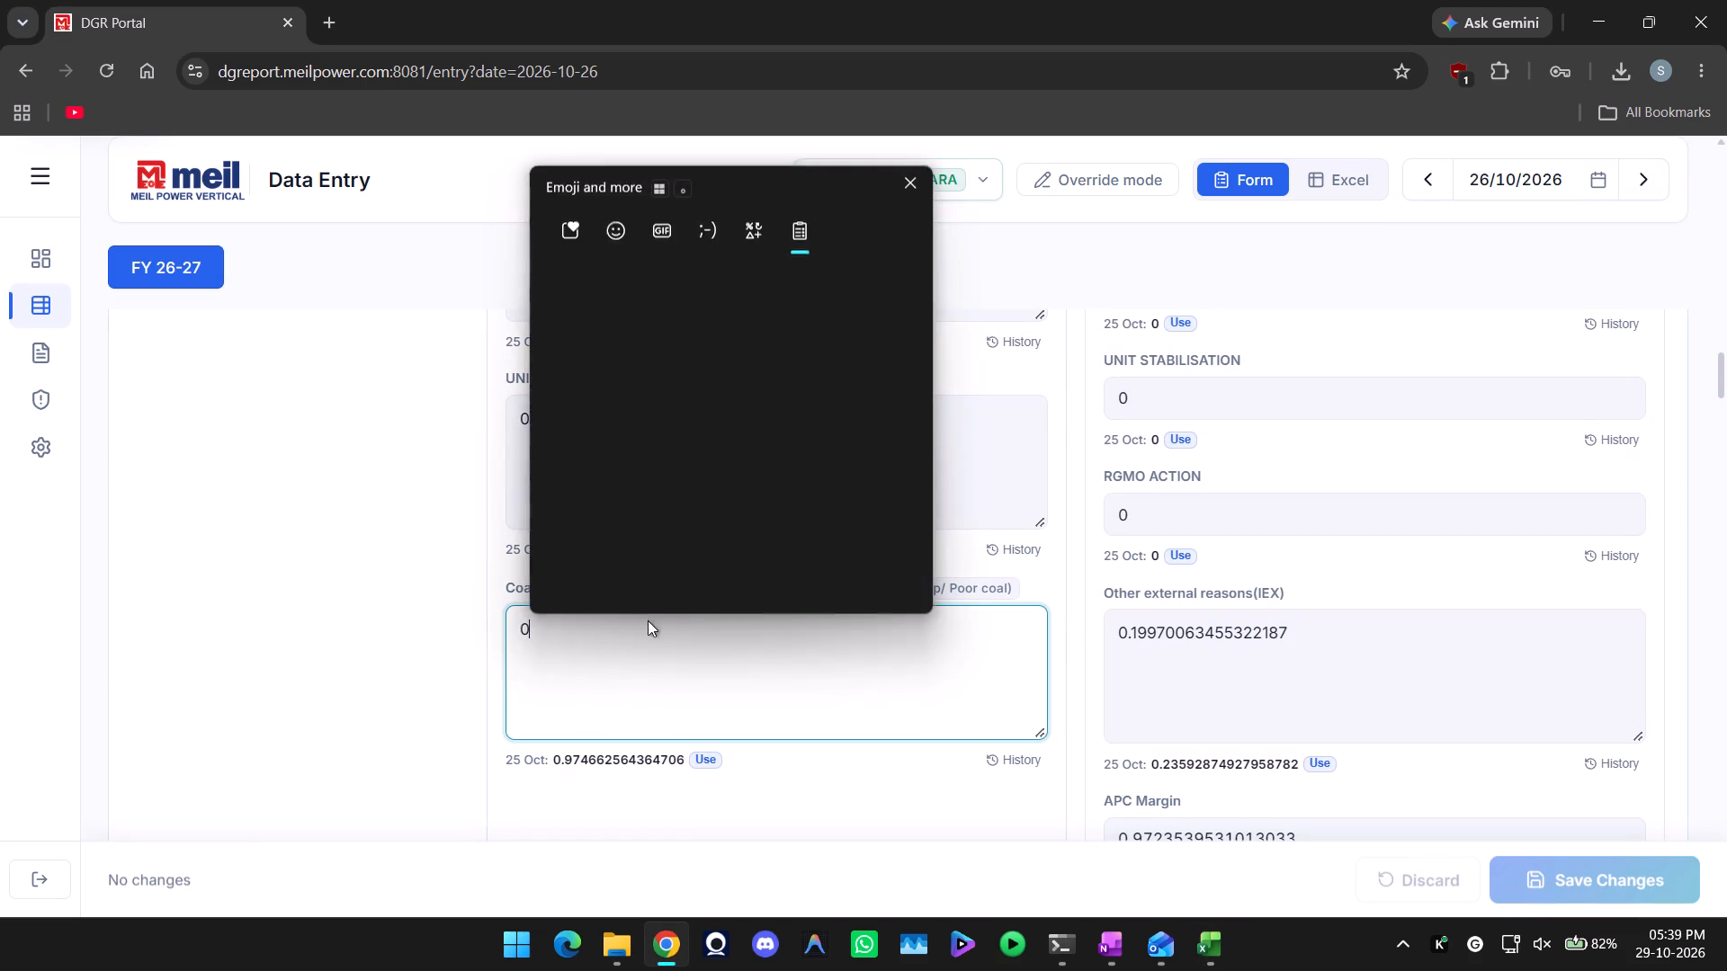
click(619, 623)
key(BackSpace)
key(alt+Tab)
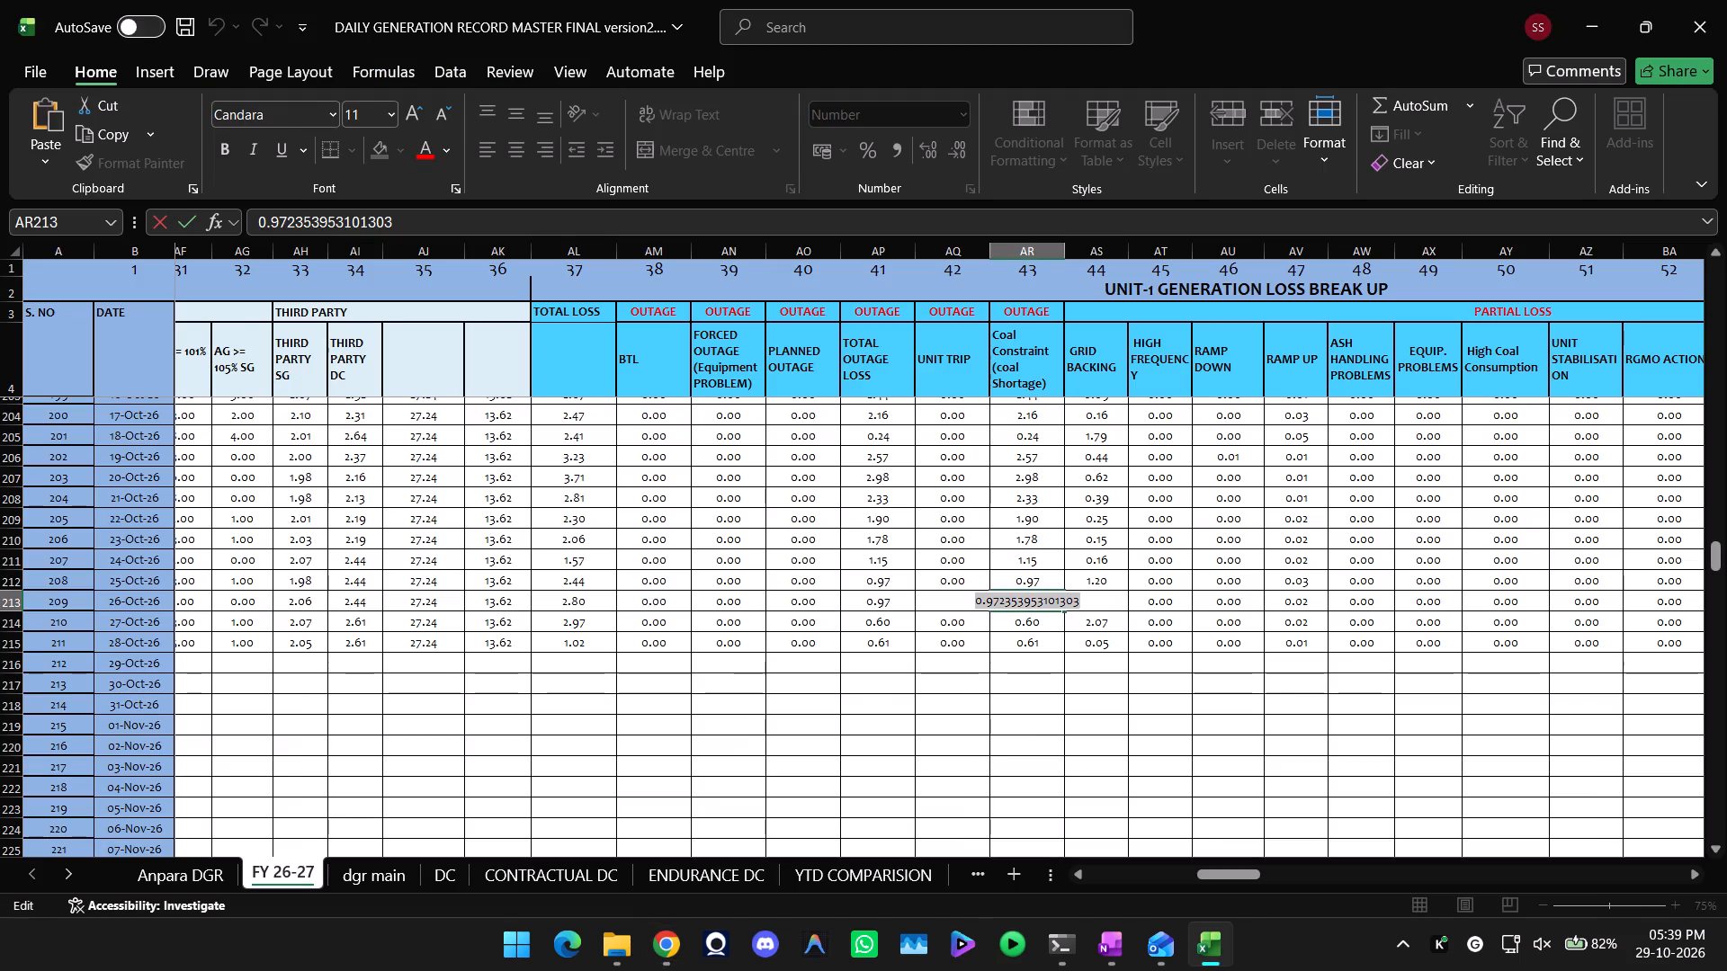
key(ctrl+c)
key(alt+Tab)
key(ctrl+v)
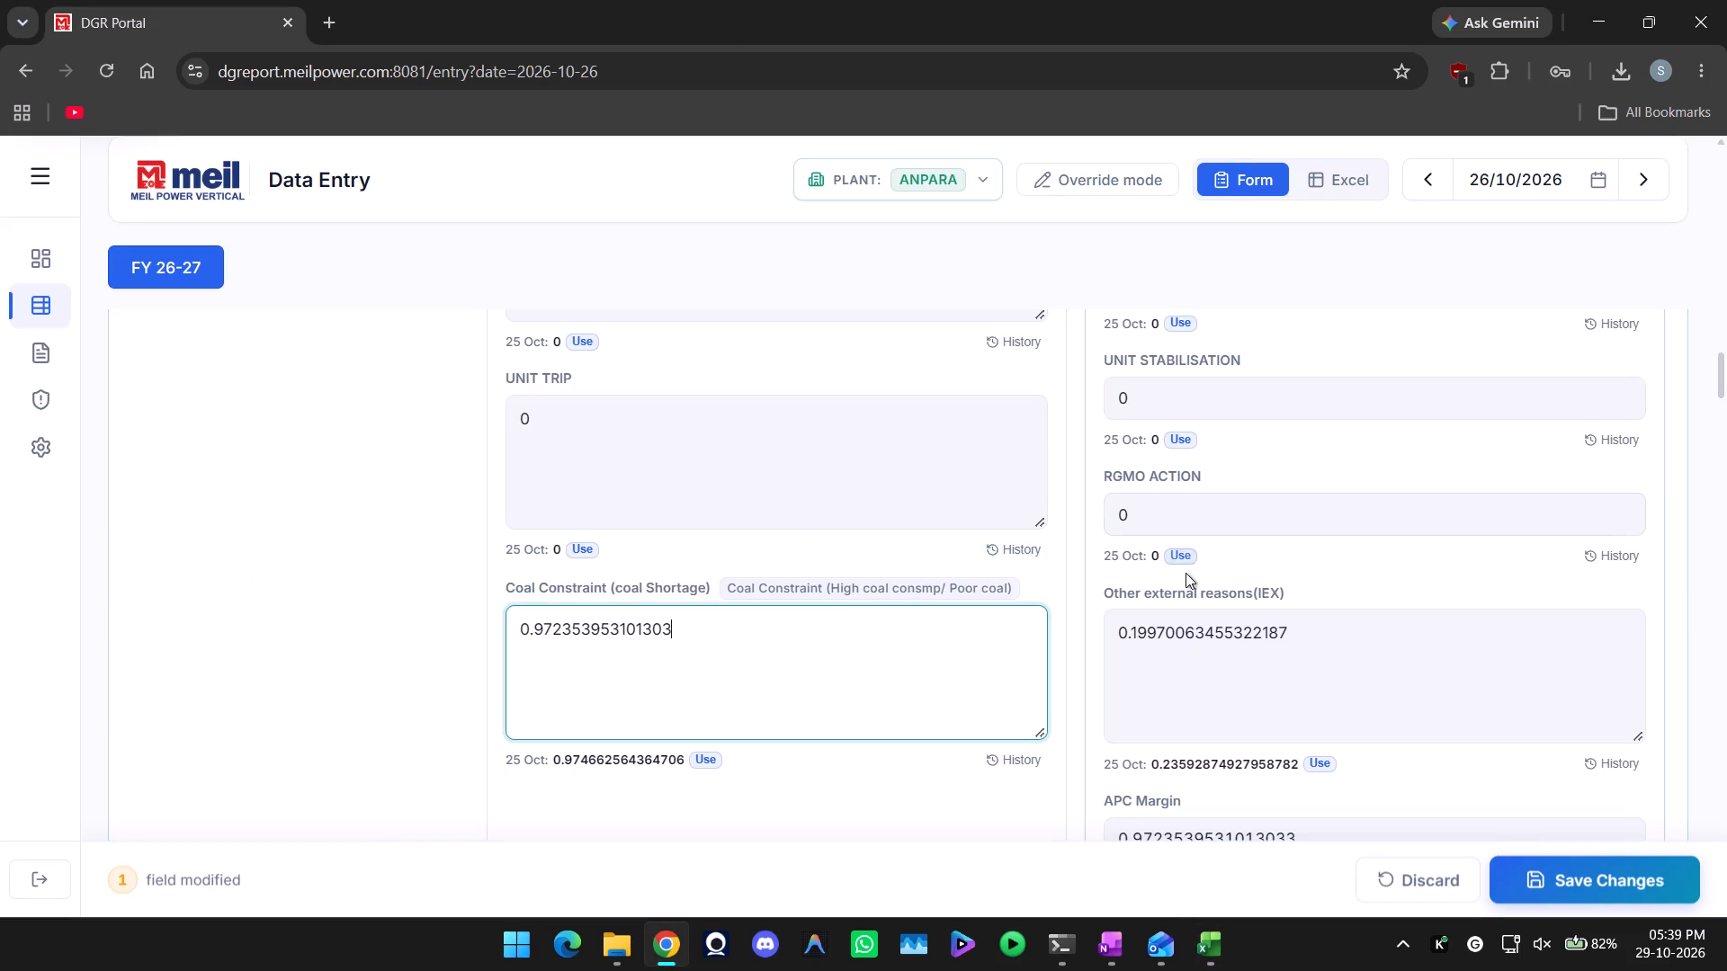
click(1534, 860)
Copy the 27-Oct-26 Coal Constraint value 0.5962174033962 from the workbook into the portal's 27/10/2026 form and save it.
key(alt+Tab)
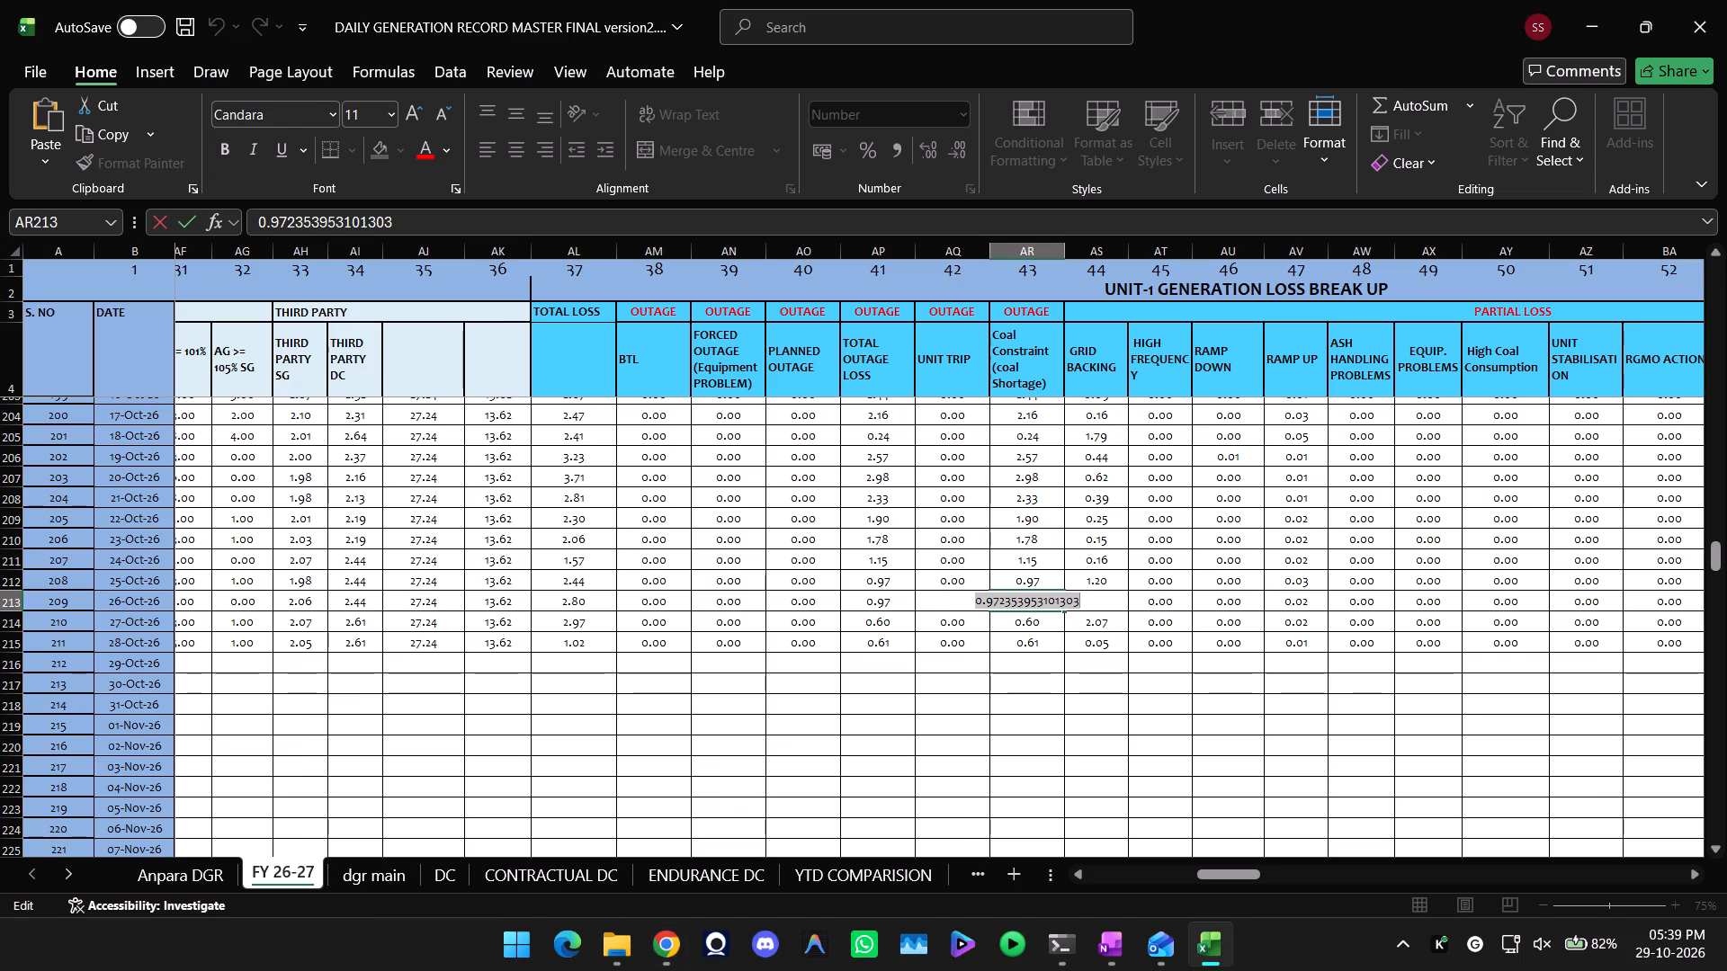
click(1050, 620)
triple_click(1042, 624)
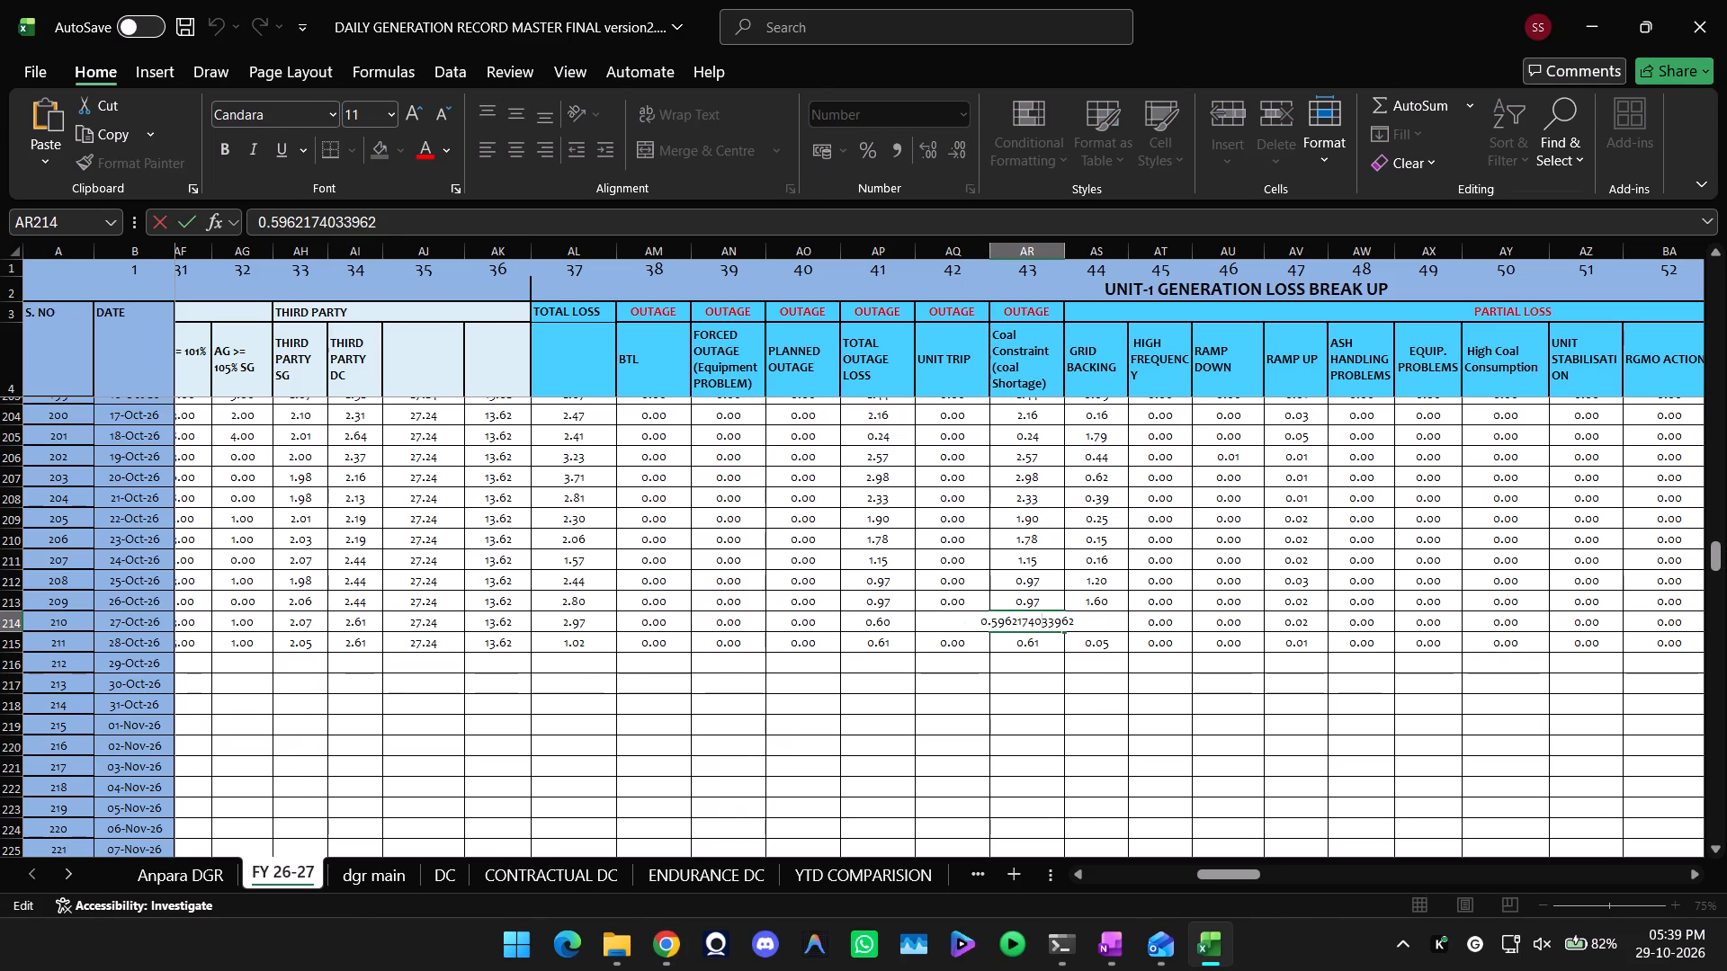
key(ctrl+a)
key(ctrl+c)
key(alt+Tab)
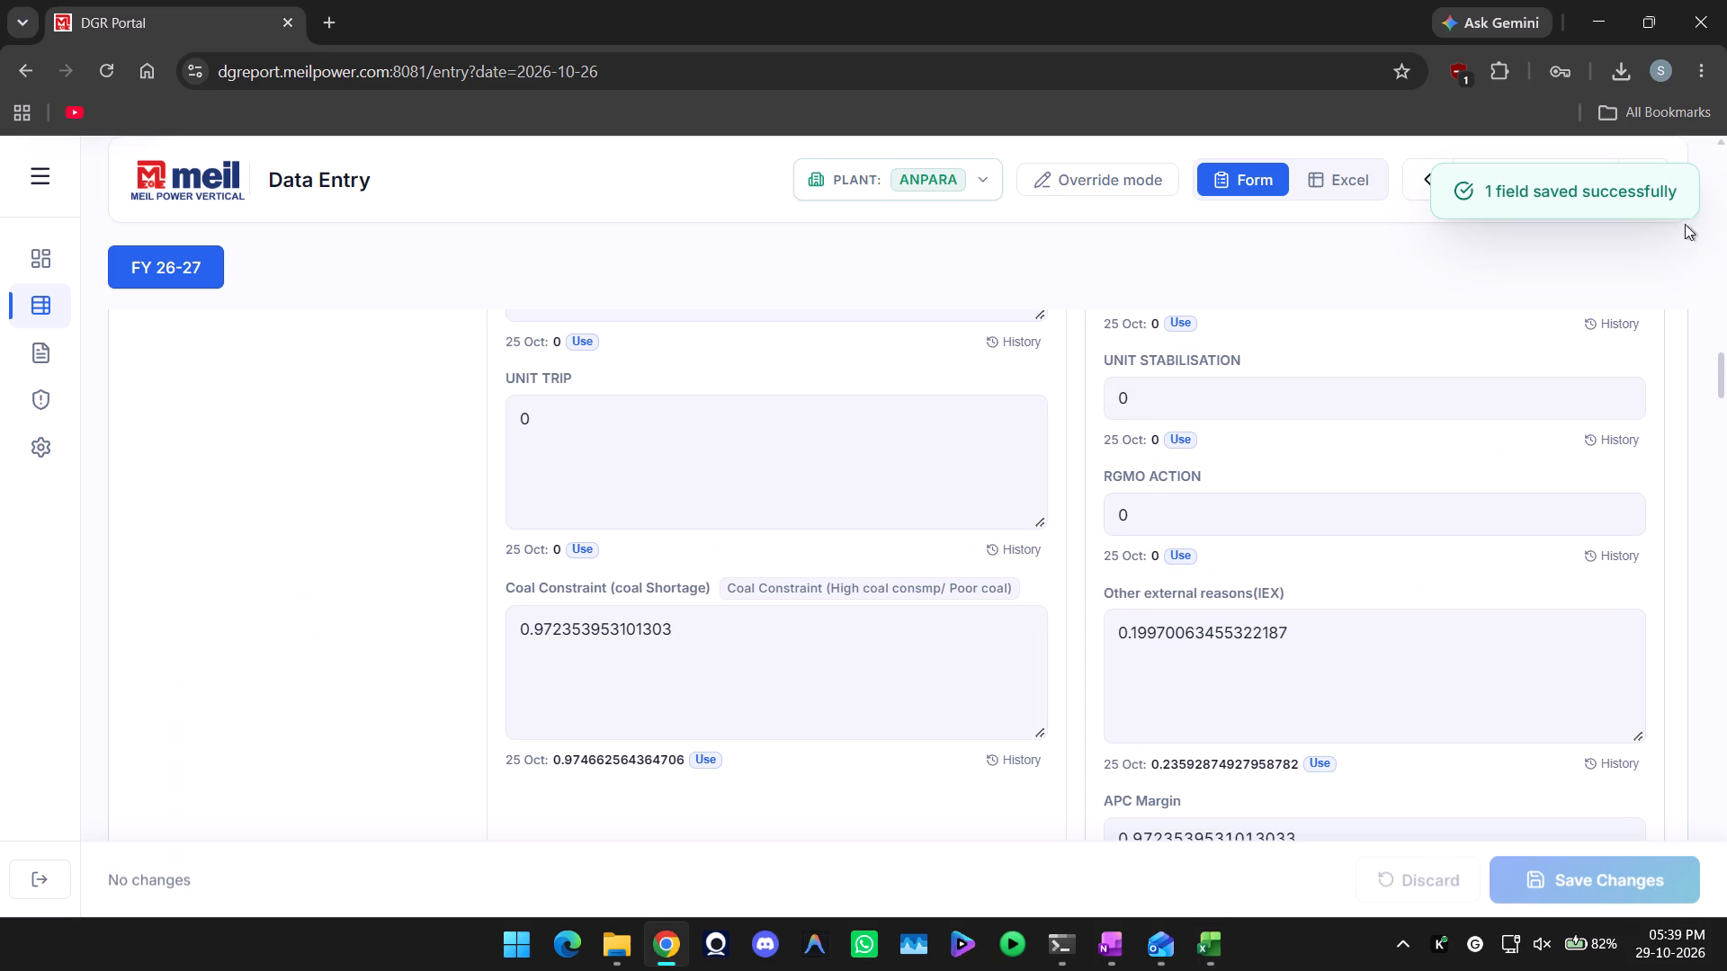
click(1653, 170)
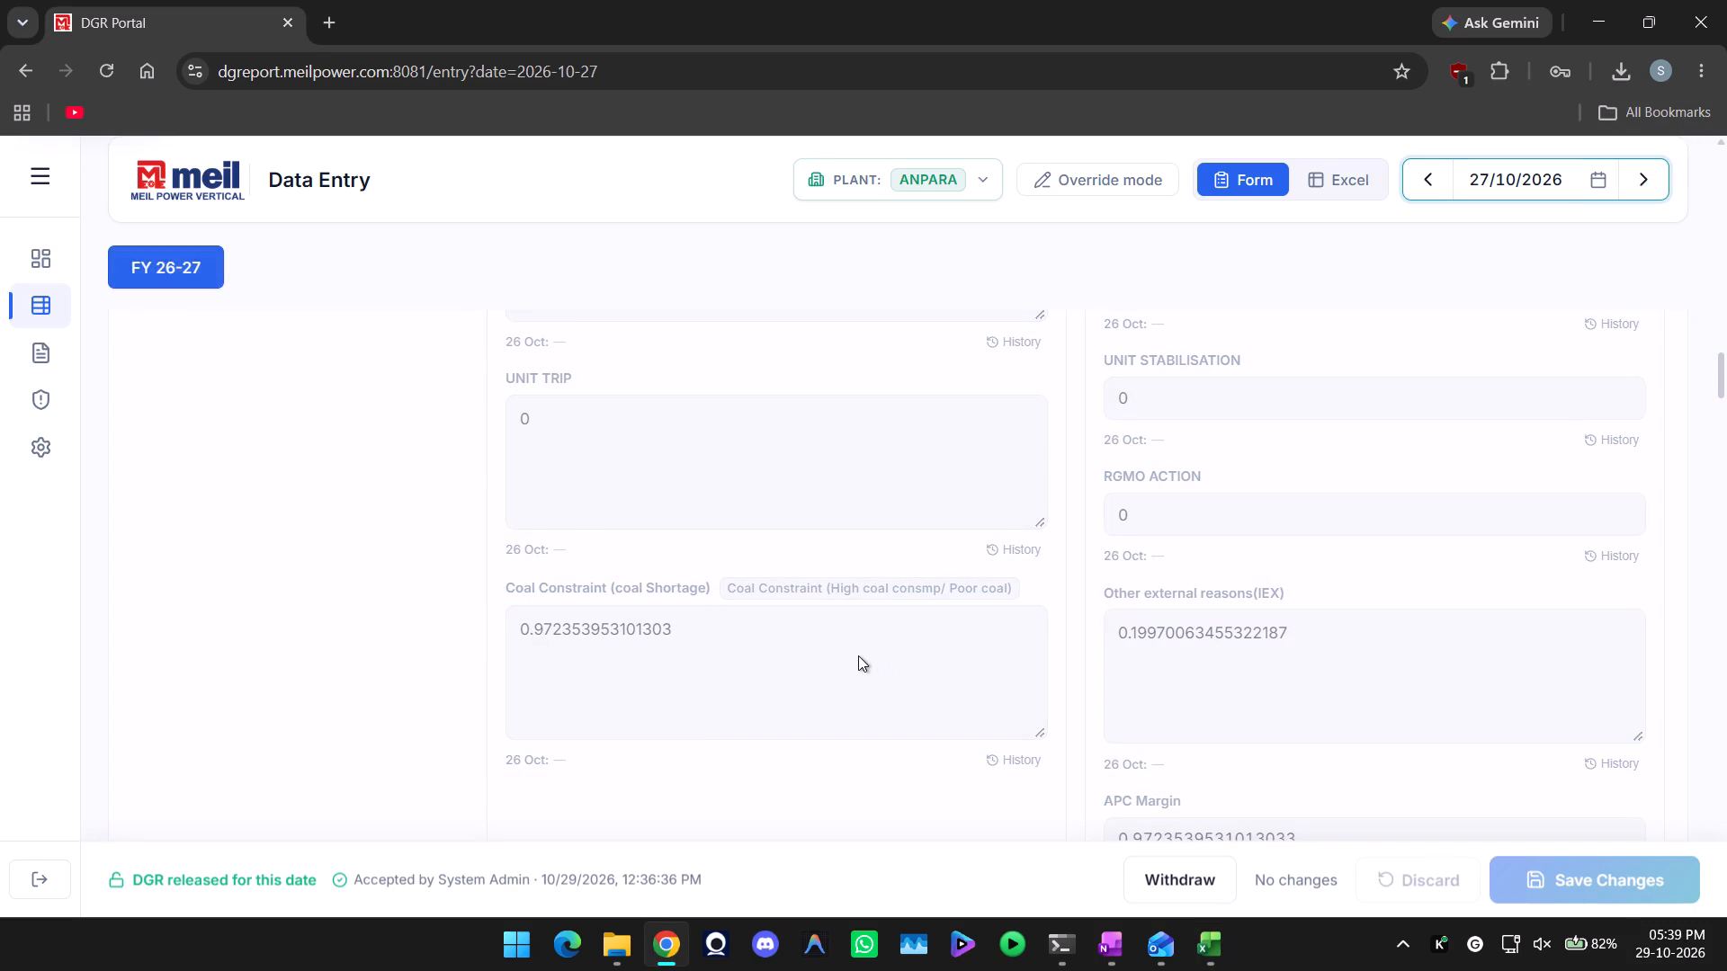
click(855, 653)
key(ctrl+a)
key(ctrl+v)
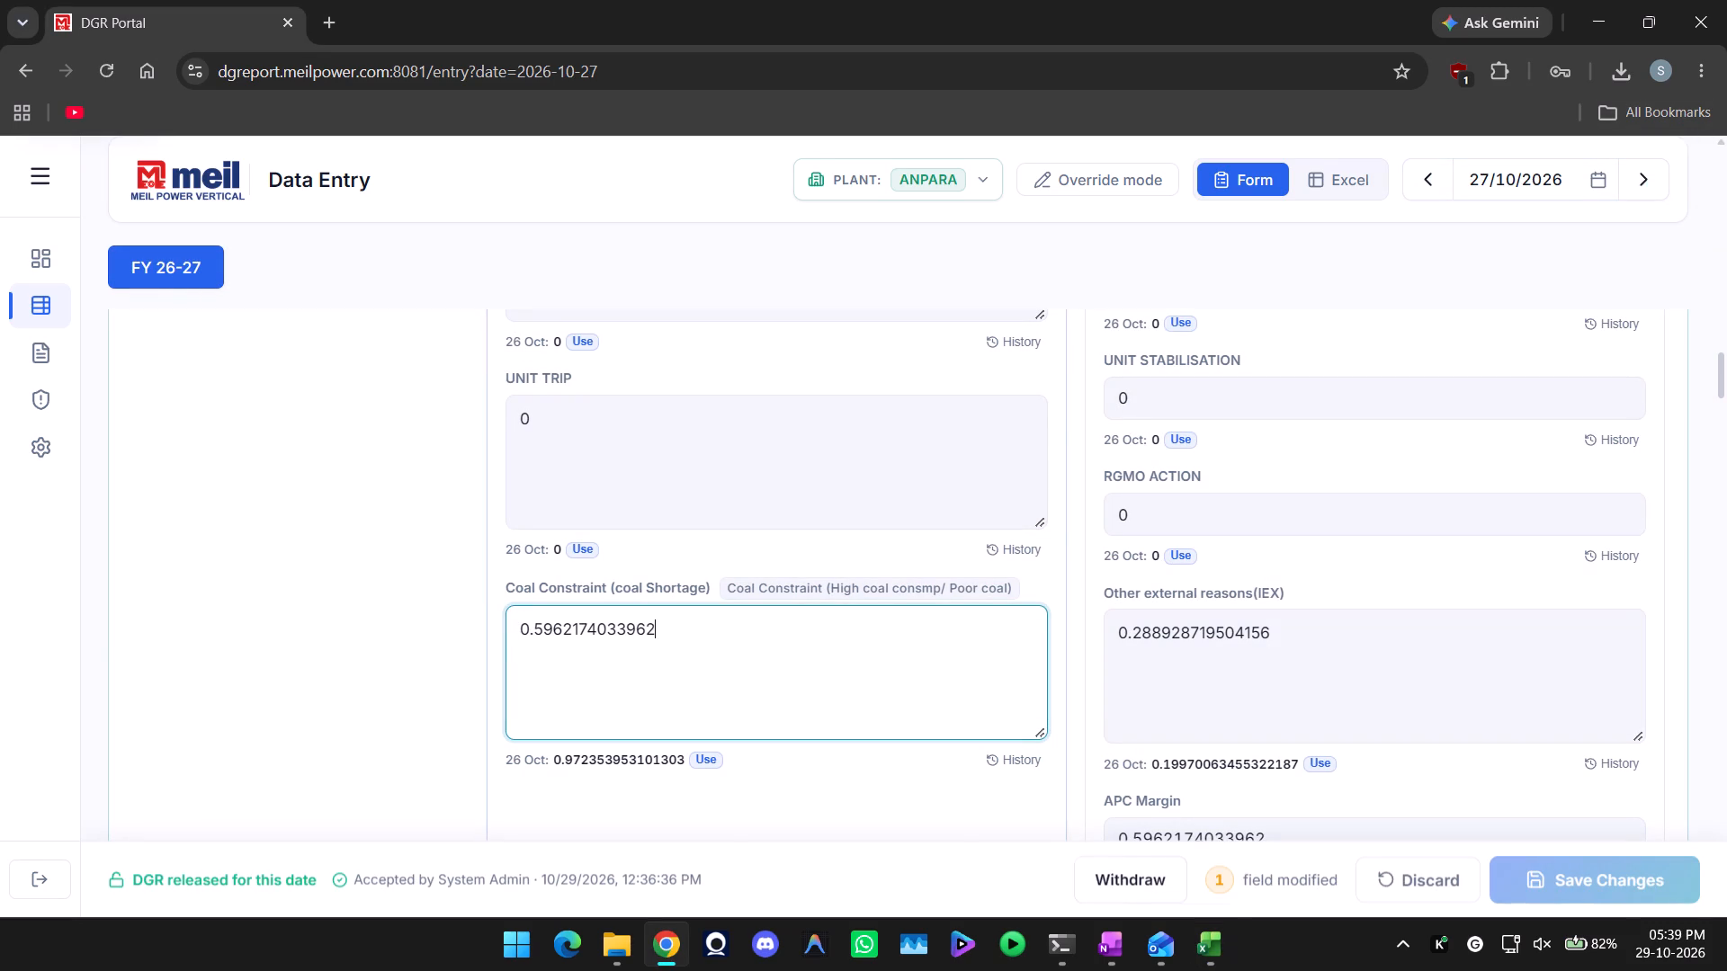
click(1596, 870)
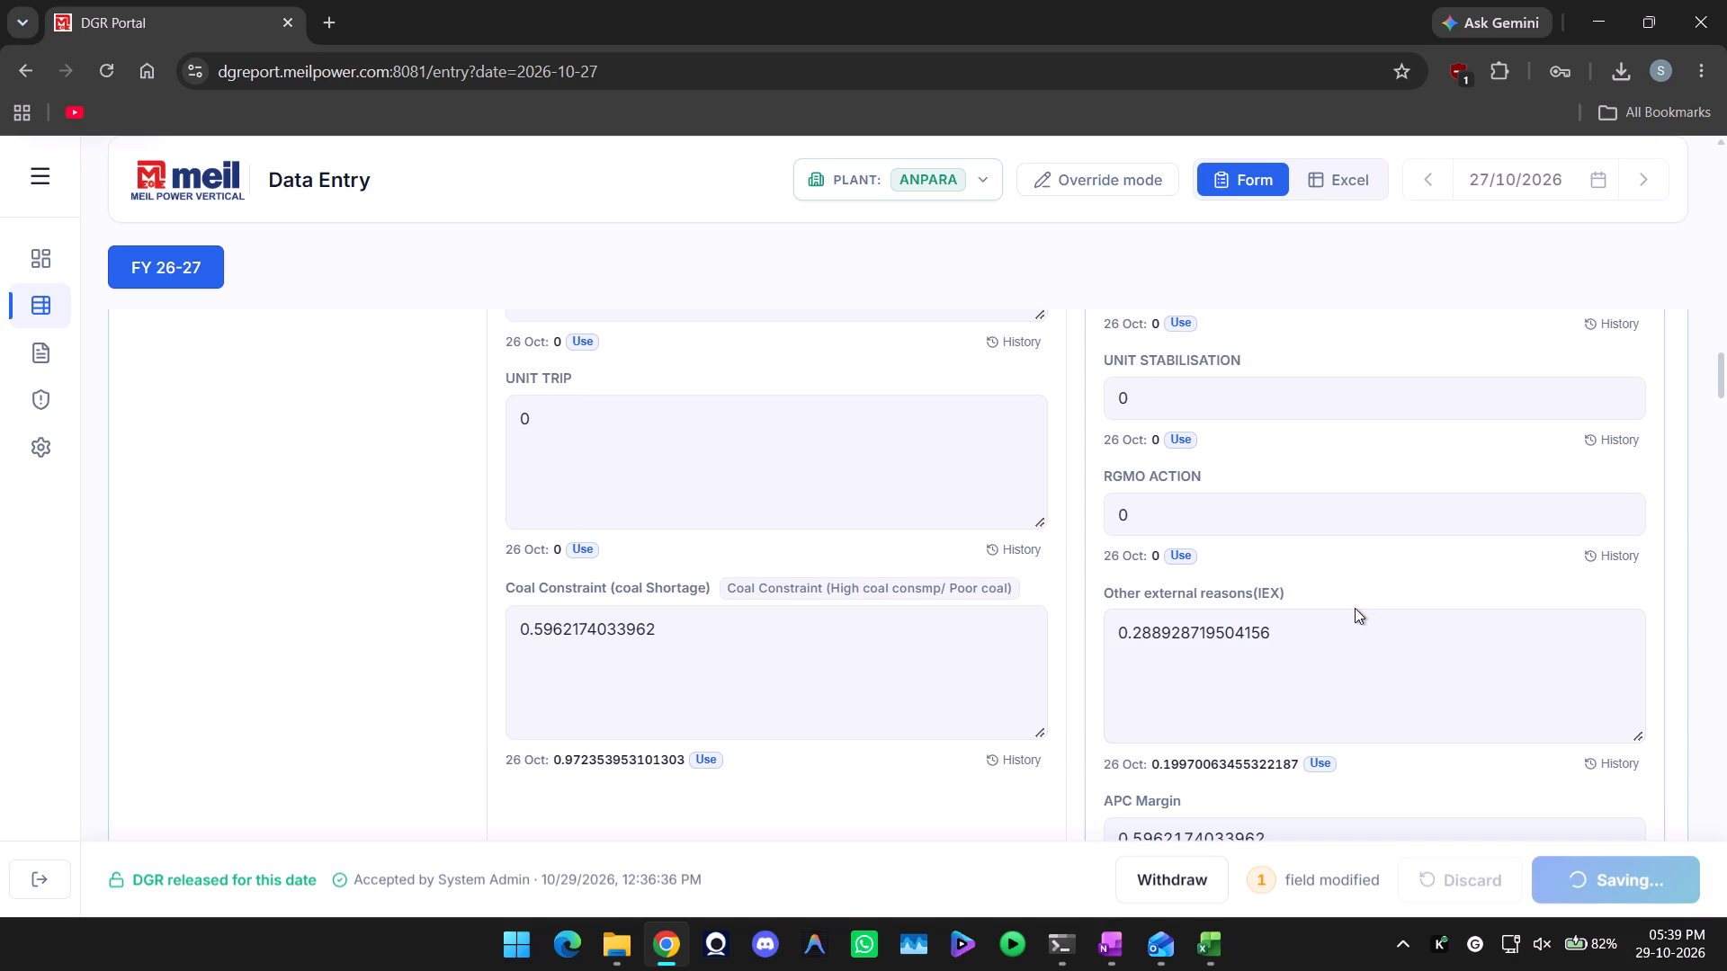
Accept the modified FY 26-27 sheet for 27/10/2026 in the portal.
key(alt+Tab)
key(alt+Tab)
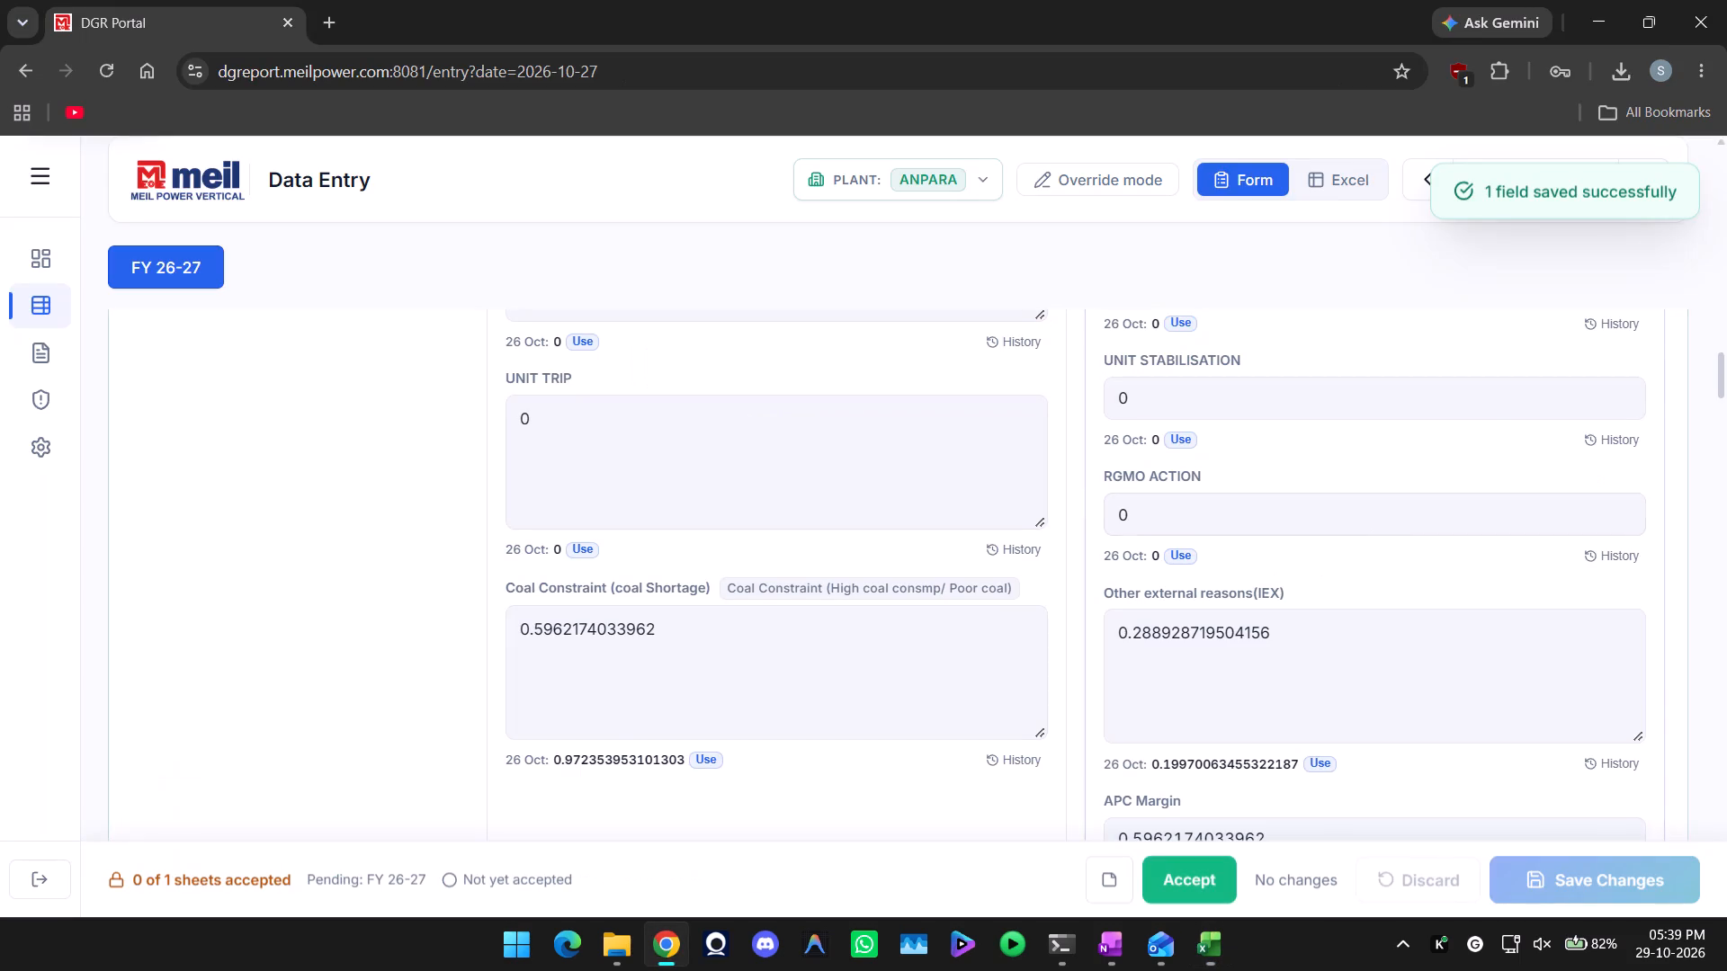
click(1185, 866)
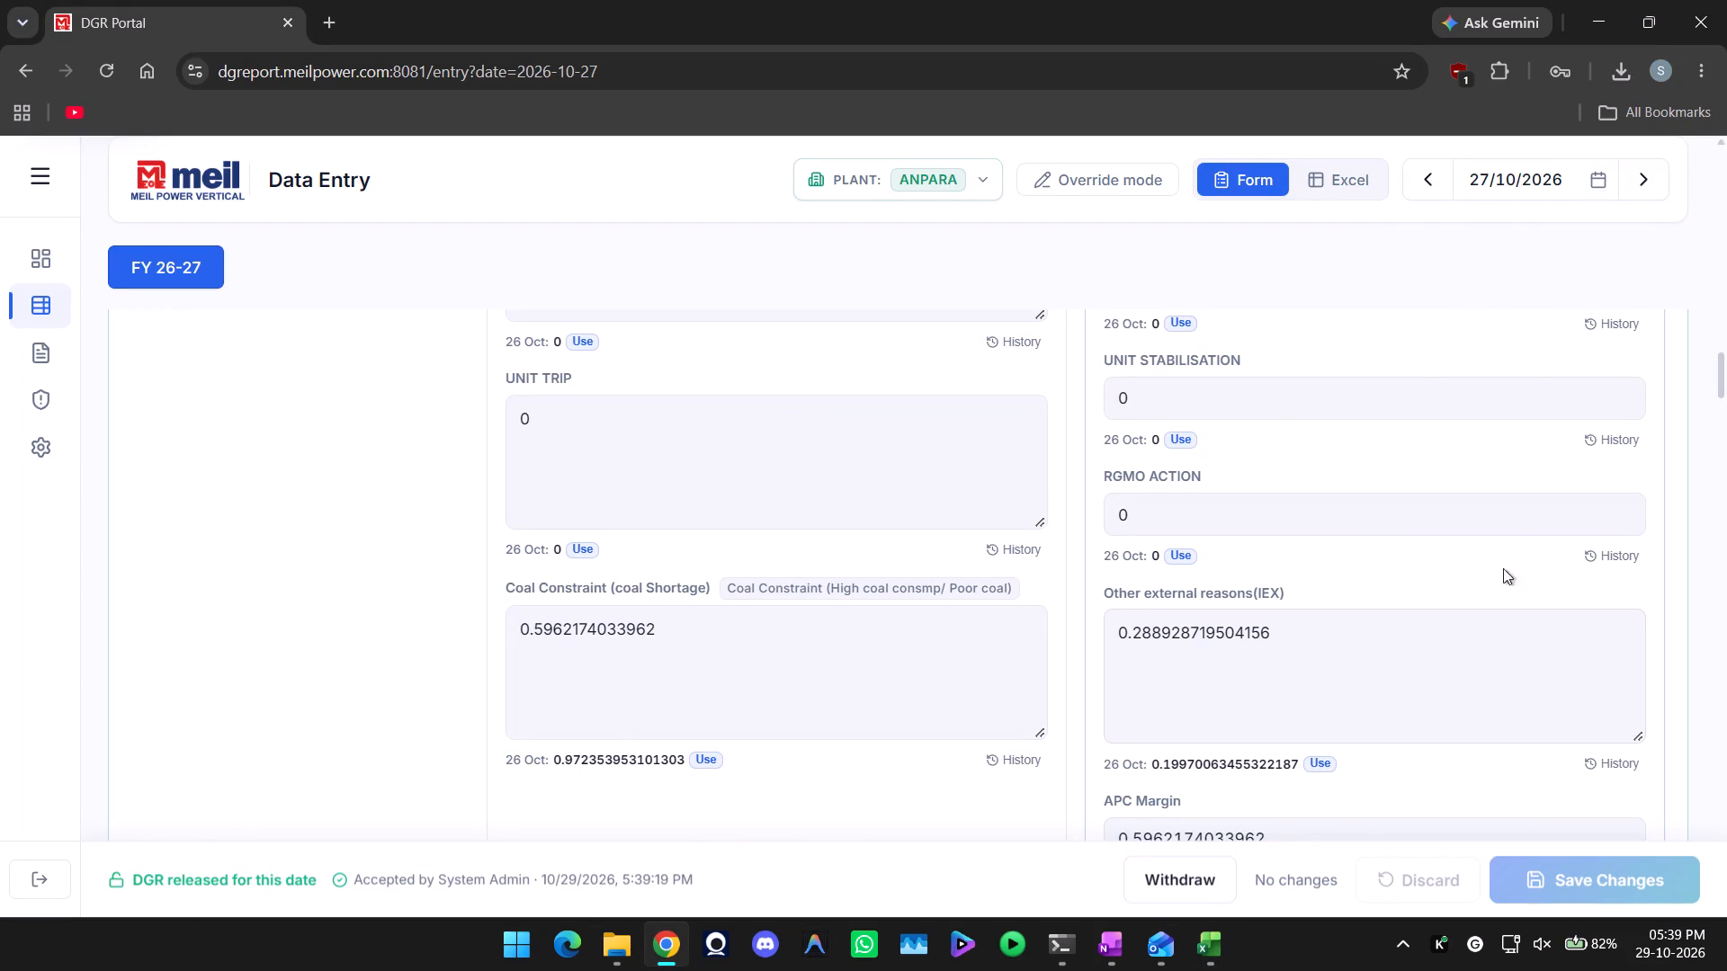
Copy the 28-Oct-26 Unit-1 Grid Backing value 0.052196508116112 from the workbook into the Partial Loss section of the portal's 28/10/2026 form.
click(1636, 189)
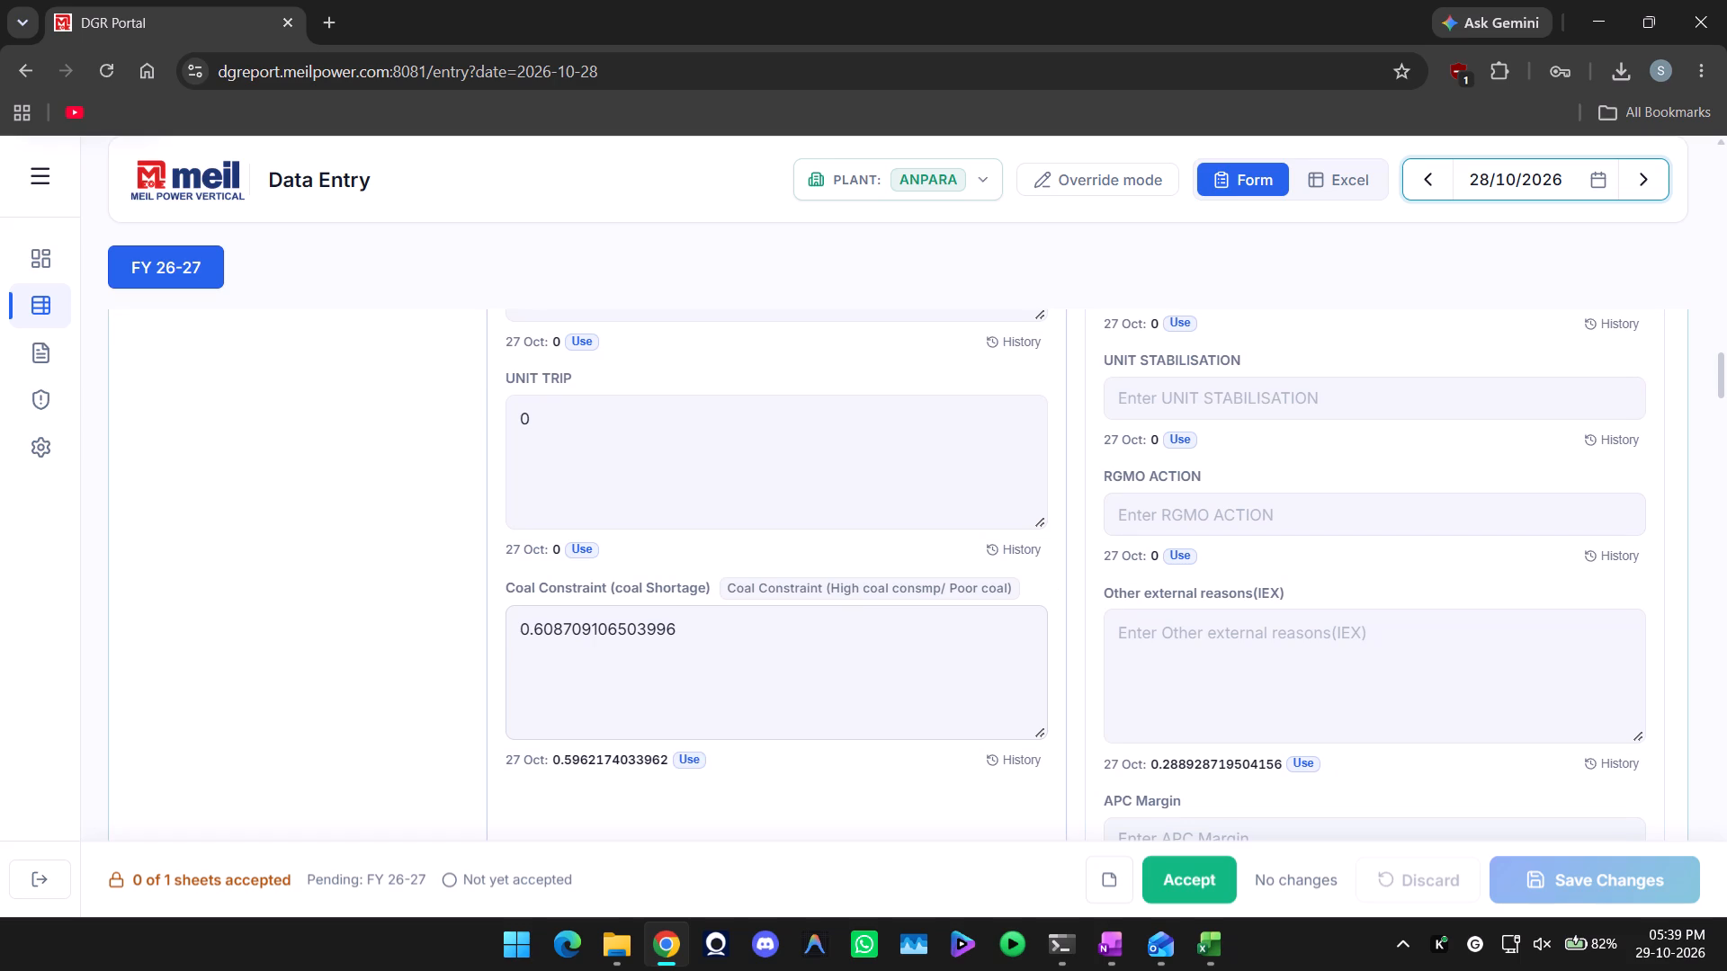
key(alt+Tab)
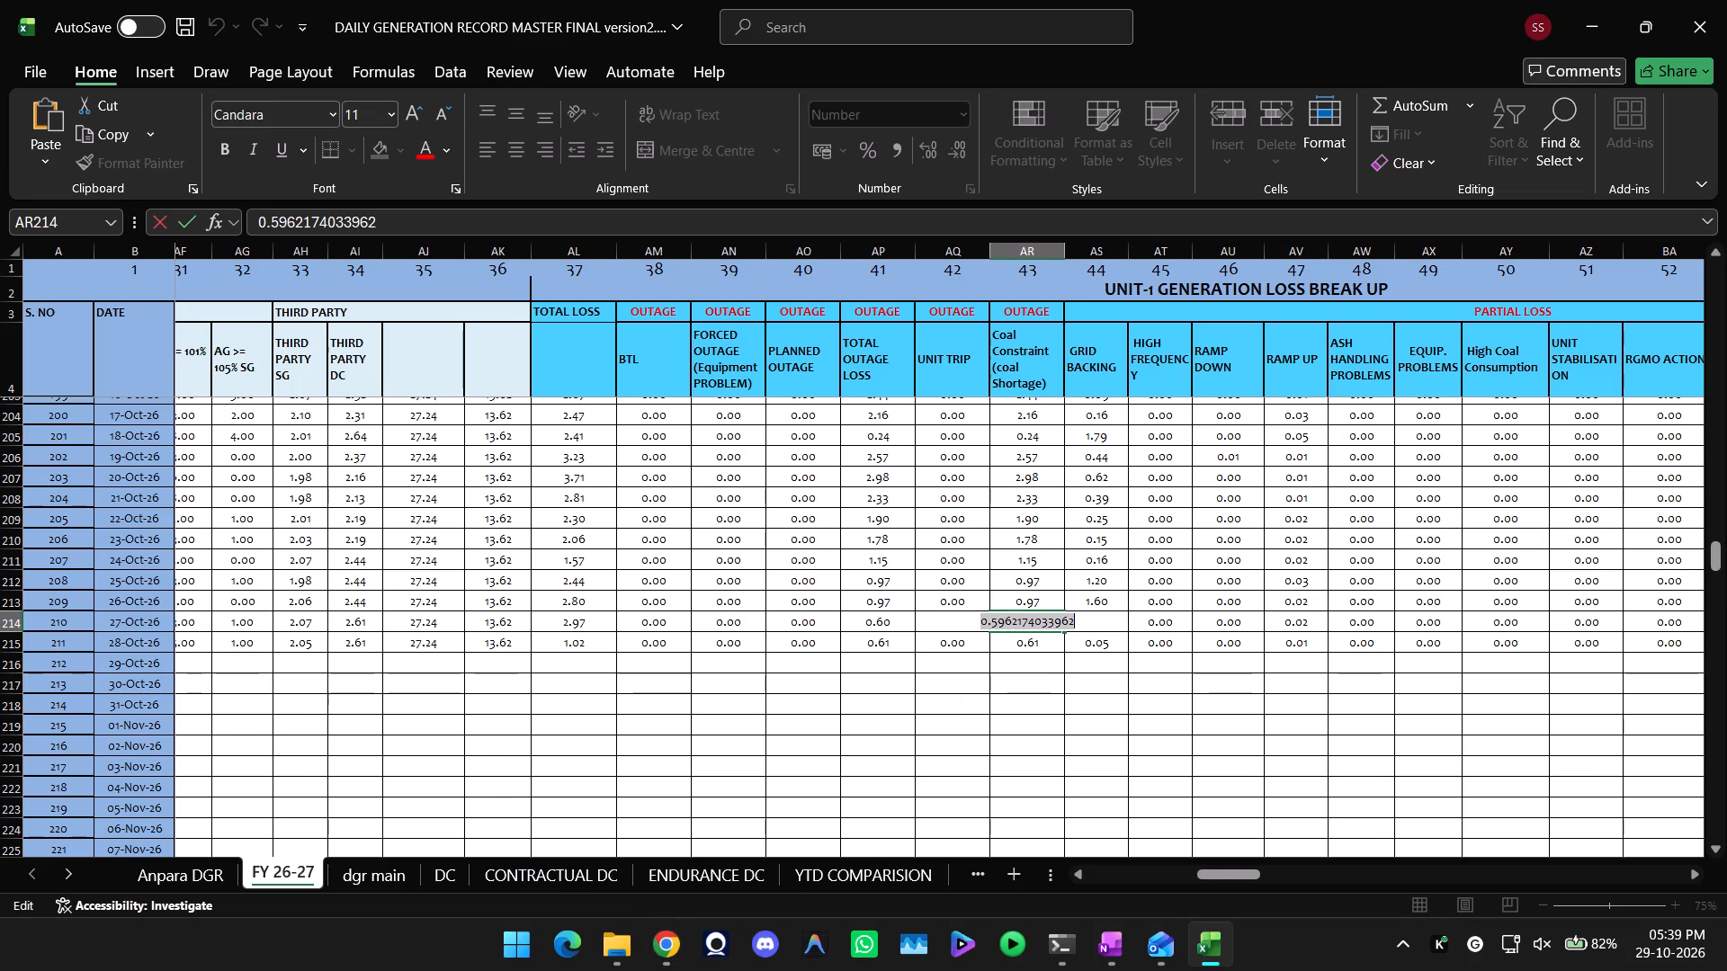
click(1032, 645)
click(1100, 641)
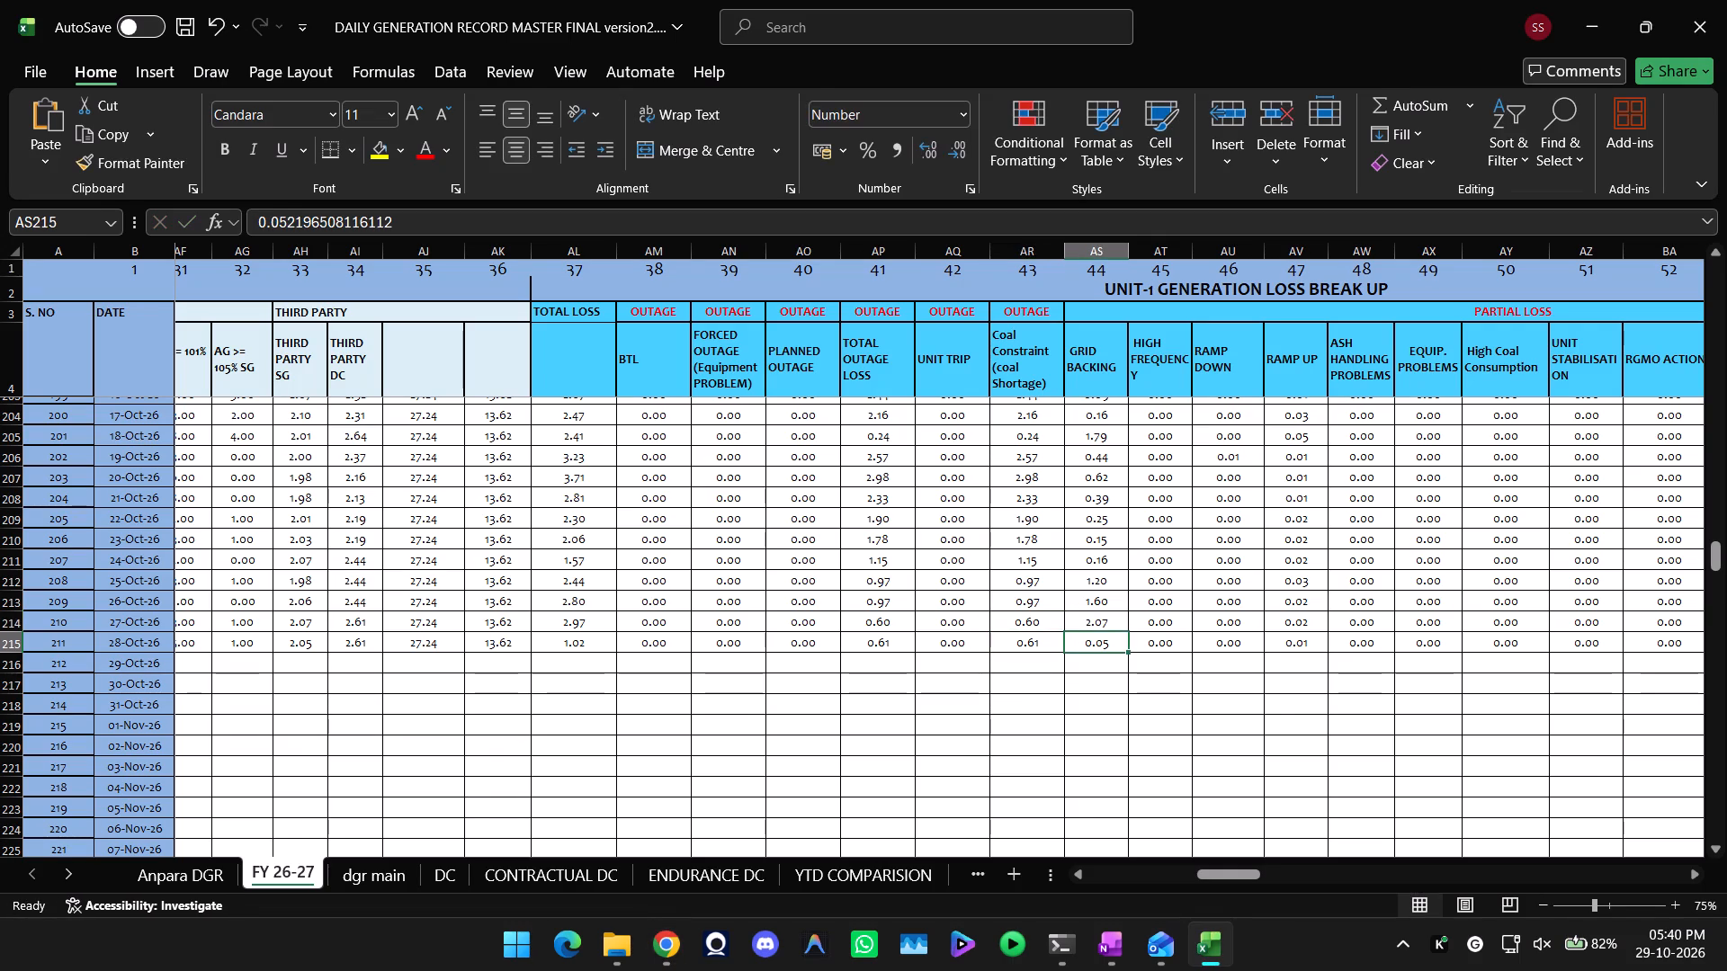
ctrl+double_click(1113, 641)
key(ctrl+a)
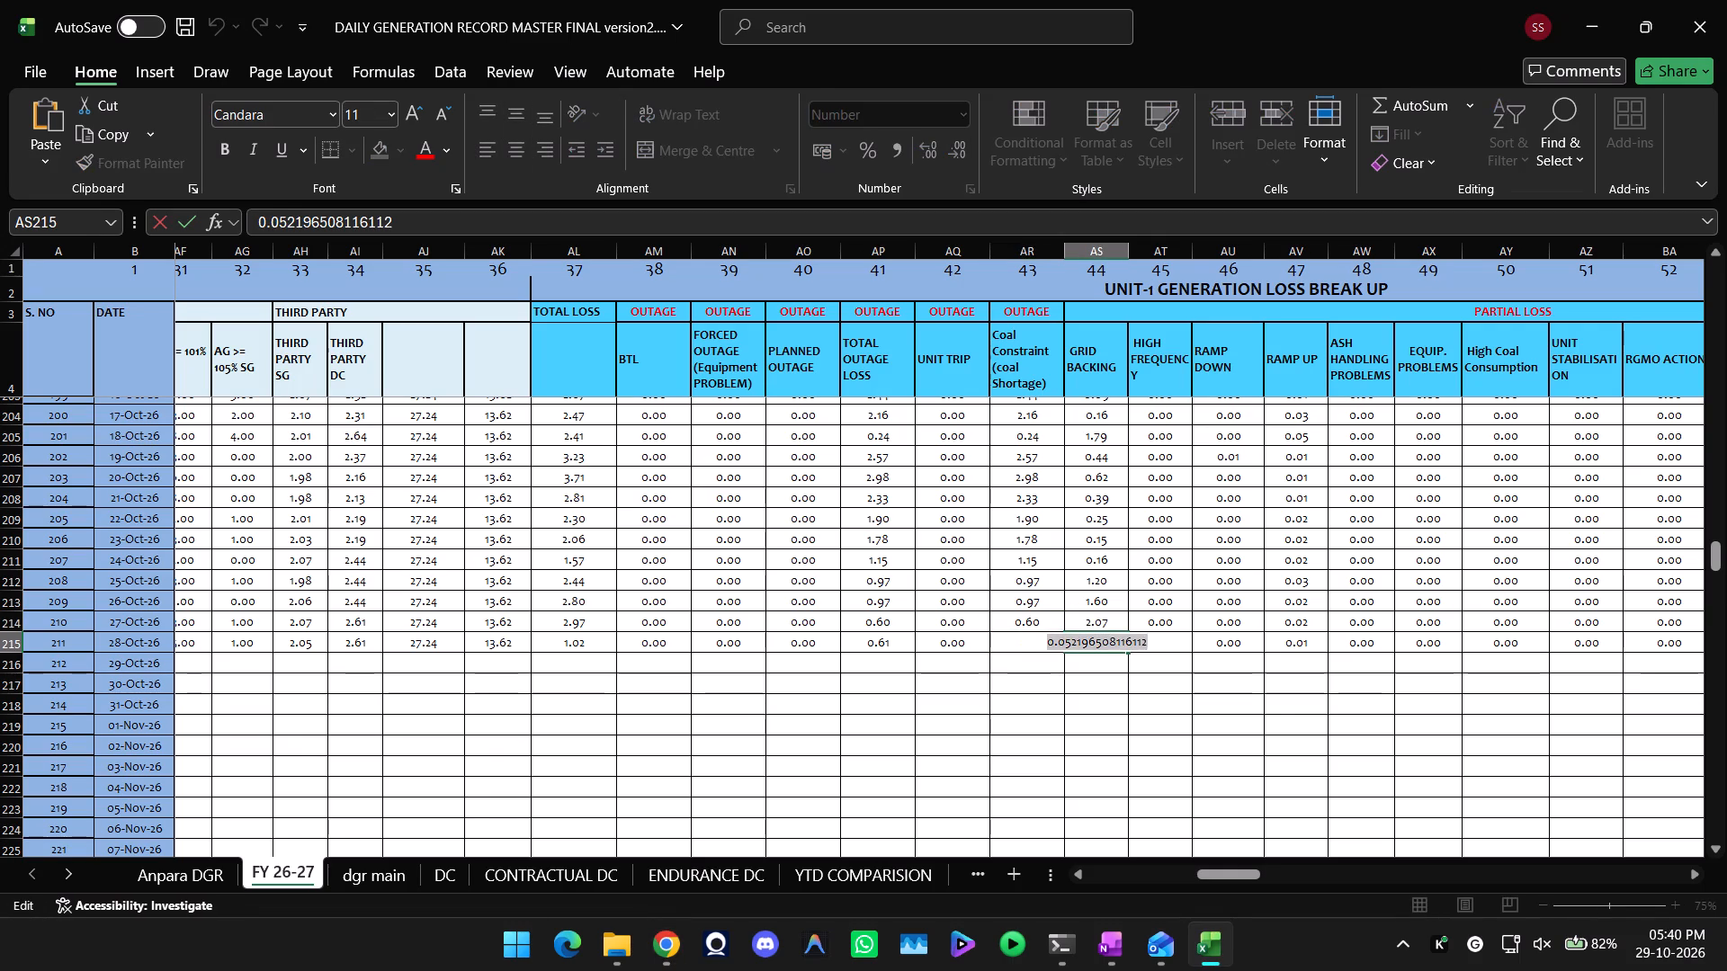
key(ctrl+c)
key(alt+Tab)
scroll(1410, 601, up, 2)
scroll(1410, 601, down, 4)
scroll(1410, 601, up, 2)
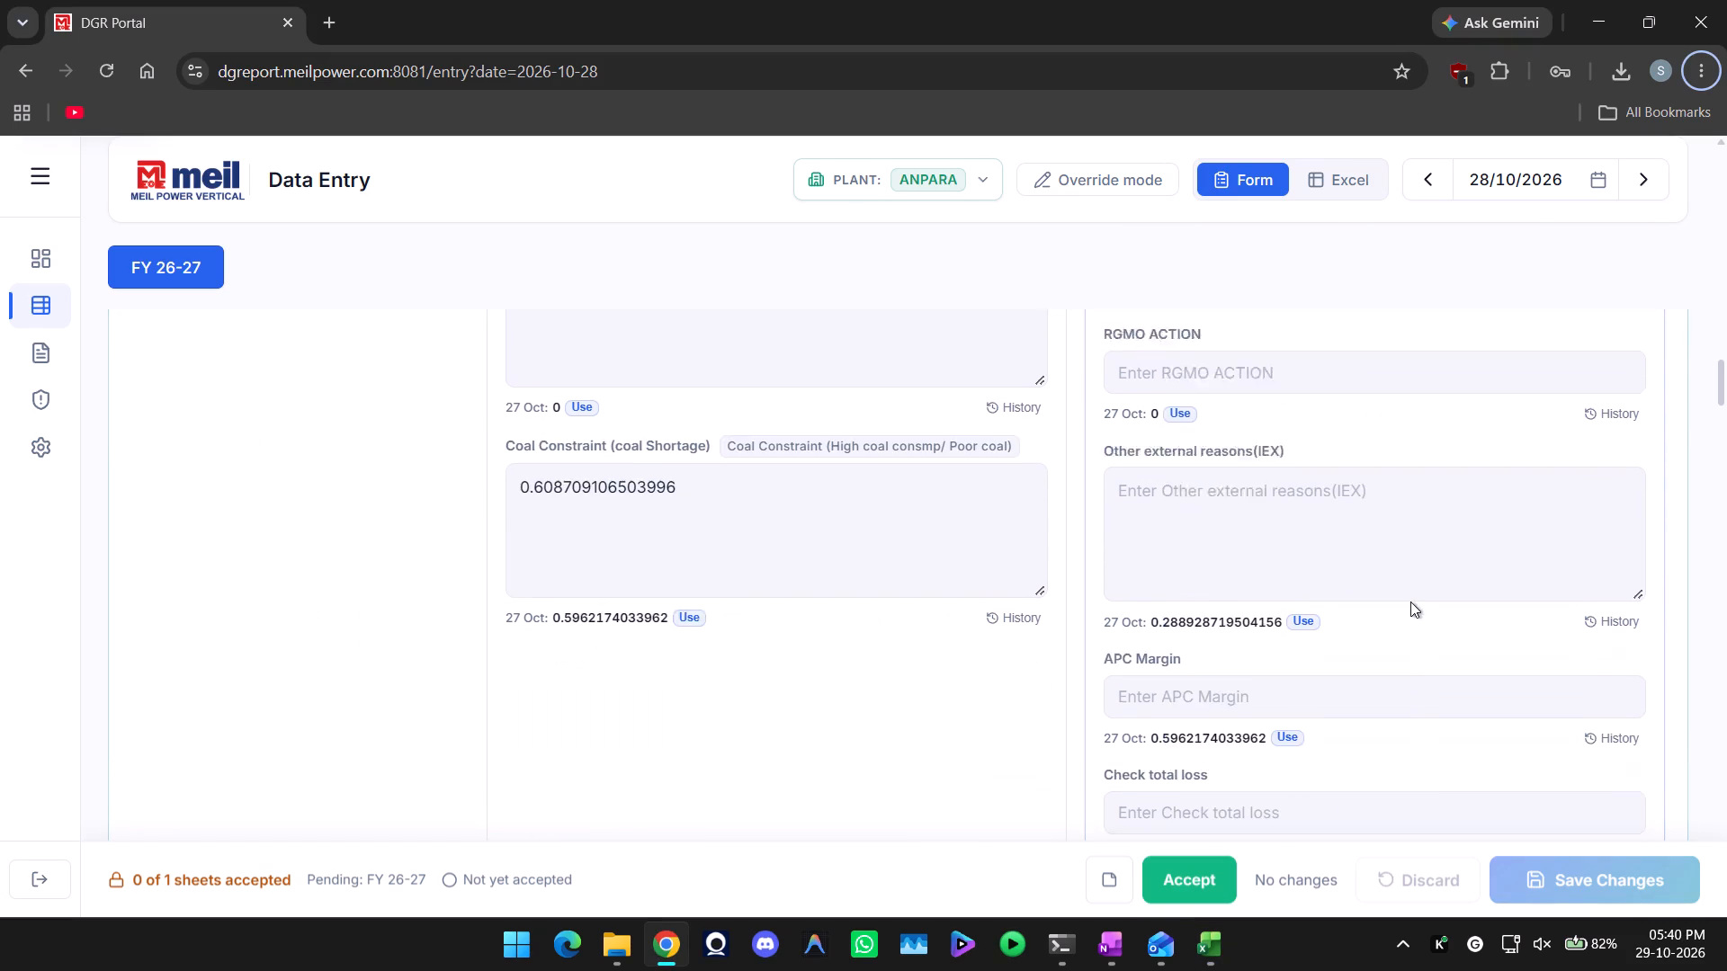
scroll(1410, 601, up, 8)
click(1283, 478)
key(ctrl+v)
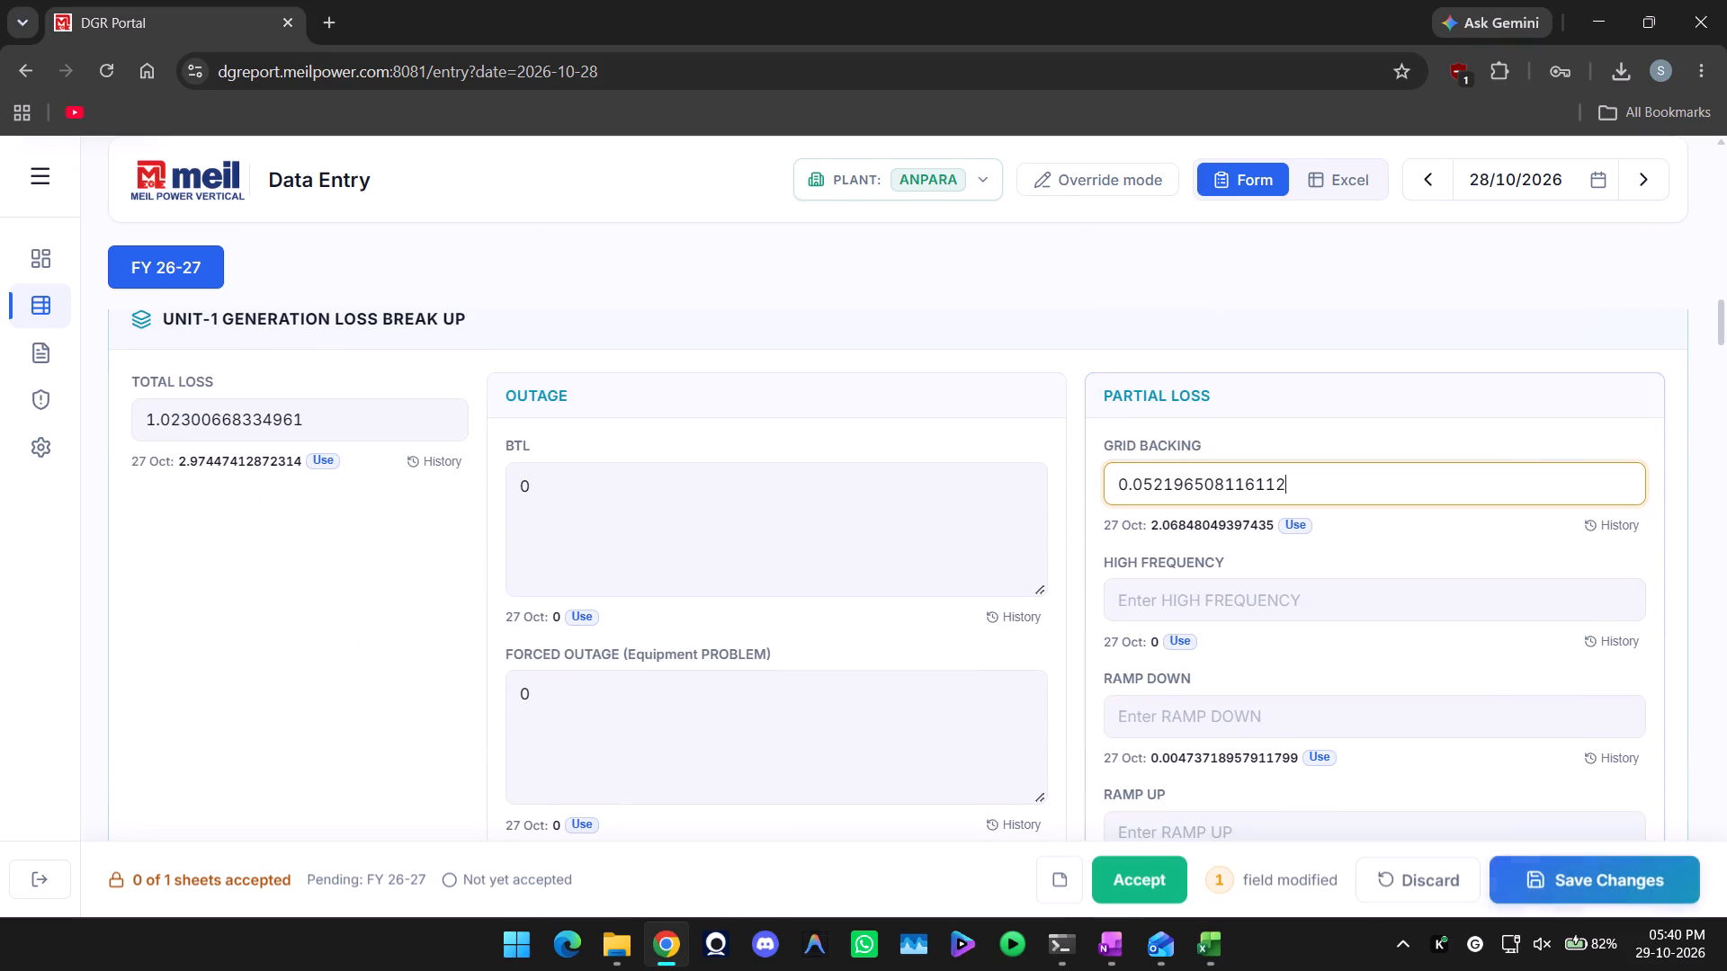
Check the workbook's 28-Oct-26 High Frequency cell and fill the portal's High Frequency field with the 27 Oct value 0.
key(alt+Tab)
key(Escape)
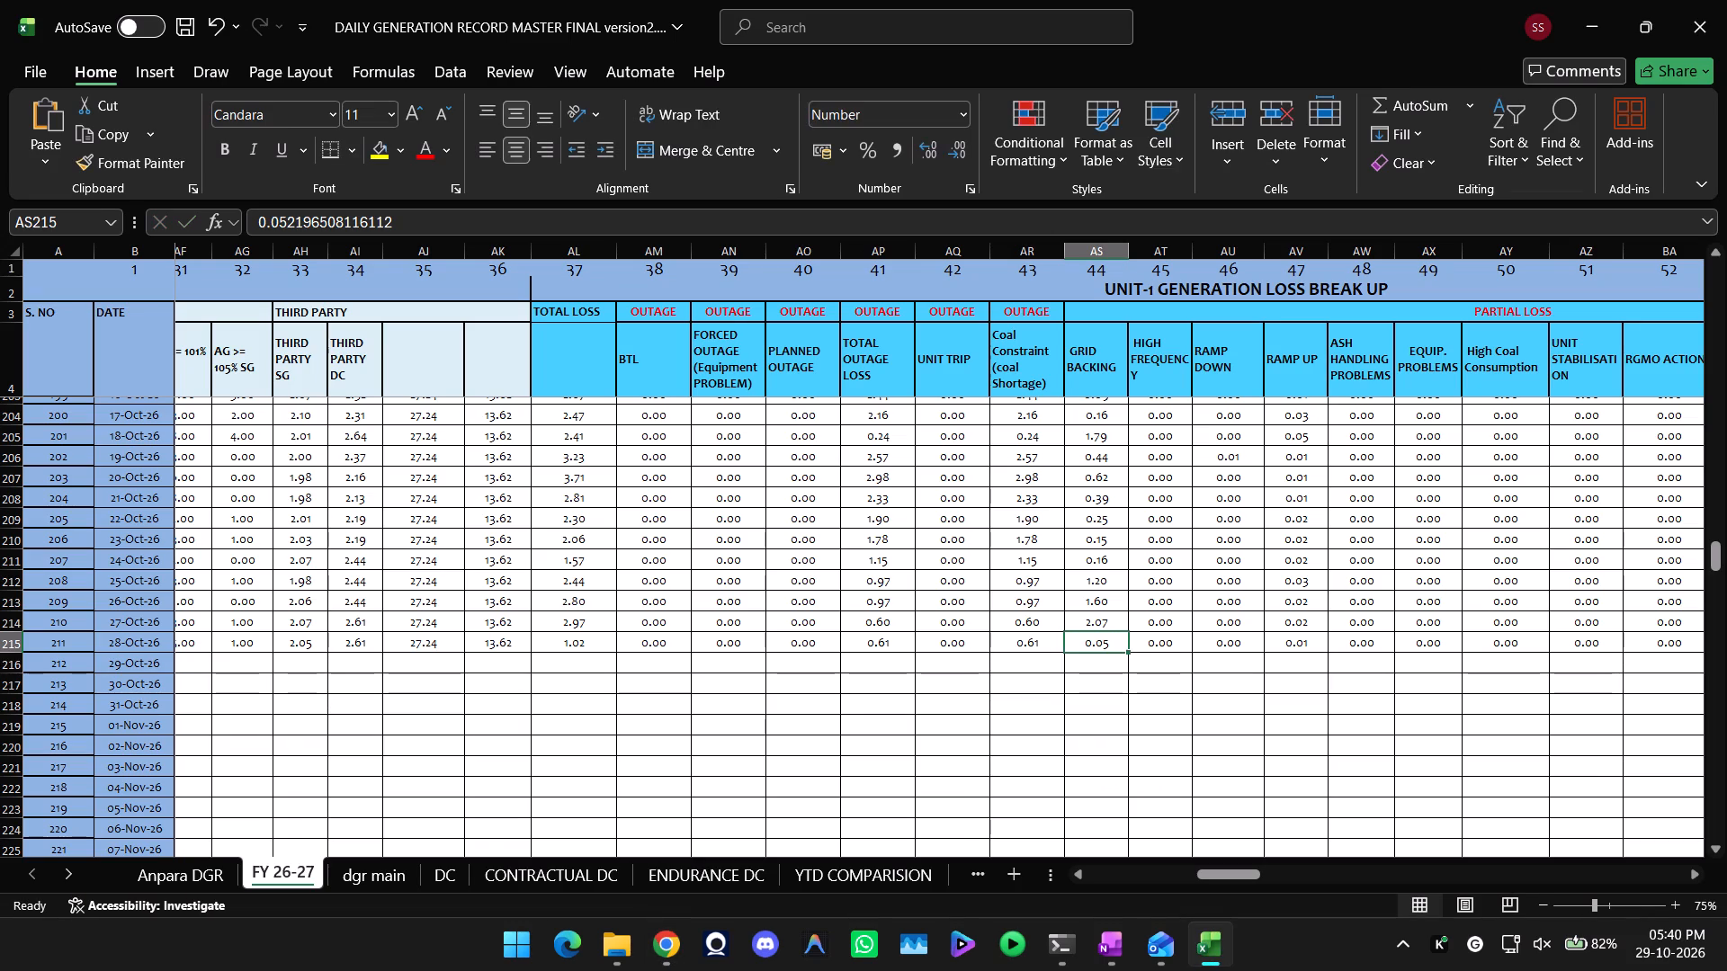
click(1175, 643)
key(alt+Tab)
click(1181, 644)
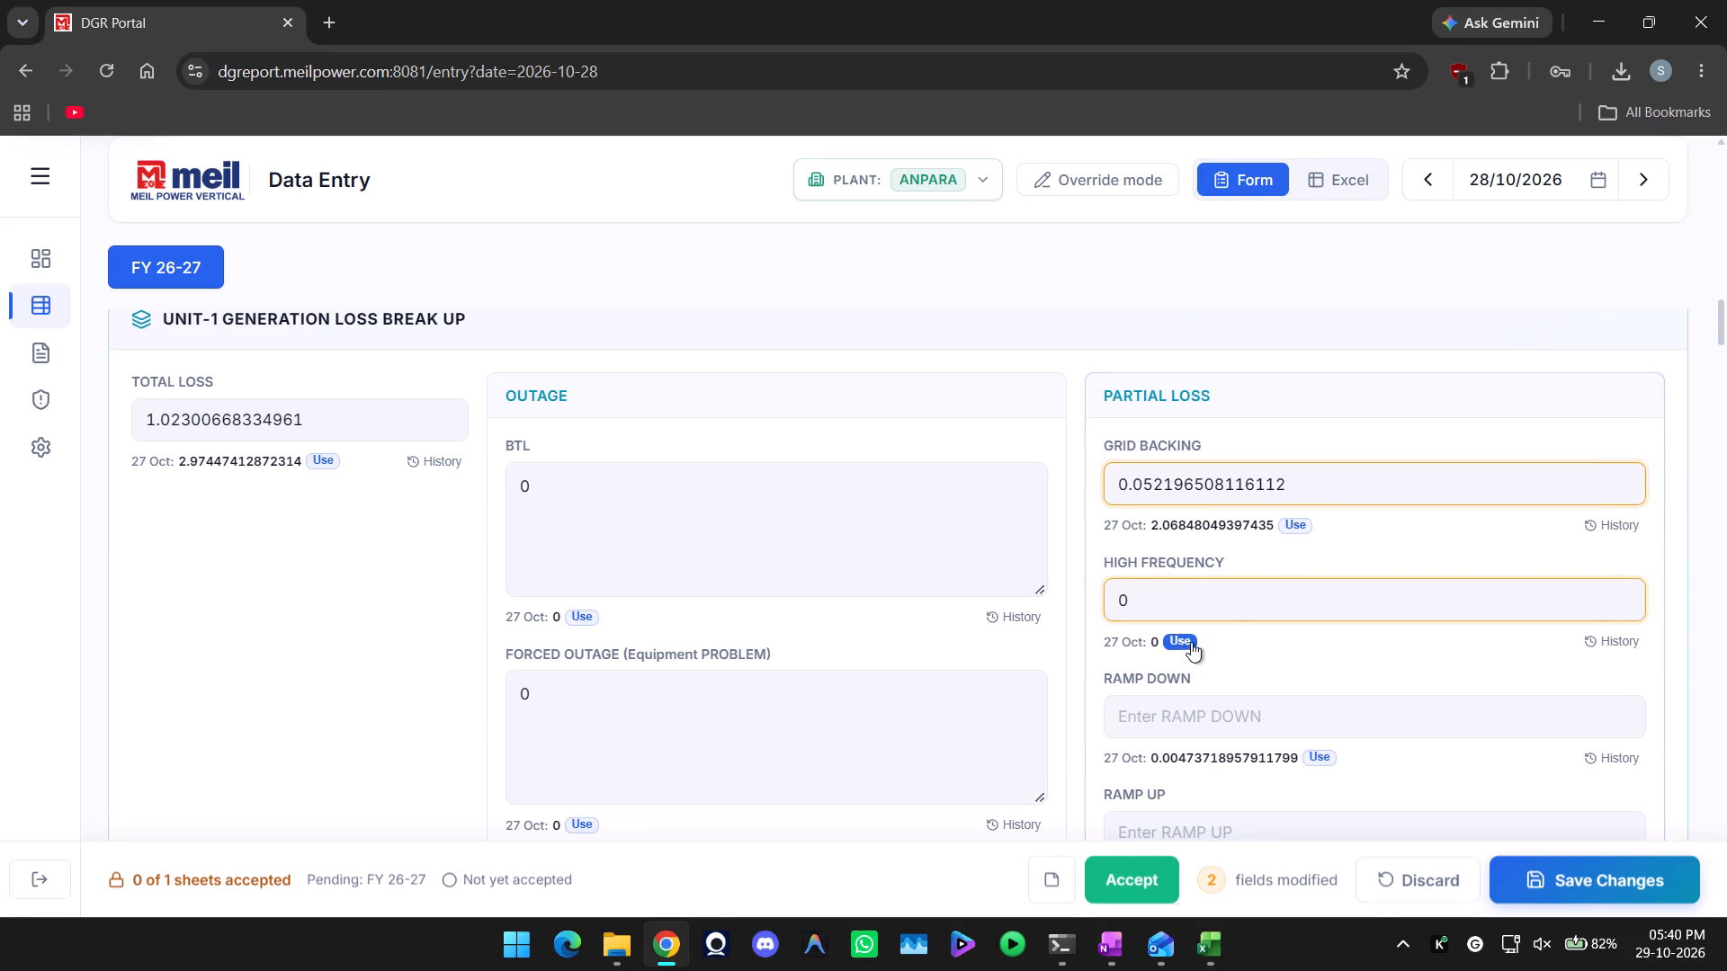
Check the workbook's 28-Oct-26 Unit-1 Ramp Down cell and enter 0 in the portal's Ramp Down field.
key(alt+Tab)
click(1242, 646)
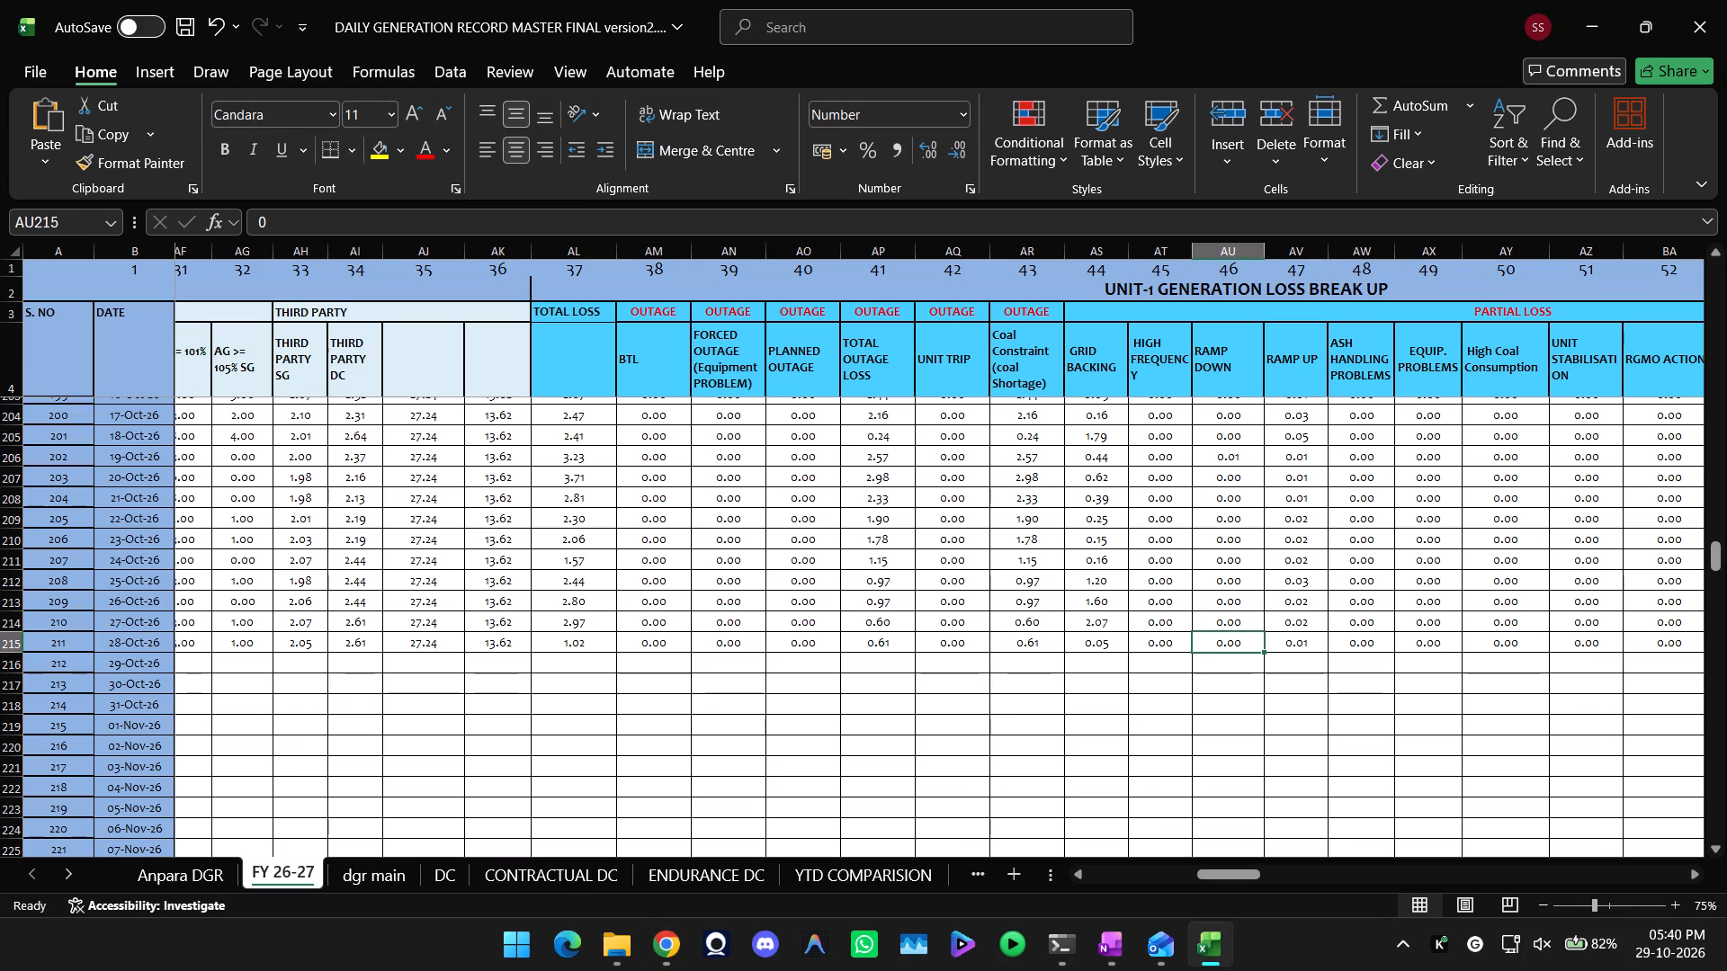
key(alt+Tab)
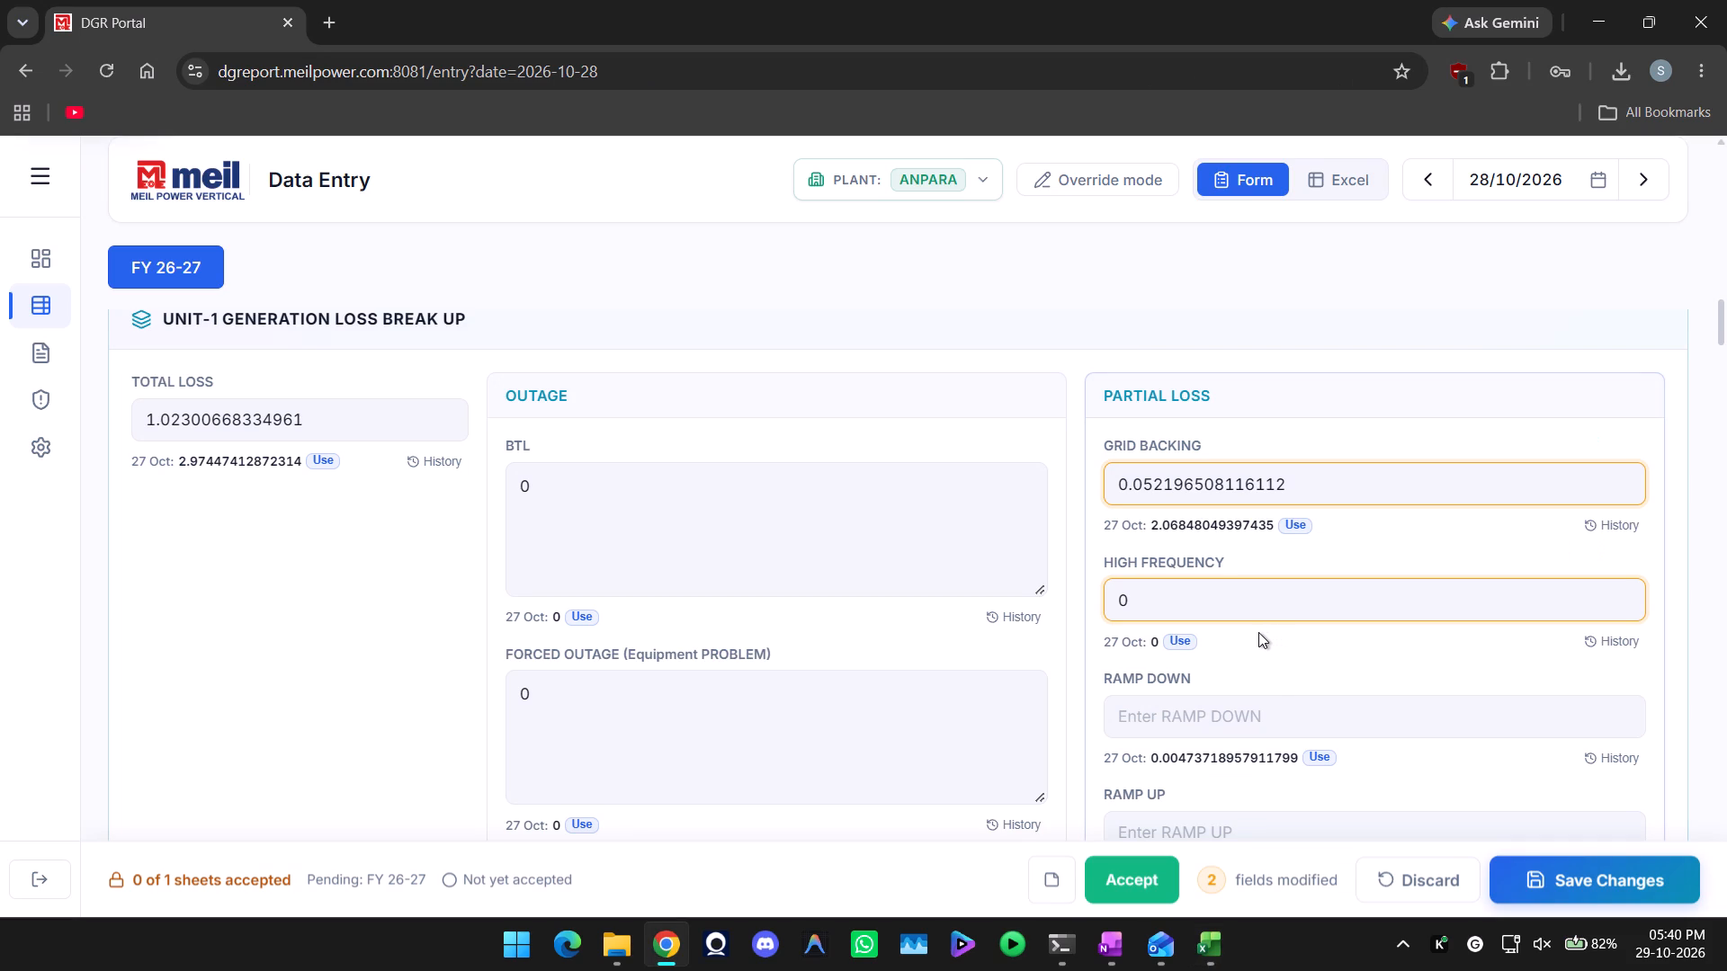
key(alt+Tab)
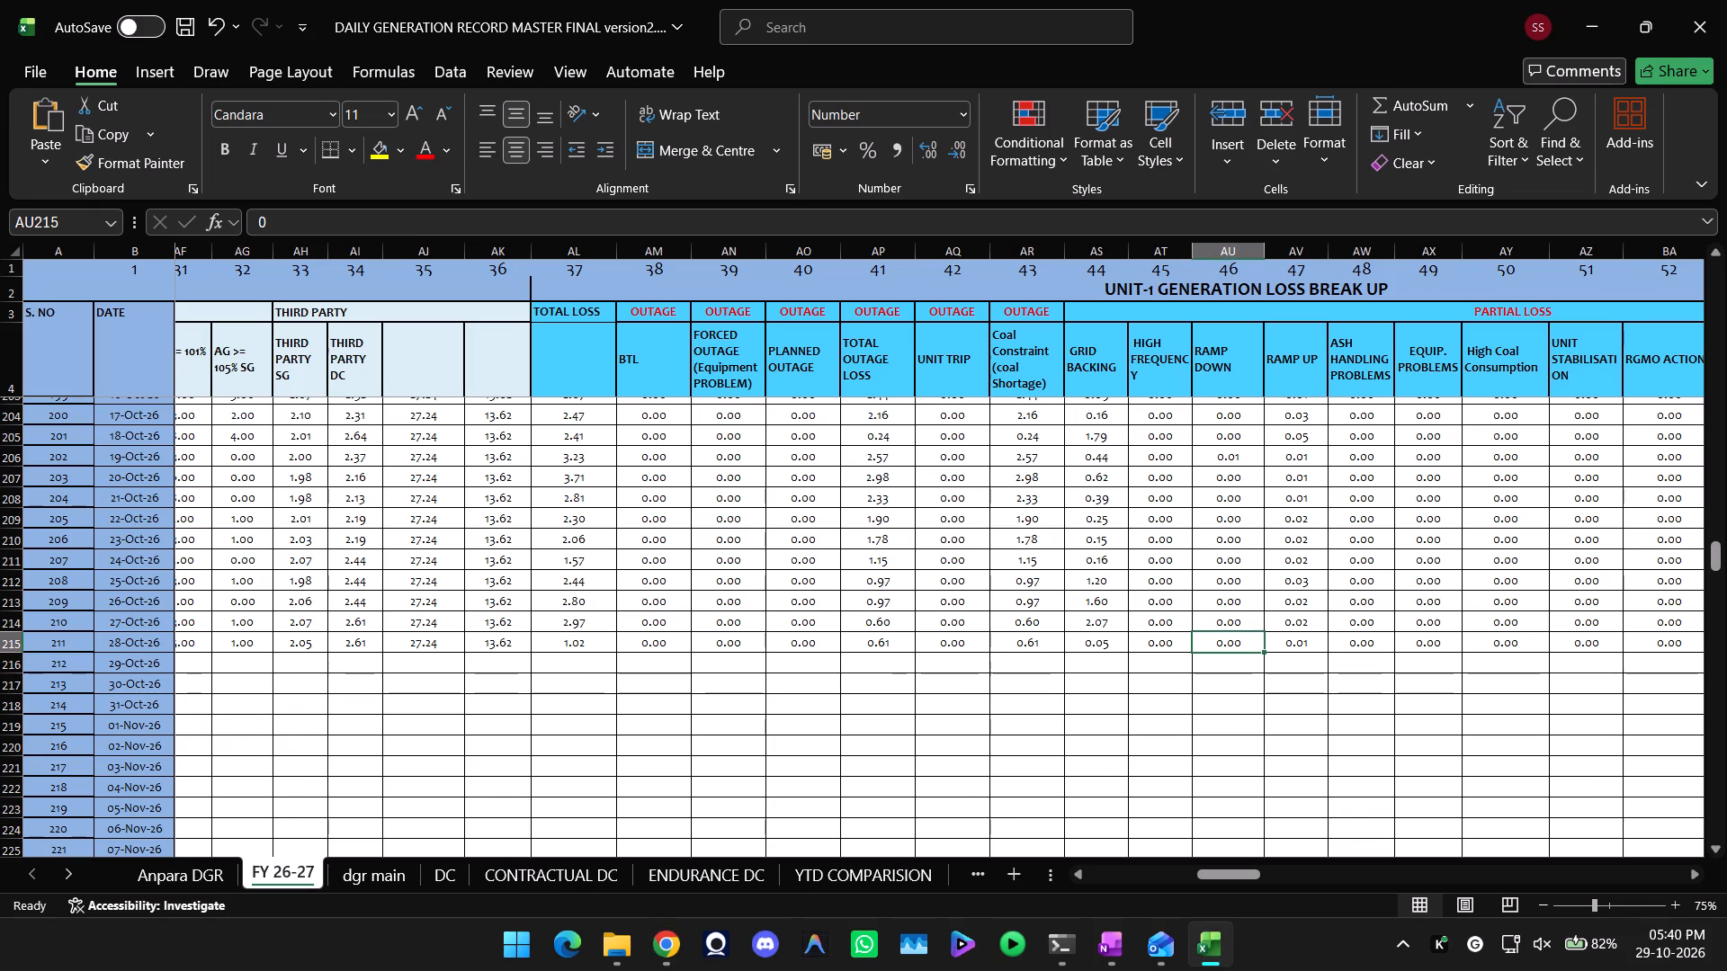
click(1229, 626)
click(1247, 645)
key(alt+Tab)
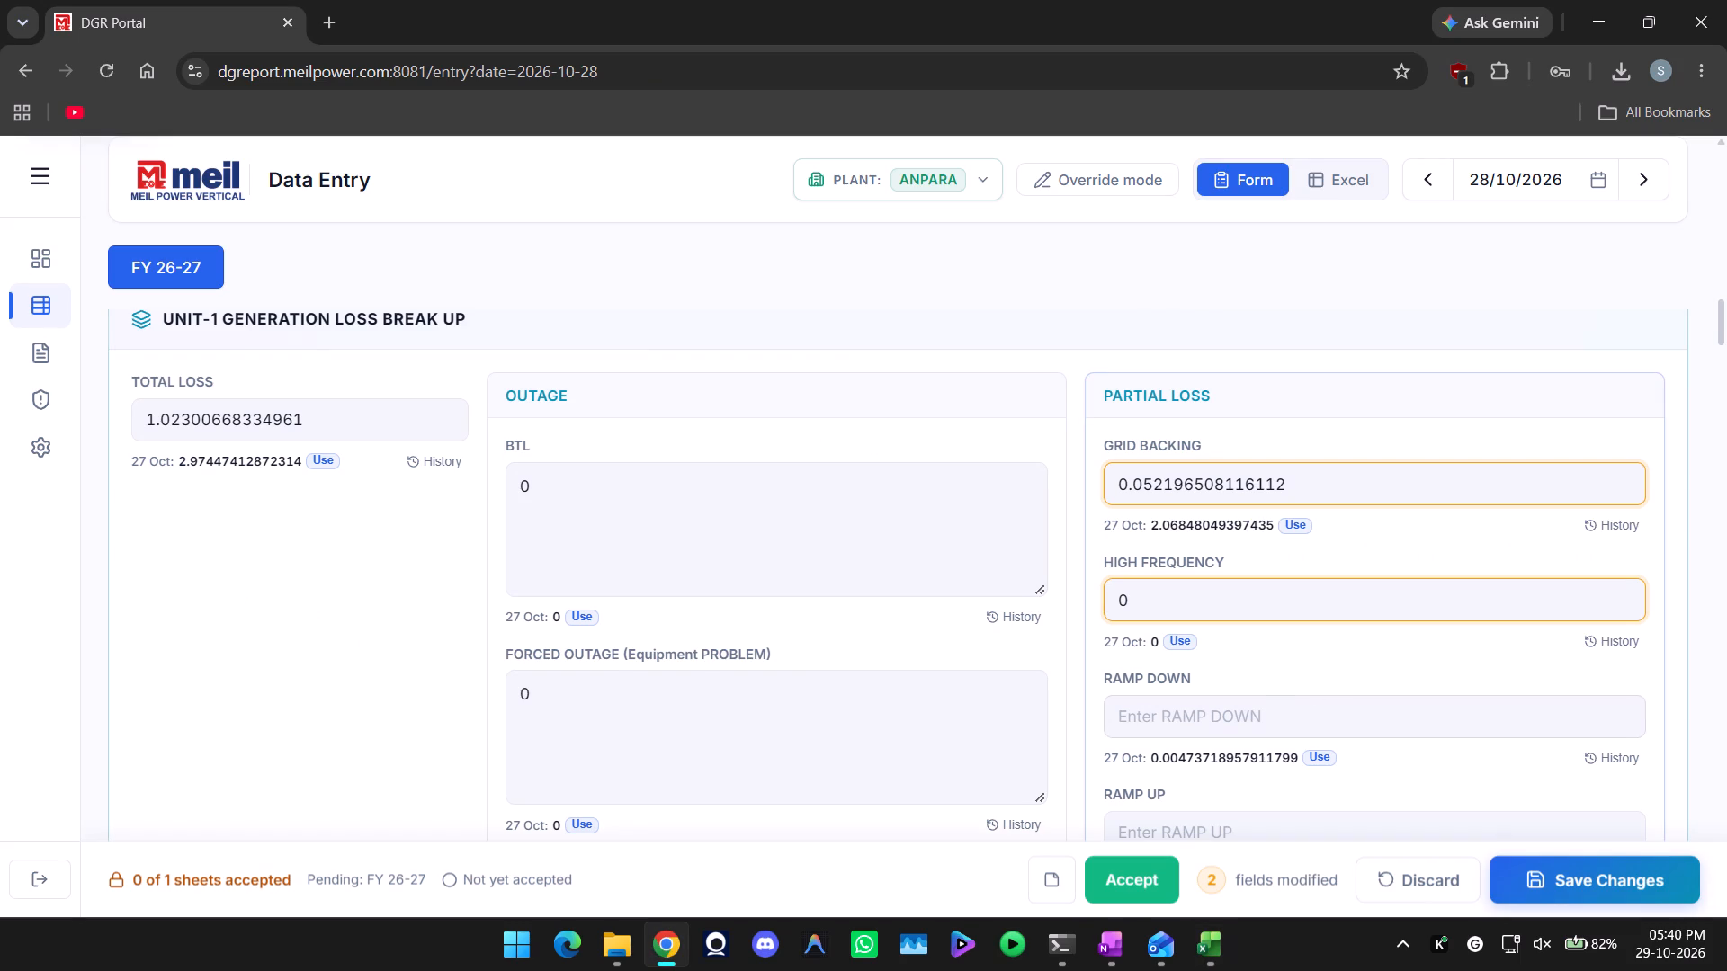
click(1251, 704)
key(0)
Copy the 28-Oct-26 Unit-1 Ramp Up value 0.0119771686699646 from the workbook into the portal's Ramp Up field.
scroll(1266, 686, down, 2)
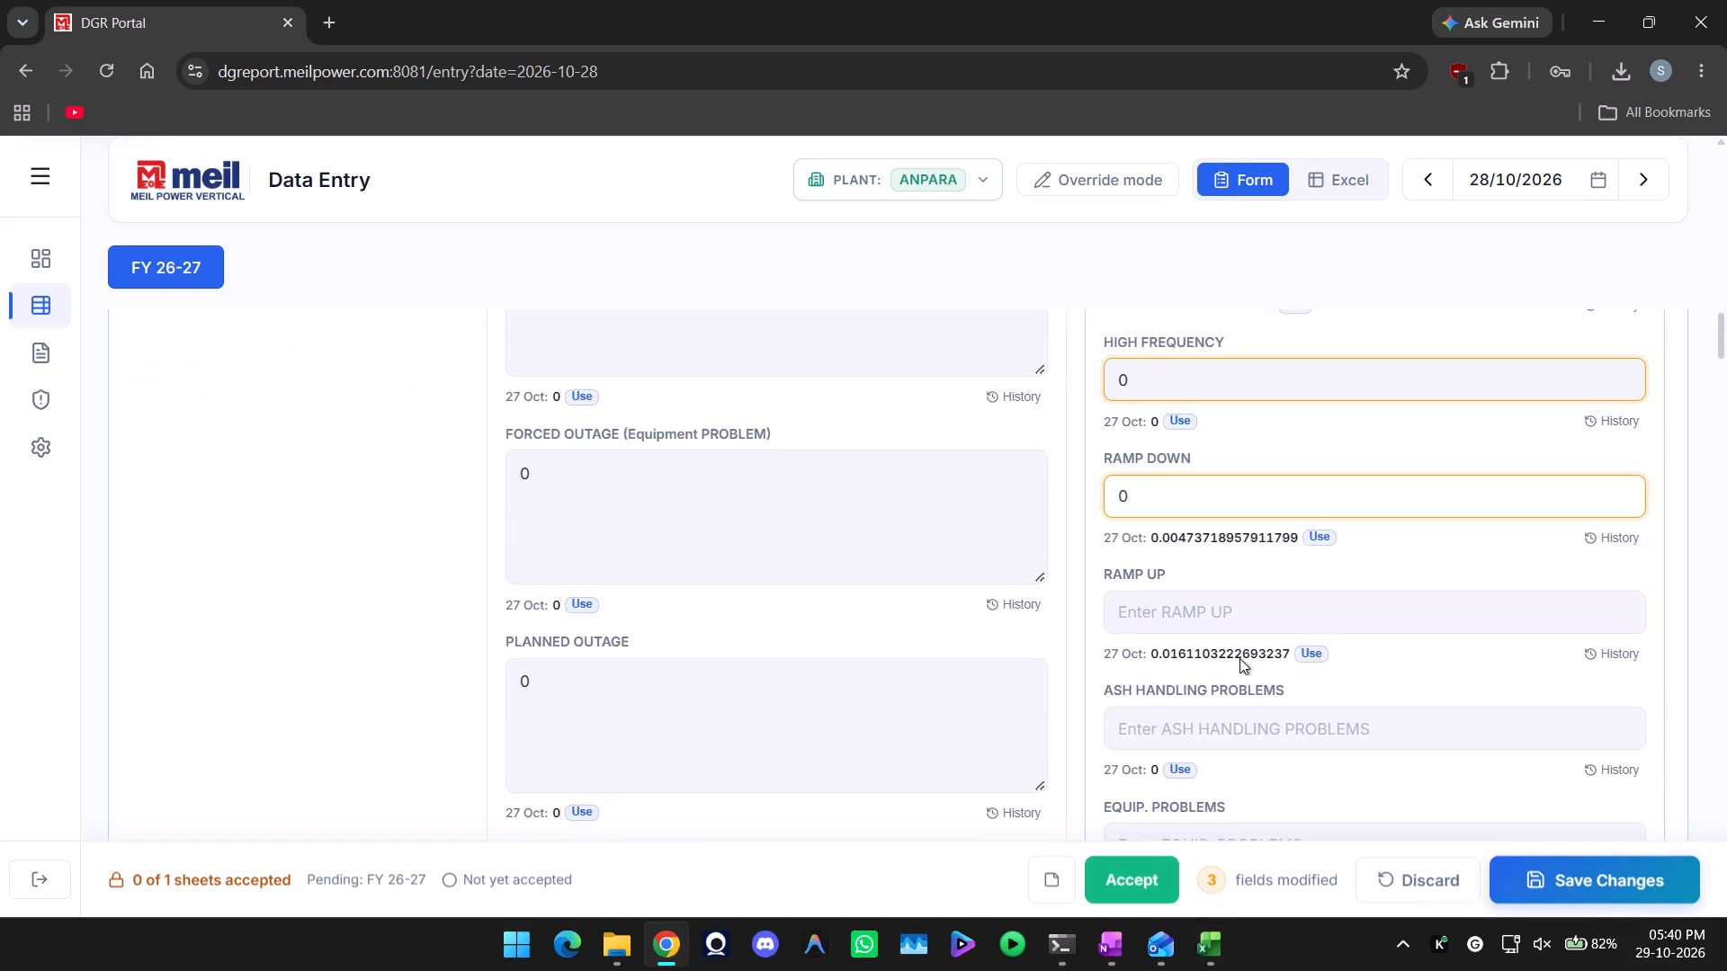
key(alt+Tab)
click(1290, 640)
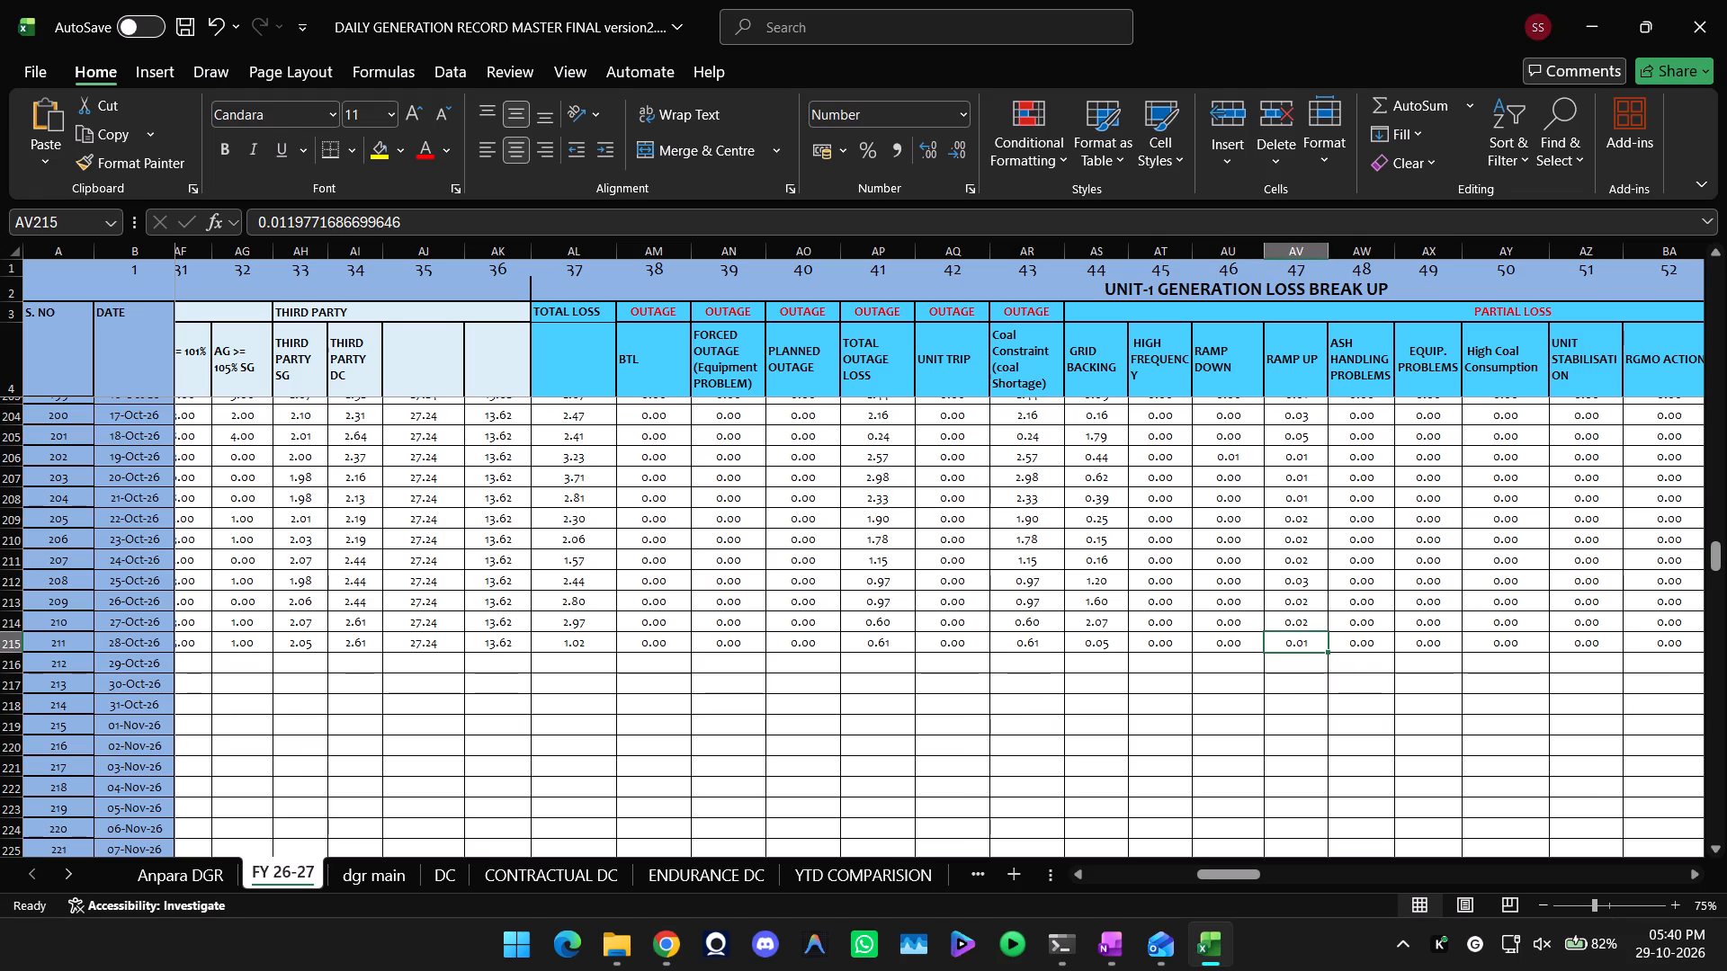
double_click(1299, 641)
key(ctrl+a)
key(ctrl+c)
key(alt+Tab)
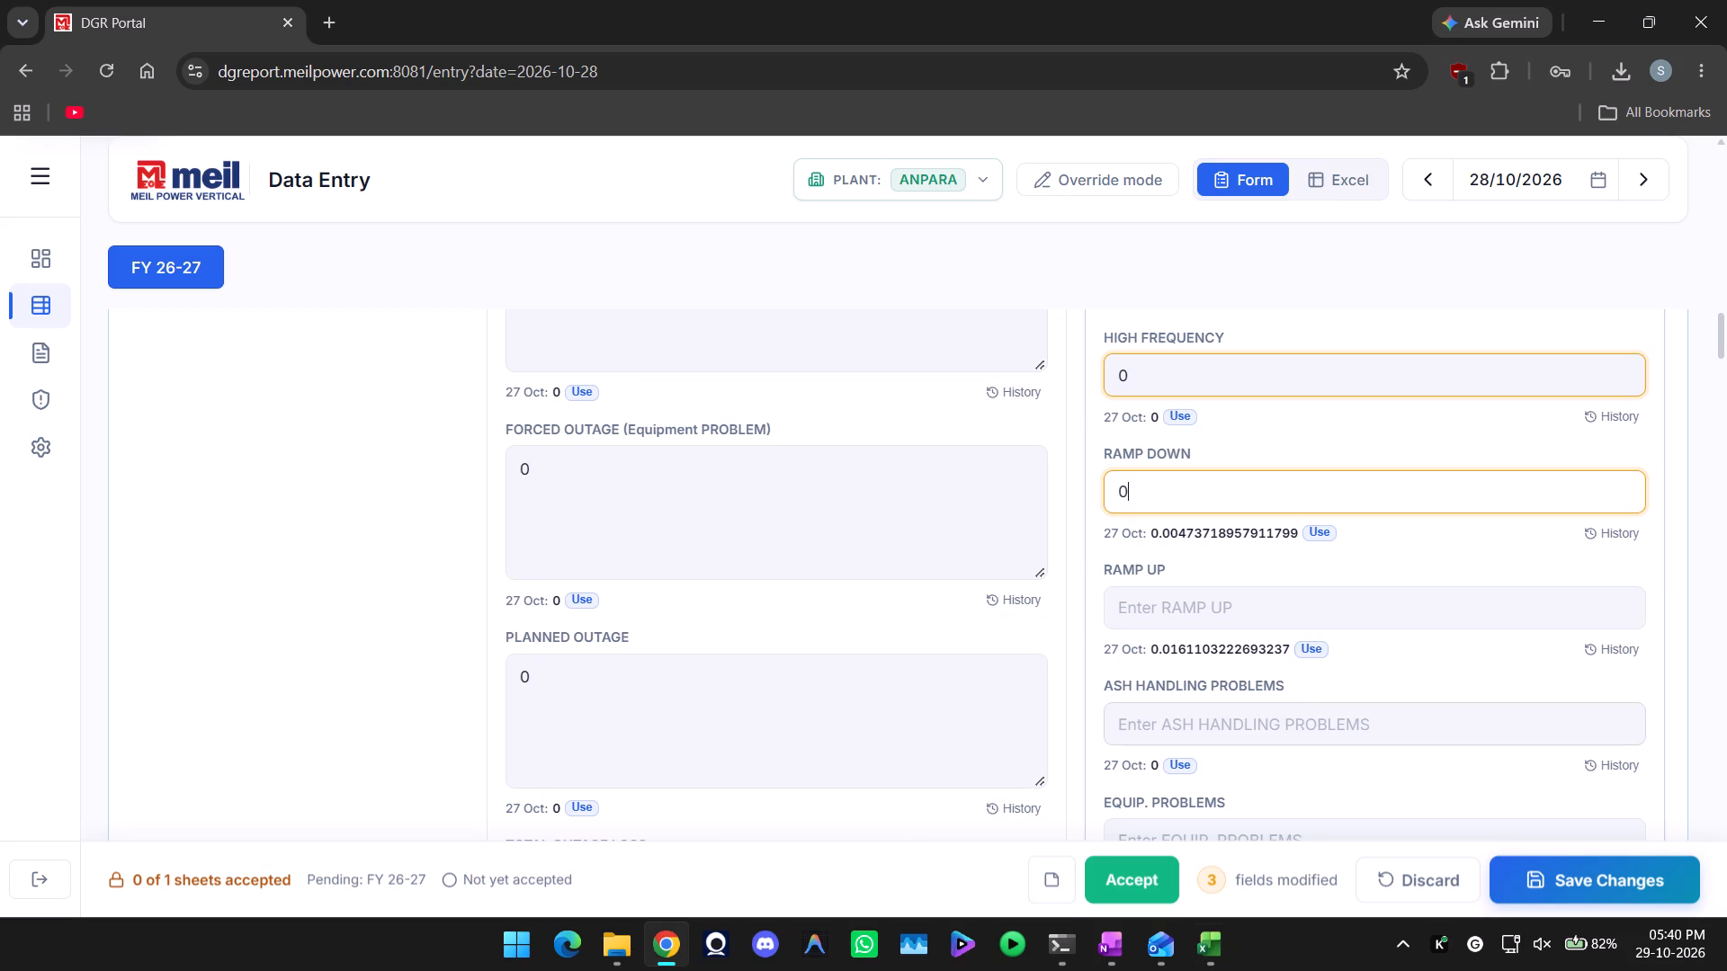
click(1302, 724)
key(ctrl+v)
click(1284, 602)
key(ctrl+v)
key(alt+Tab)
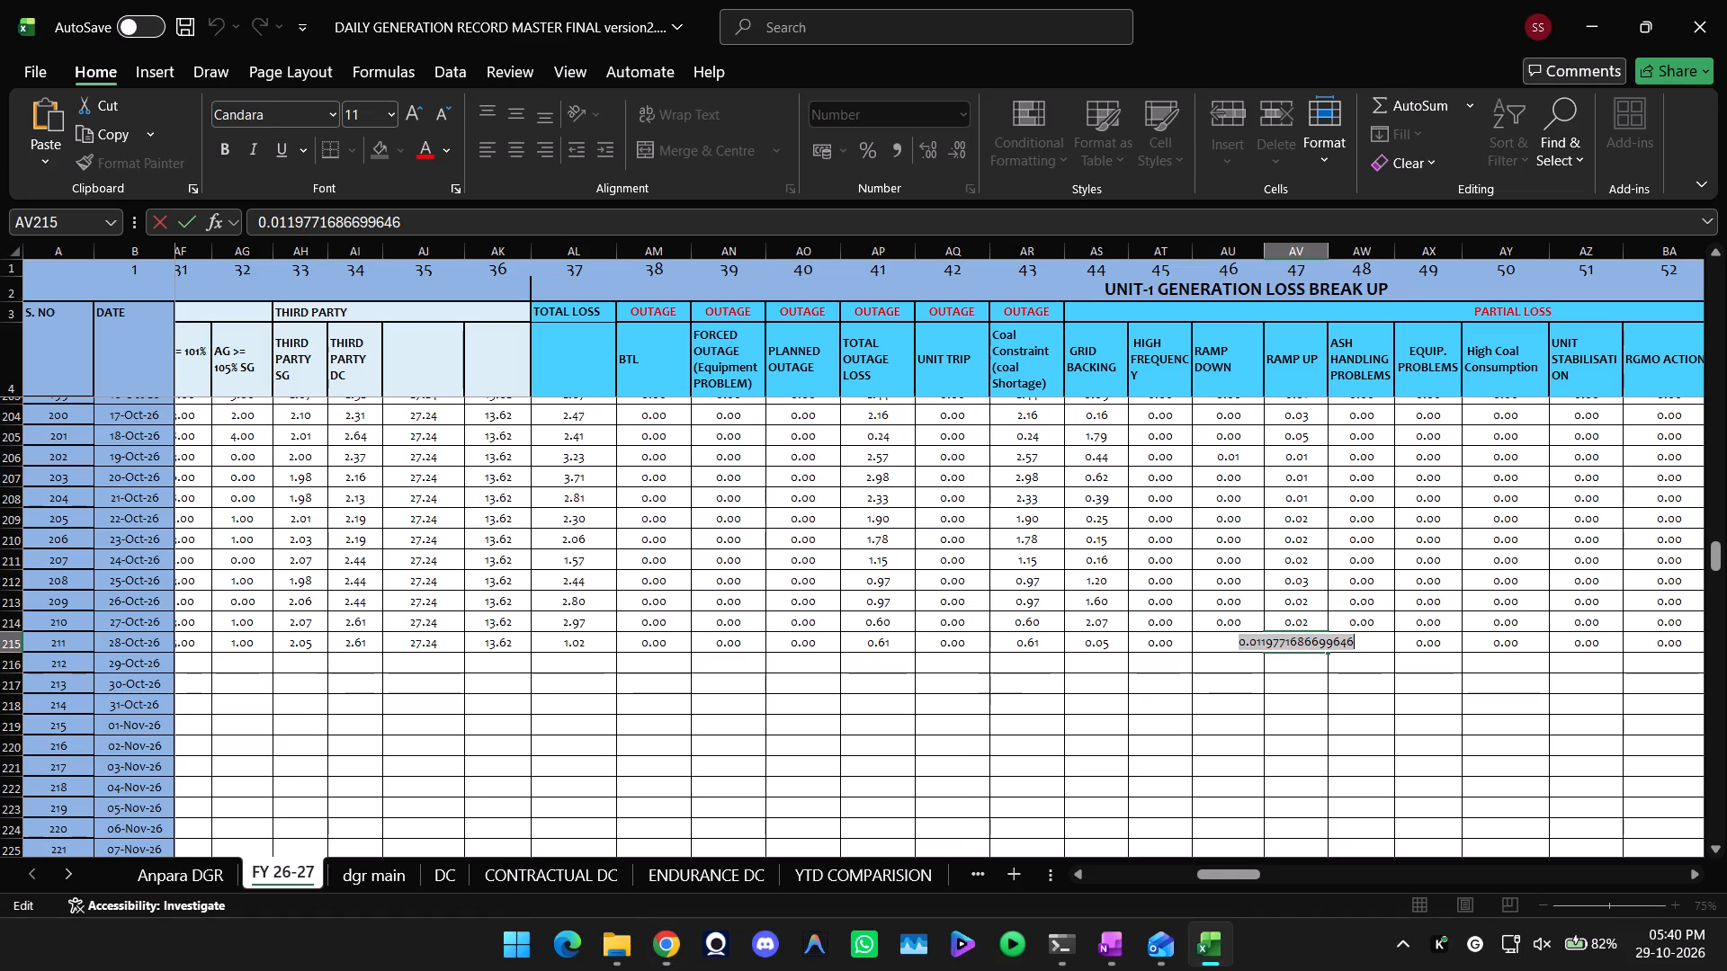
key(Escape)
Check the workbook's 28-Oct-26 row and fill Ash Handling Problems, Equip. Problems and High Coal Consumption with the 27 Oct value 0 in the portal.
click(1375, 640)
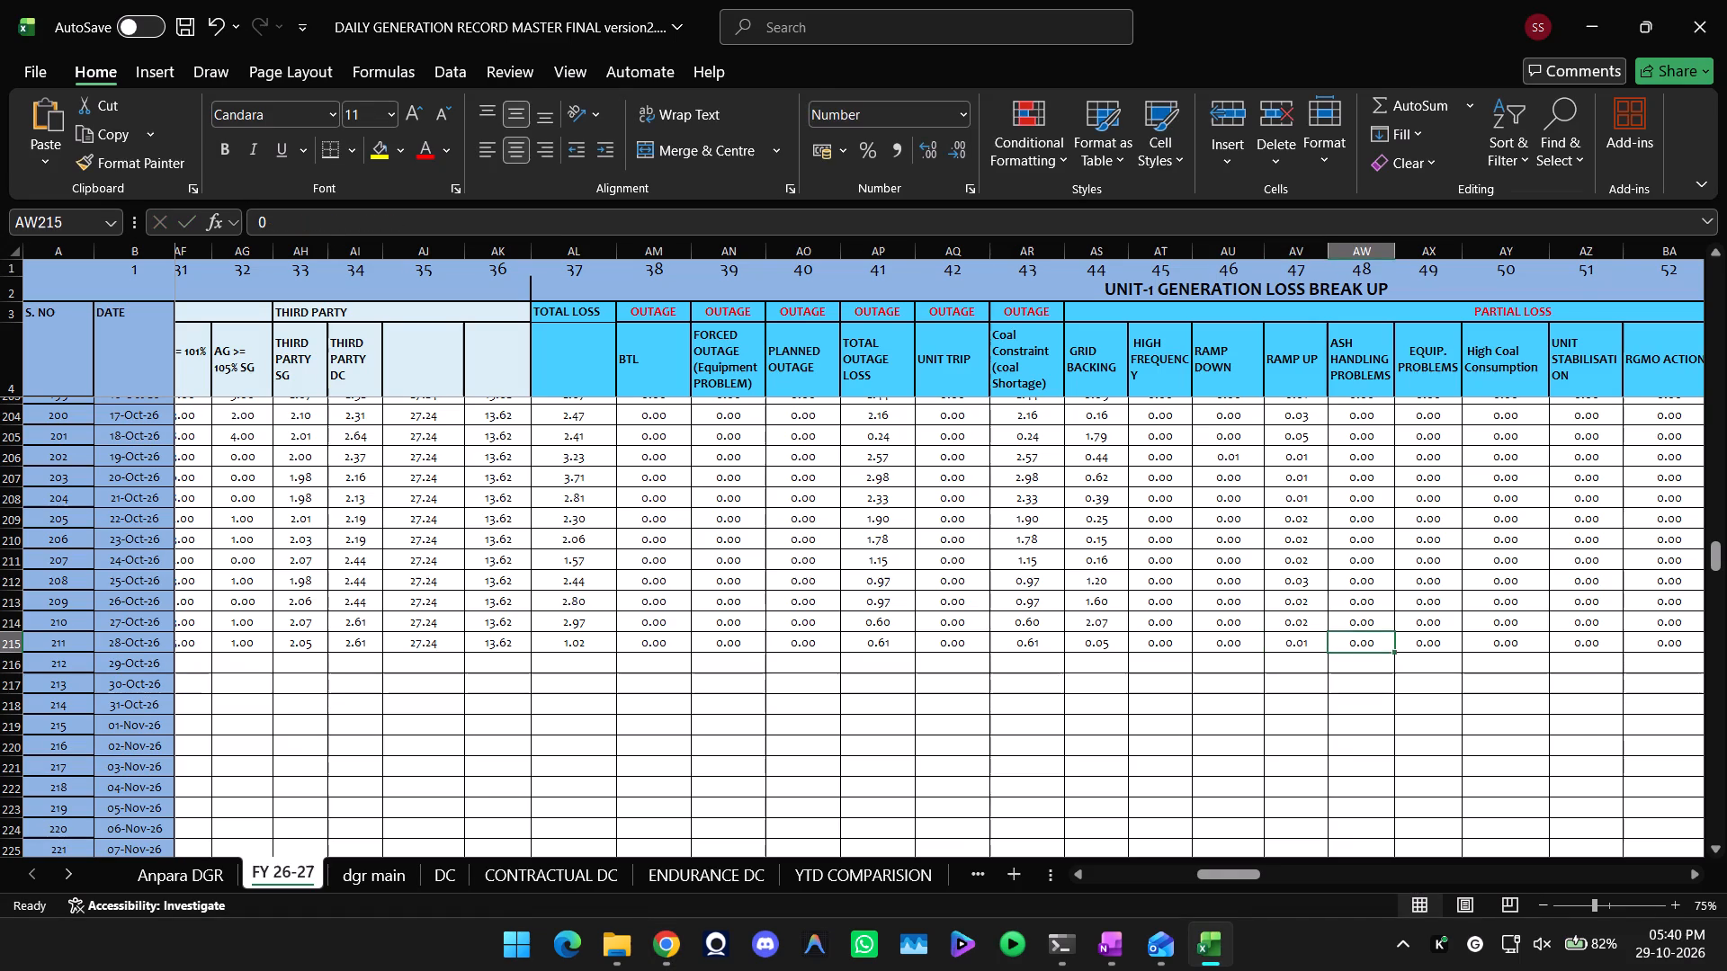
key(alt+Tab)
scroll(1330, 672, down, 1)
click(1195, 651)
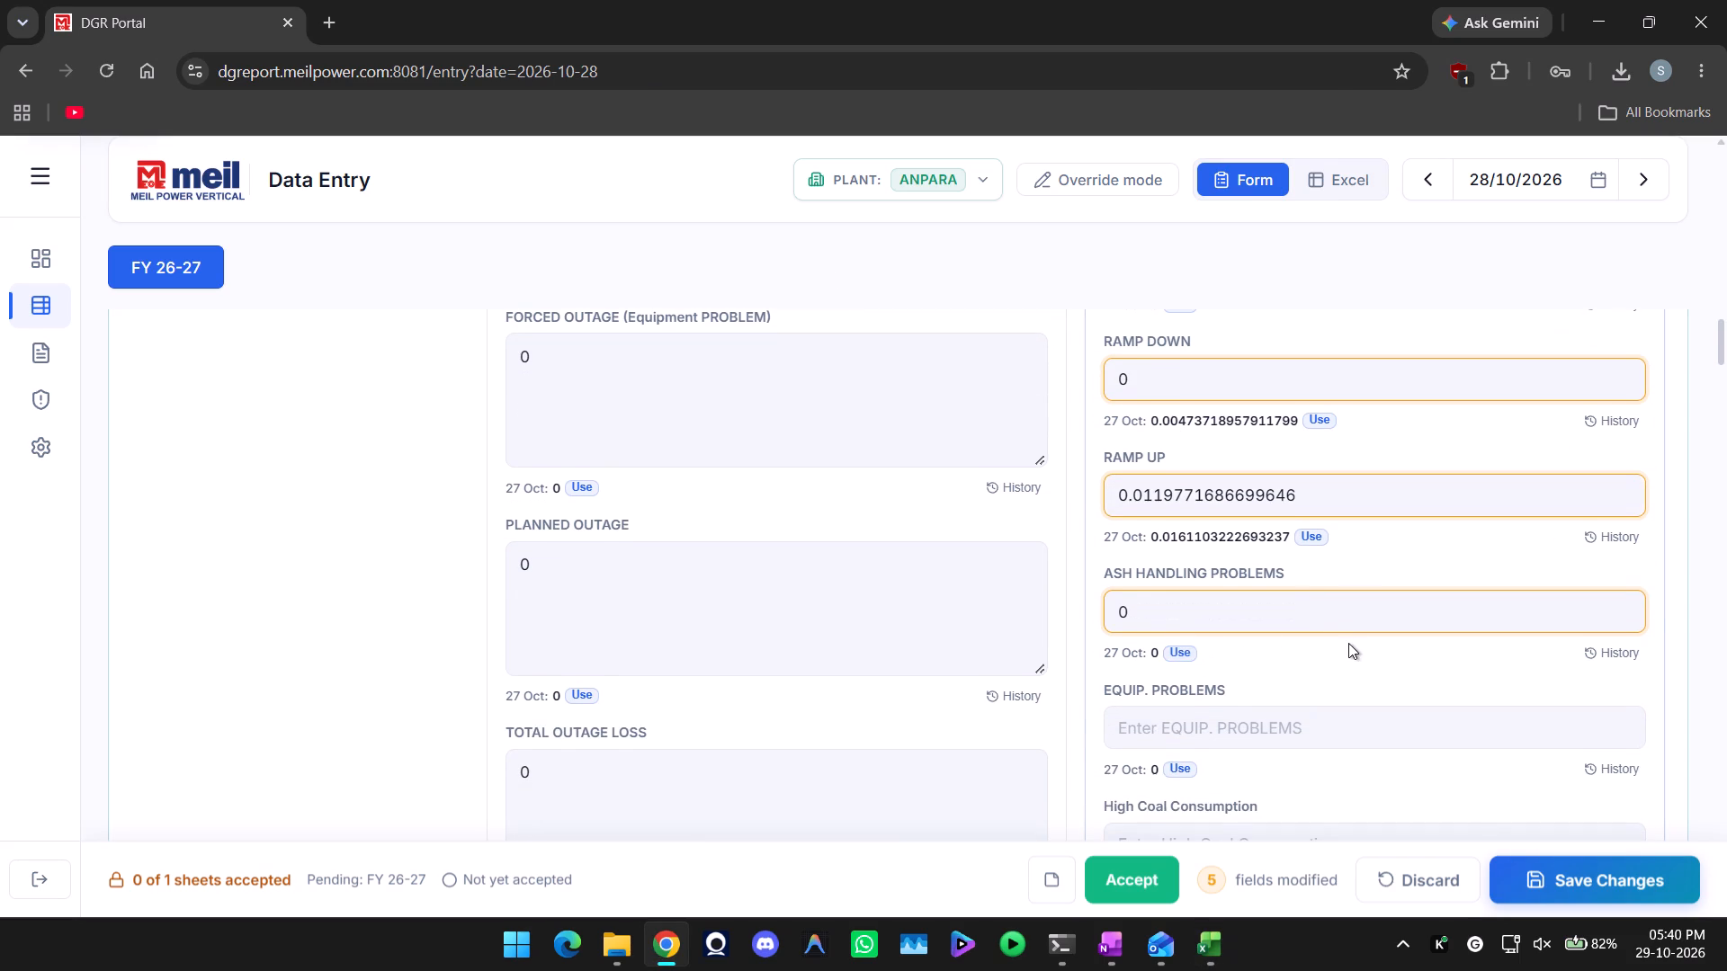
scroll(1348, 643, down, 1)
key(alt+Tab)
key(alt+Tab)
click(1195, 654)
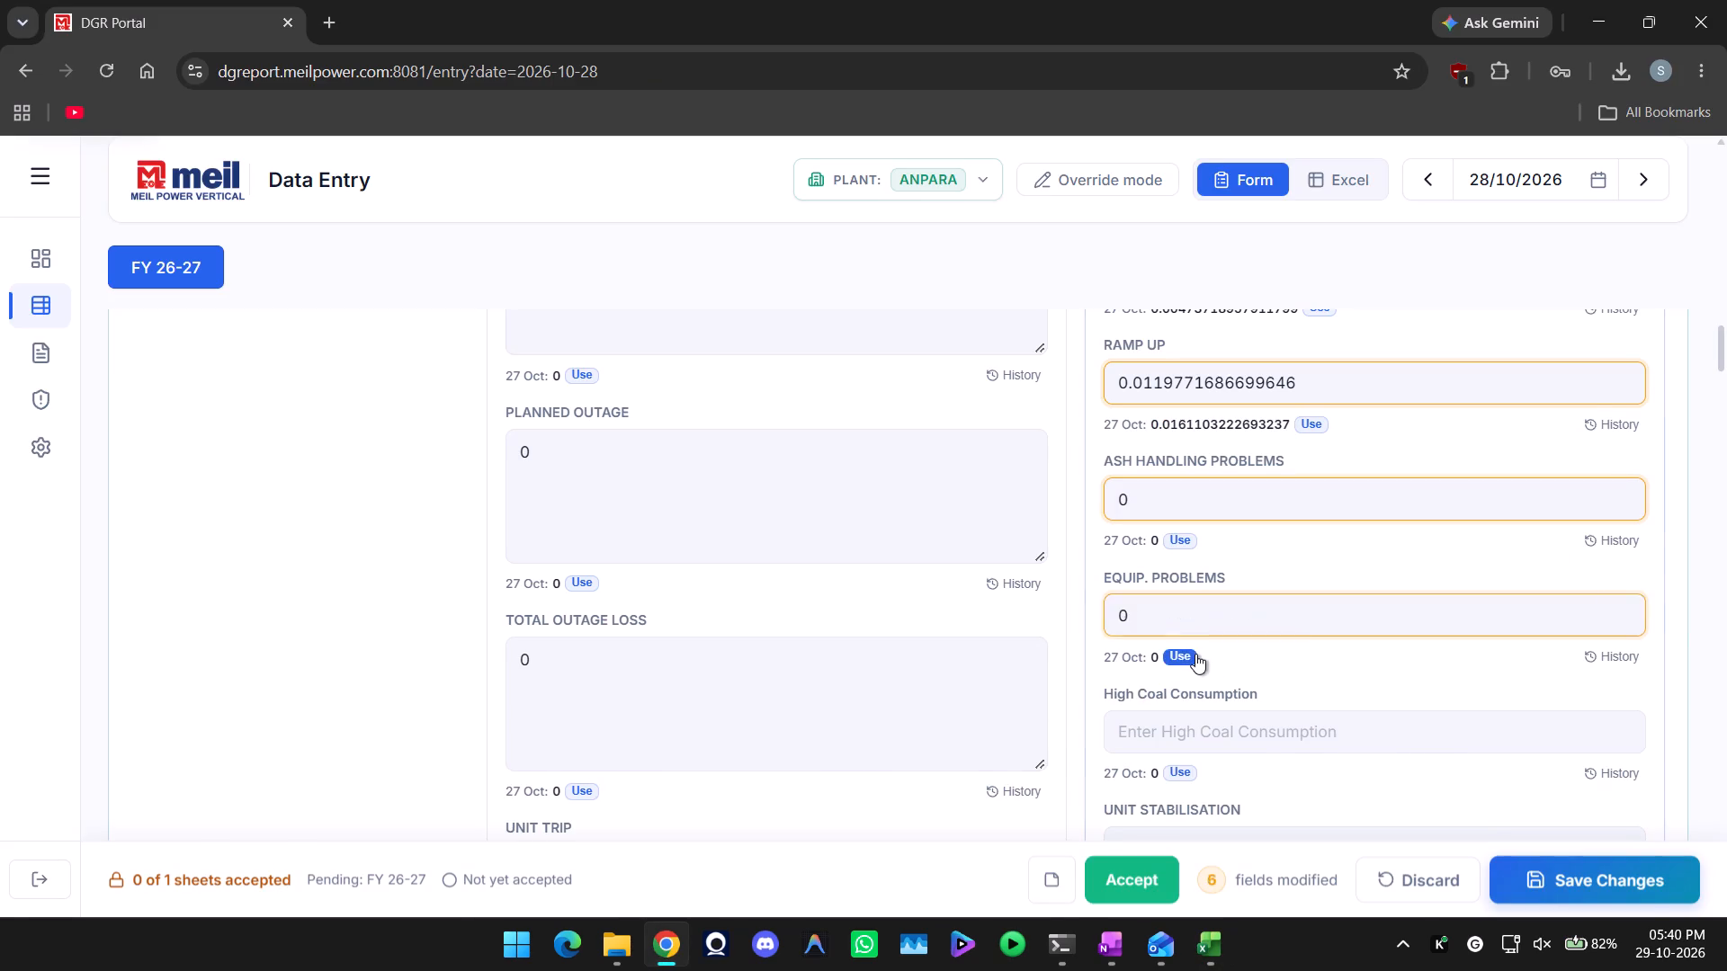
key(alt+Tab)
key(alt+Tab)
click(1187, 772)
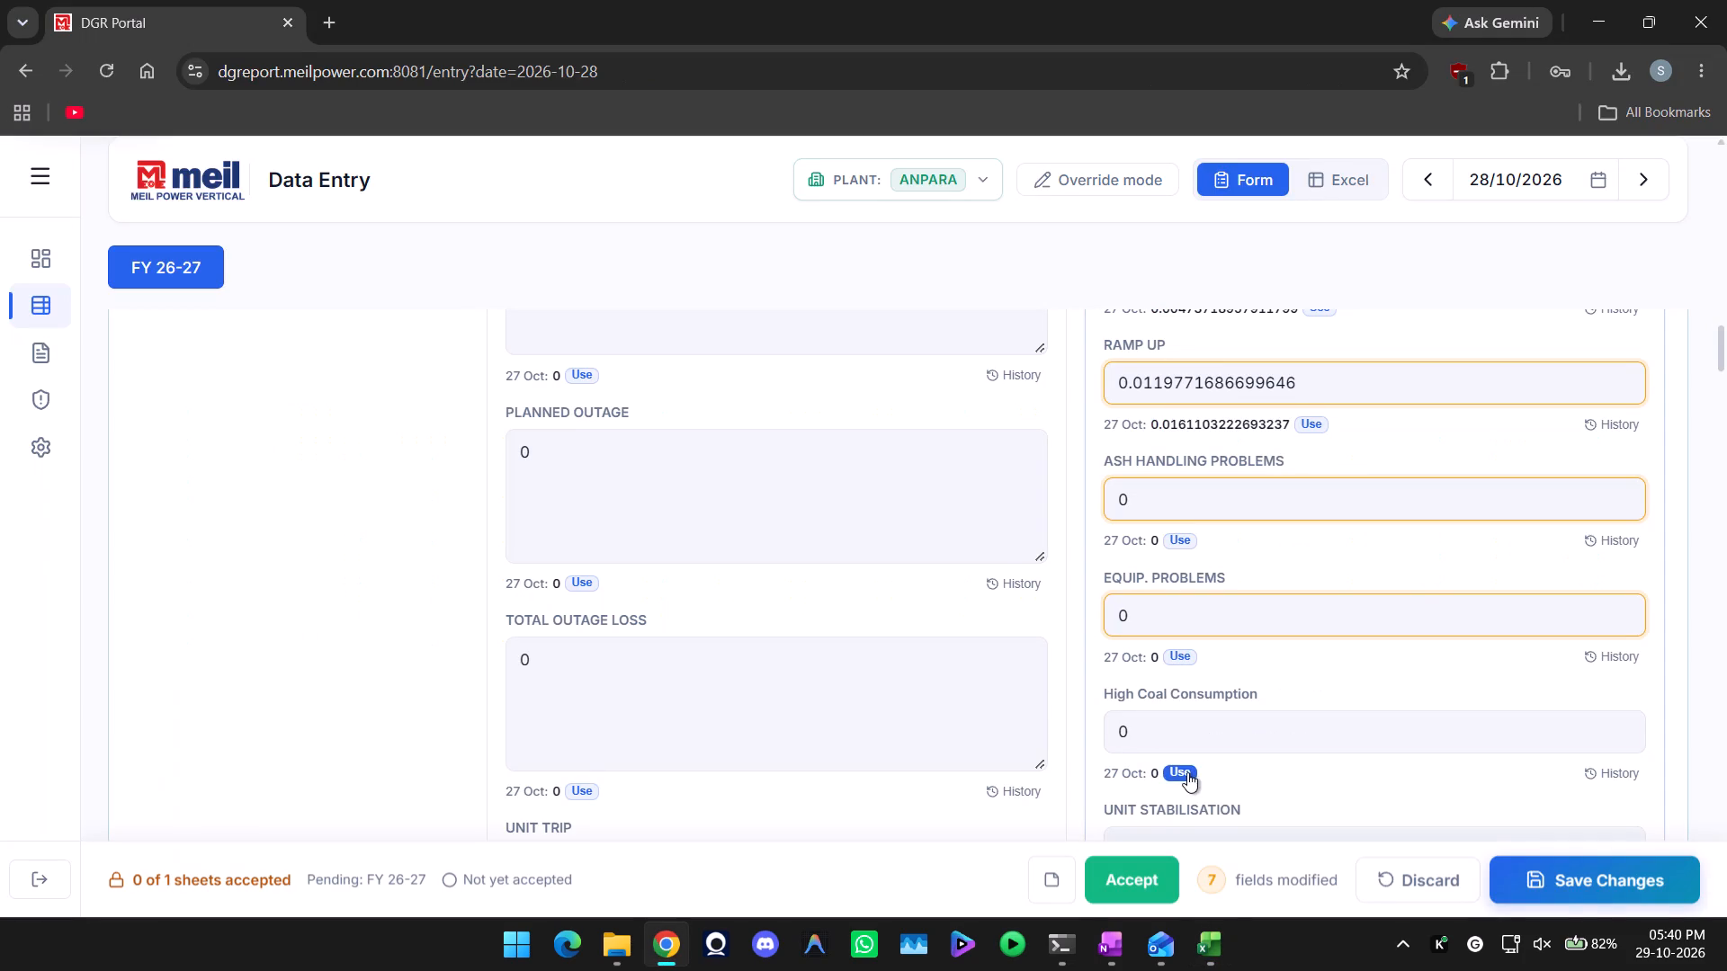
Check the next 28-Oct-26 workbook cells and fill the portal's Unit Stabilisation and RGMO Action fields with the 27 Oct value 0.
key(alt+Tab)
click(1437, 639)
click(1496, 634)
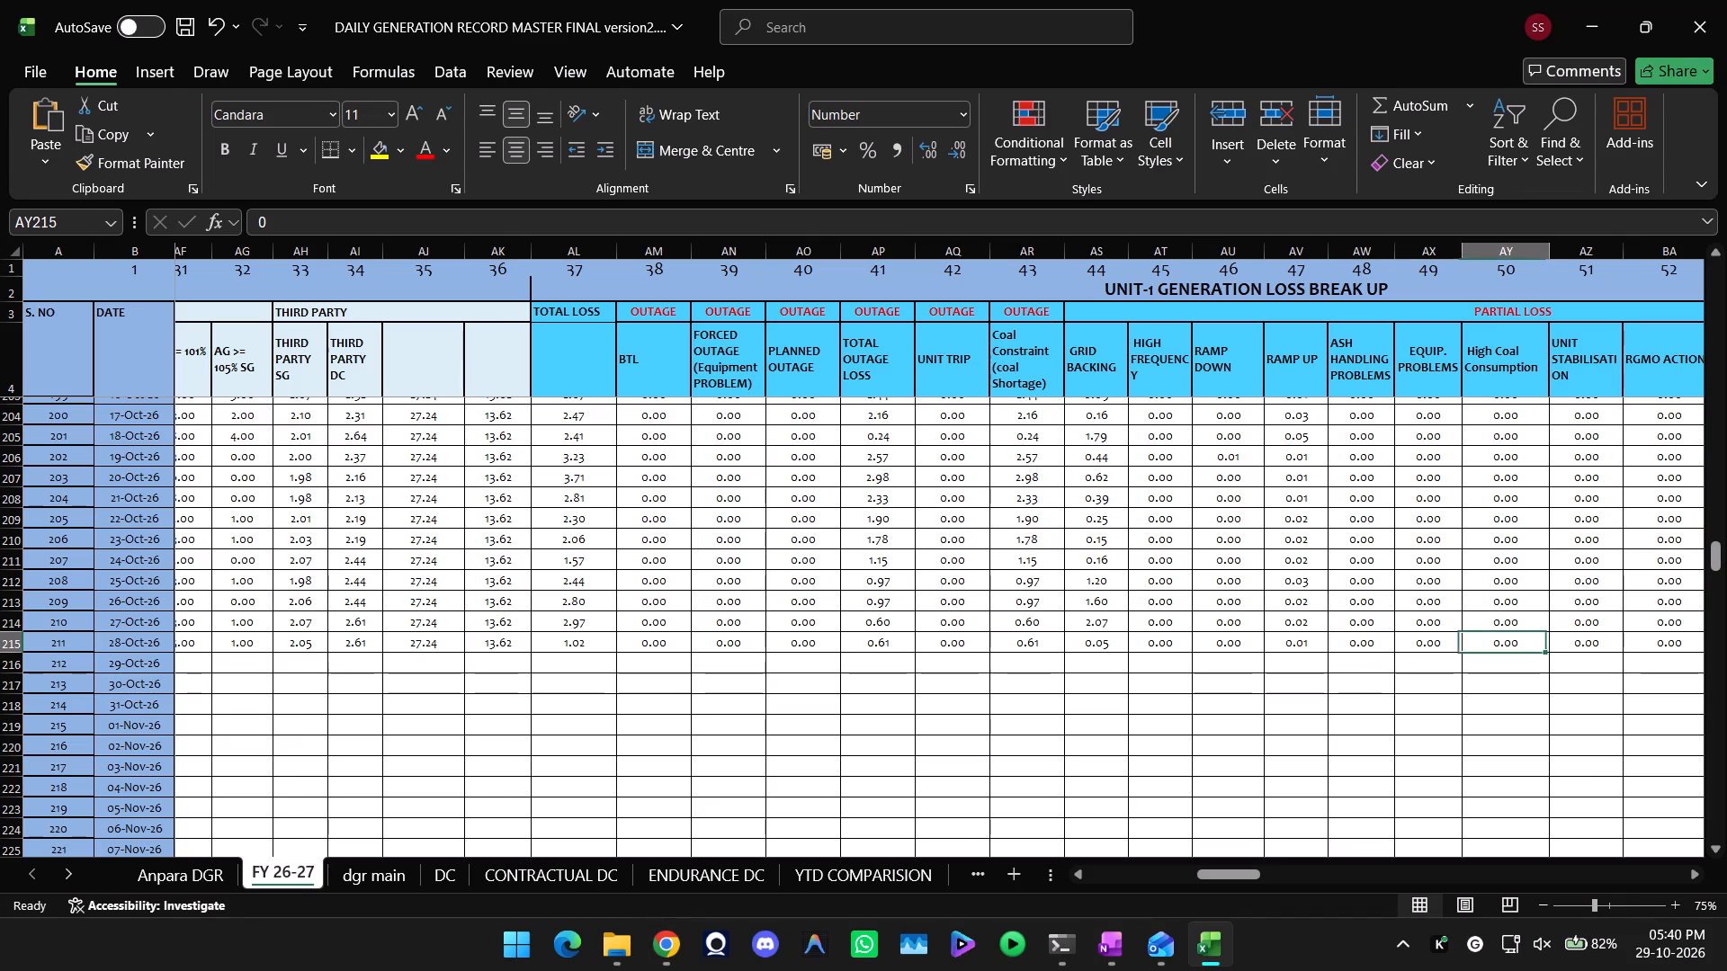
key(Tab)
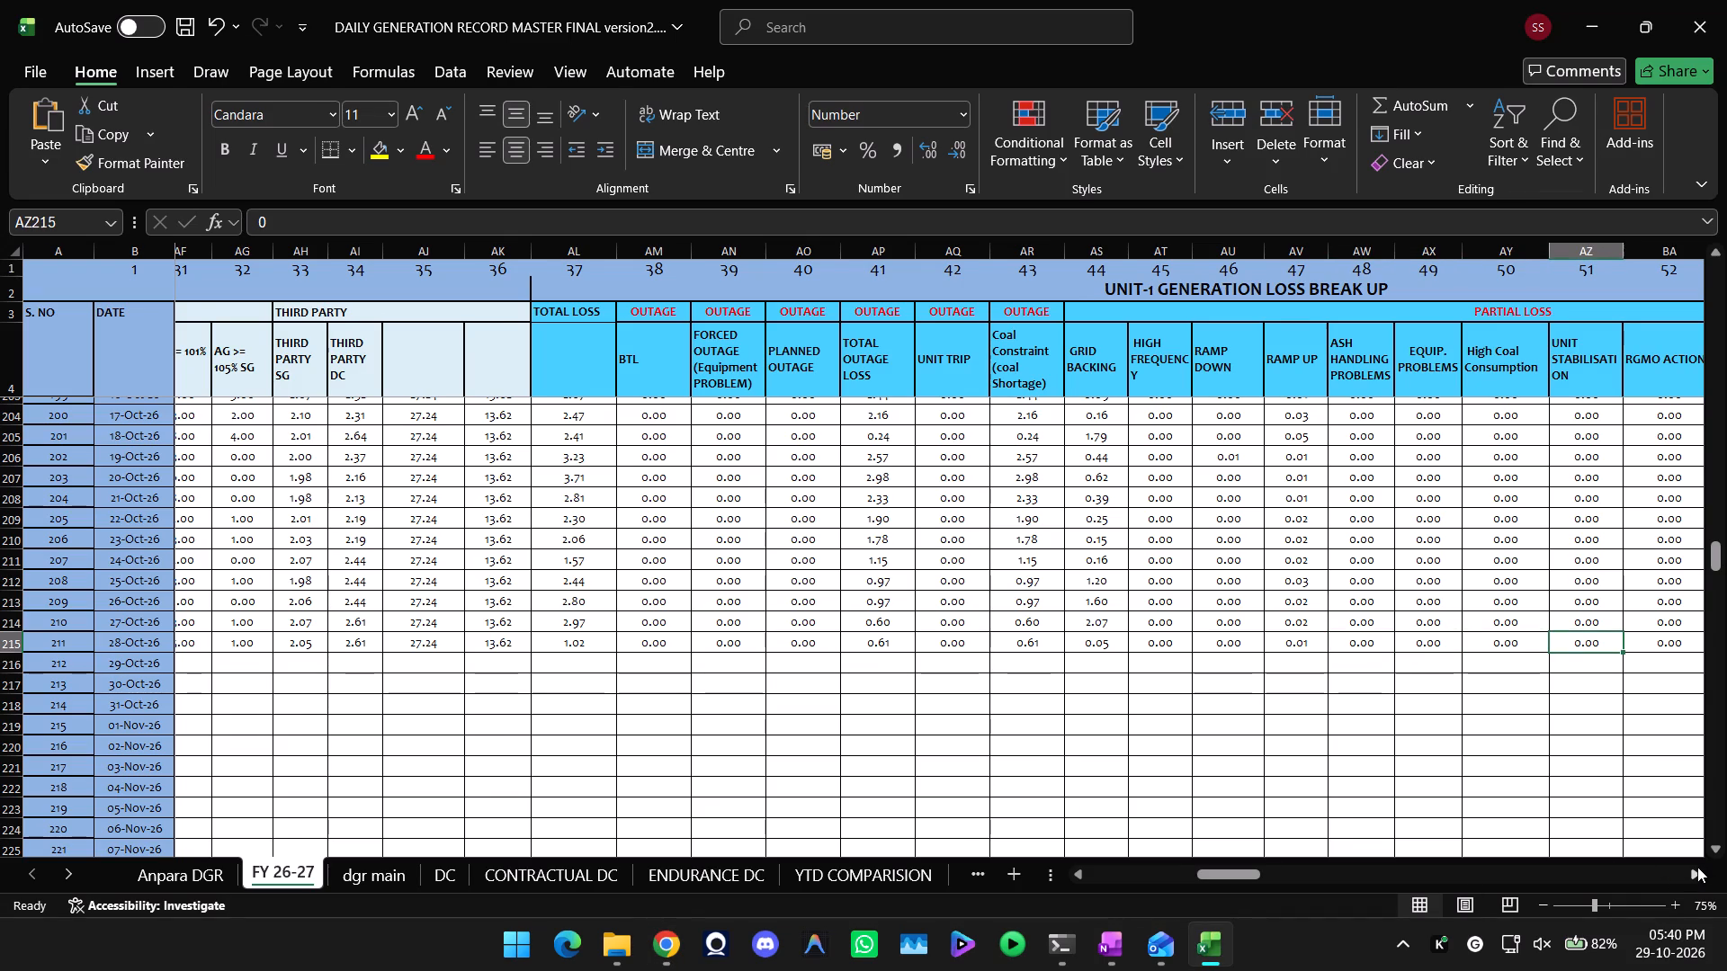
triple_click(1697, 867)
triple_click(1697, 867)
triple_click(1699, 869)
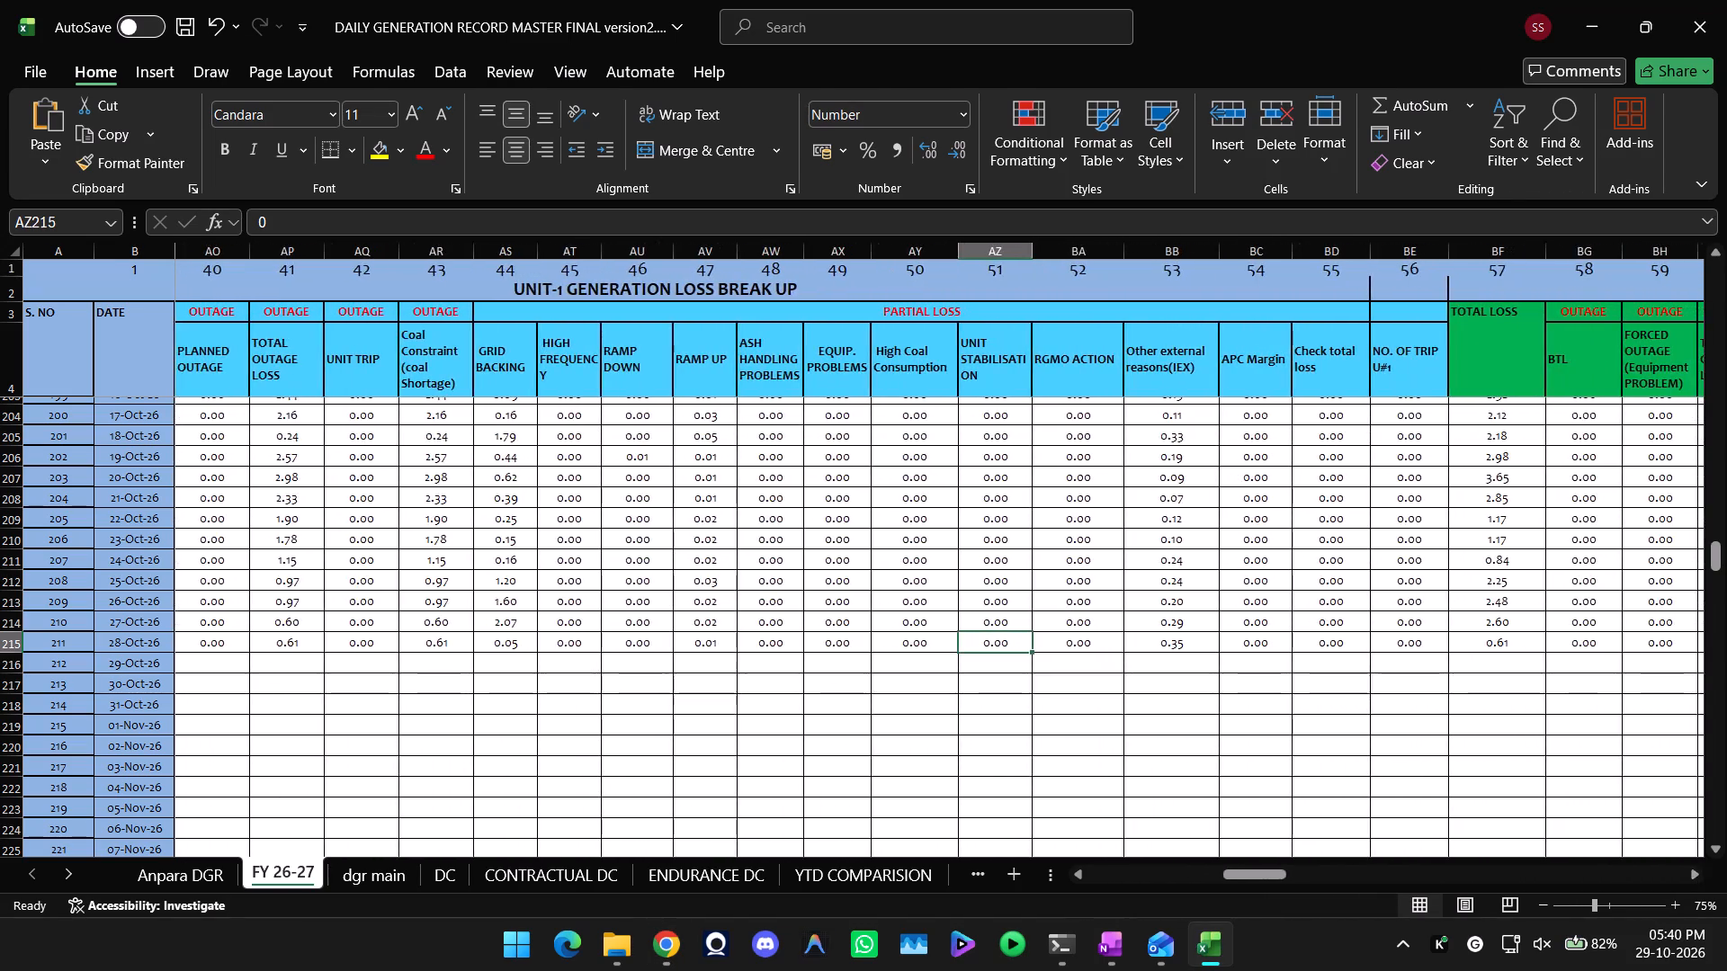
key(alt+Tab)
scroll(1278, 675, down, 2)
click(1238, 619)
key(alt+Tab)
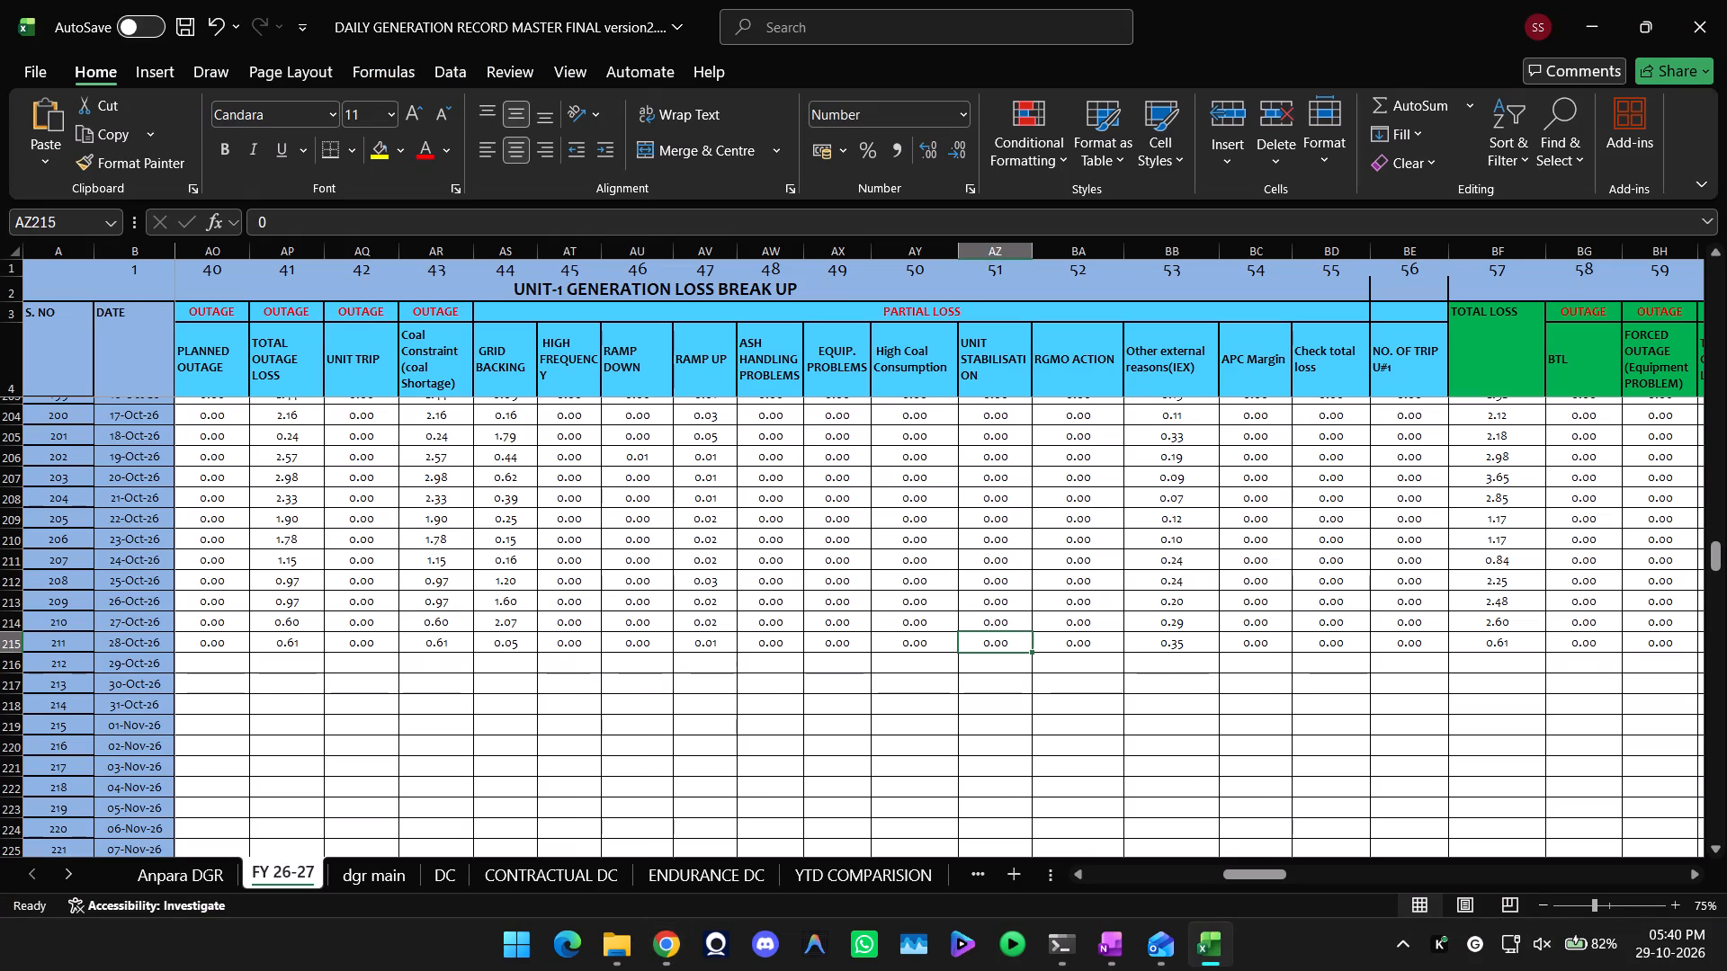
key(alt+Tab)
click(1185, 665)
key(alt+Tab)
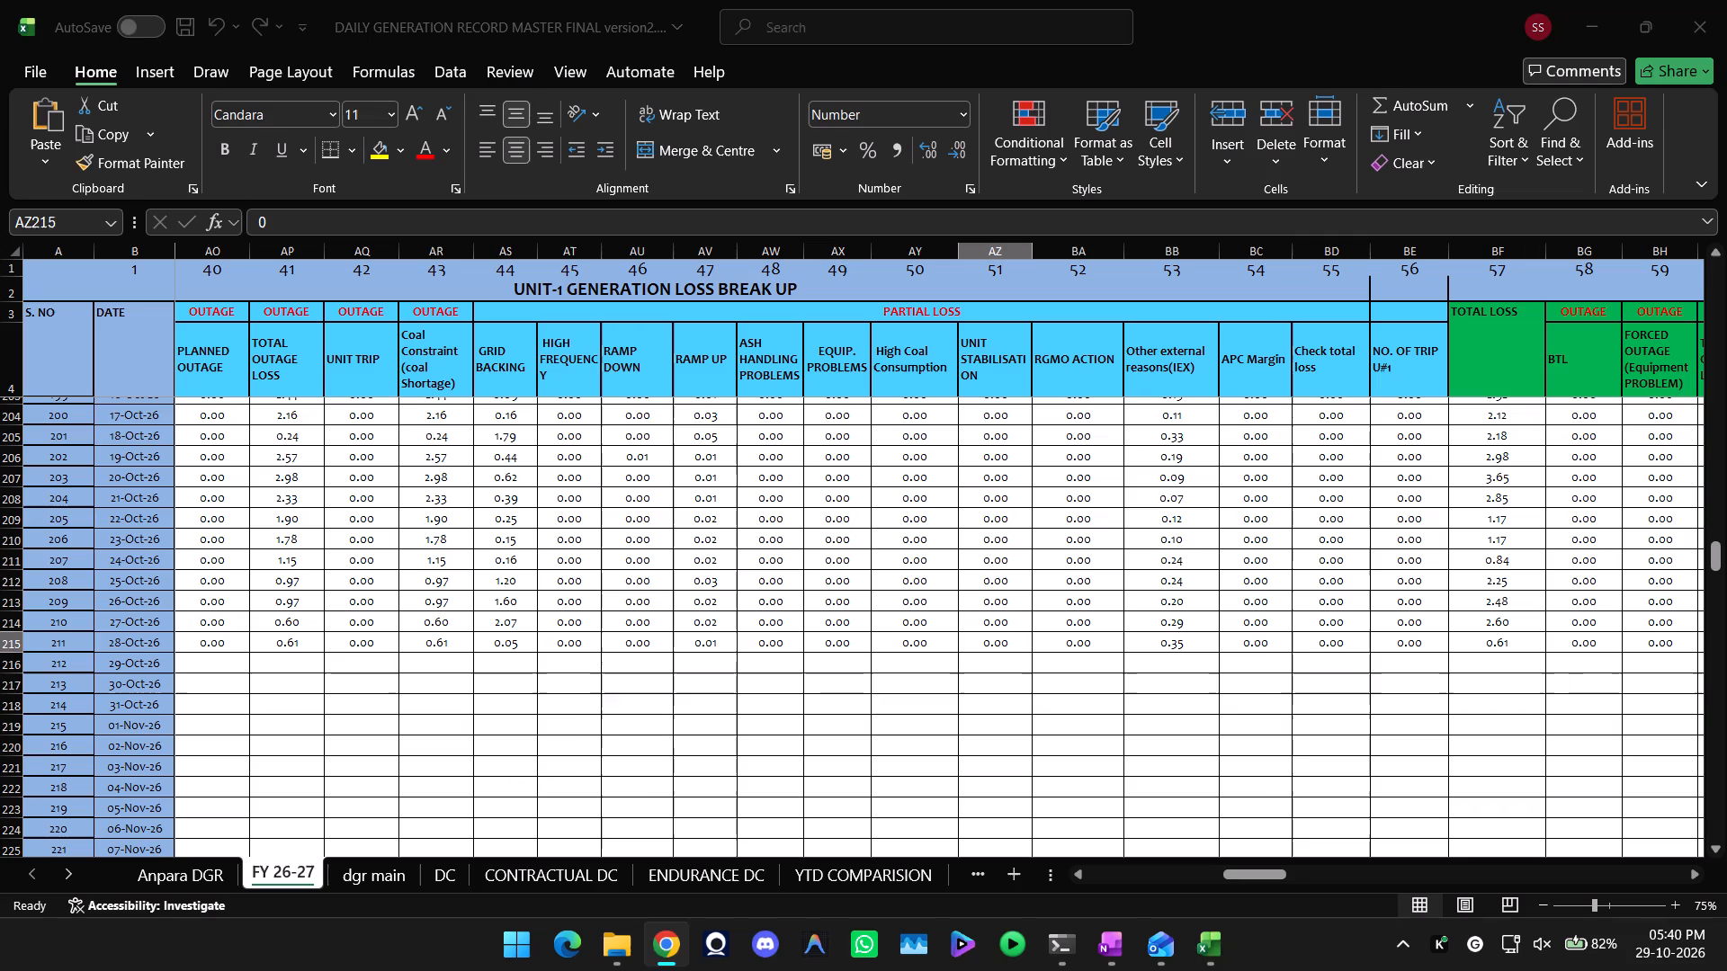
key(Tab)
key(alt+Tab)
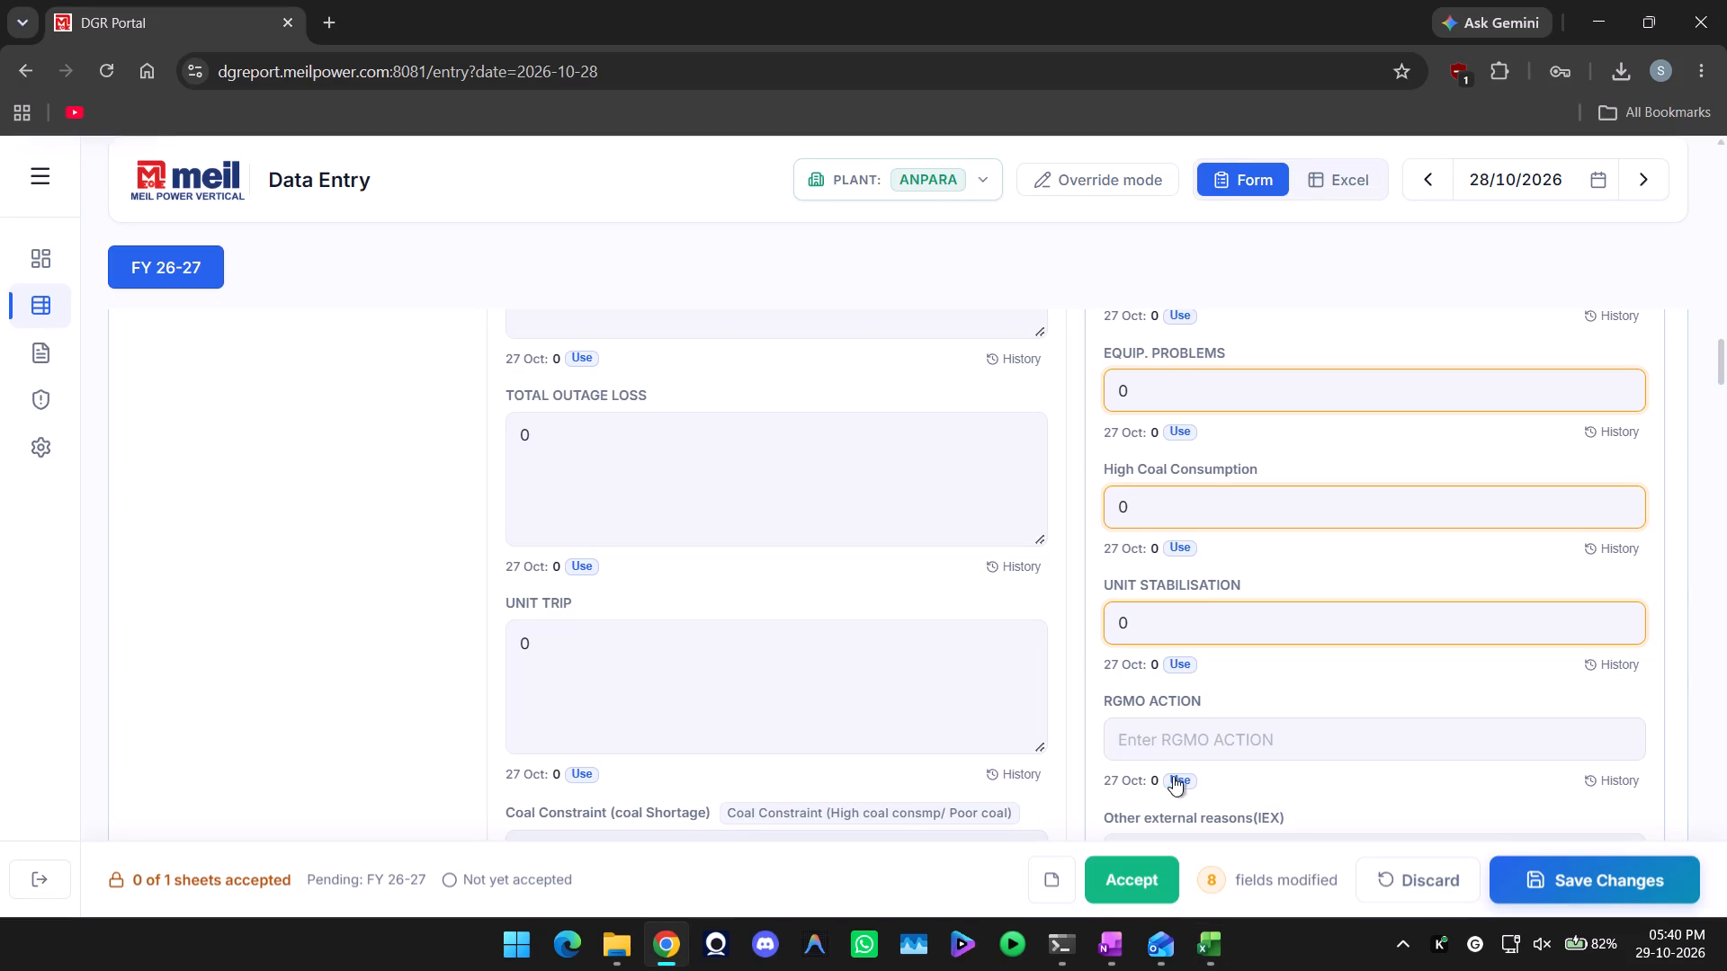
click(1186, 785)
Copy the 28-Oct-26 Other external reasons(IEX) value 0.350123900059537 from the workbook into the matching Unit-1 field of the portal.
key(alt+Tab)
key(Tab)
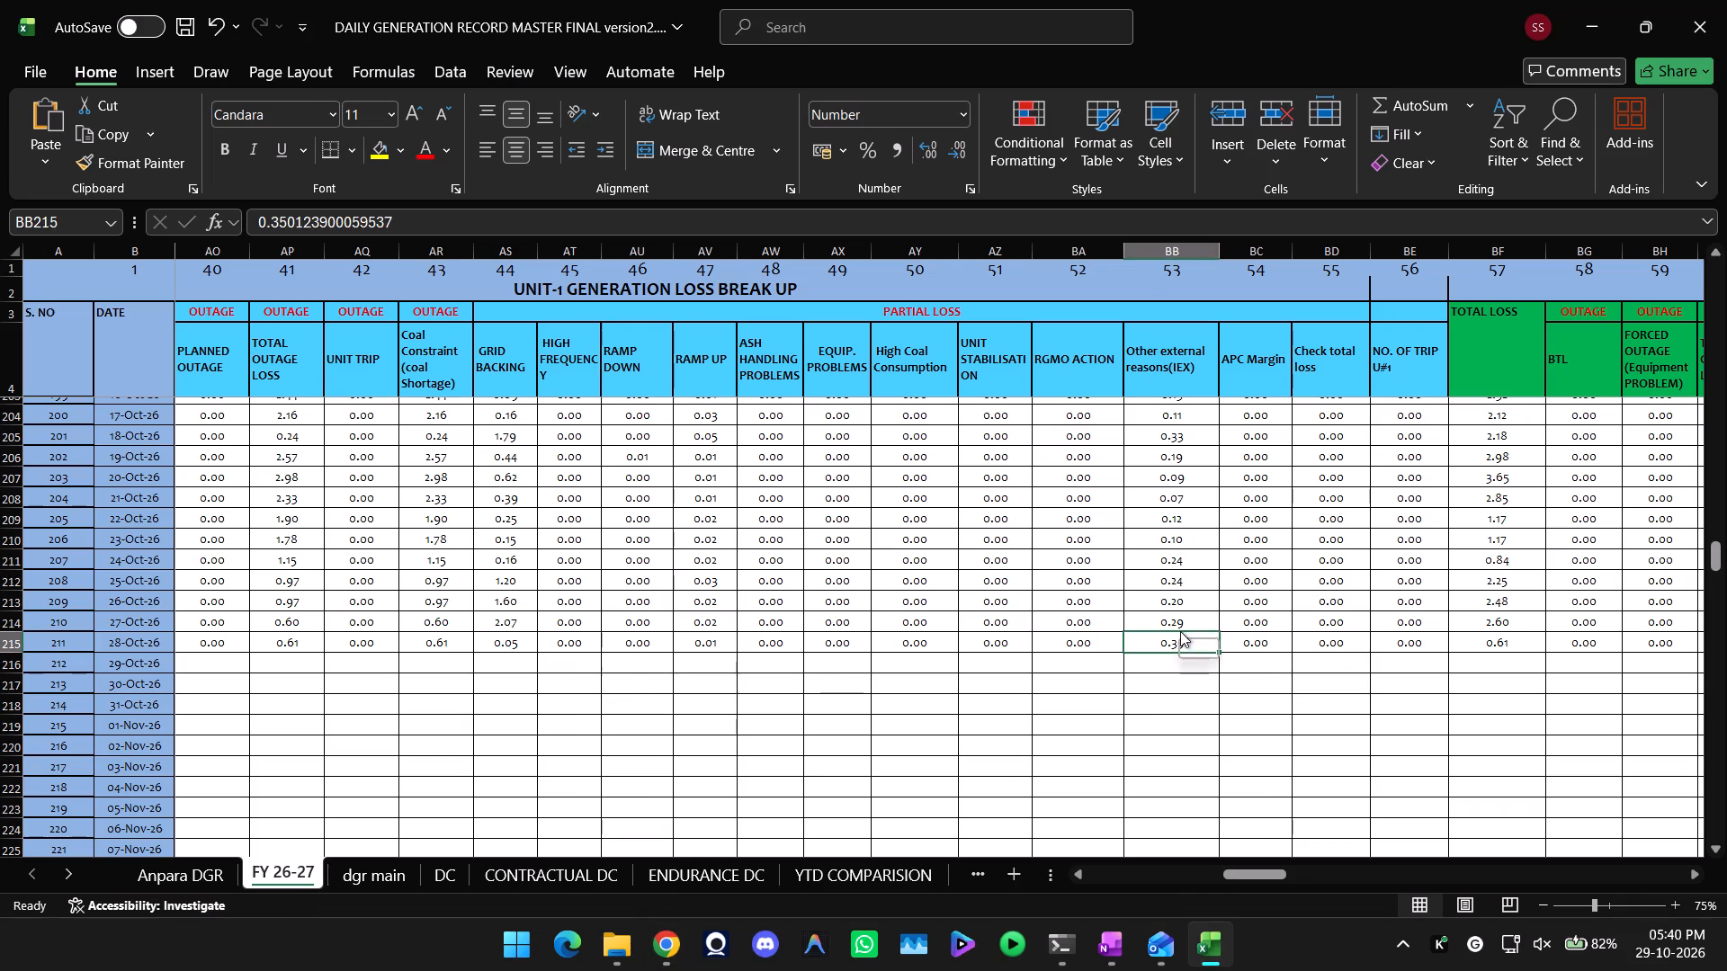
triple_click(1180, 631)
key(Escape)
triple_click(1189, 641)
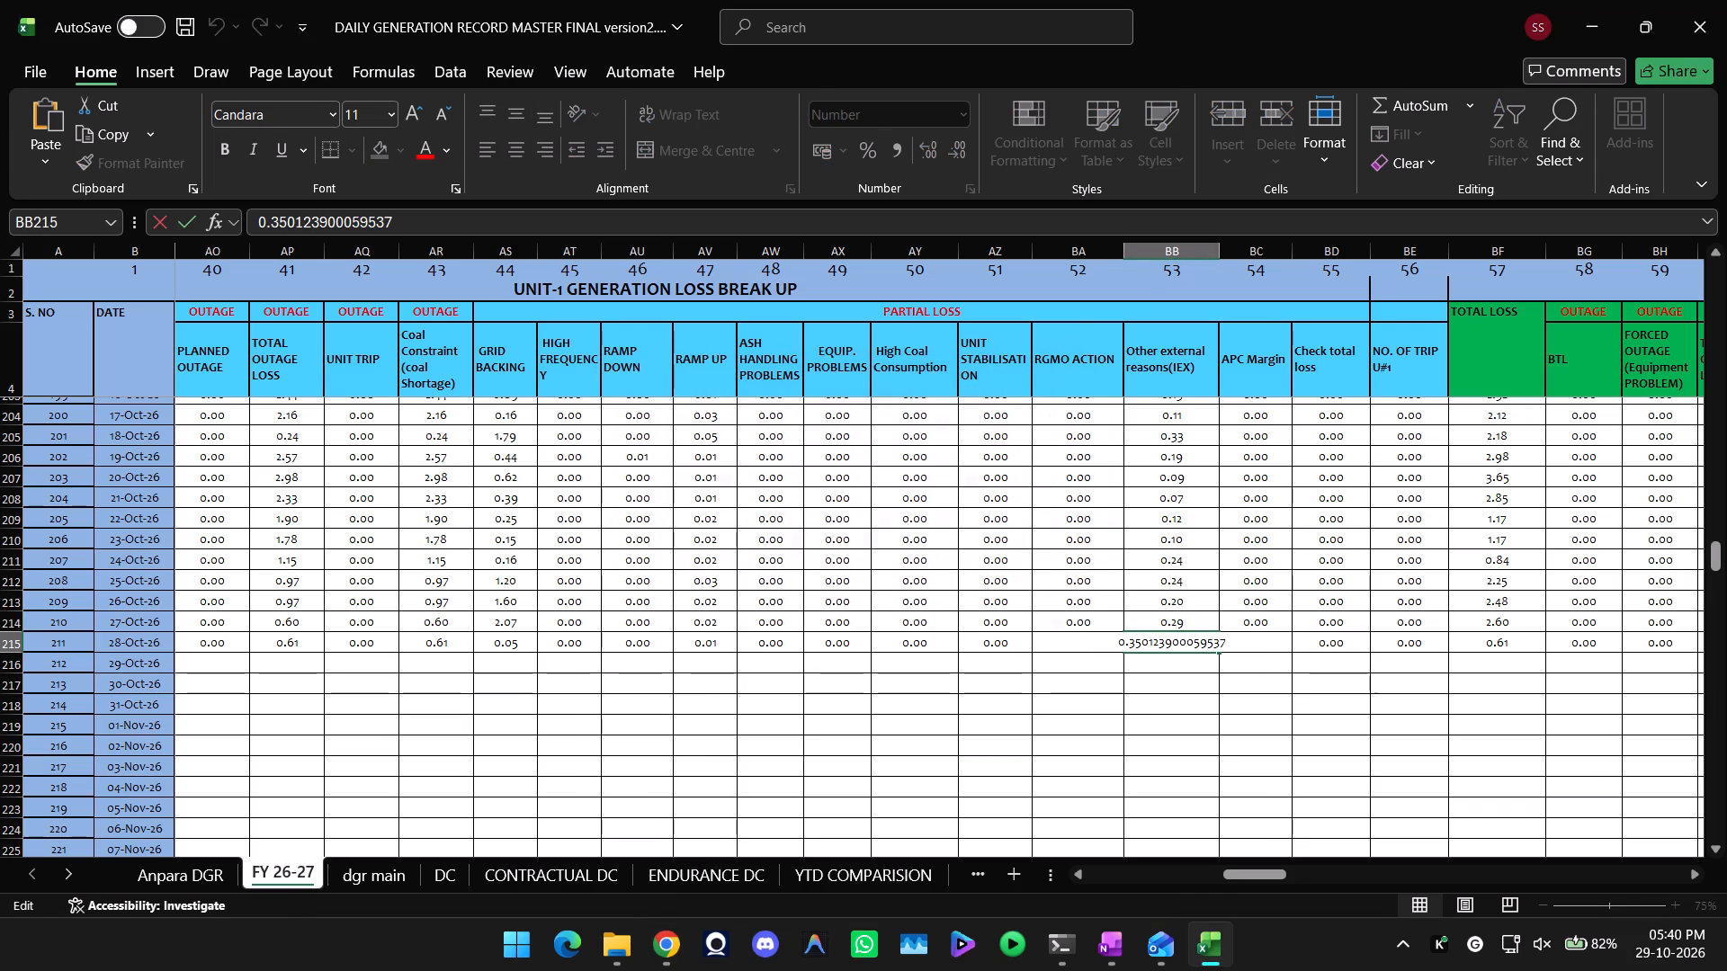
key(ctrl+a)
key(ctrl+c)
key(alt+Tab)
scroll(1221, 640, down, 2)
click(1209, 630)
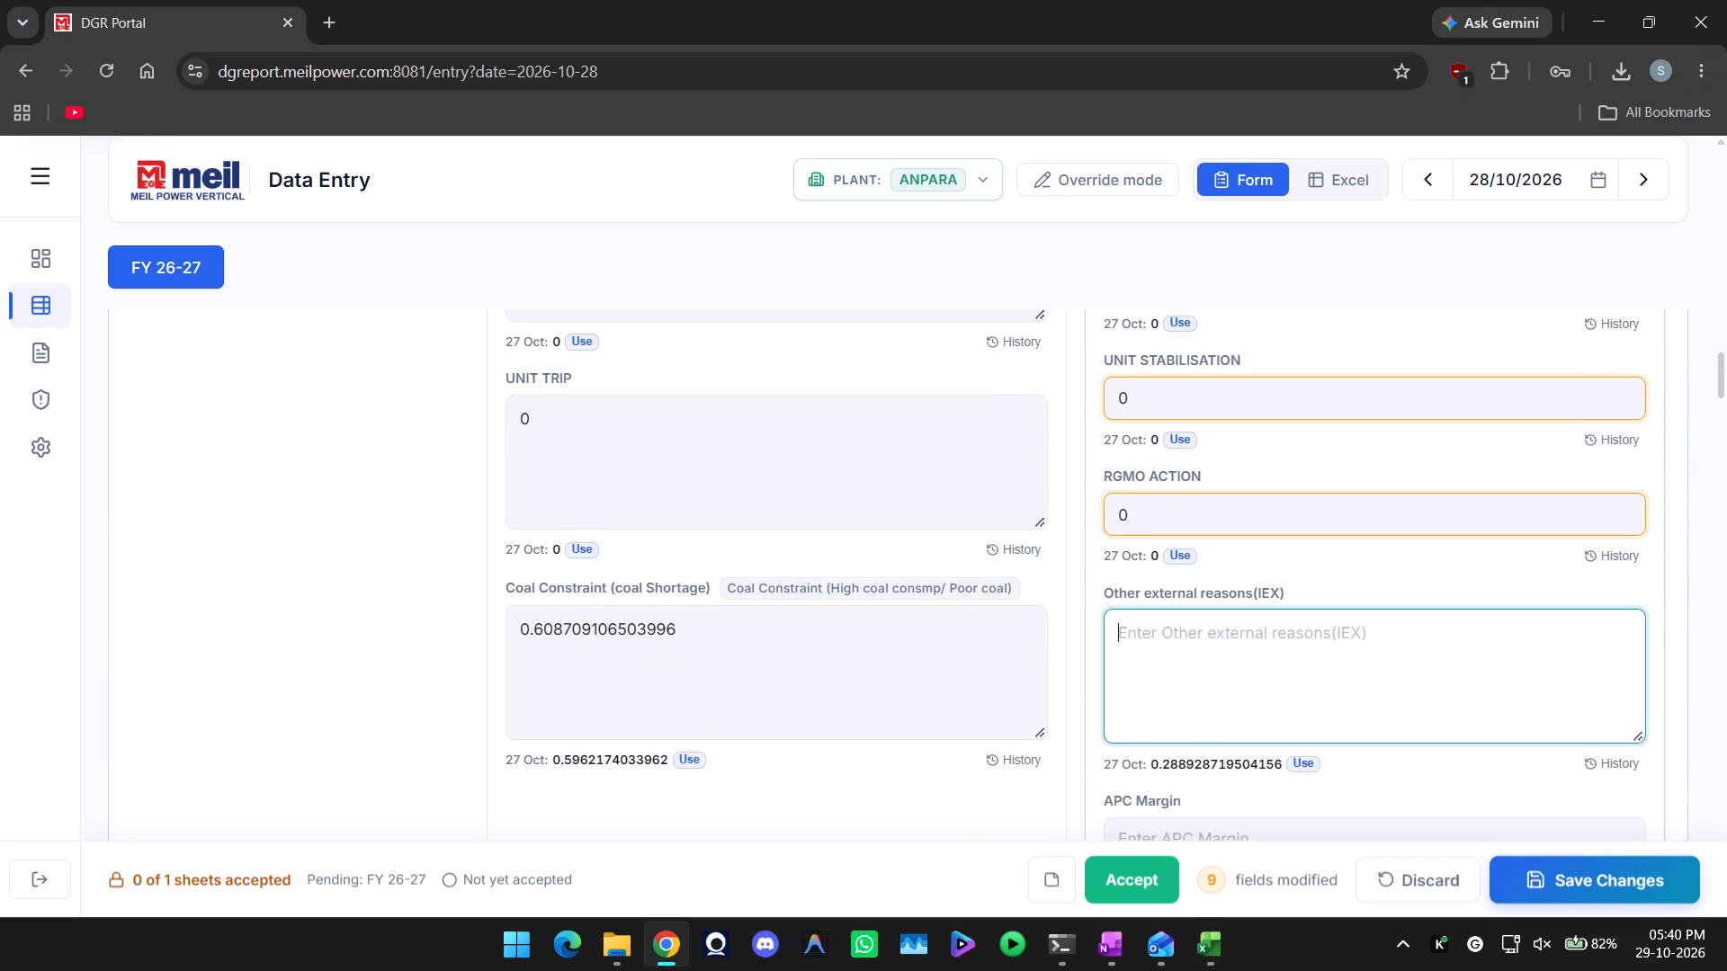
key(ctrl+v)
key(alt+Tab)
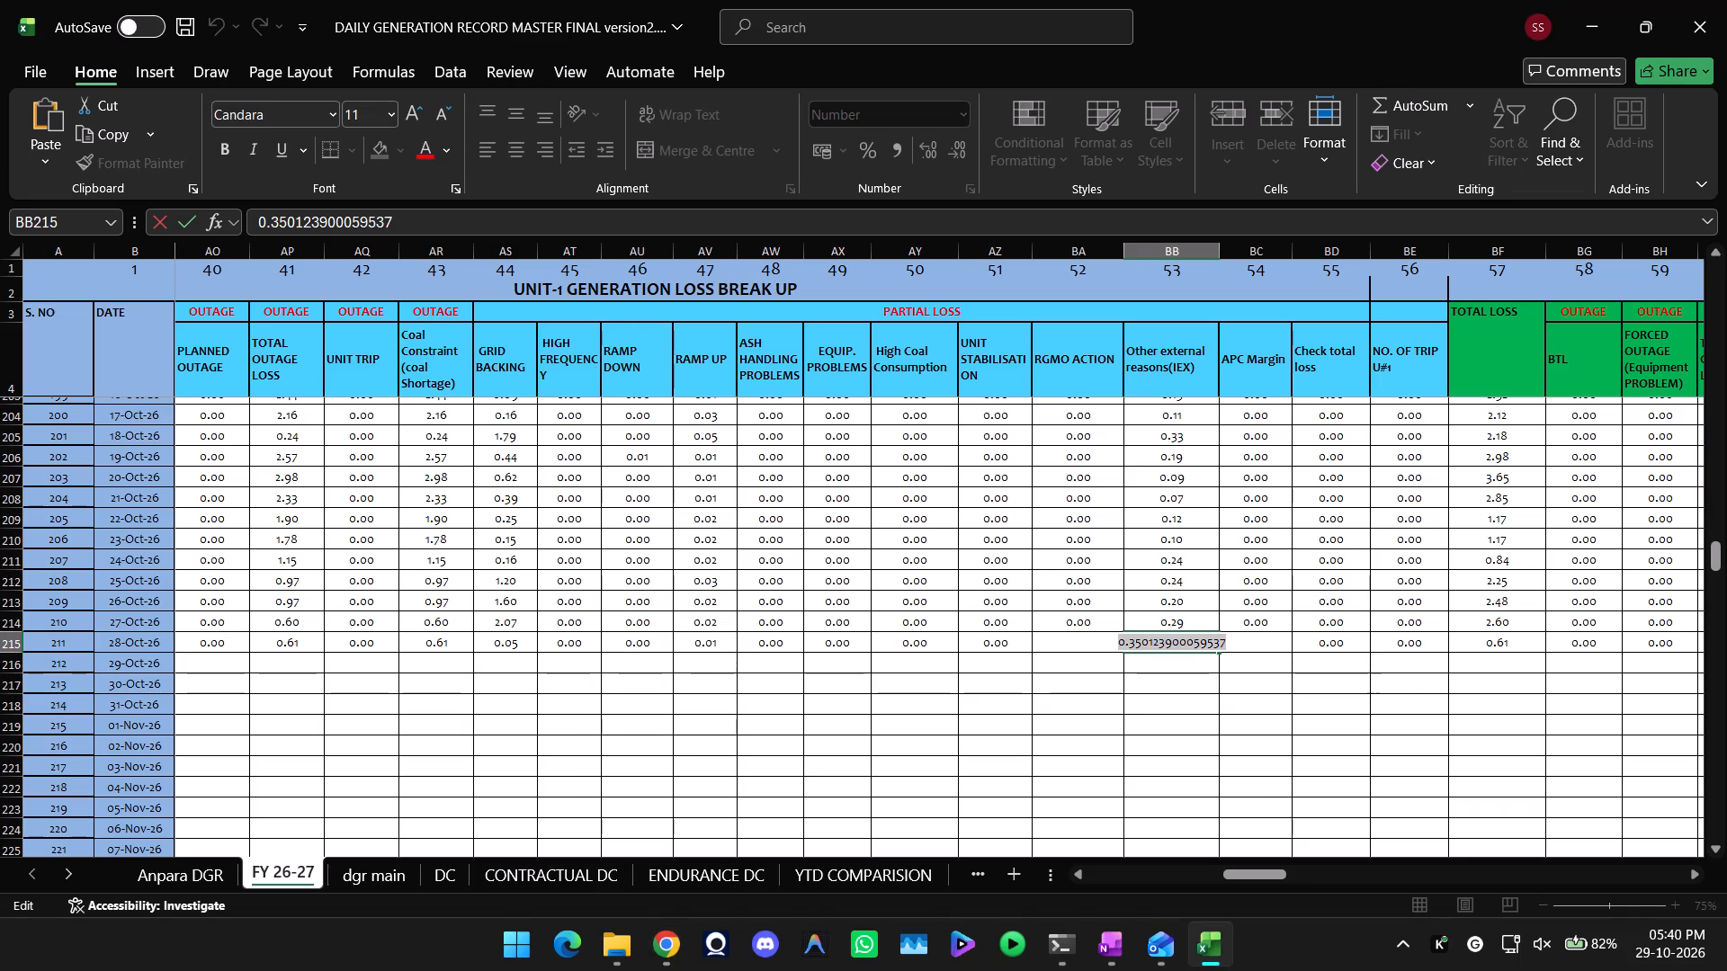
key(Escape)
Compare the workbook's 27-Oct-26 and 28-Oct-26 APC Margin cells with the portal's APC Margin field and open that field's 30-day history.
key(Tab)
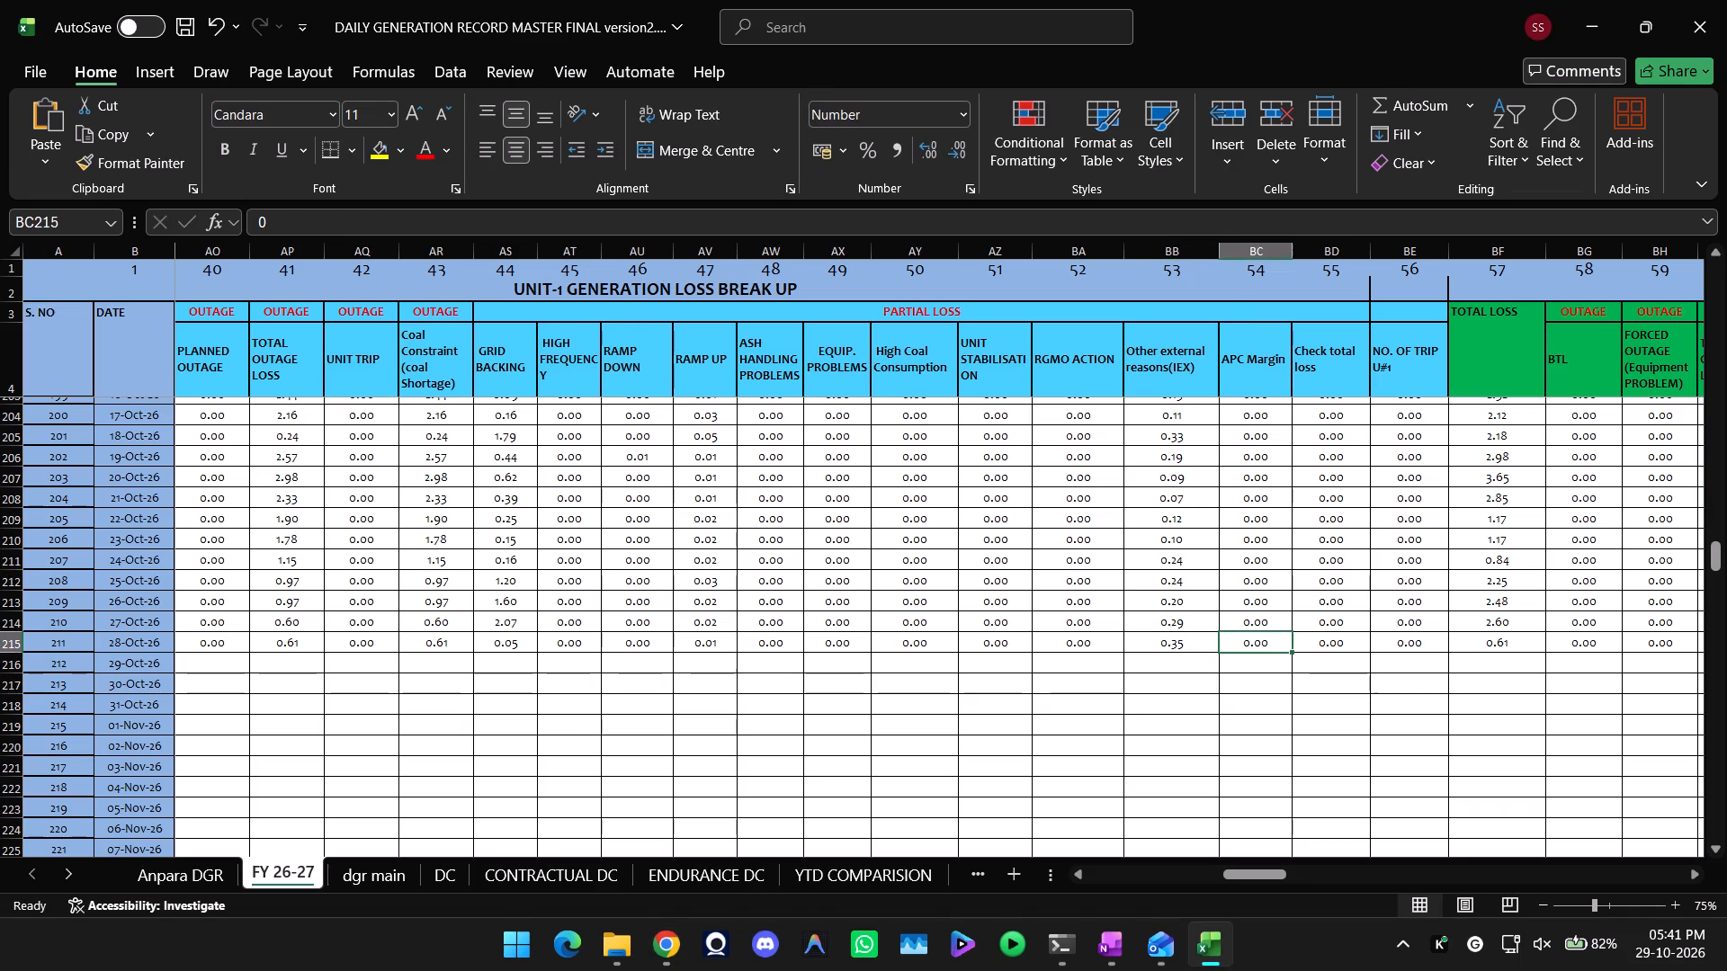
key(alt+Tab)
scroll(1258, 651, down, 2)
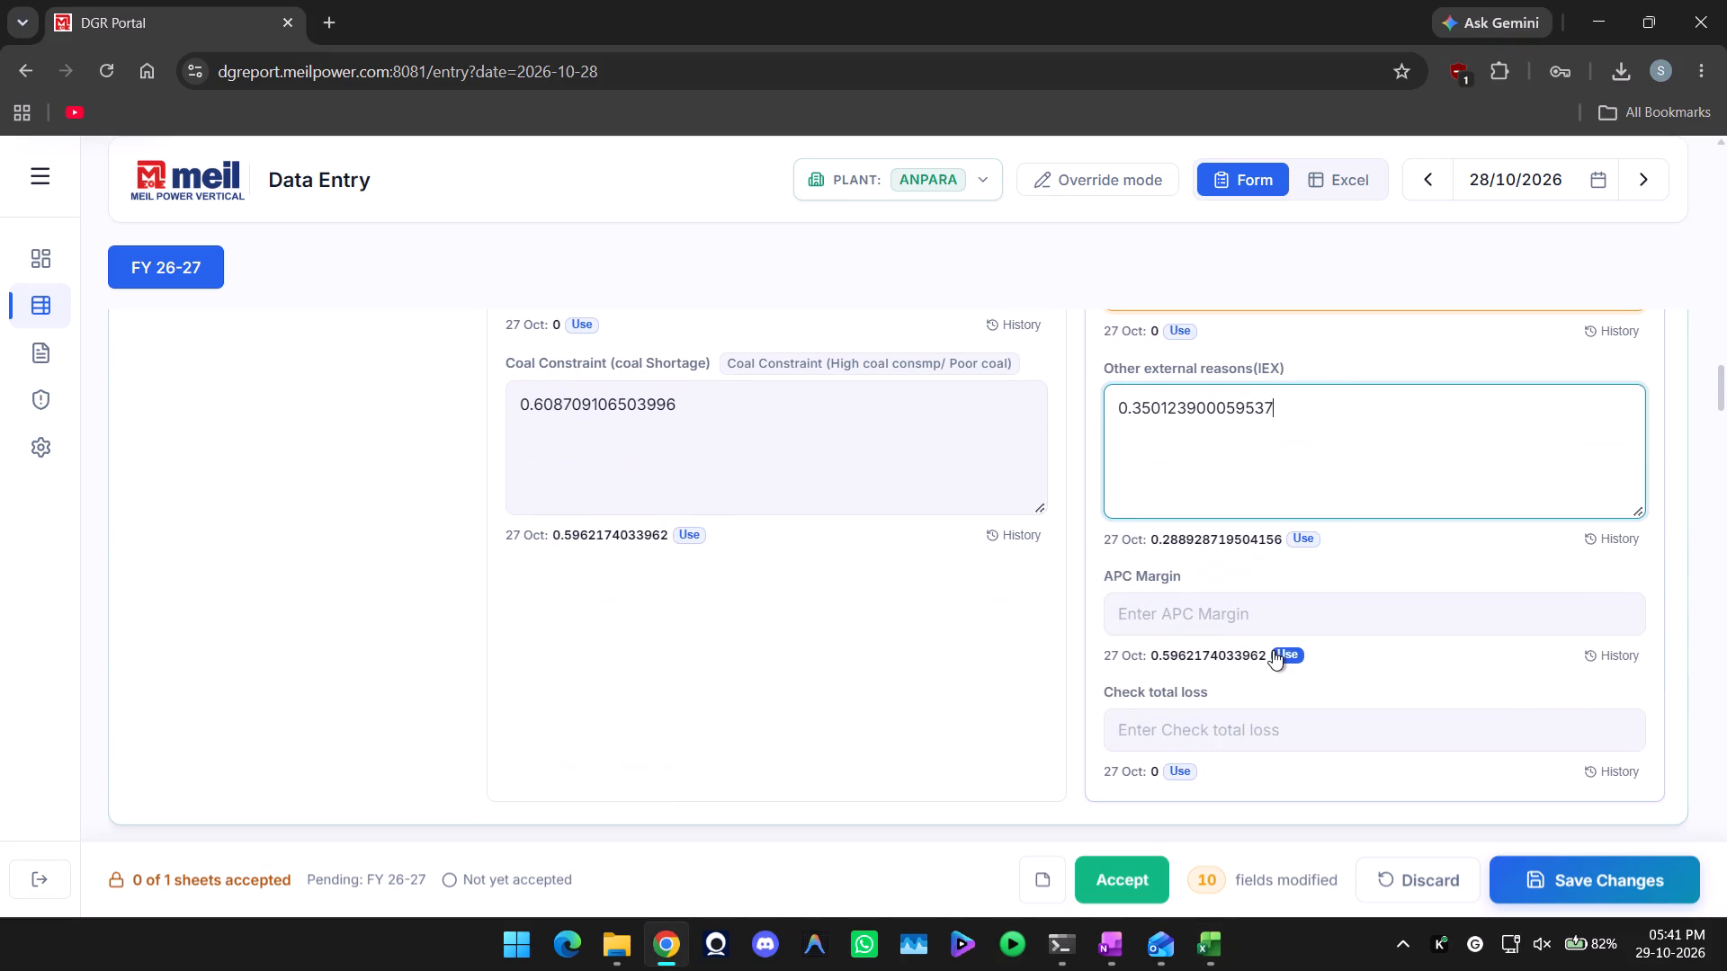
key(alt+Tab)
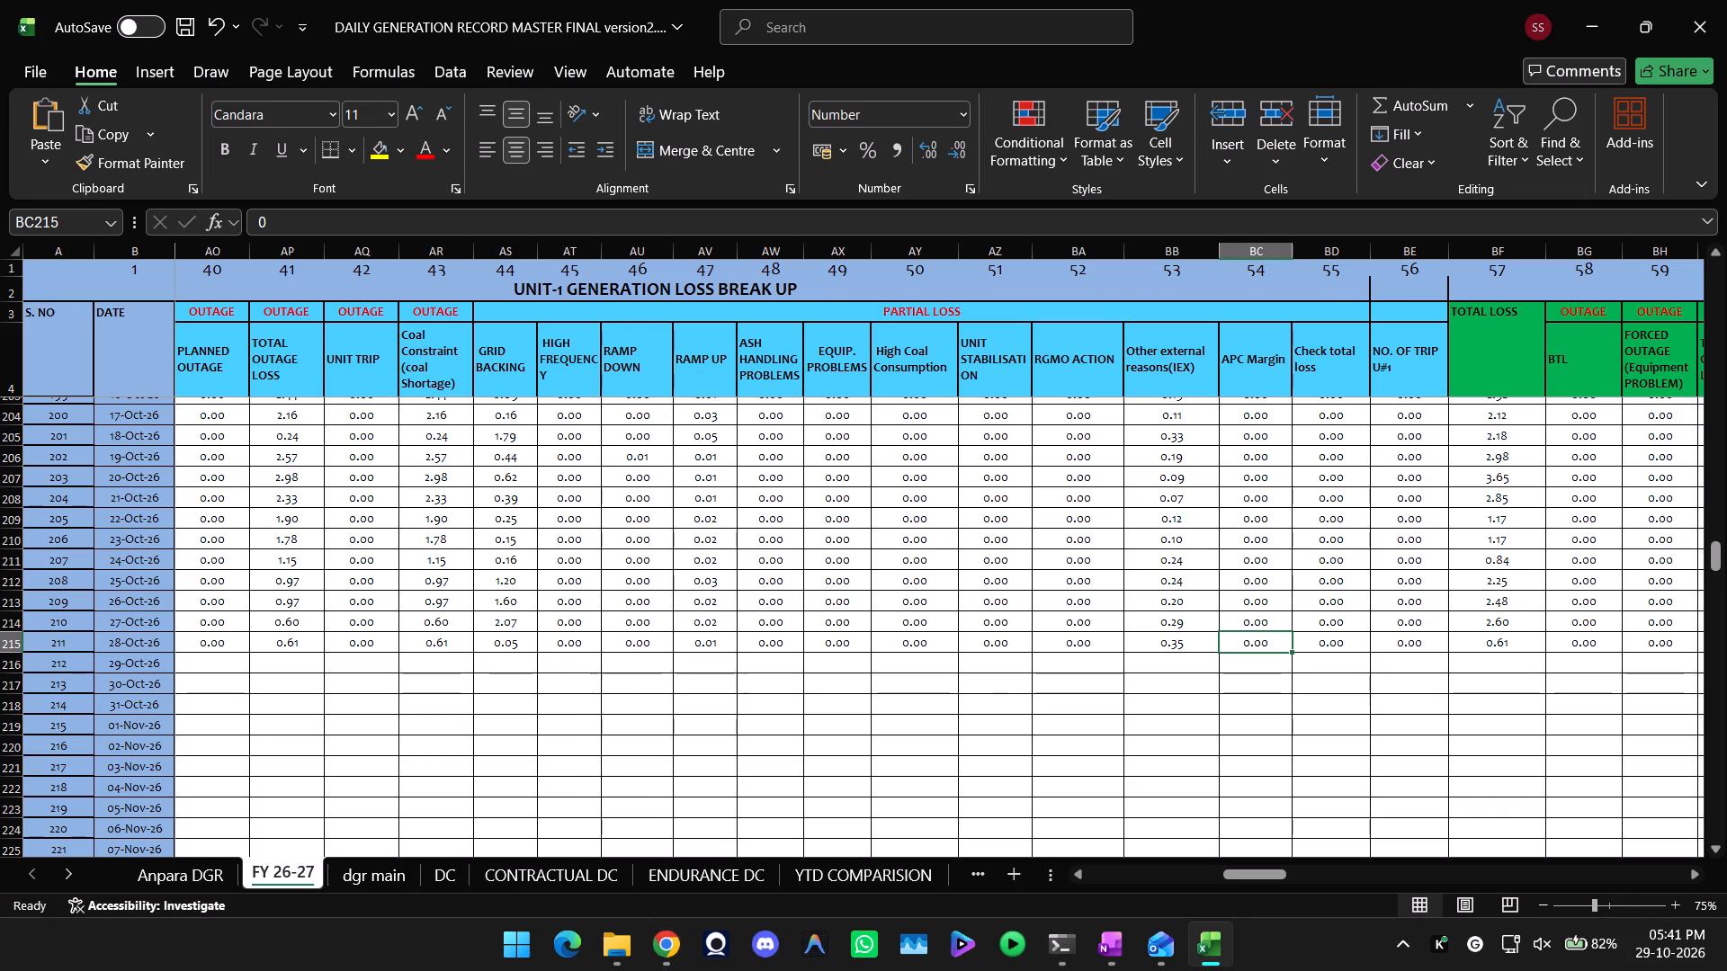
key(alt+Tab)
key(alt+Tab)
click(1262, 624)
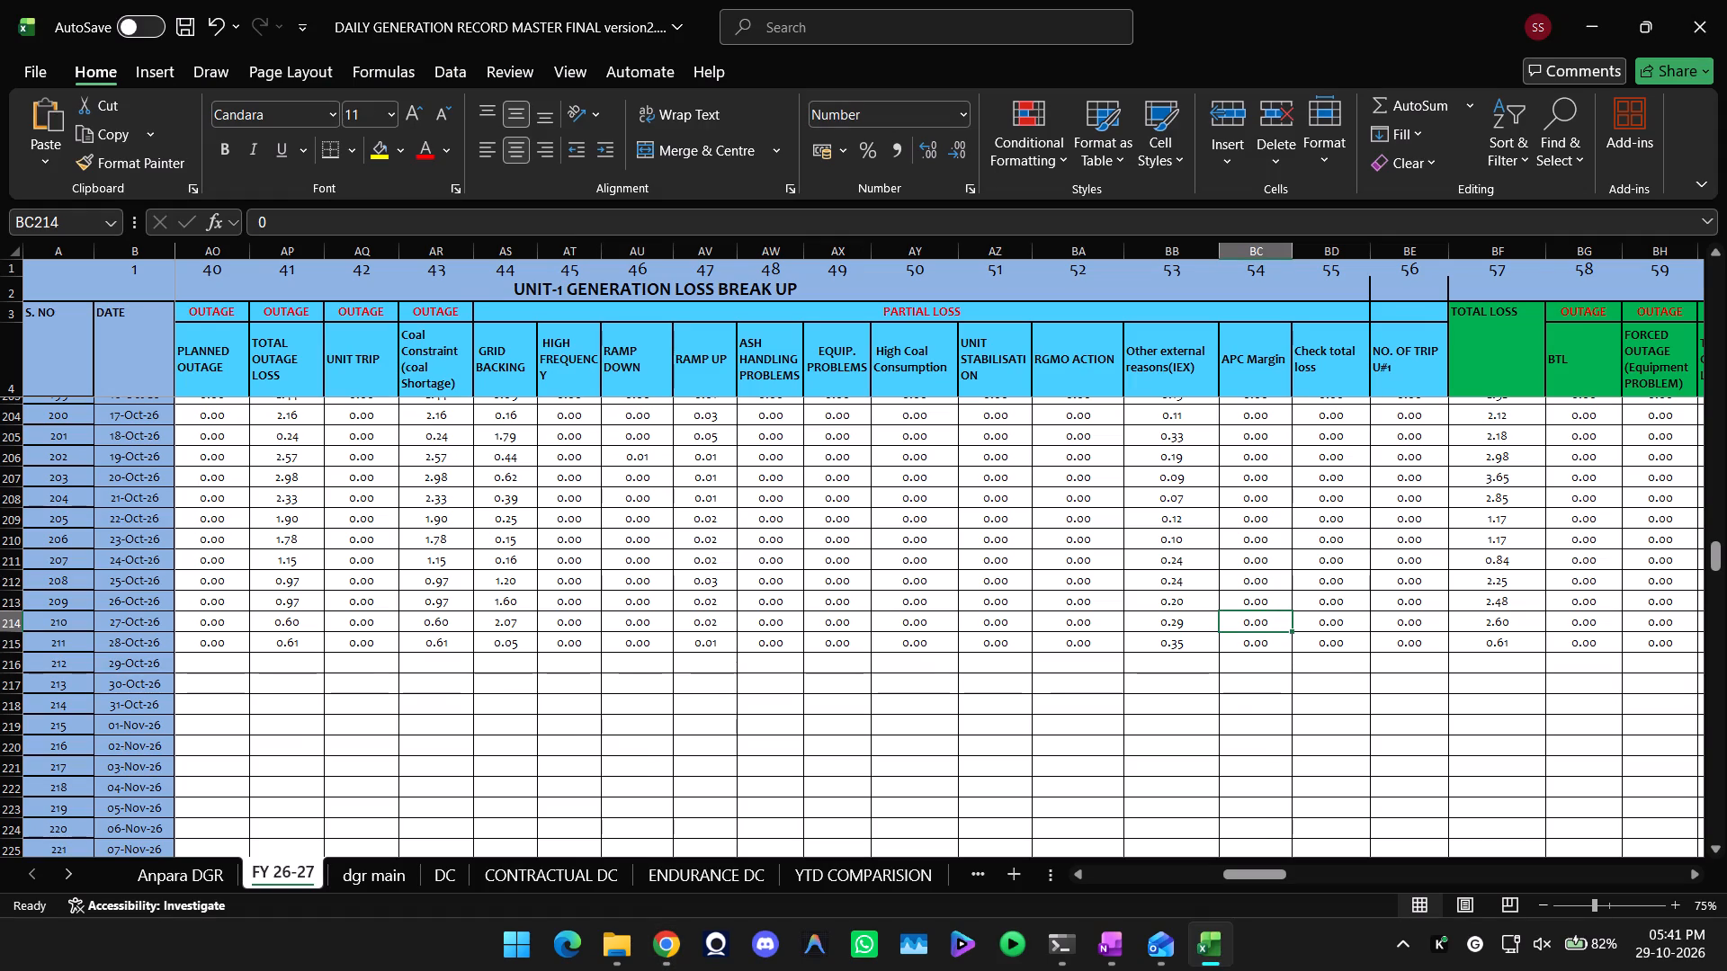
click(1274, 654)
click(1271, 626)
click(1275, 637)
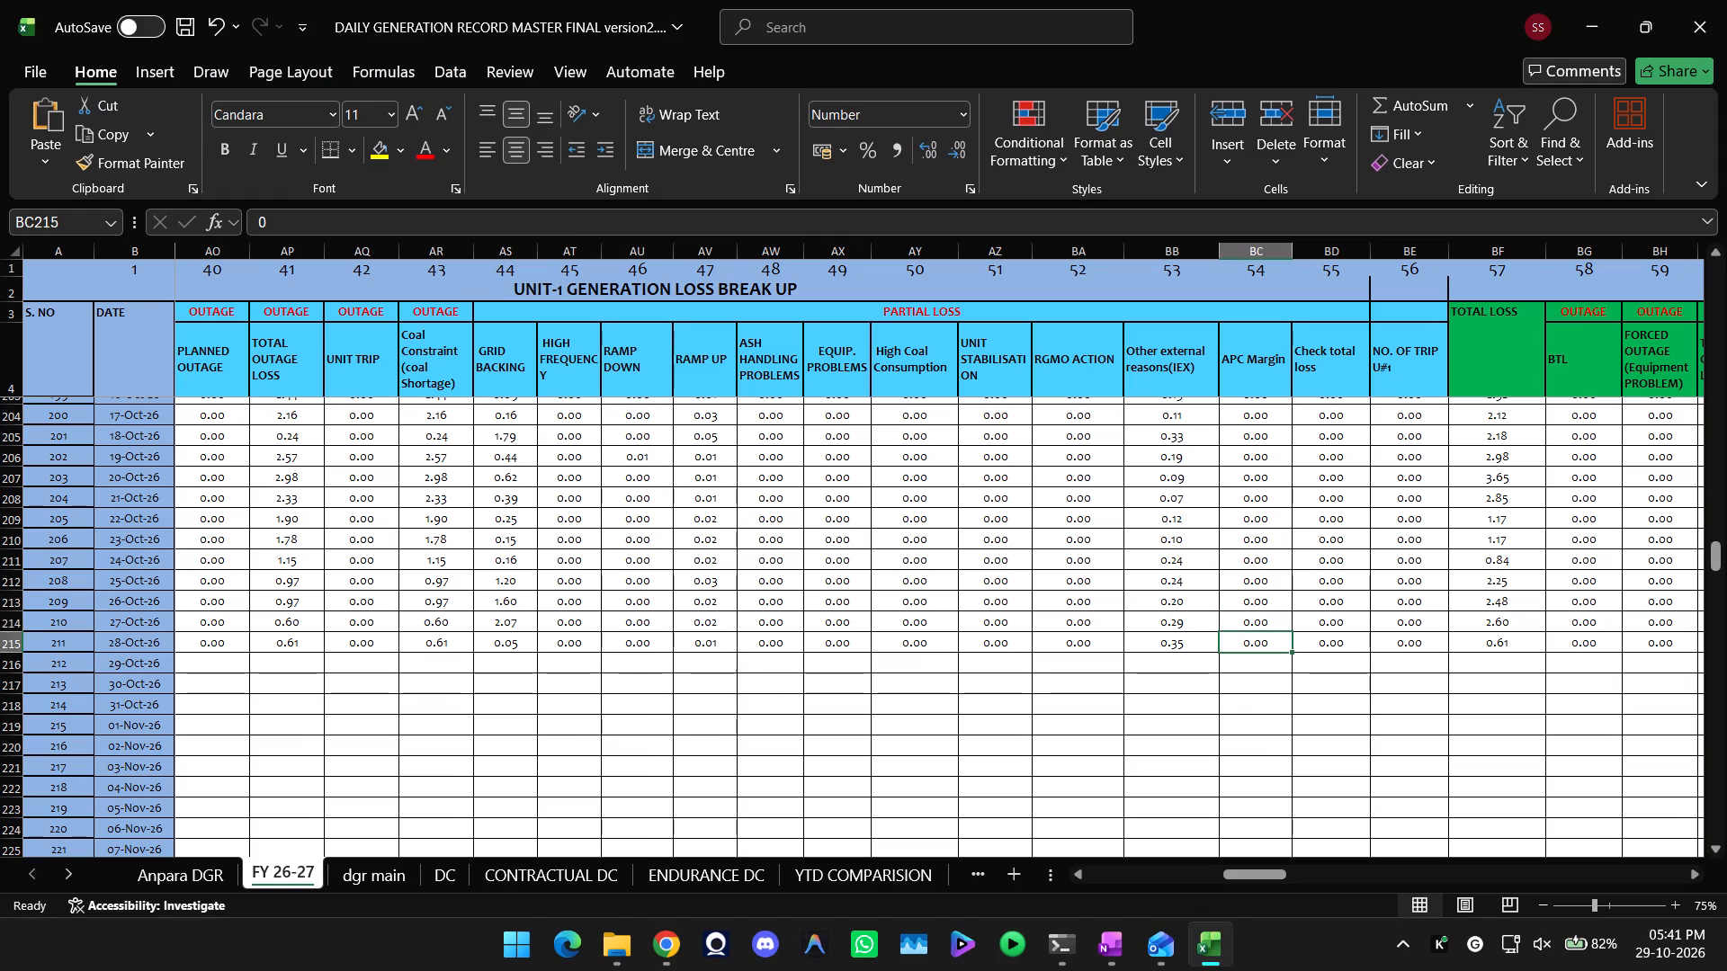
click(1277, 624)
key(alt+Tab)
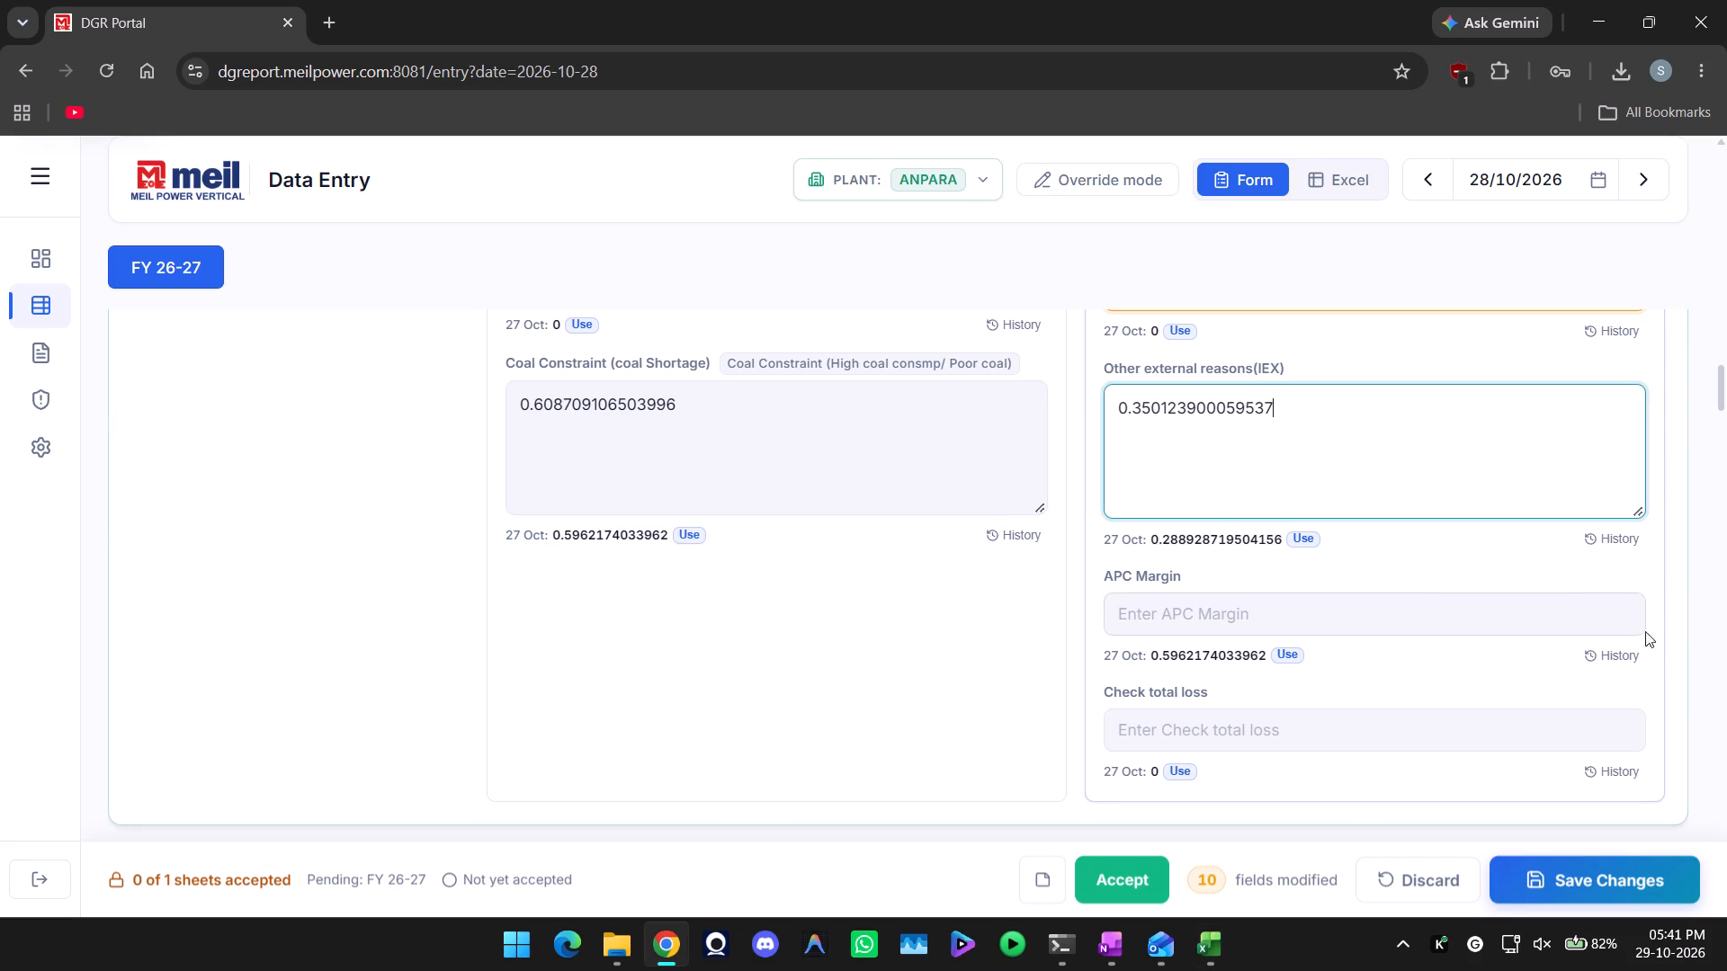
click(1623, 652)
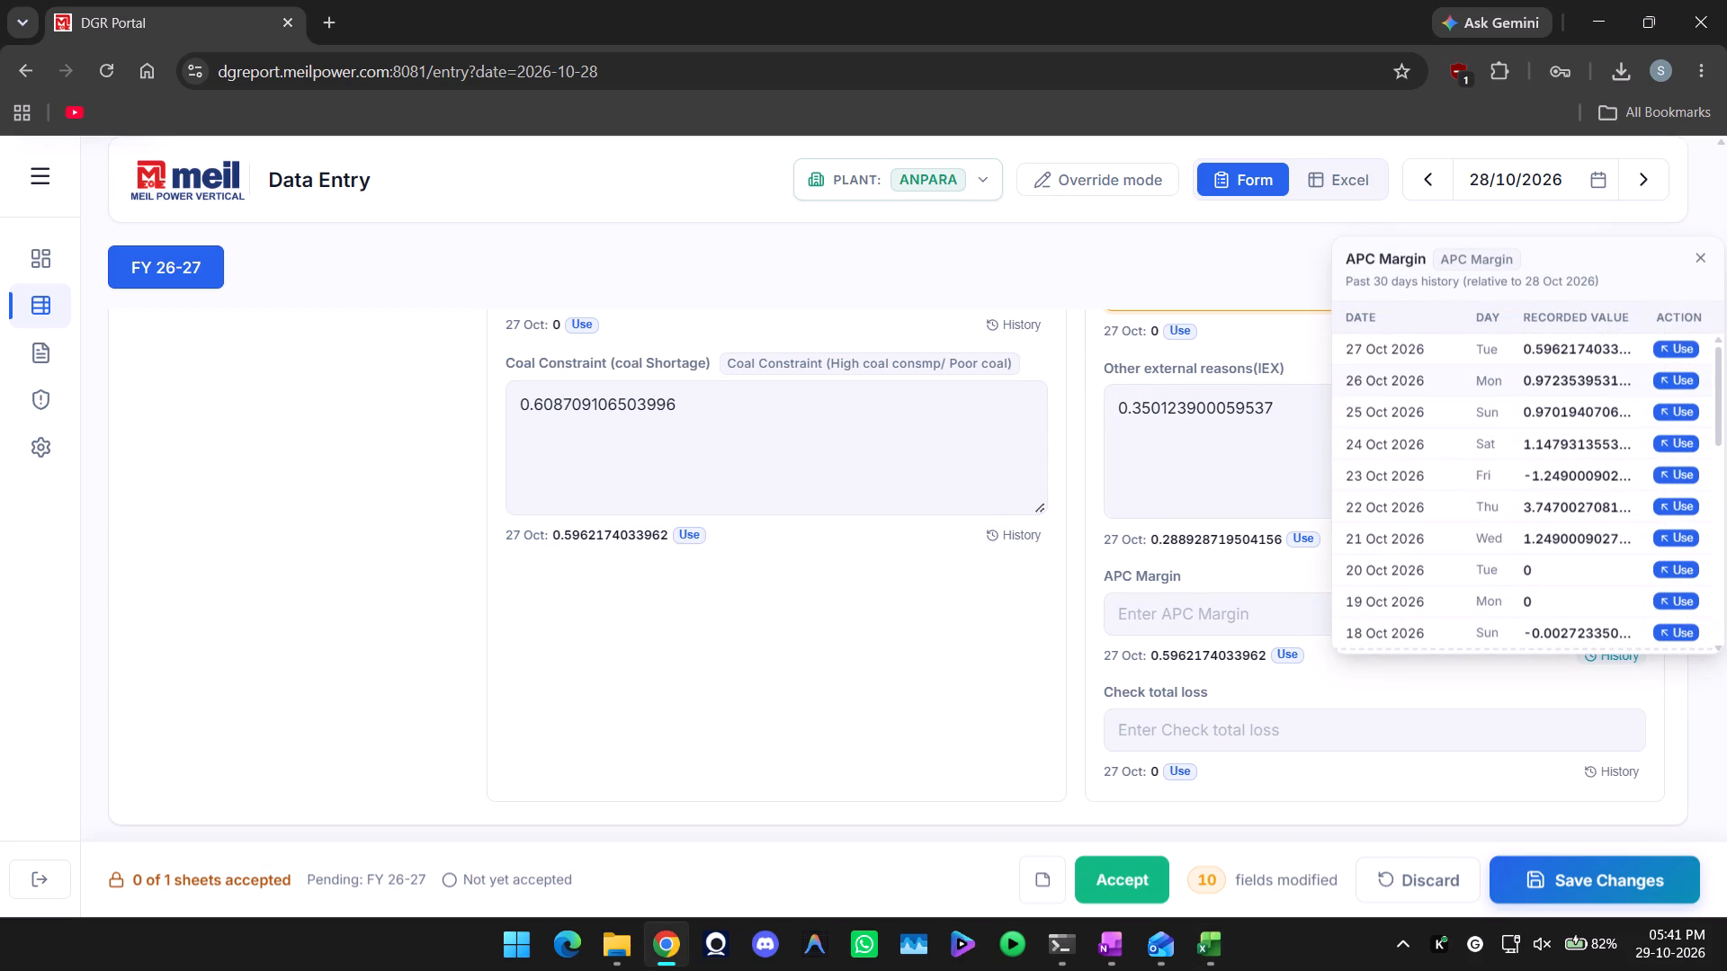
Examine the workbook's Unit-1 APC Margin and Check total loss cells, including earlier October dates, against the portal's APC Margin history.
key(alt+Tab)
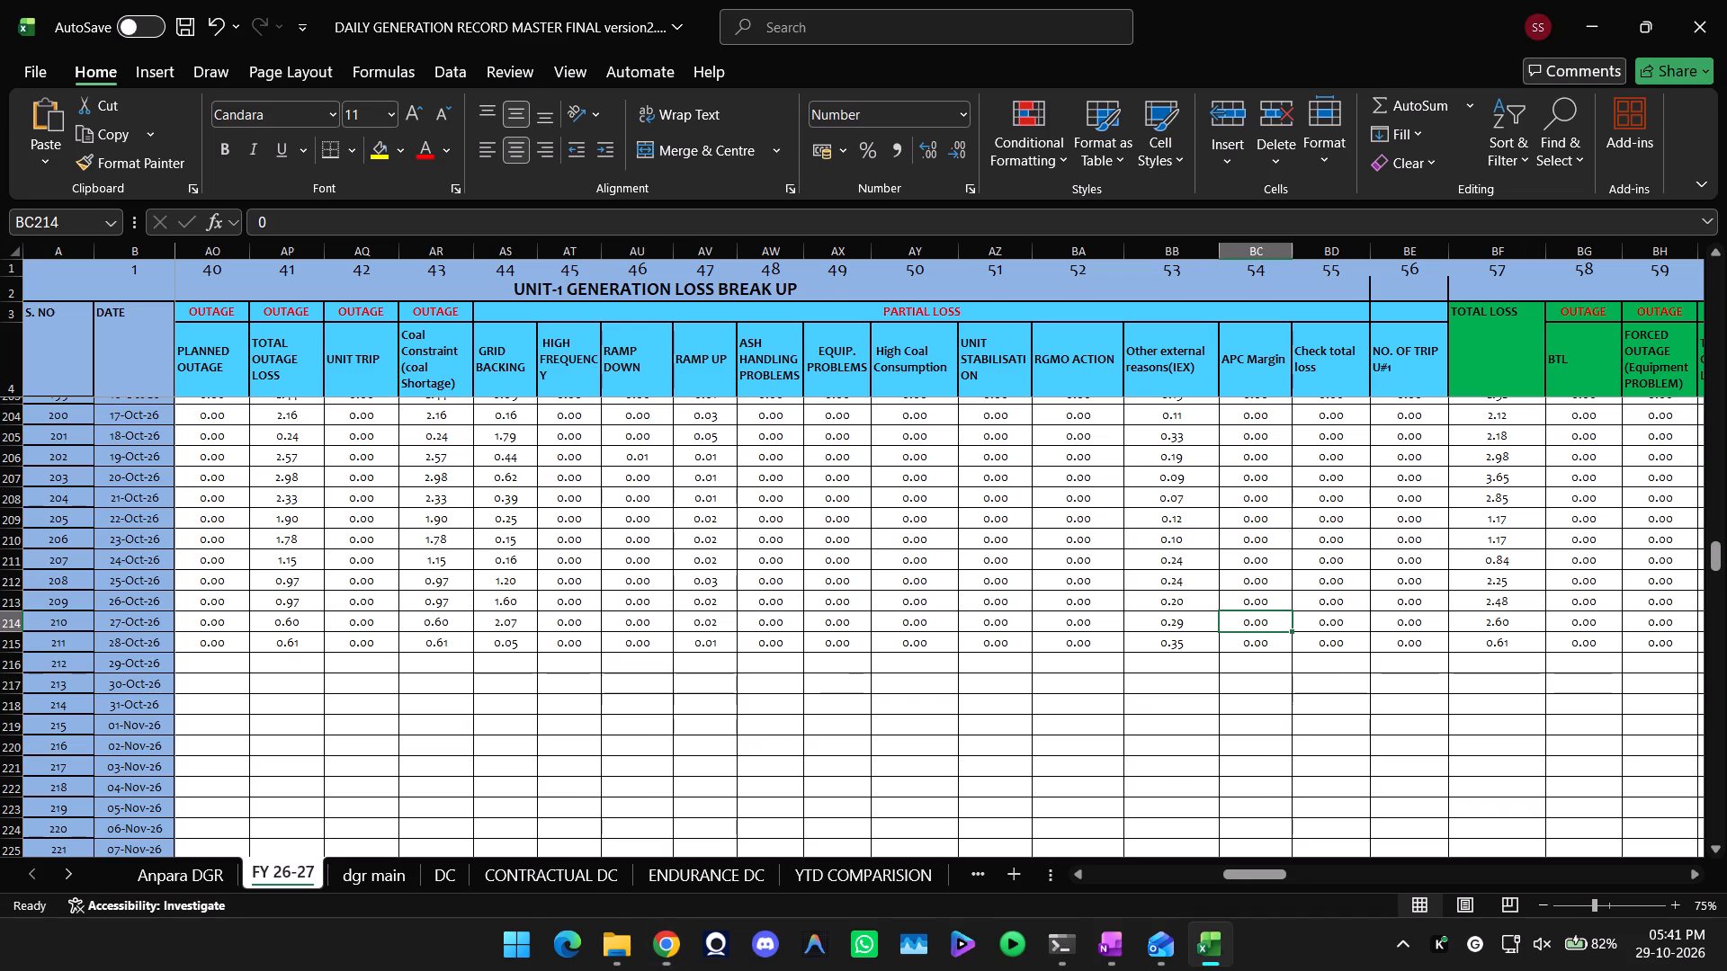
click(1265, 580)
click(1266, 610)
click(1266, 590)
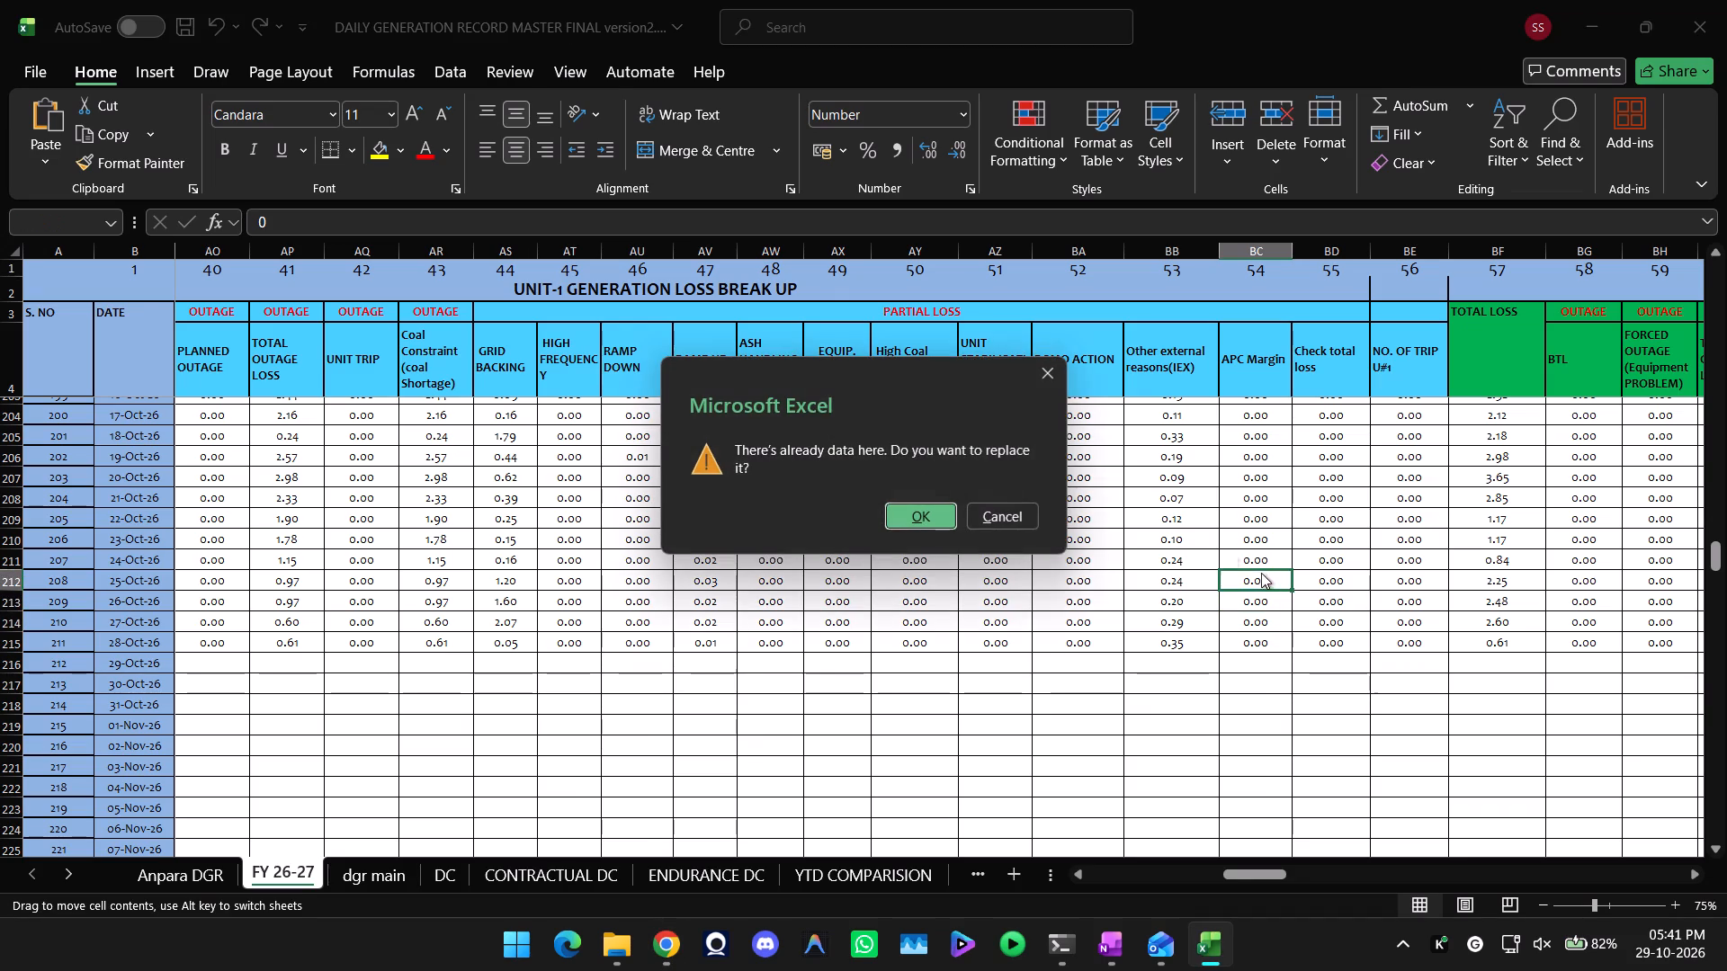
click(1051, 374)
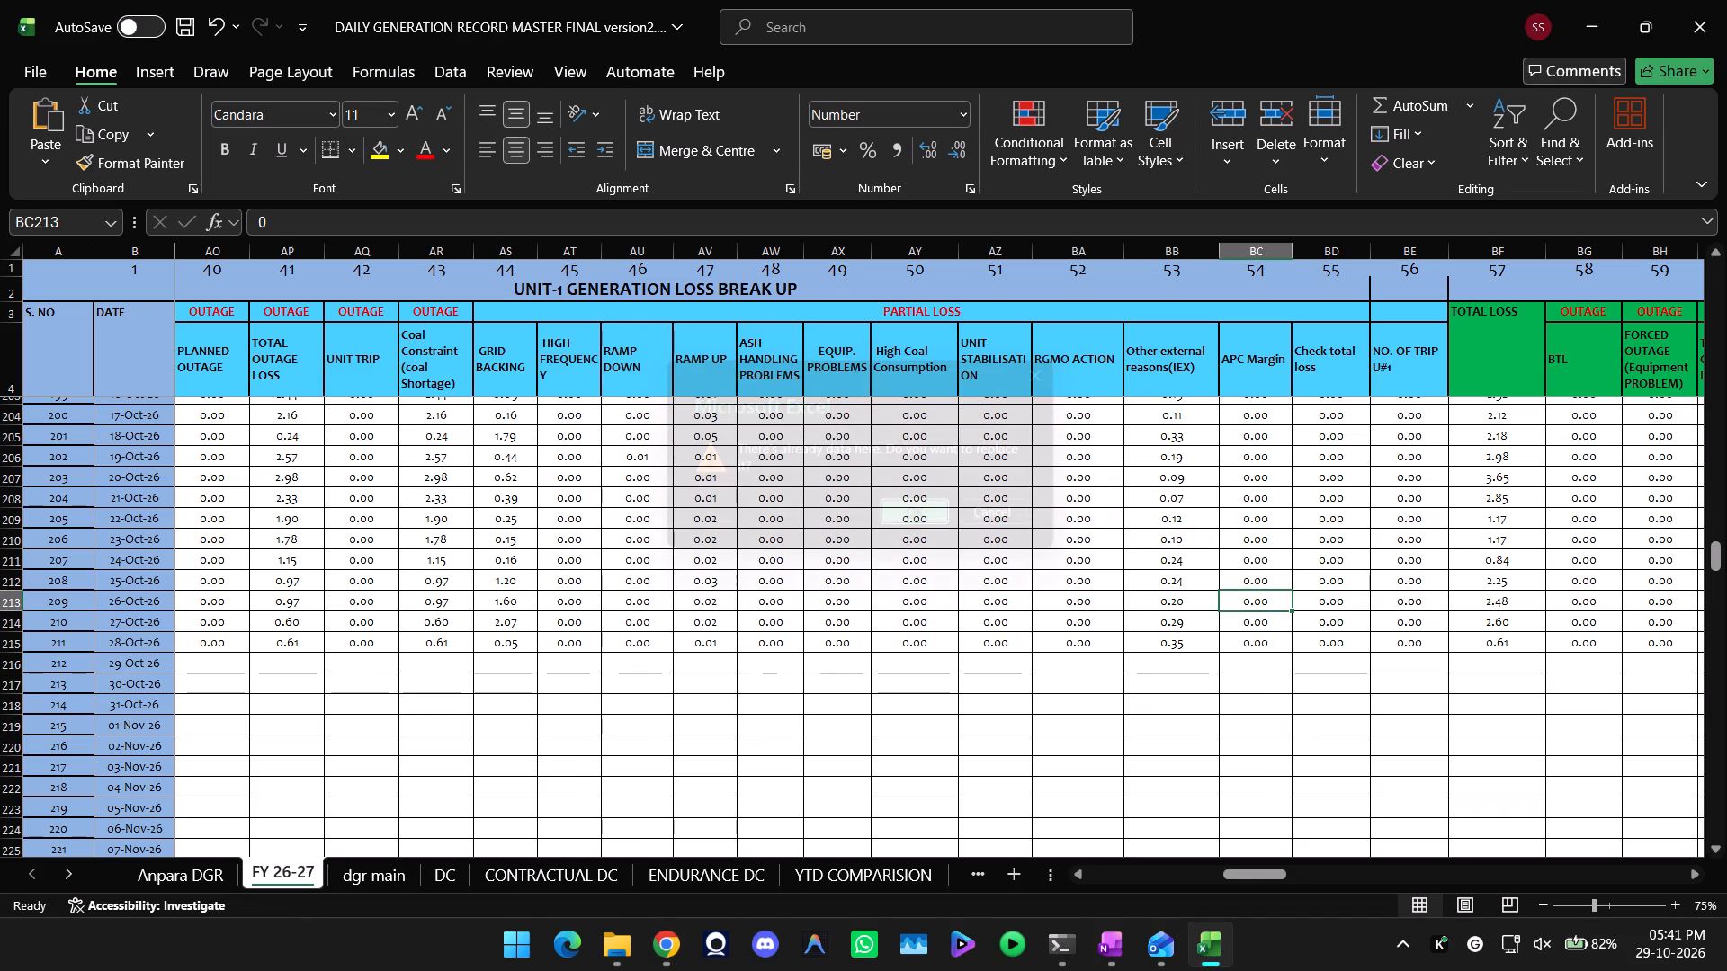
click(1269, 615)
click(1266, 602)
click(1262, 637)
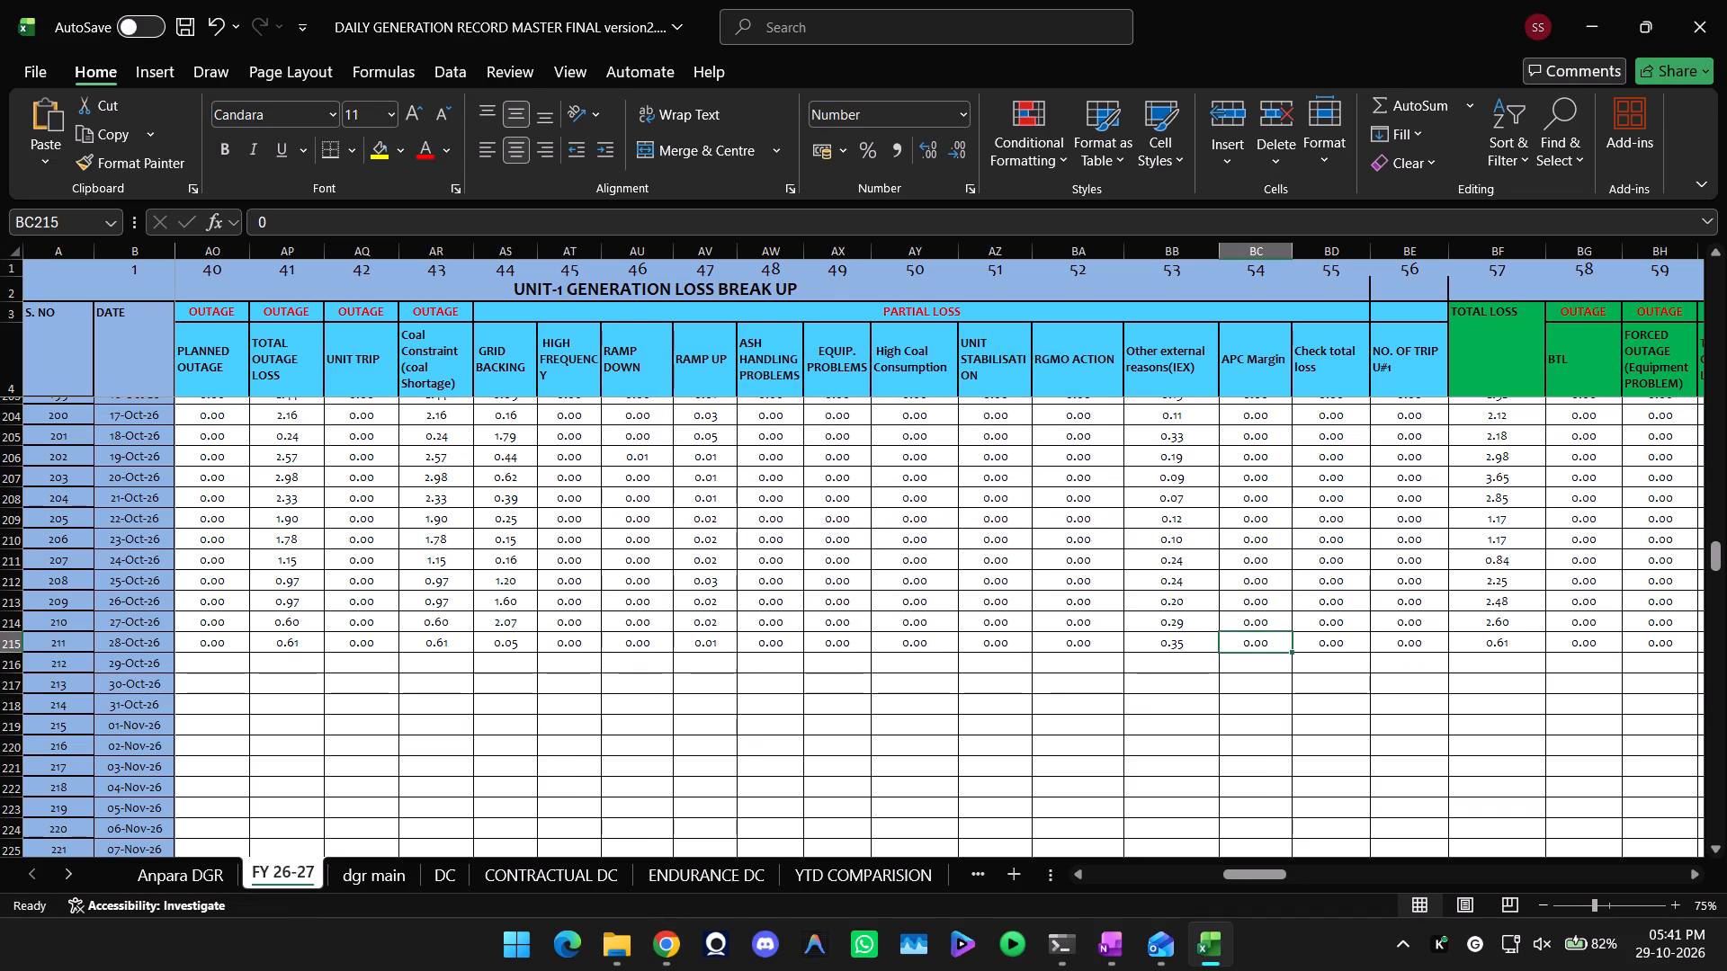
click(1336, 633)
click(1337, 621)
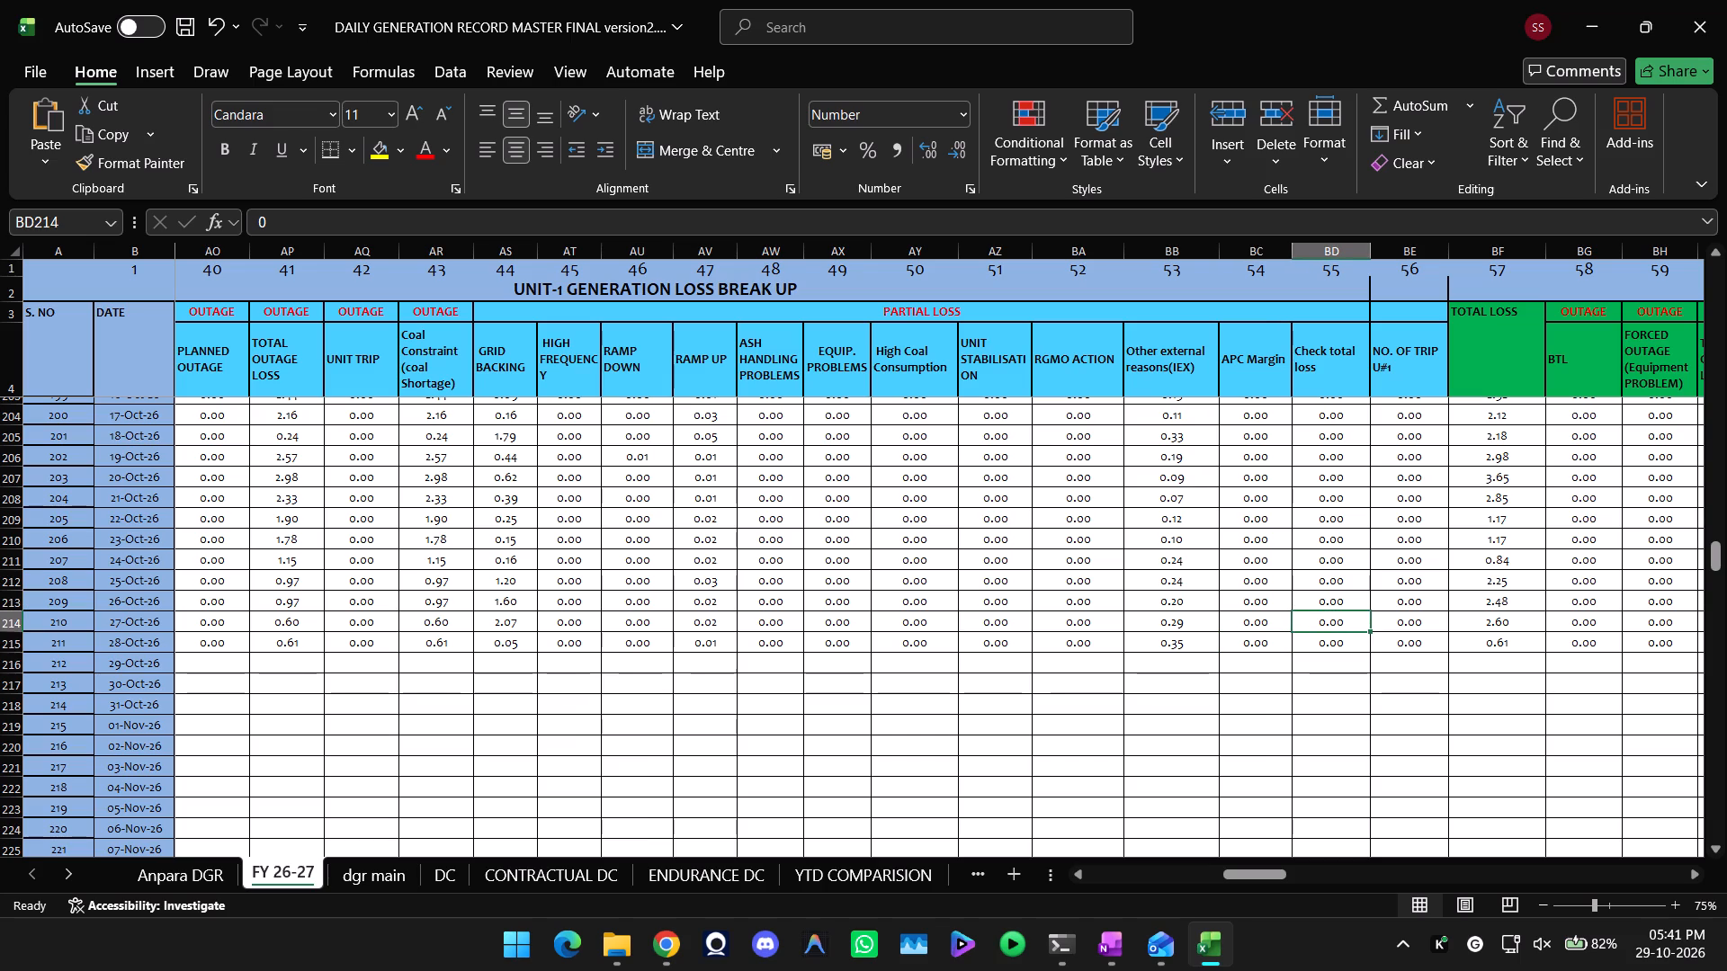
click(1272, 623)
click(1272, 641)
scroll(1277, 600, up, 6)
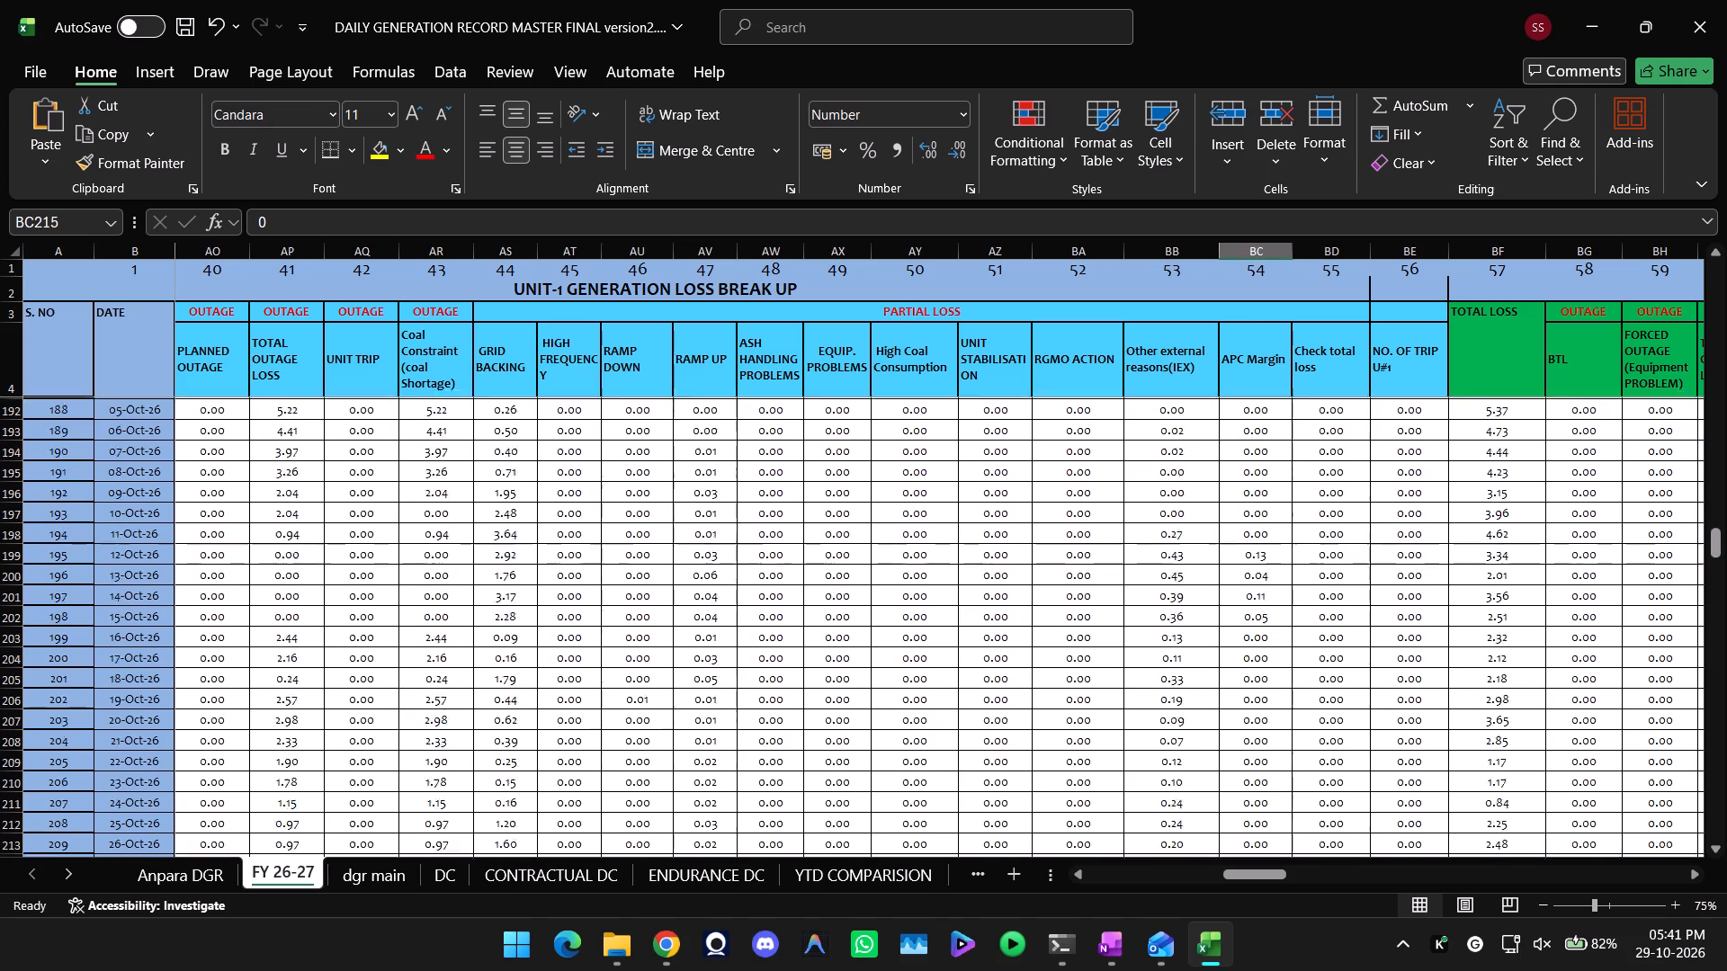
click(1272, 619)
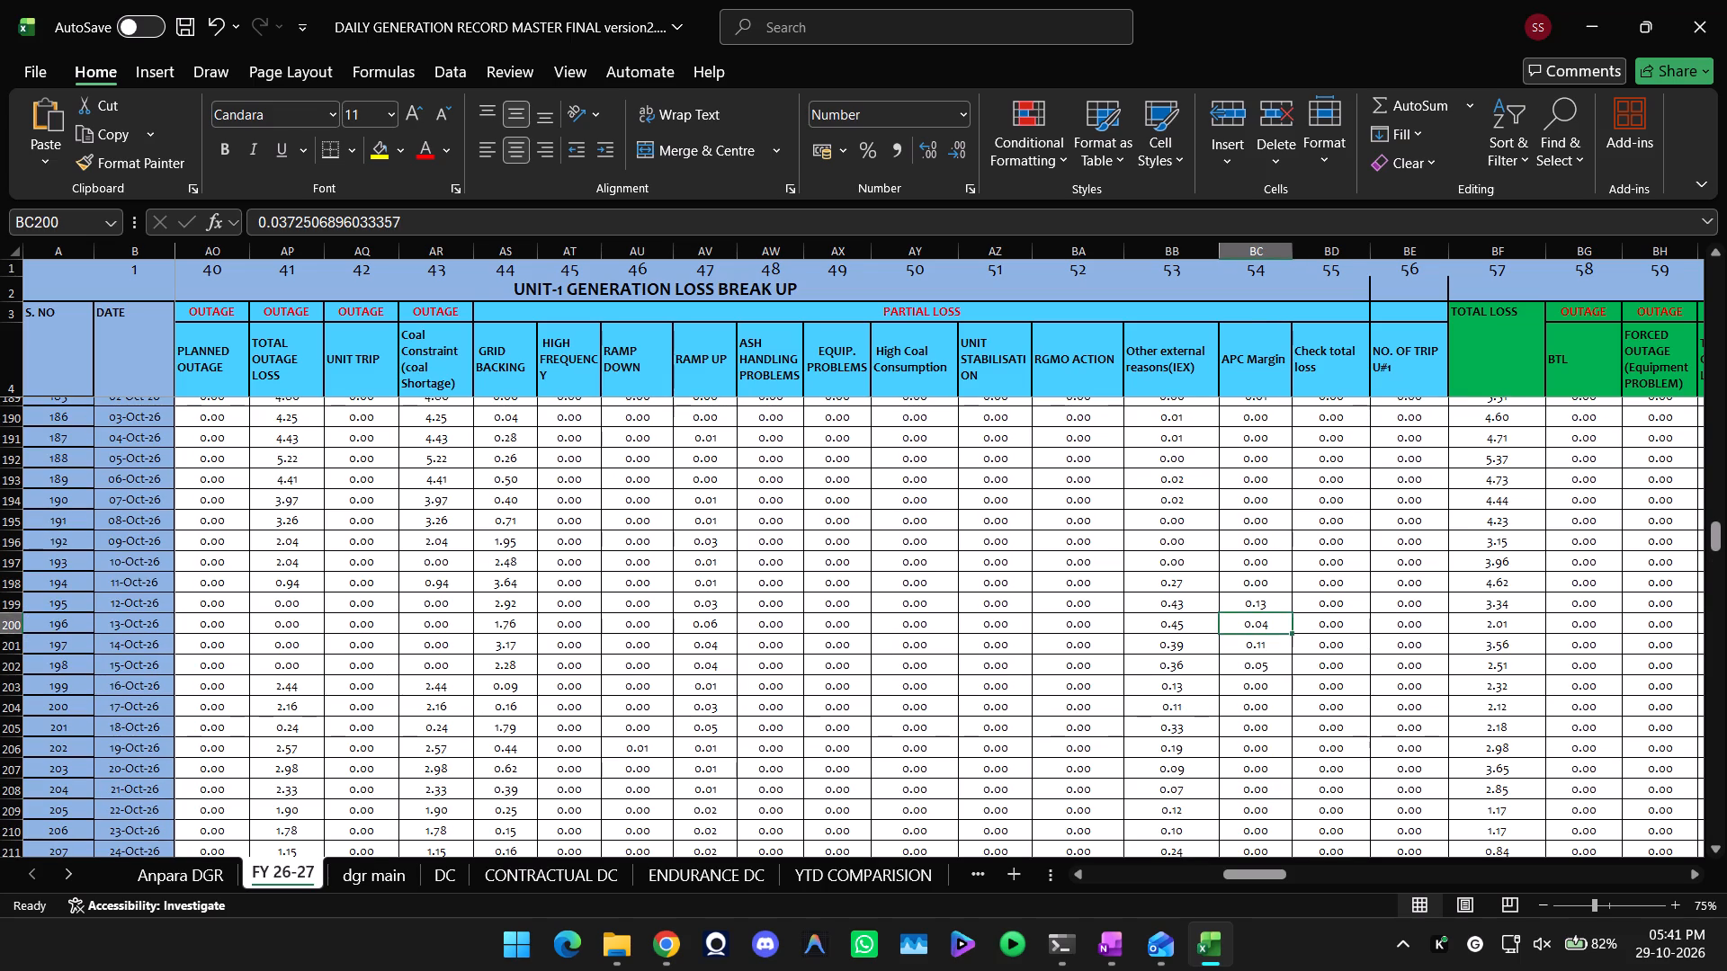
Examine the workbook's Unit-1 APC Margin cells from 14-Oct-26 to 24-Oct-26 and compare them with the portal's APC Margin history.
click(1270, 637)
click(1267, 673)
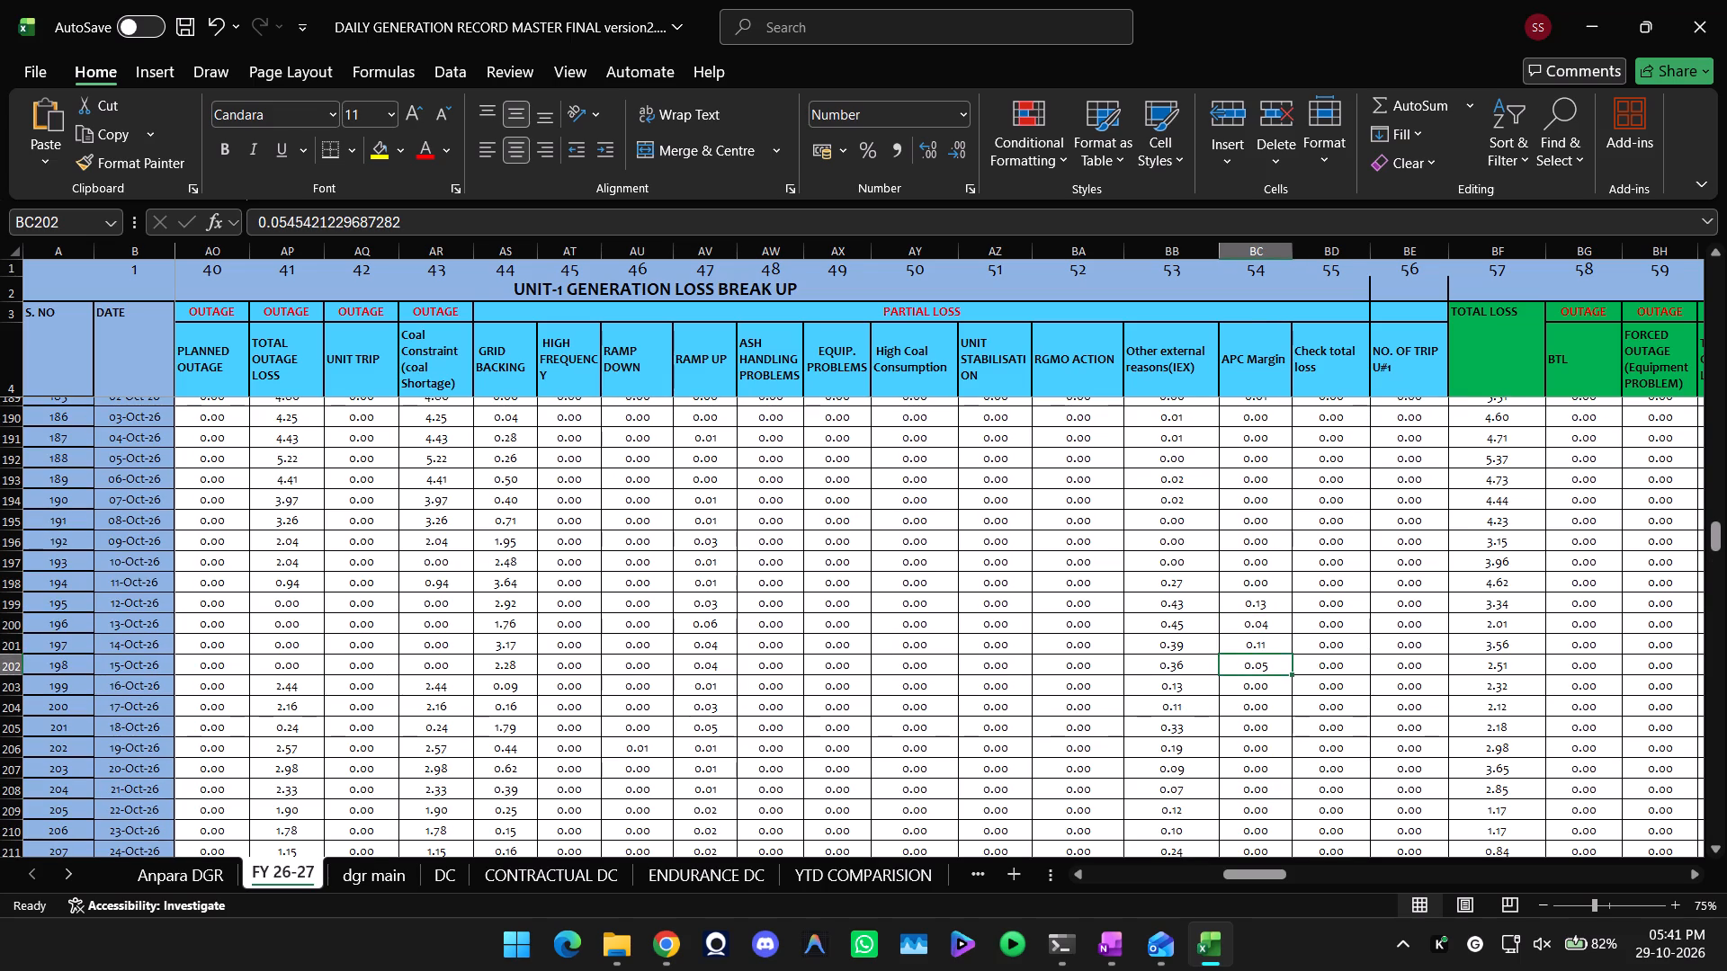
click(1274, 692)
click(1274, 712)
click(1276, 736)
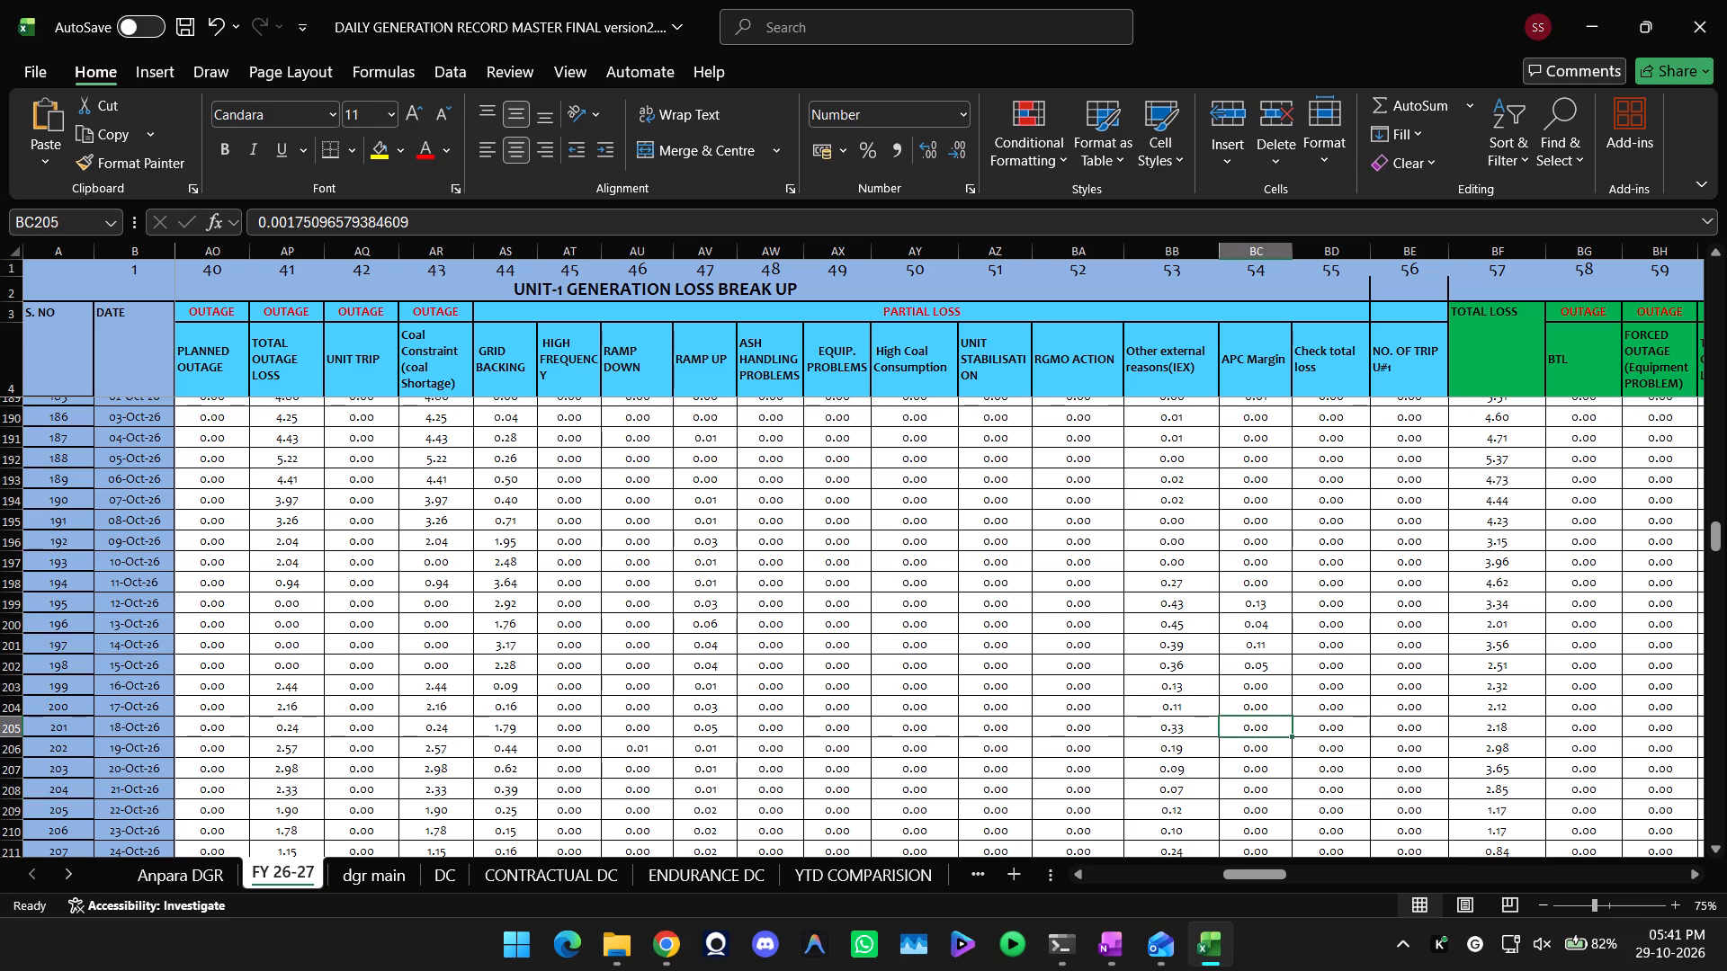
click(1279, 760)
click(1272, 748)
click(1275, 771)
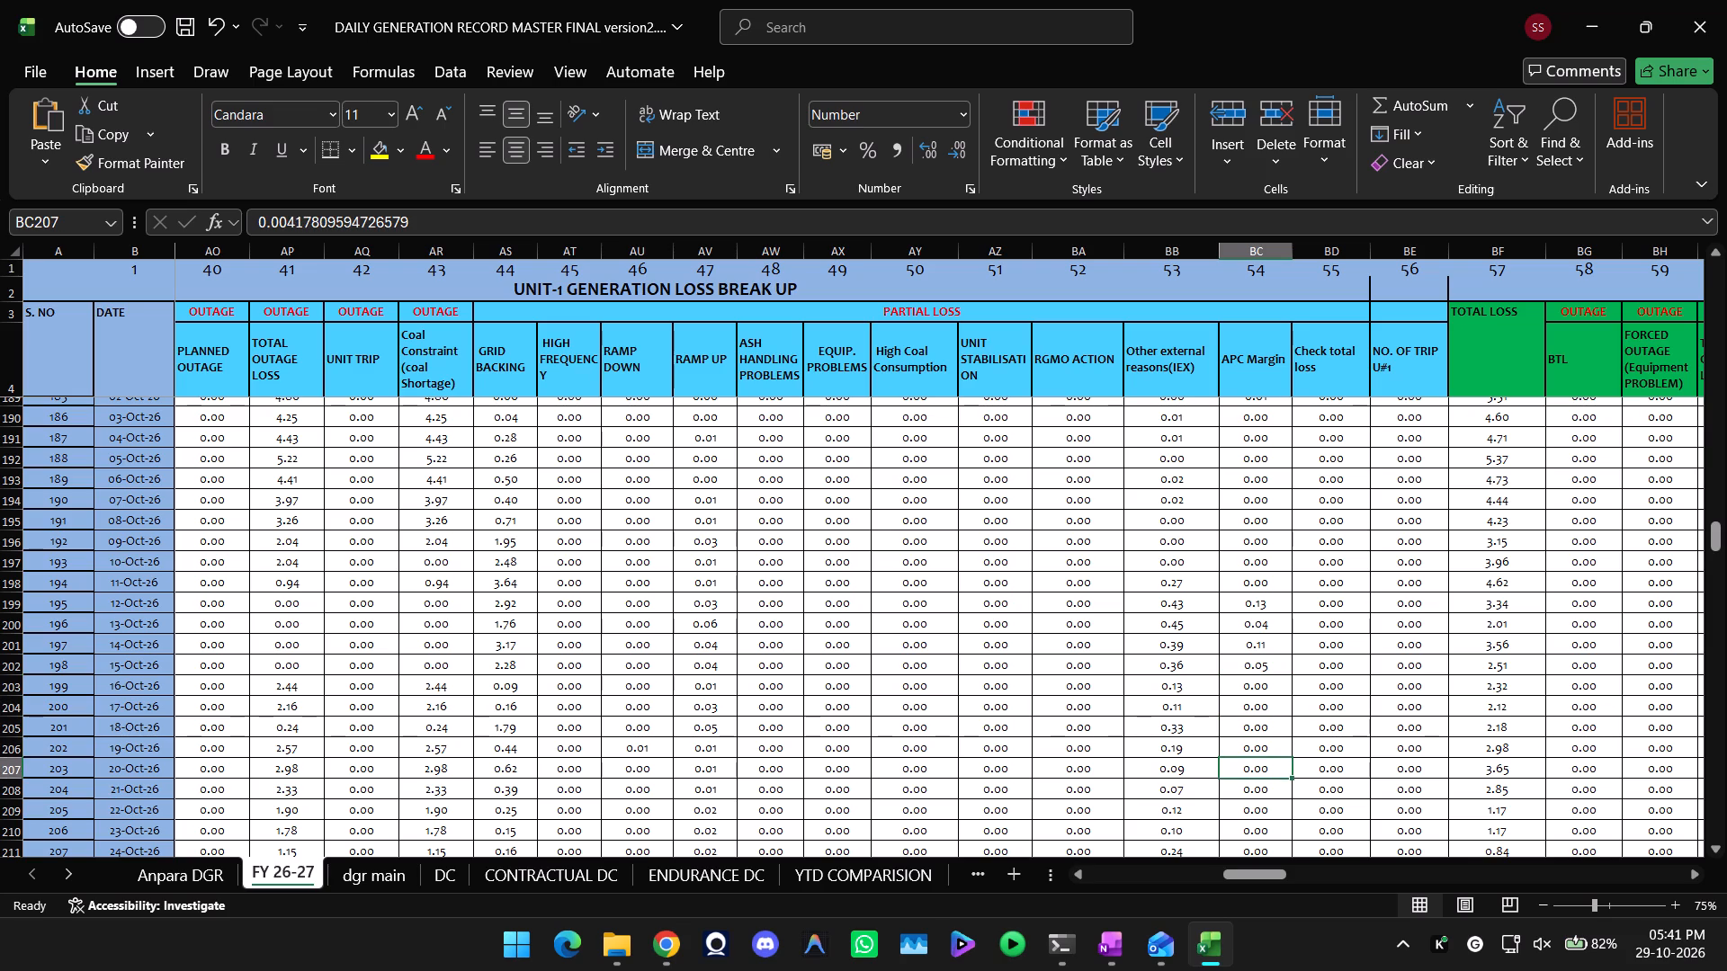
click(1262, 799)
scroll(1261, 793, down, 3)
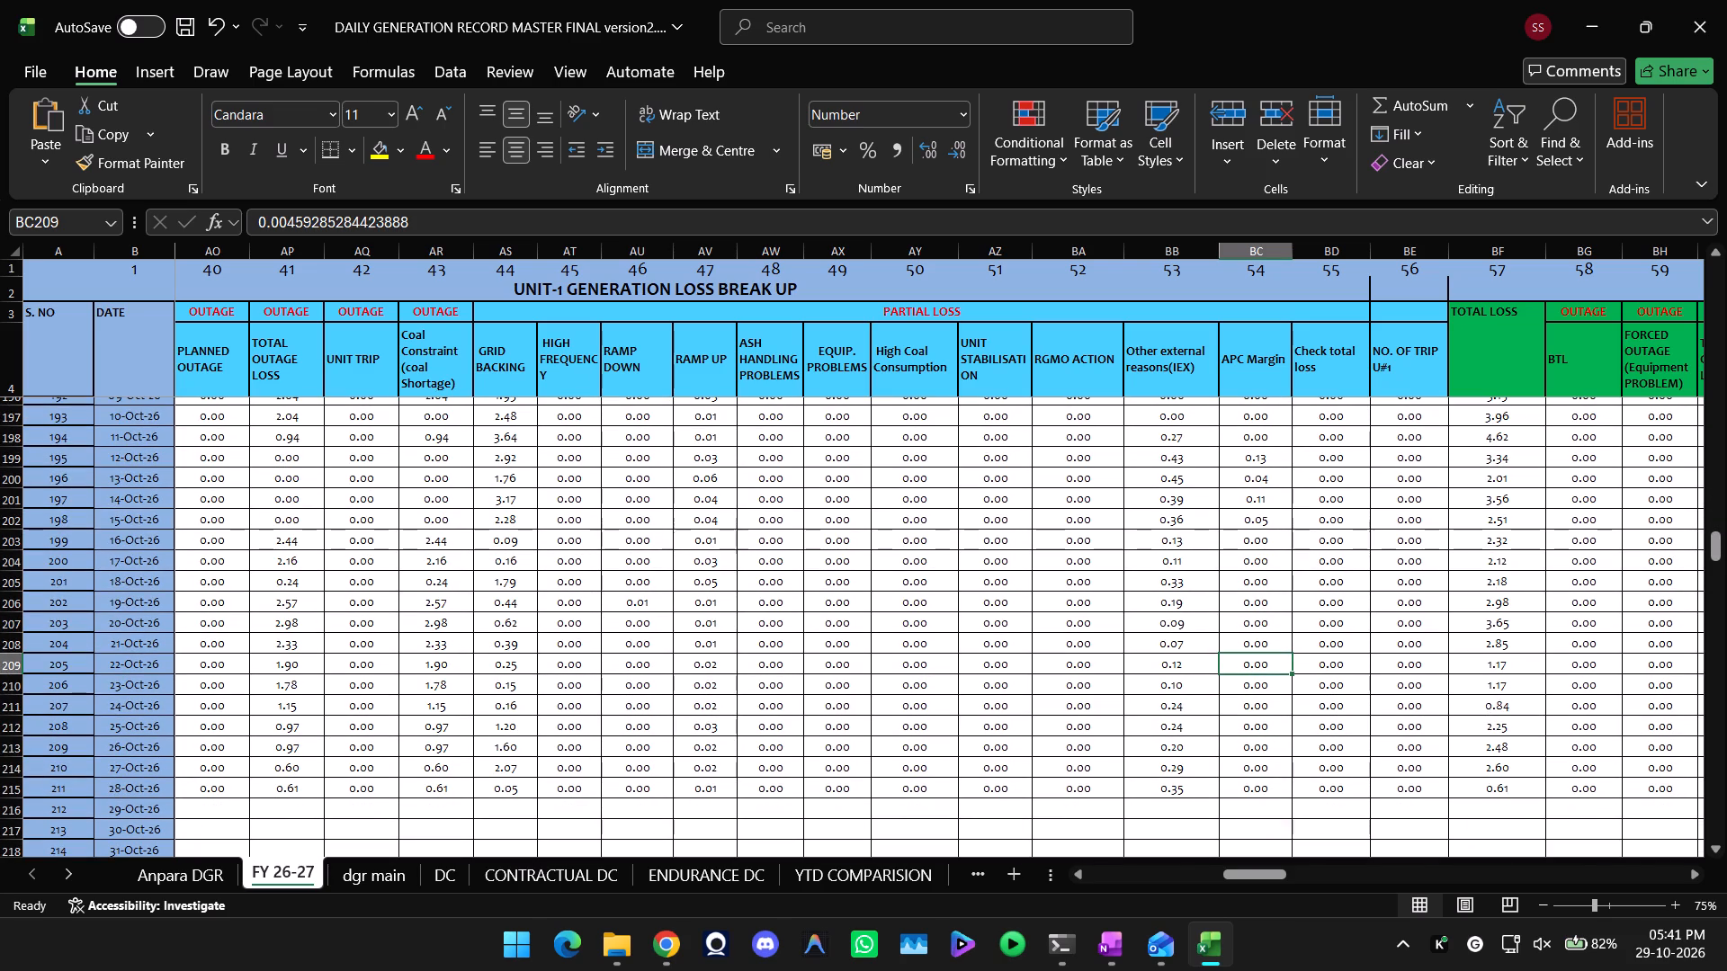
click(1266, 685)
click(1263, 712)
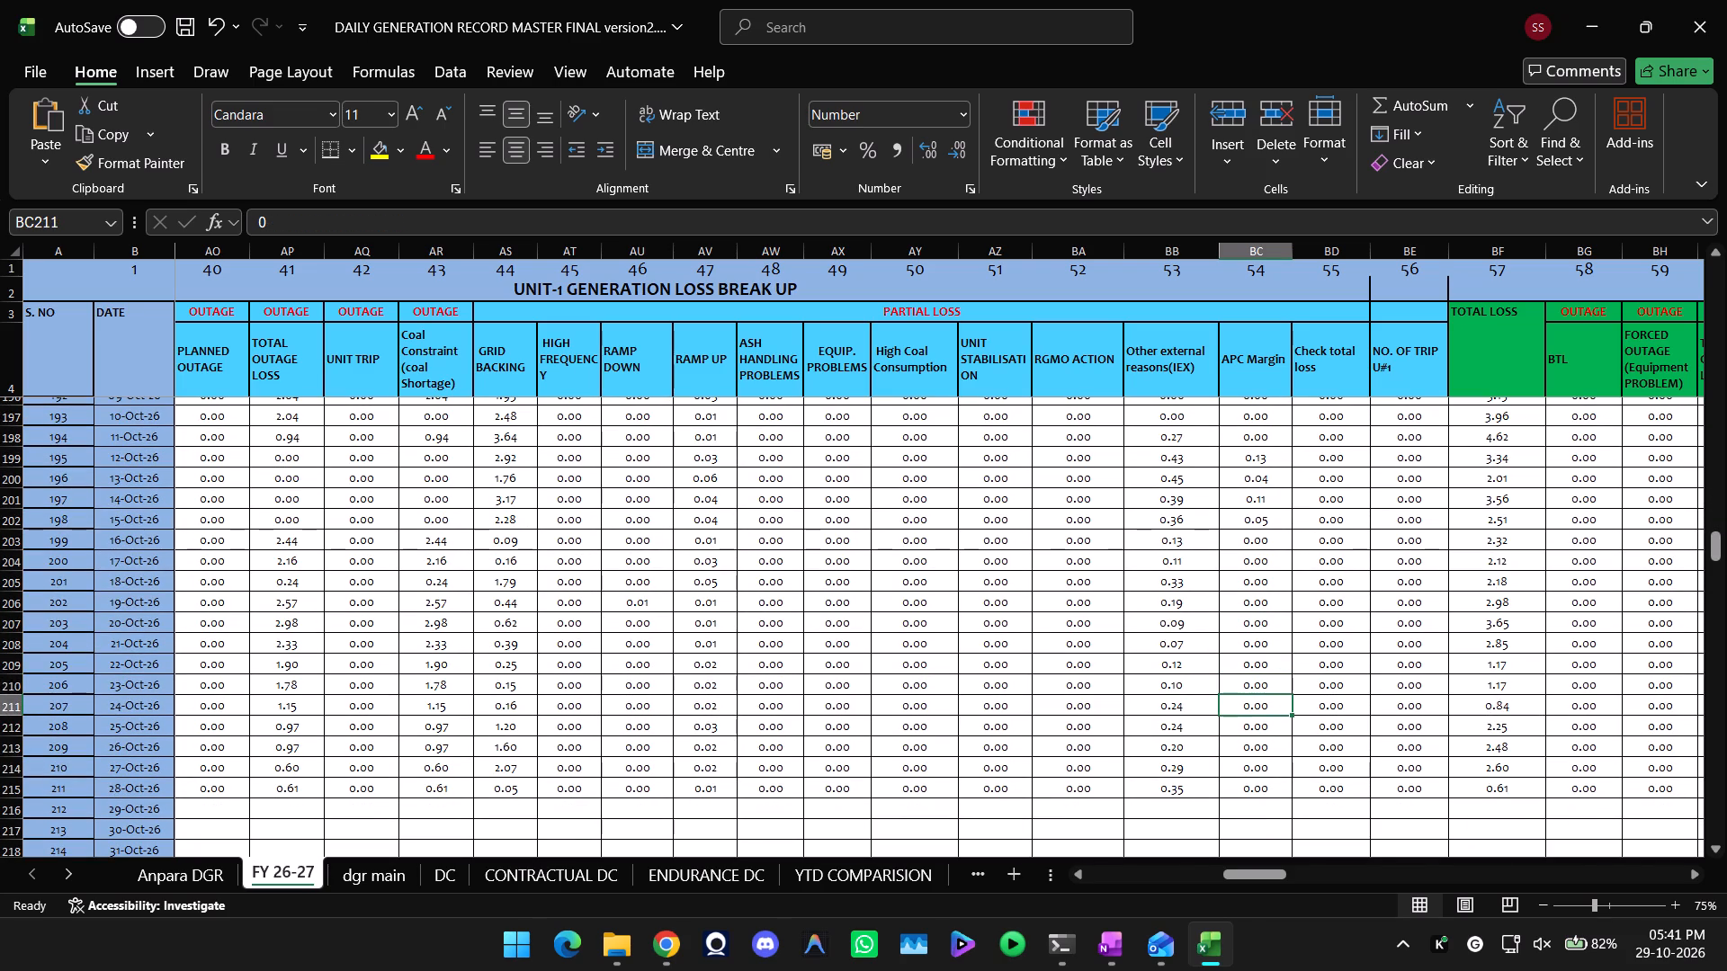
click(1269, 687)
click(1270, 700)
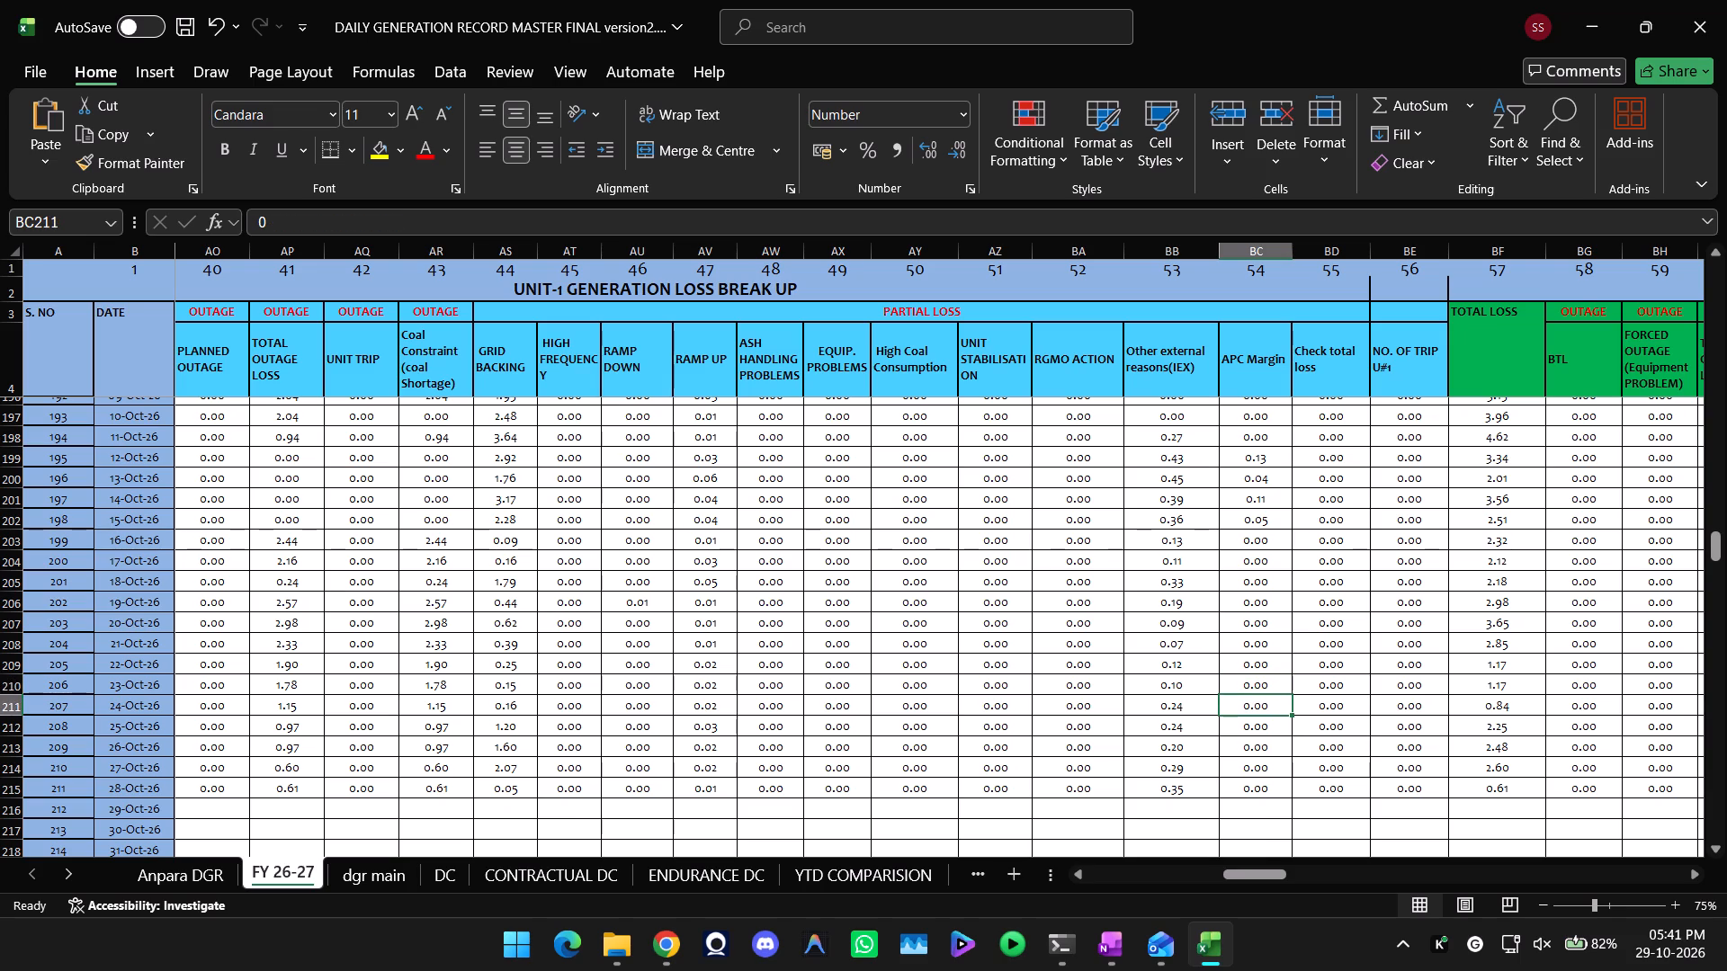
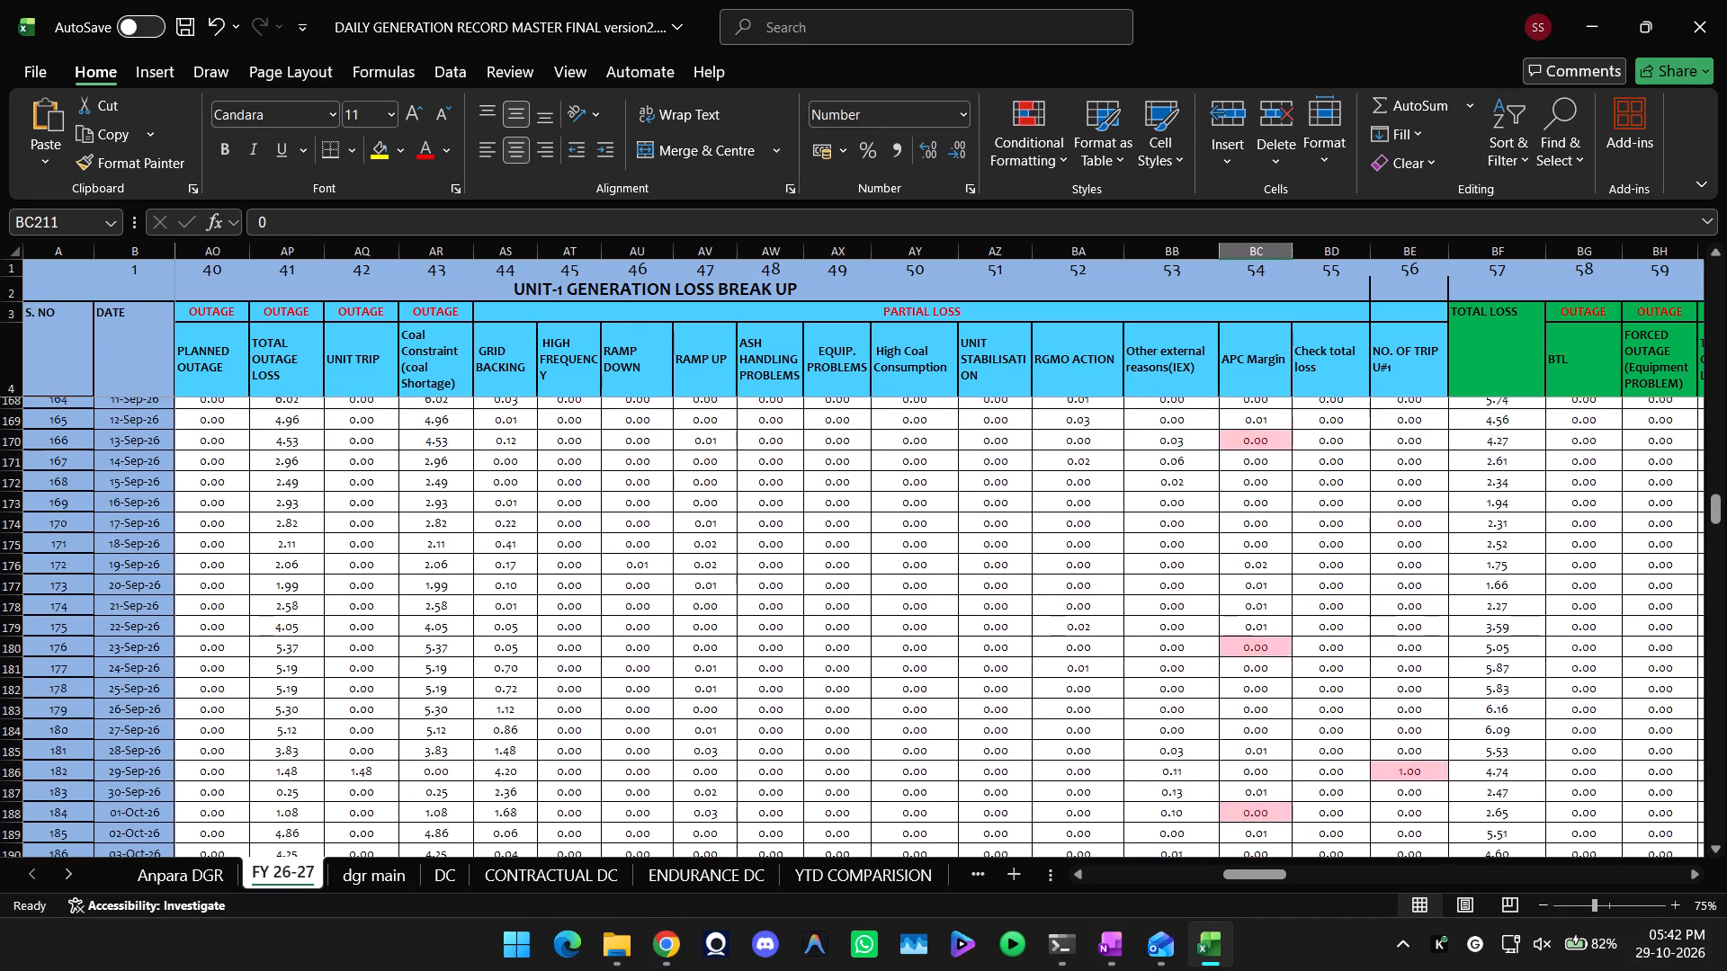
Review the workbook's Unit-1 APC Margin column across September and October, then check the 28-Oct-26 cell and the portal form in Chrome.
scroll(1260, 689, up, 10)
scroll(1260, 687, down, 16)
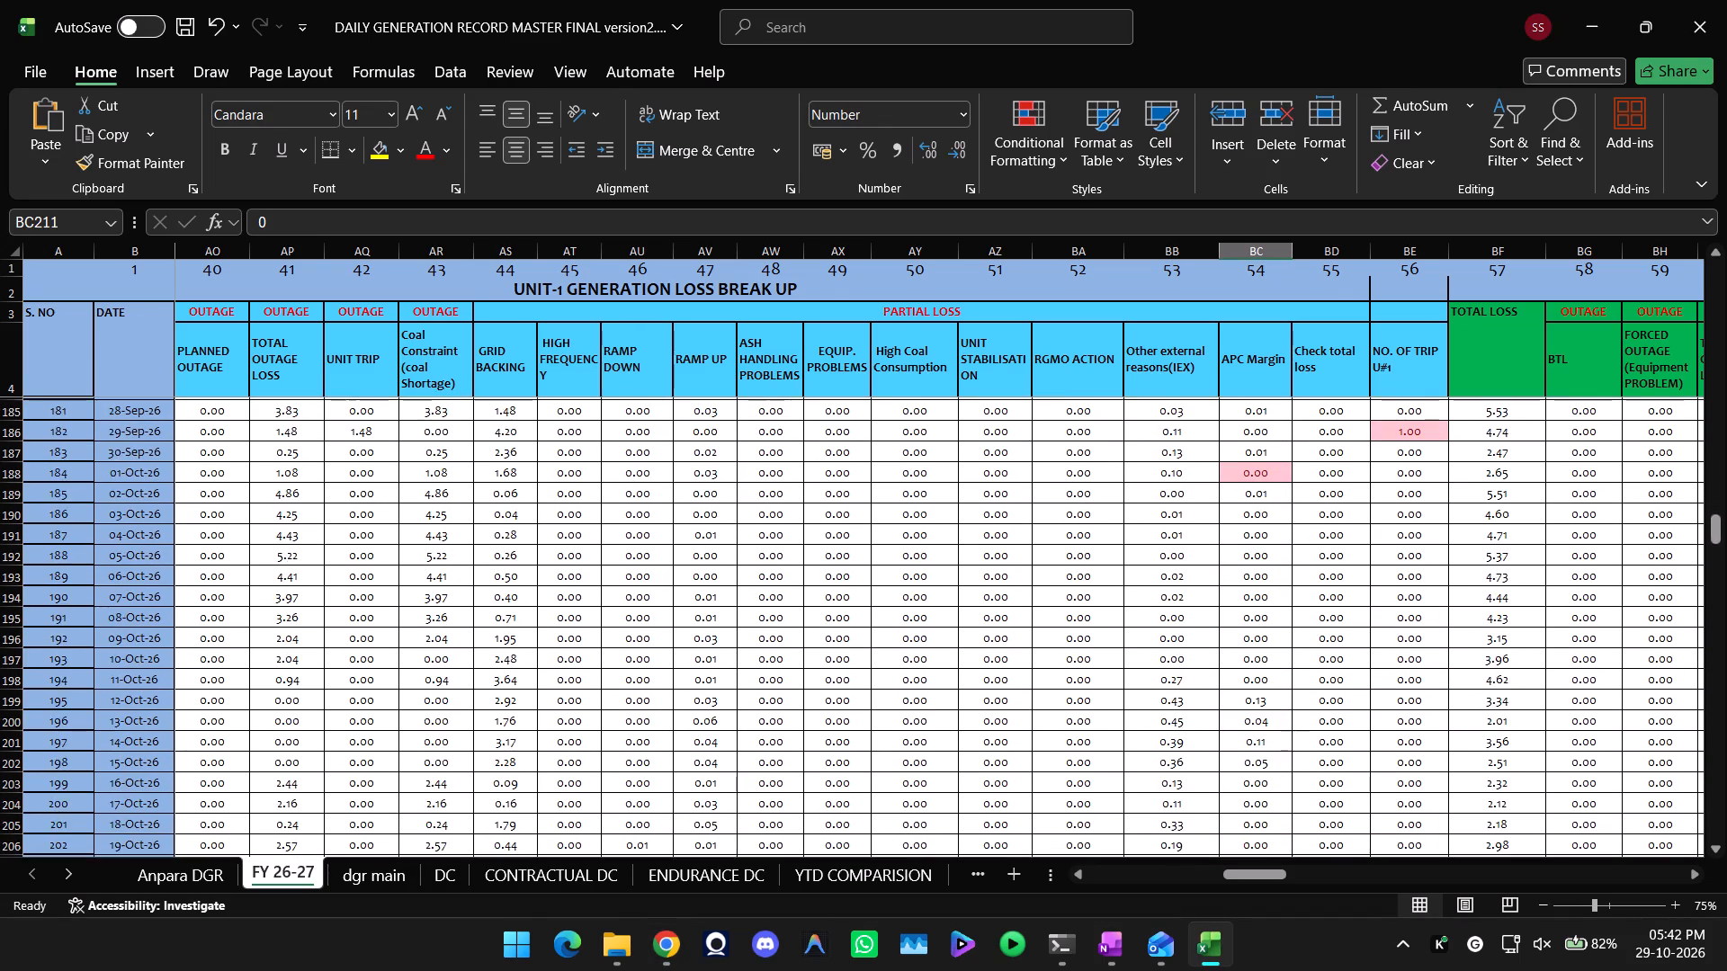
scroll(1264, 685, down, 10)
scroll(1266, 675, up, 2)
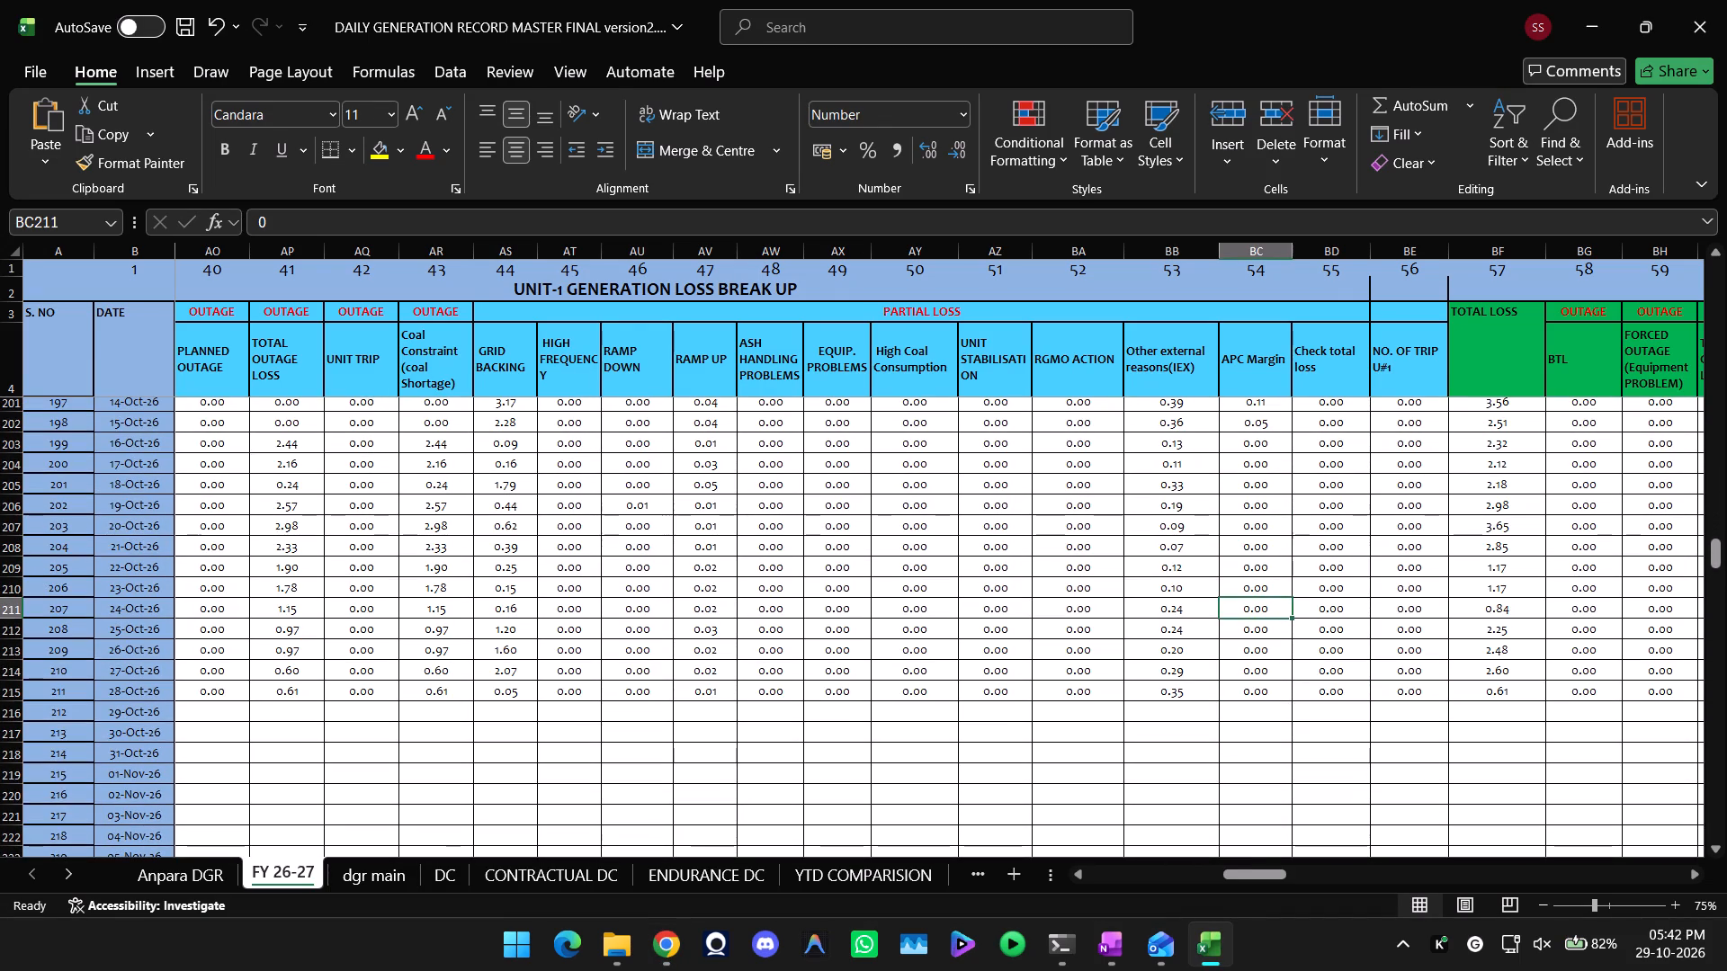
click(1273, 687)
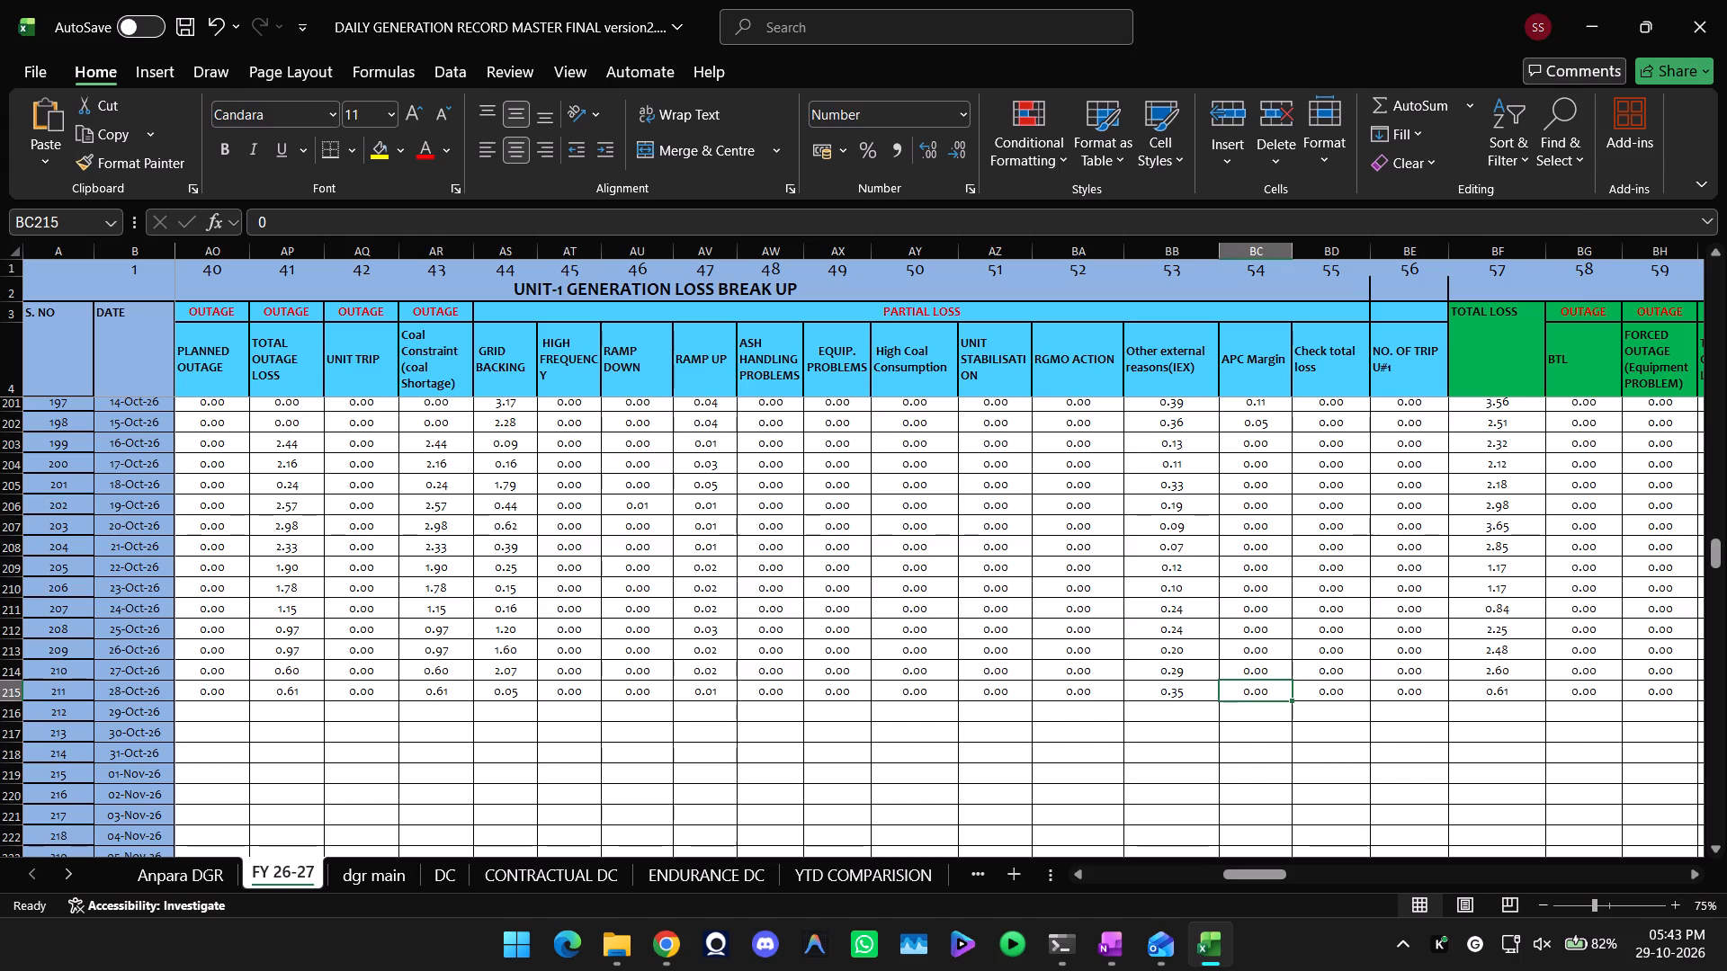
key(alt+Tab)
key(alt+Tab)
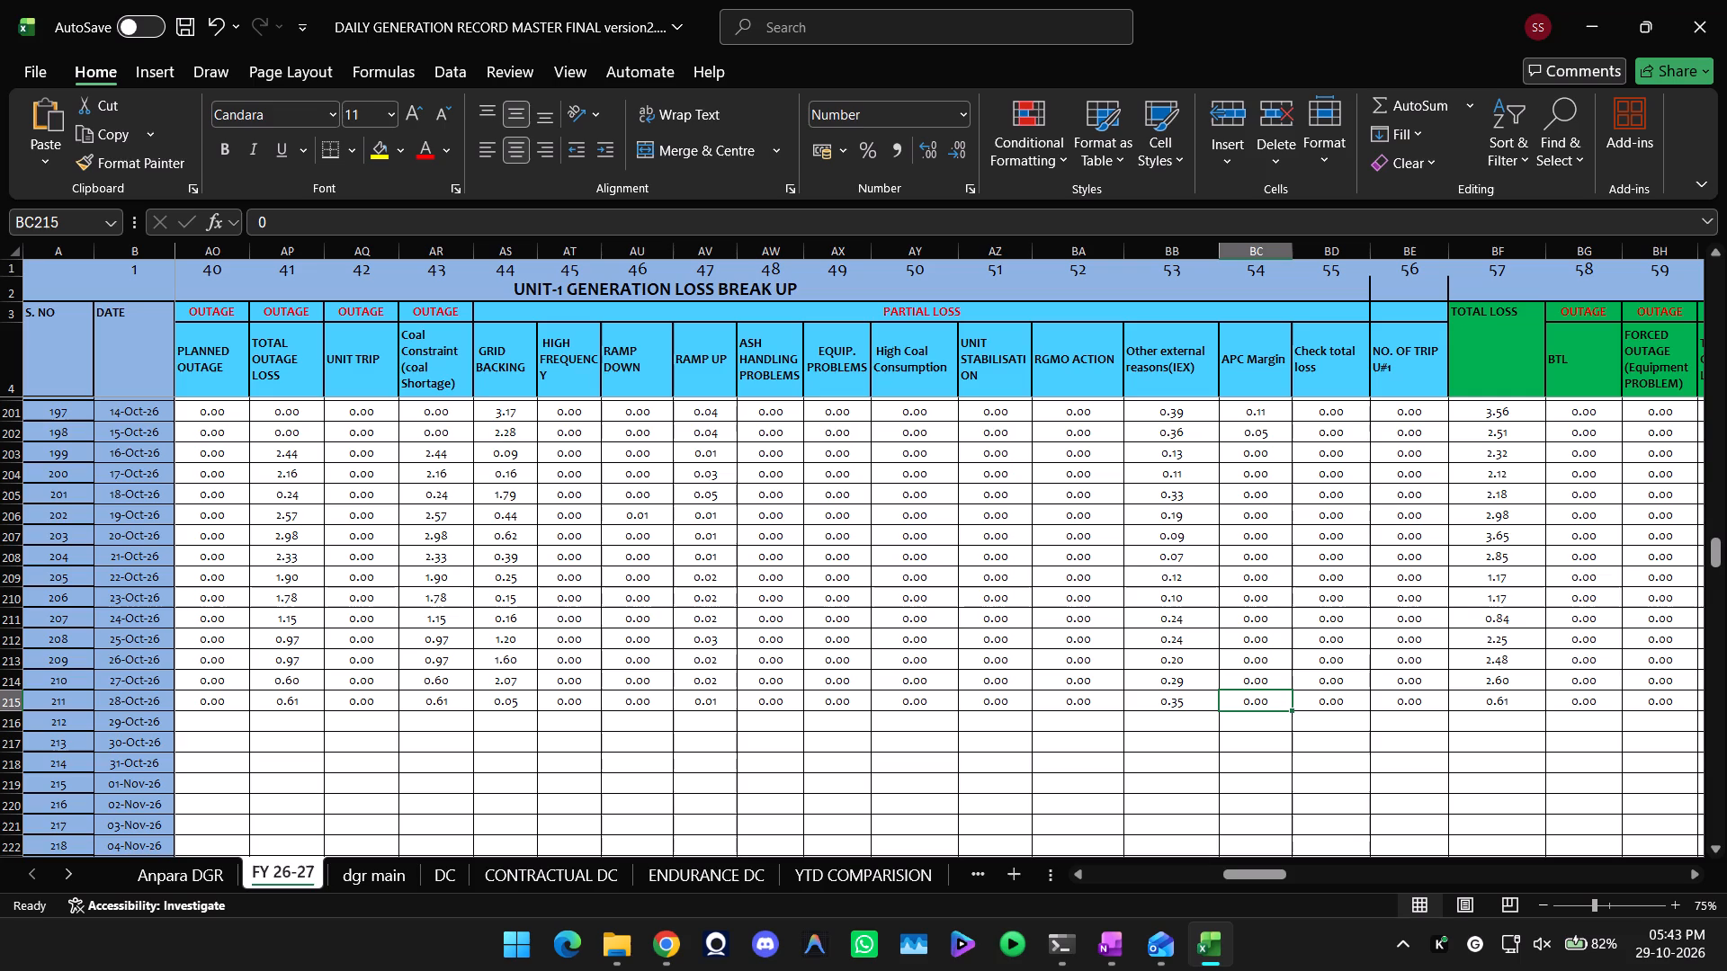
Compare the portal's APC Margin history with the workbook's Unit-1 APC Margin cells for 23-Oct-26 and 24-Oct-26.
key(alt+Tab)
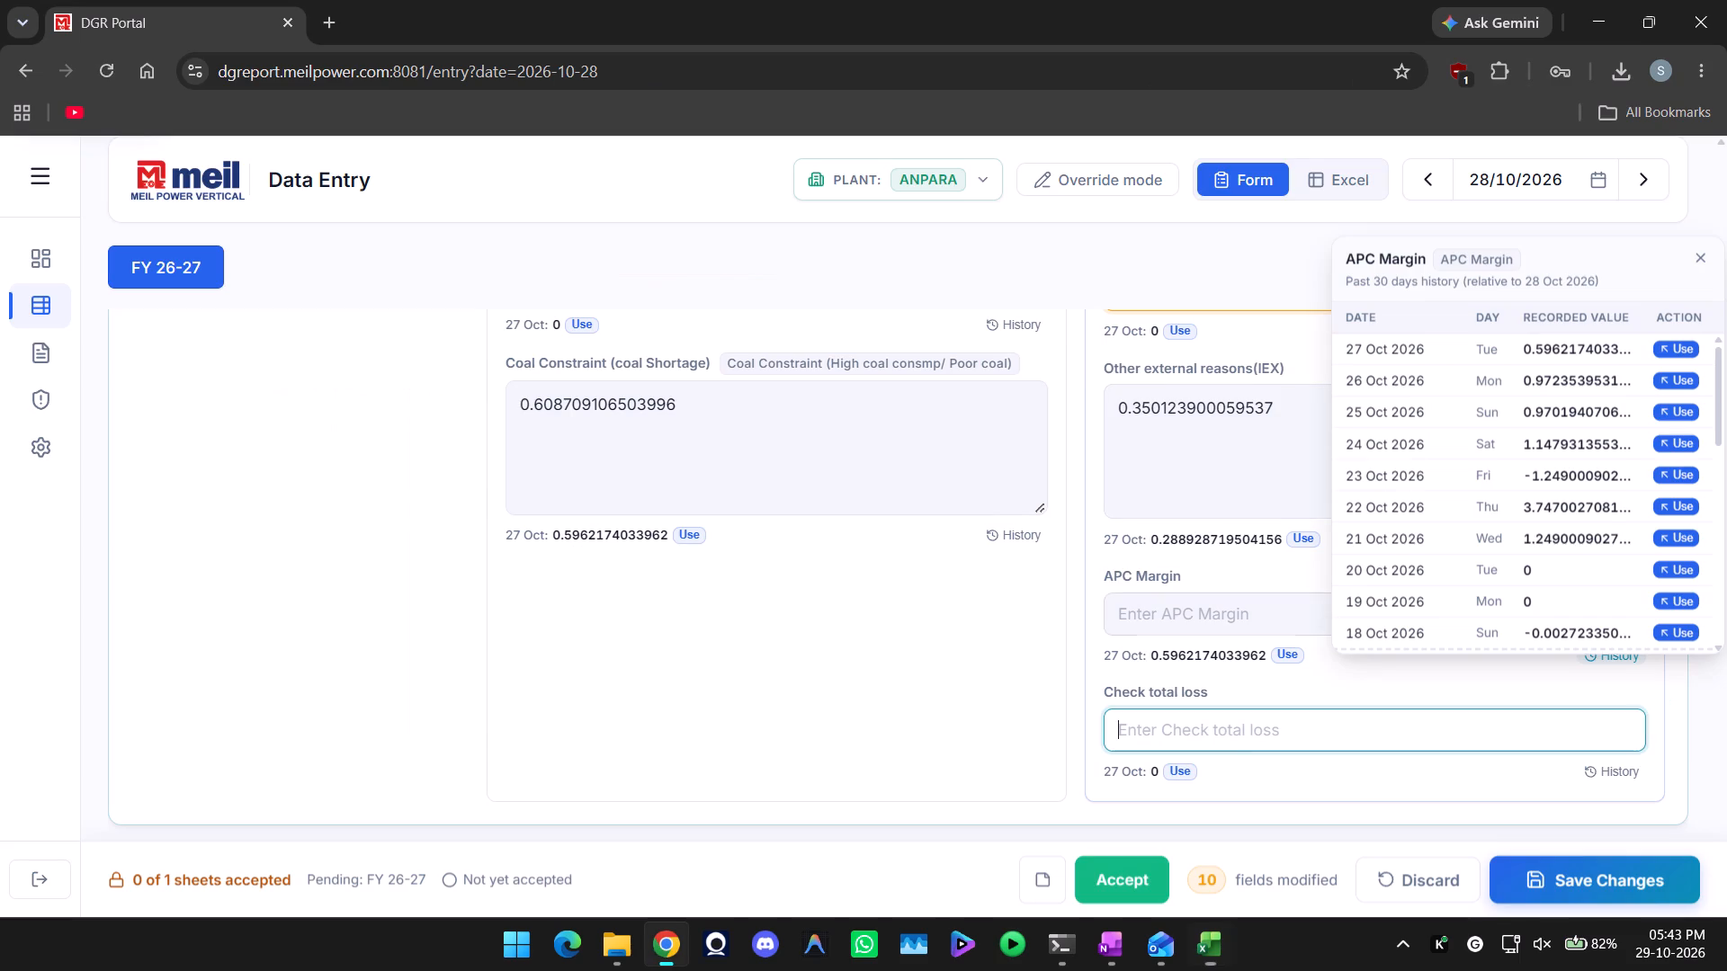
key(alt+Tab)
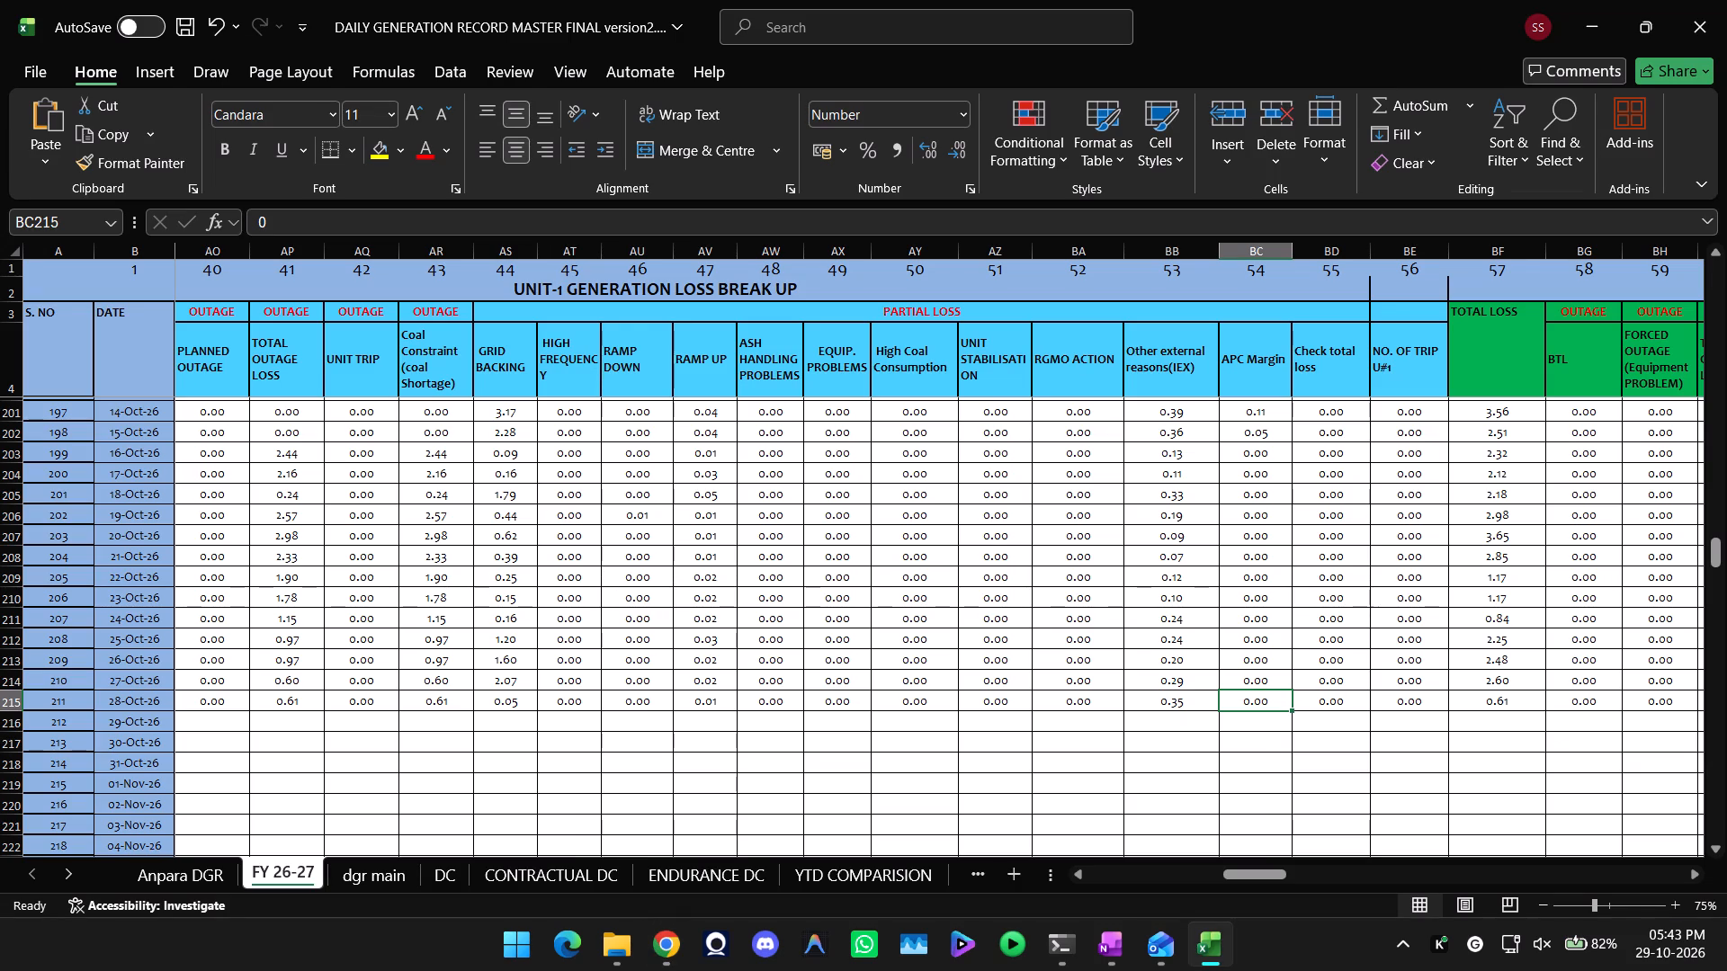
click(1275, 595)
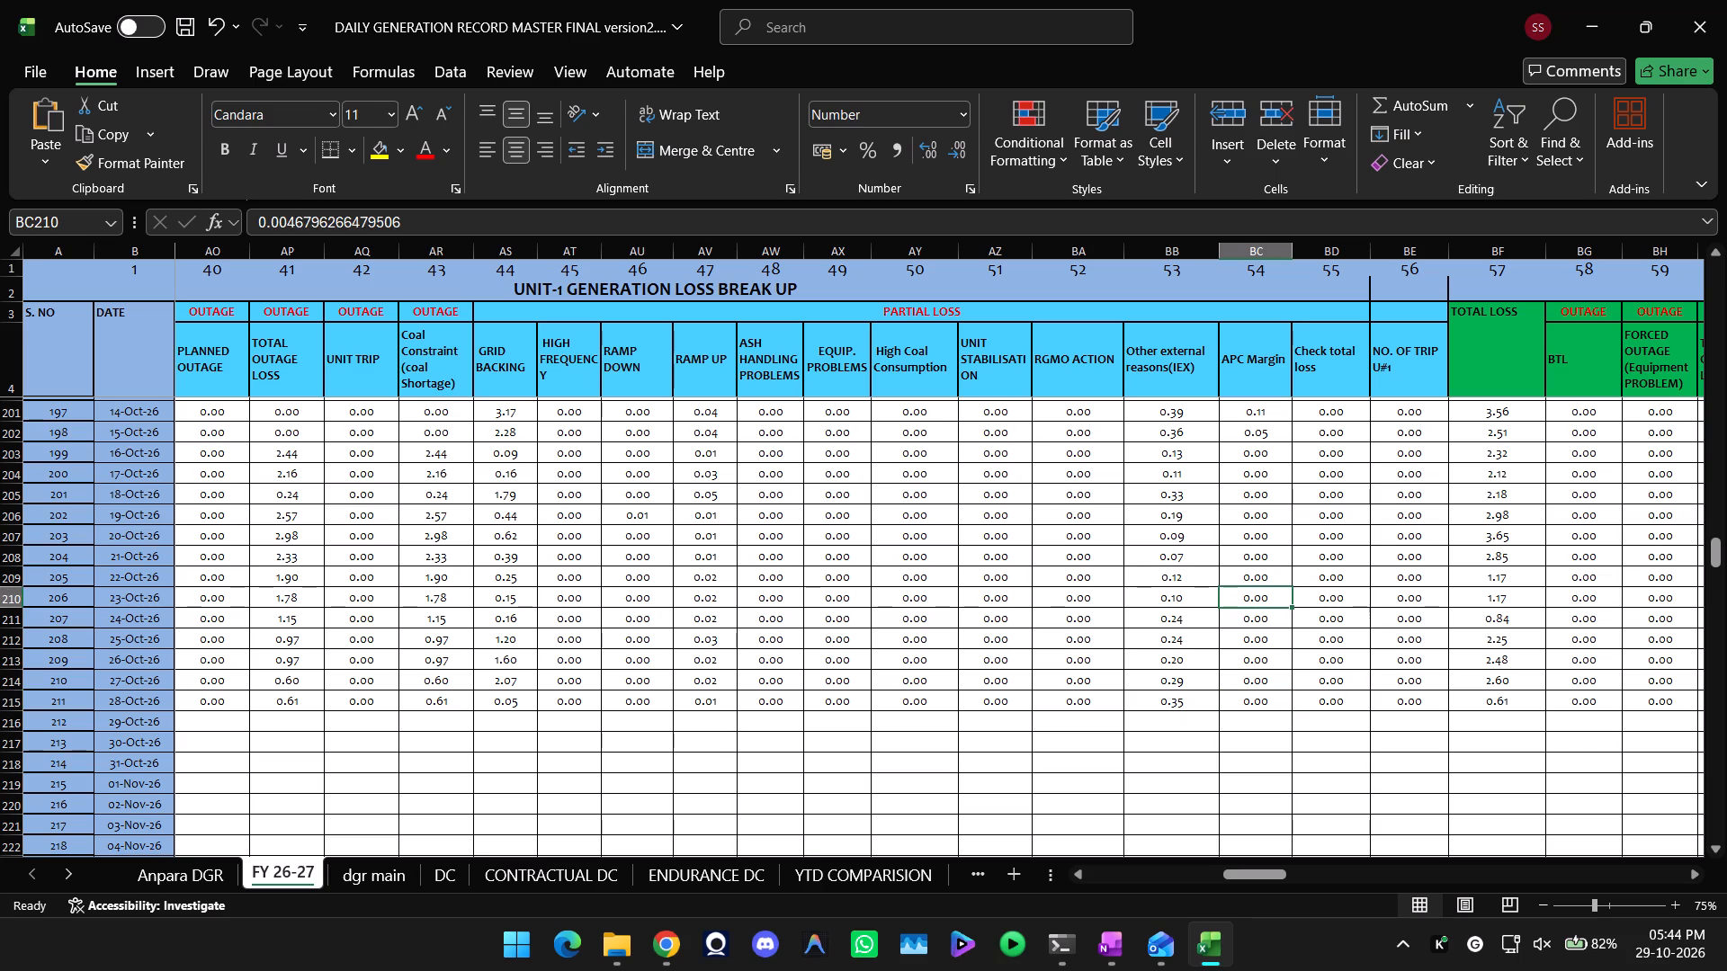
click(1270, 619)
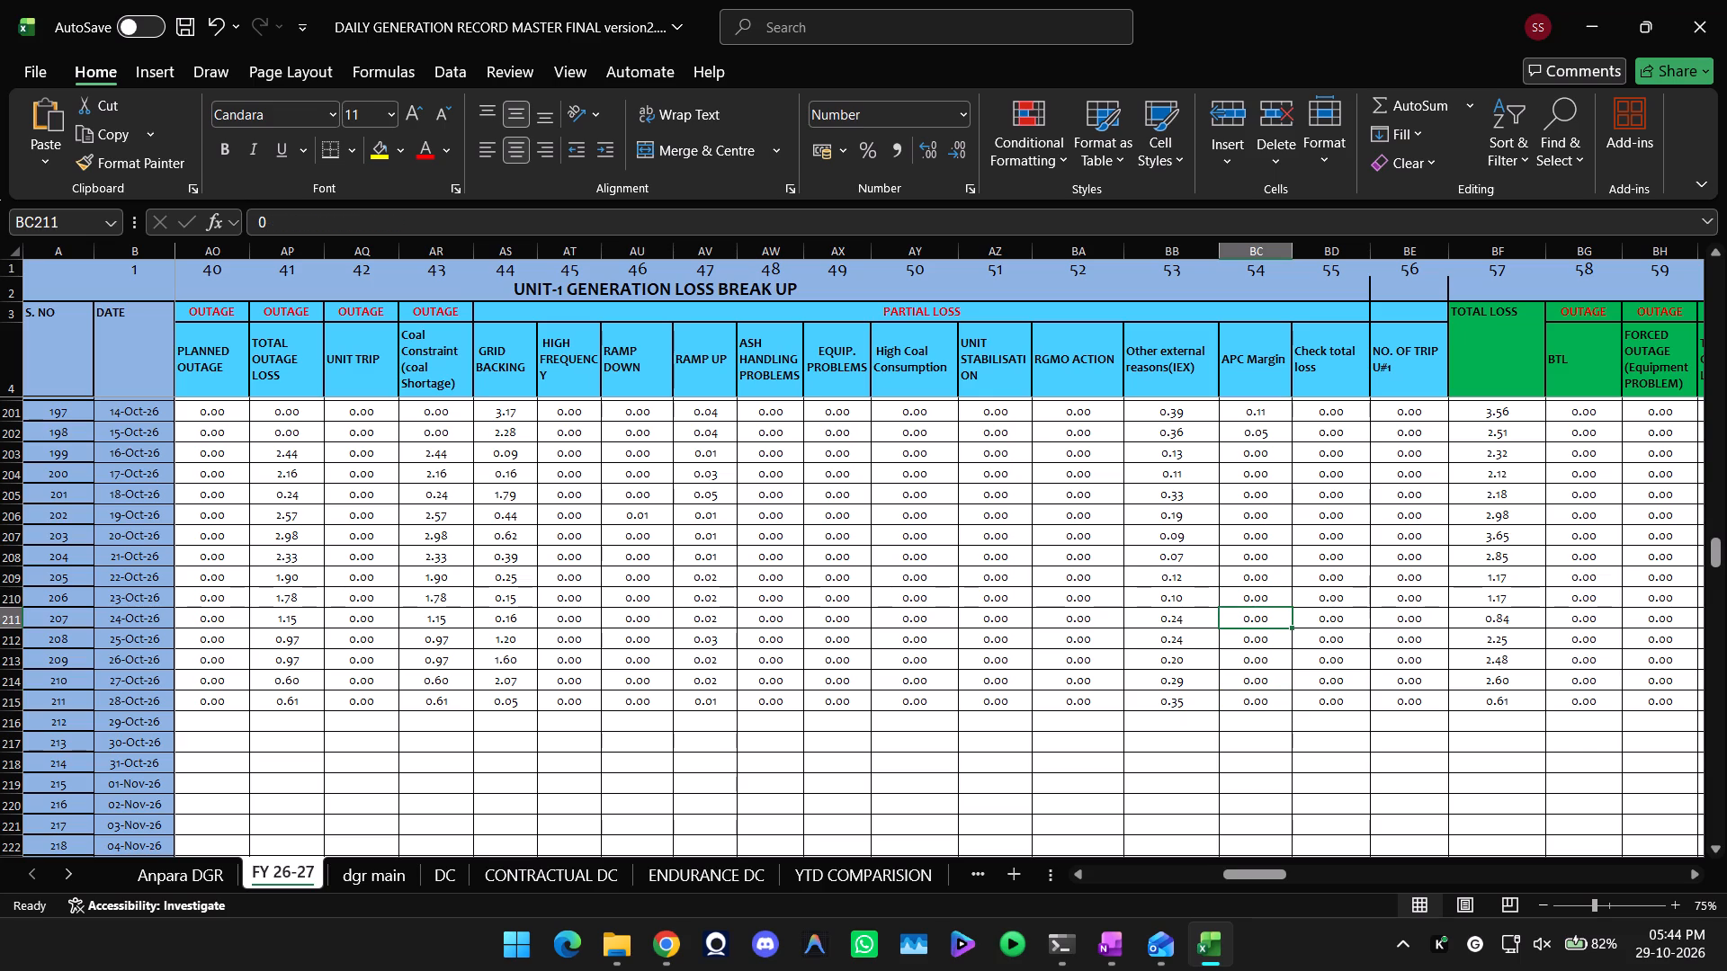
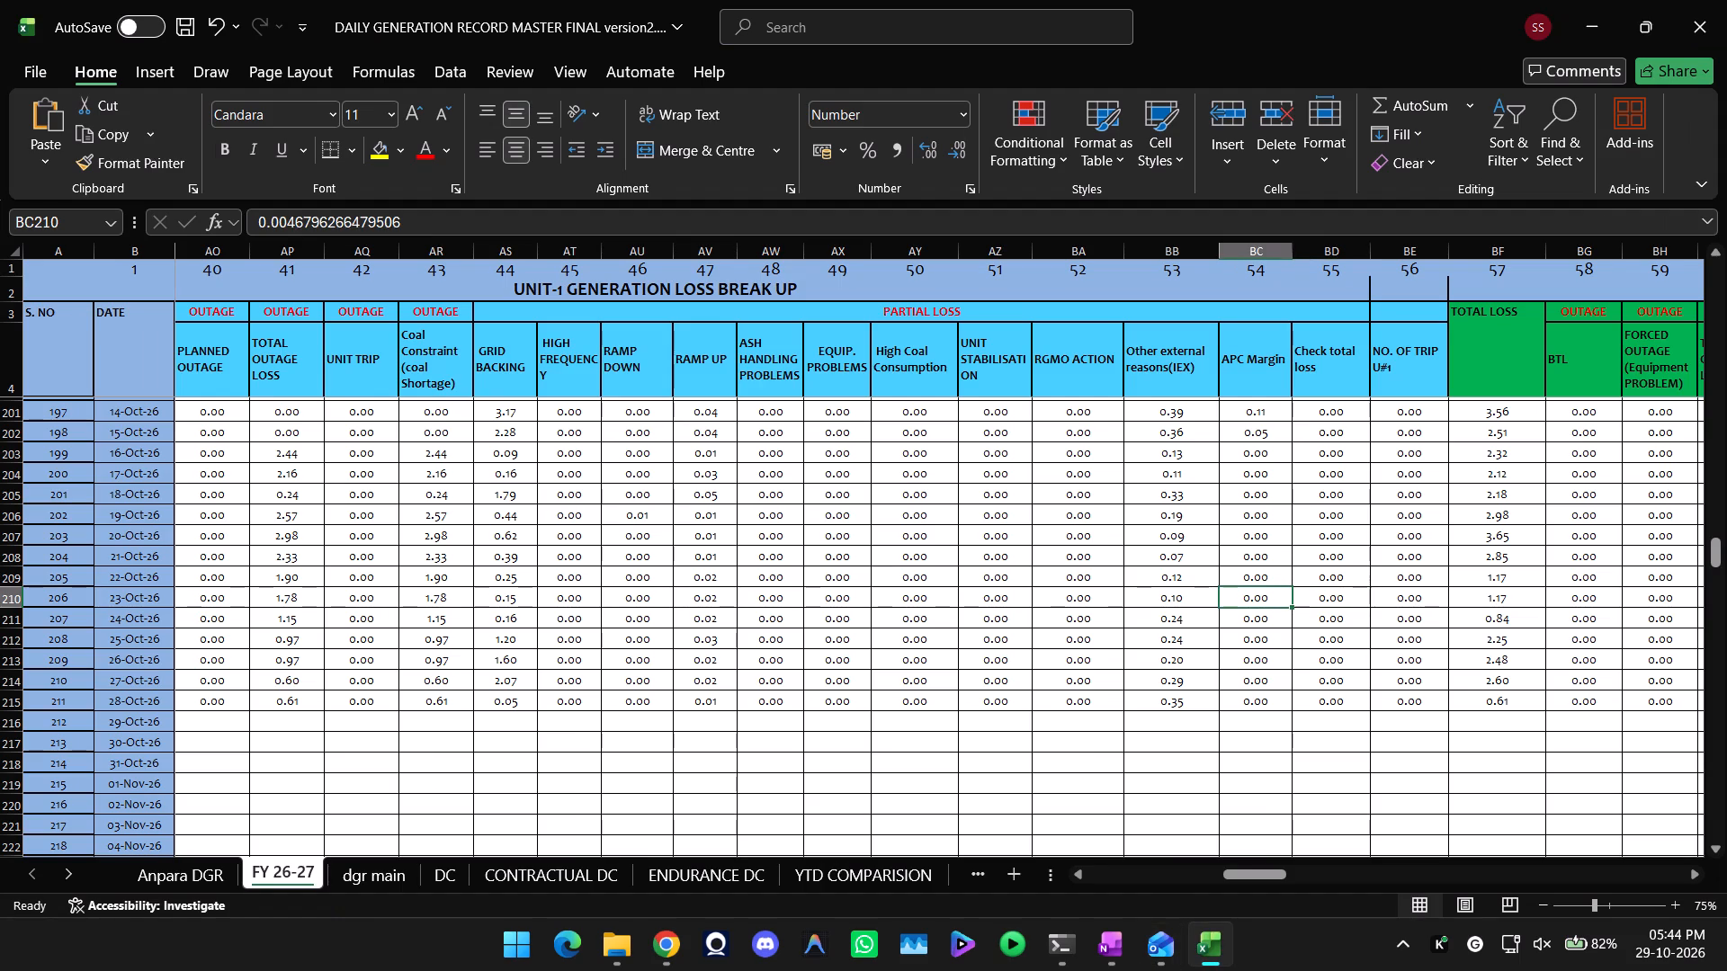
Check the workbook's Unit-1 APC Margin cell for 24-Oct-26.
click(1258, 619)
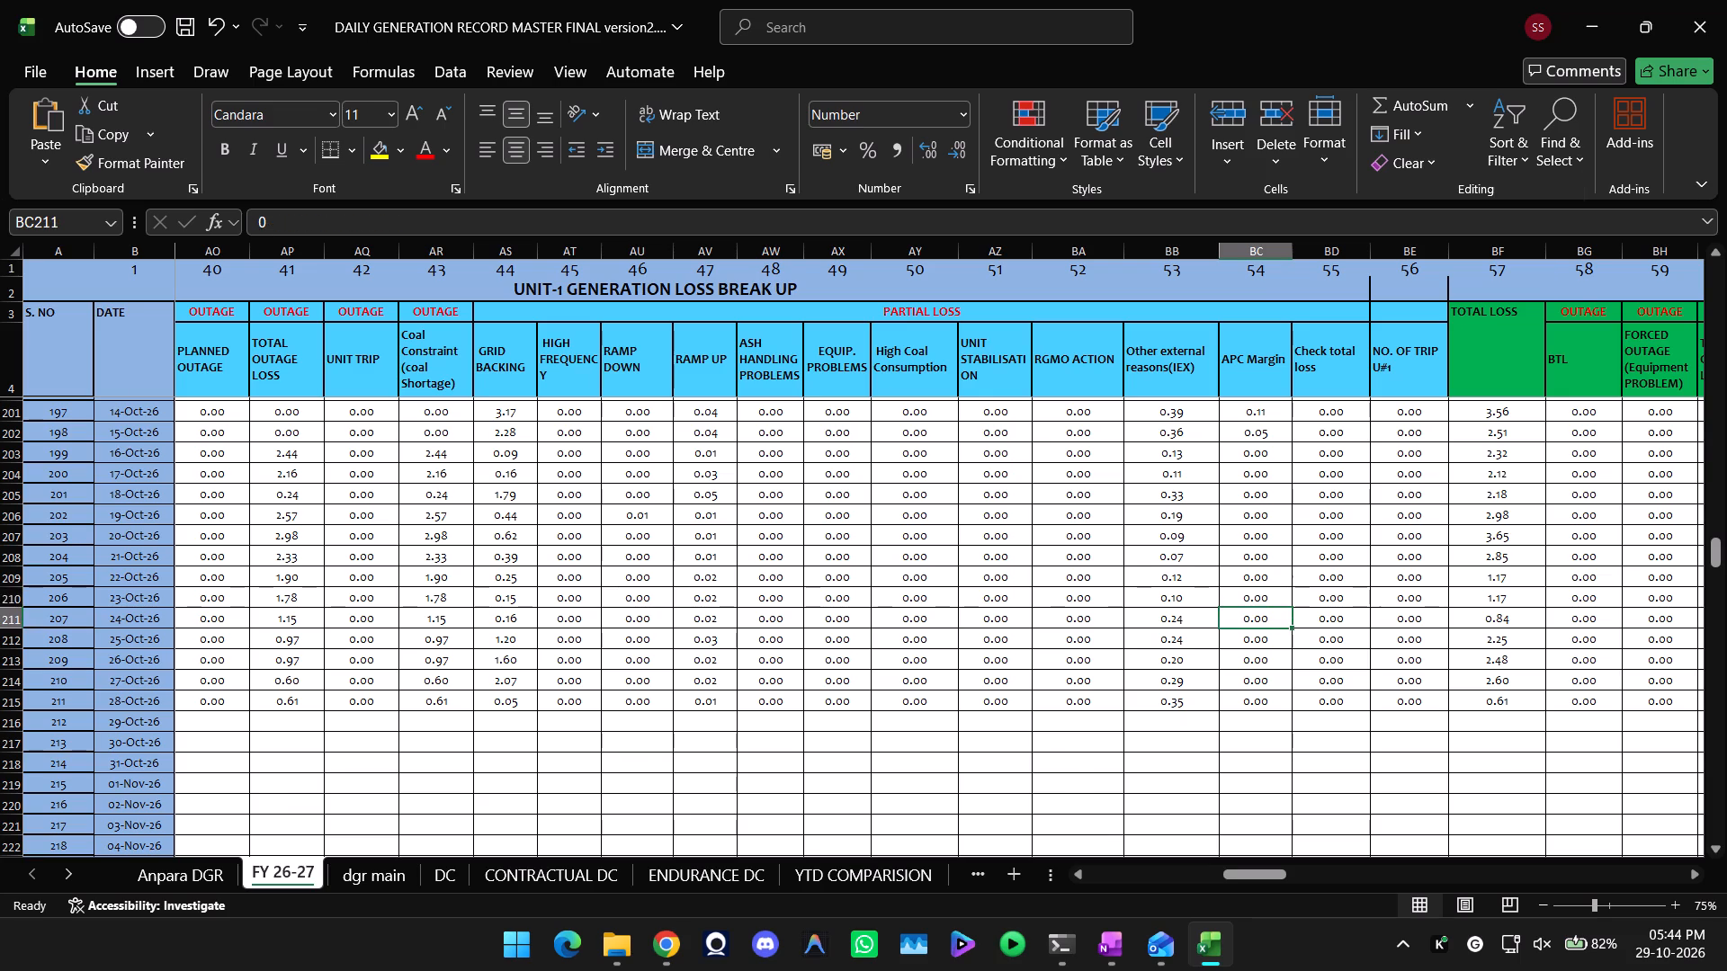
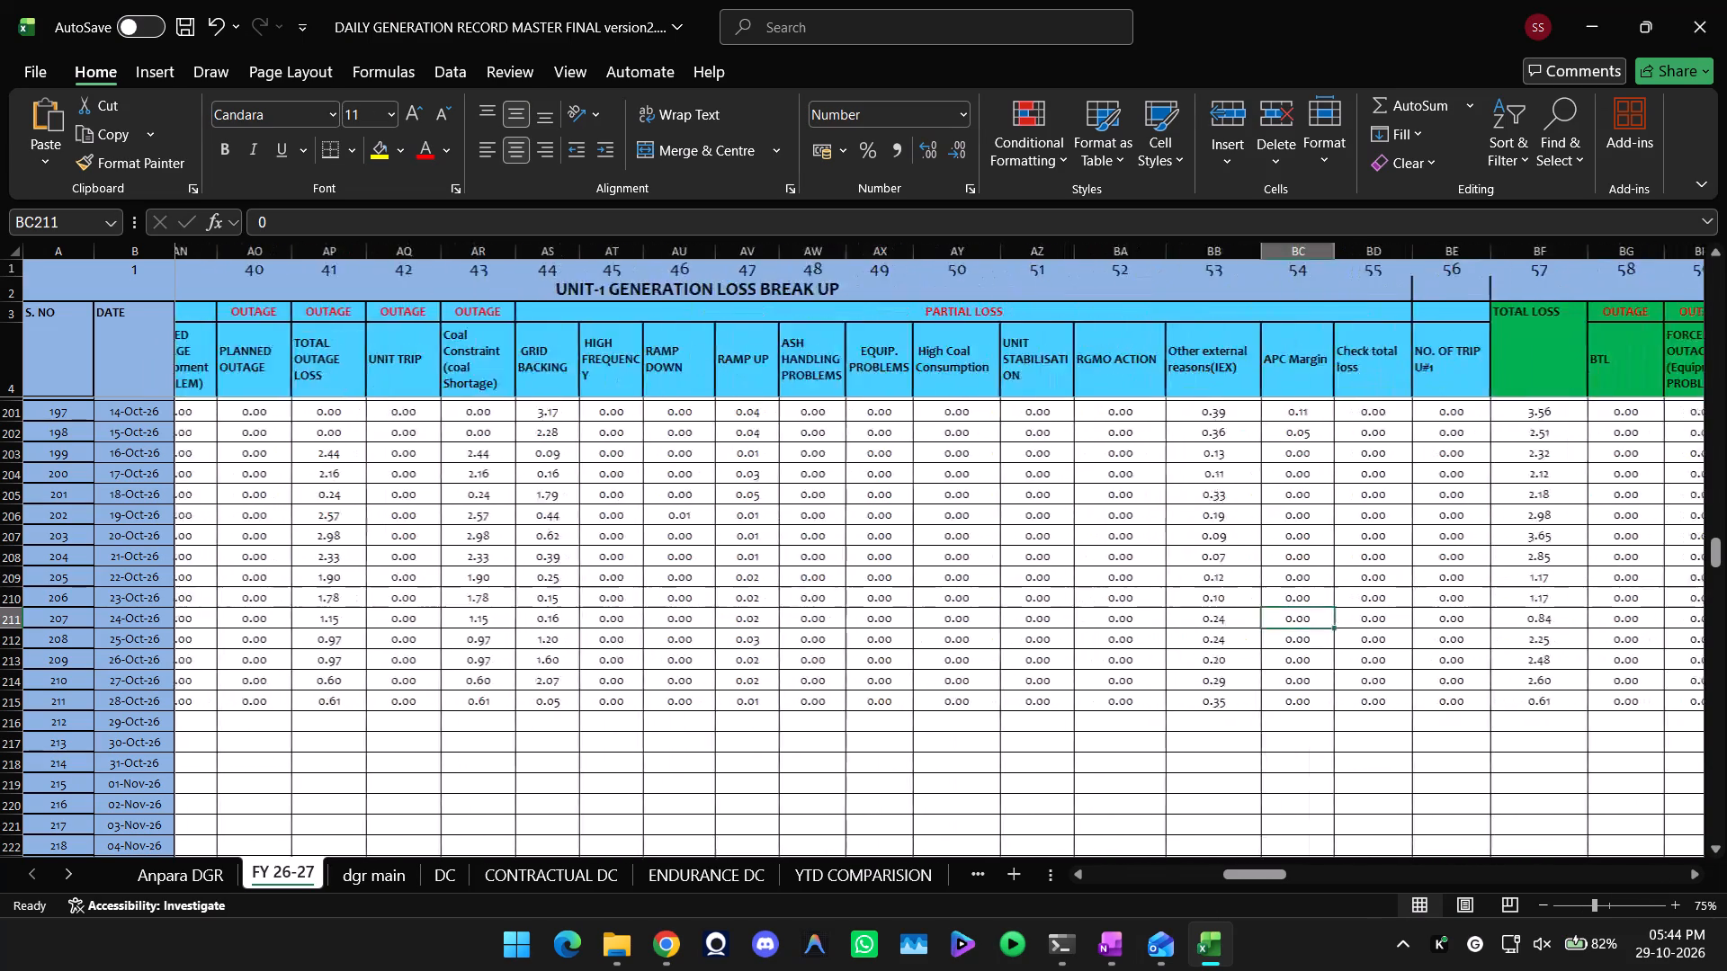
Examine the Unit-1 generation loss break-up columns and the adjoining Unit-2 loss columns for the mid- to late-October dates.
scroll(931, 608, right, 1)
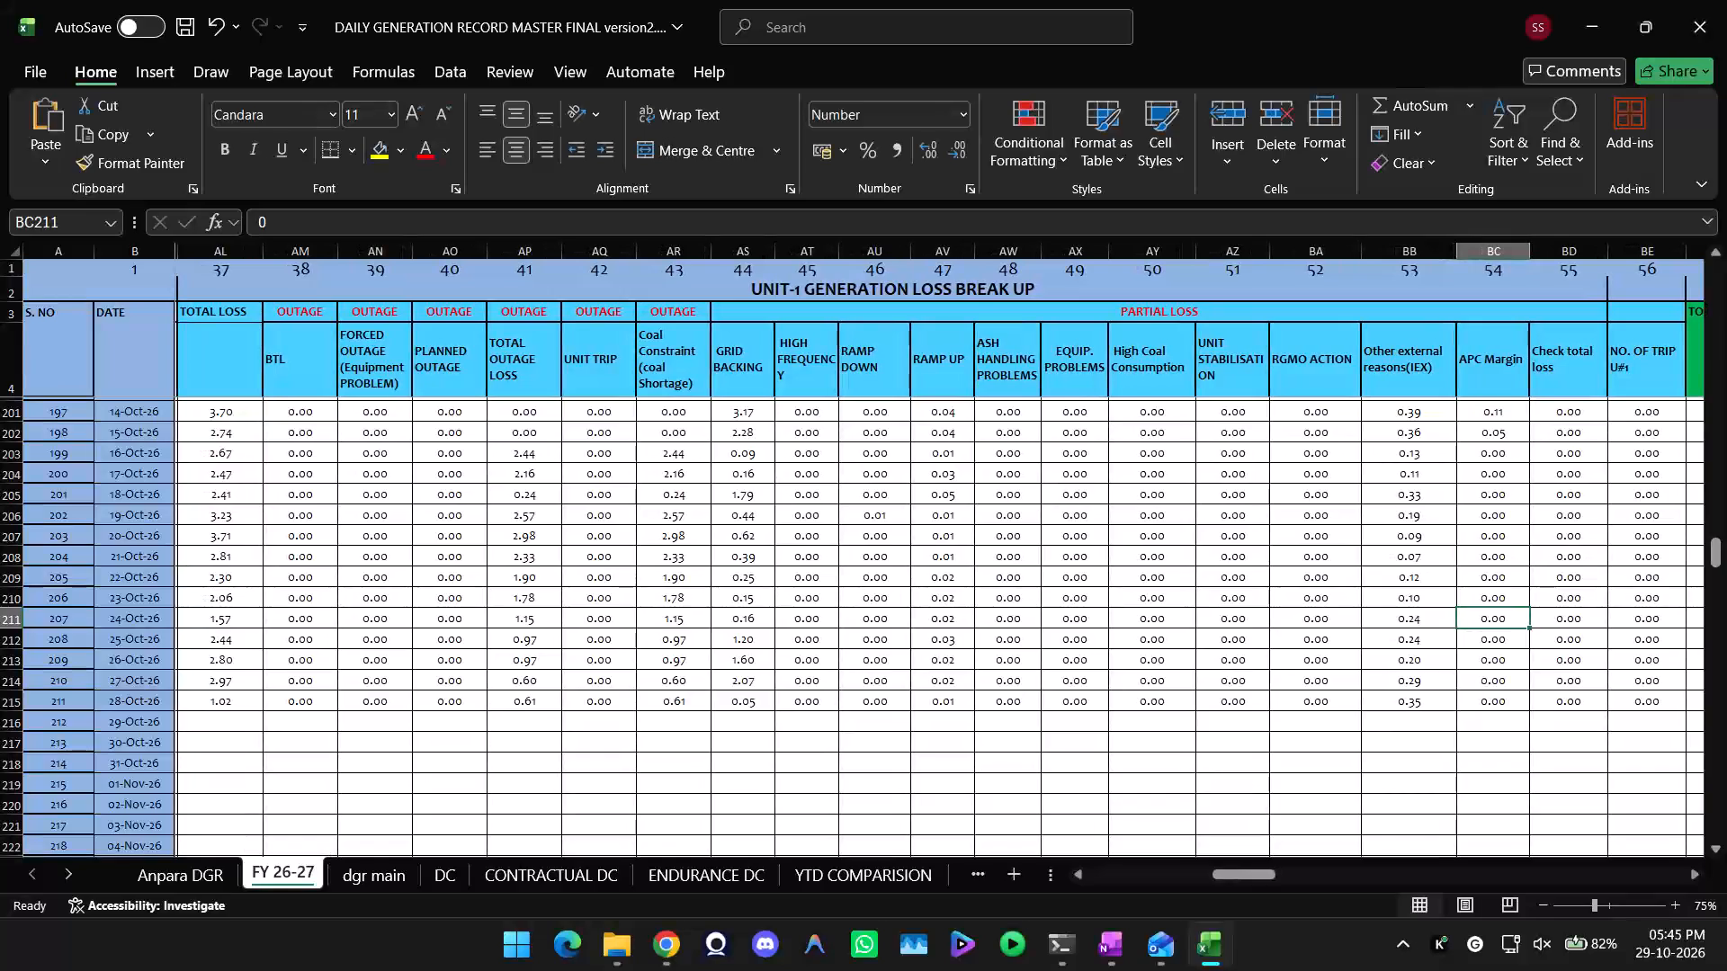
scroll(931, 608, left, 5)
scroll(931, 608, right, 1)
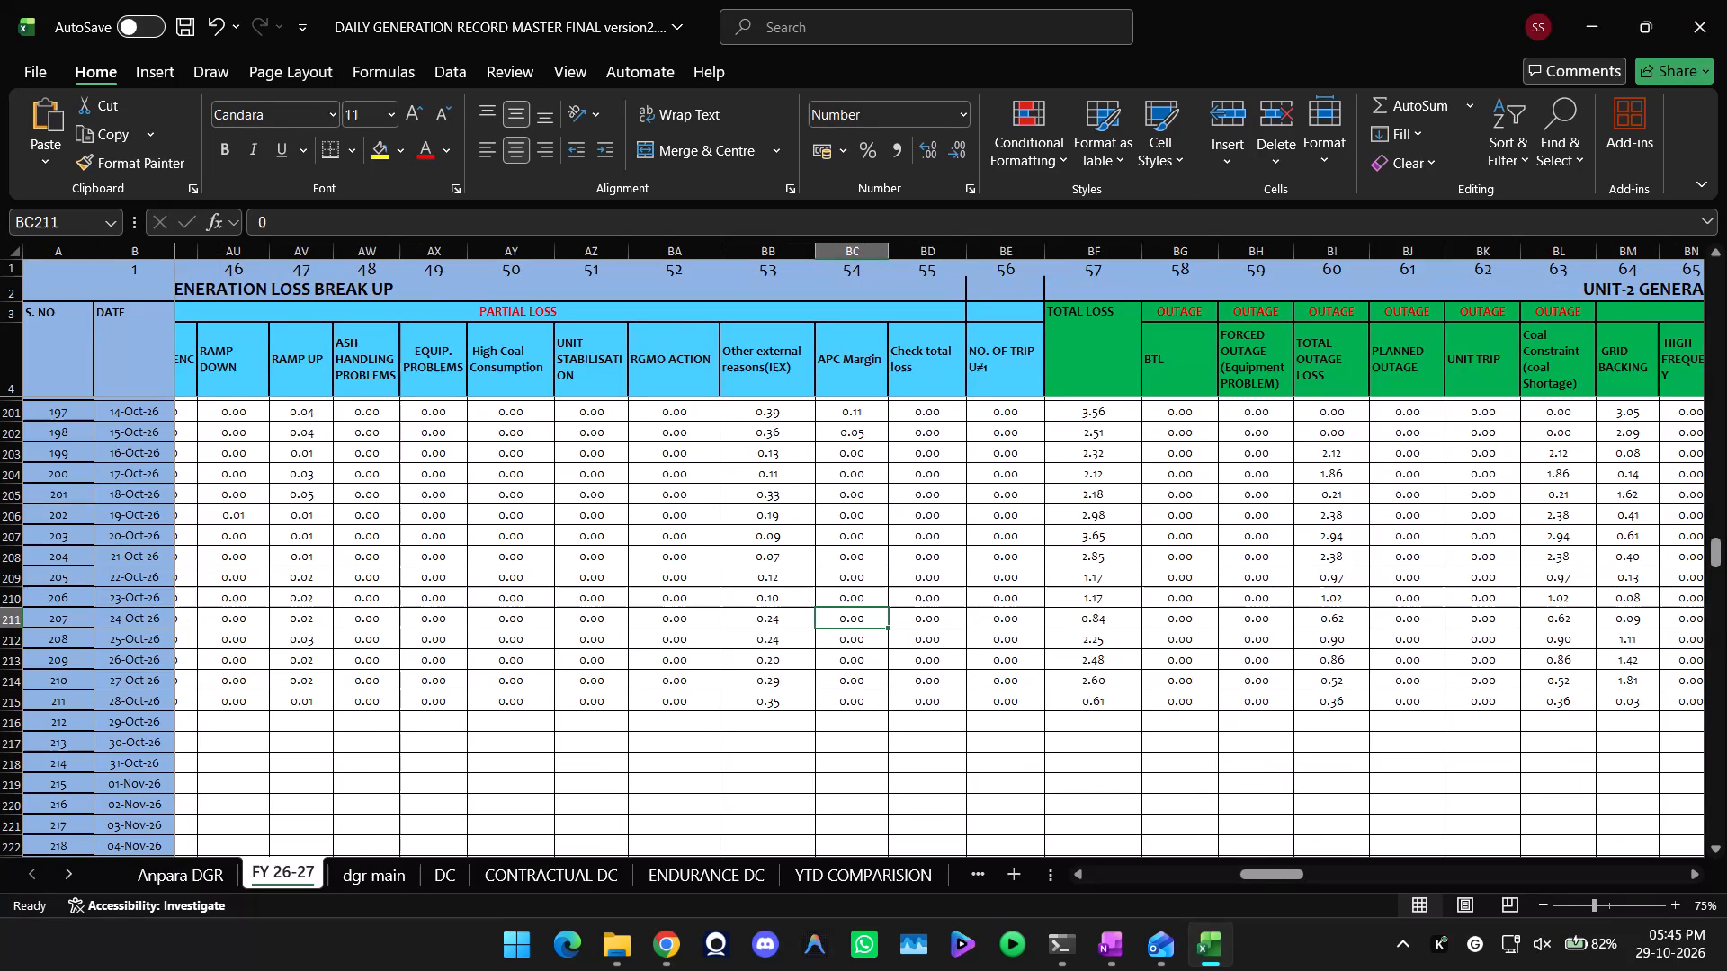
scroll(931, 608, right, 2)
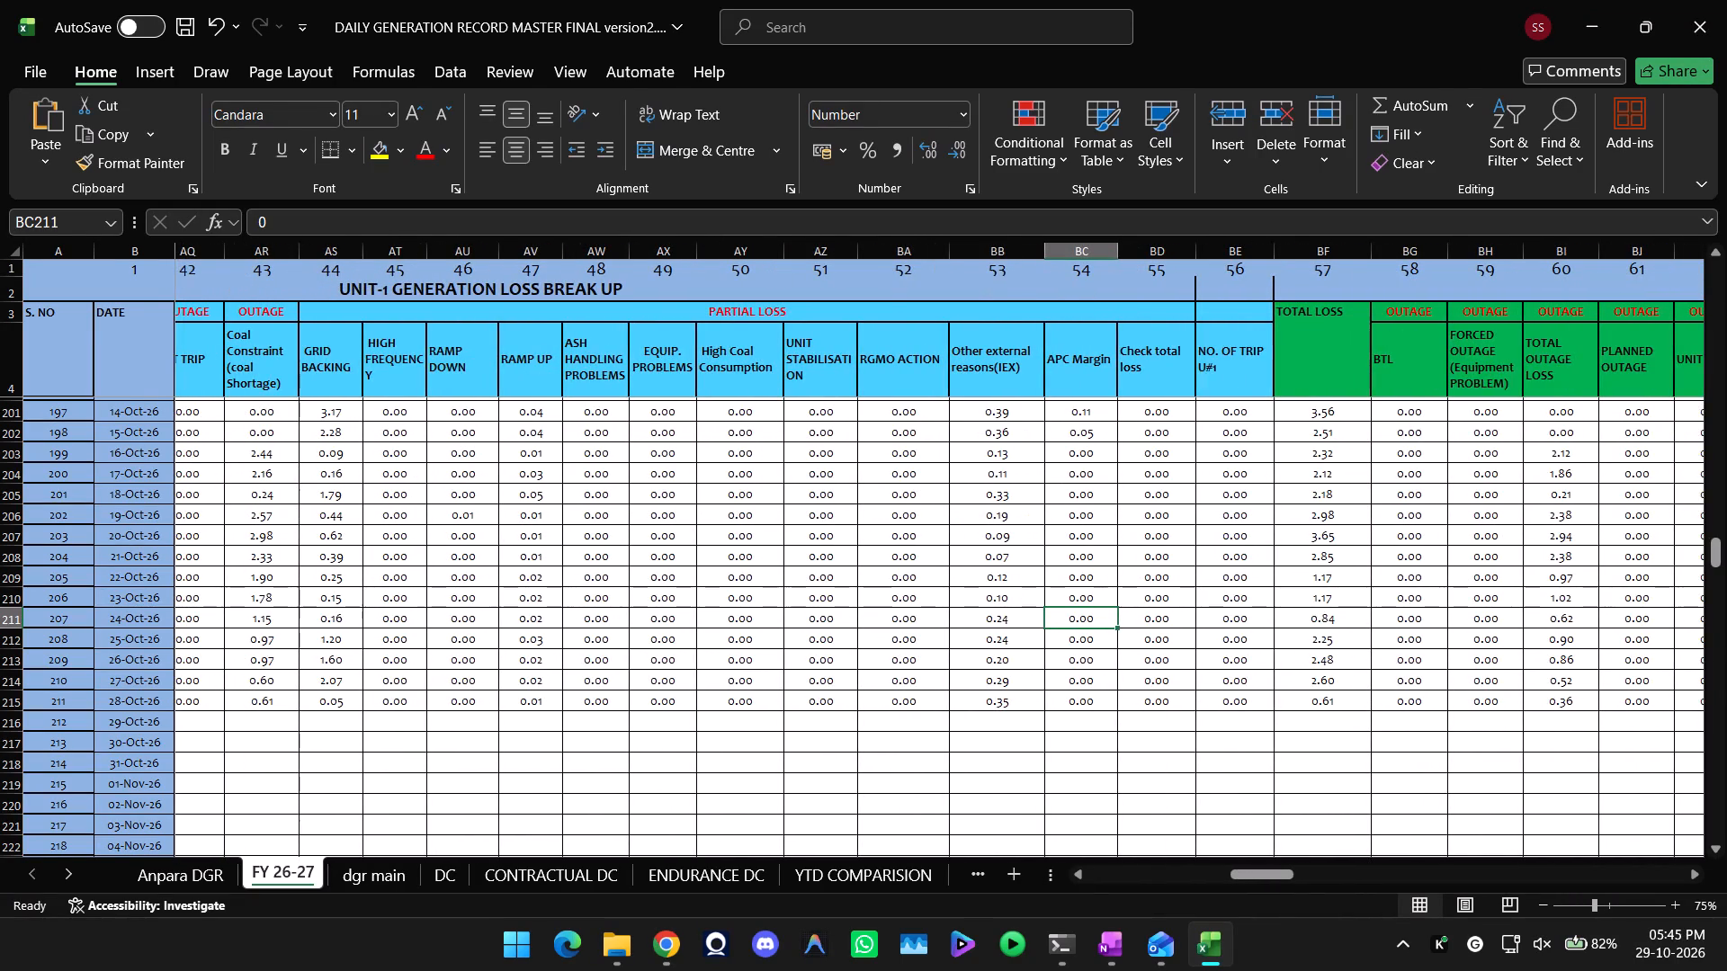
scroll(931, 608, left, 1)
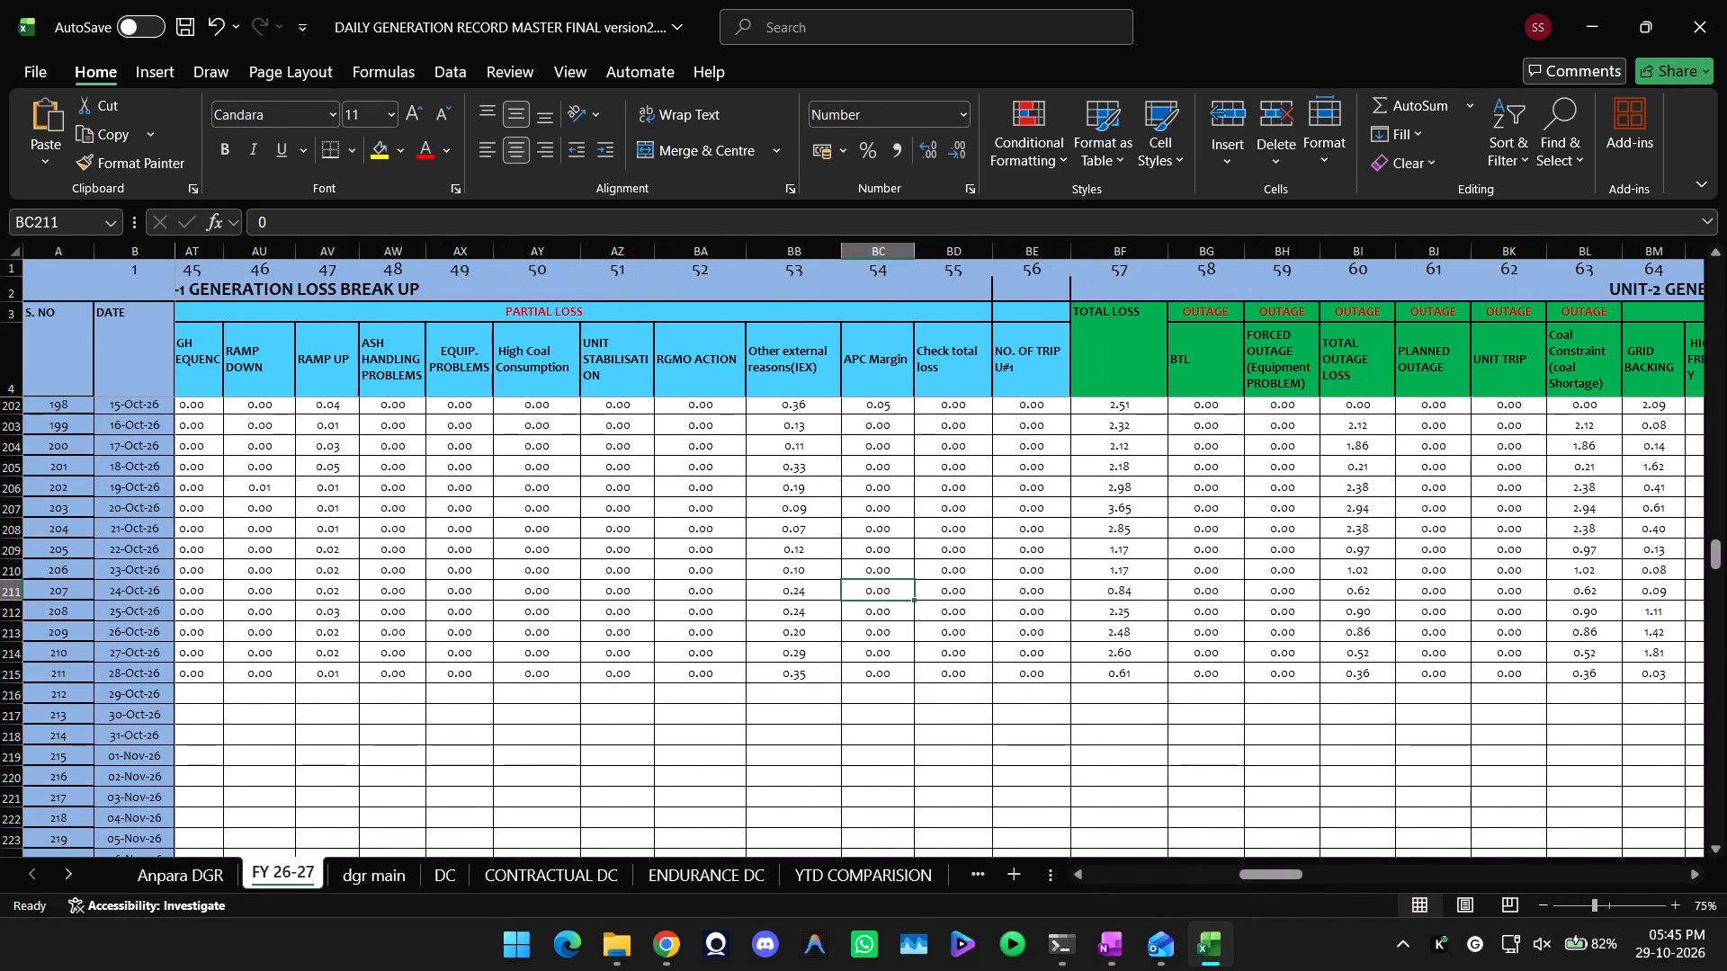
scroll(877, 617, left, 1)
scroll(877, 617, right, 2)
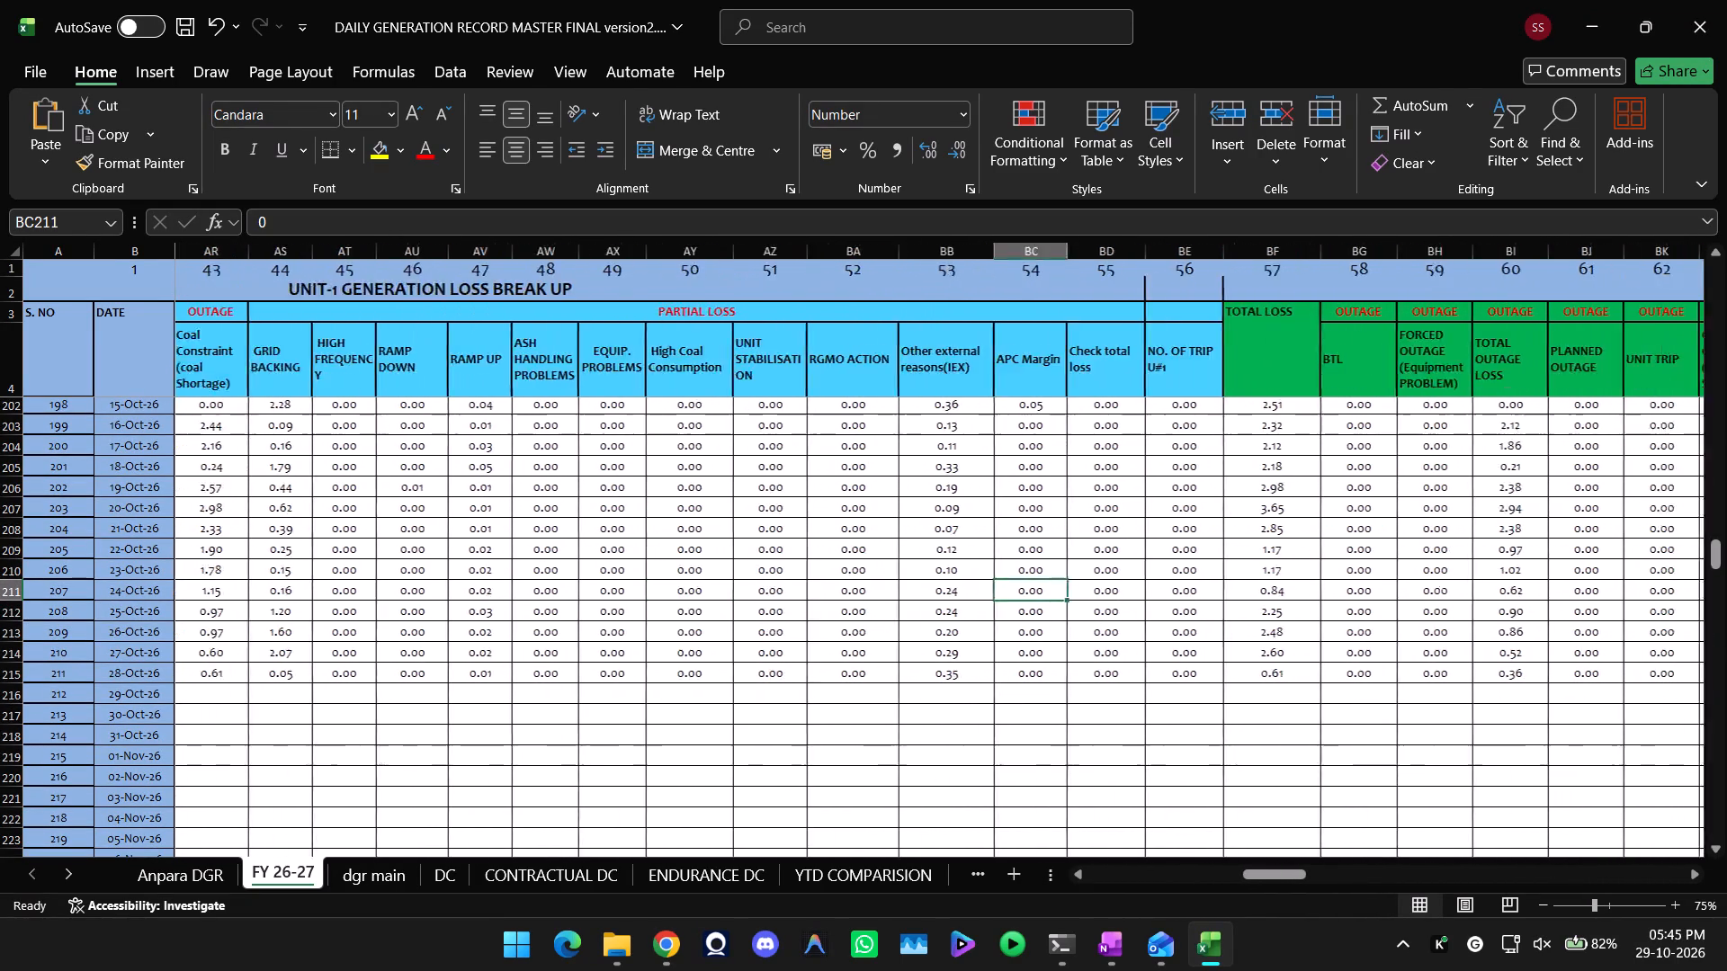
scroll(877, 617, right, 1)
scroll(877, 617, left, 4)
scroll(877, 617, right, 2)
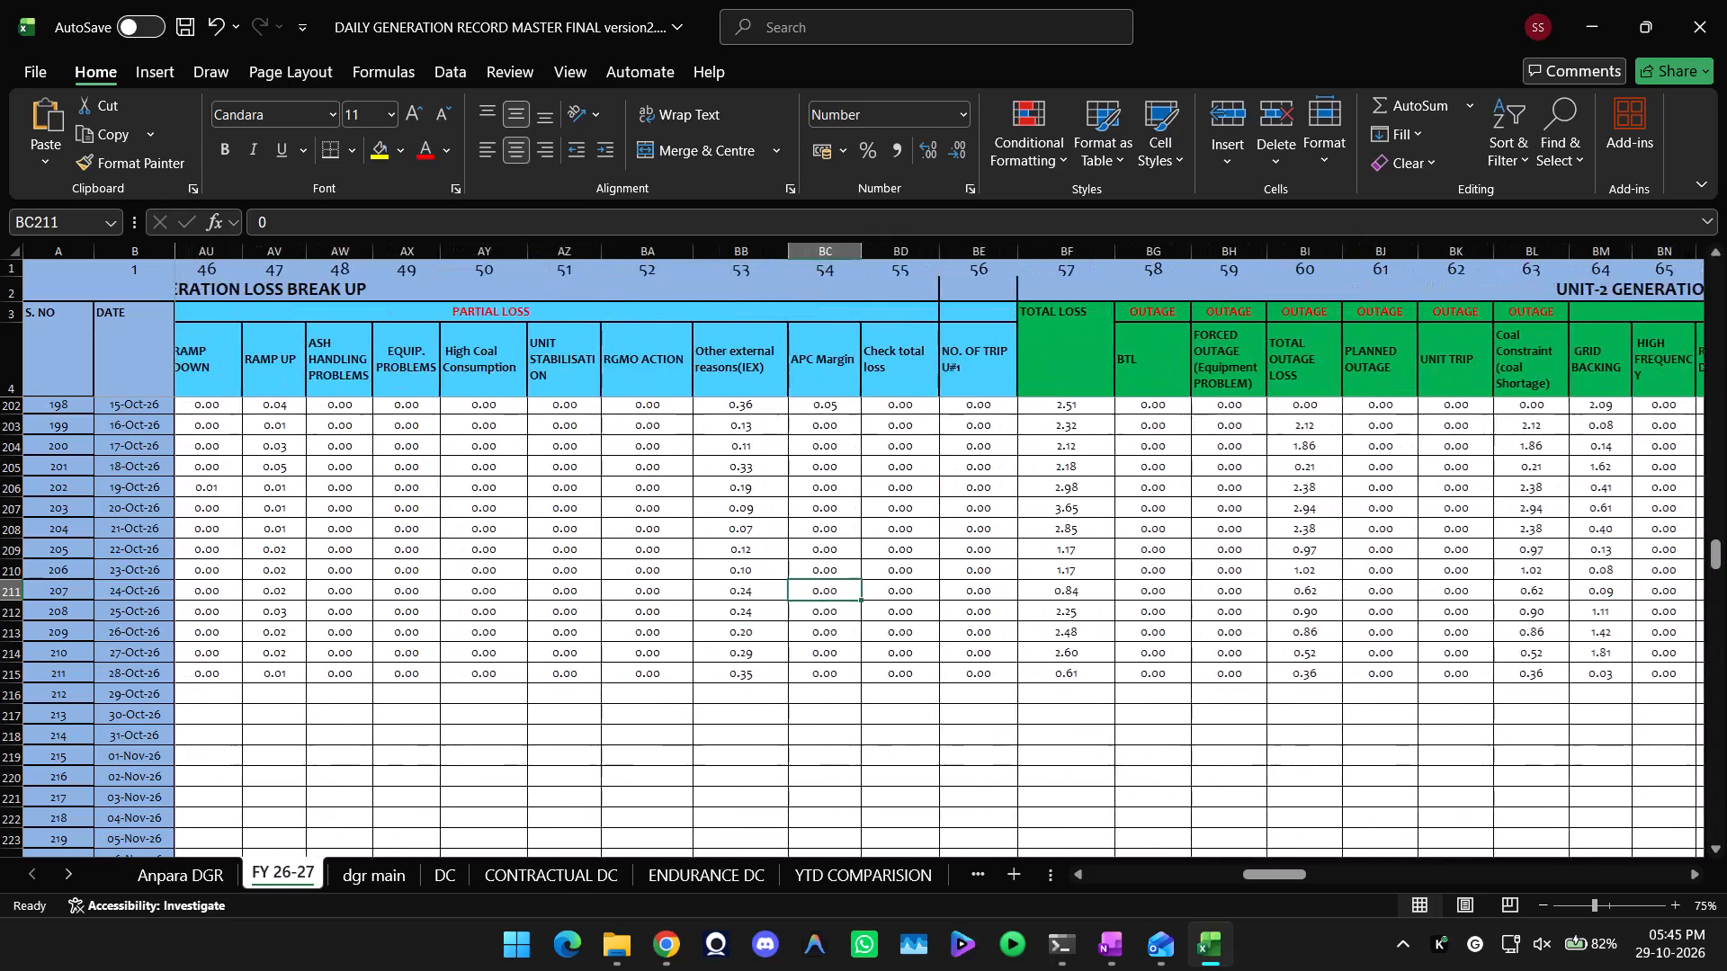
scroll(877, 617, right, 2)
Check the individual Unit-1 APC Margin cells for 24-Oct-26 through 28-Oct-26.
click(951, 616)
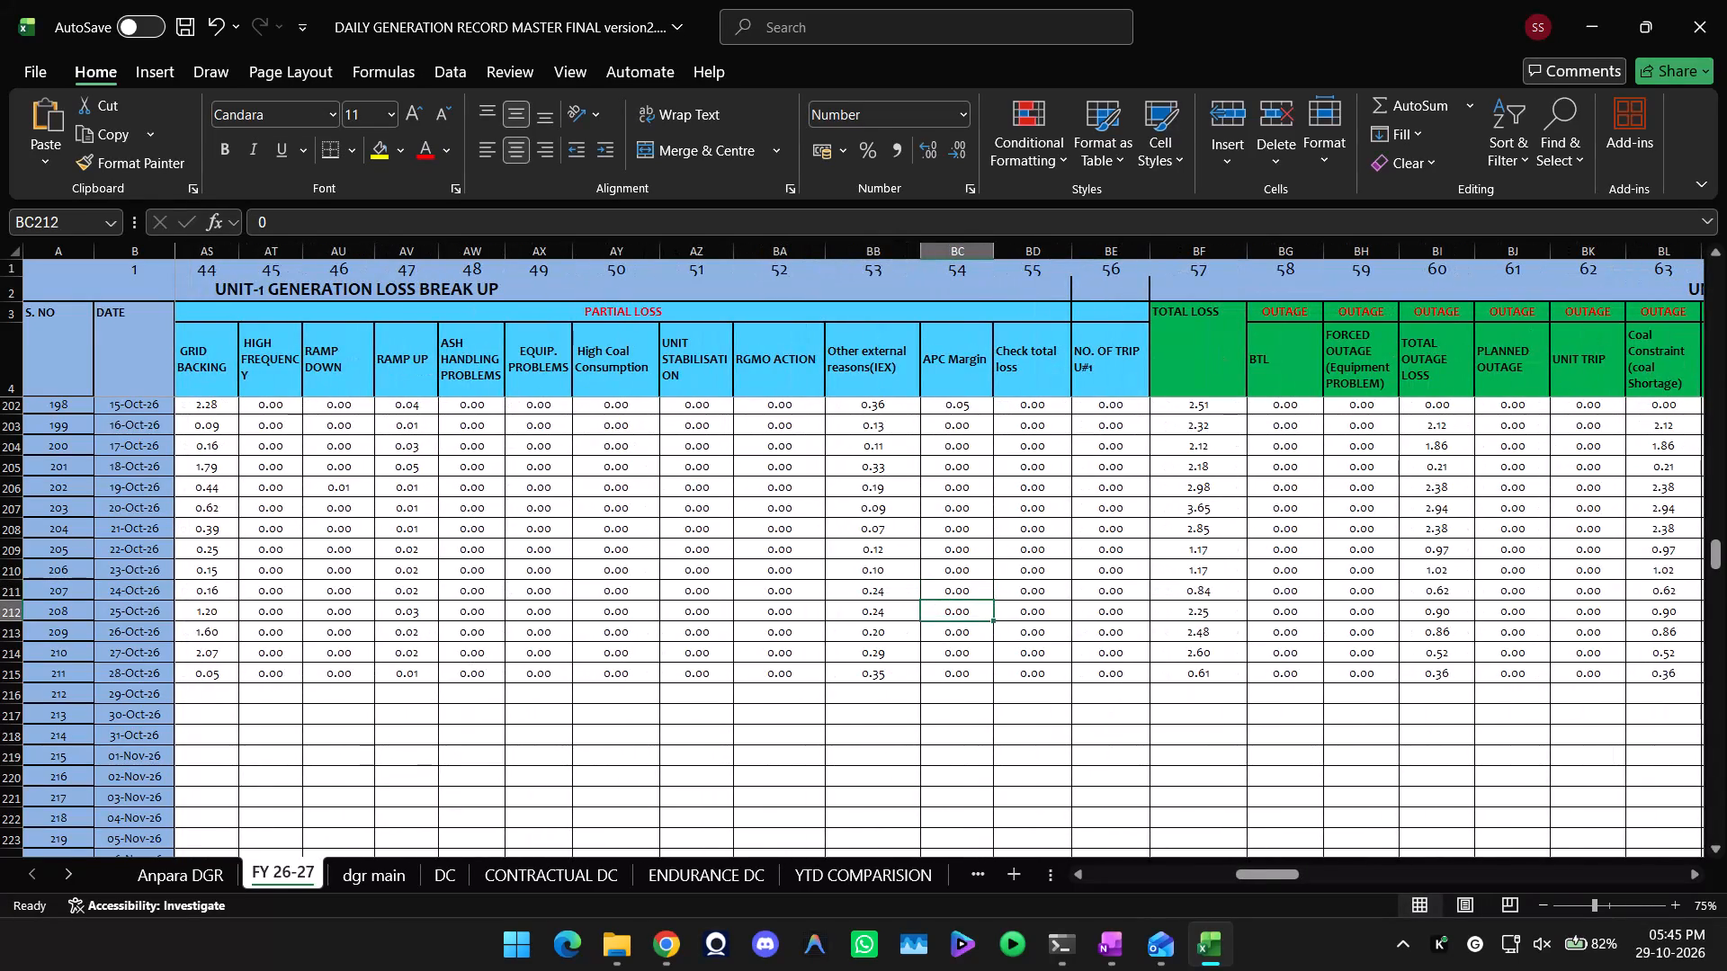
click(956, 635)
click(962, 656)
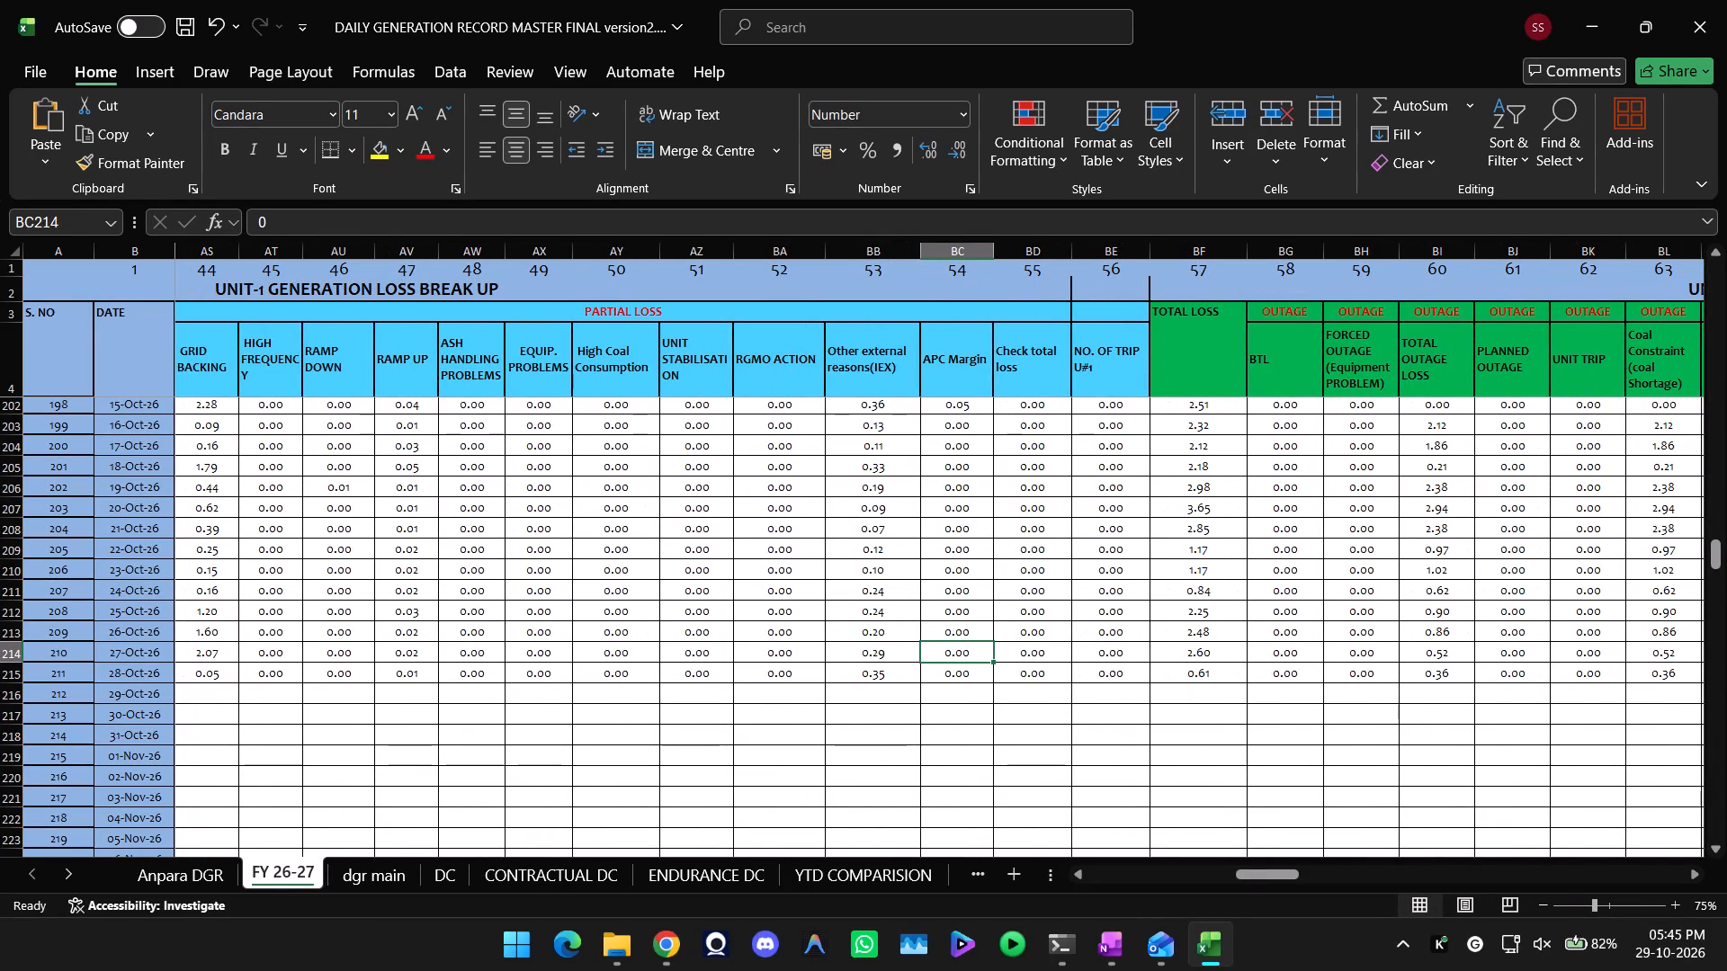
click(962, 675)
click(968, 592)
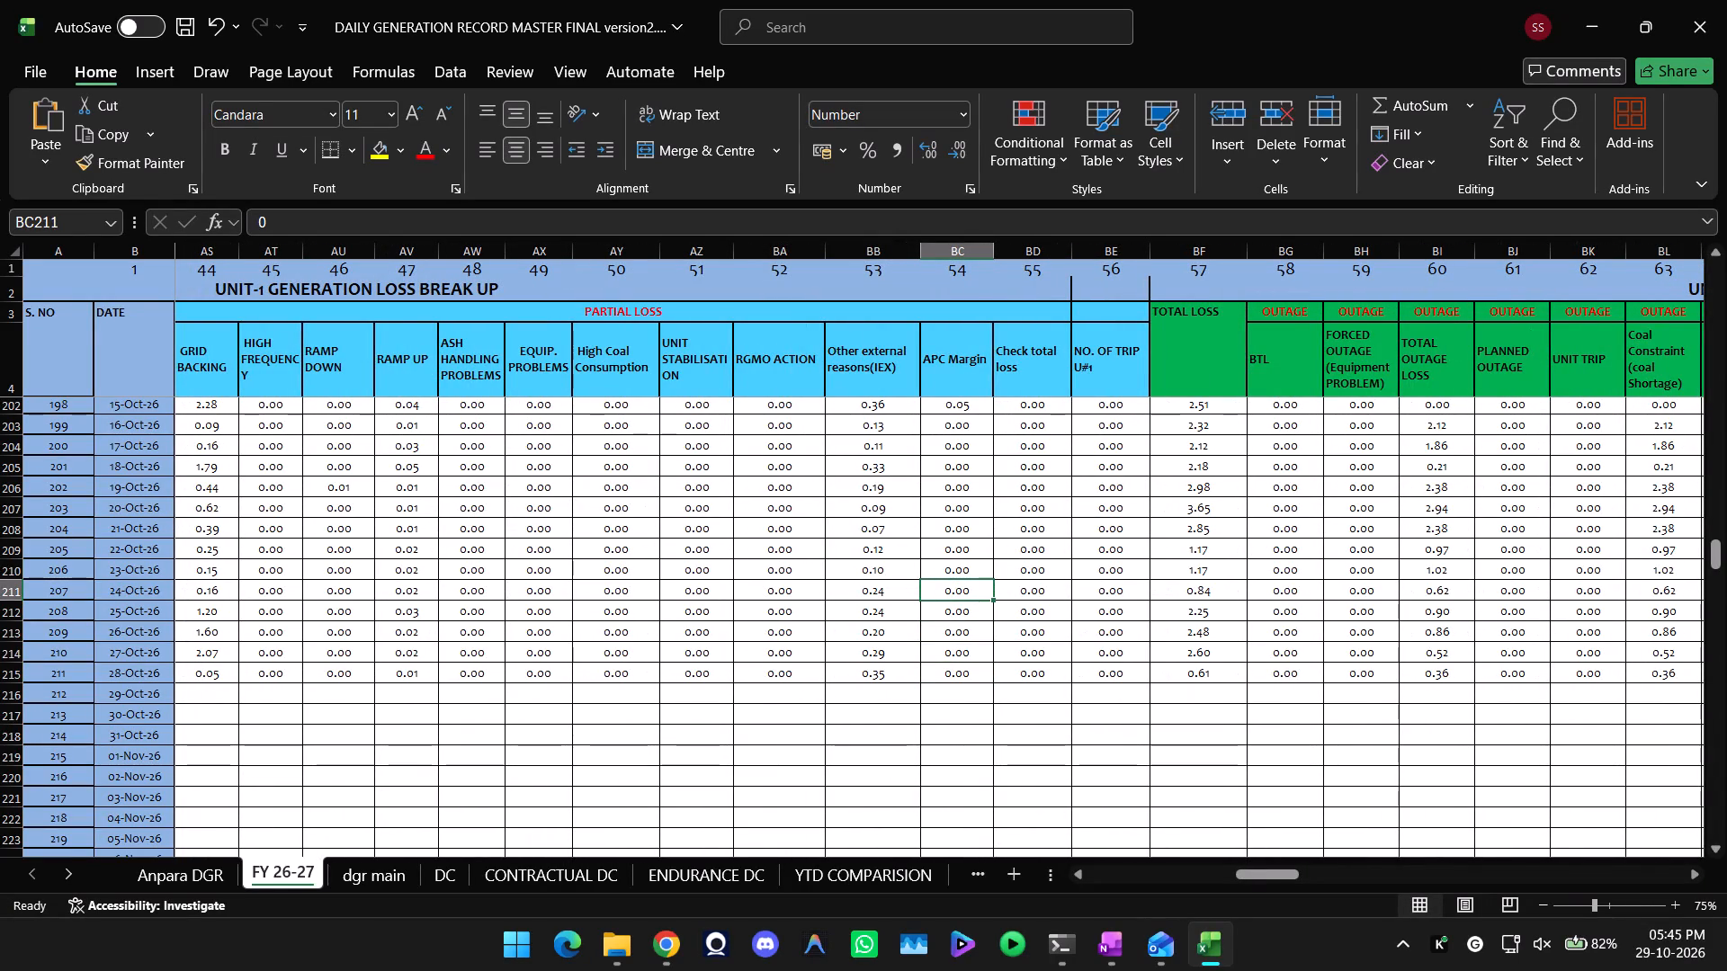
click(968, 615)
click(968, 628)
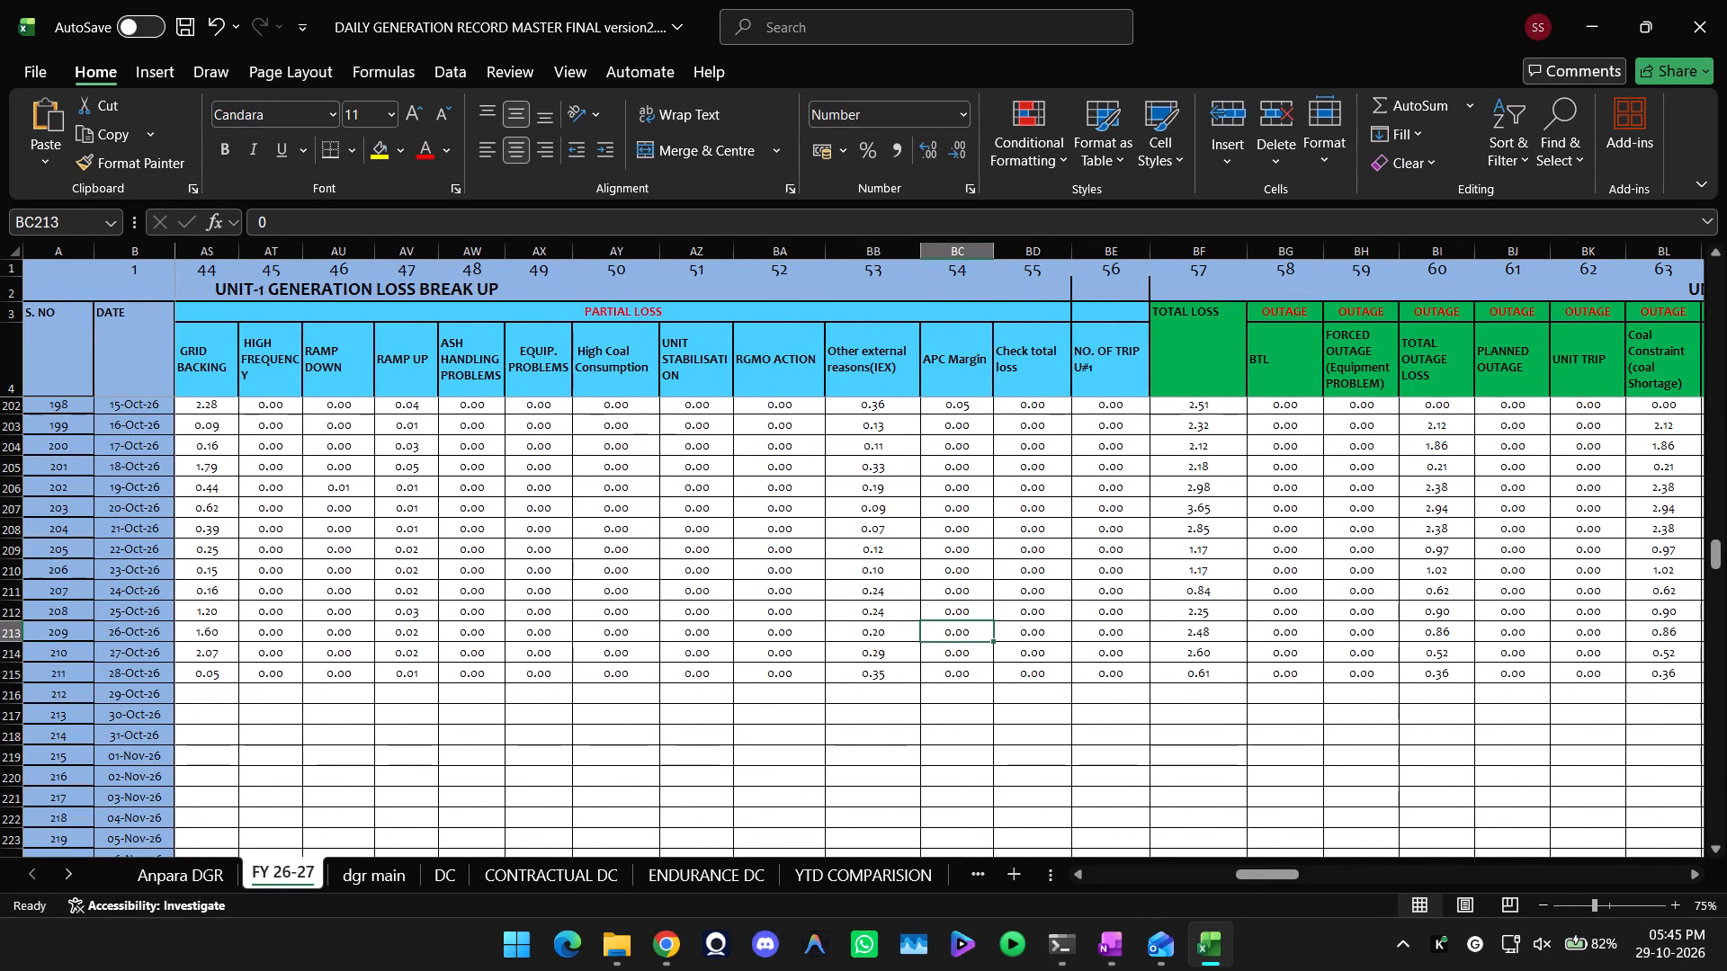
click(969, 645)
click(970, 674)
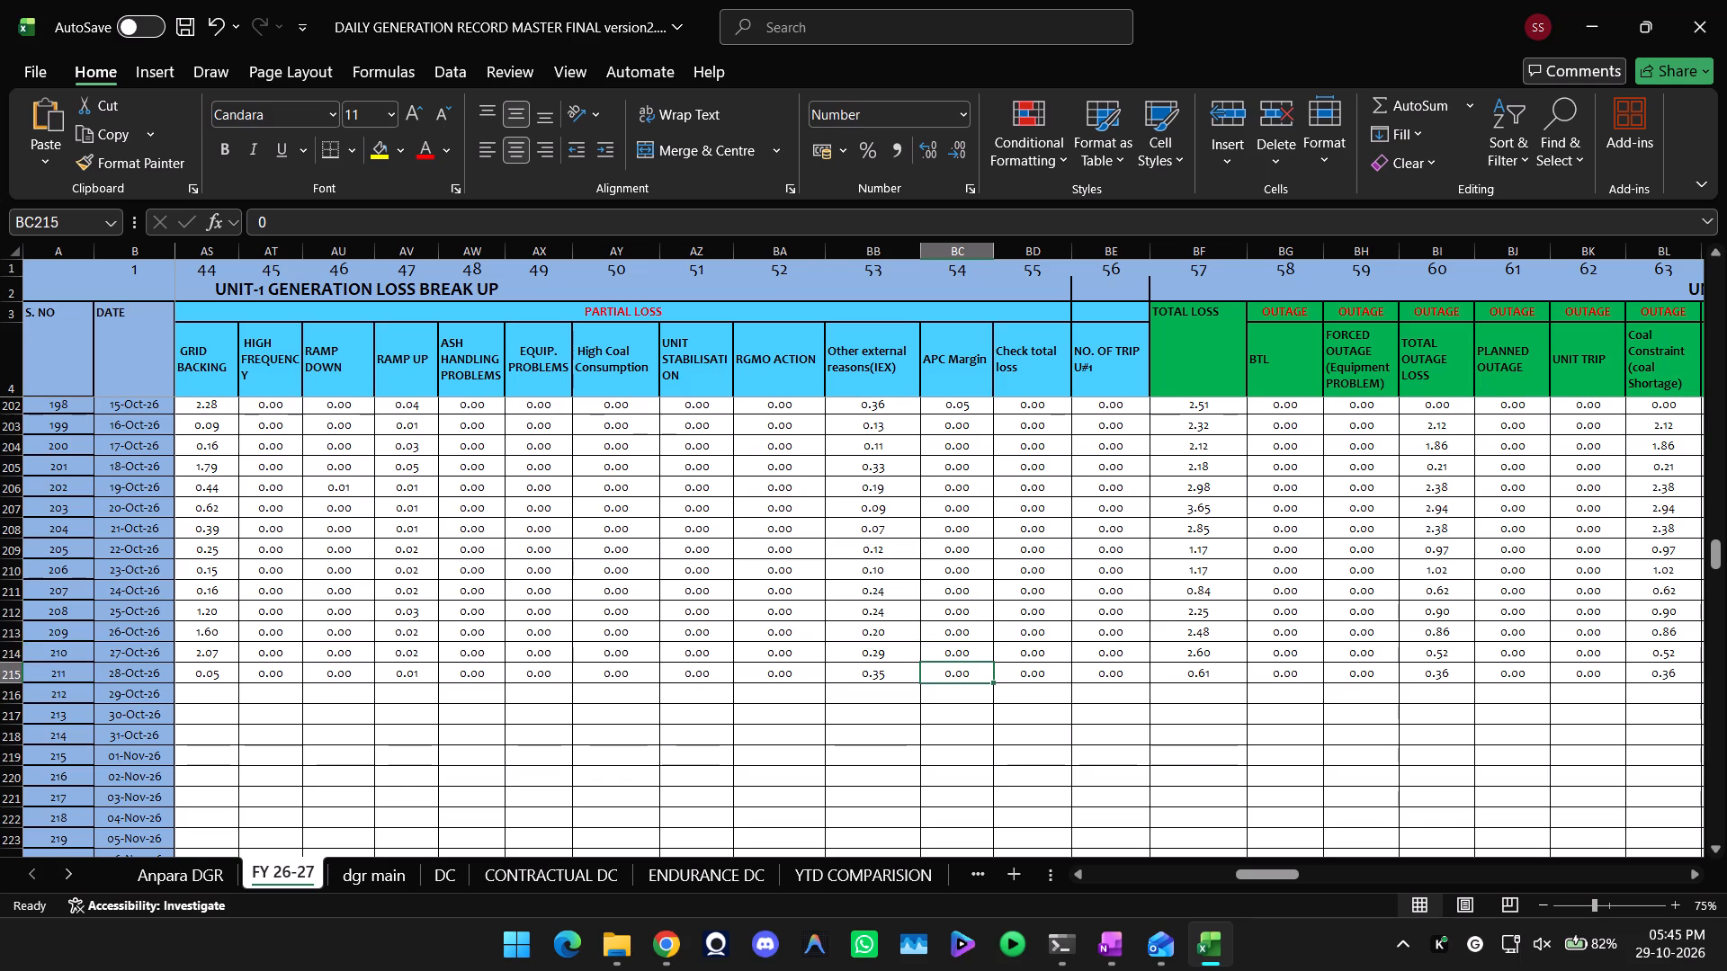
Review the Unit-2 generation loss columns and the Unit-1 and Unit-2 DC loss columns for October up to 28-Oct-26.
scroll(833, 661, right, 1)
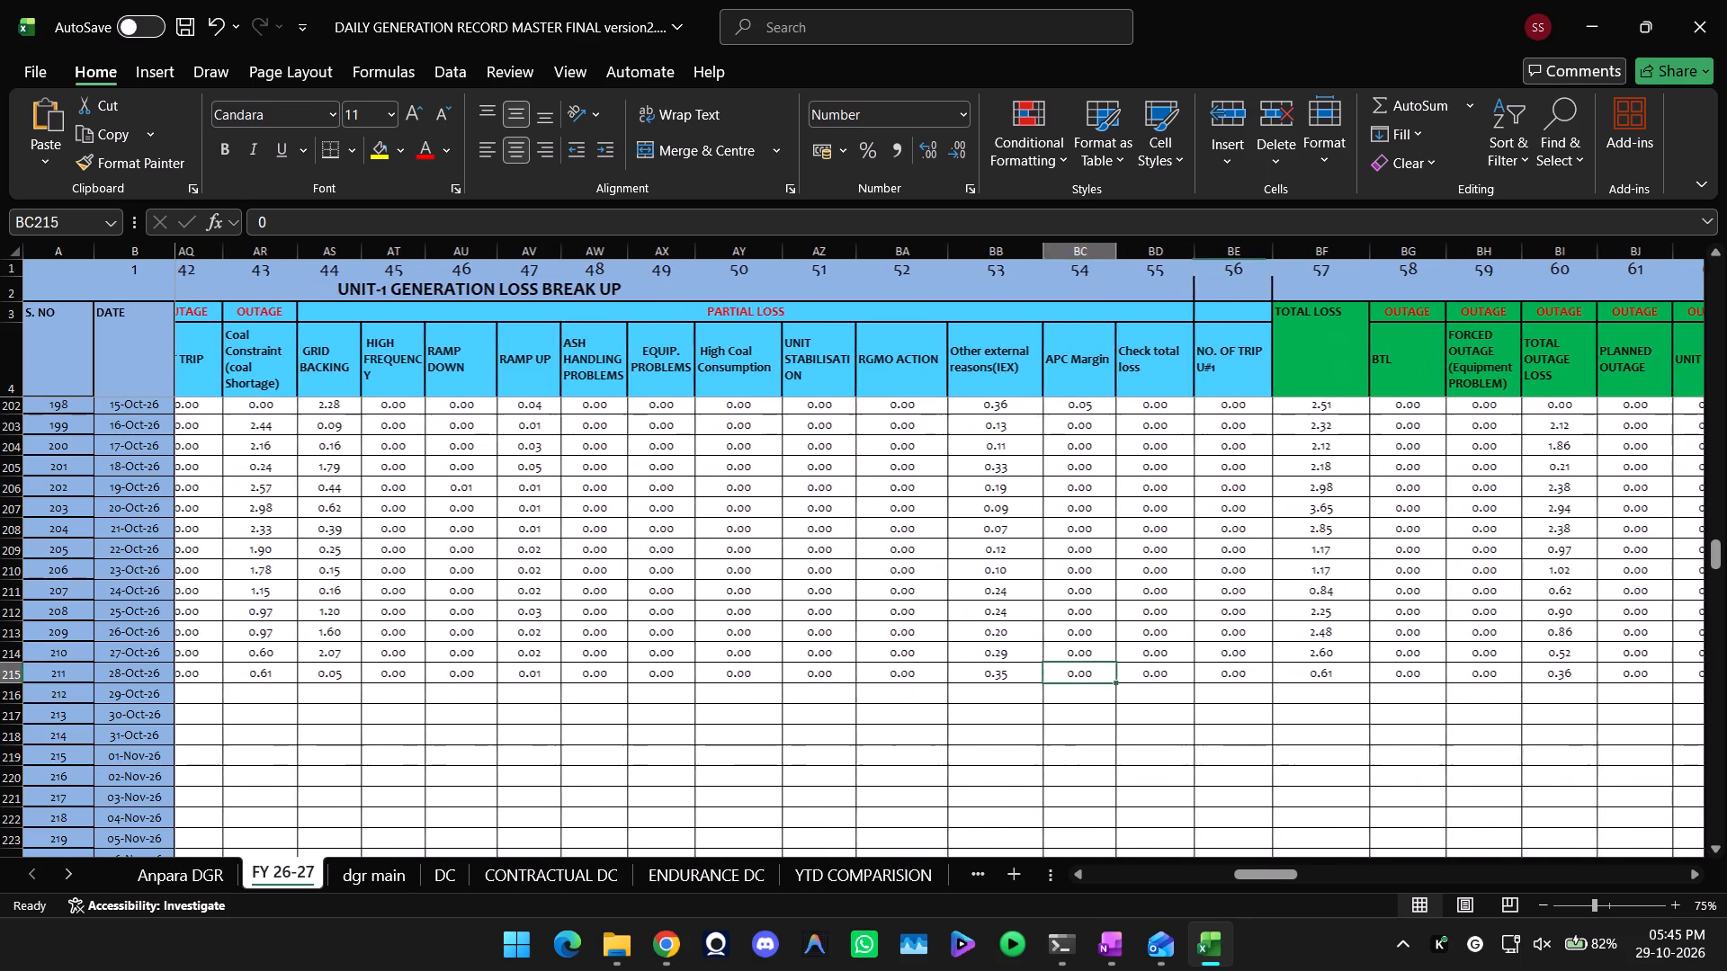
scroll(833, 661, left, 2)
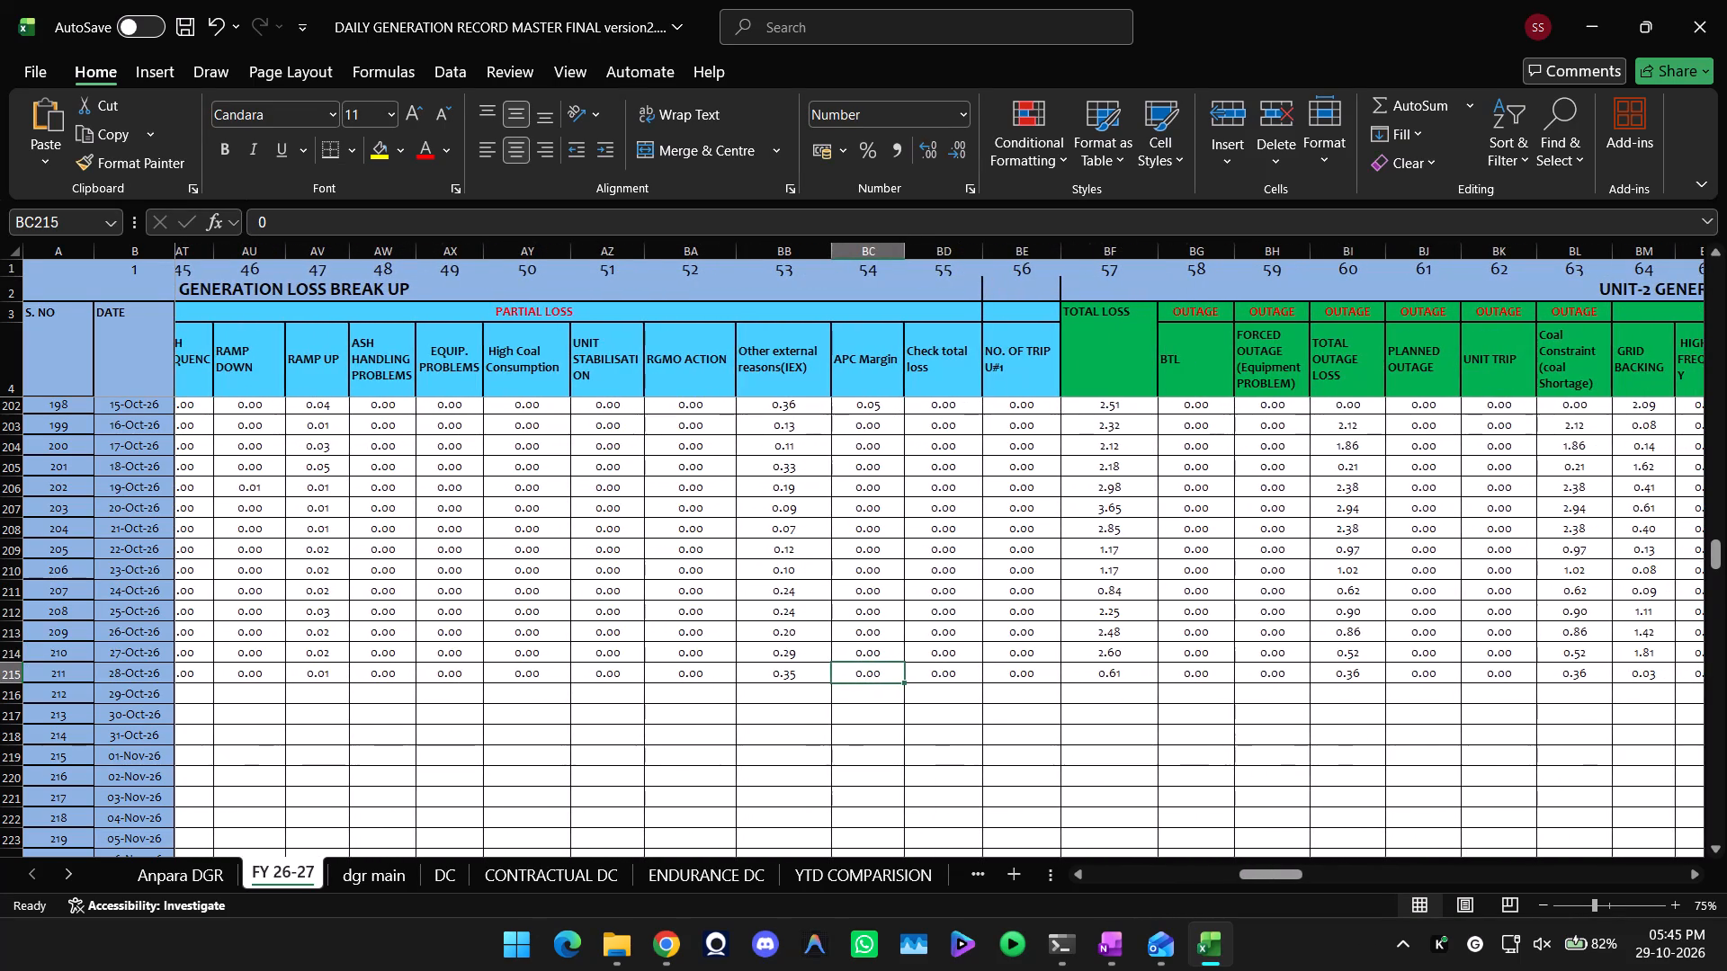
scroll(916, 628, left, 7)
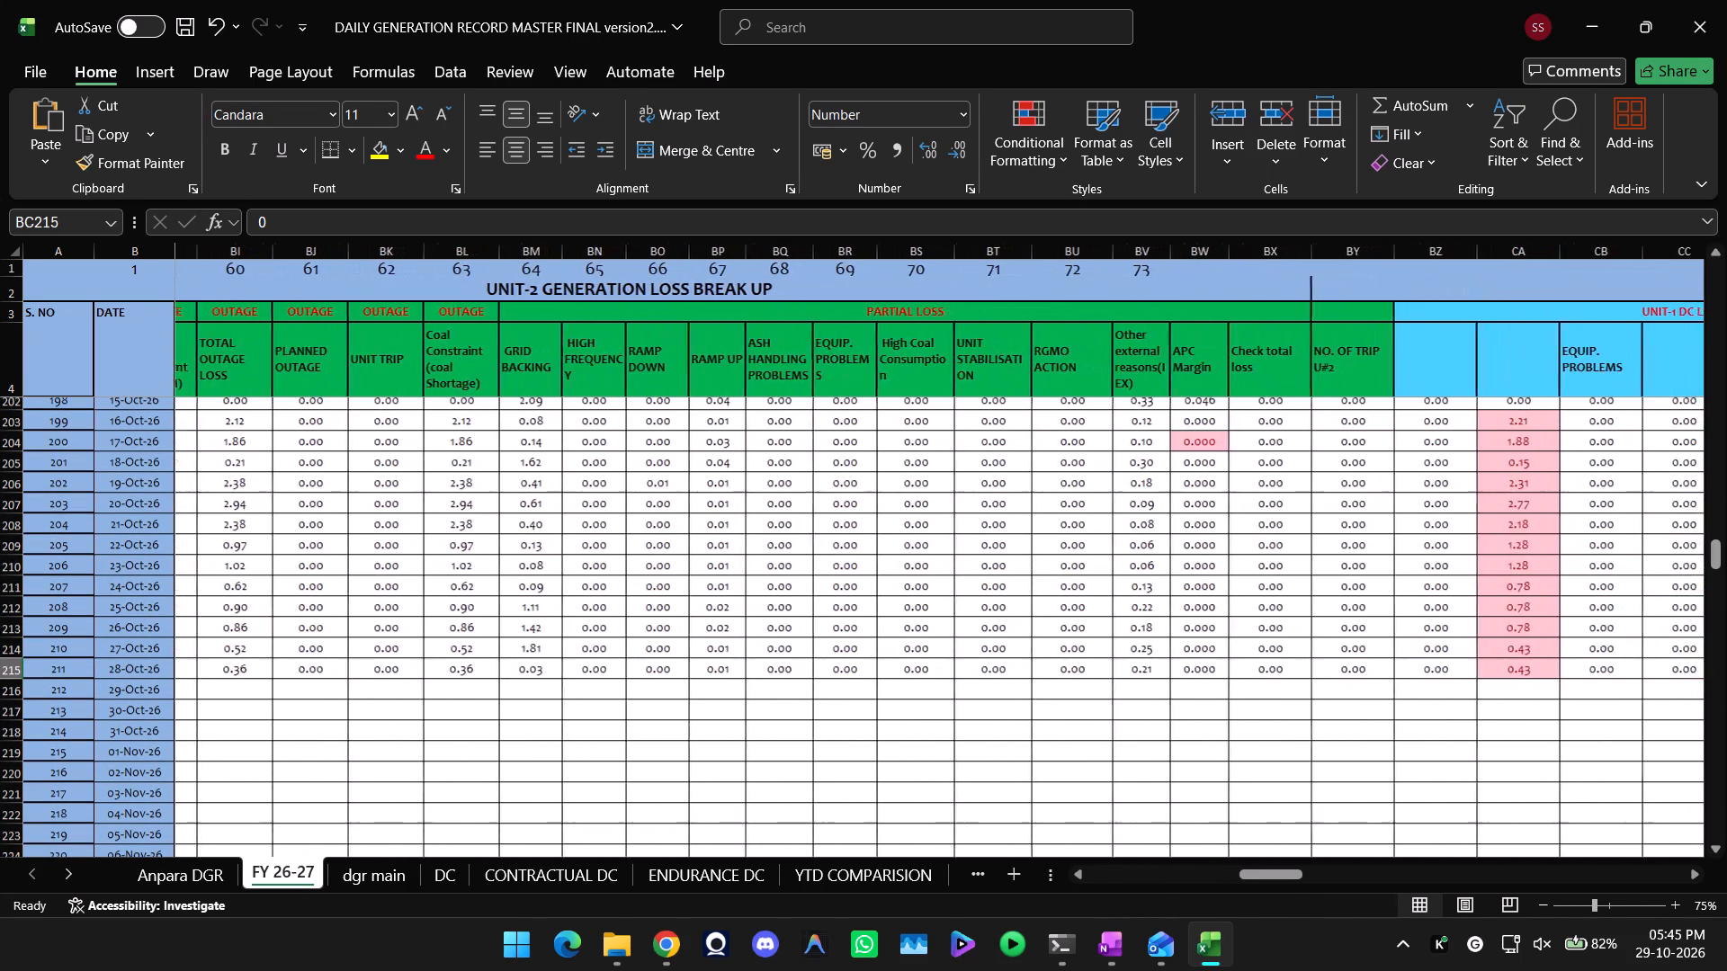
scroll(916, 628, left, 1)
scroll(916, 628, up, 1)
scroll(916, 628, left, 2)
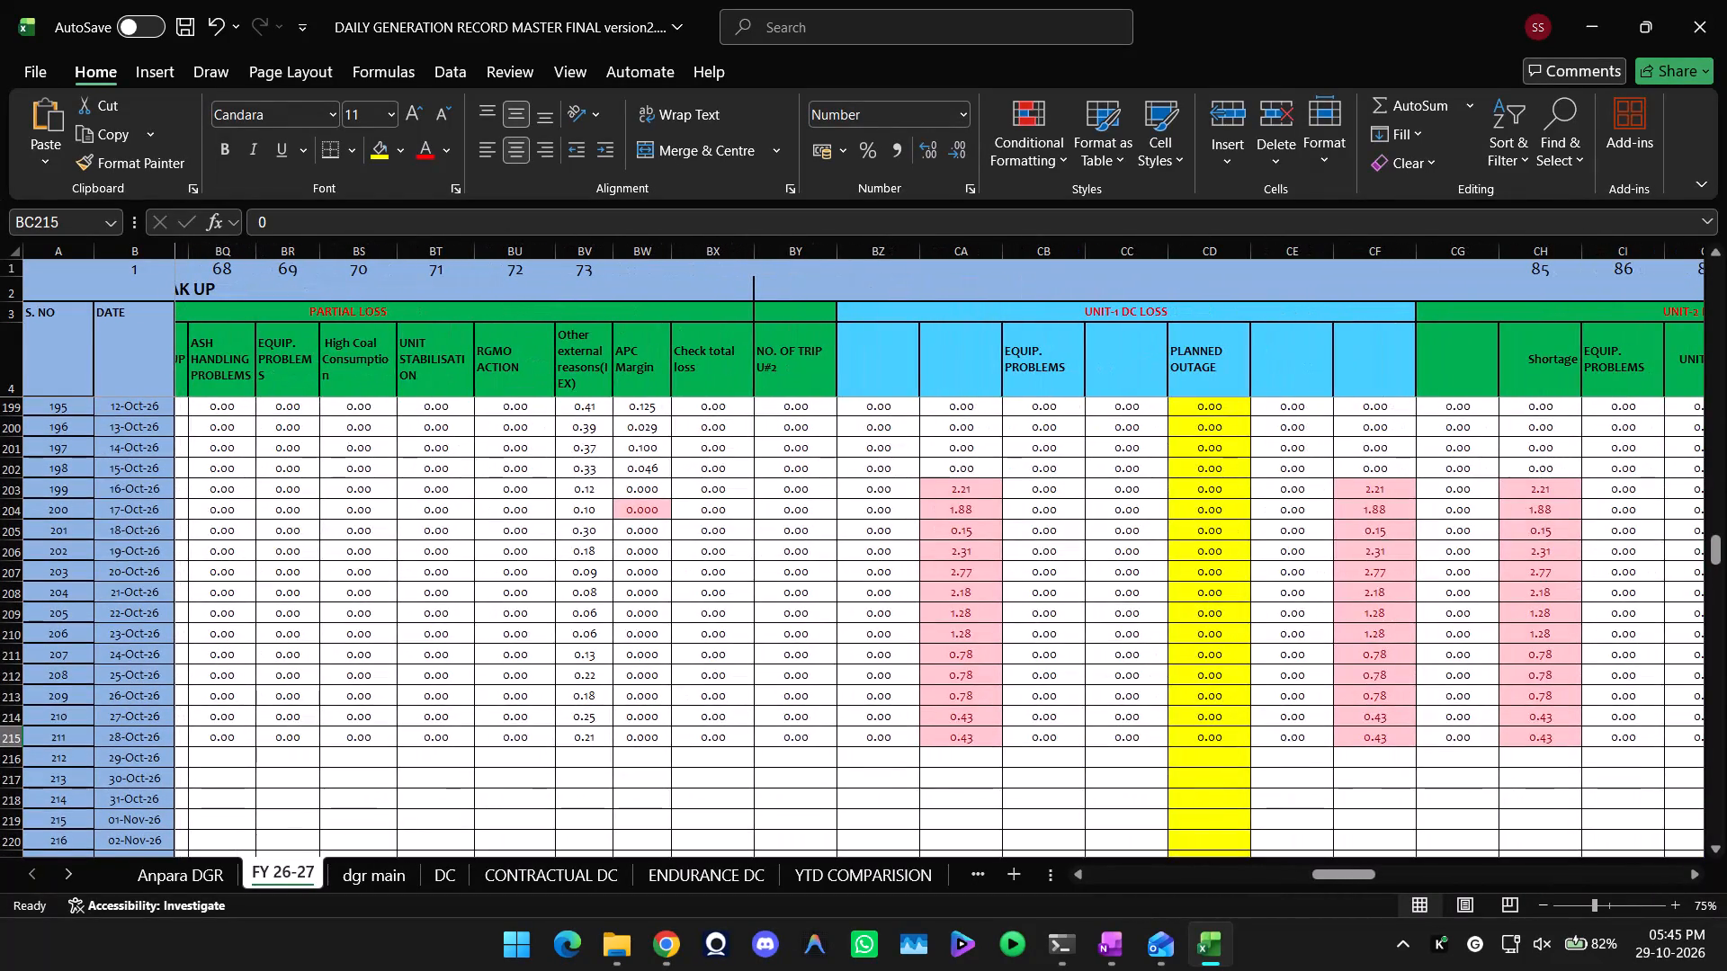
scroll(916, 628, down, 1)
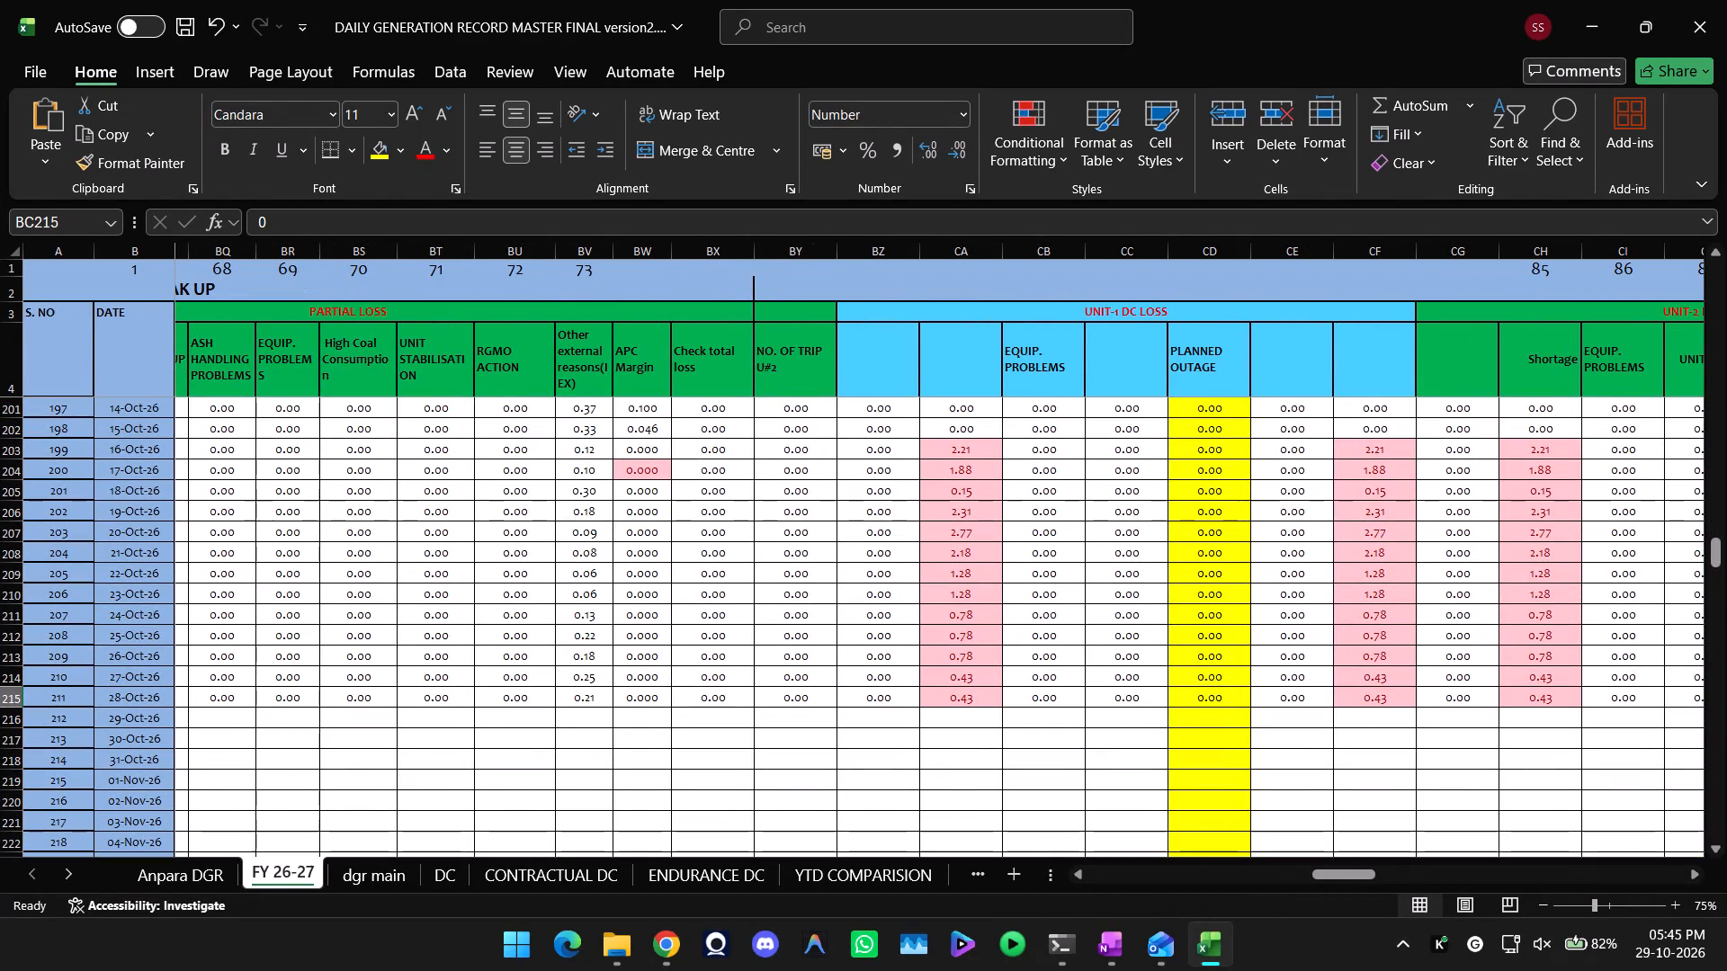
scroll(1042, 692, left, 3)
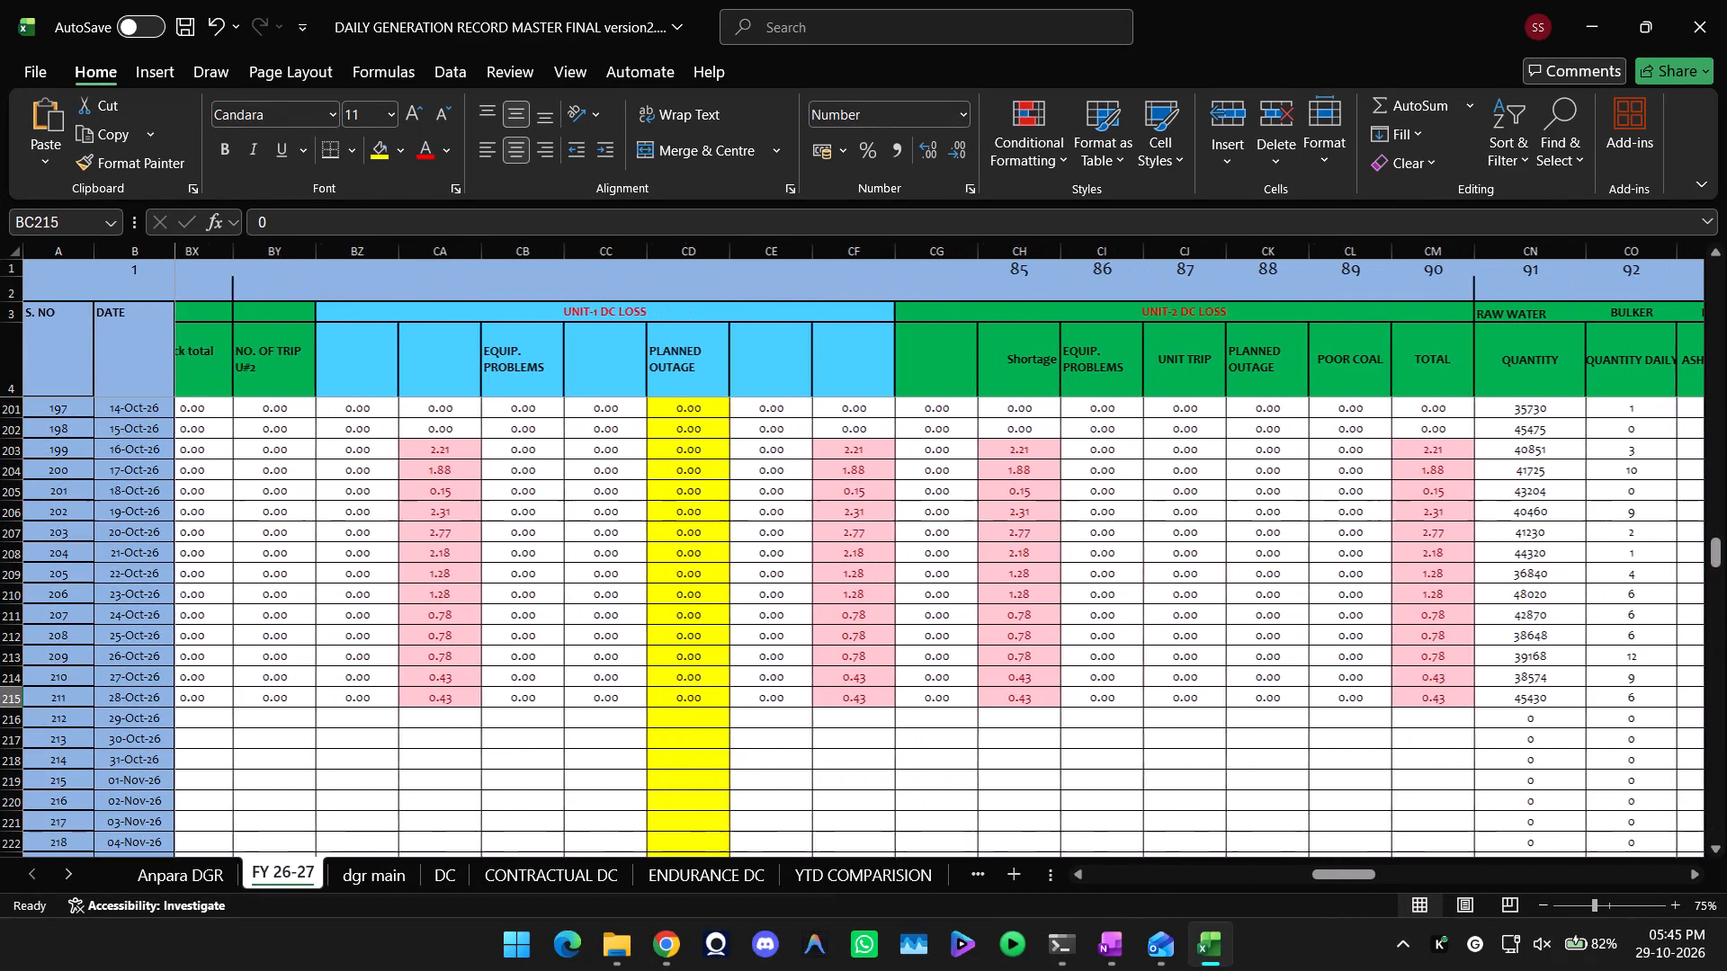
scroll(1042, 692, left, 2)
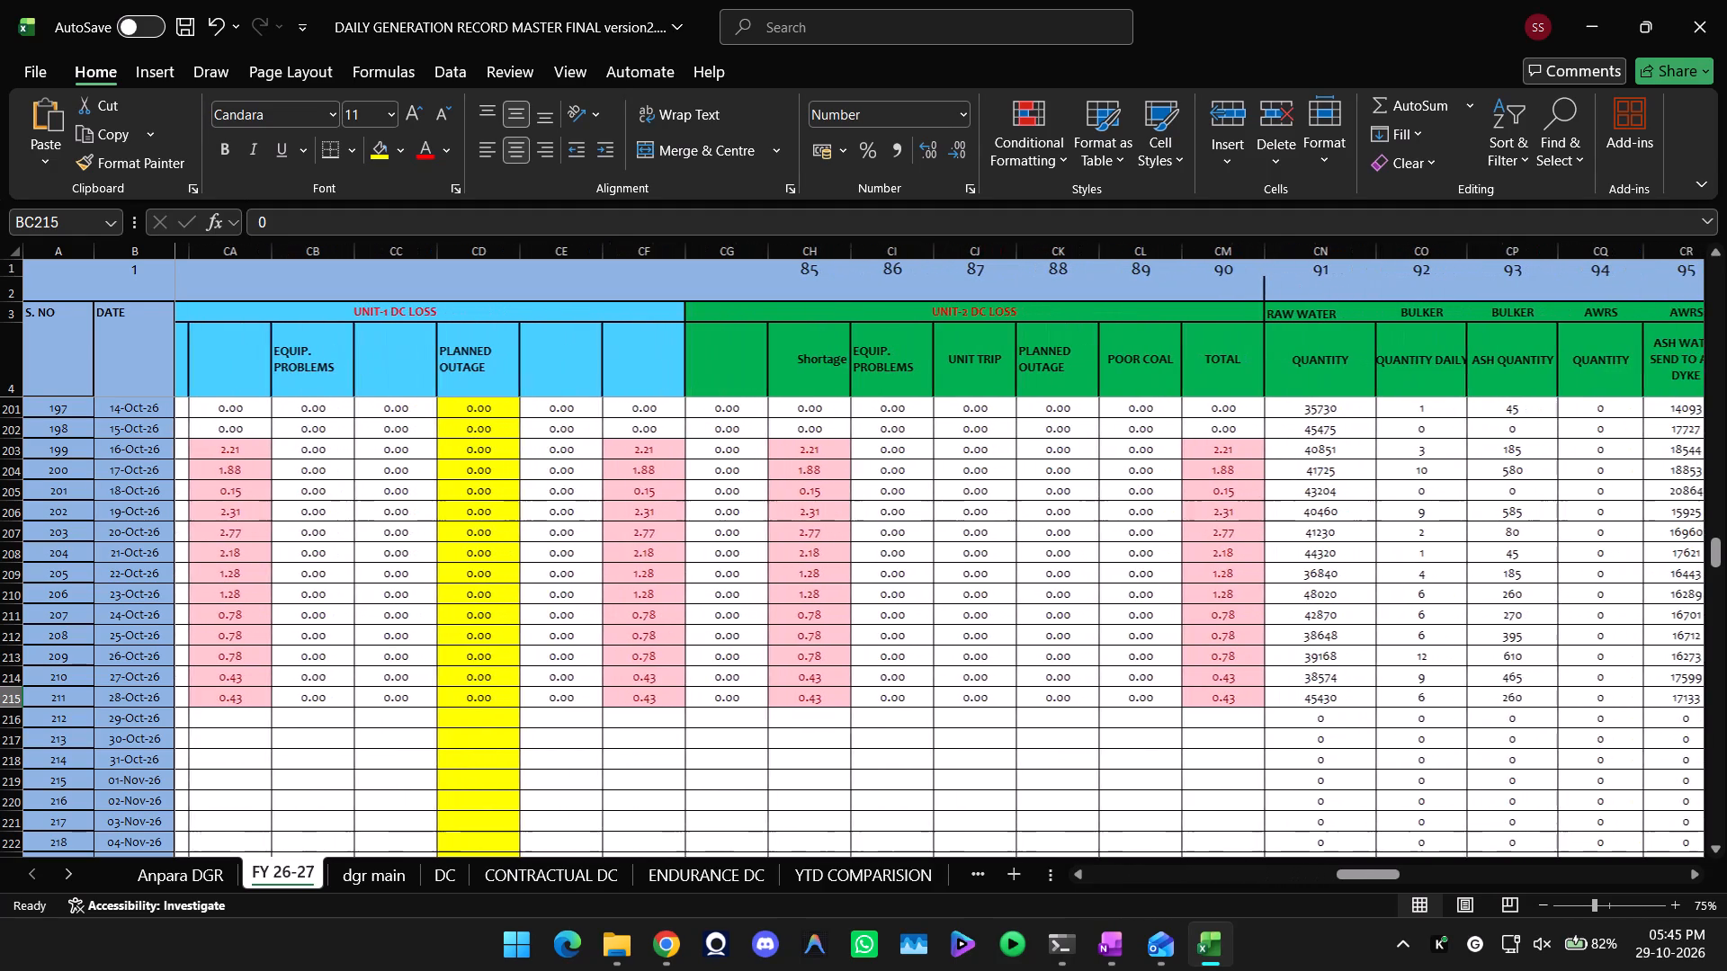
scroll(1042, 692, left, 1)
scroll(1042, 692, right, 2)
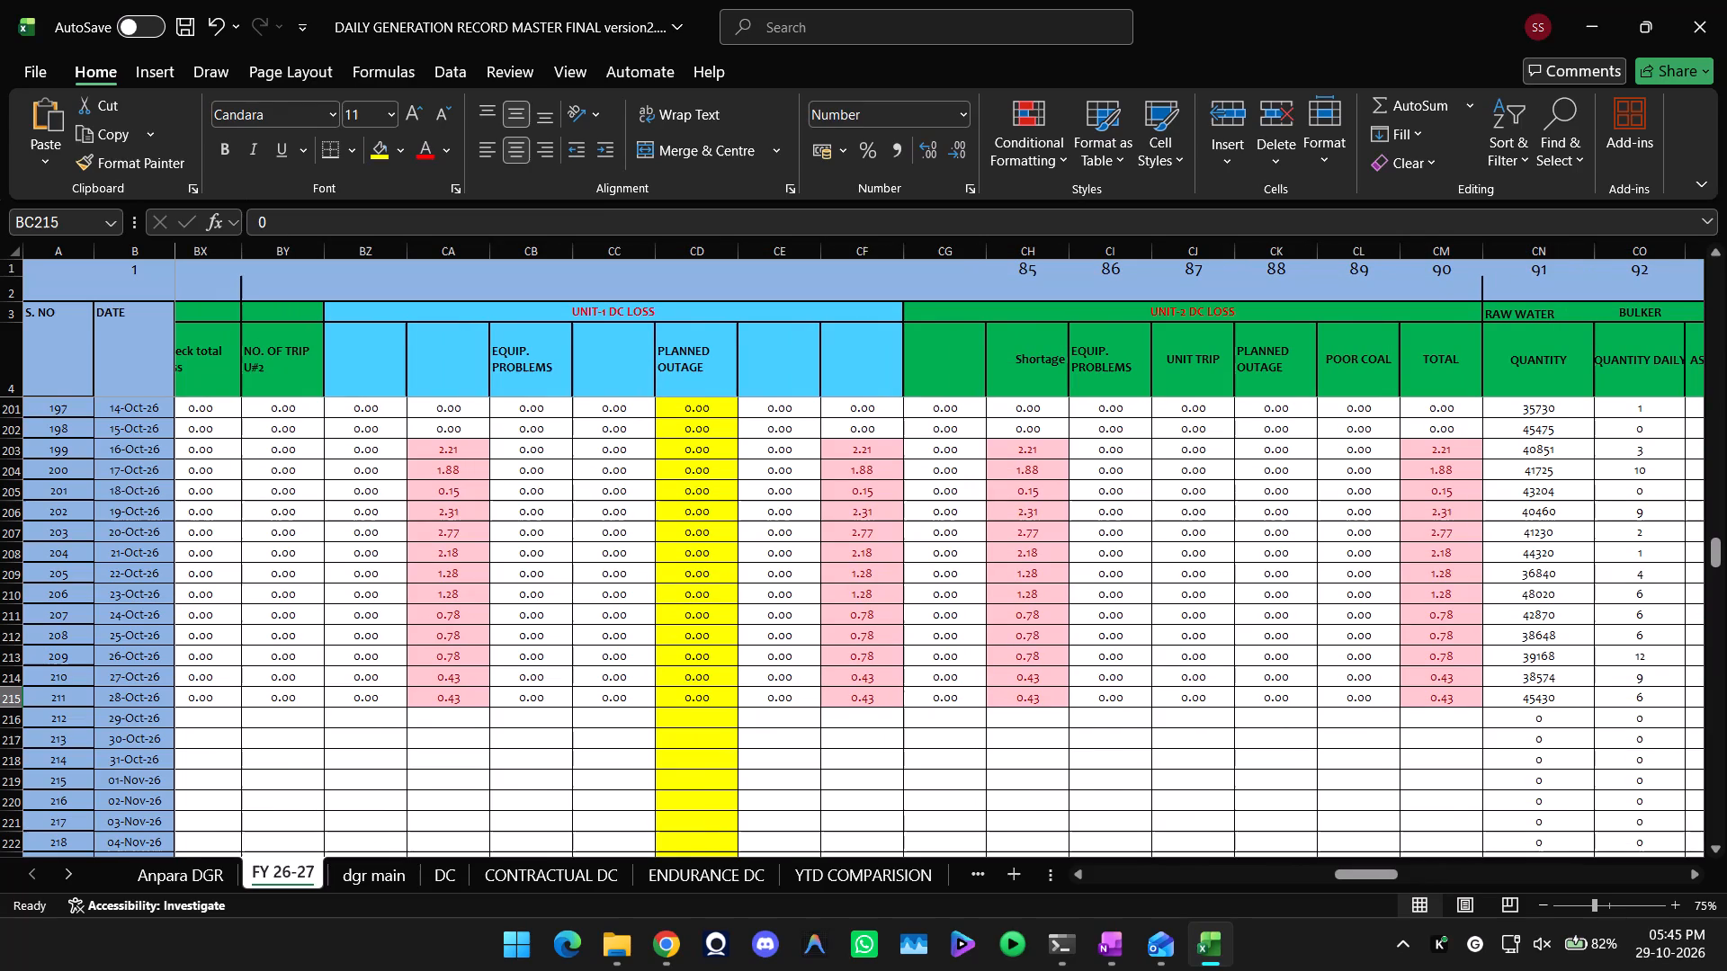
Open the DC sheet and look across its generation details and total row for 28-10-2026.
click(452, 866)
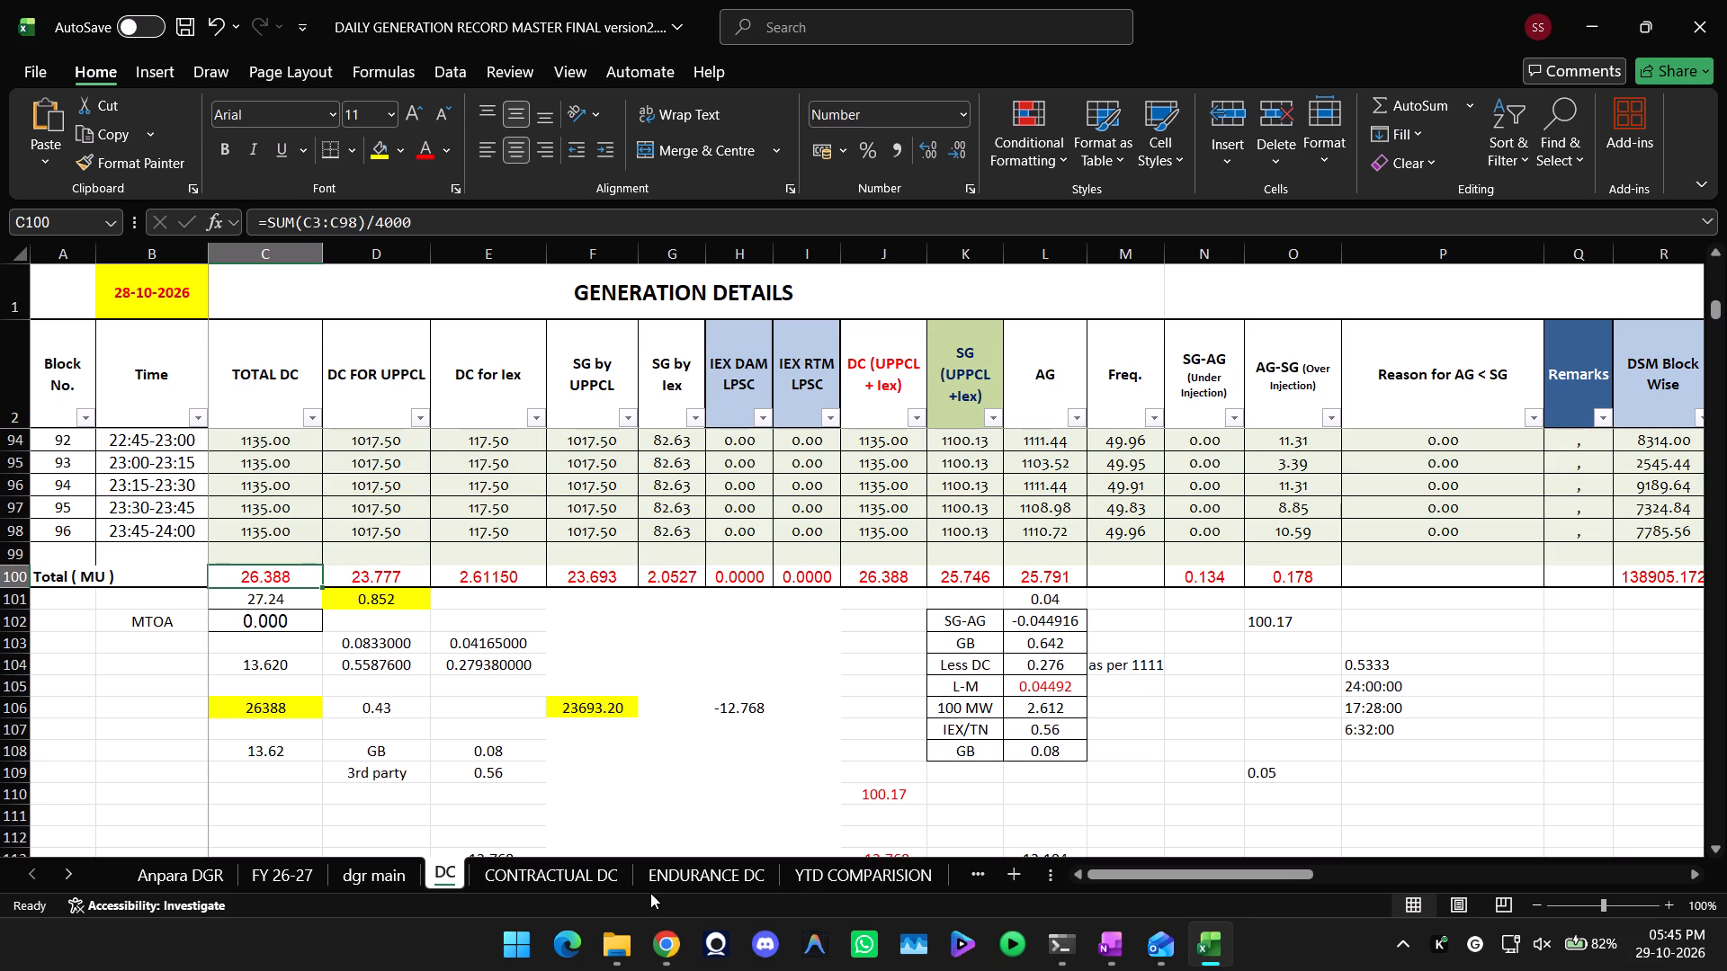
scroll(667, 889, left, 1)
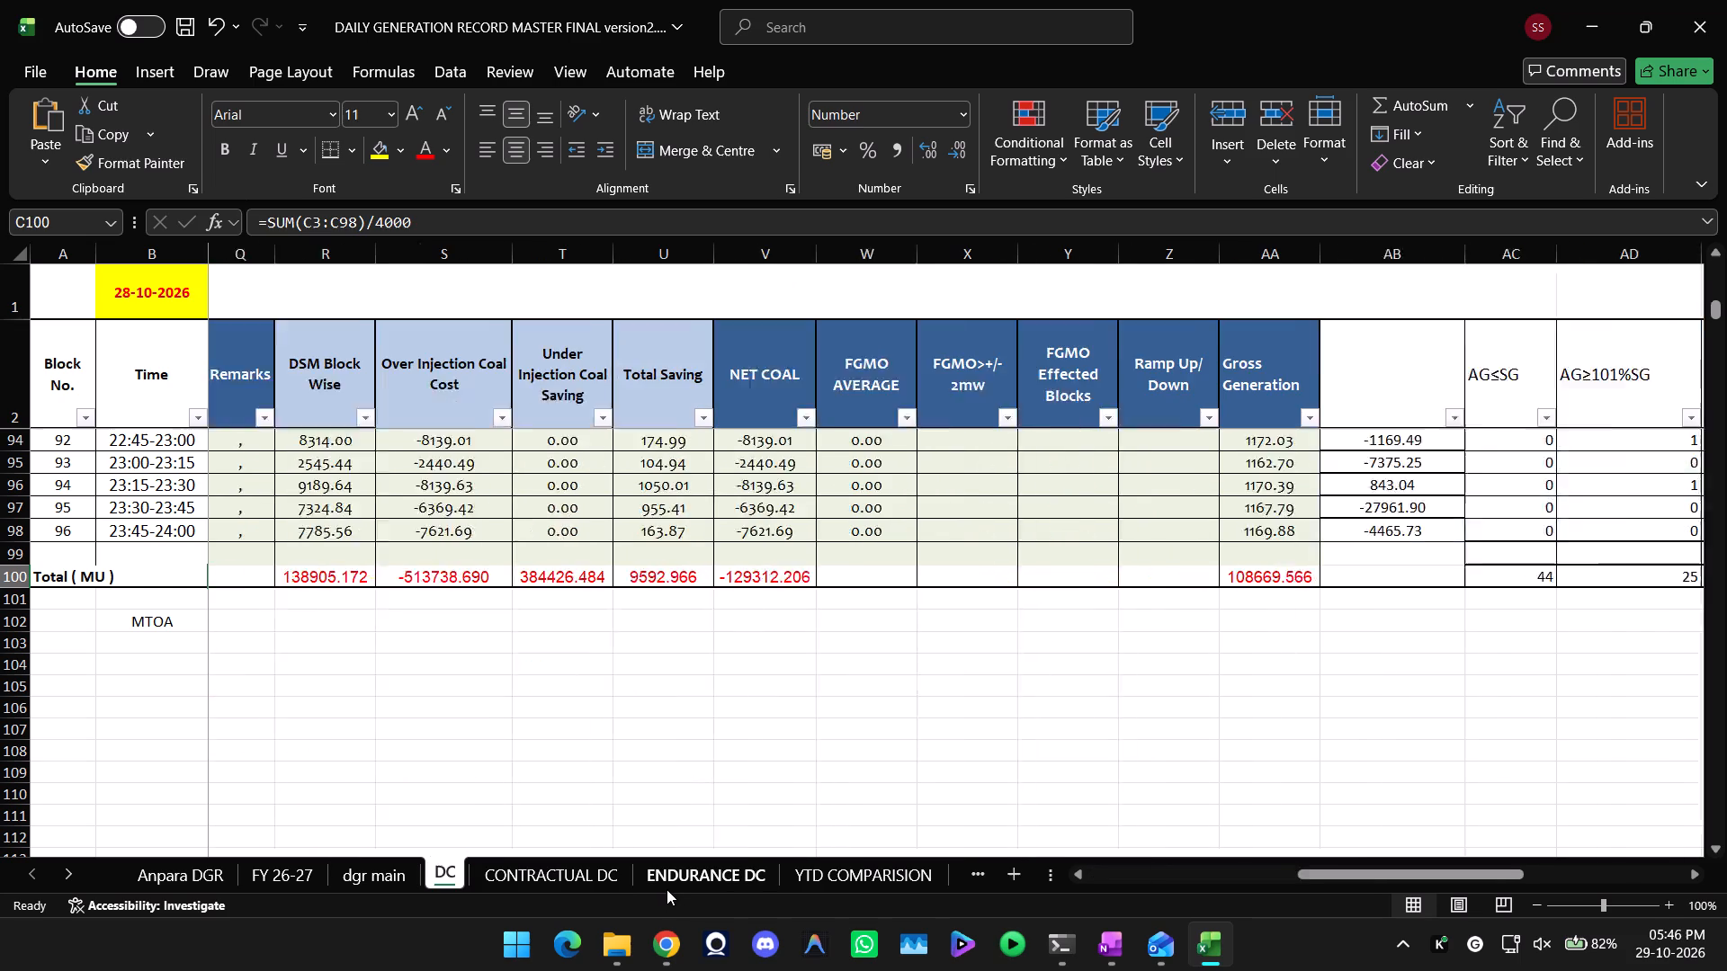
scroll(667, 889, left, 1)
scroll(667, 889, right, 3)
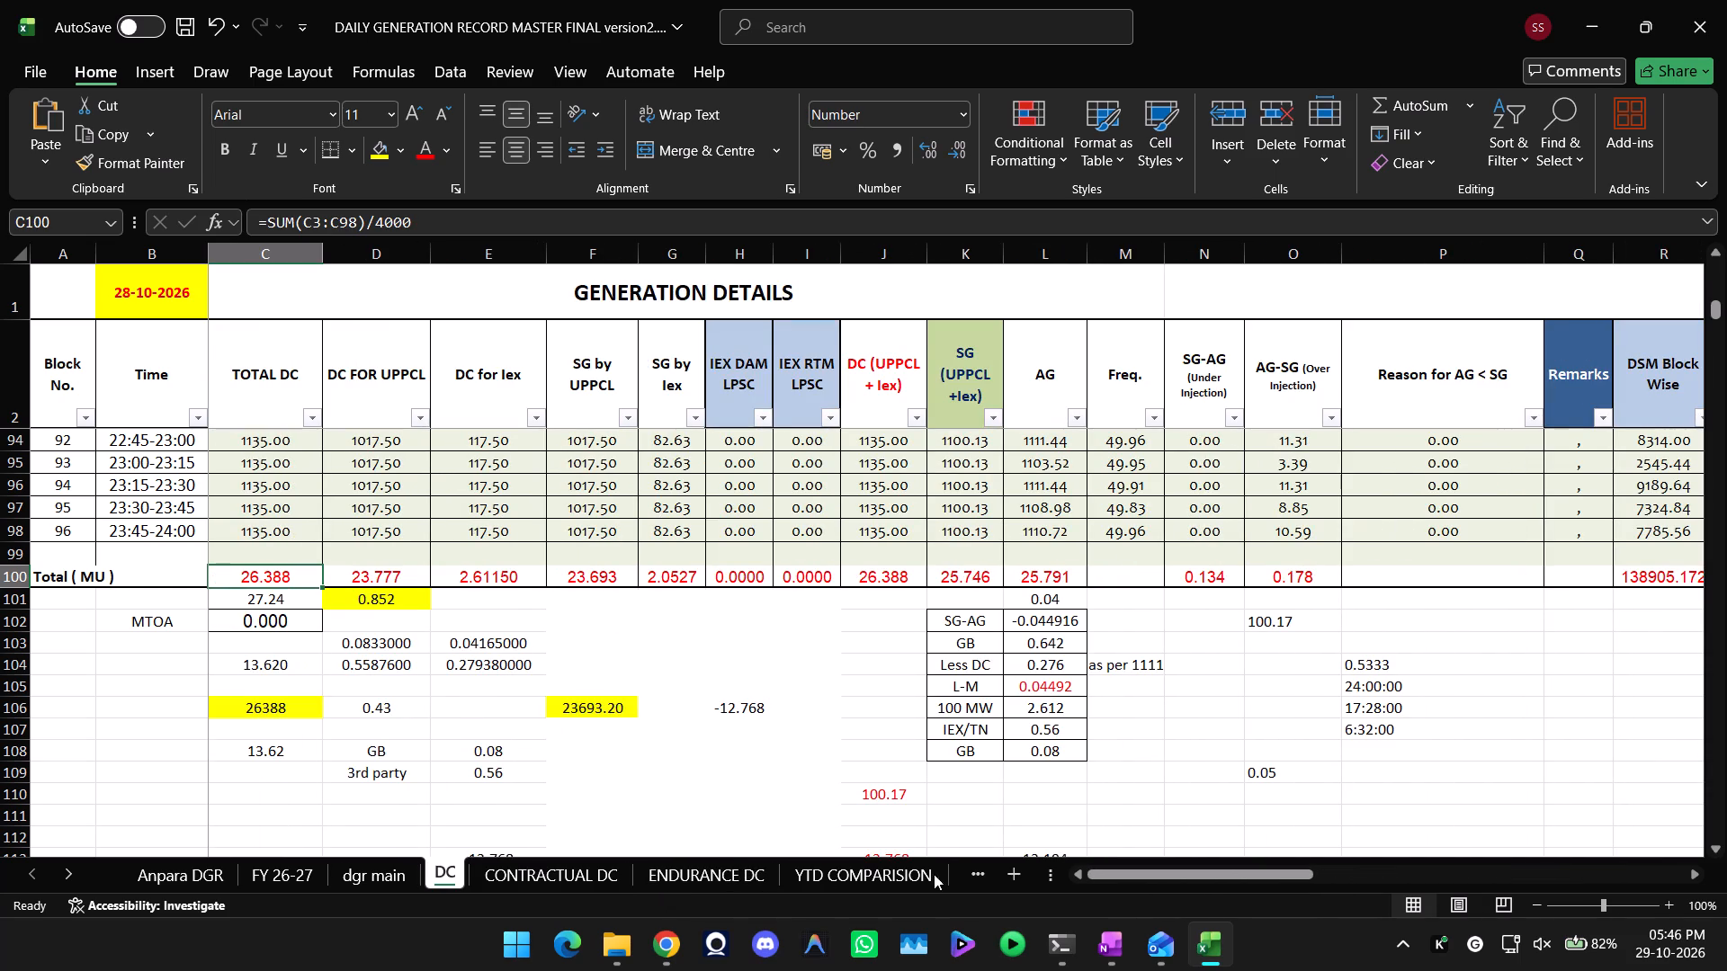
Look through the Heat Rate bunker and FY 26-27 sheets, finishing on the Anpara DGR daily generation report.
click(972, 872)
click(972, 872)
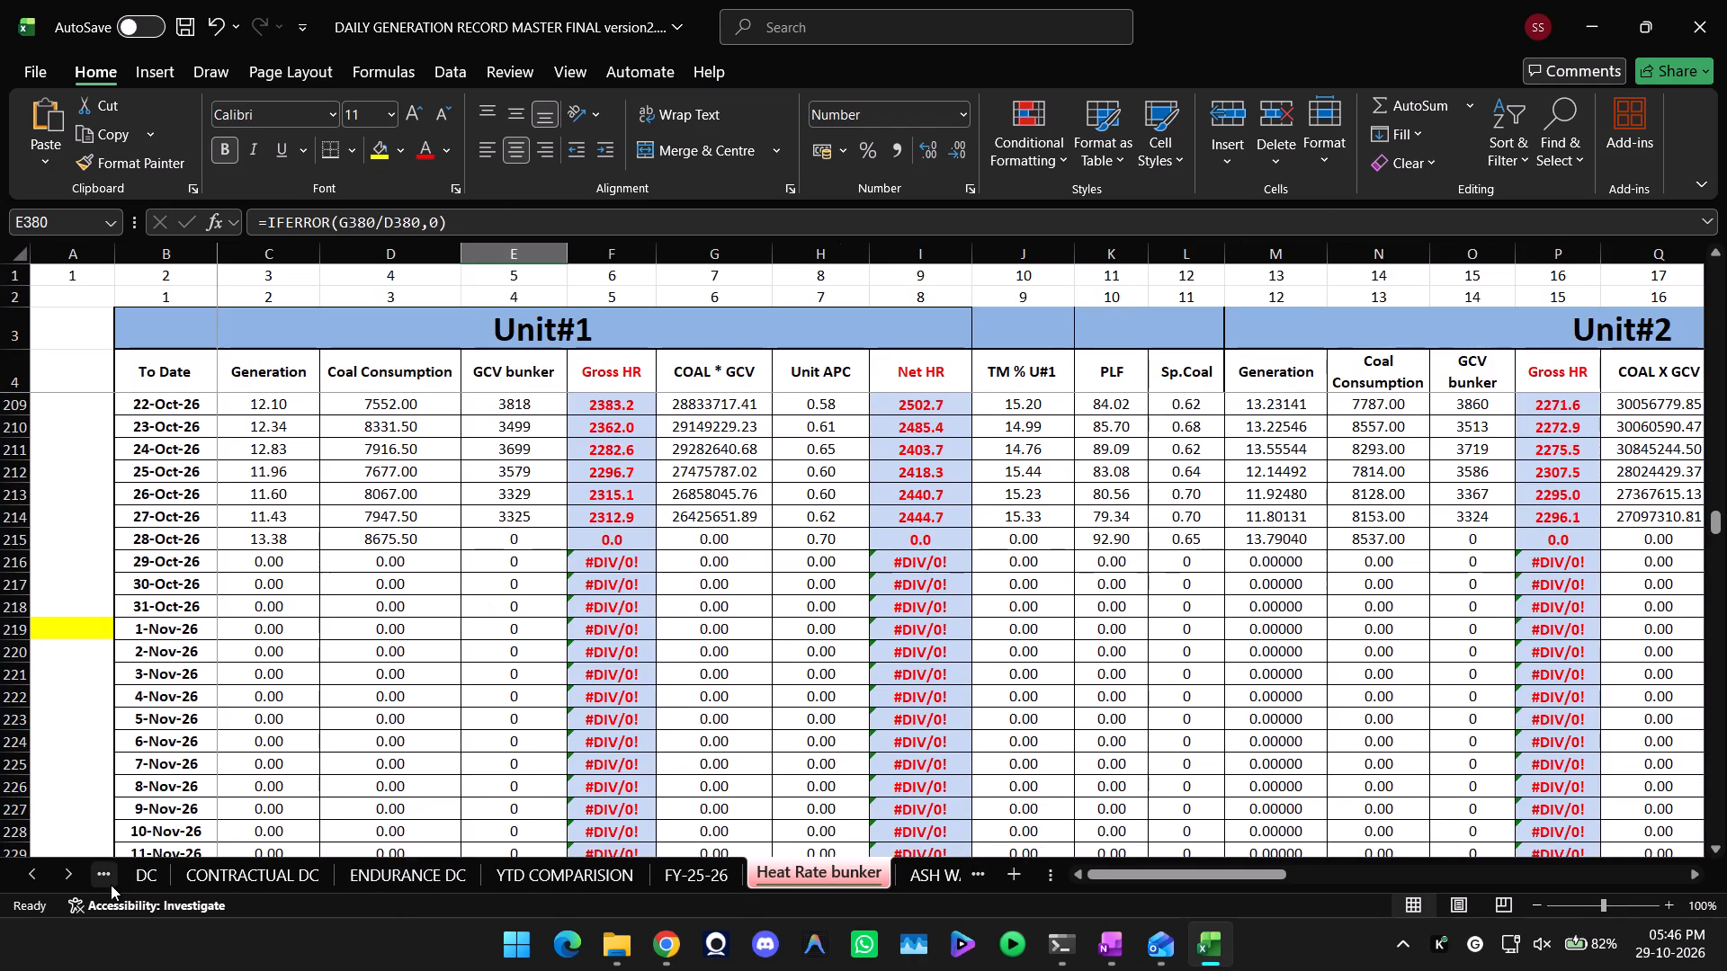
click(111, 885)
click(111, 885)
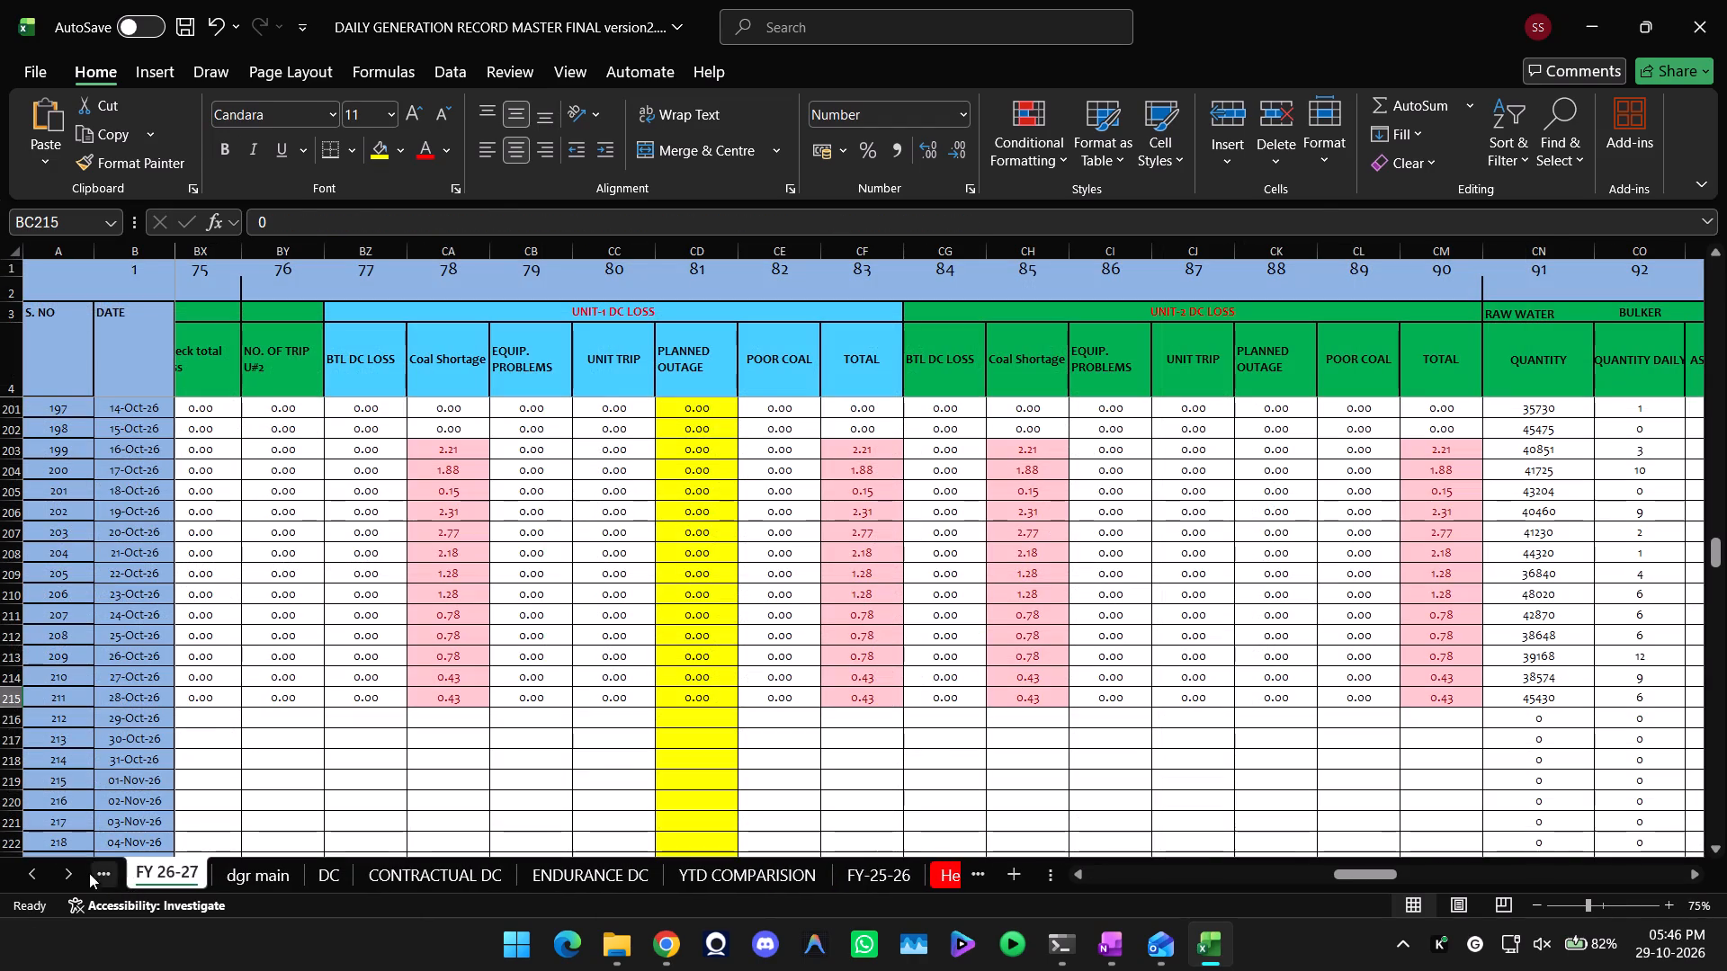
click(106, 873)
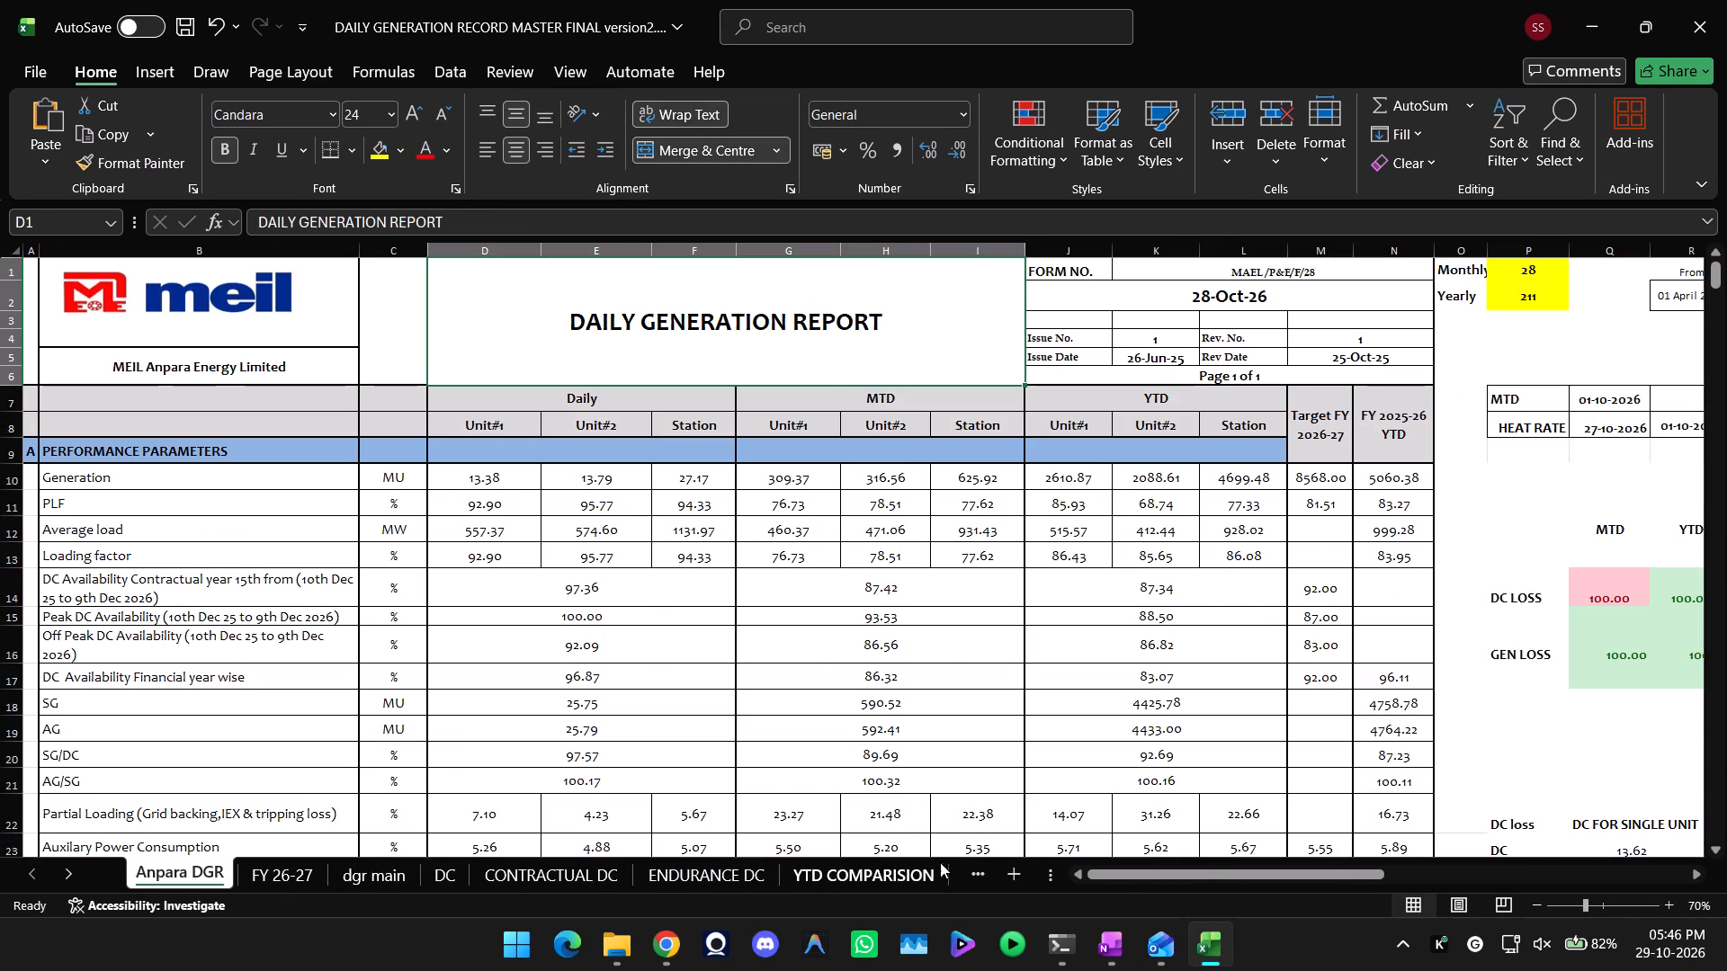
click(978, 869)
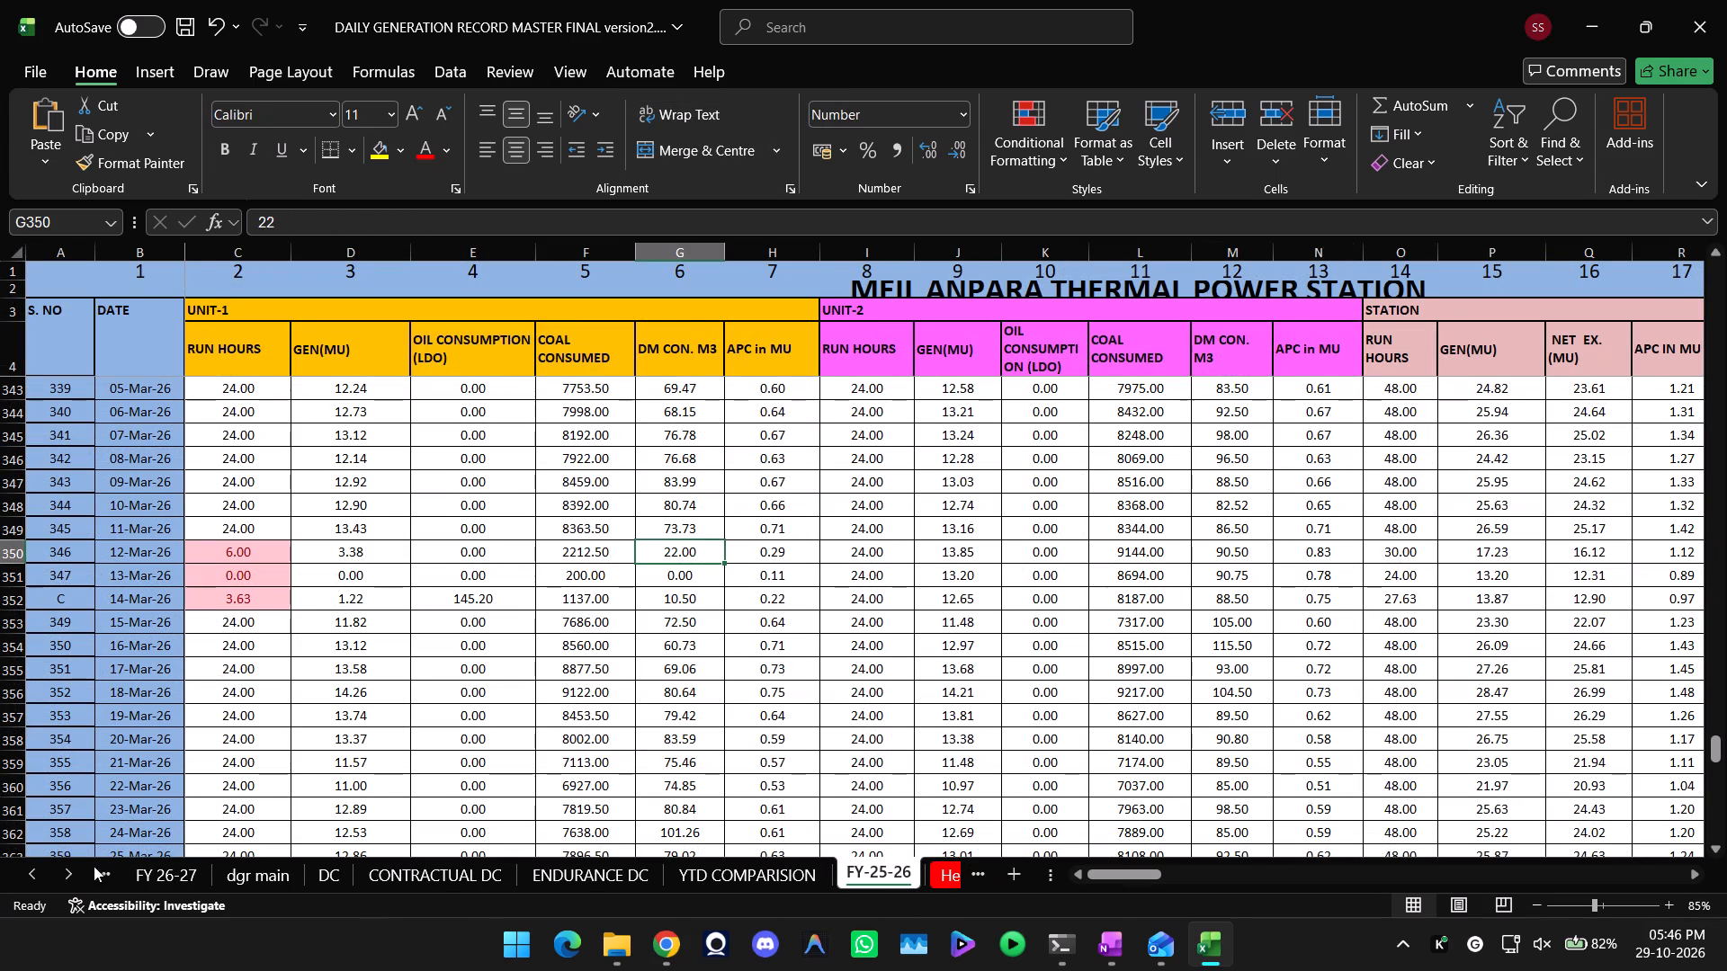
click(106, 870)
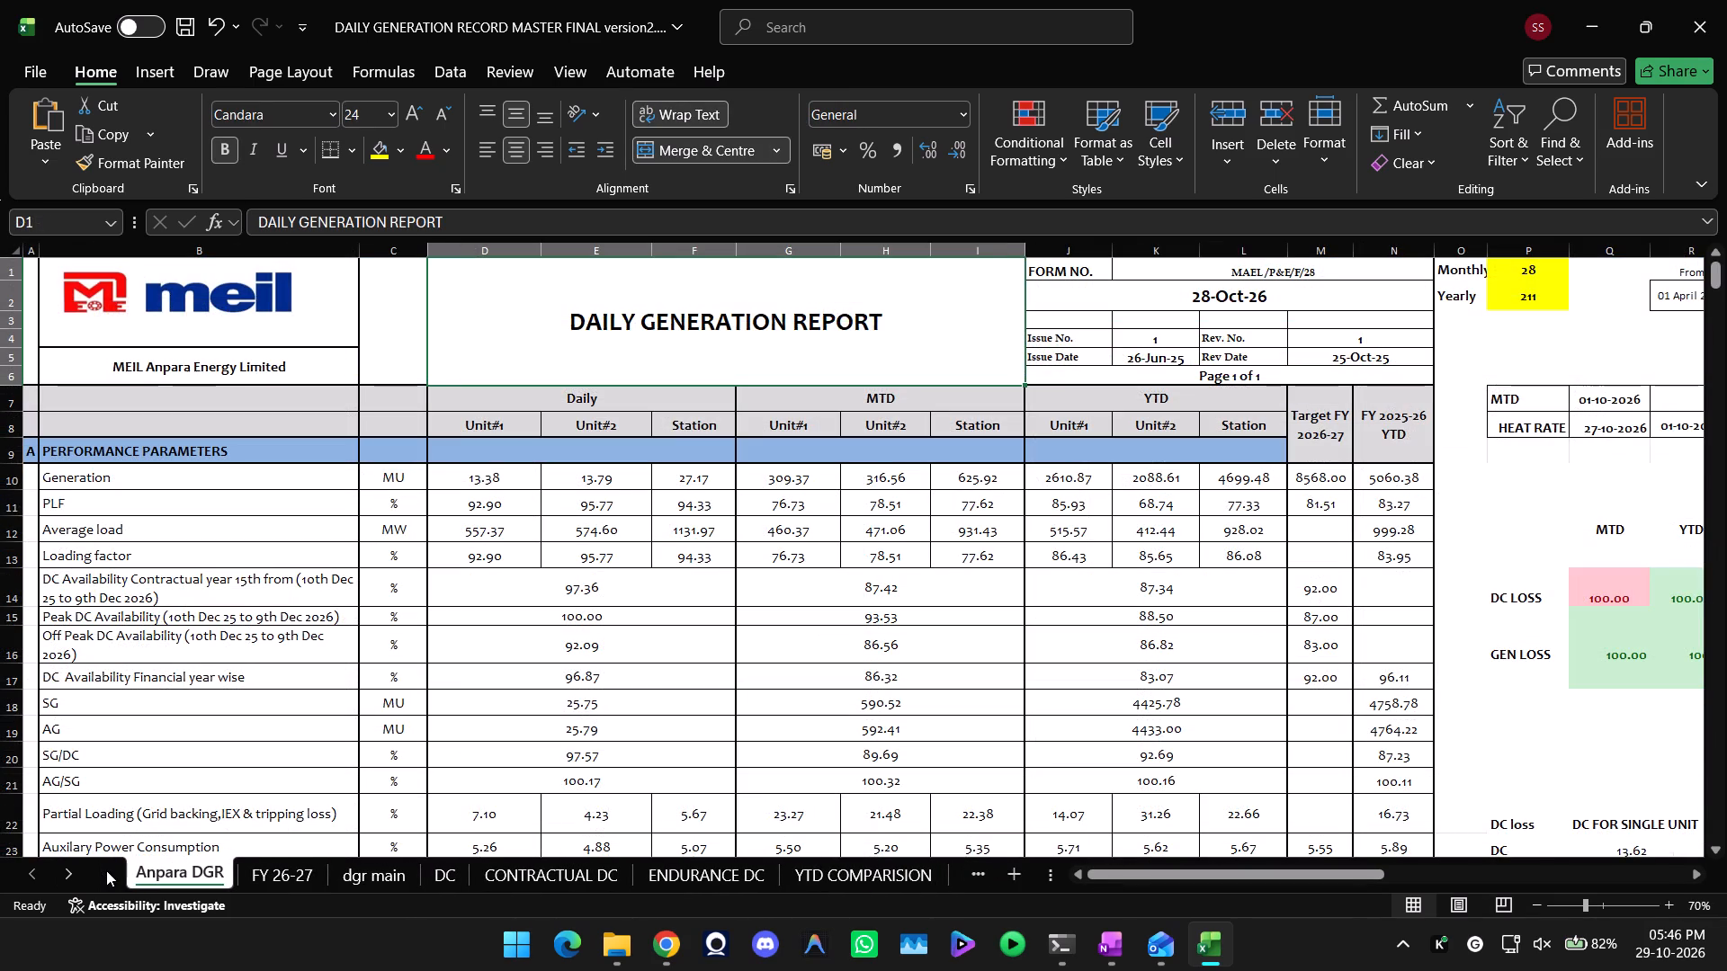
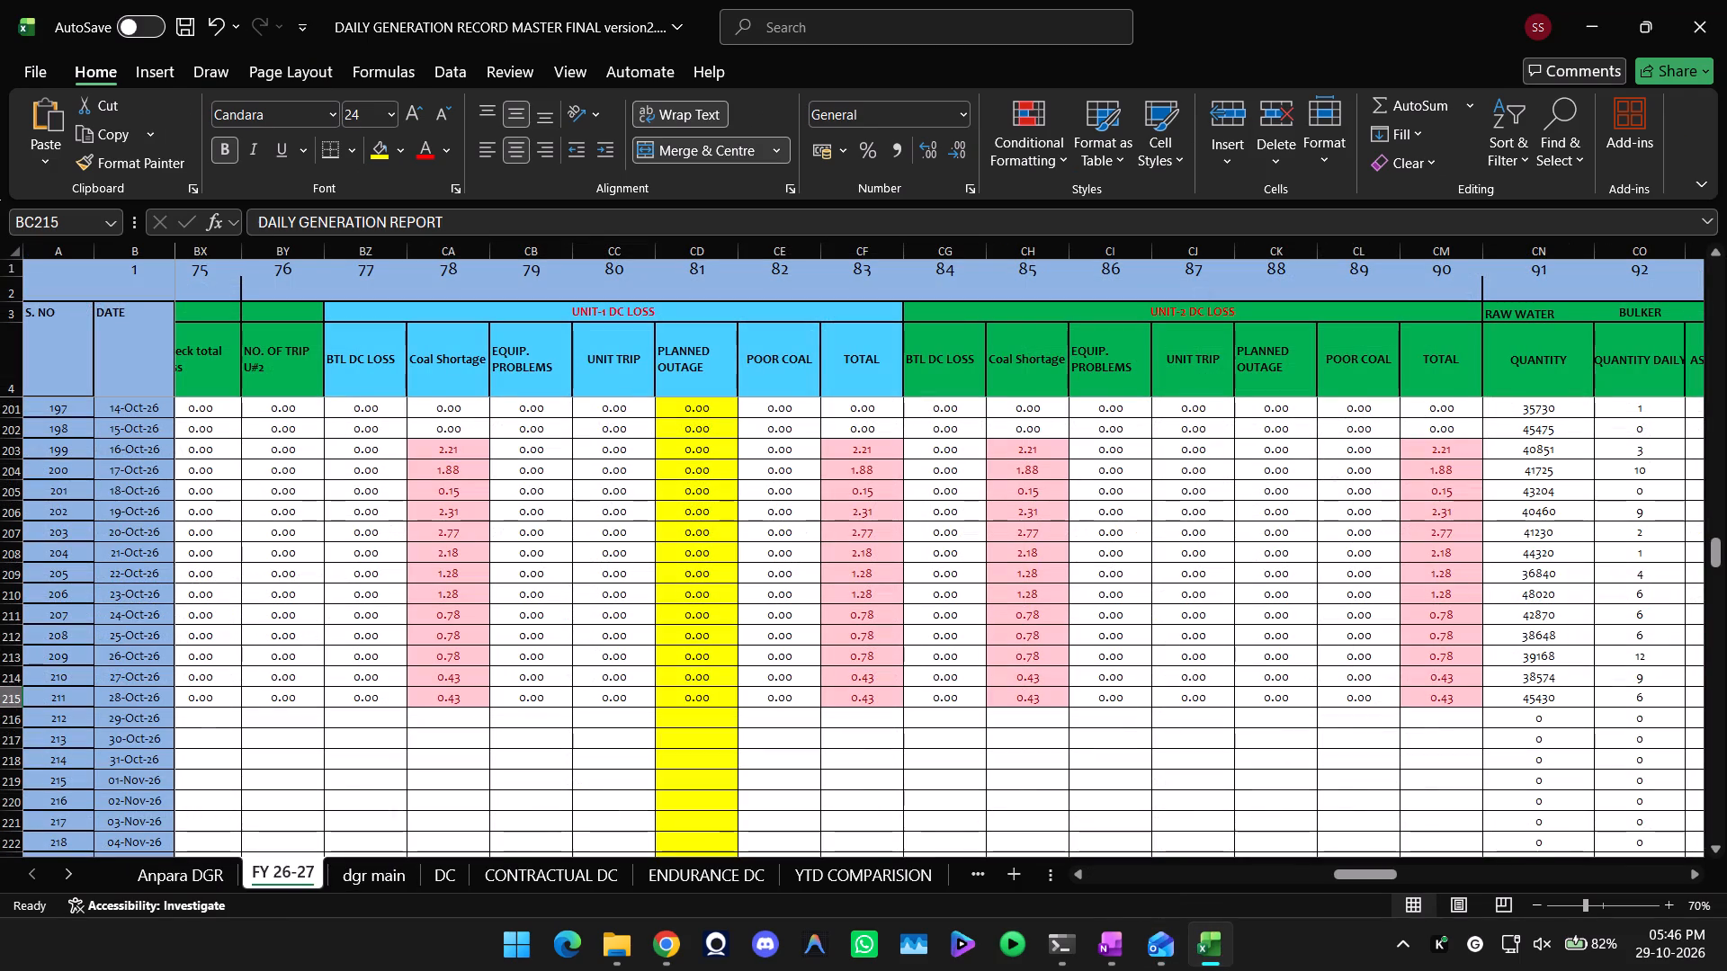
Examine the Unit-2 partial loss breakup and adjacent Unit-1 DC loss columns in the FY 26-27 sheet for October up to 28-Oct-26.
triple_click(1078, 880)
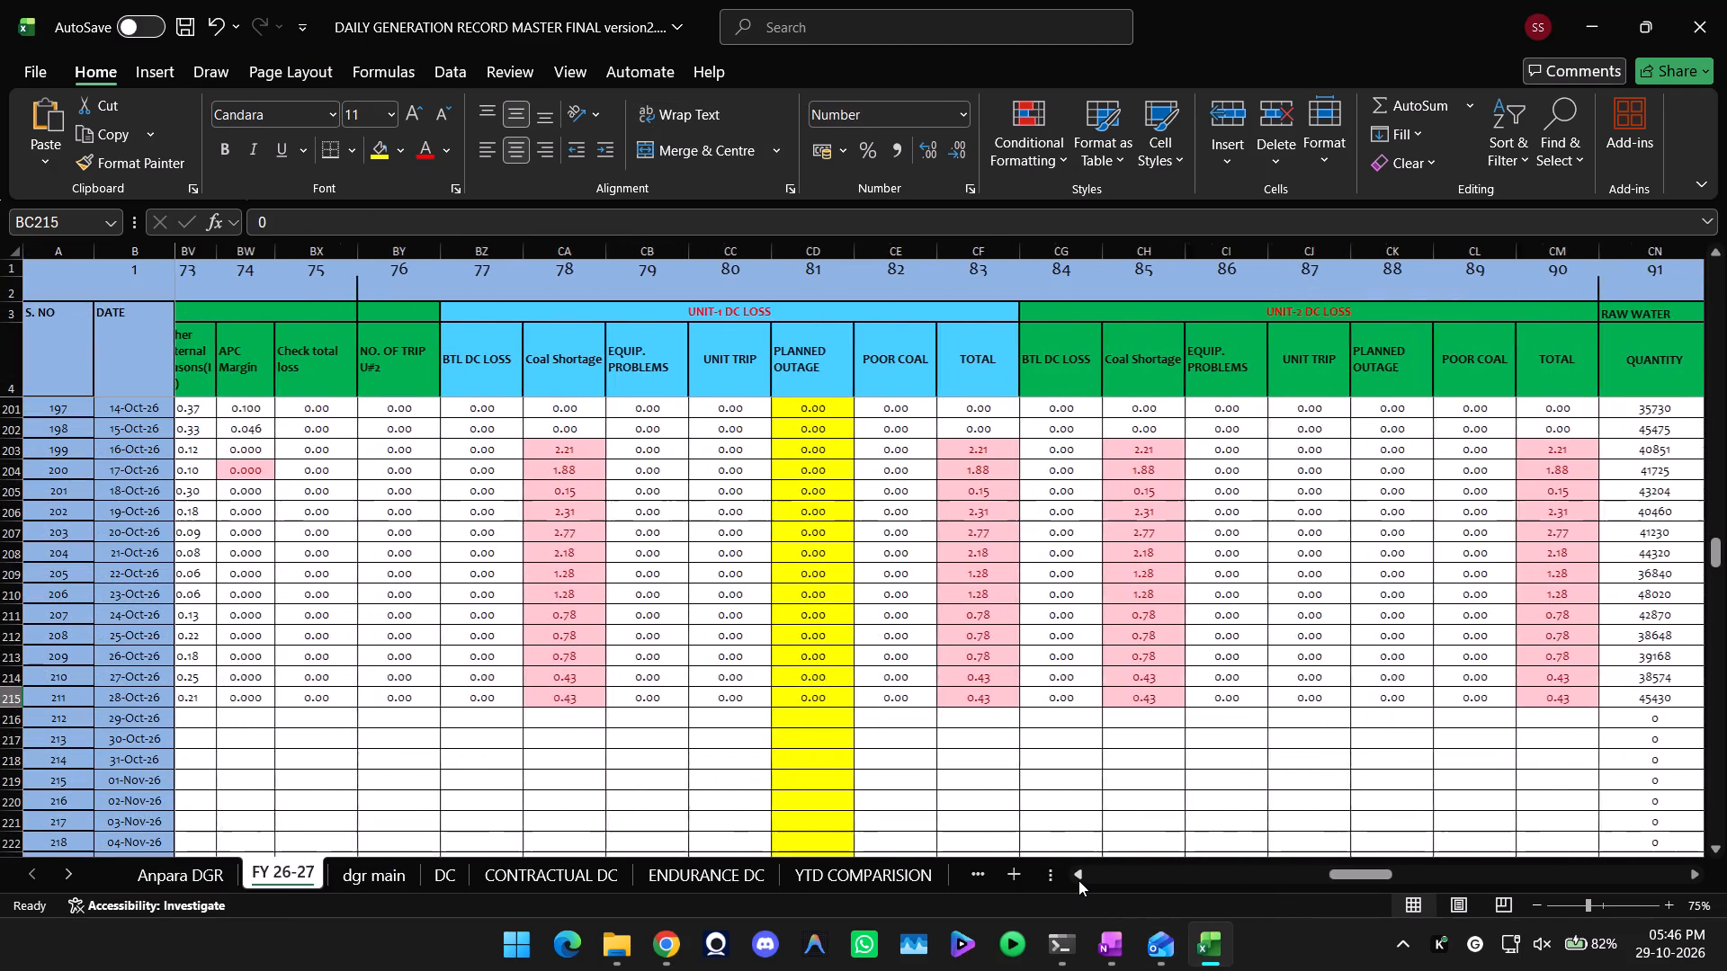
triple_click(1078, 880)
triple_click(1078, 880)
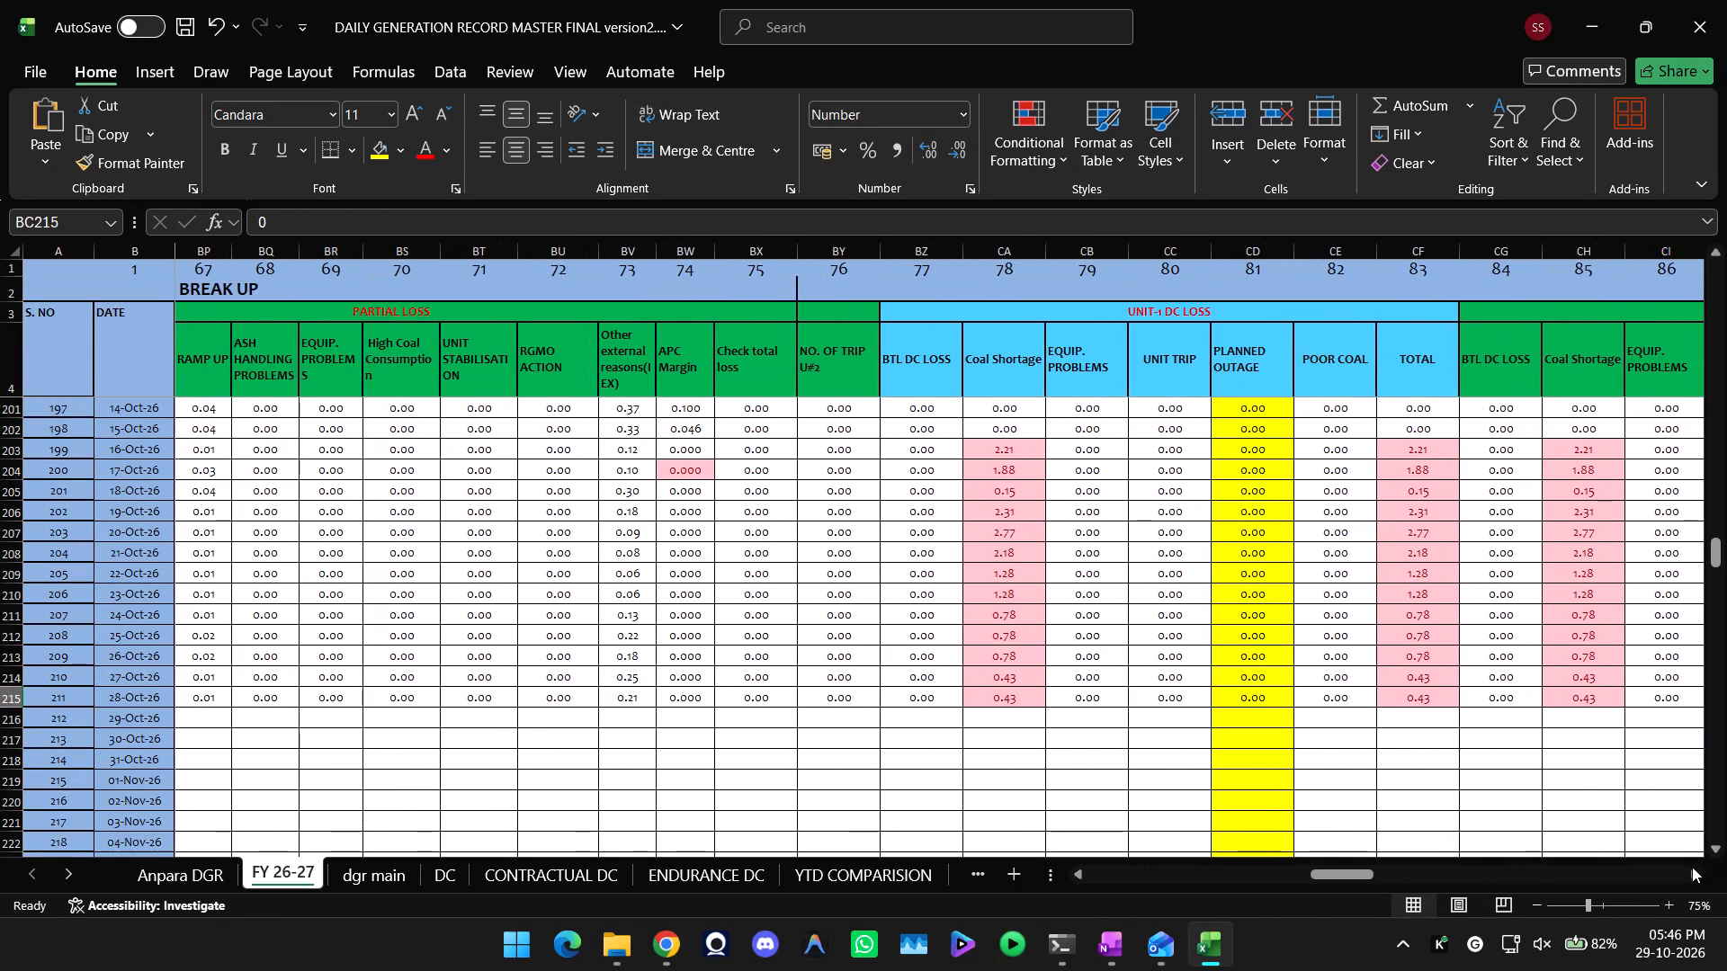
click(1692, 868)
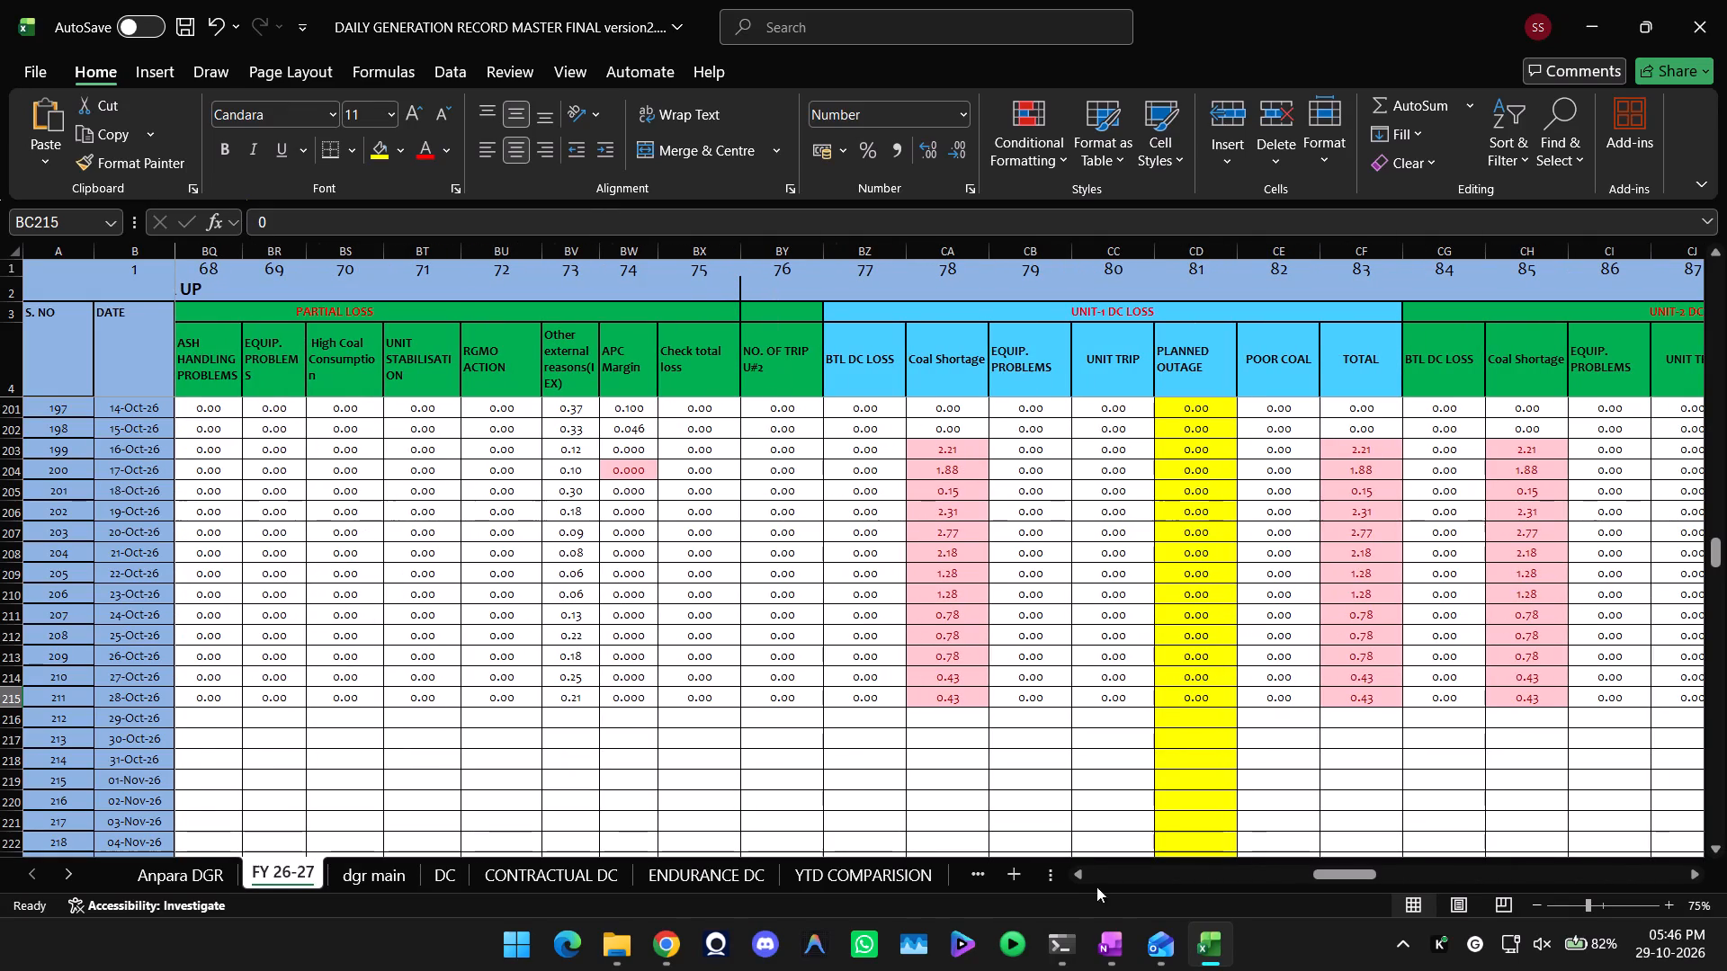
click(1074, 877)
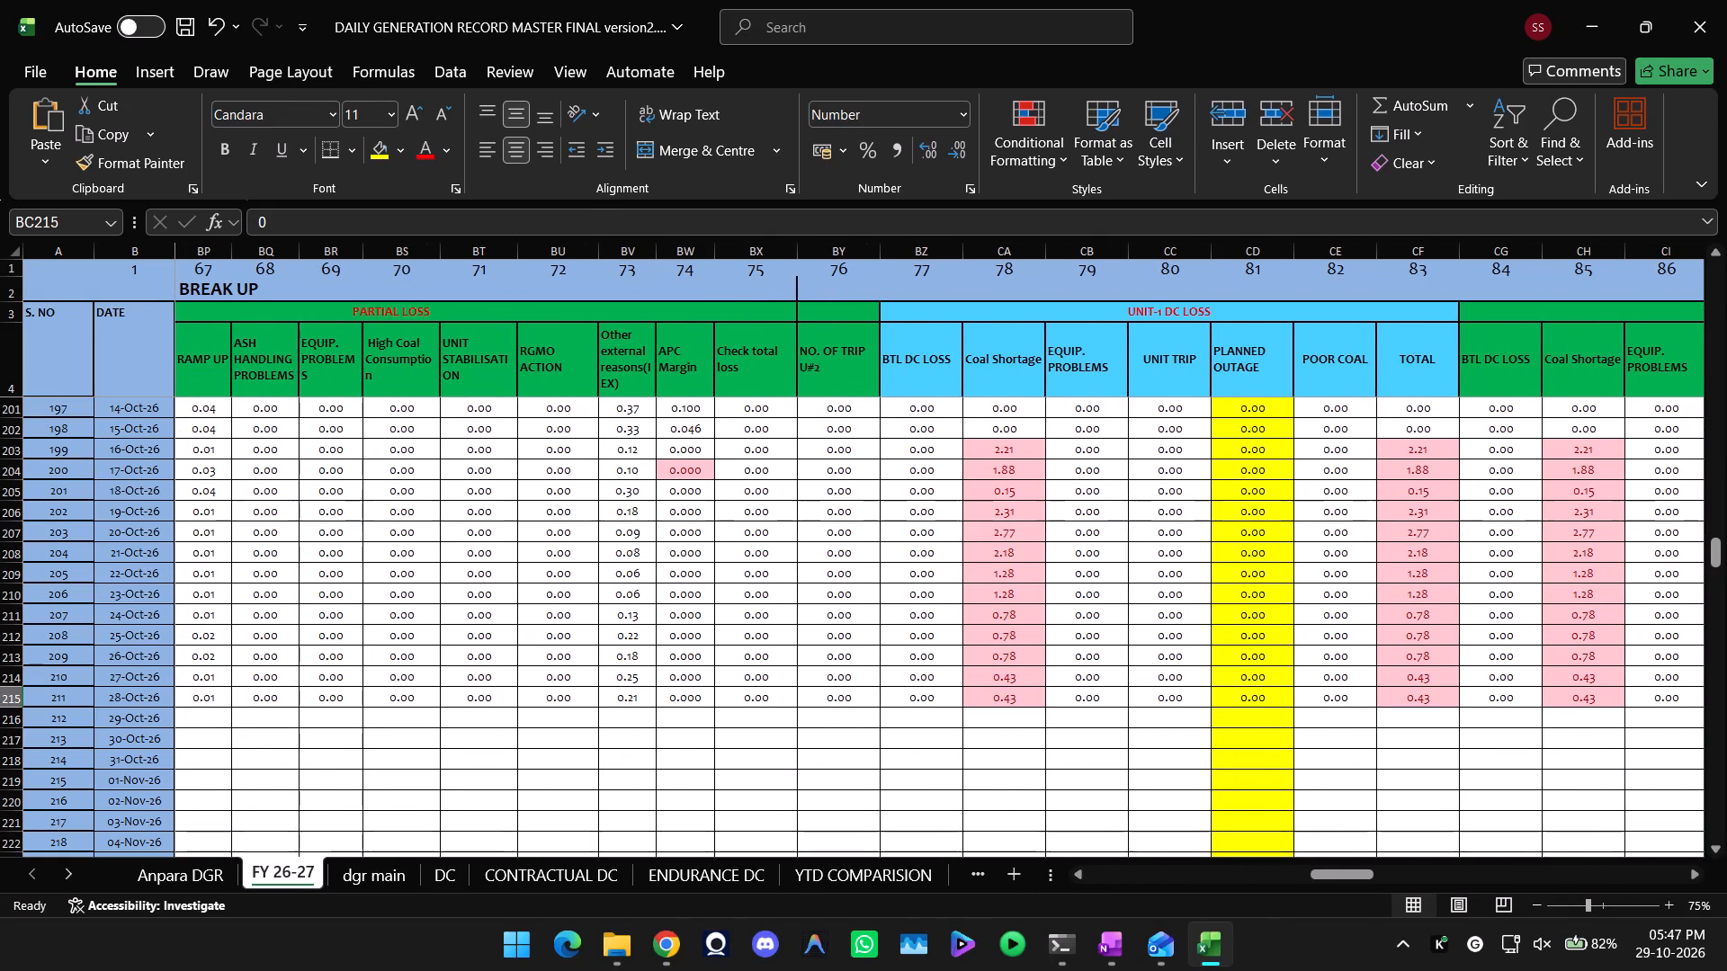
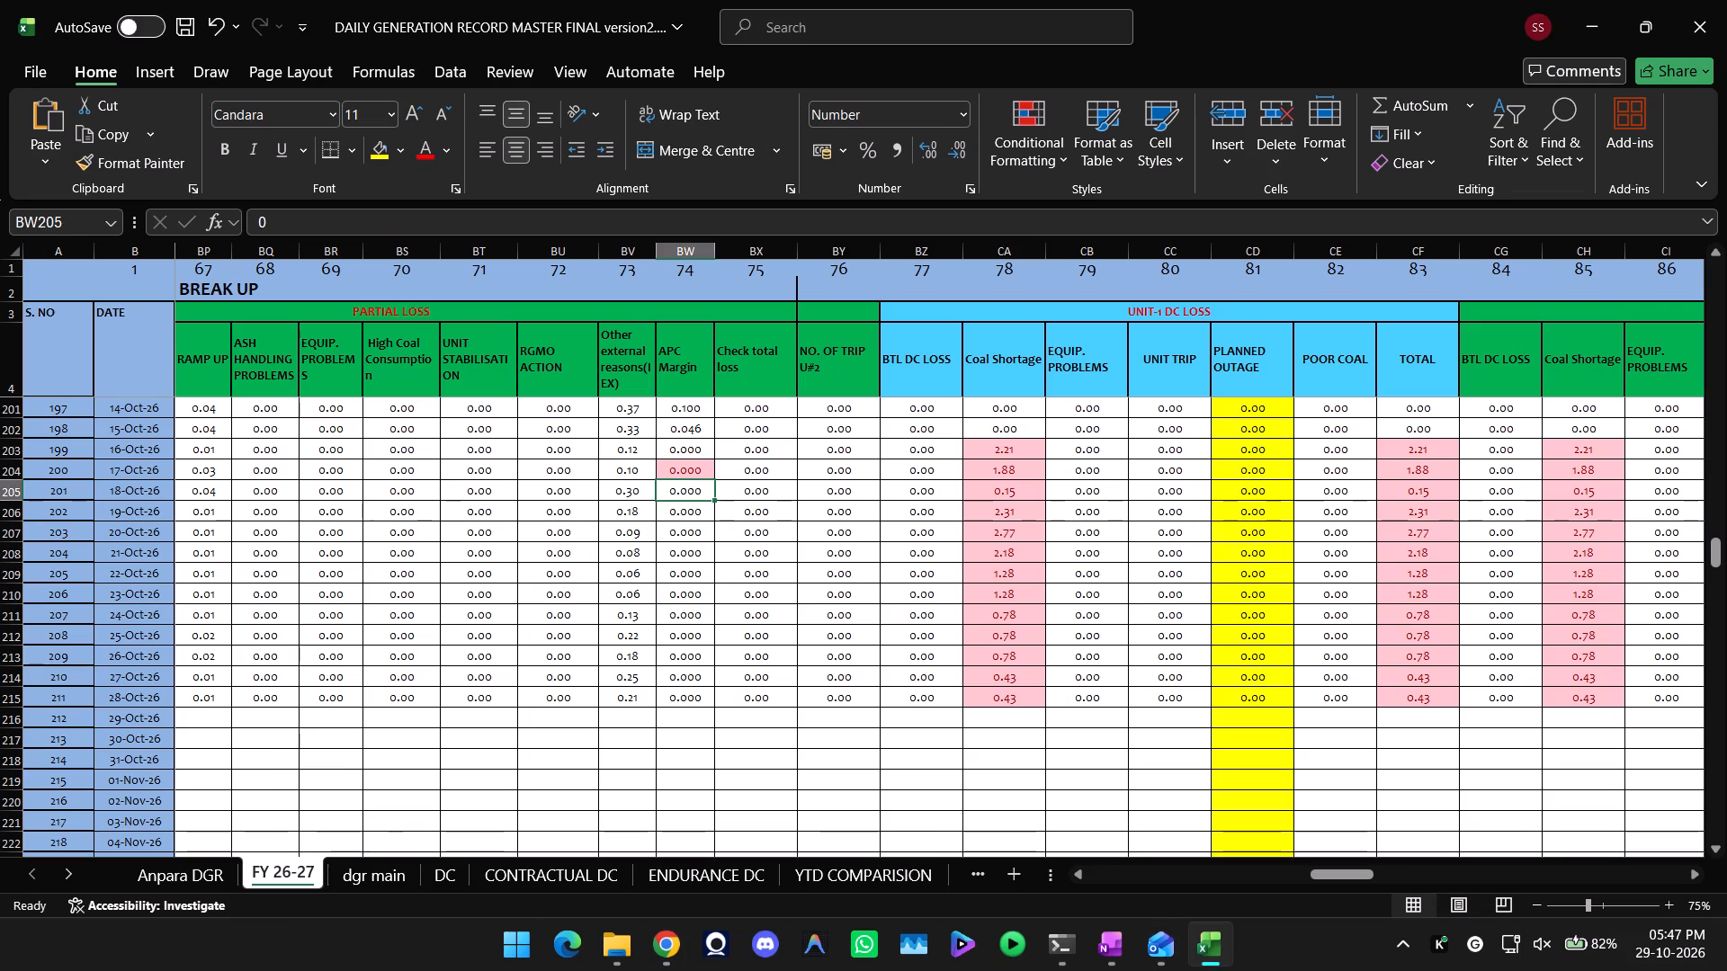
Compare the Unit-2 APC Margin cells for mid to late October in Excel with the APC Margin history in the DGR portal.
click(693, 428)
key(alt+Tab)
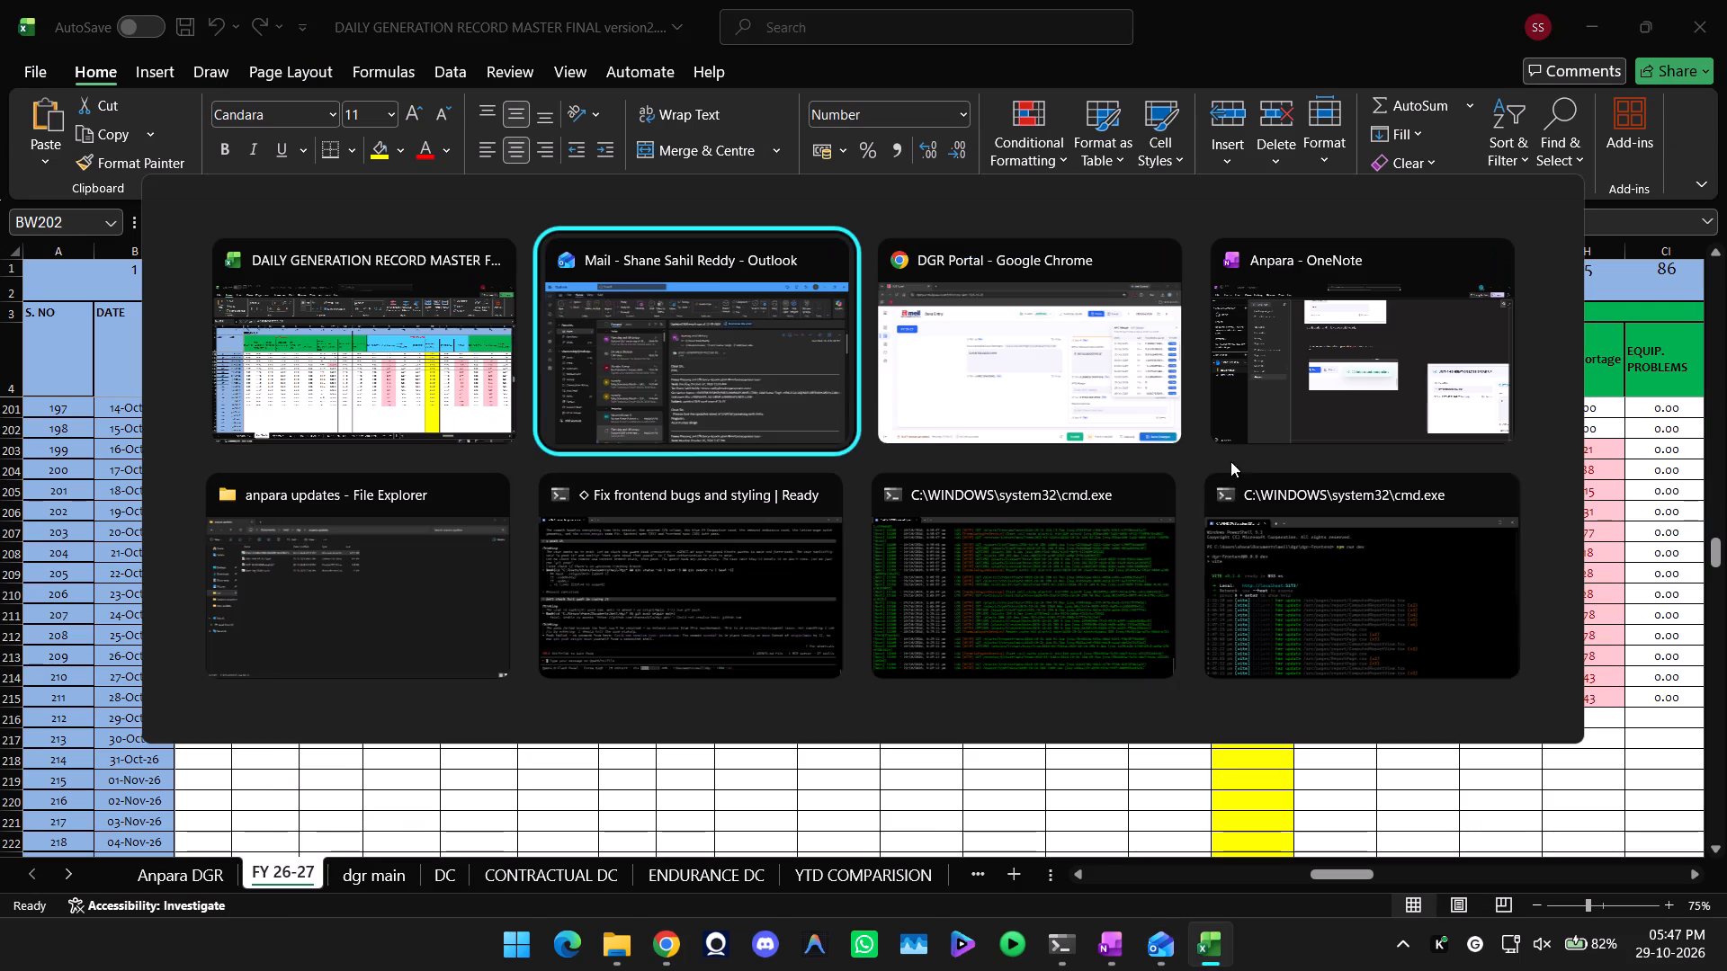
key(alt+Tab)
scroll(1518, 540, down, 1)
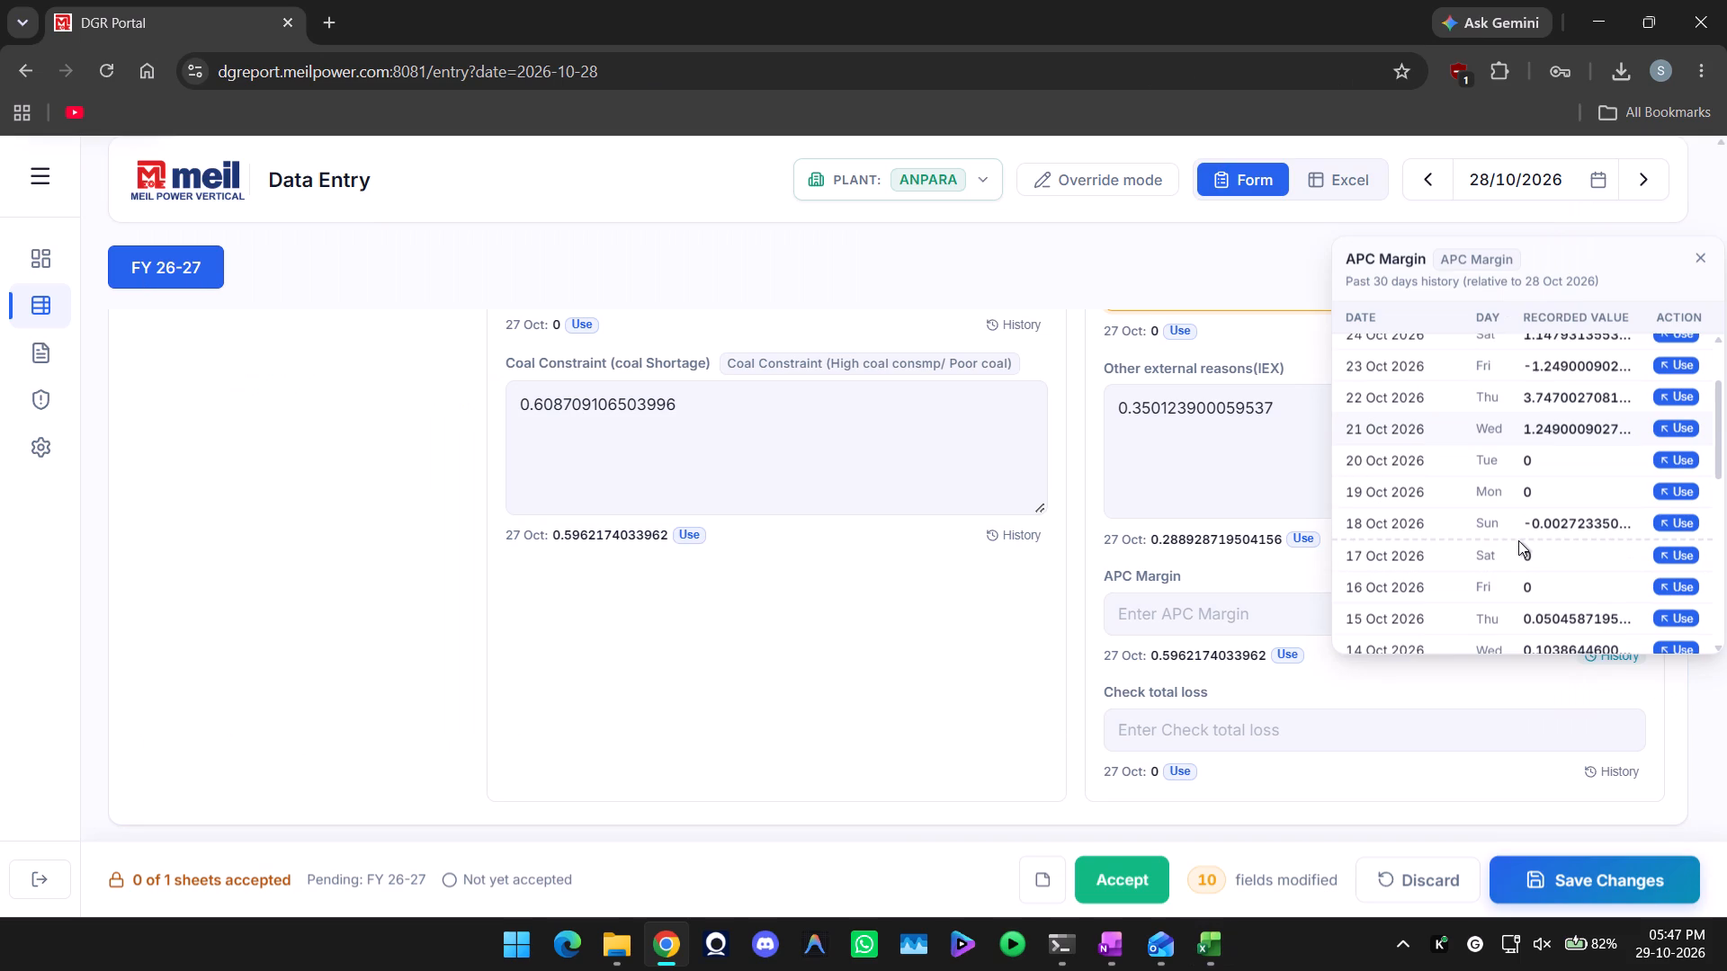
scroll(1518, 540, down, 1)
key(alt+Tab)
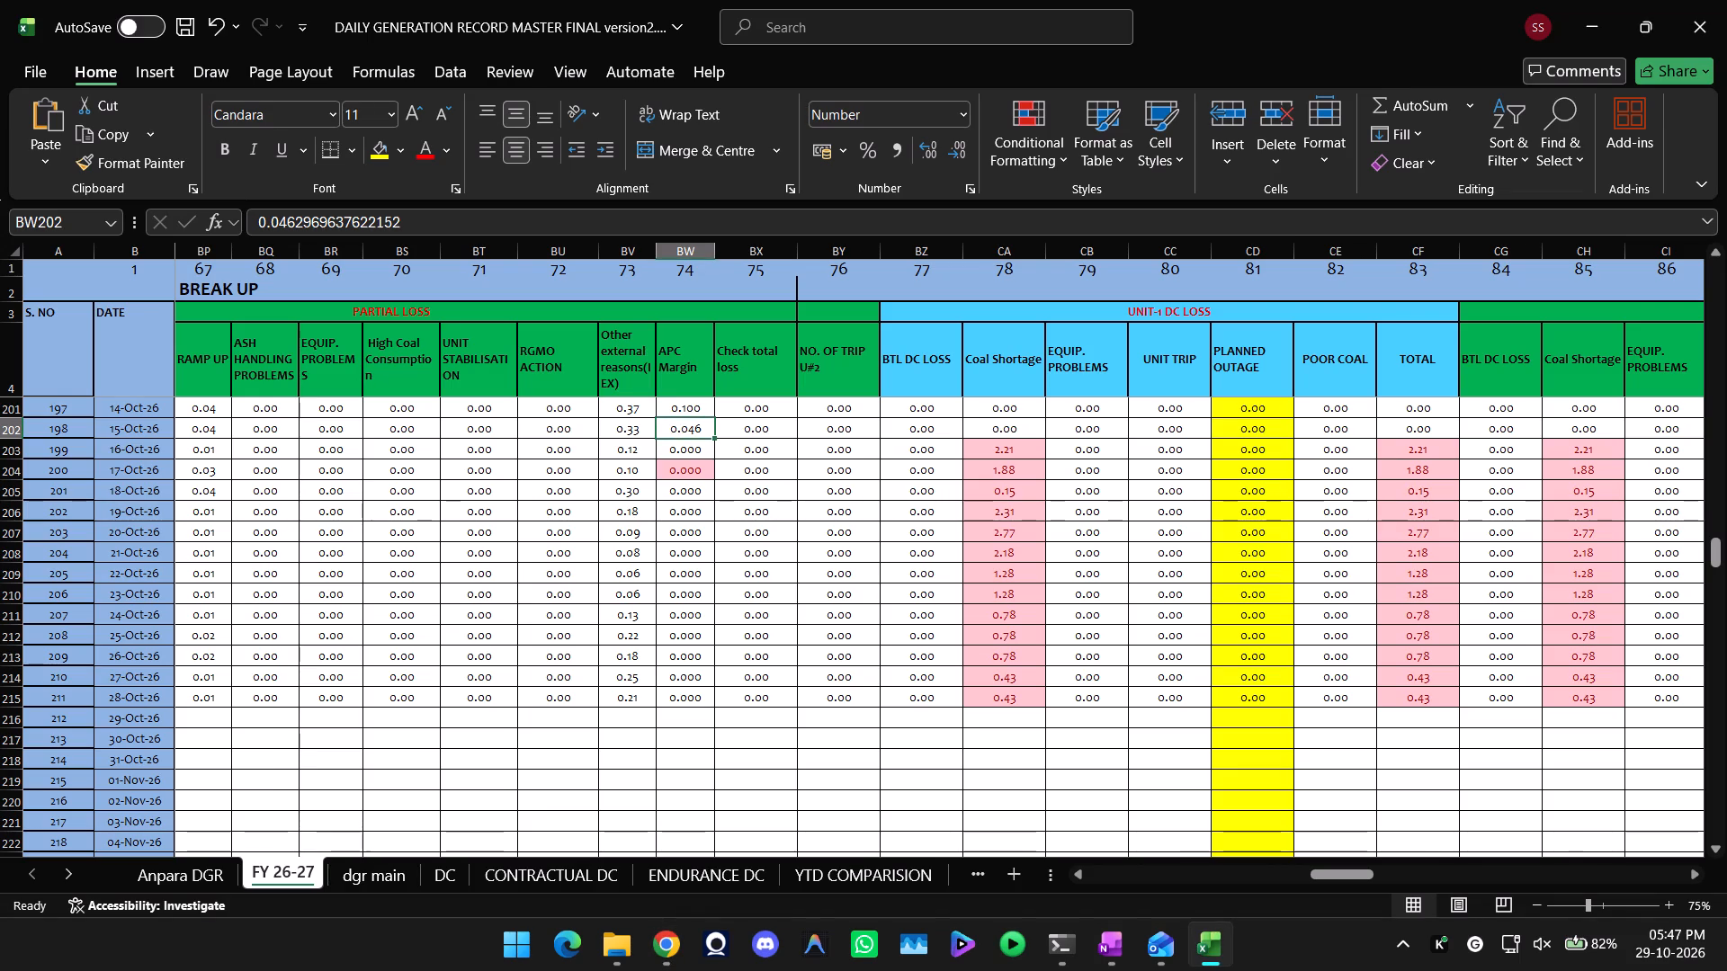
click(705, 698)
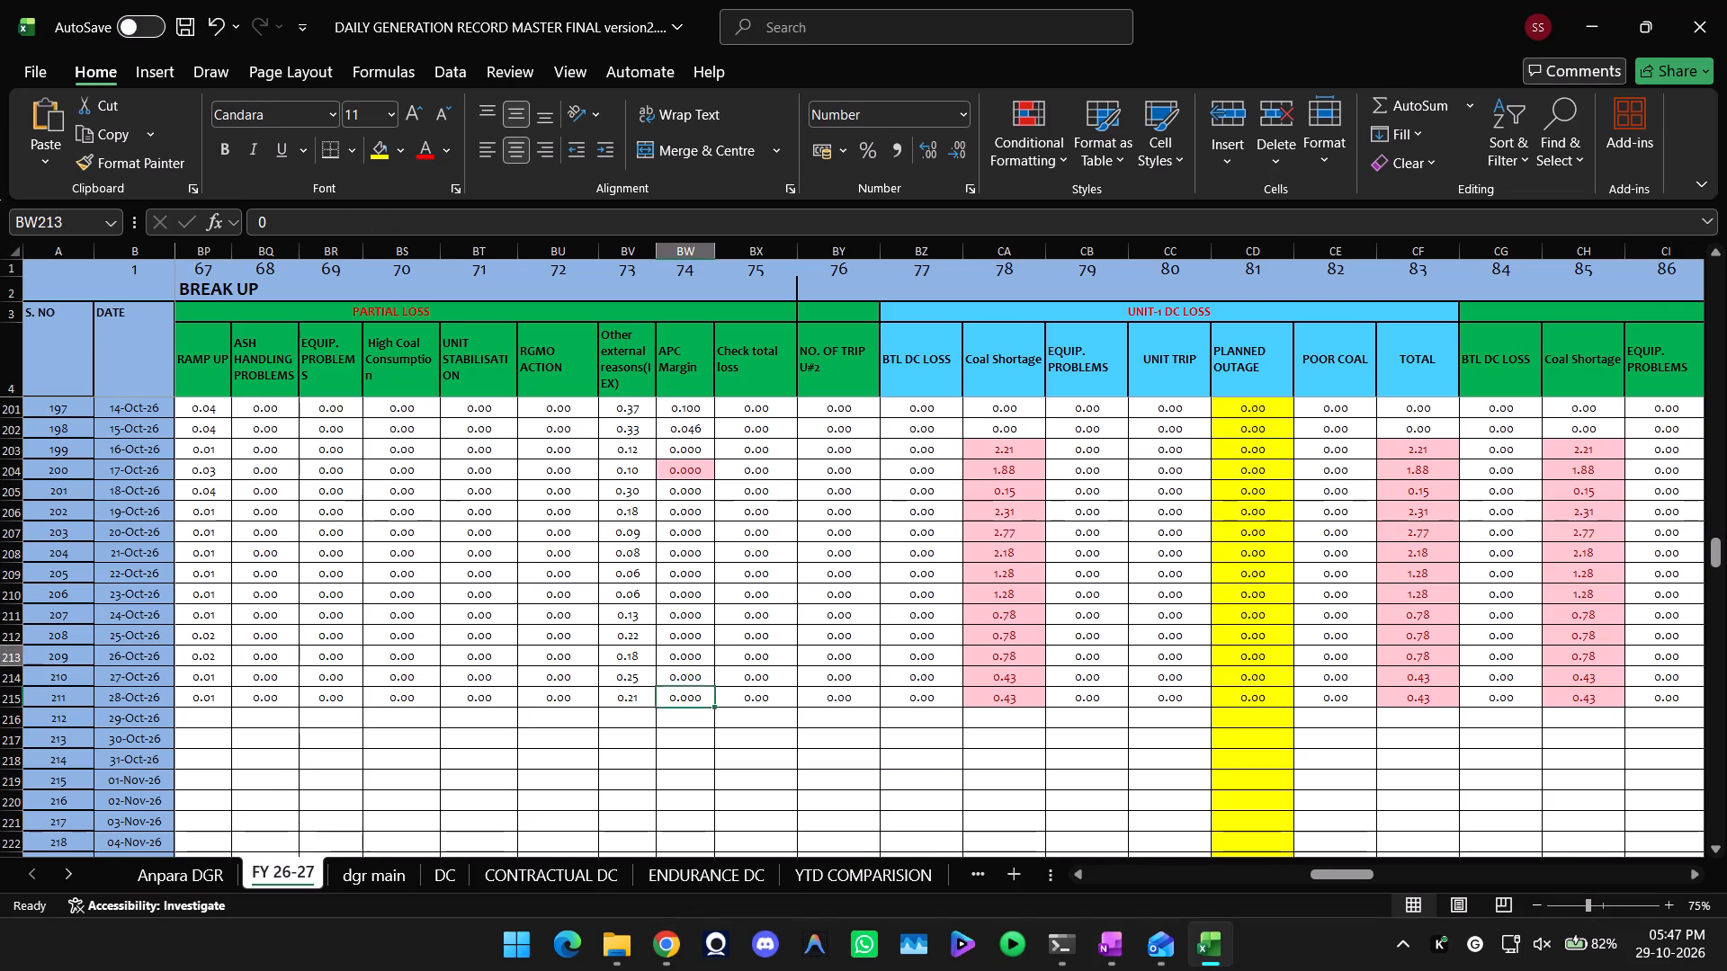
click(701, 655)
click(705, 574)
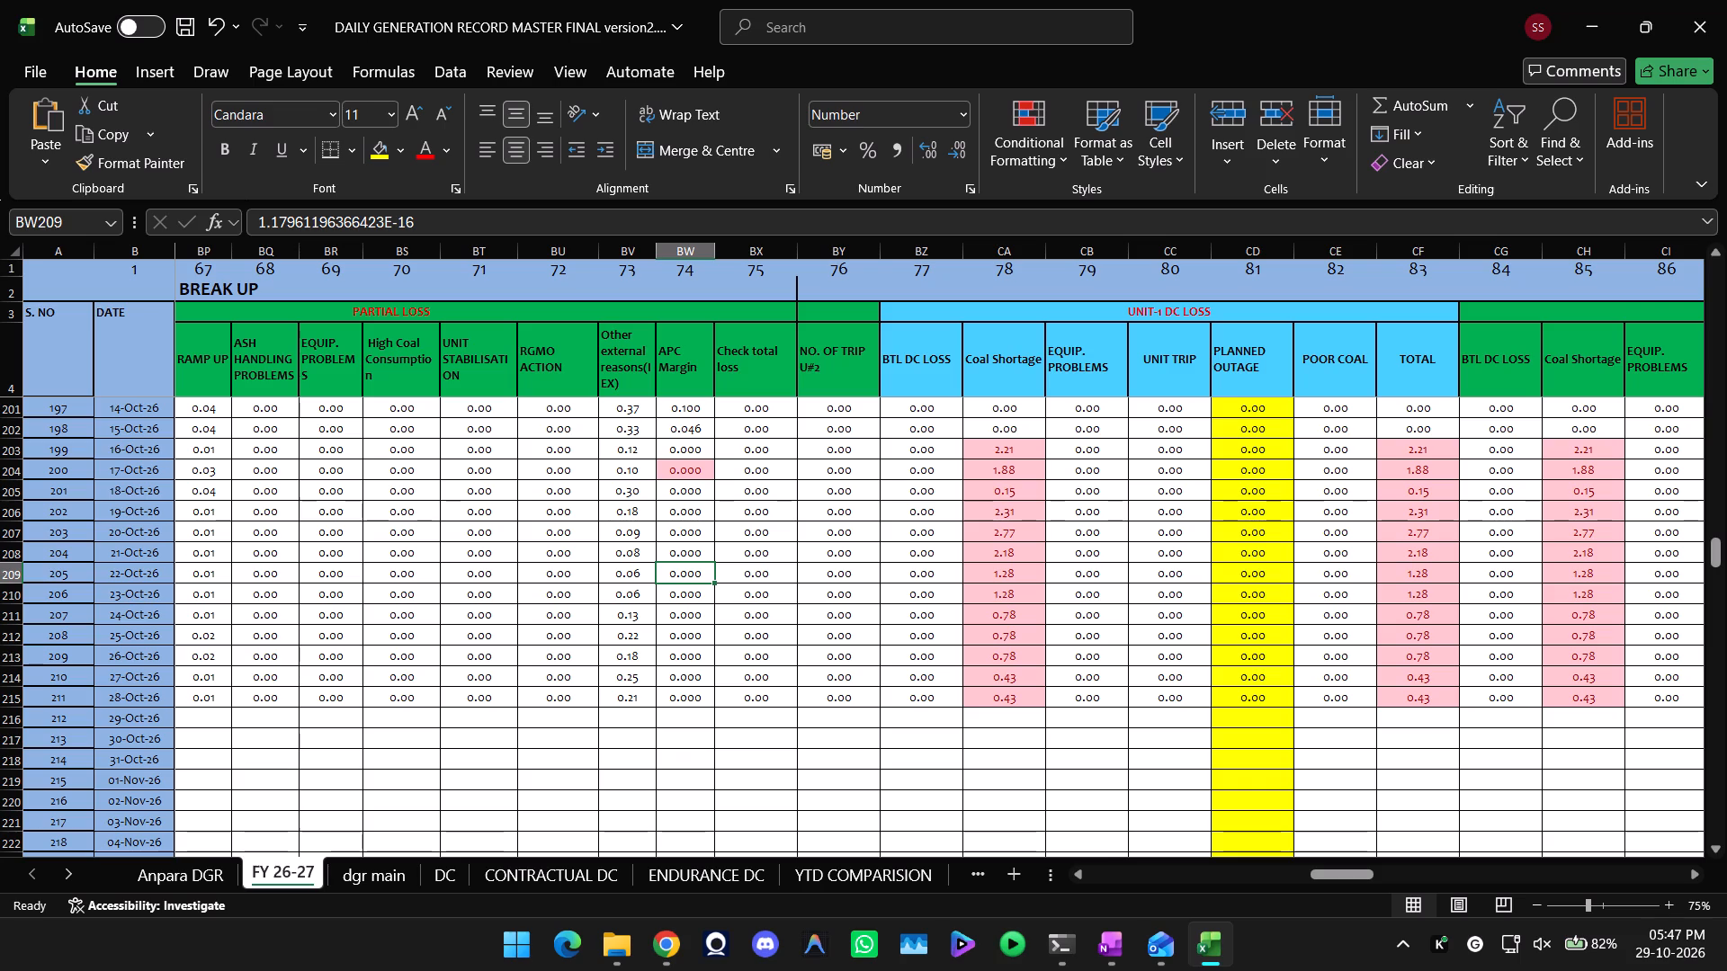
Switch to the DGR portal and capture a screenshot of the 28 October APC Margin field with its 27 Oct reference value.
key(alt+Tab)
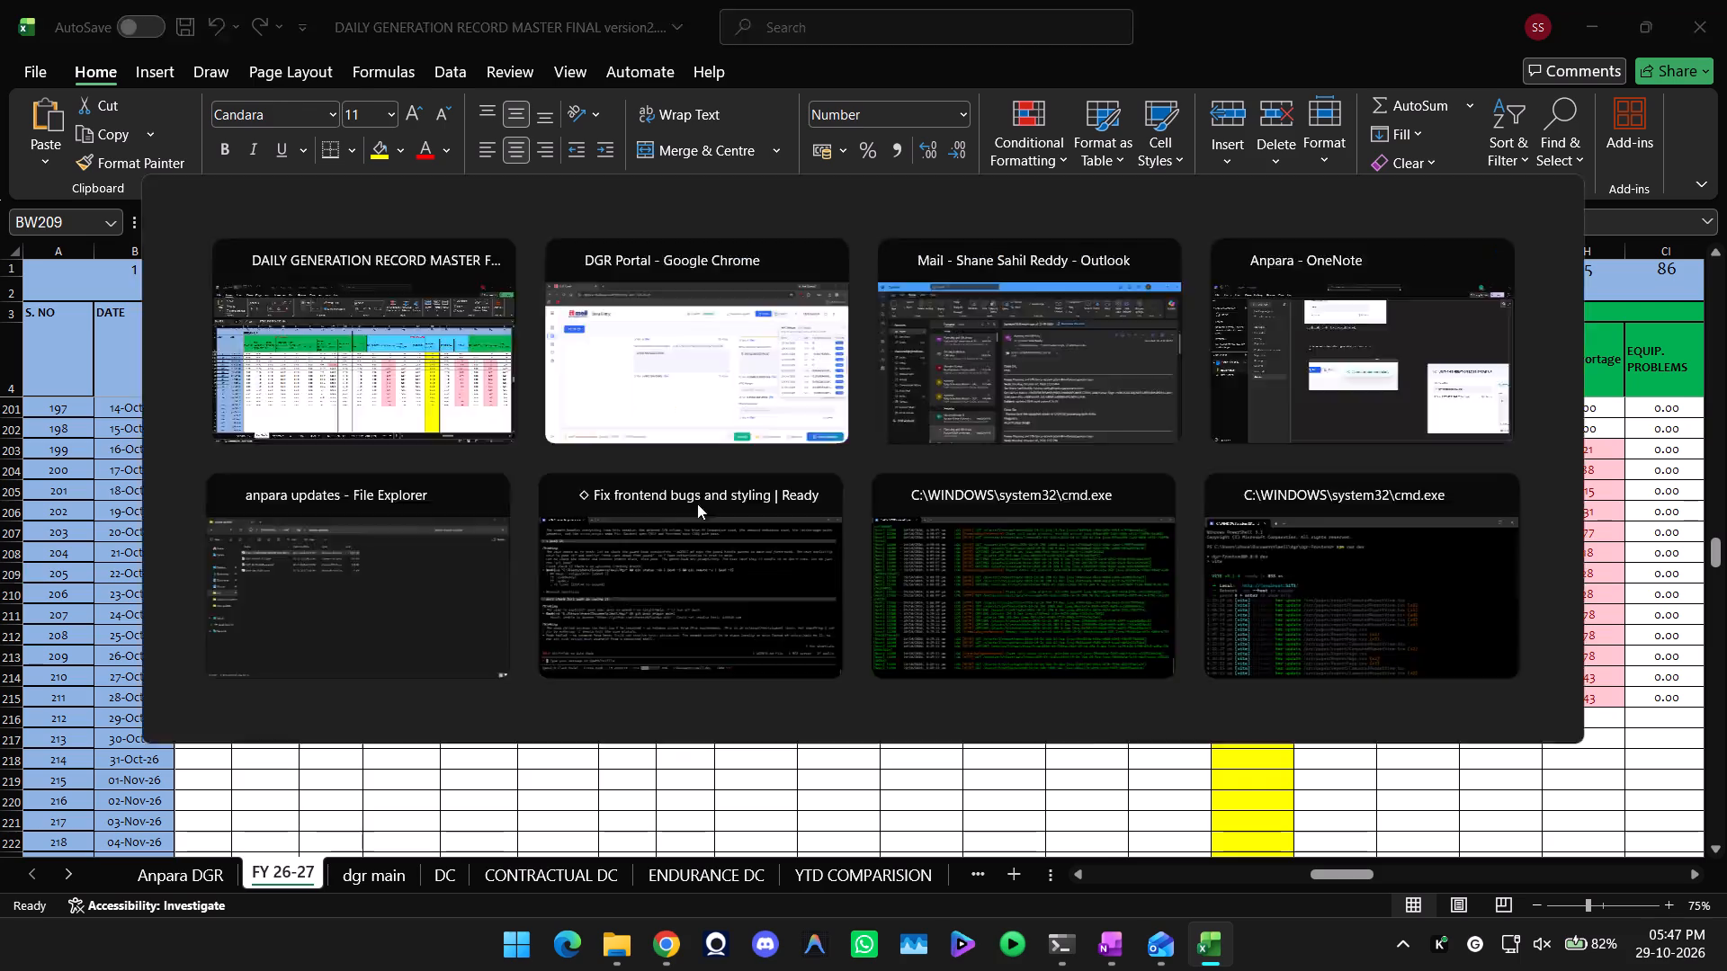
click(1203, 621)
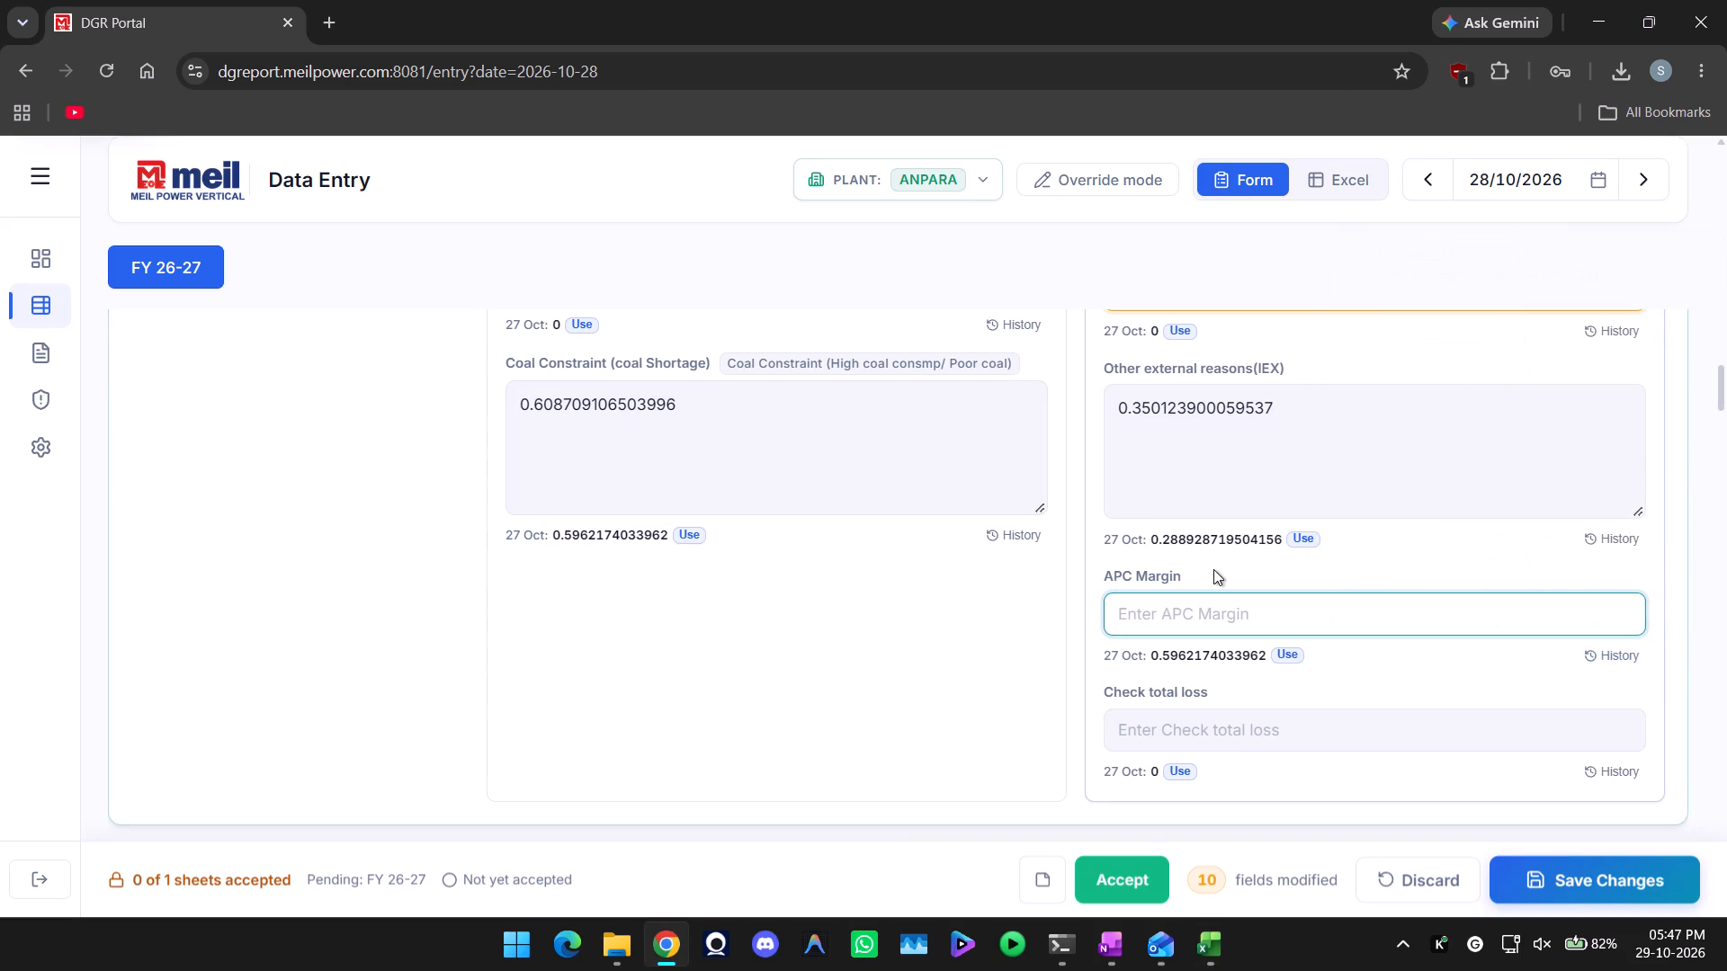
key(shift+super+s)
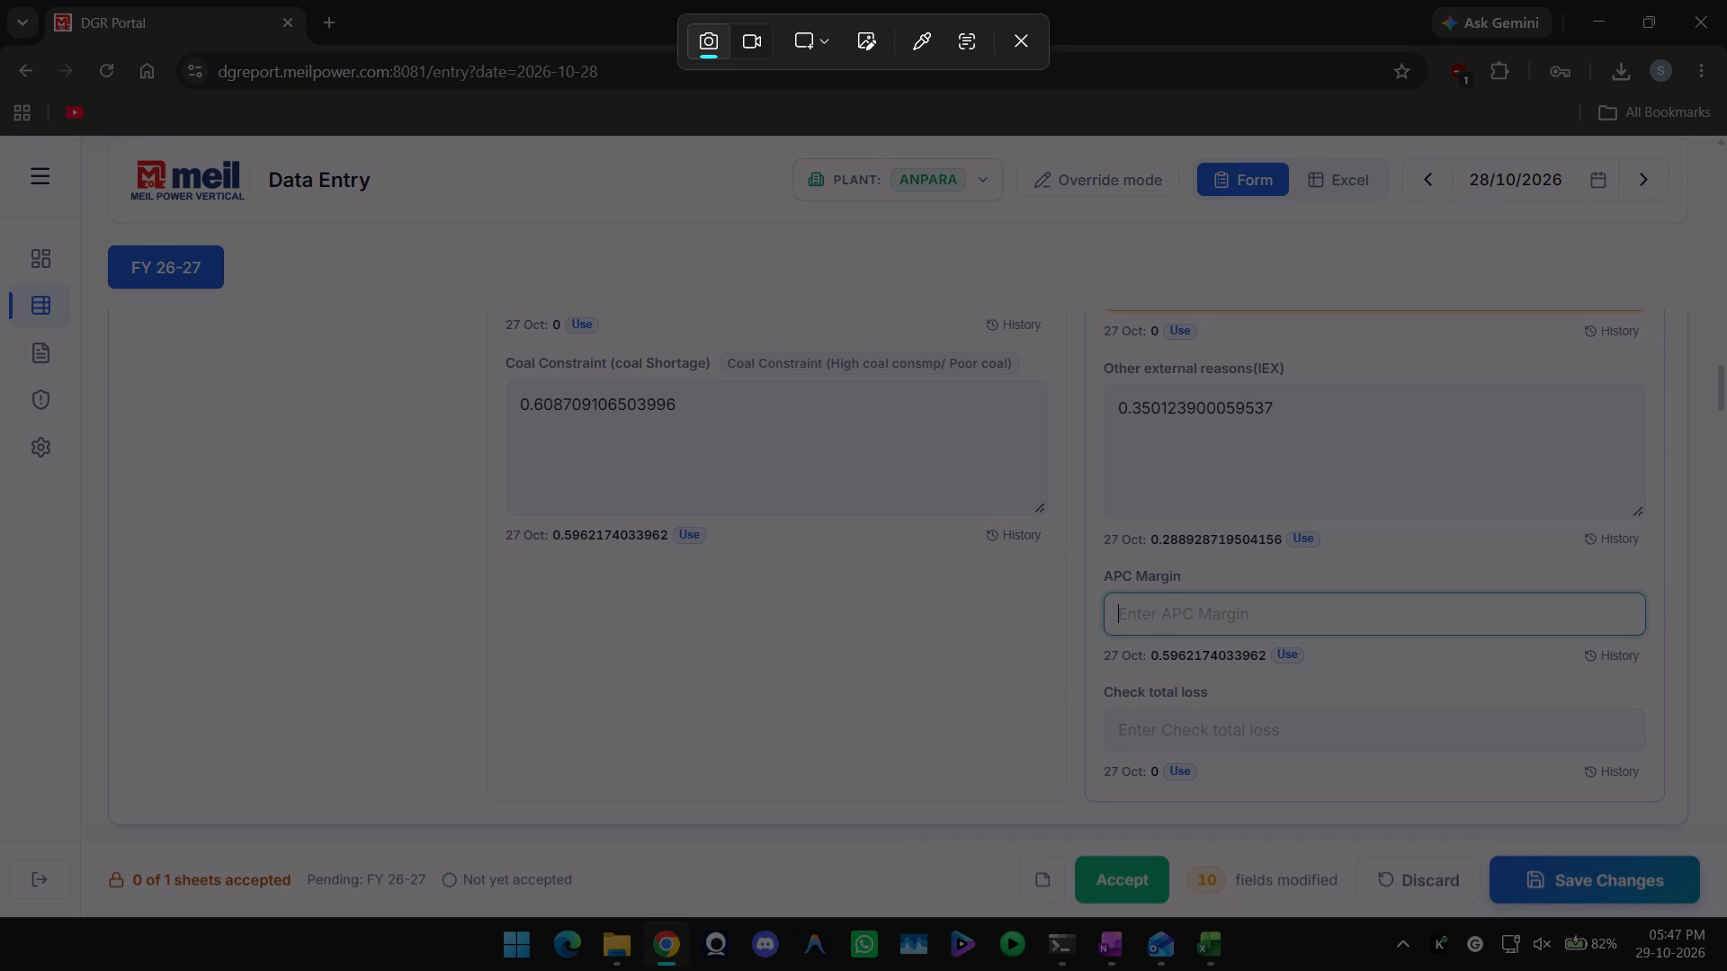
drag(1093, 551, 1682, 691)
Switch to OneNote and add a note reading "update" on the Anpara page, with the APC Margin screenshot pasted below it.
key(alt+Tab)
key(alt+Tab)
key(alt+Tab)
key(alt+Tab)
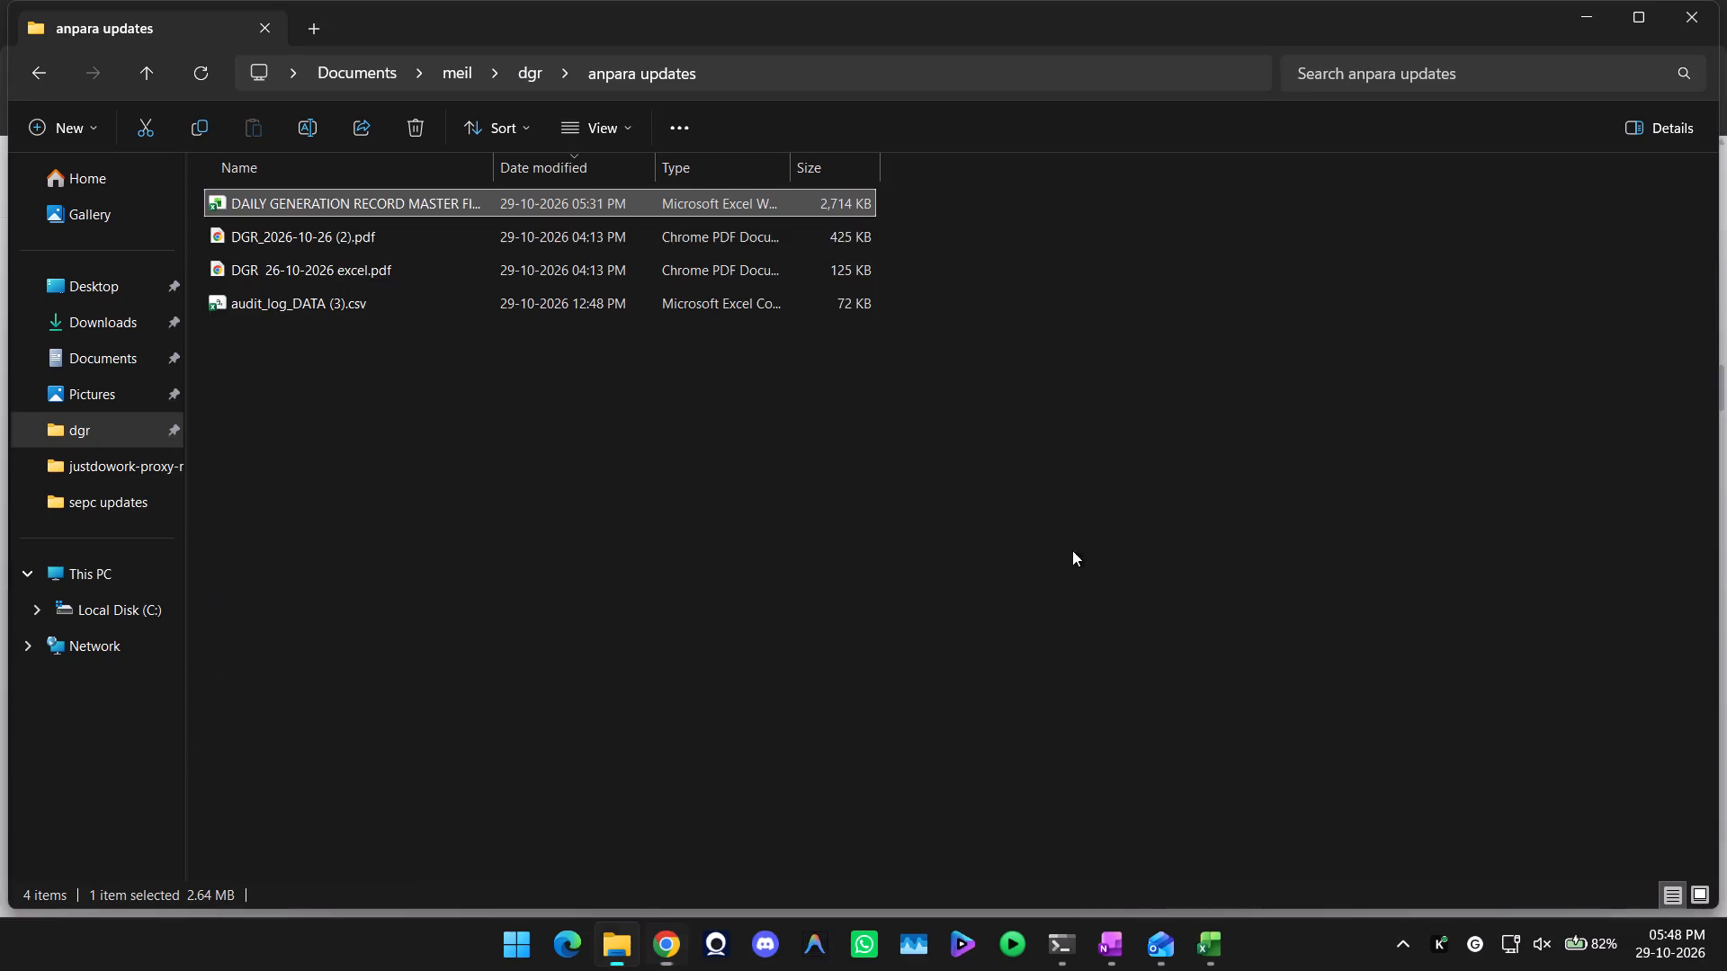
key(alt+Tab)
key(alt+Tab)
key(alt+Tab)
key(alt+Tab)
scroll(814, 597, down, 7)
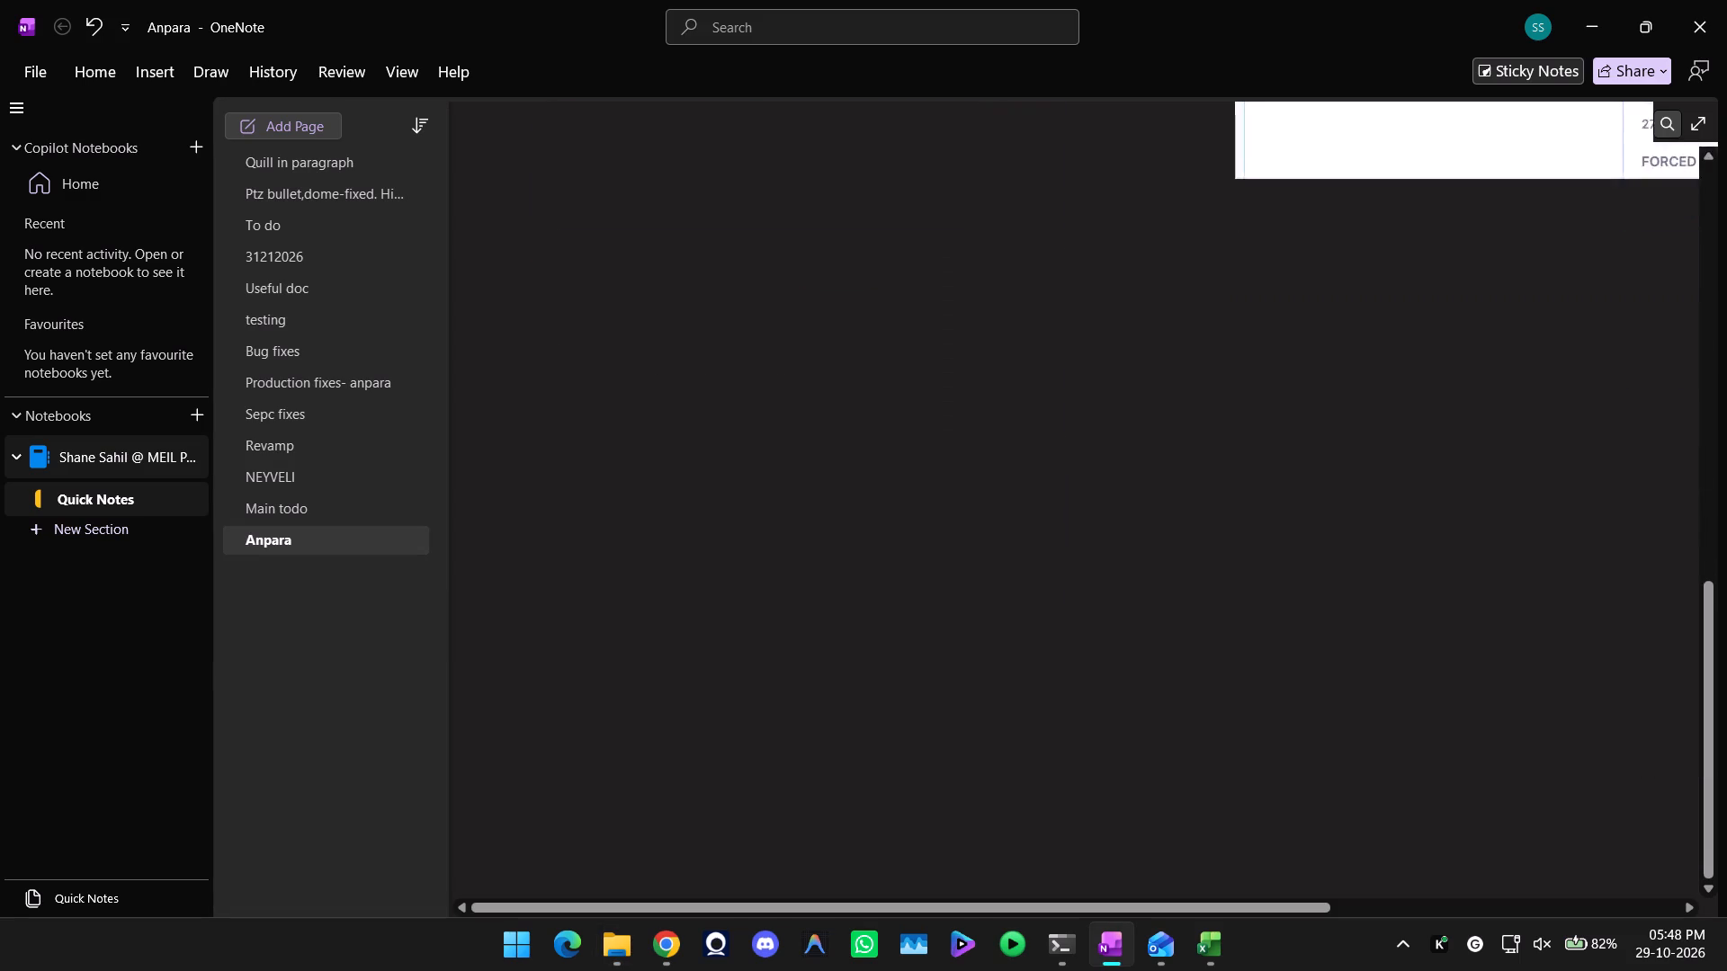
scroll(747, 669, down, 1)
double_click(639, 264)
text(update)
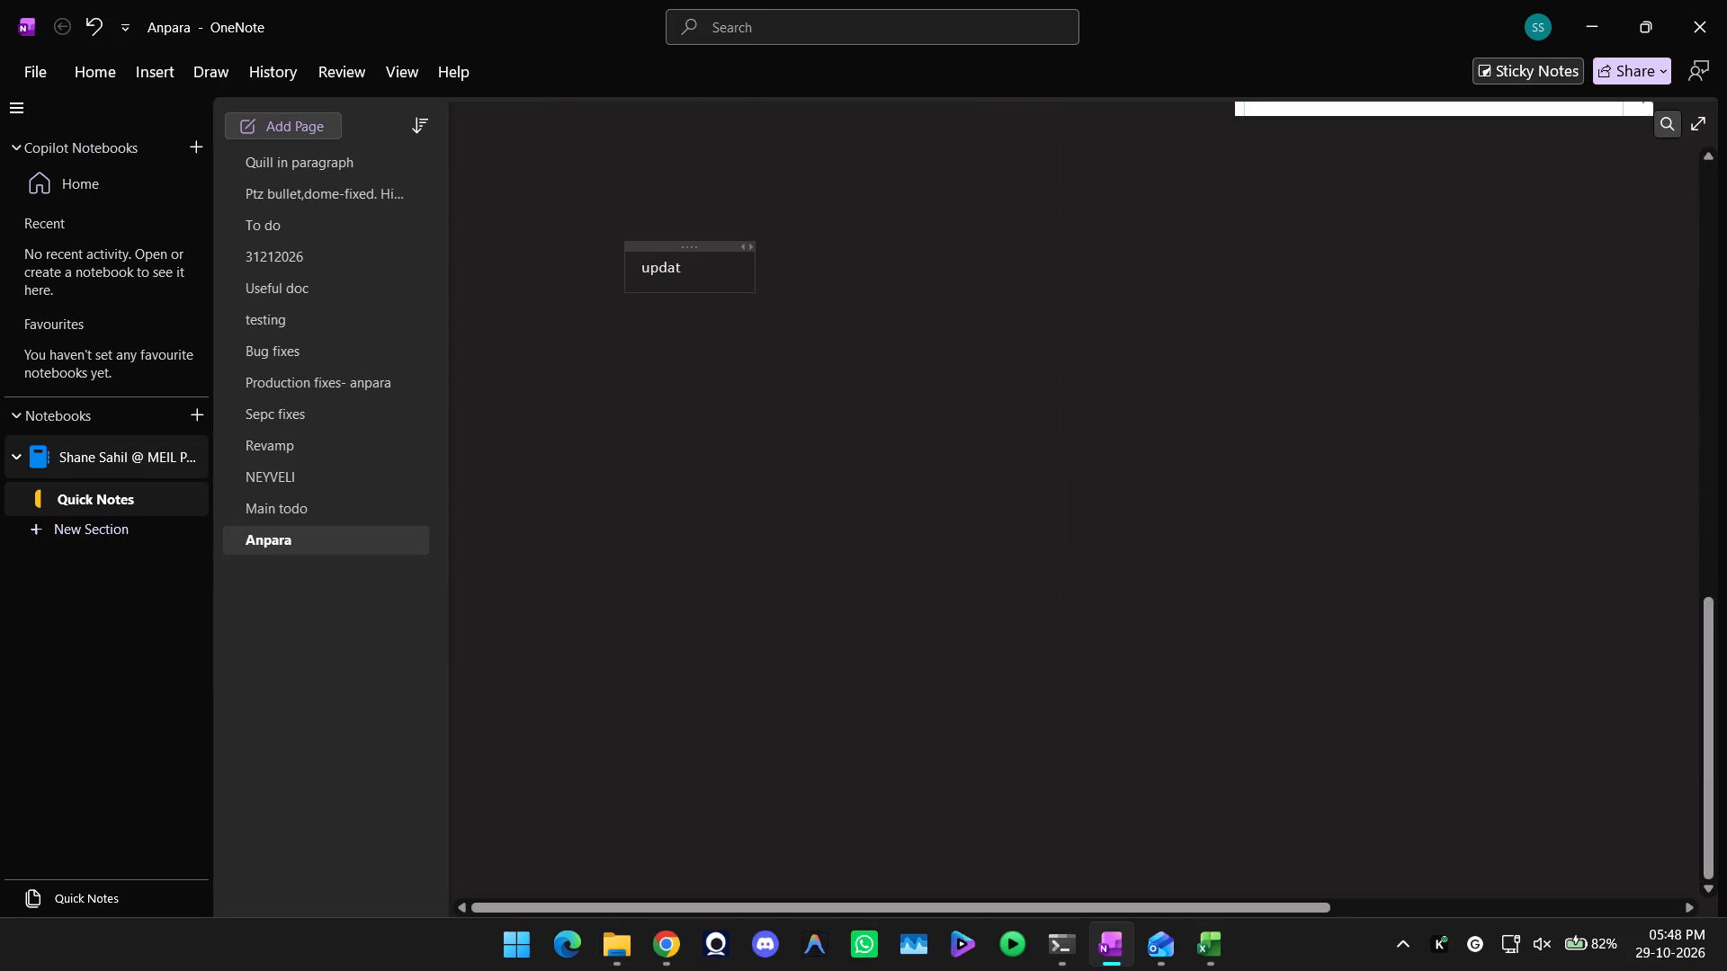
key(space)
key(Return)
key(ctrl+v)
Capture the portal's Coal Constraint (coal Shortage) field and paste the screenshot into the same OneNote note.
key(alt+Tab)
key(alt+Tab)
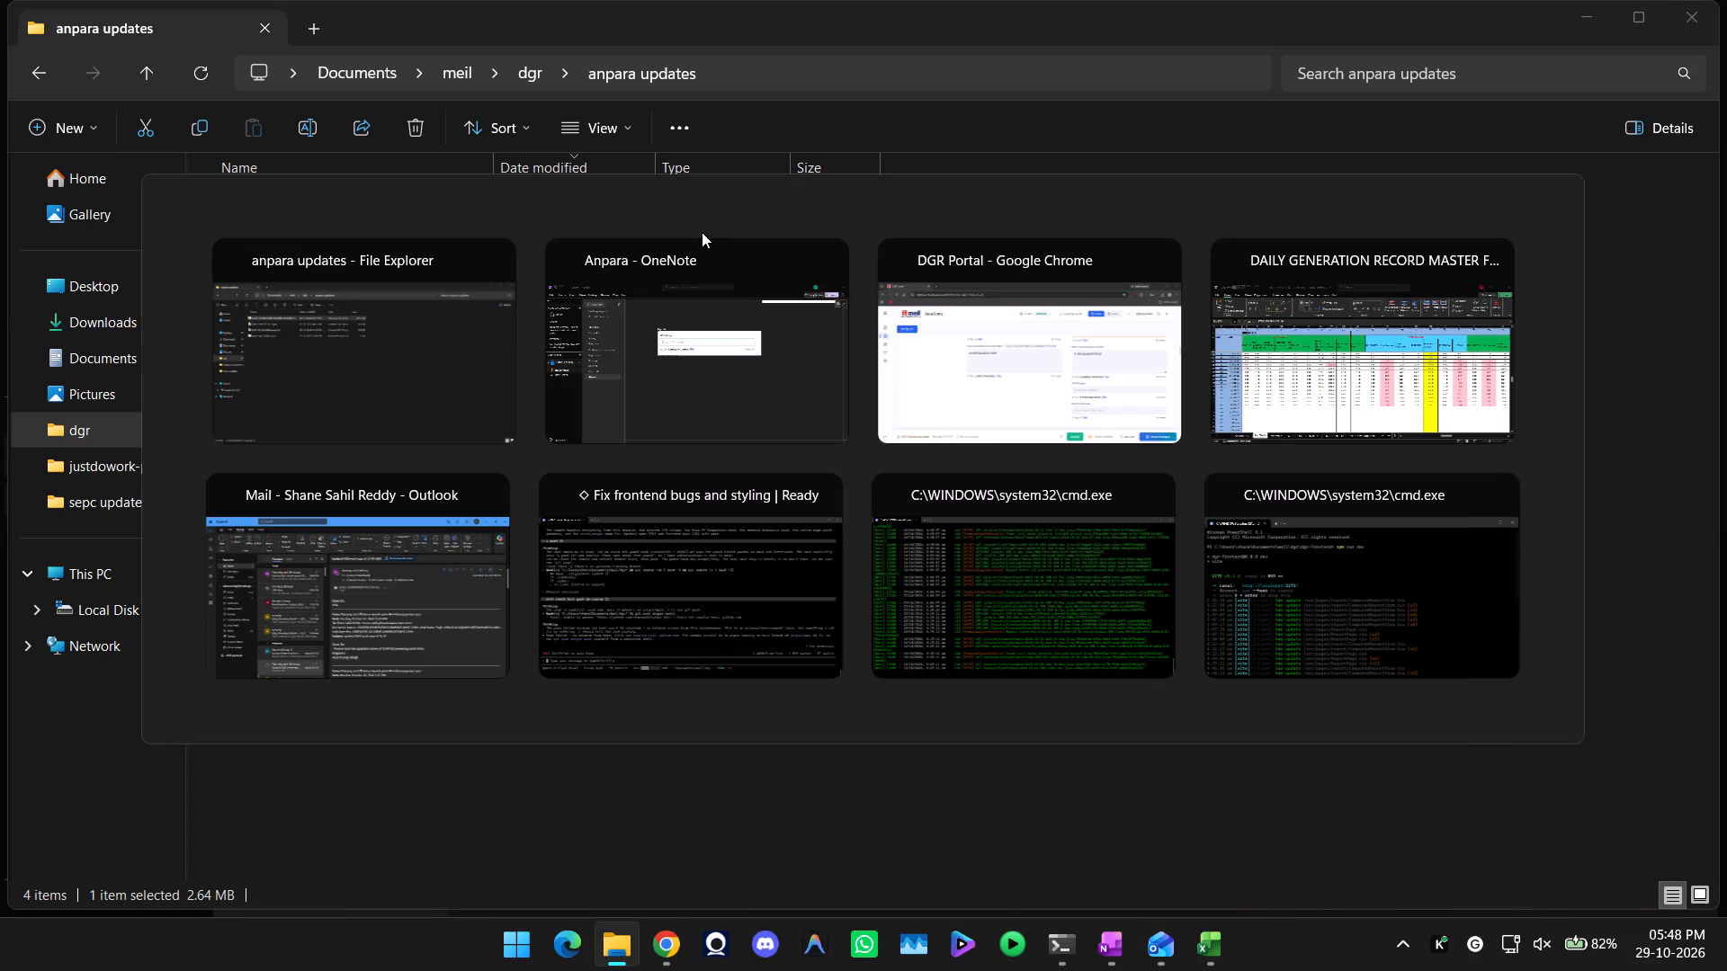
key(alt+Tab)
key(shift+super+s)
drag(463, 316, 508, 339)
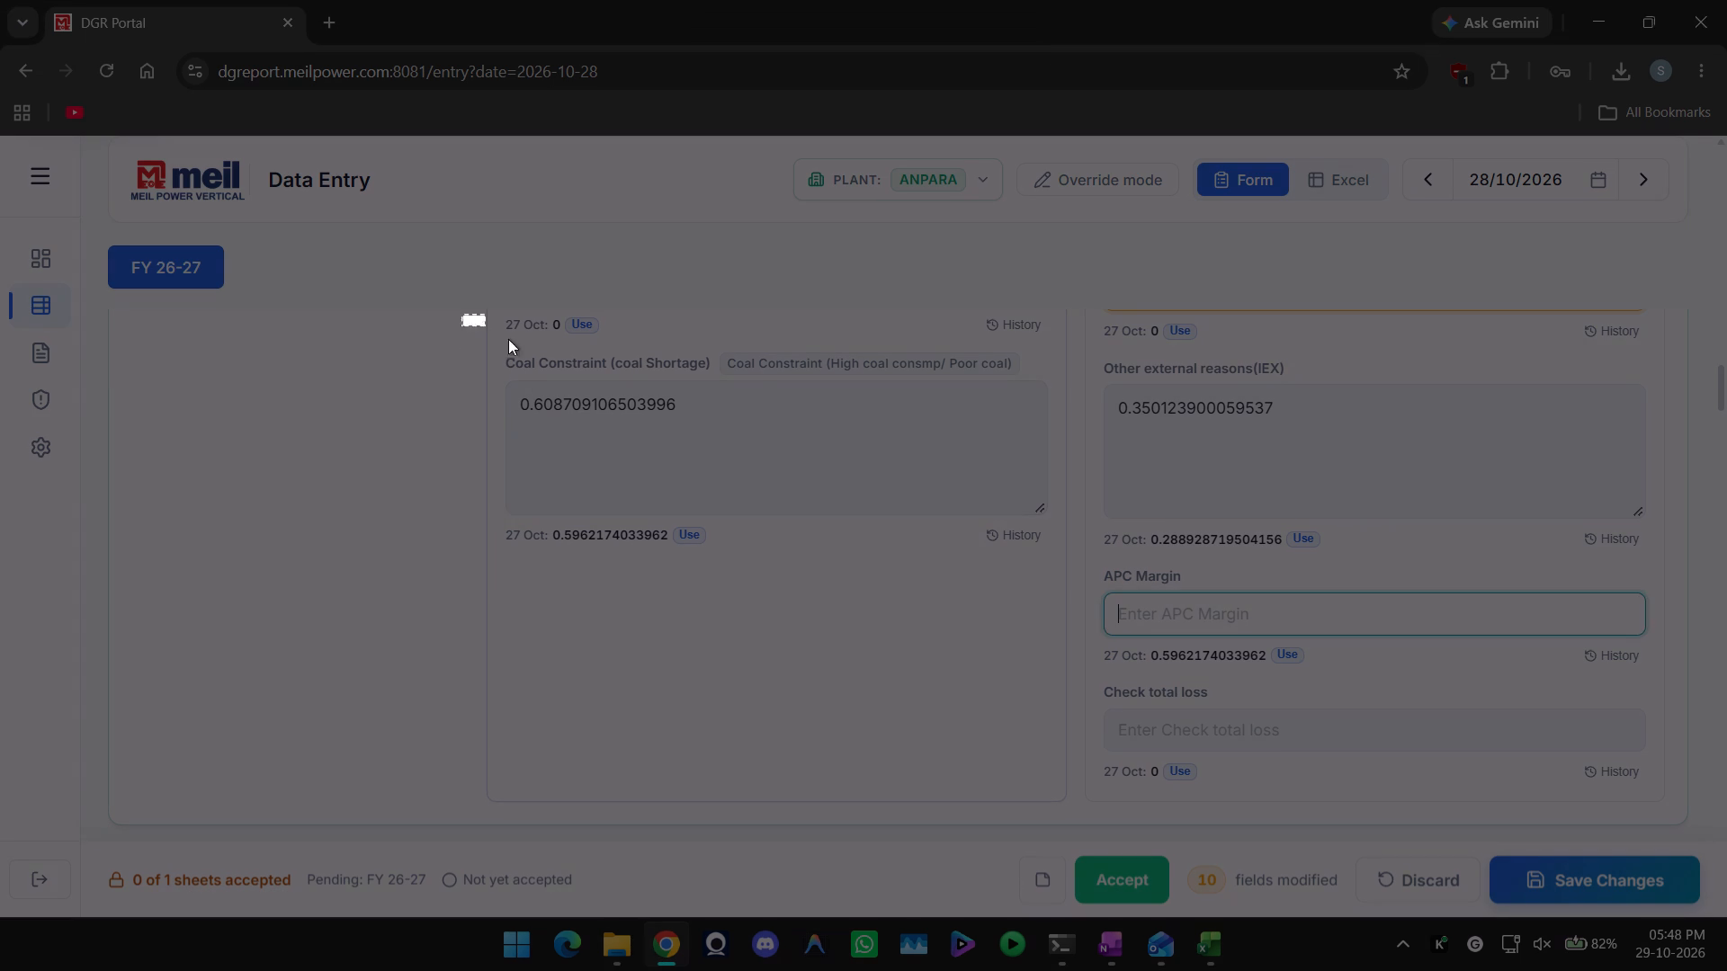
drag(508, 339, 1074, 587)
key(alt+Tab)
key(alt+Tab)
key(alt+Tab)
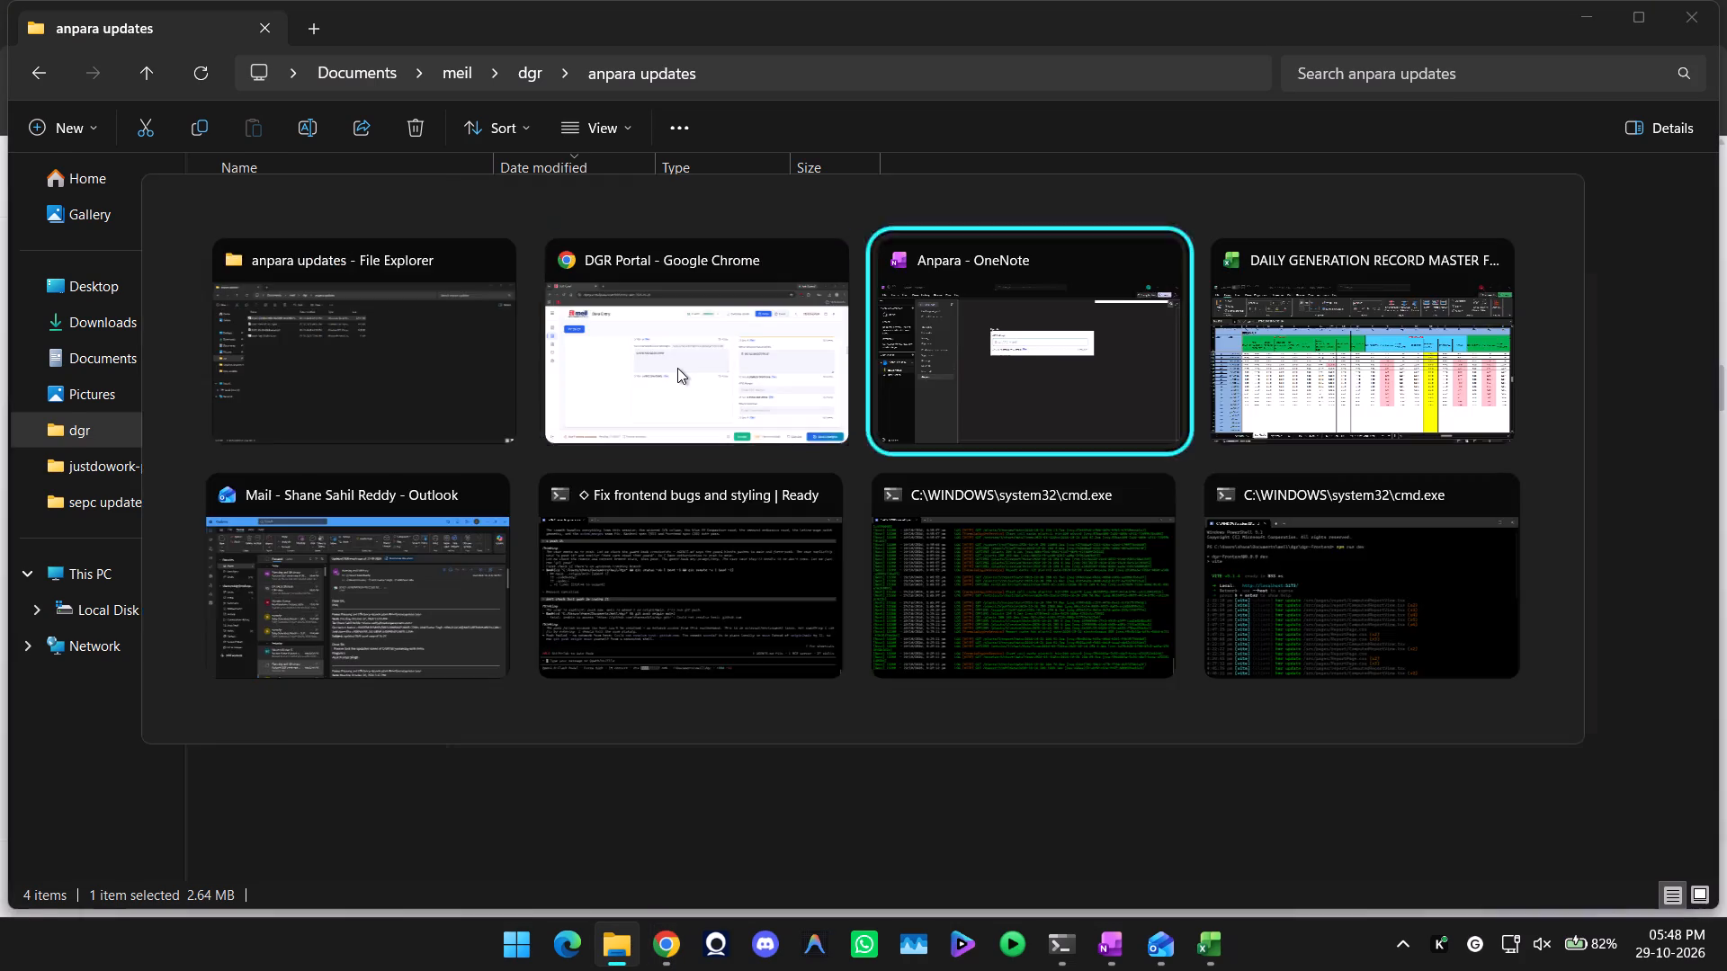
key(ctrl+v)
Review the portal's Check total loss field against Excel's Unit-2 Check total loss cells for 27-Oct-26 and 28-Oct-26.
key(alt+Tab)
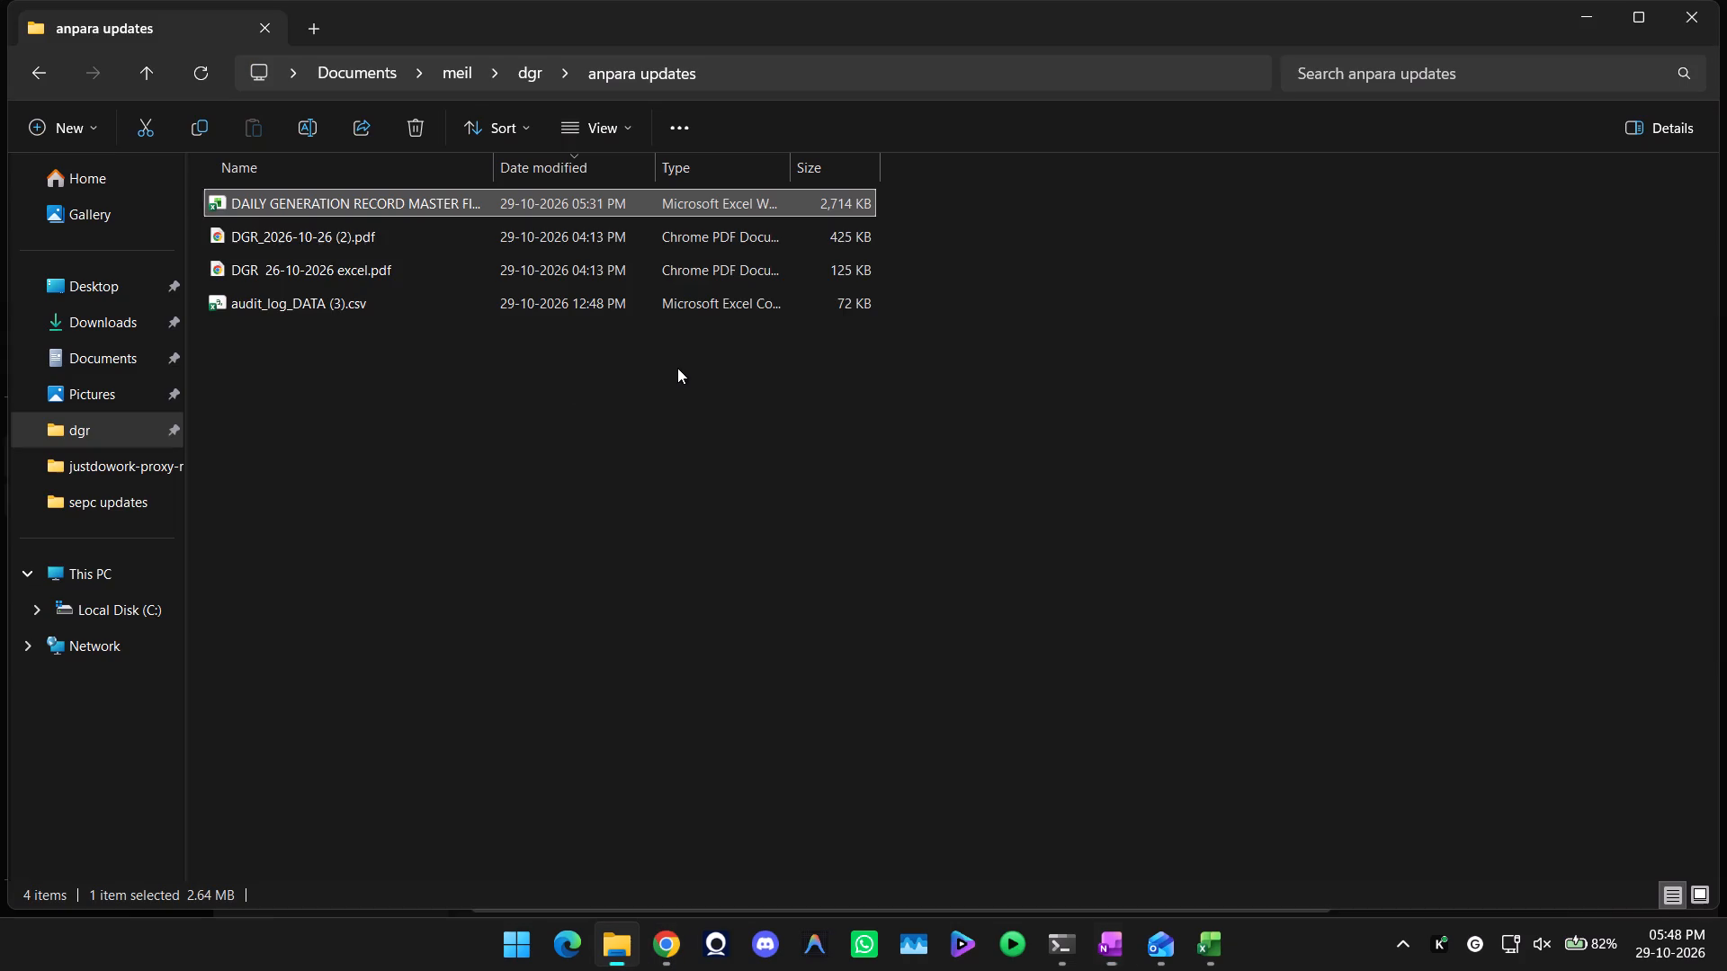
key(alt+Tab)
key(alt+Tab)
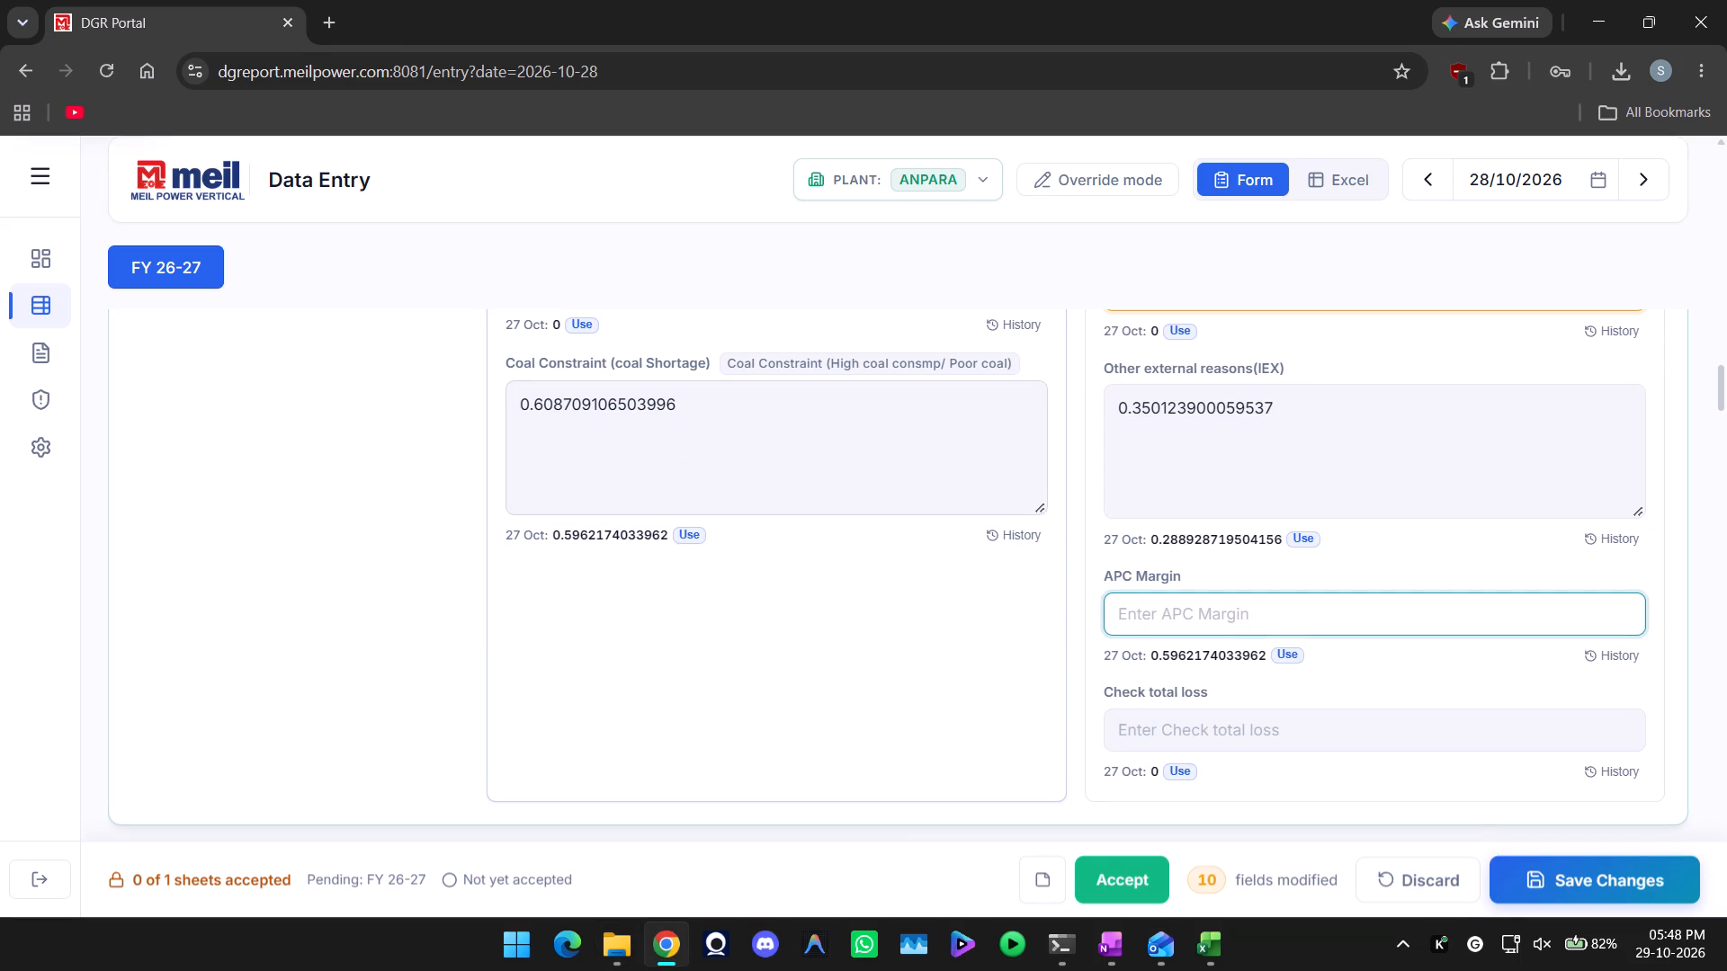
scroll(949, 542, up, 3)
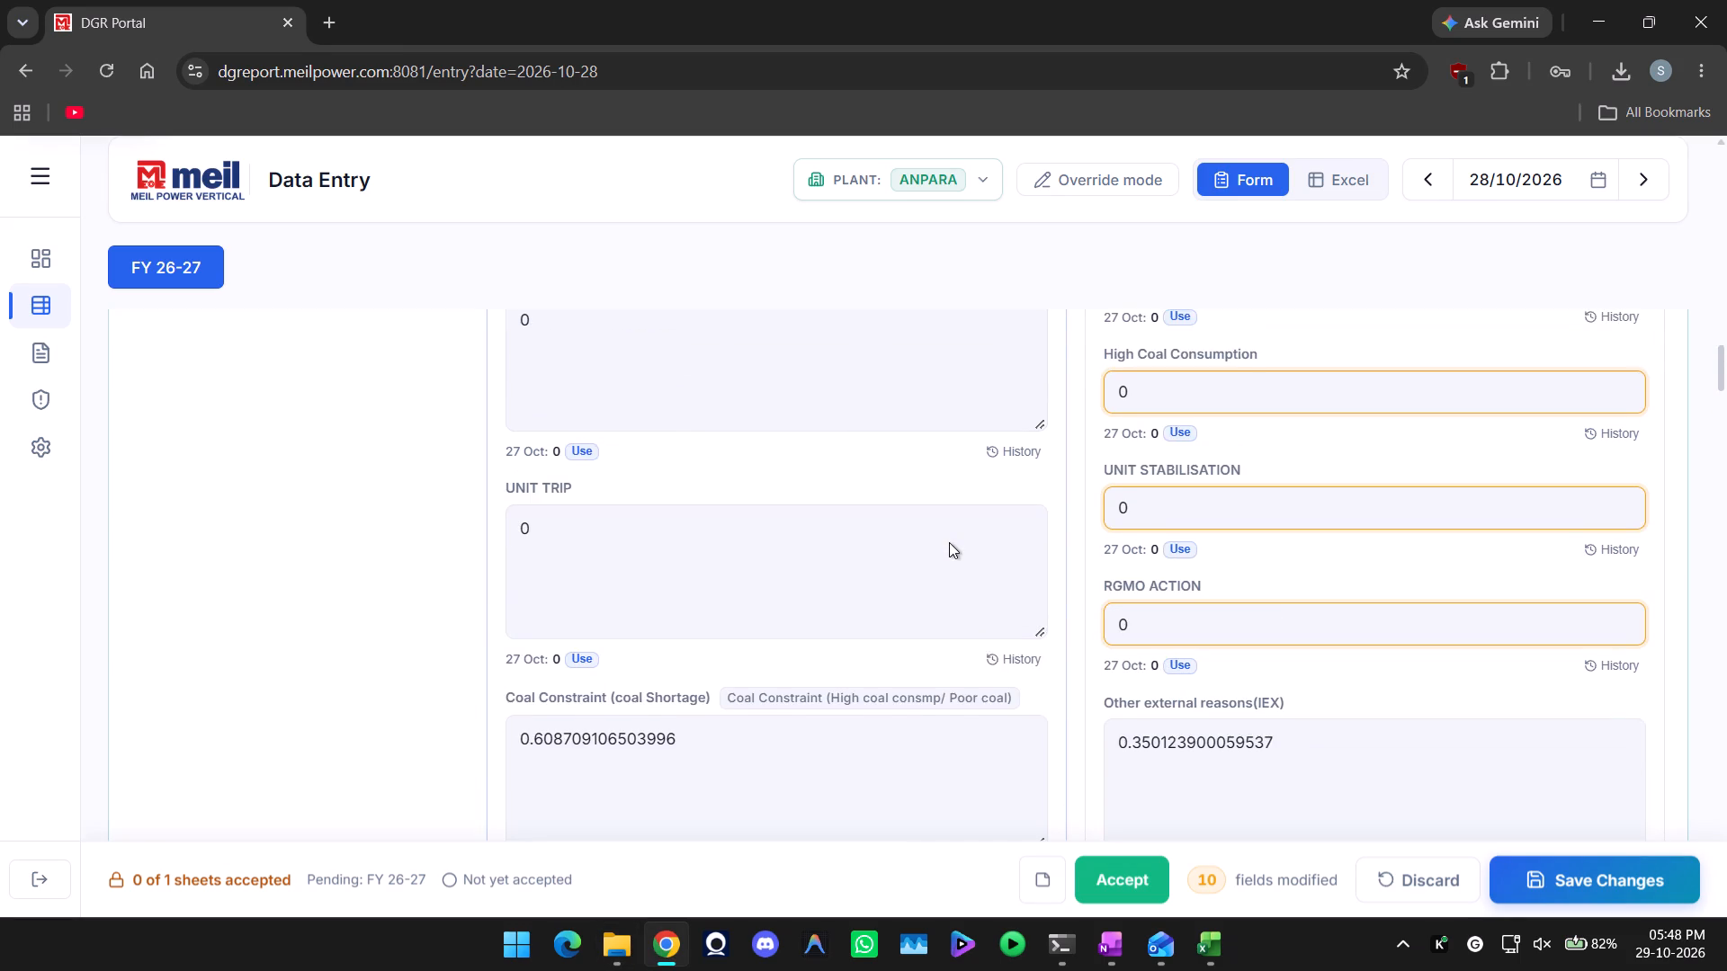
scroll(949, 542, down, 3)
click(1218, 743)
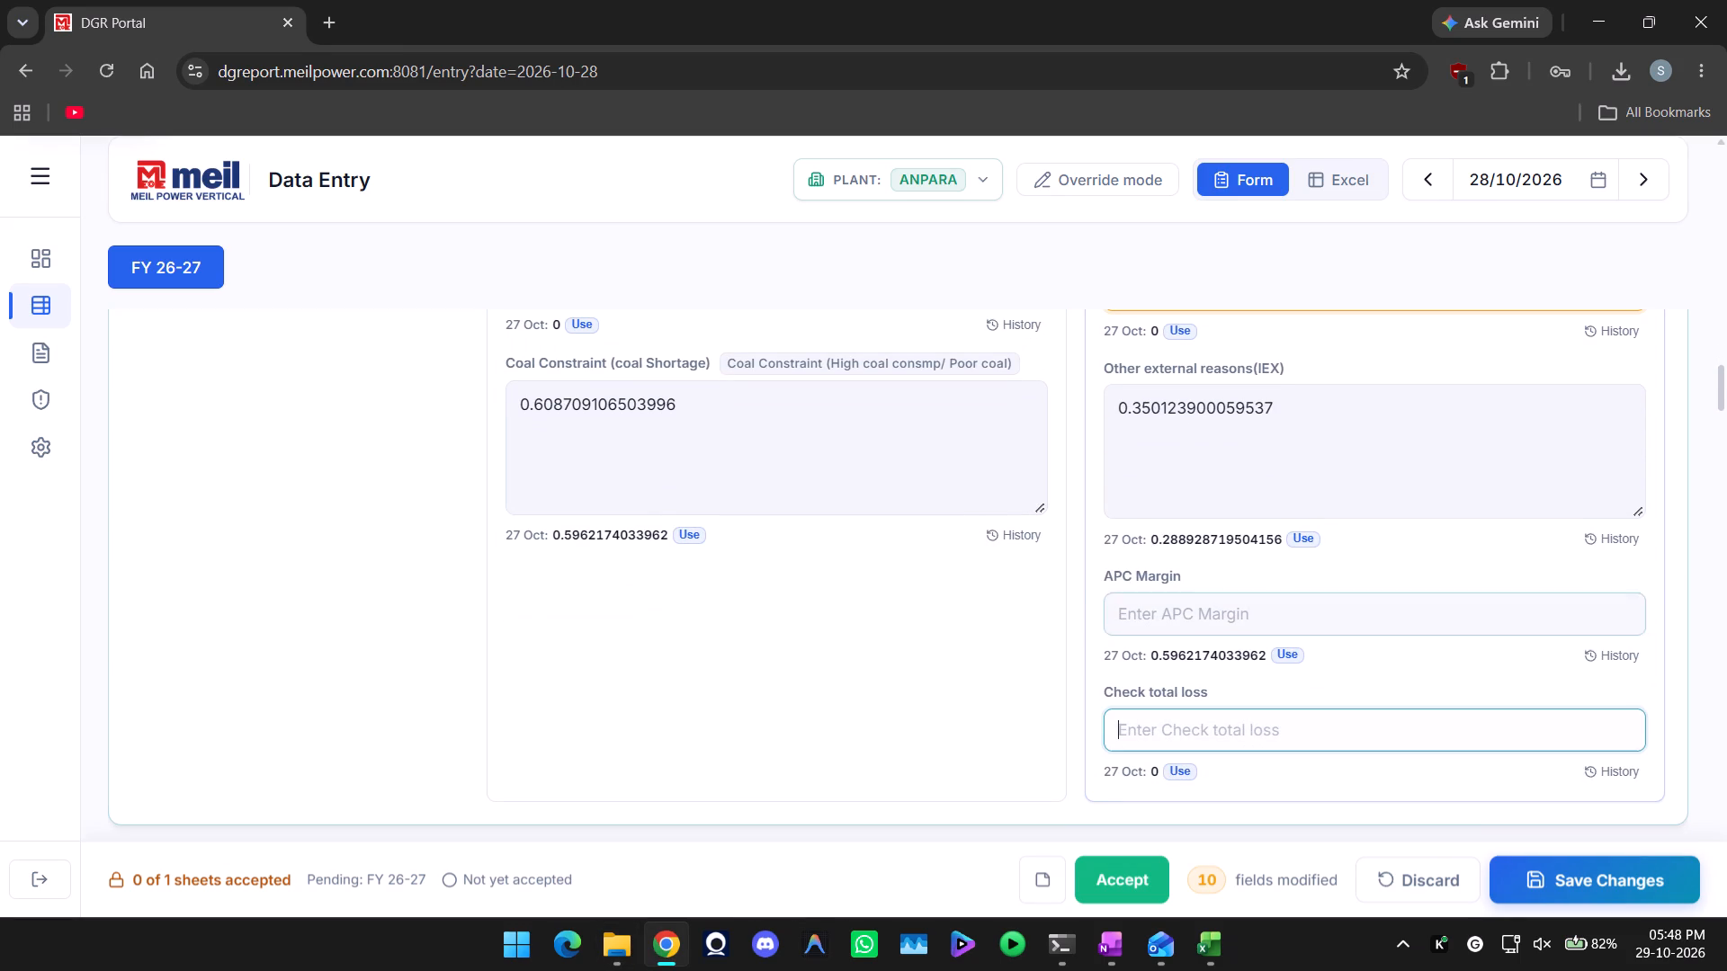
key(alt+Tab)
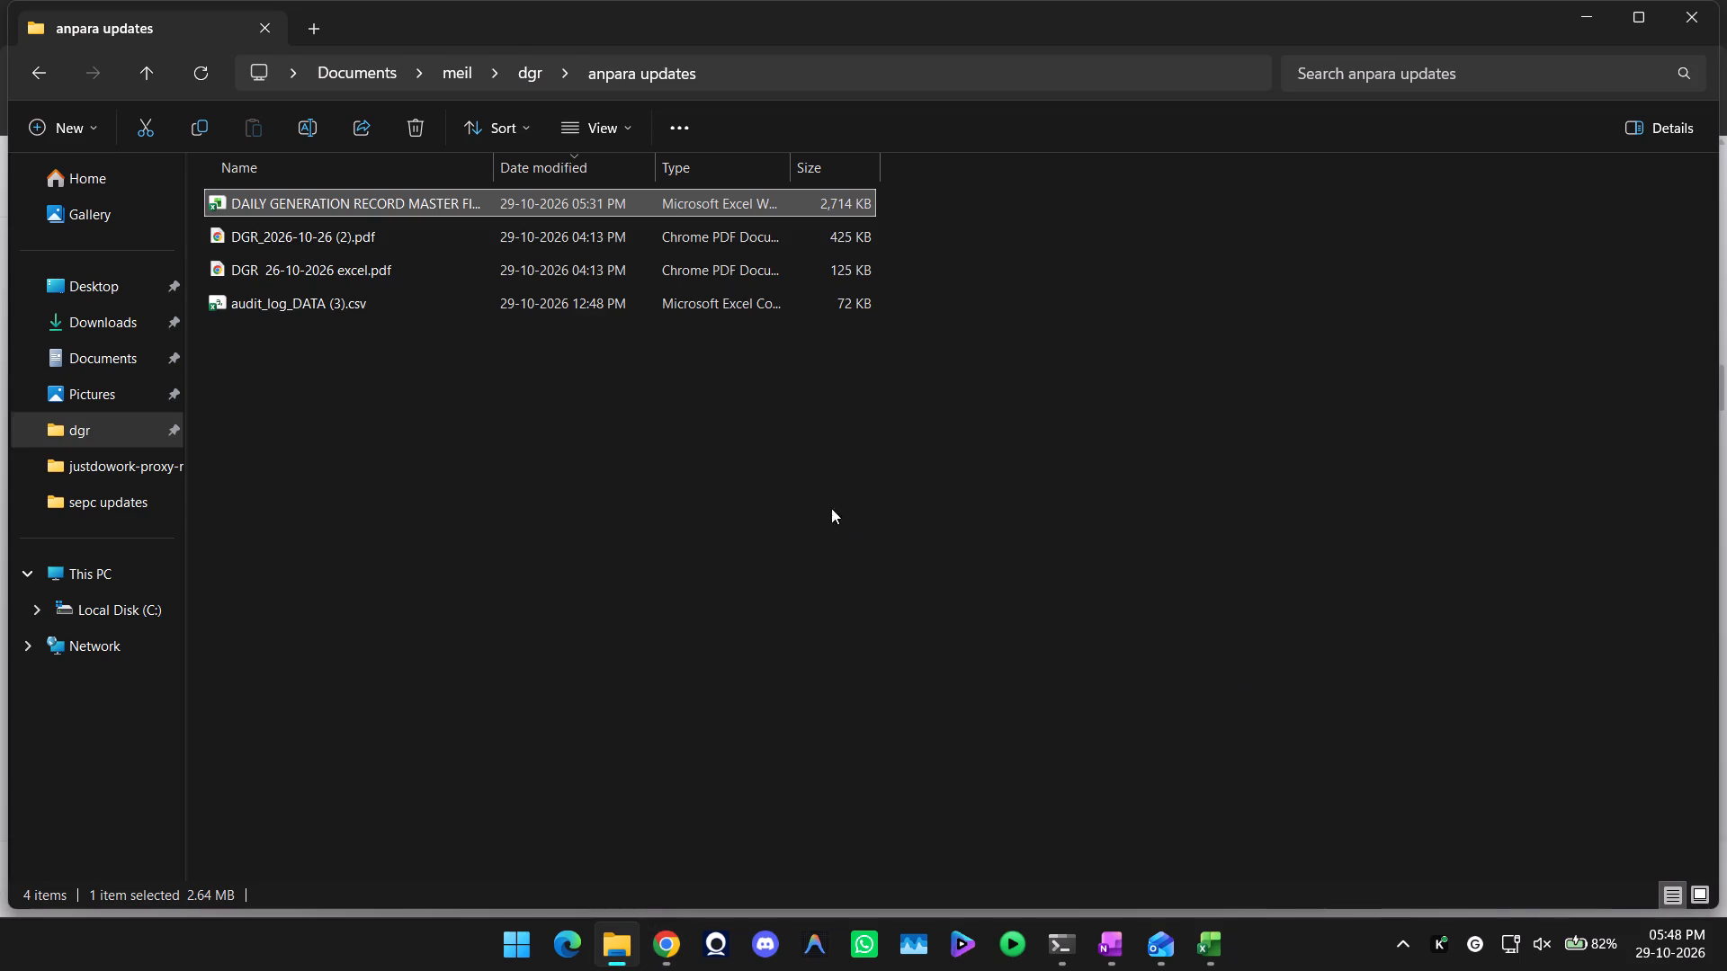
key(alt+Tab)
key(alt+Tab)
key(alt+Tab)
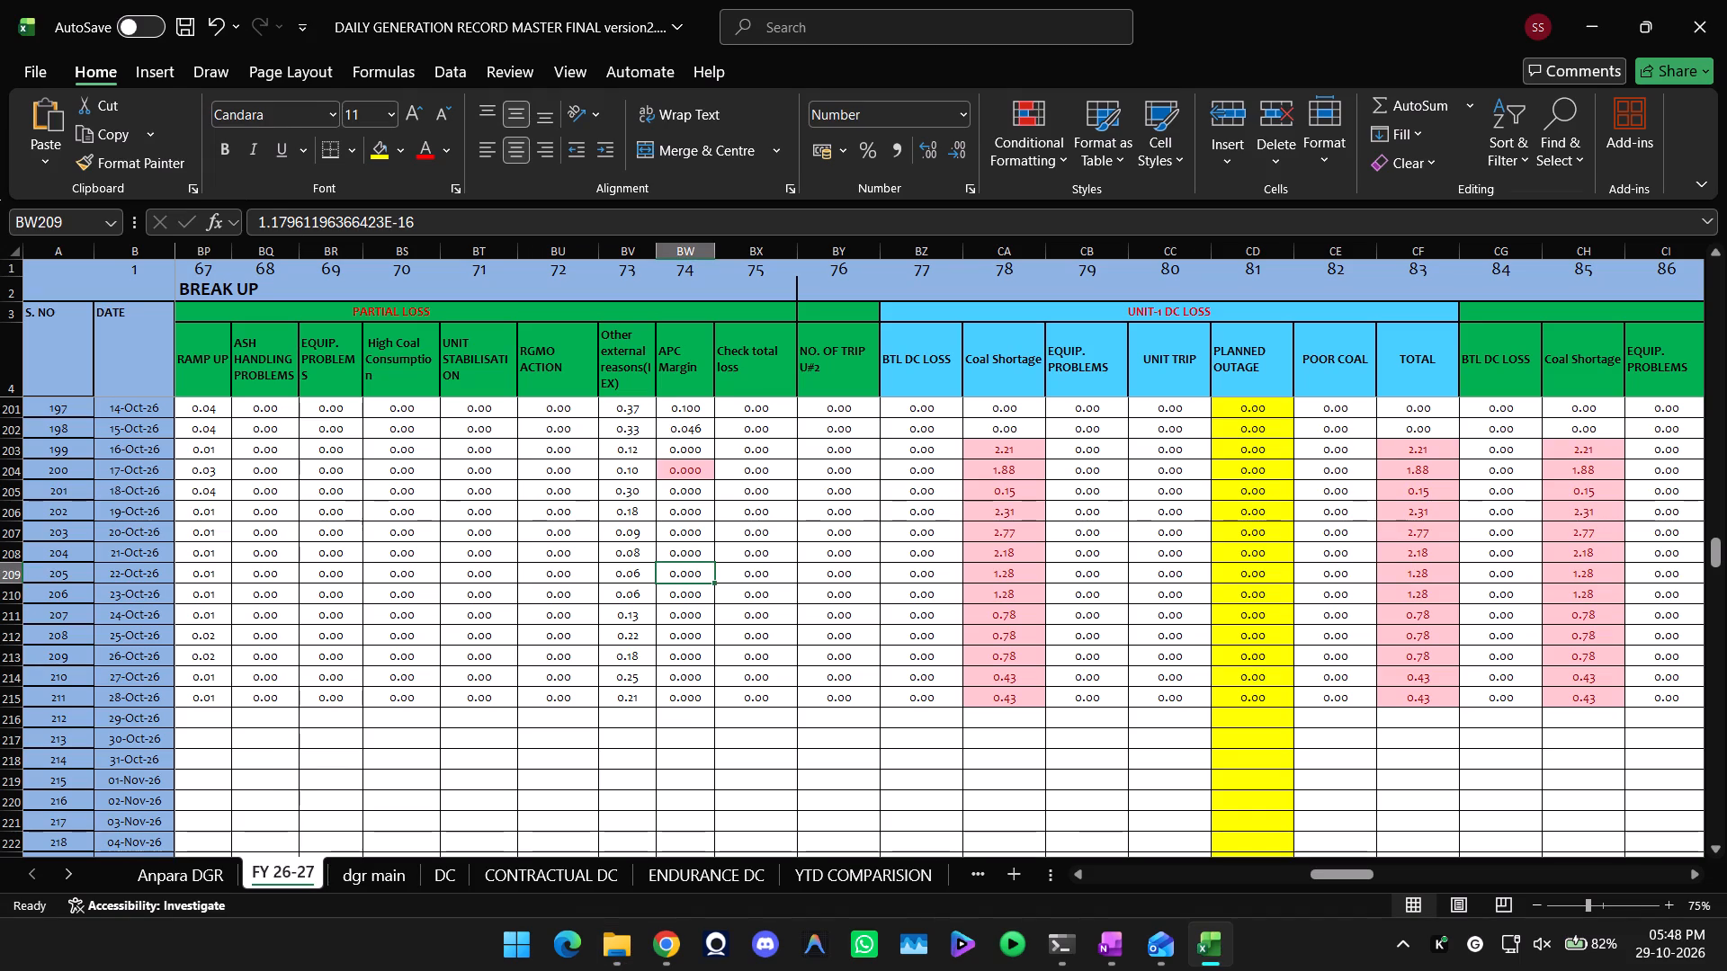
click(769, 690)
click(765, 674)
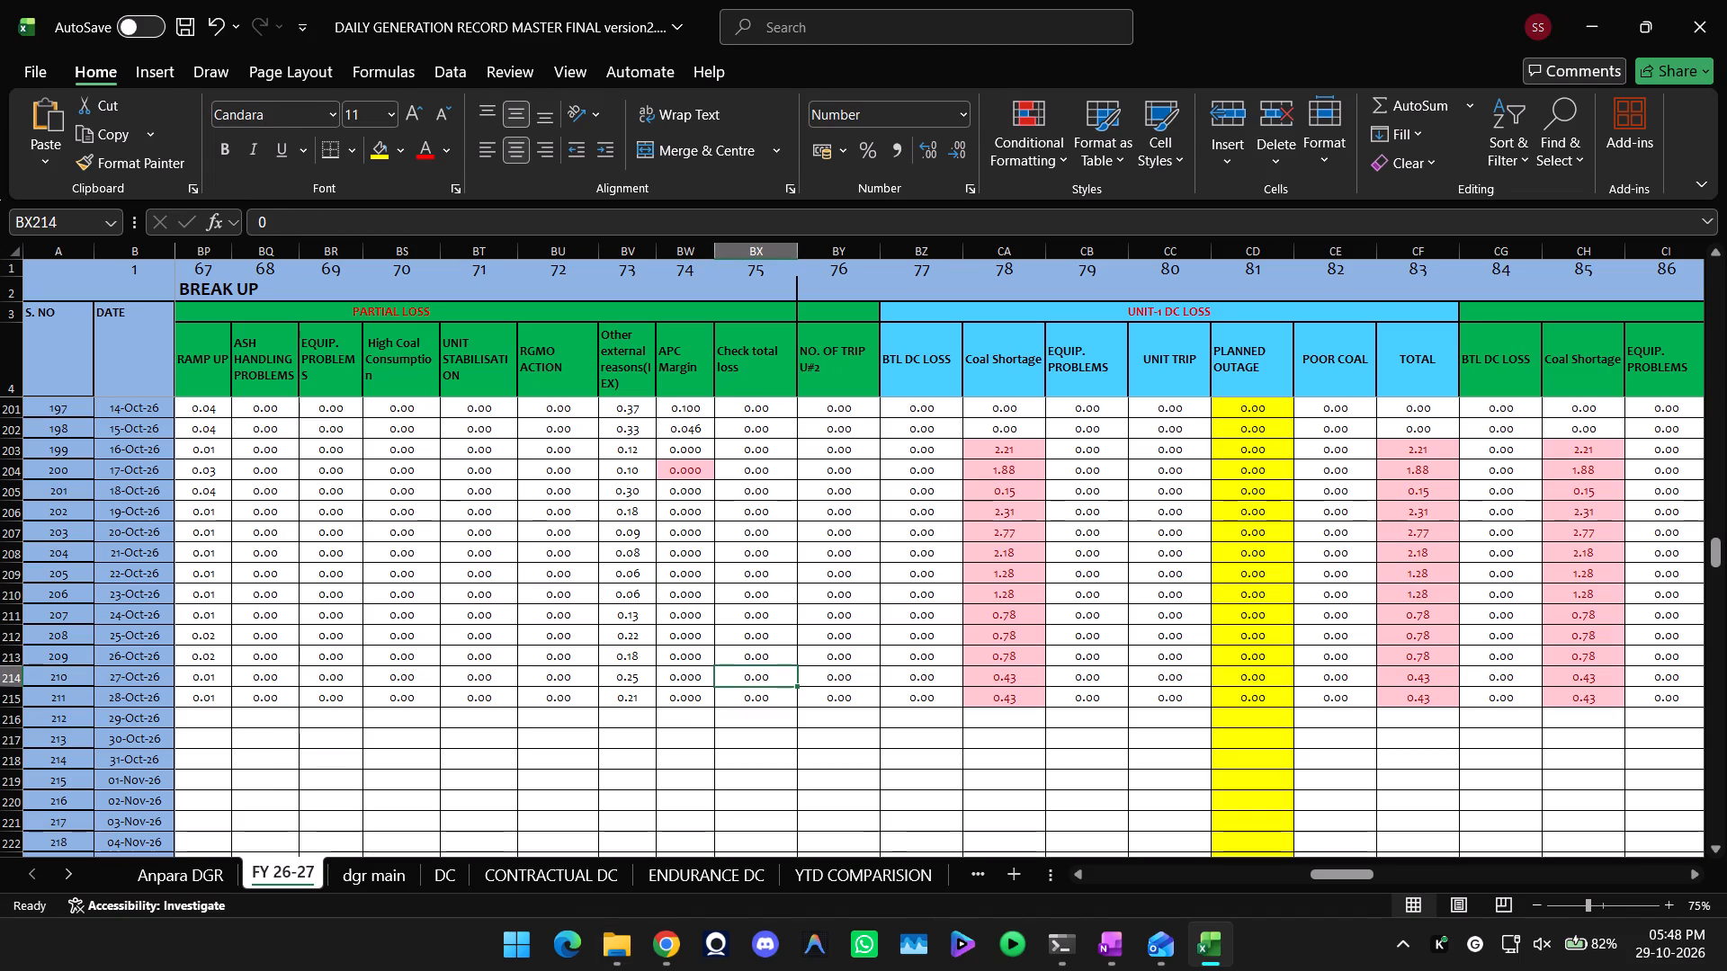
click(774, 699)
Switch to the DGR portal and fill the 28 October Check total loss field with the 27 Oct value, 0.
key(alt+Tab)
key(alt+Tab)
key(alt+Tab)
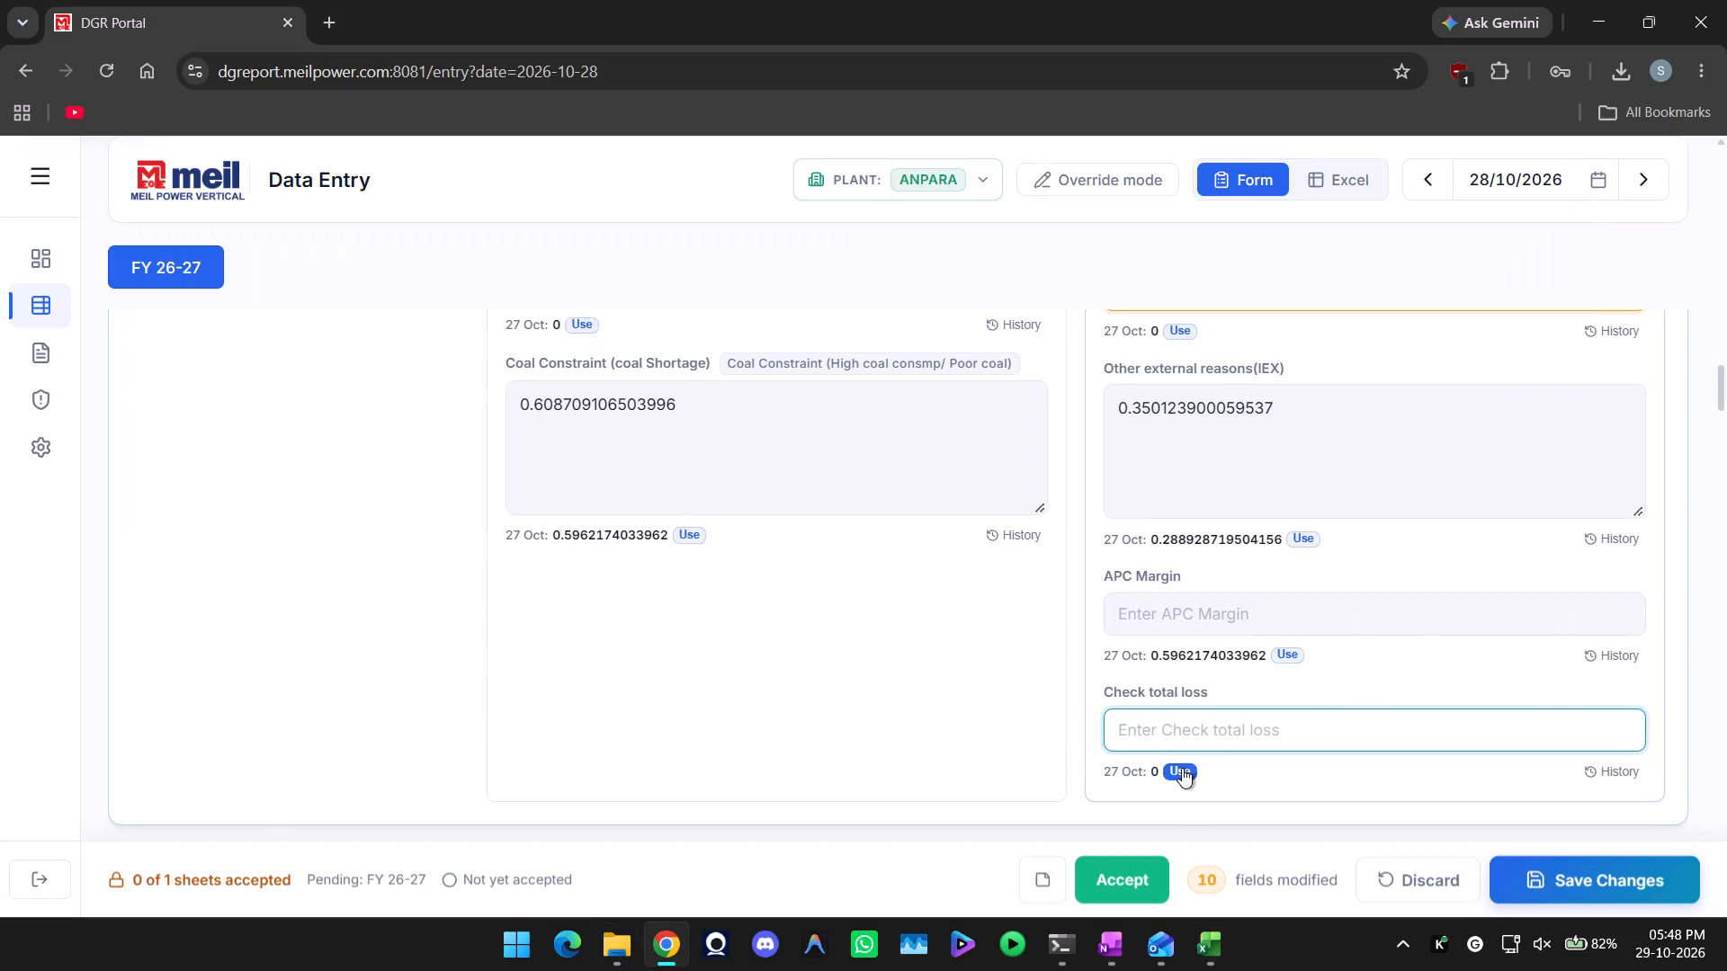
click(1182, 768)
Copy the 28-Oct-26 APC Margin value from Excel column BW into the portal's APC Margin field as 0.000.
scroll(1339, 677, down, 1)
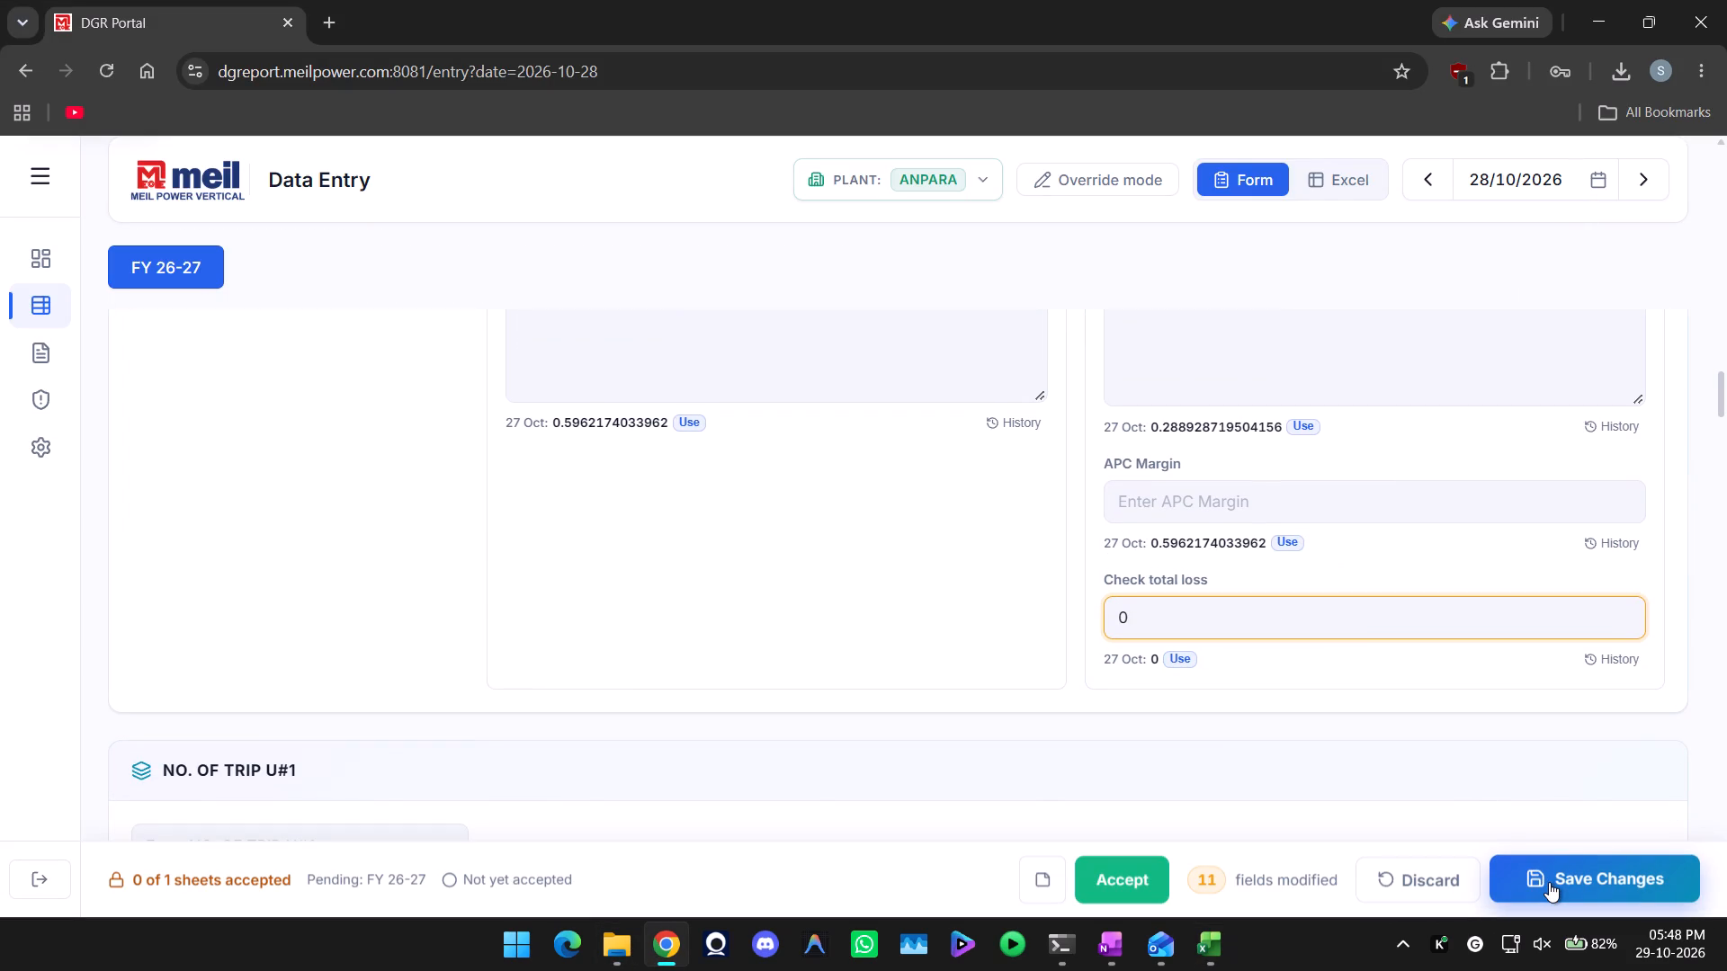
key(alt+Tab)
key(alt+Tab)
key(alt+Tab)
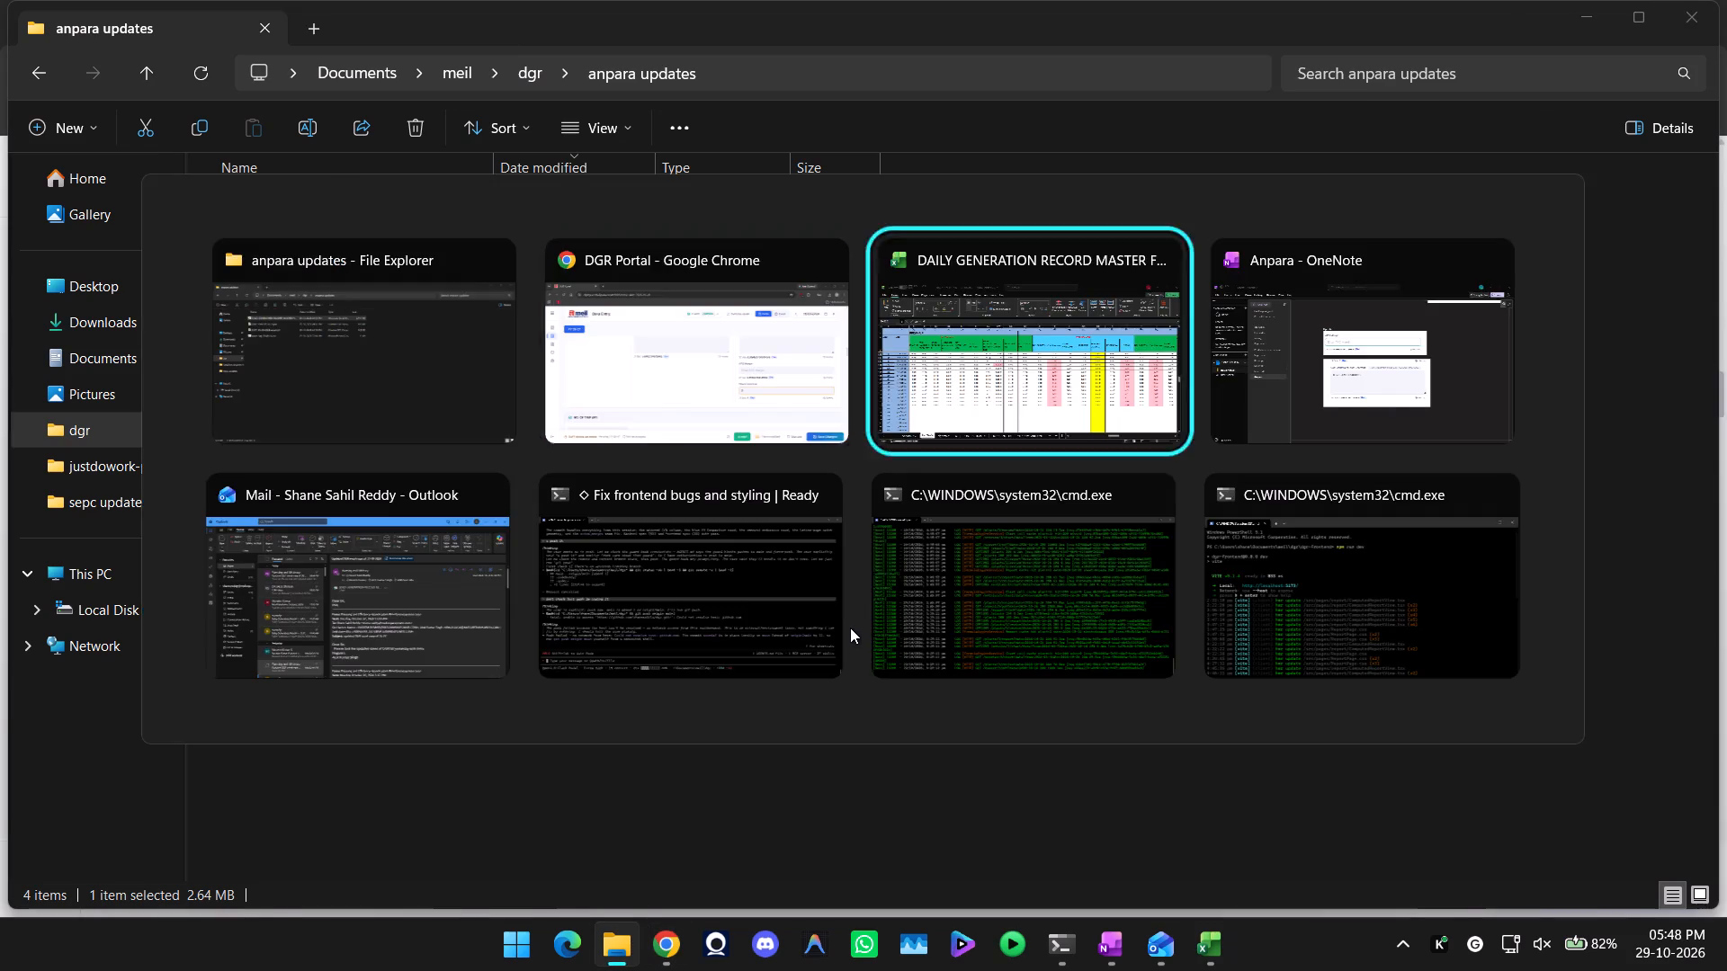
click(688, 699)
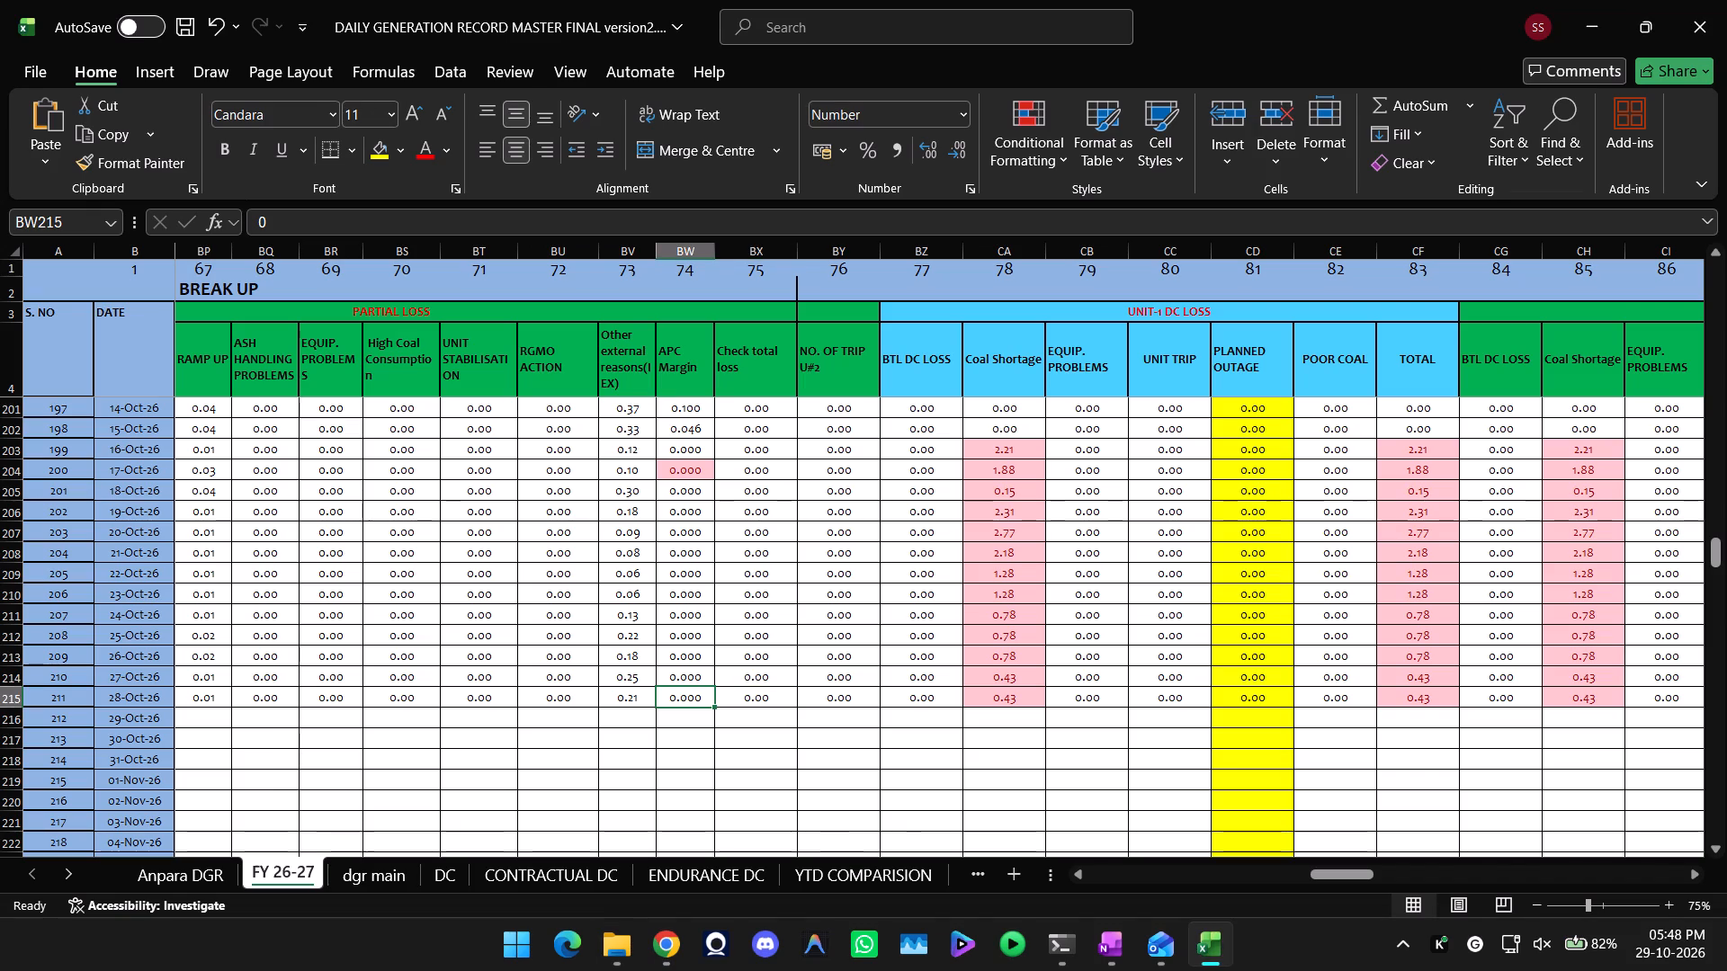
key(ctrl+c)
key(alt+Tab)
key(alt+Tab)
key(alt+Tab)
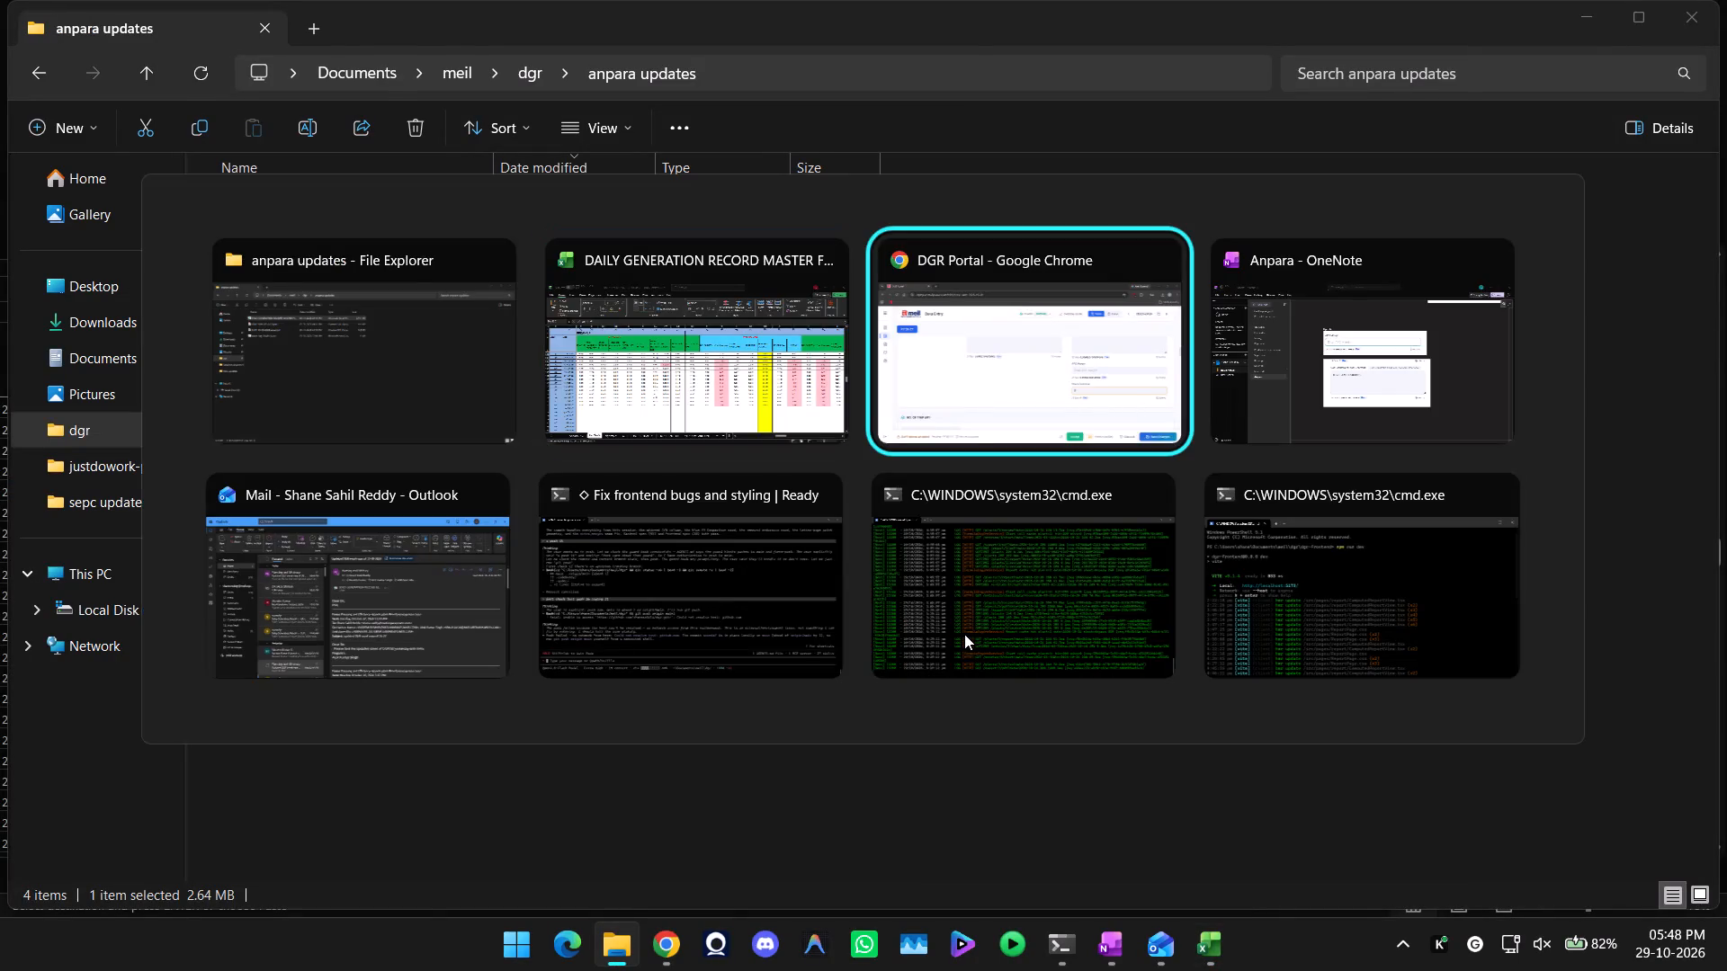
click(1179, 485)
key(ctrl+v)
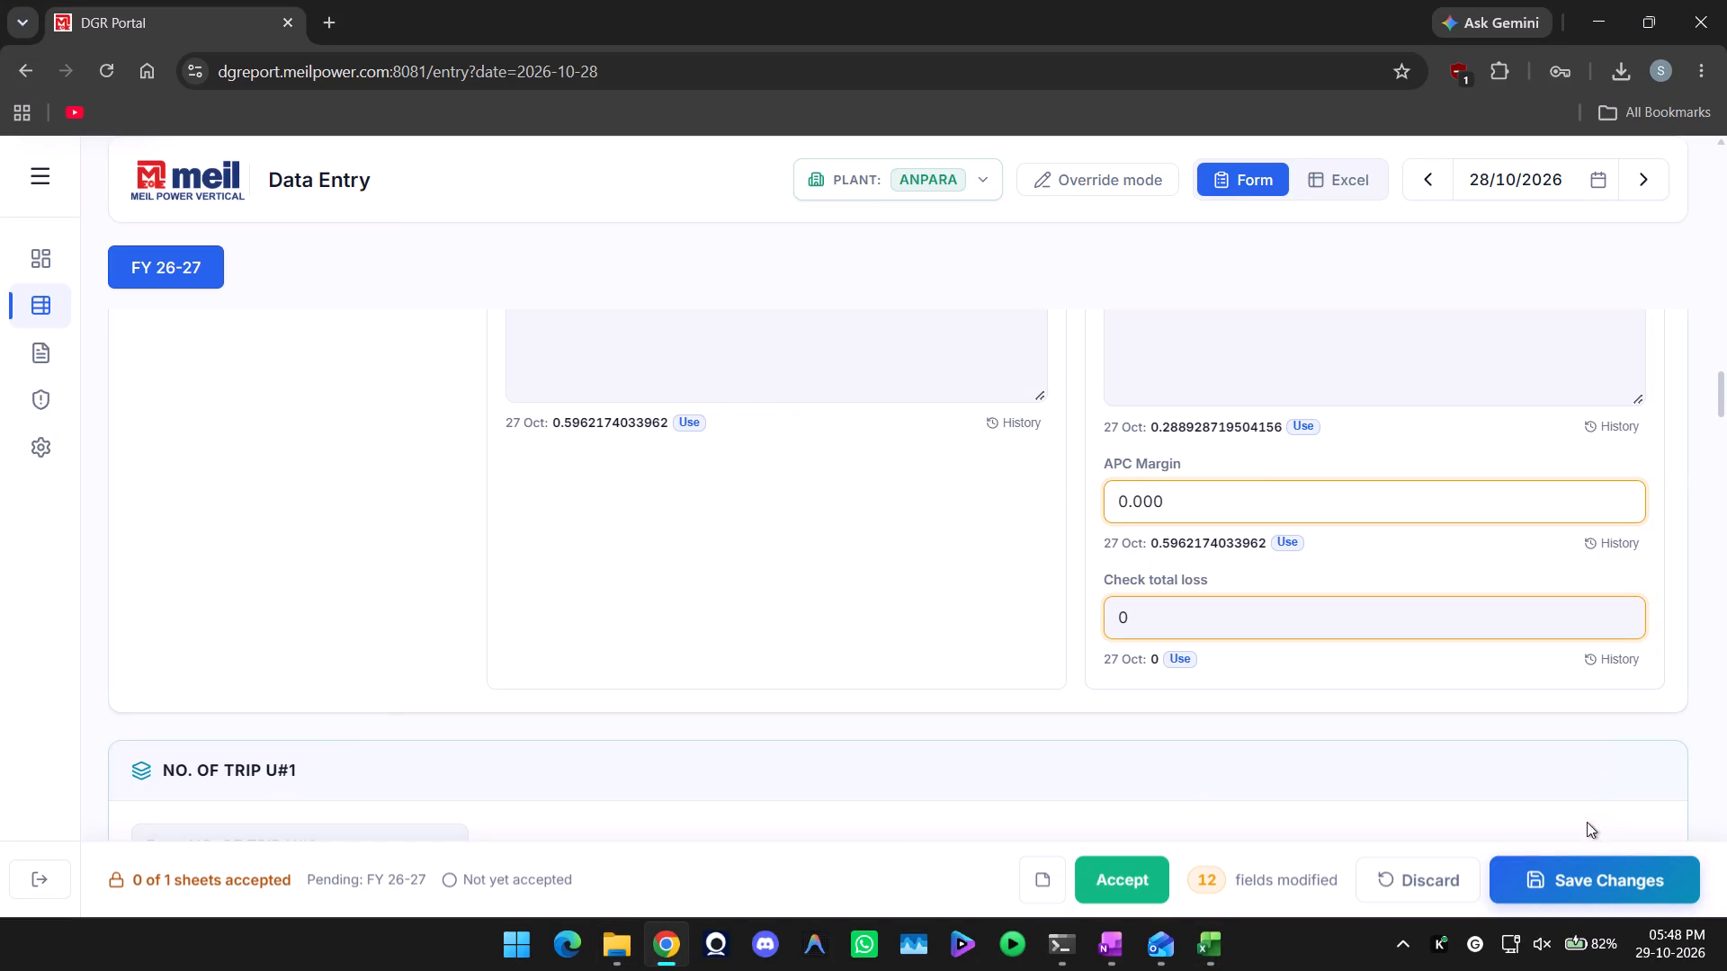
Save the modified fields of the 28 October Anpara data entry form.
click(1591, 861)
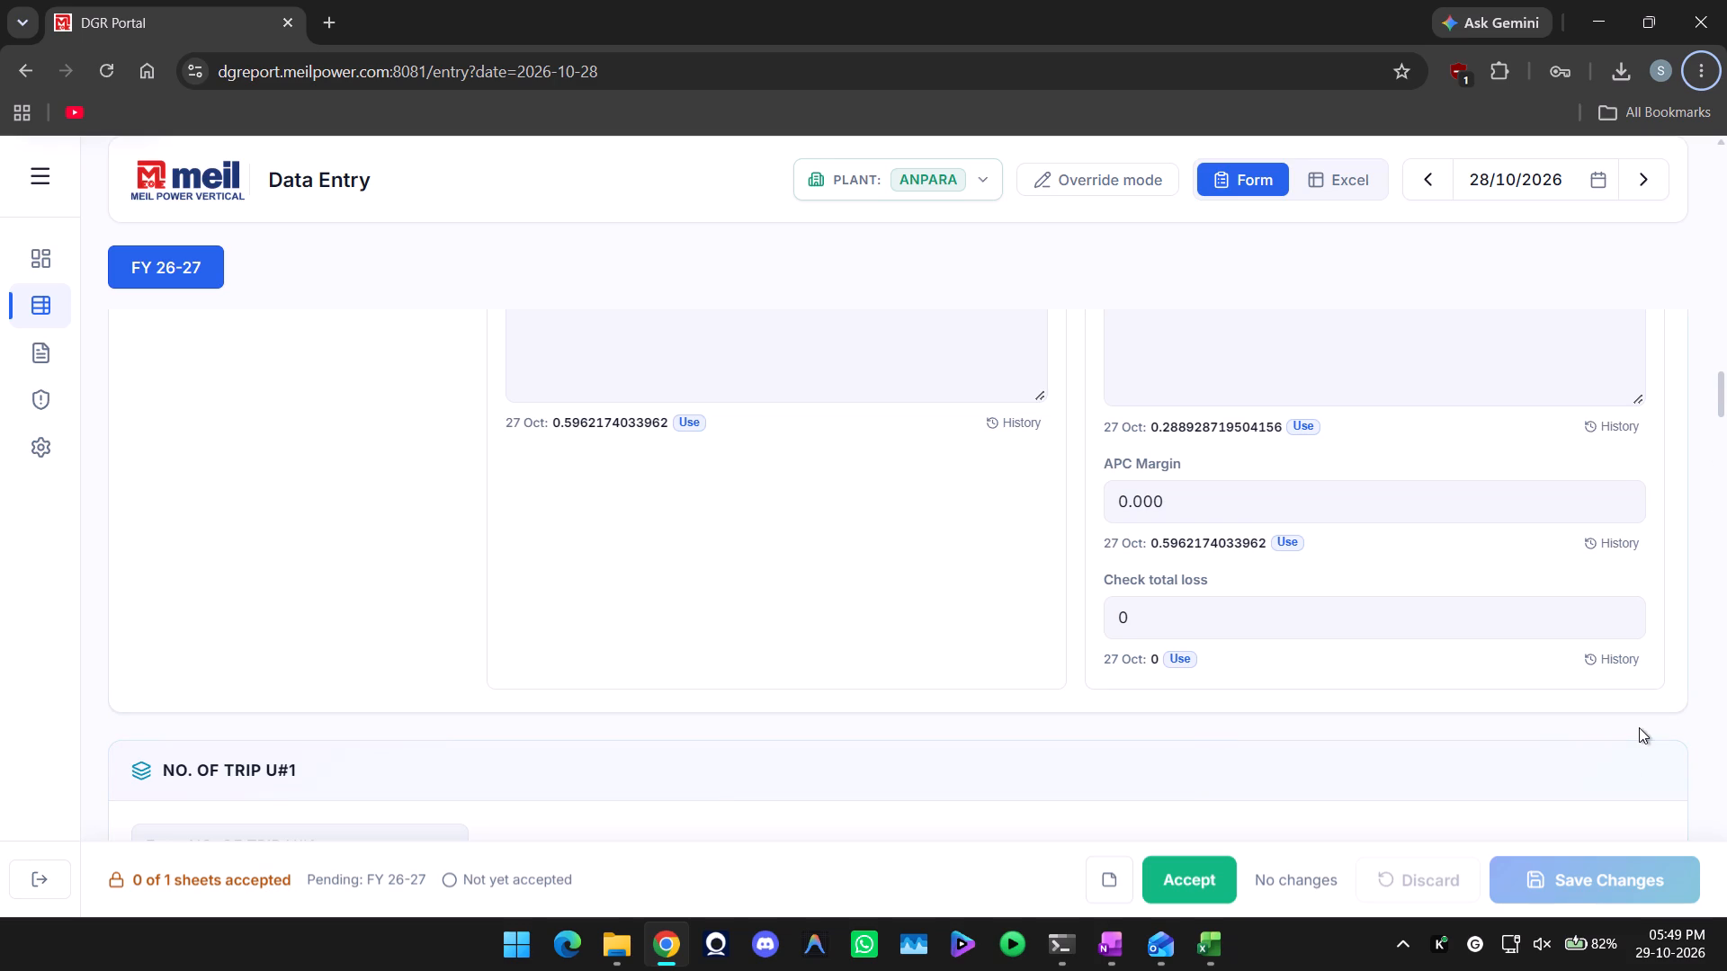
Compare the portal's NO. OF TRIP U#1 field with the trip-count columns for 28-Oct-26 in the Excel workbook.
scroll(1127, 565, down, 2)
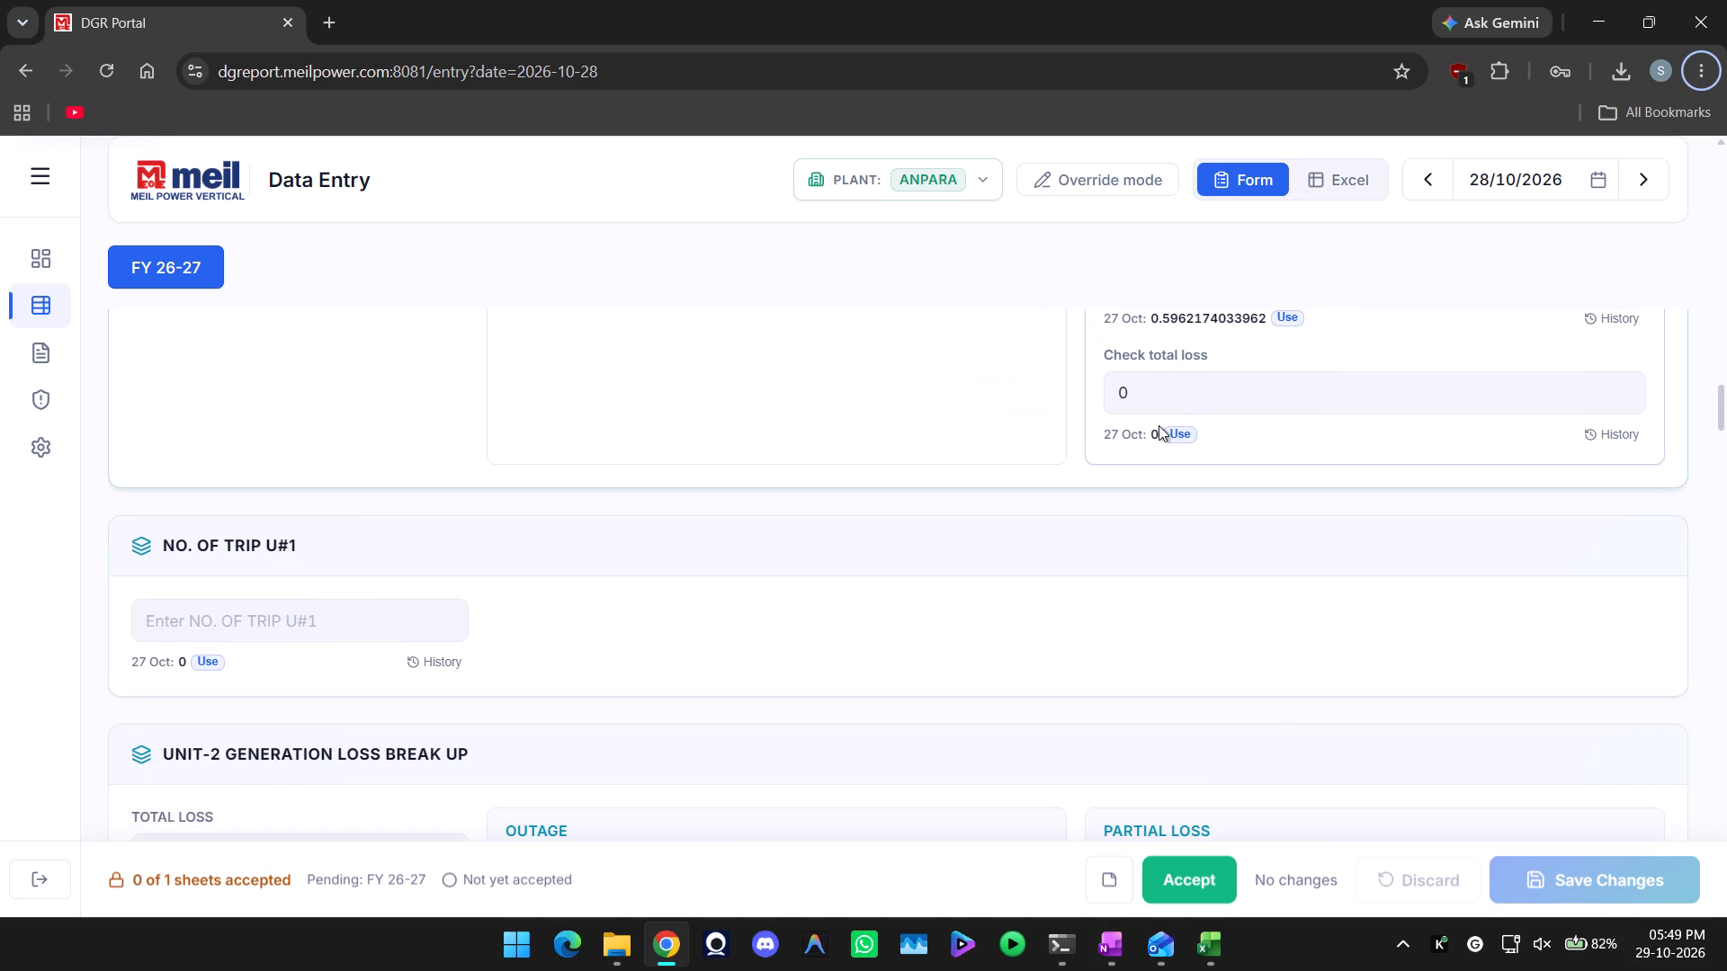
click(1170, 376)
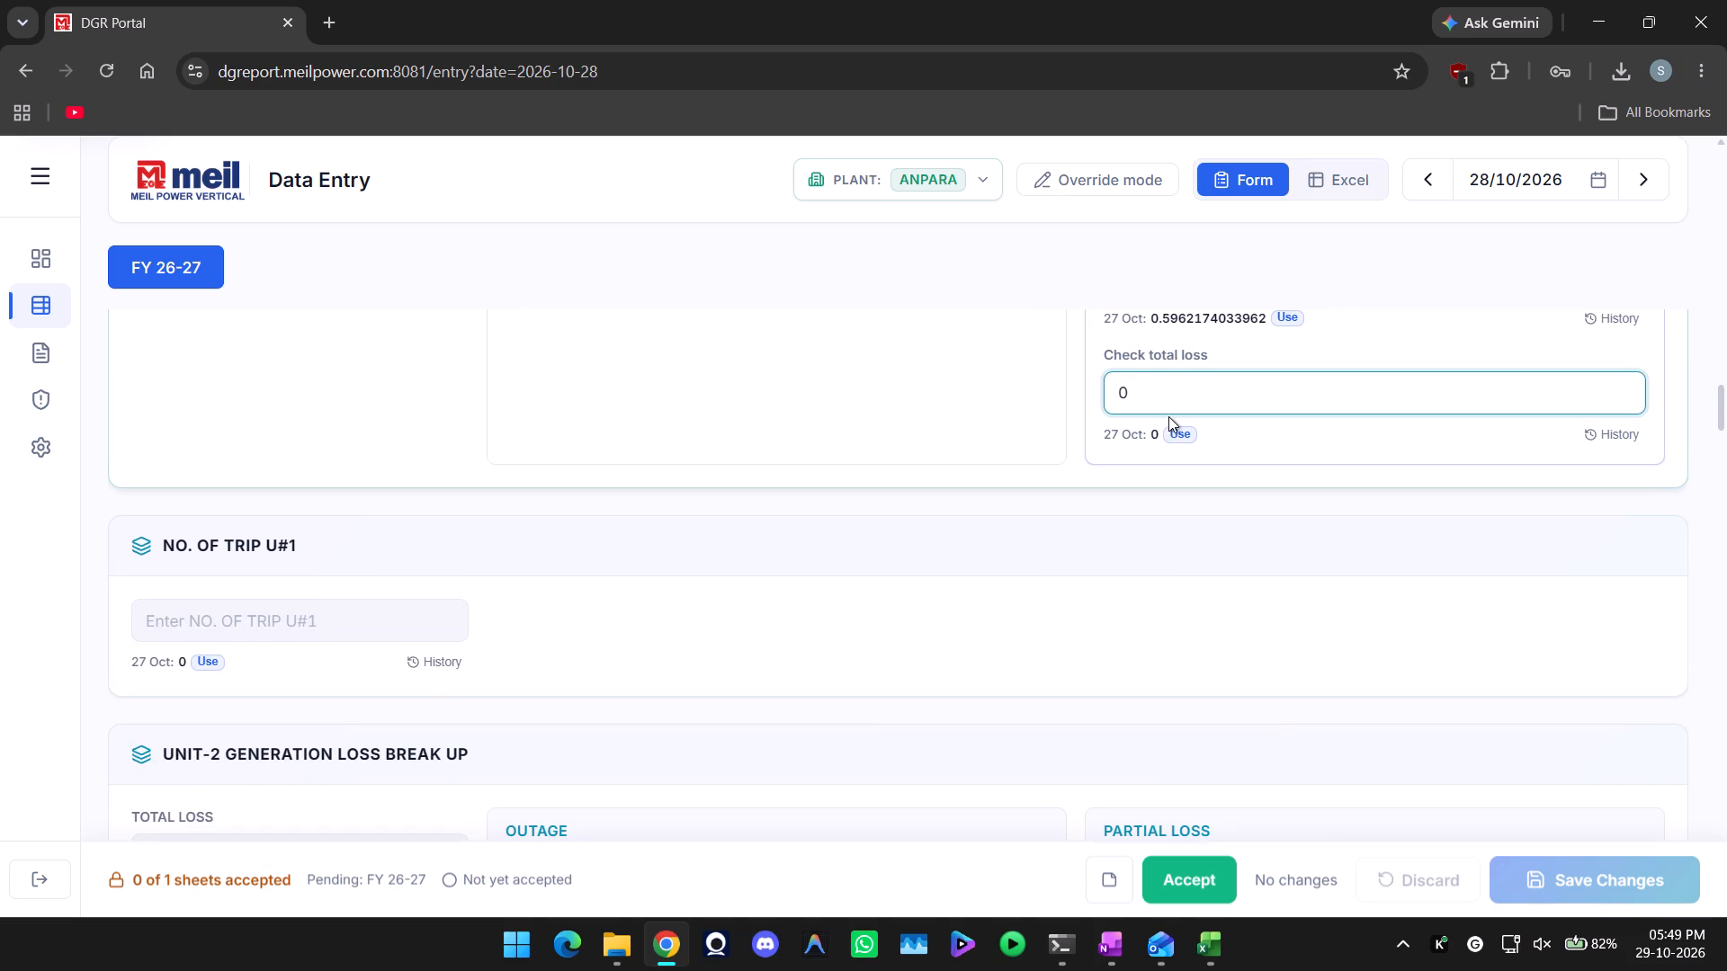
scroll(1168, 416, down, 1)
scroll(869, 475, down, 1)
key(alt+Tab)
key(alt+Tab)
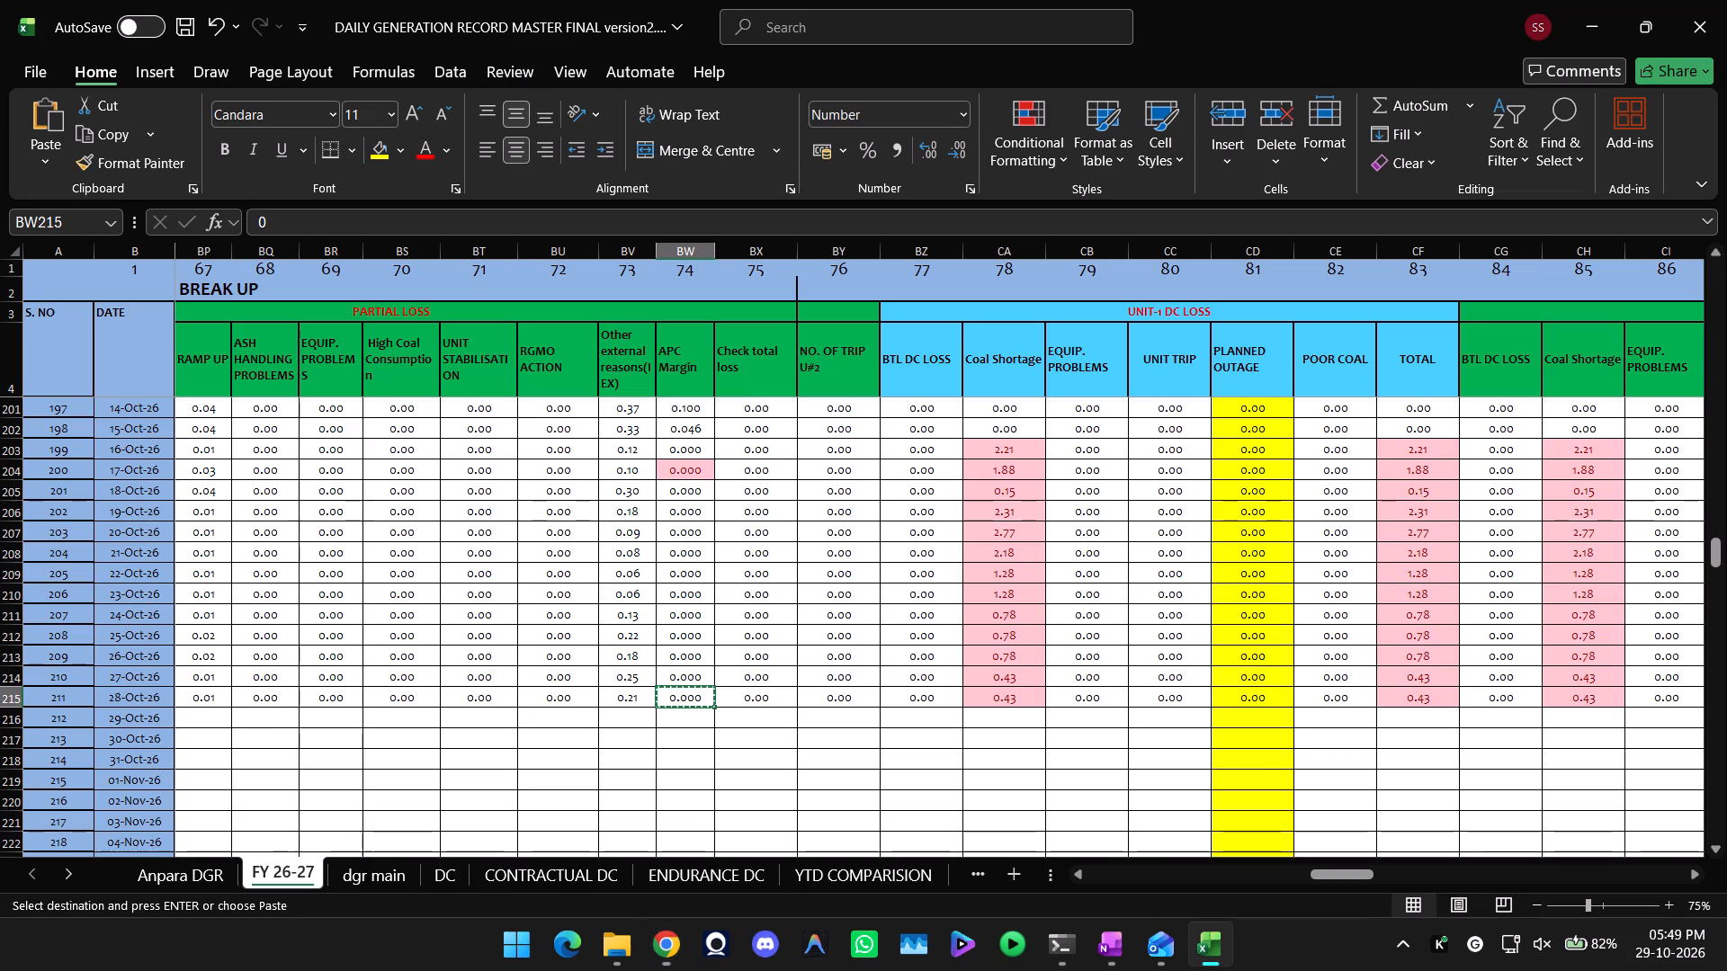
click(836, 695)
key(alt+Tab)
scroll(416, 431, up, 2)
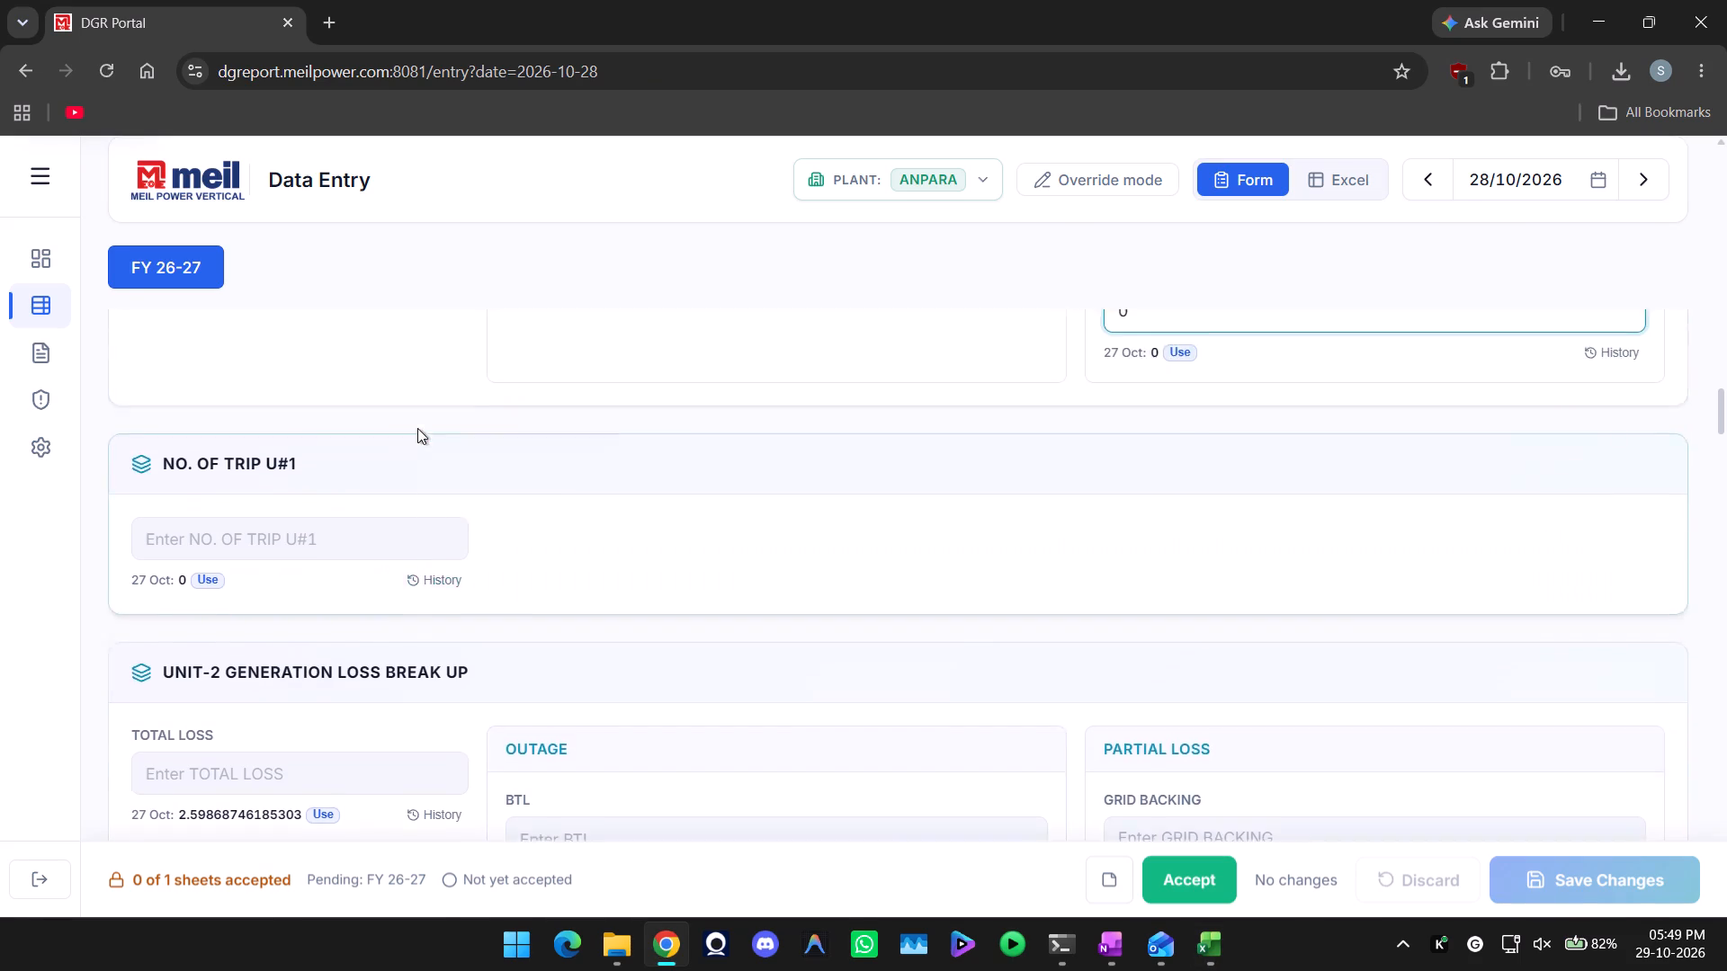
key(alt+Tab)
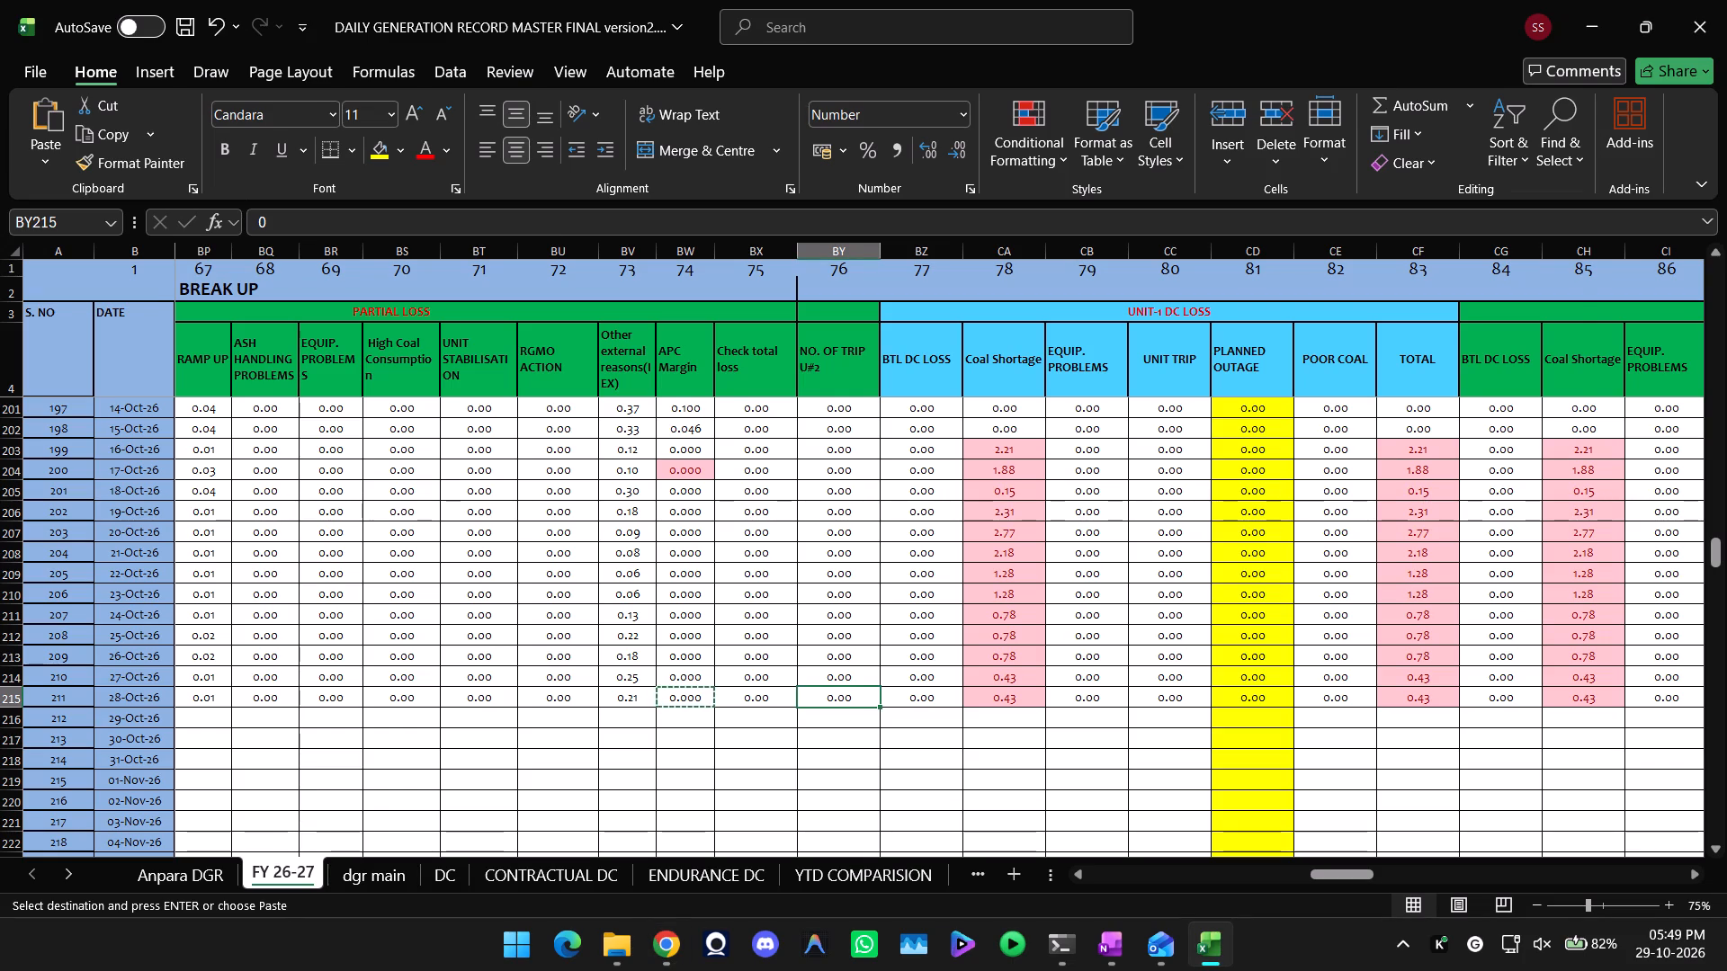
key(alt+Tab)
key(alt+Tab)
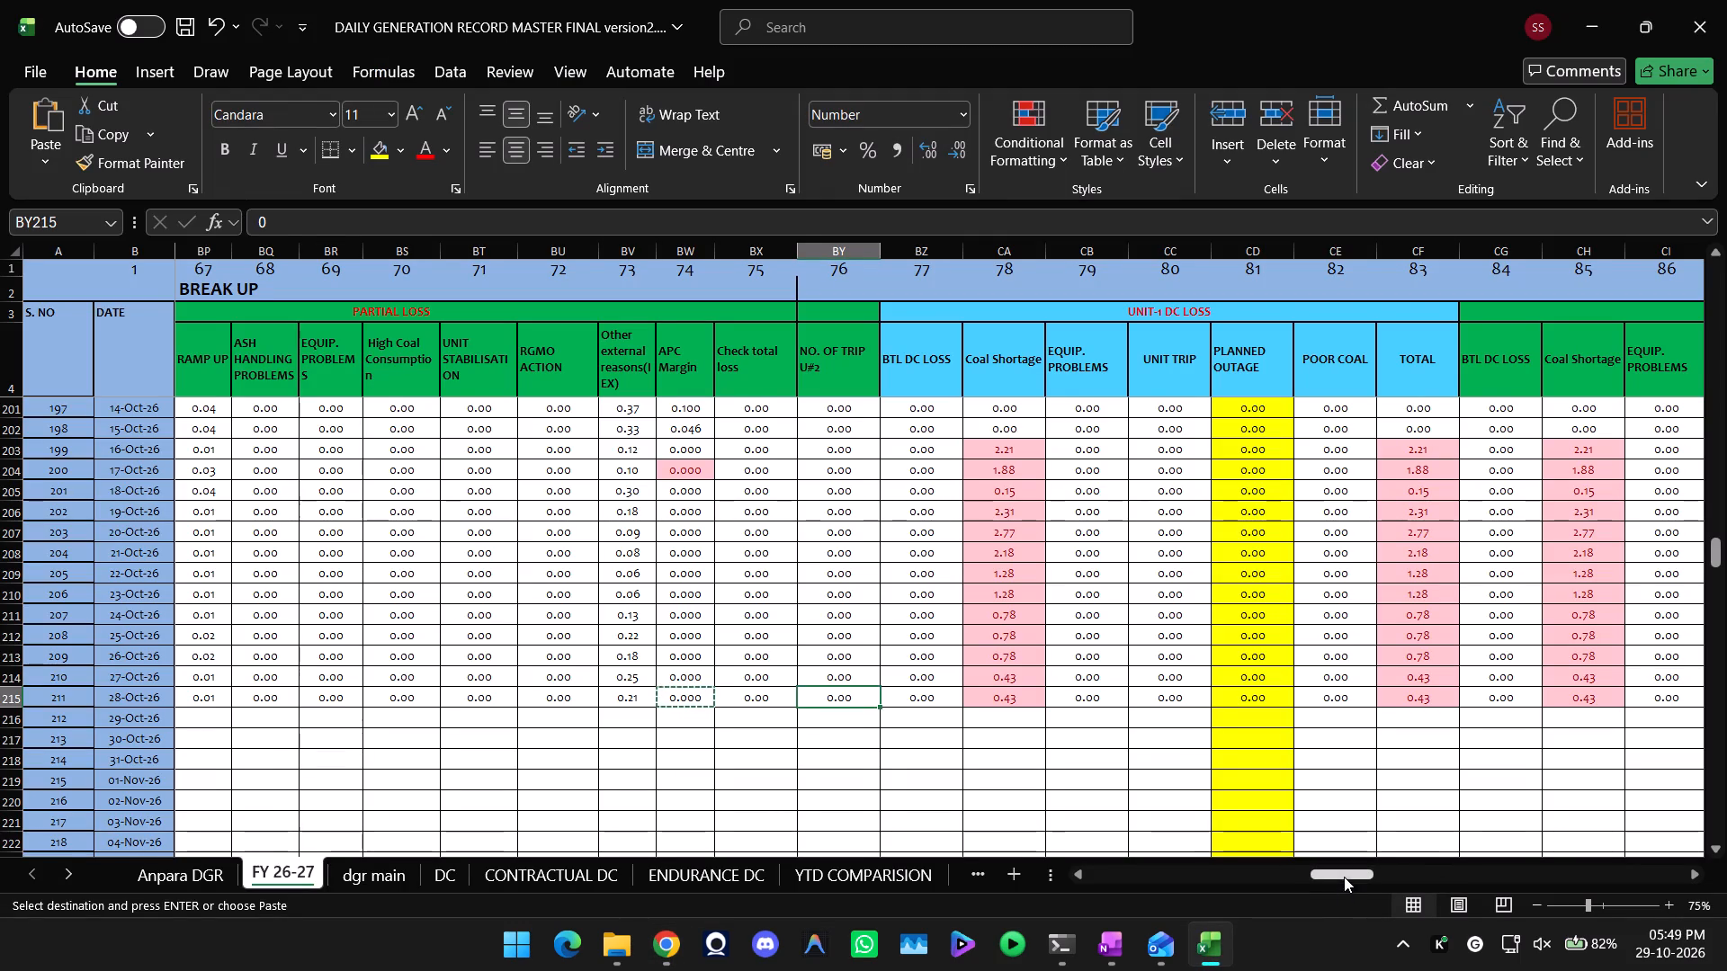
Check the individual Unit-1 APC Margin cells between 21-Oct-26 and 28-Oct-26 in the FY 26-27 sheet.
drag(1344, 877, 1274, 876)
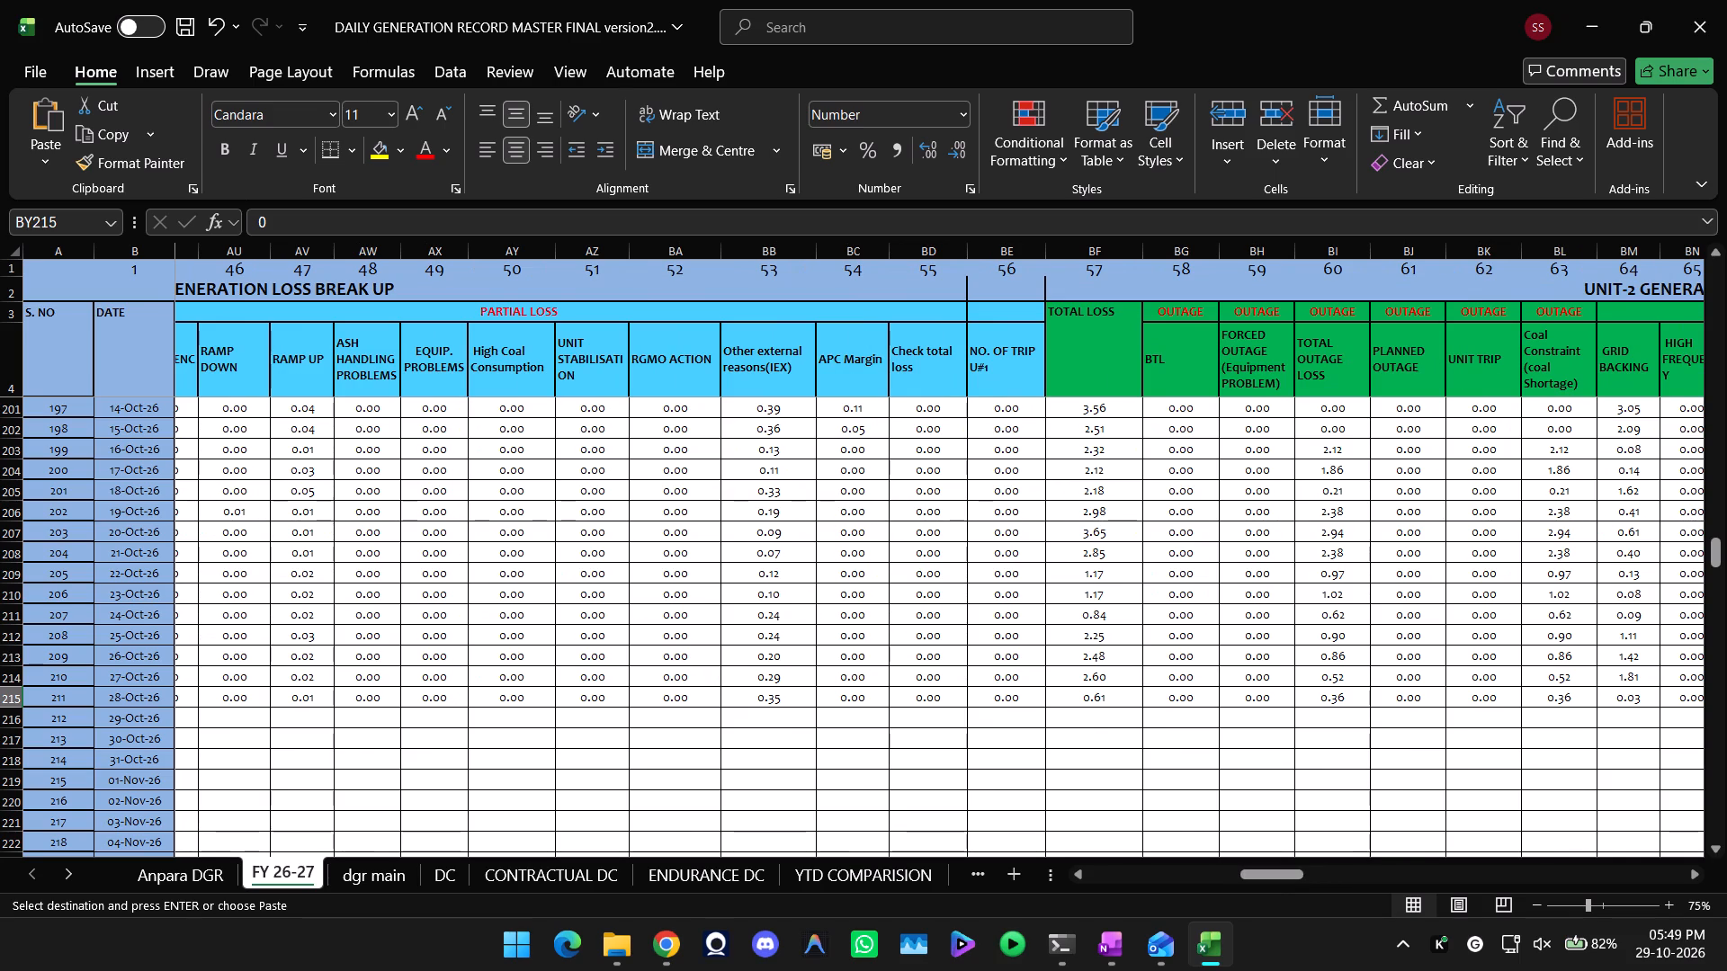
click(861, 700)
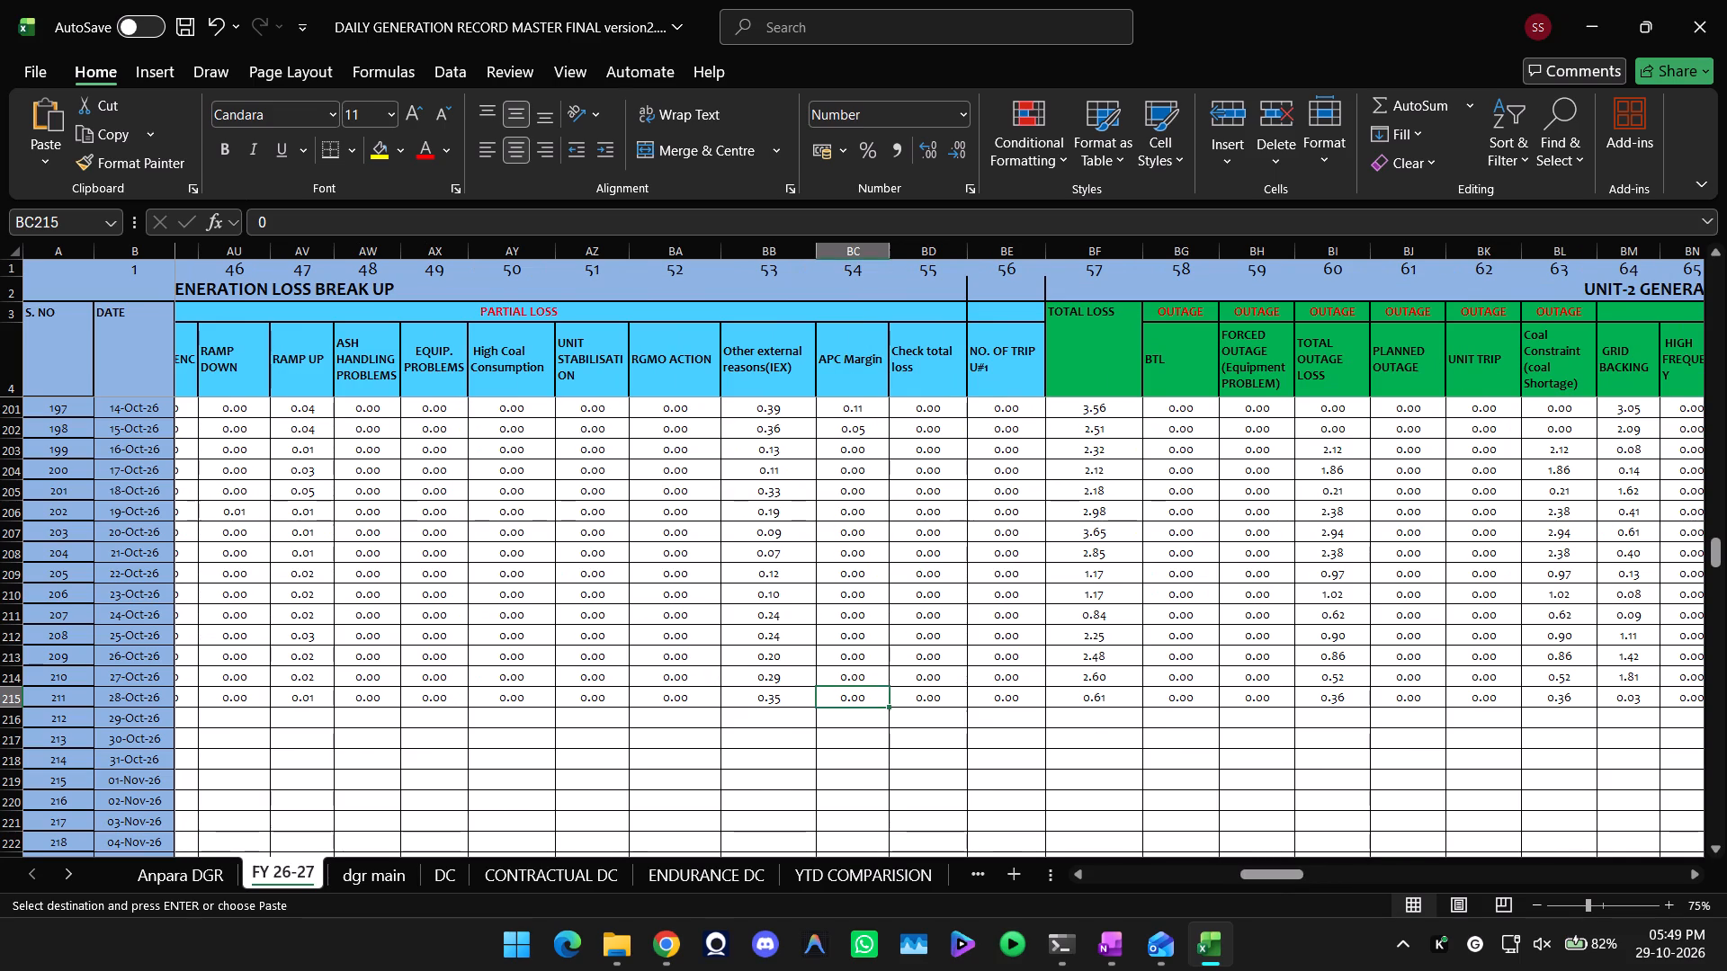
click(865, 673)
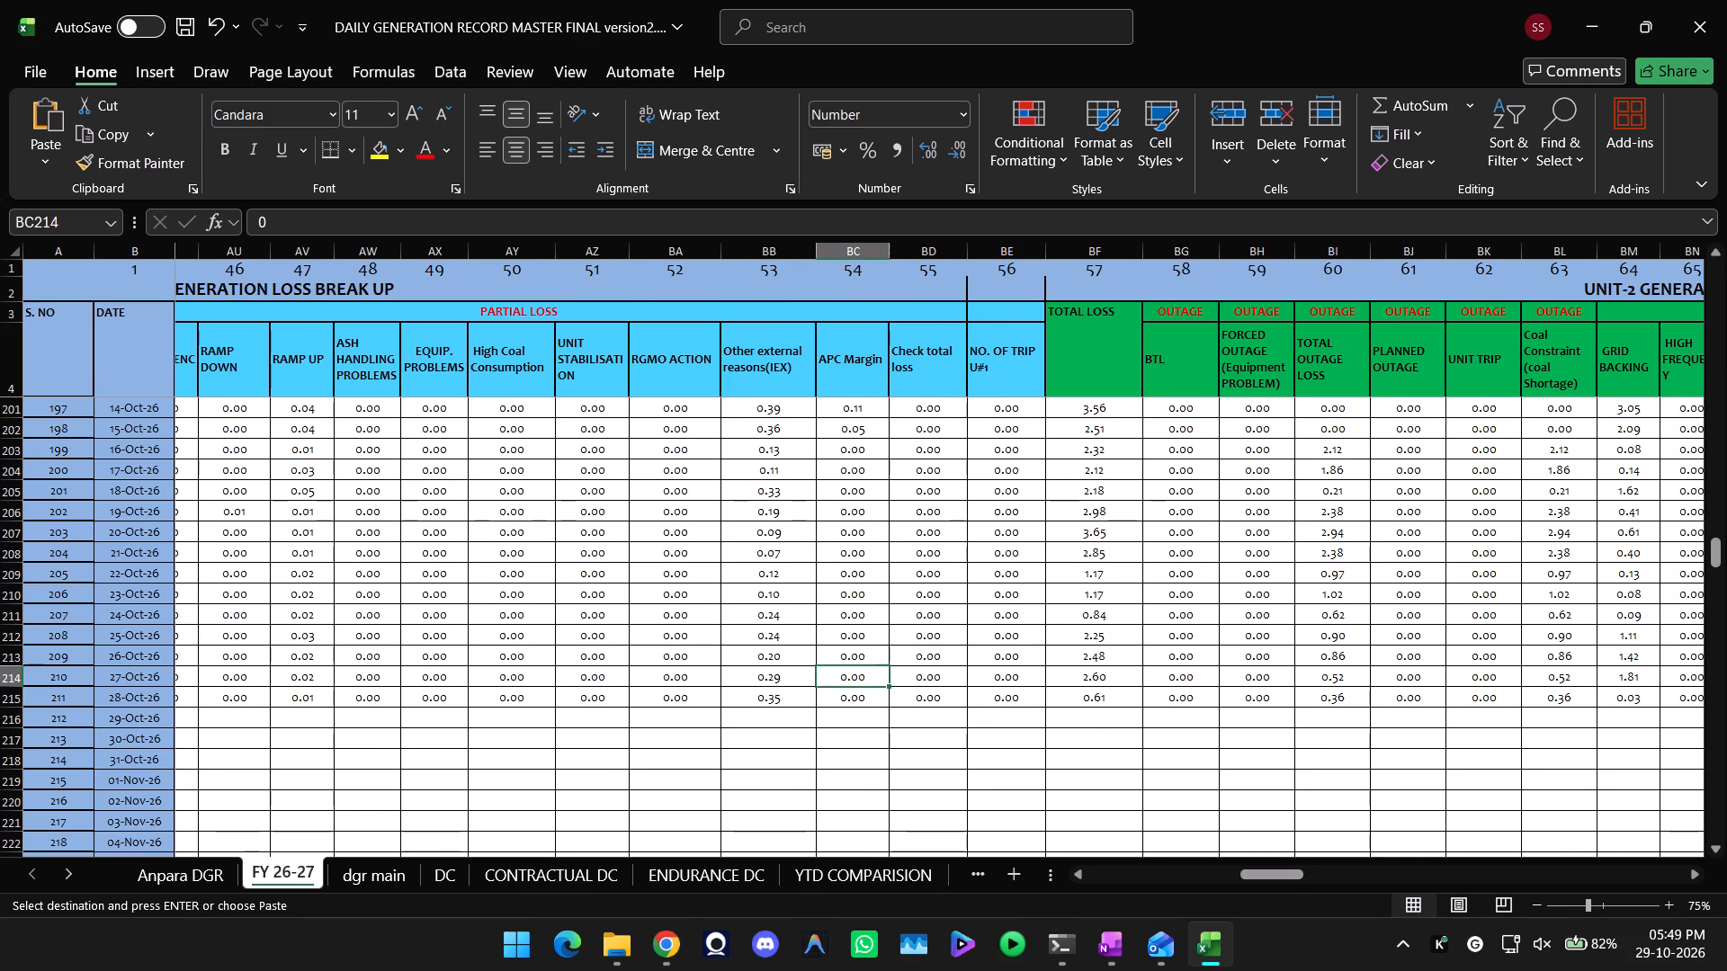
click(864, 655)
click(863, 698)
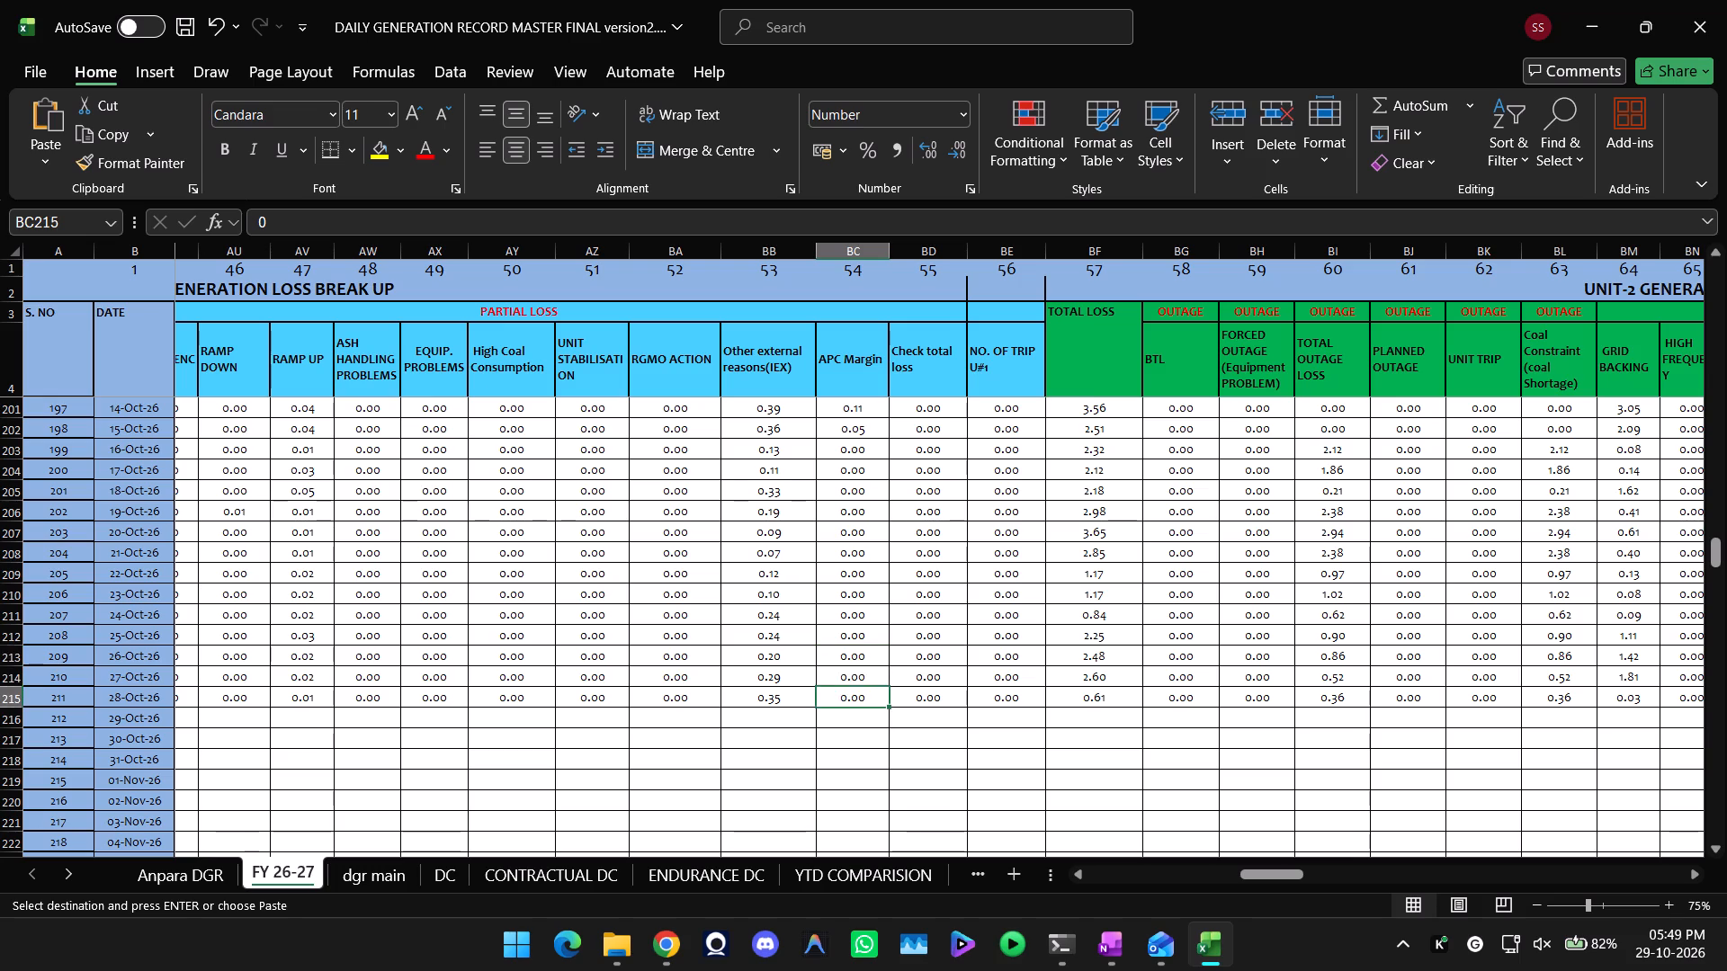
click(861, 659)
click(863, 619)
click(864, 584)
click(867, 552)
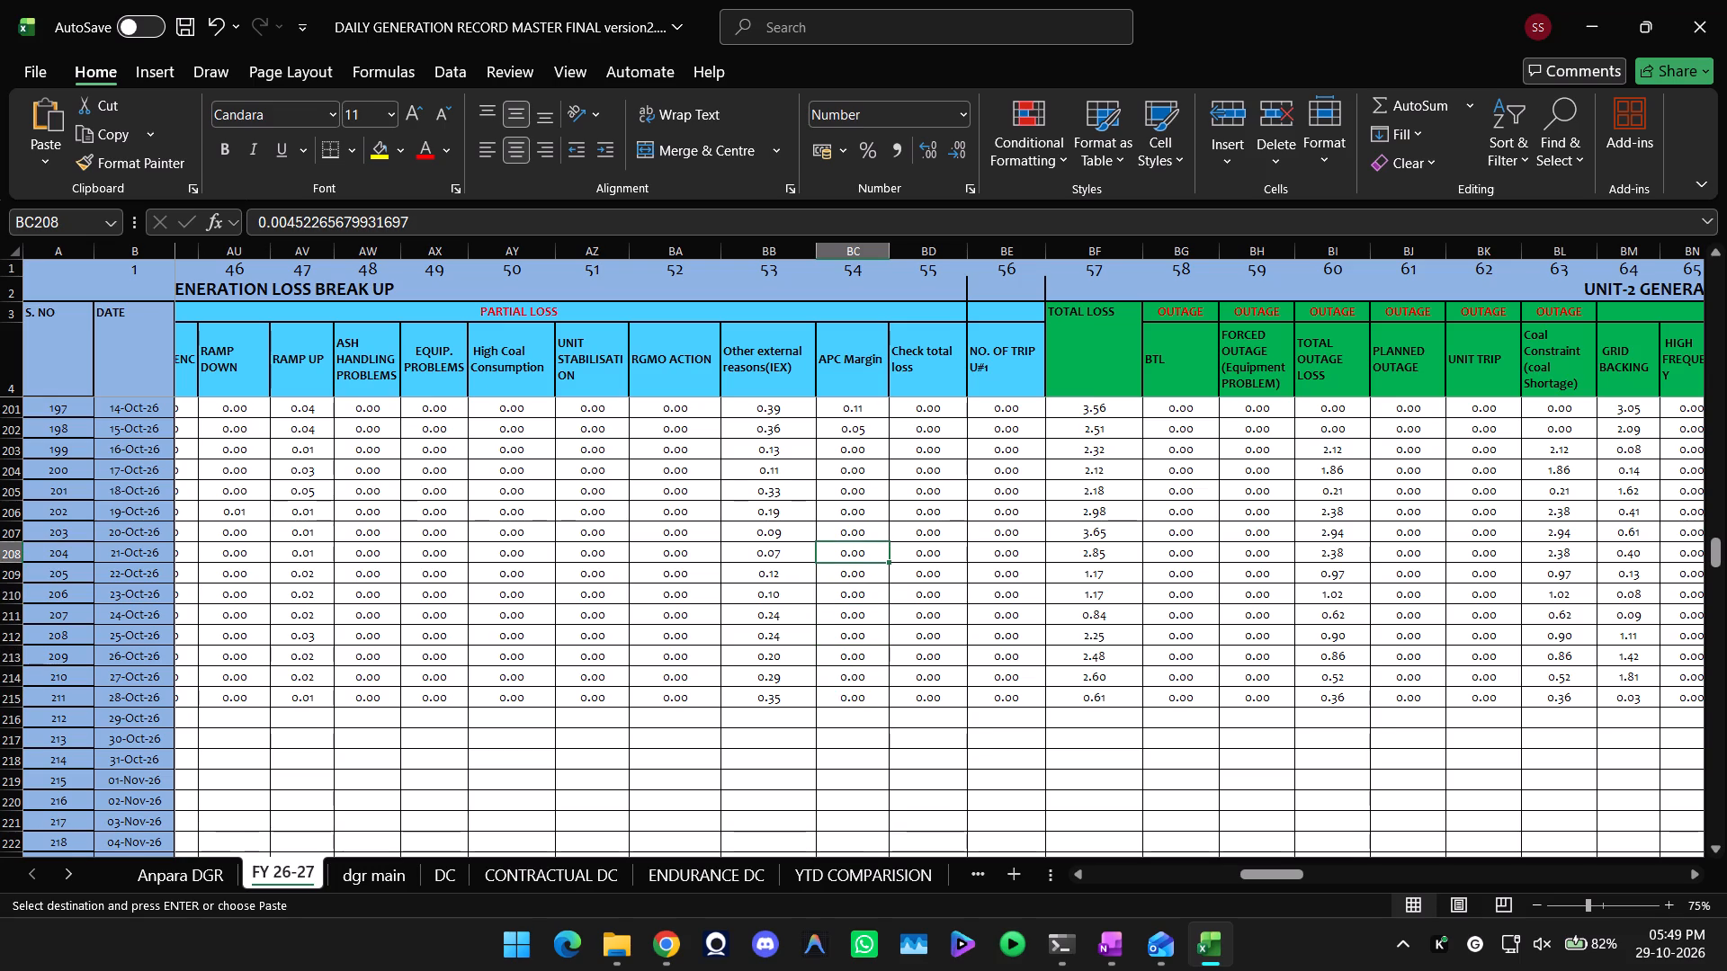
click(867, 576)
click(858, 603)
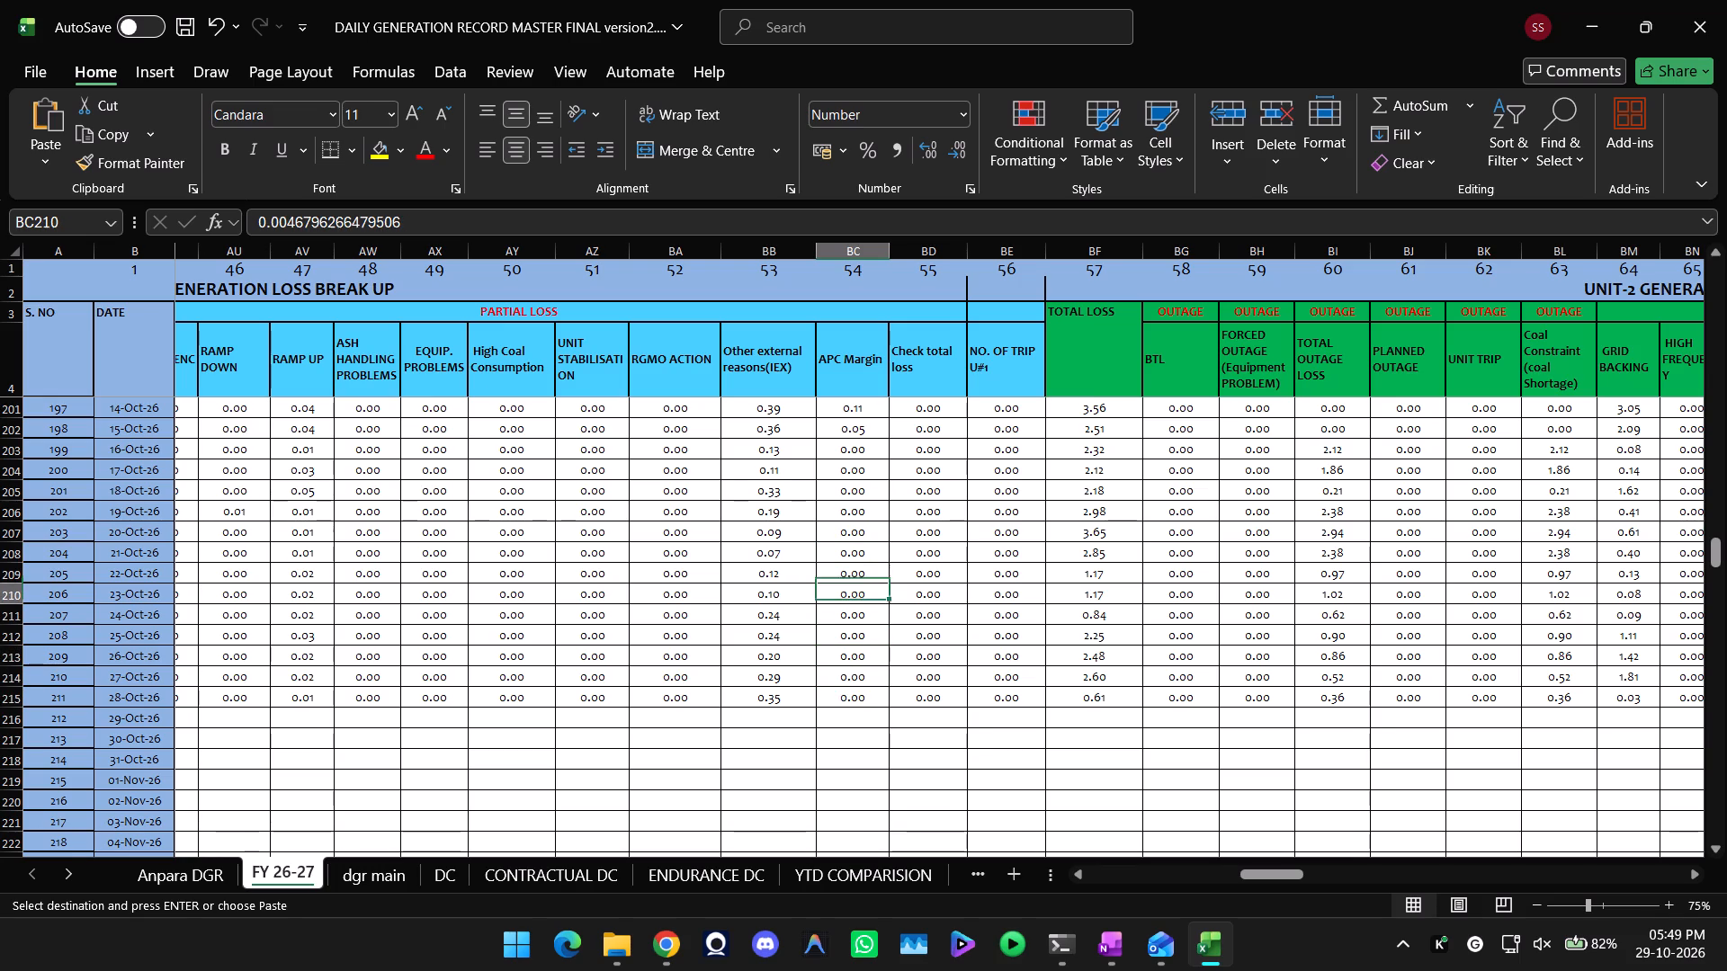
click(862, 619)
click(863, 599)
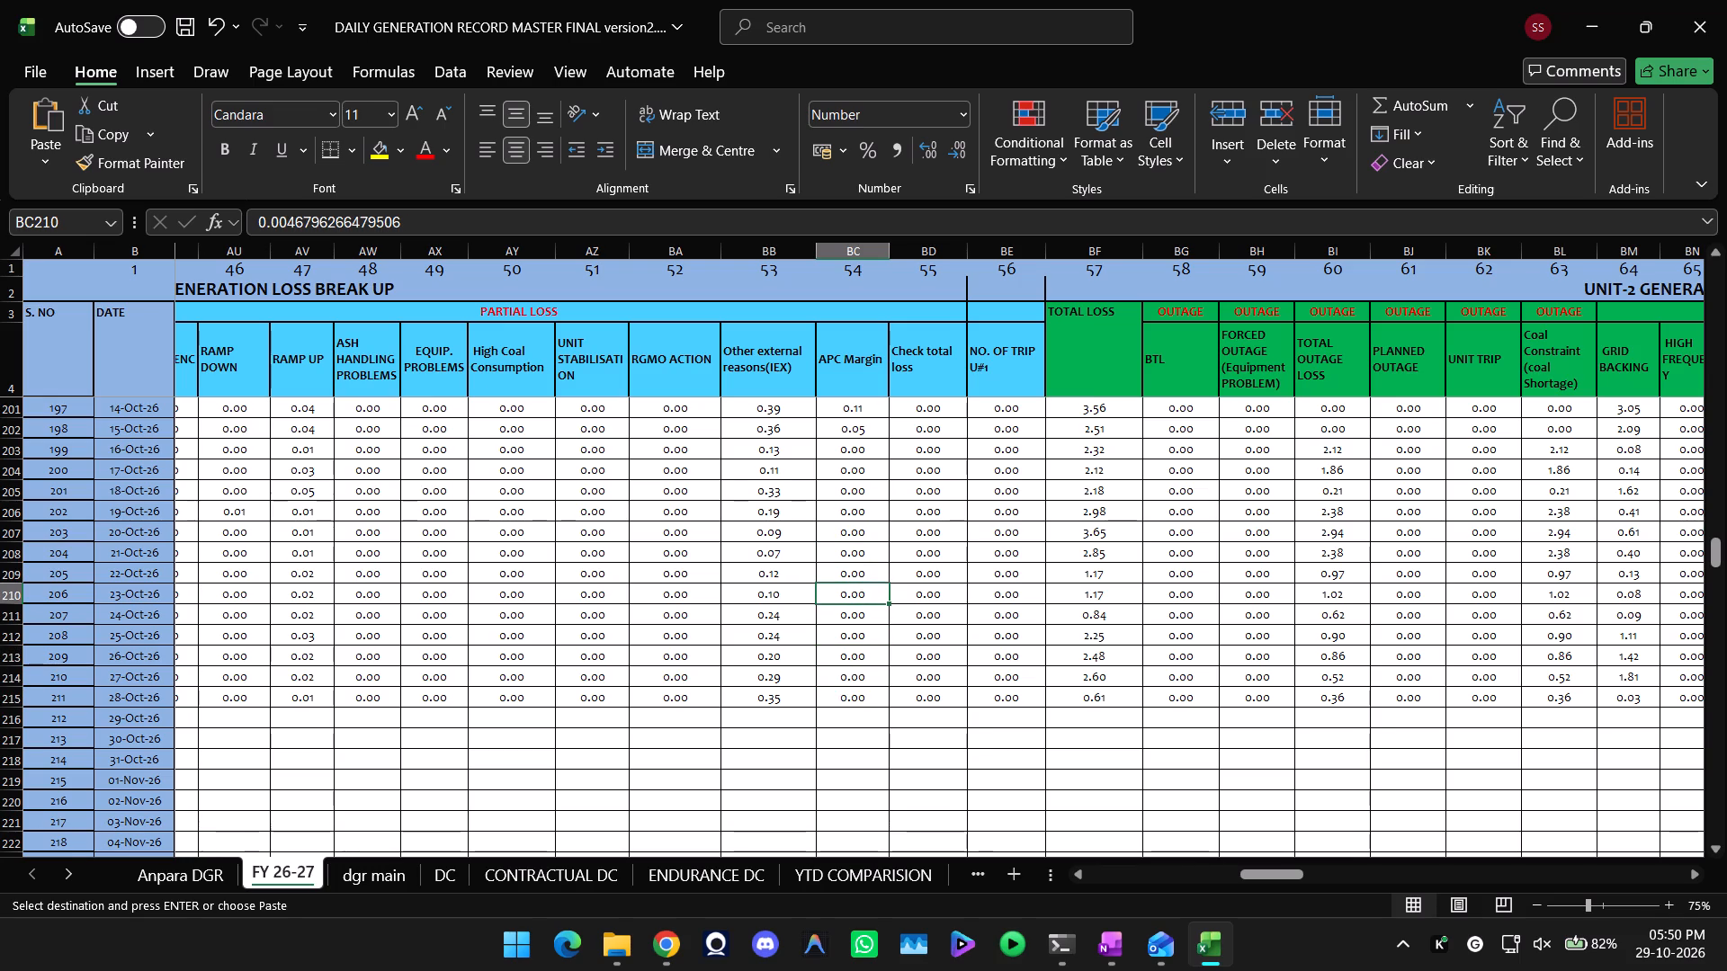
Compare the portal's 30-day APC Margin history for Unit-1 with Excel's Unit-1 APC Margin cell for 28-Oct-26.
key(Tab)
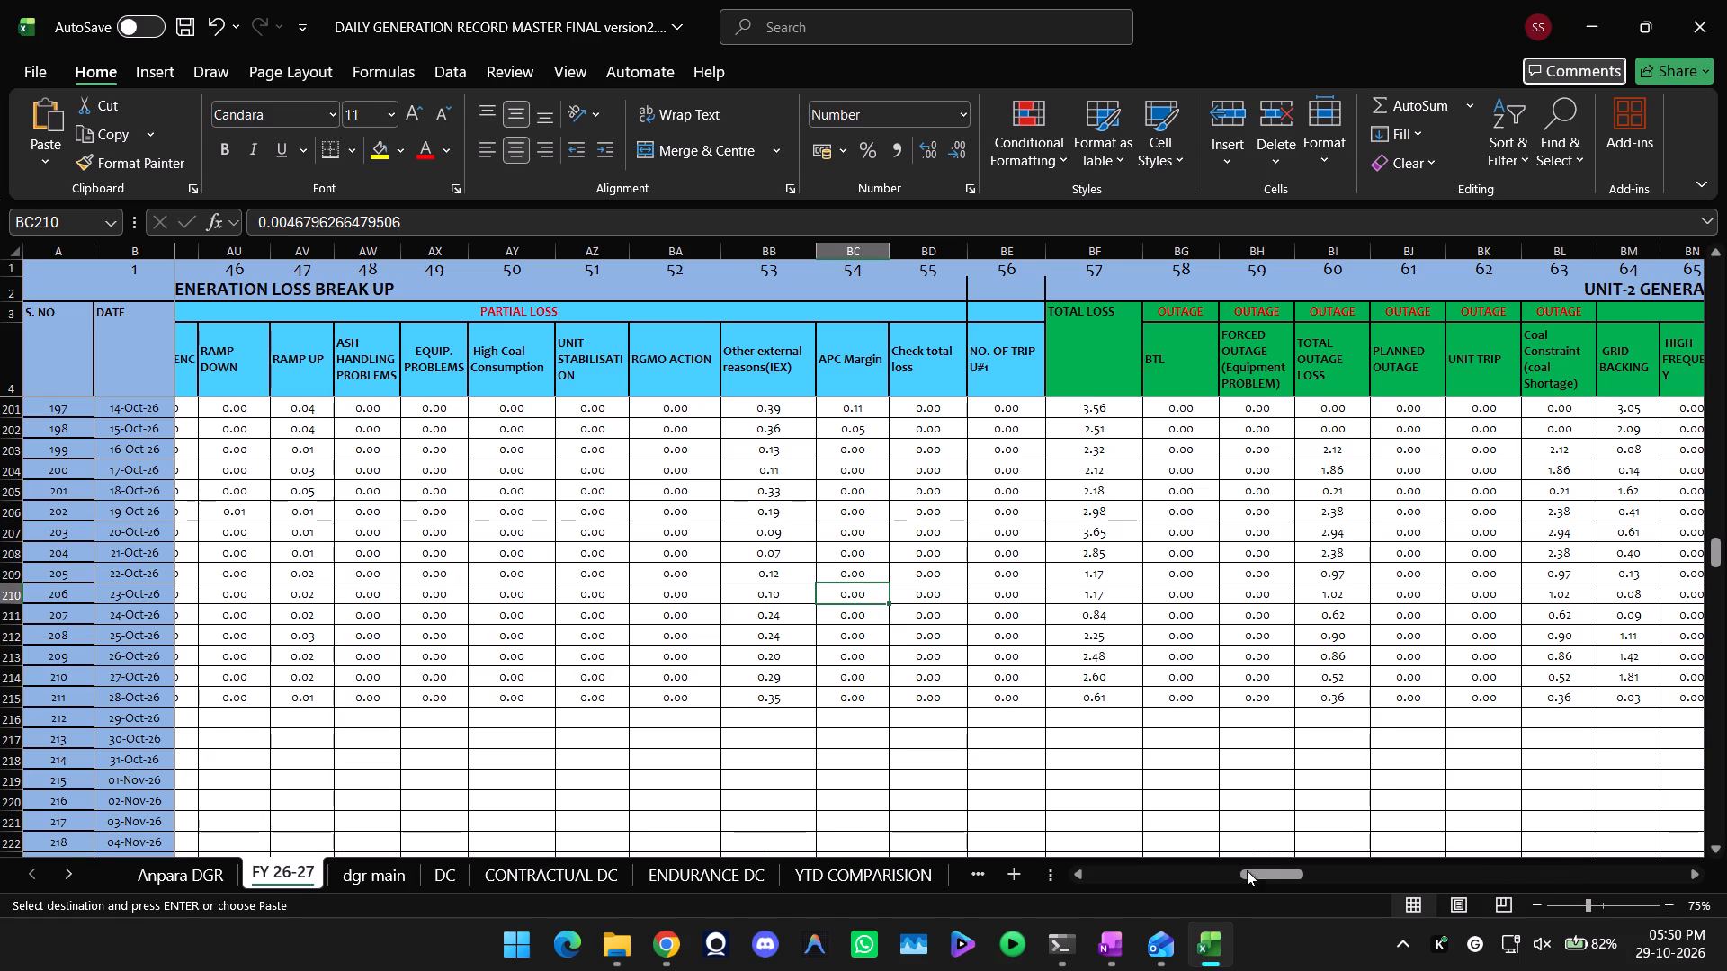
drag(1256, 868, 1248, 867)
key(alt+Tab)
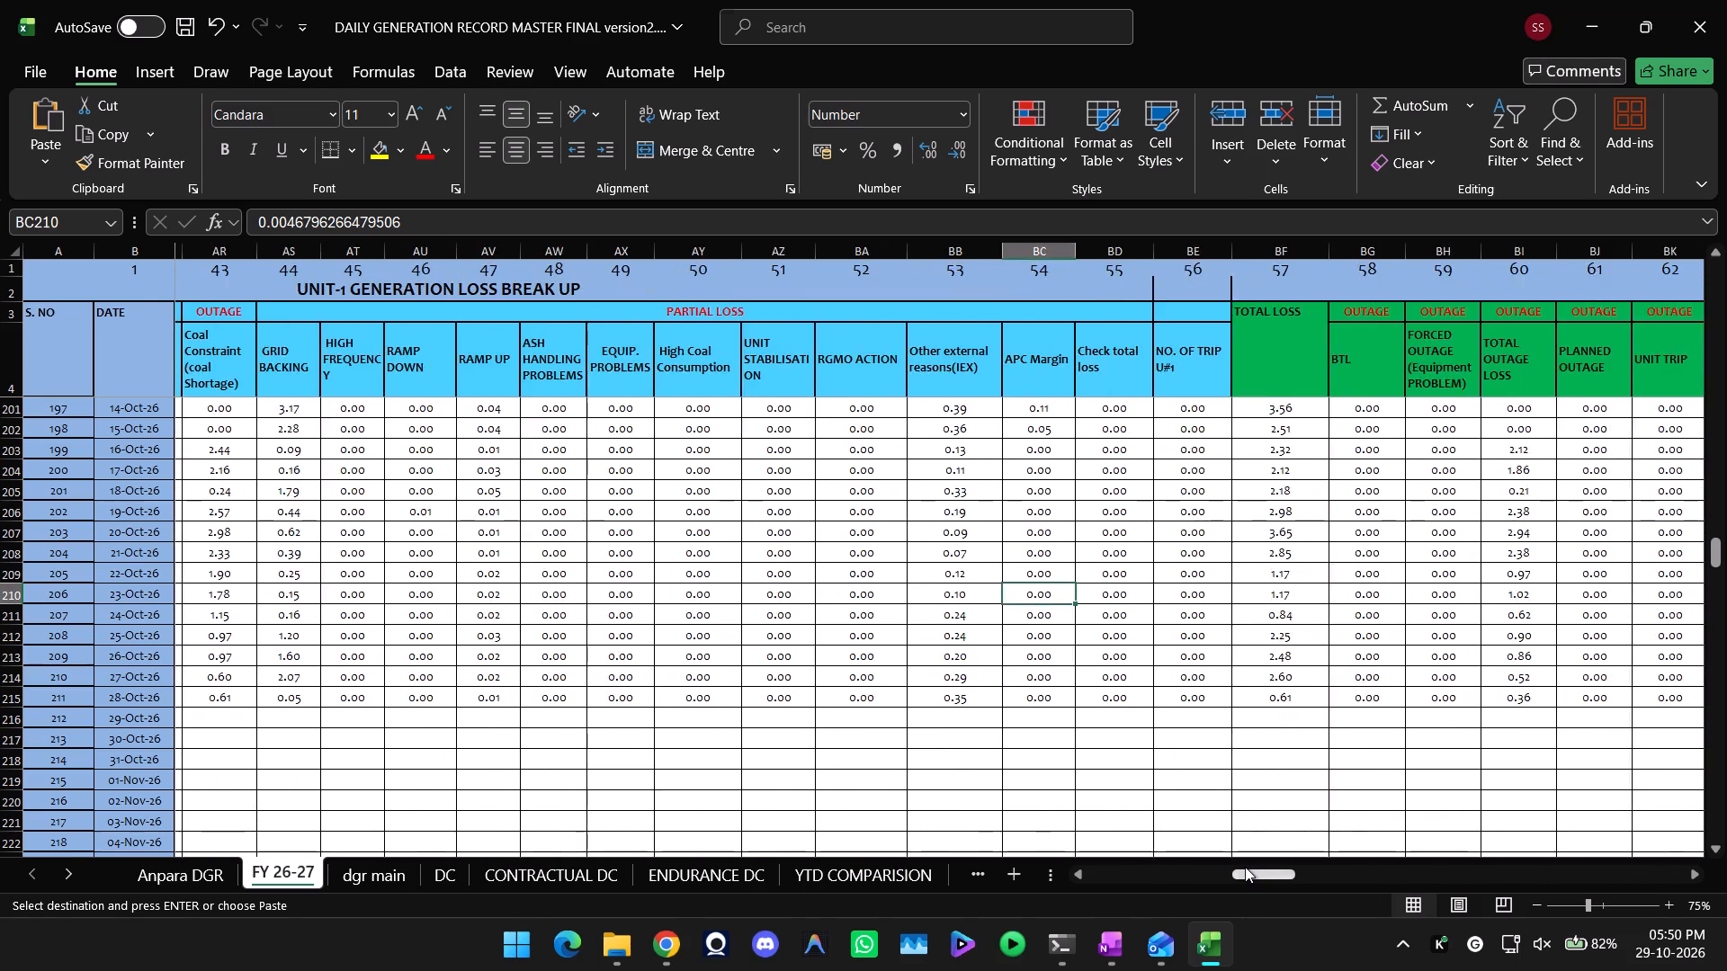
scroll(988, 596, up, 14)
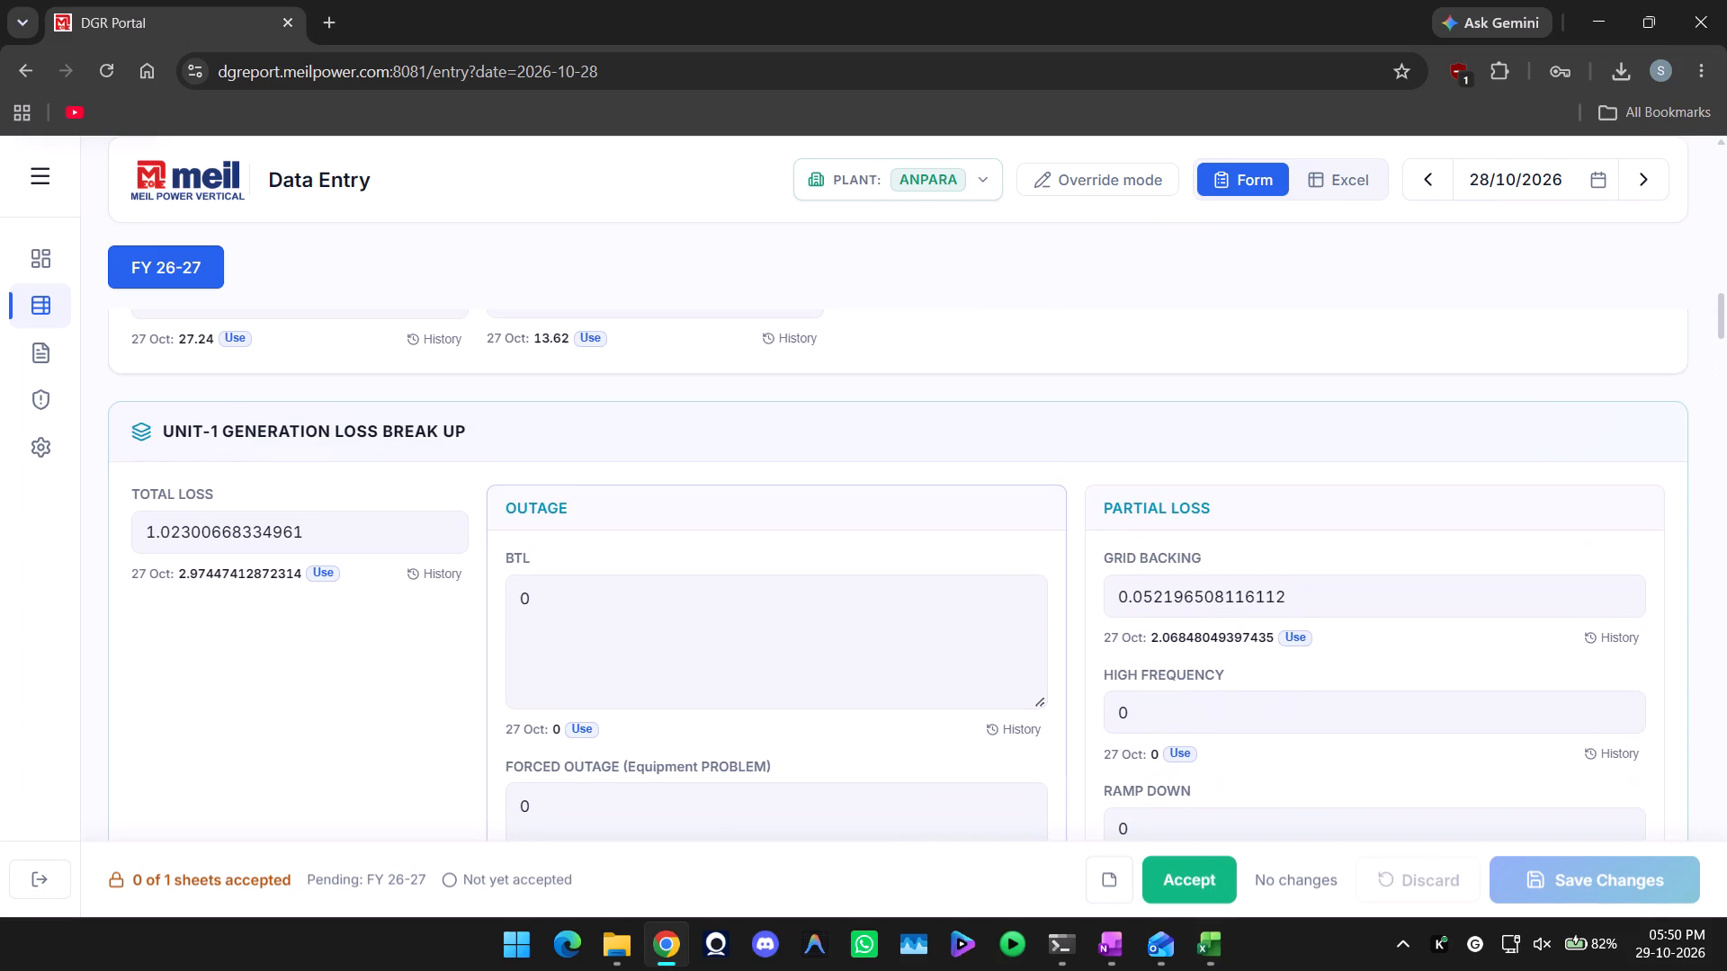
scroll(991, 597, down, 12)
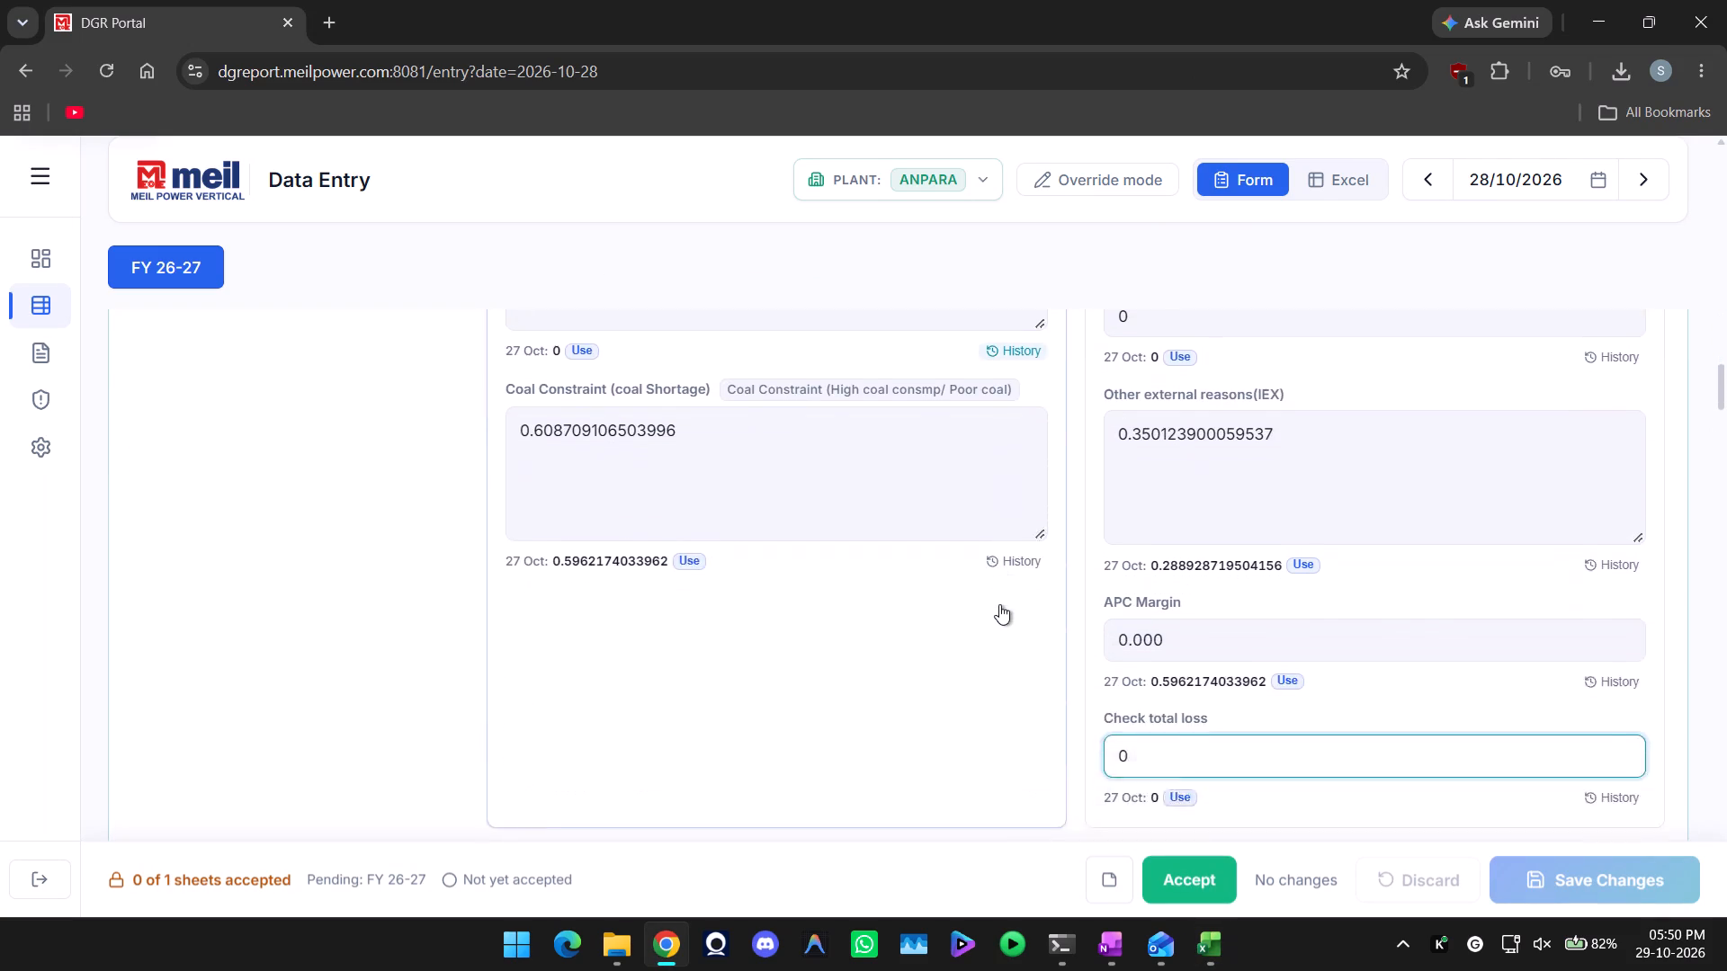
key(alt+Tab)
key(alt+Tab)
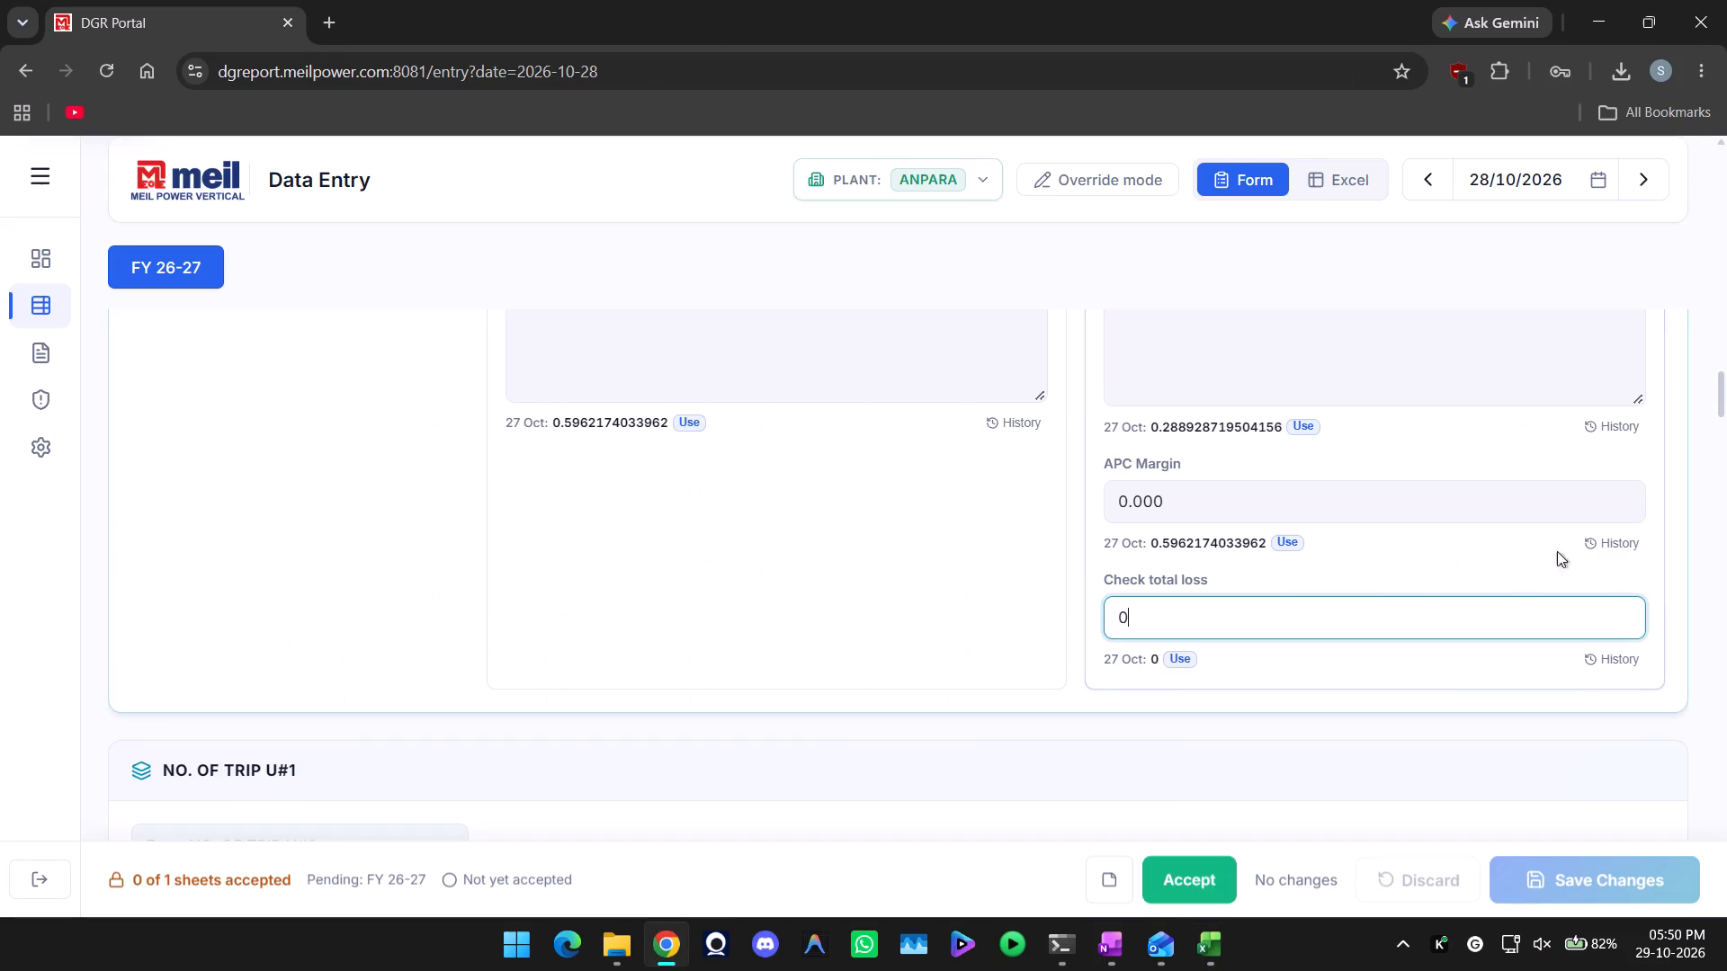
click(1586, 548)
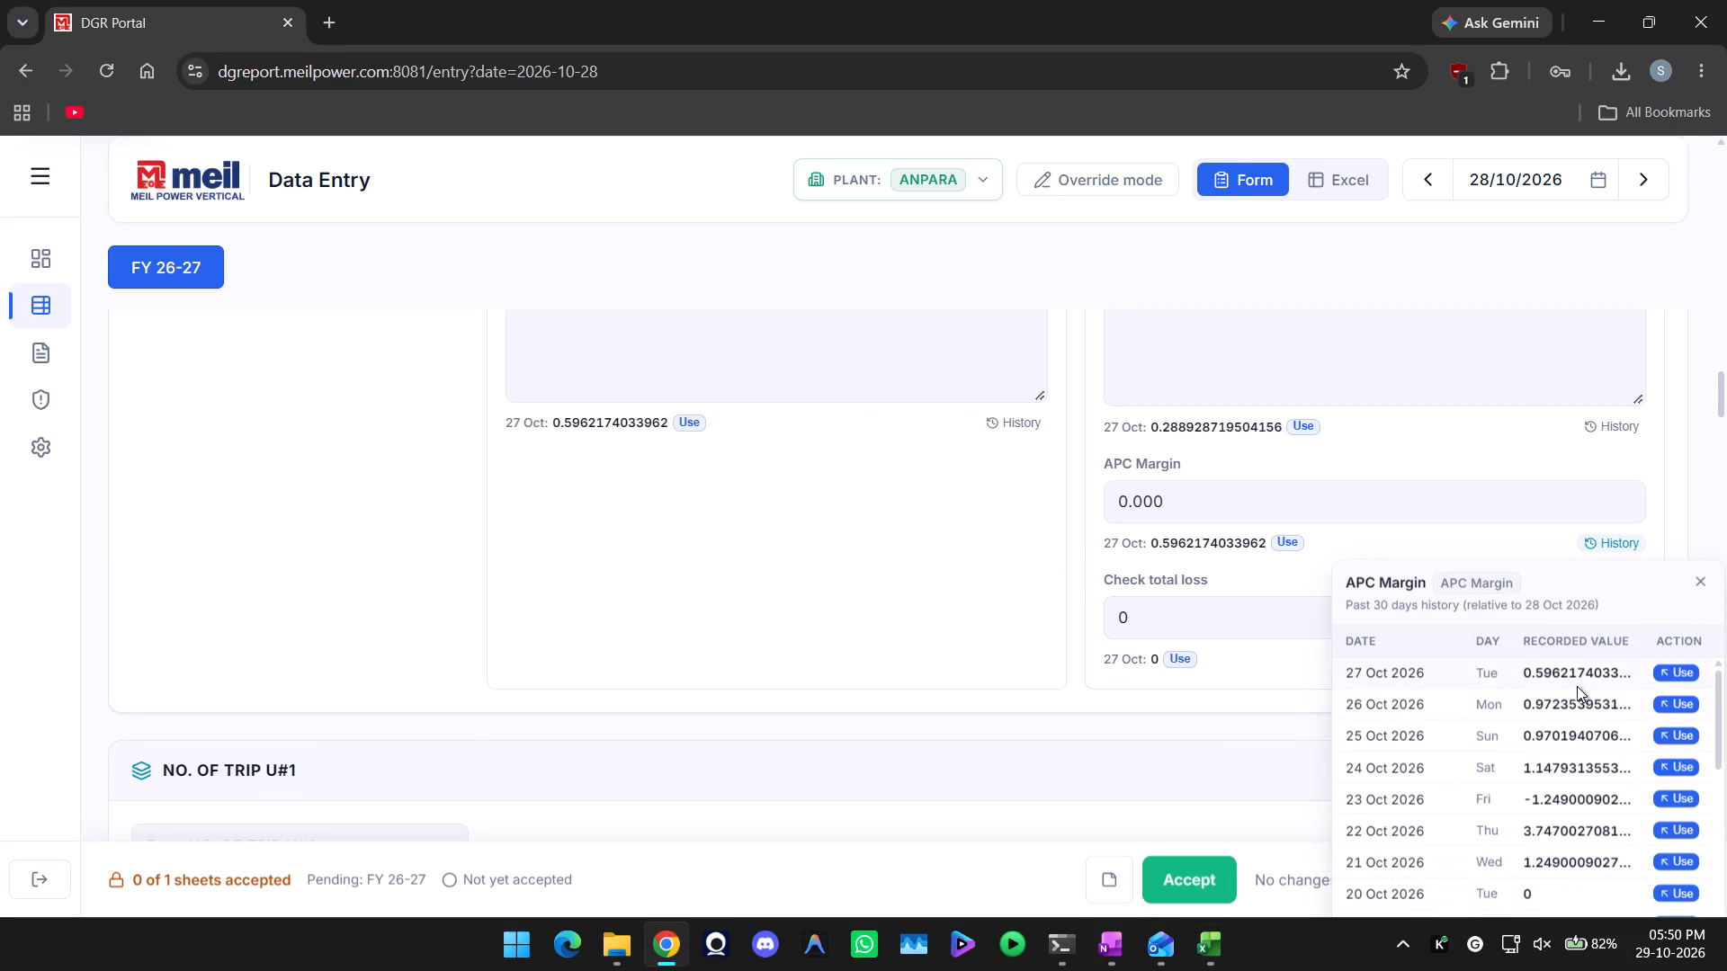
key(alt+Tab)
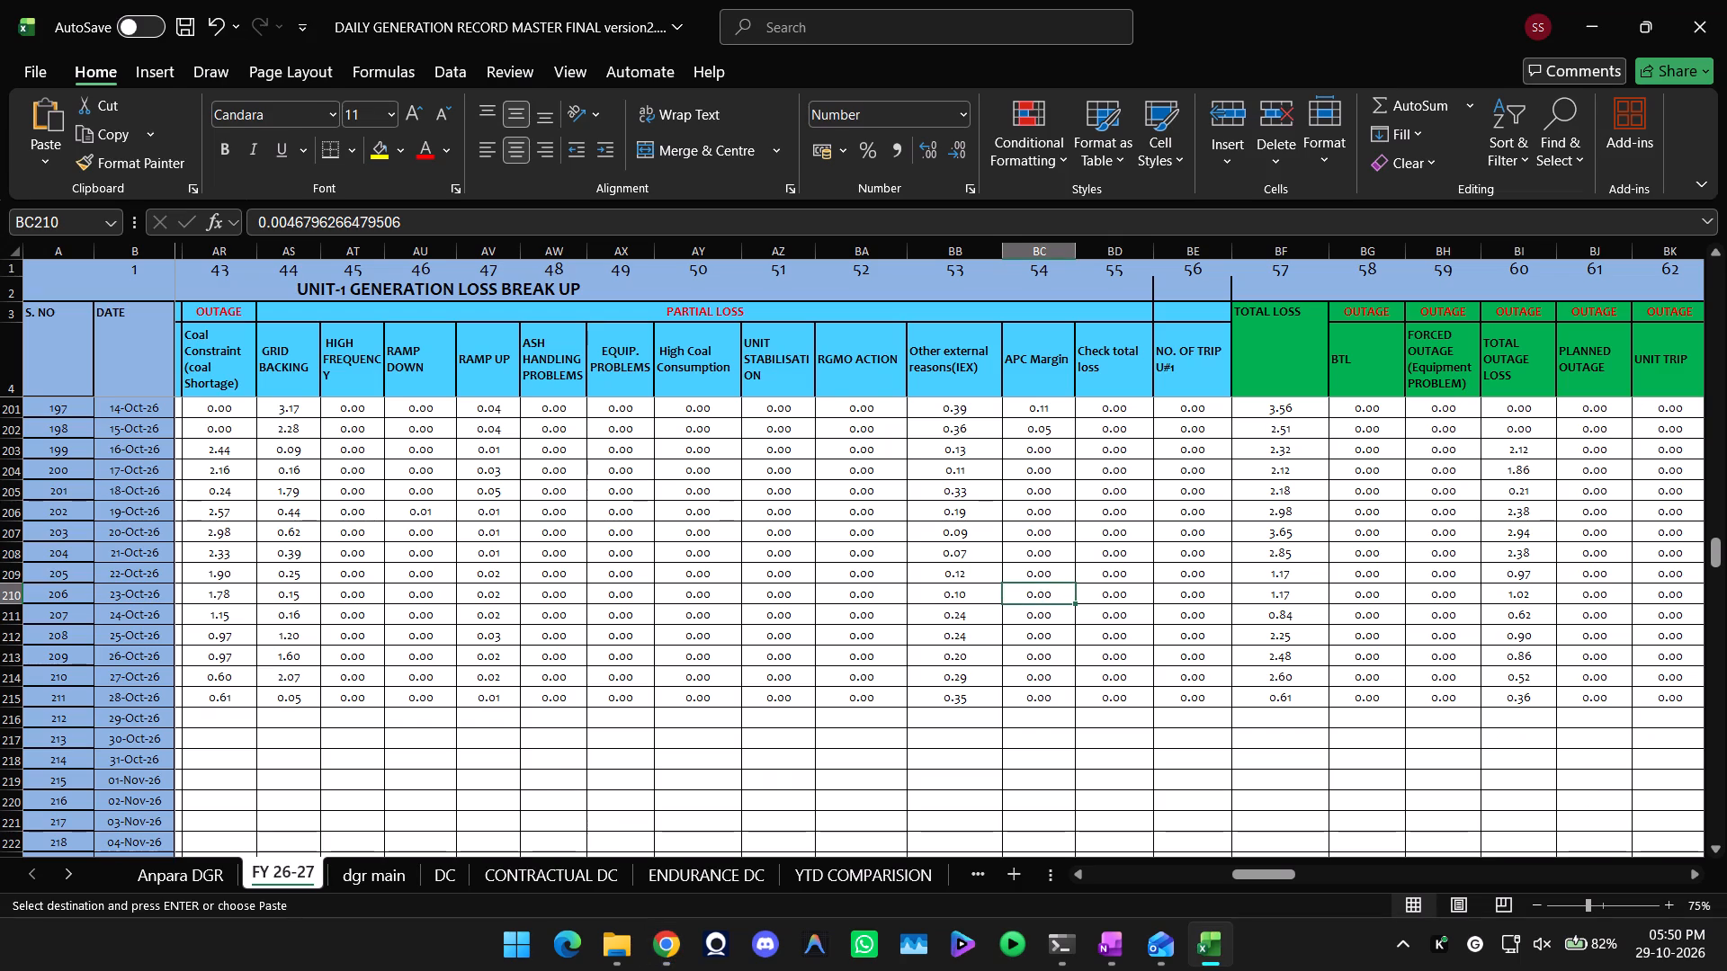
click(1051, 703)
key(alt+Tab)
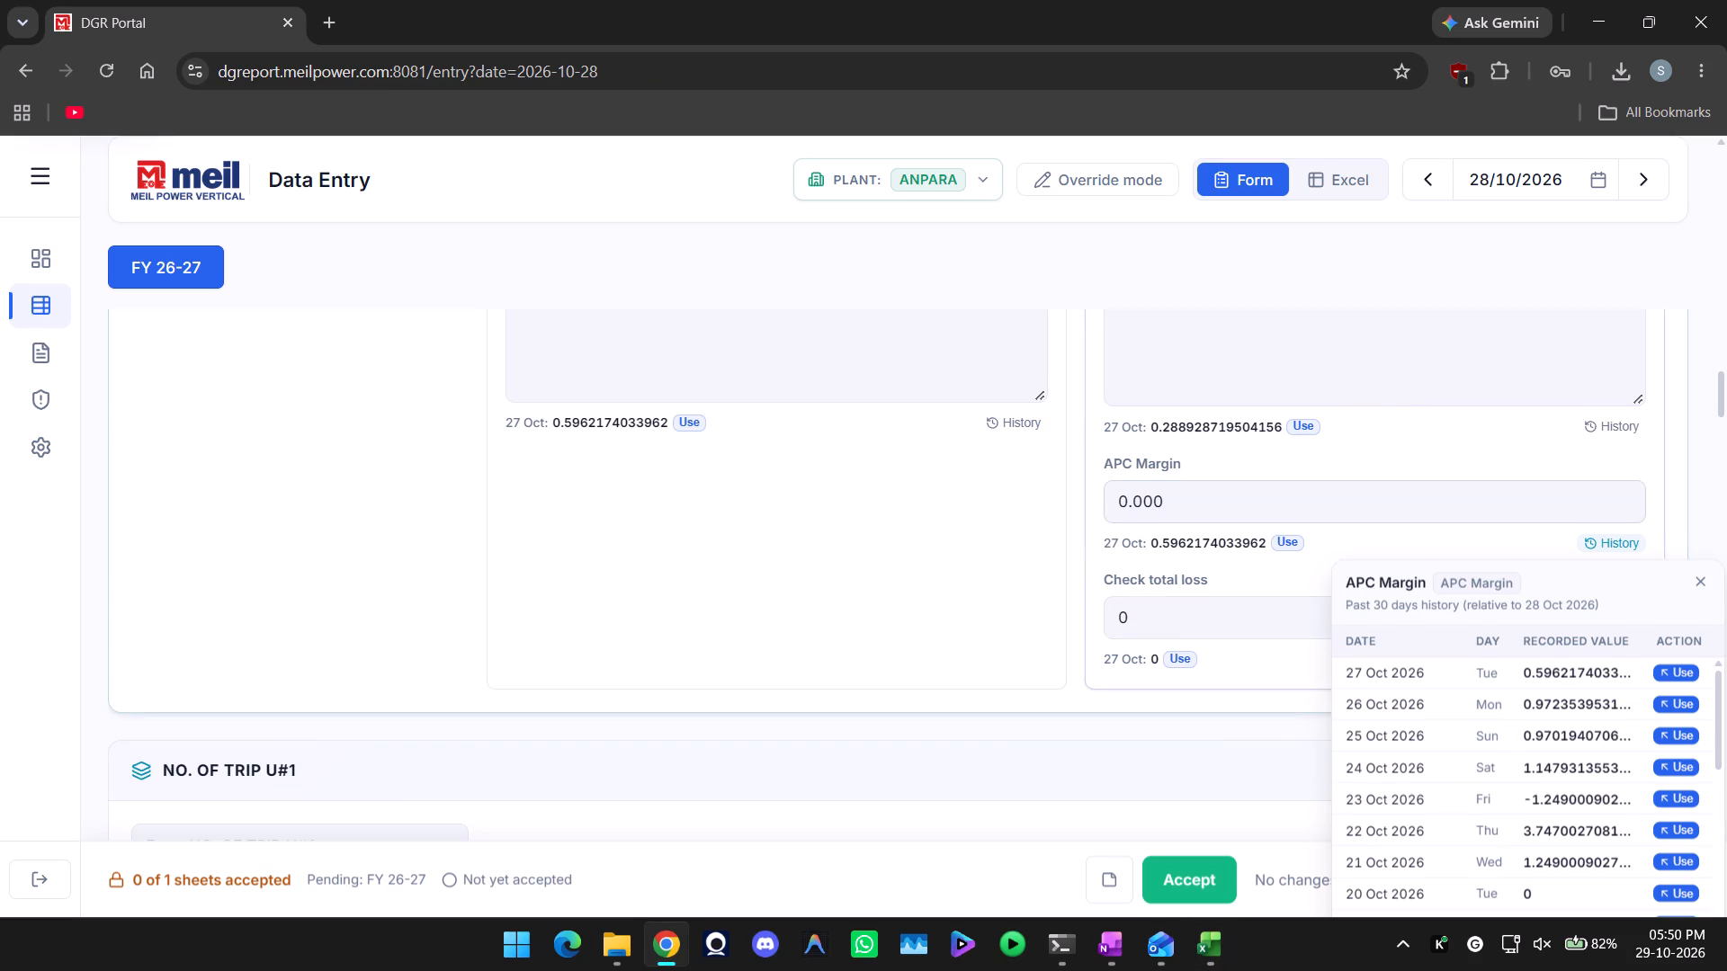
scroll(1302, 506, up, 2)
click(1216, 720)
scroll(1221, 700, down, 2)
Check Excel's 28-Oct-26 Unit-1 Check total loss and trip cells, and fill the portal's NO. OF TRIP U#1 with the 27 Oct value 0.
key(alt+Tab)
click(1117, 691)
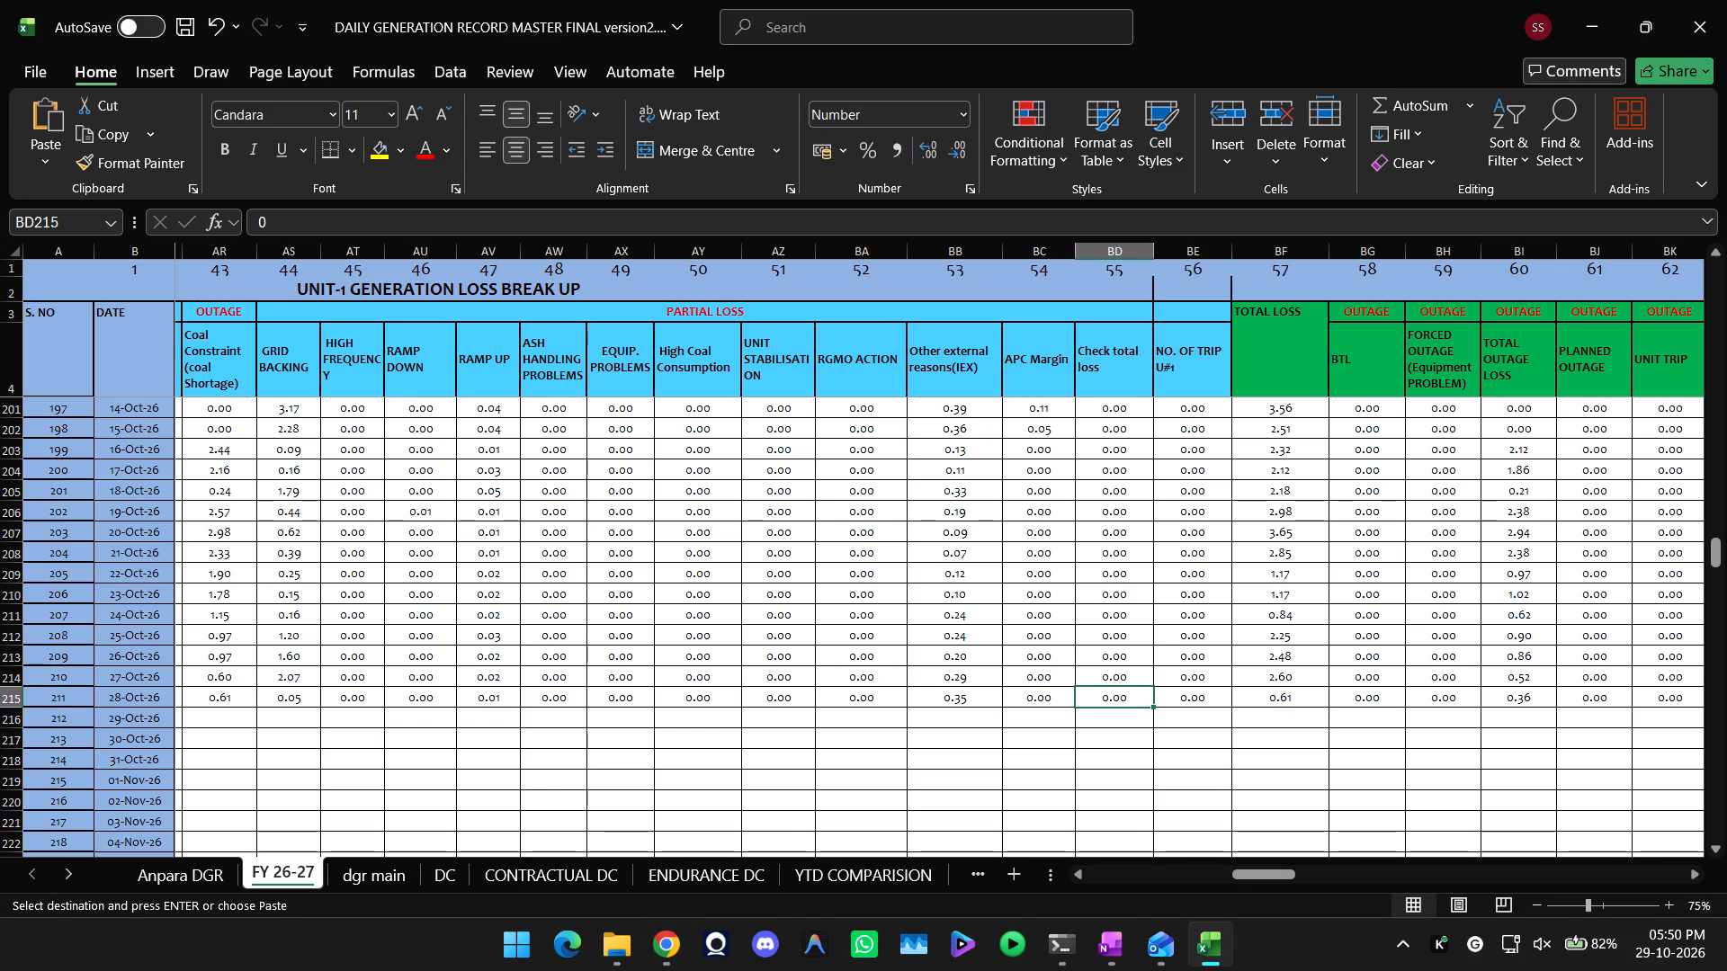
click(1190, 693)
key(alt+Tab)
scroll(1321, 666, down, 2)
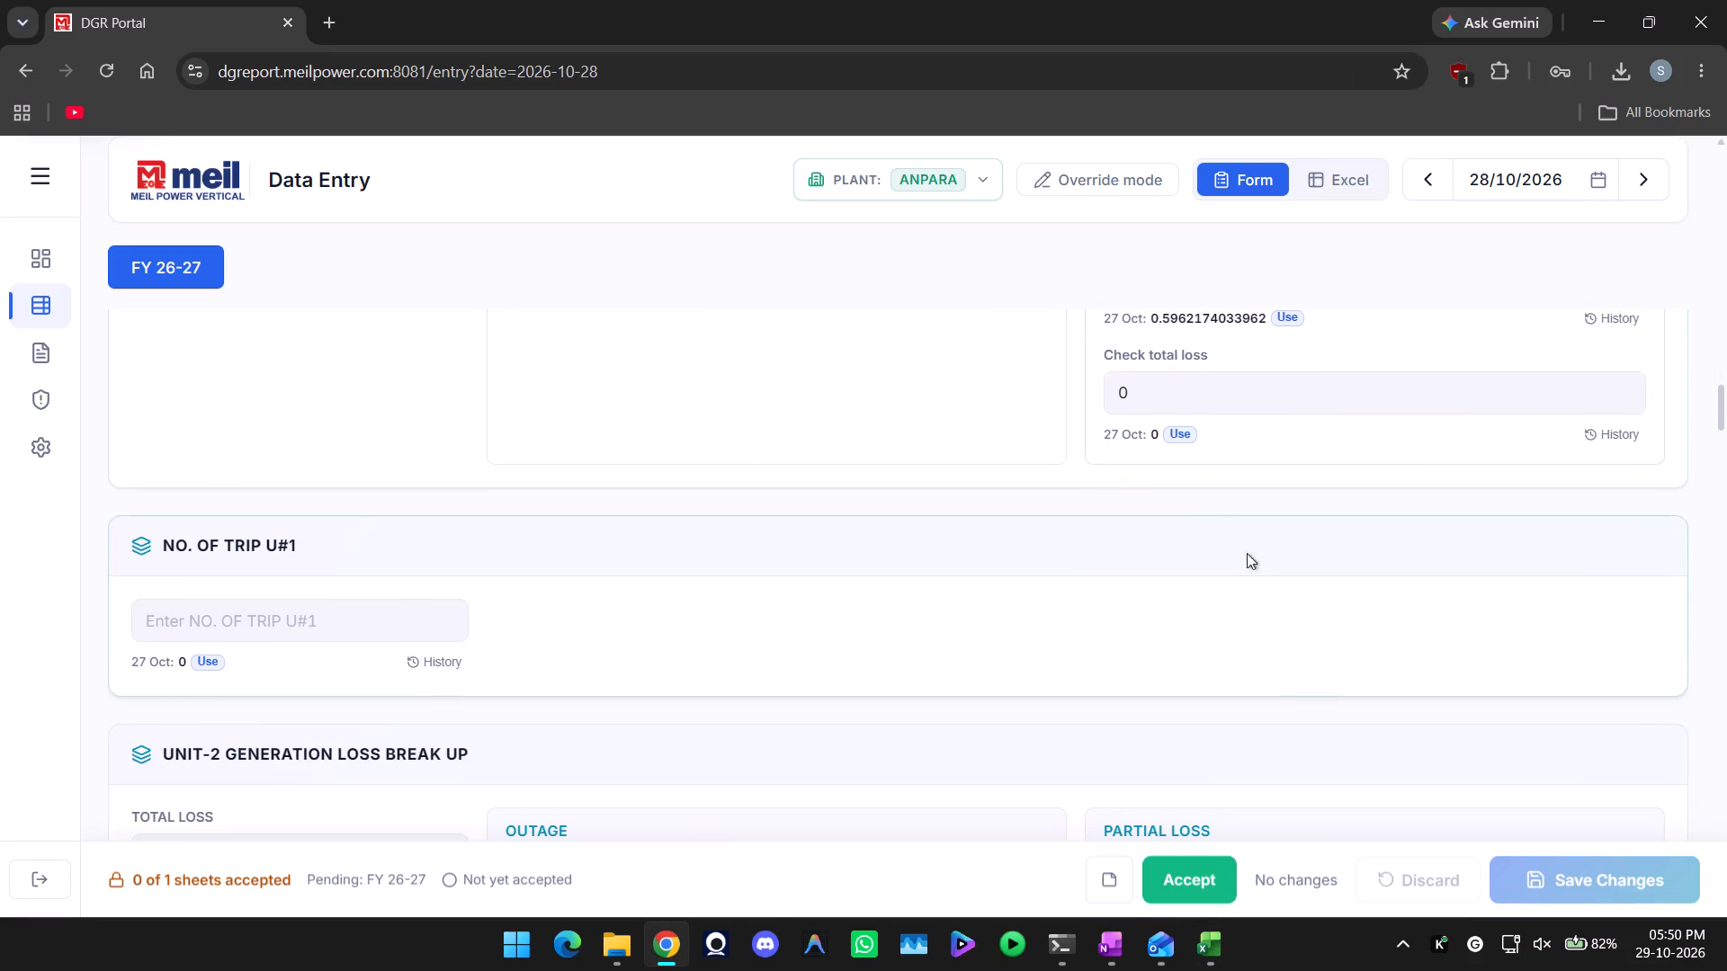
click(216, 667)
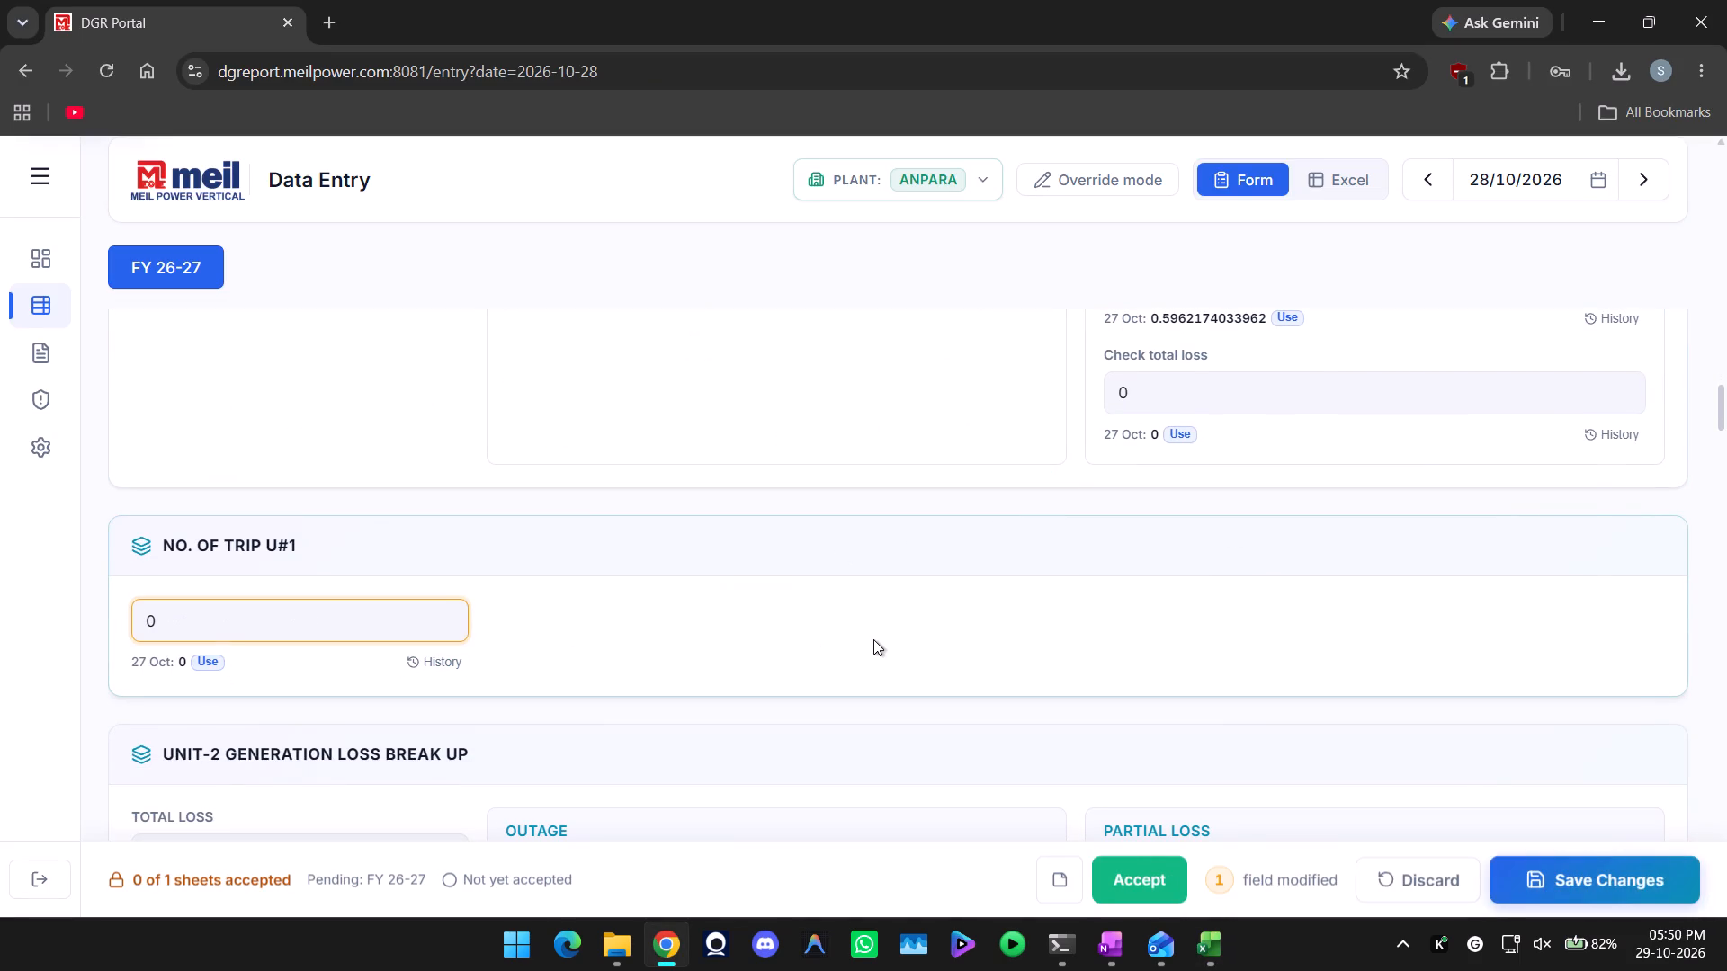
key(alt+Tab)
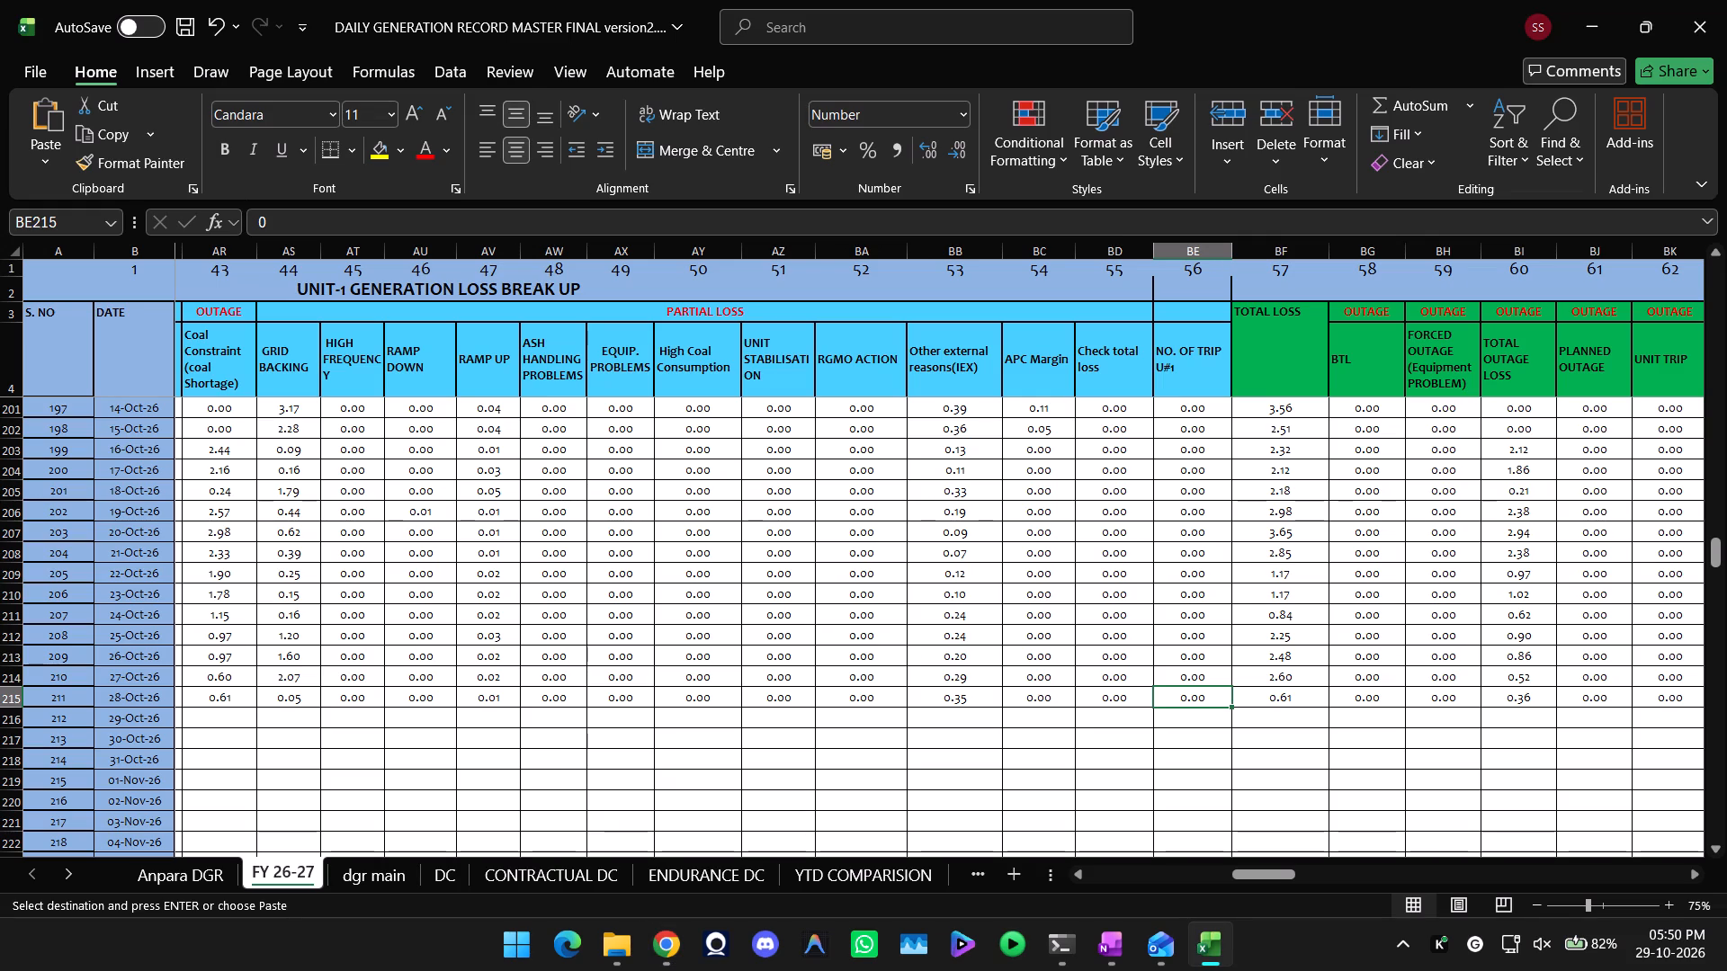
key(alt+Tab)
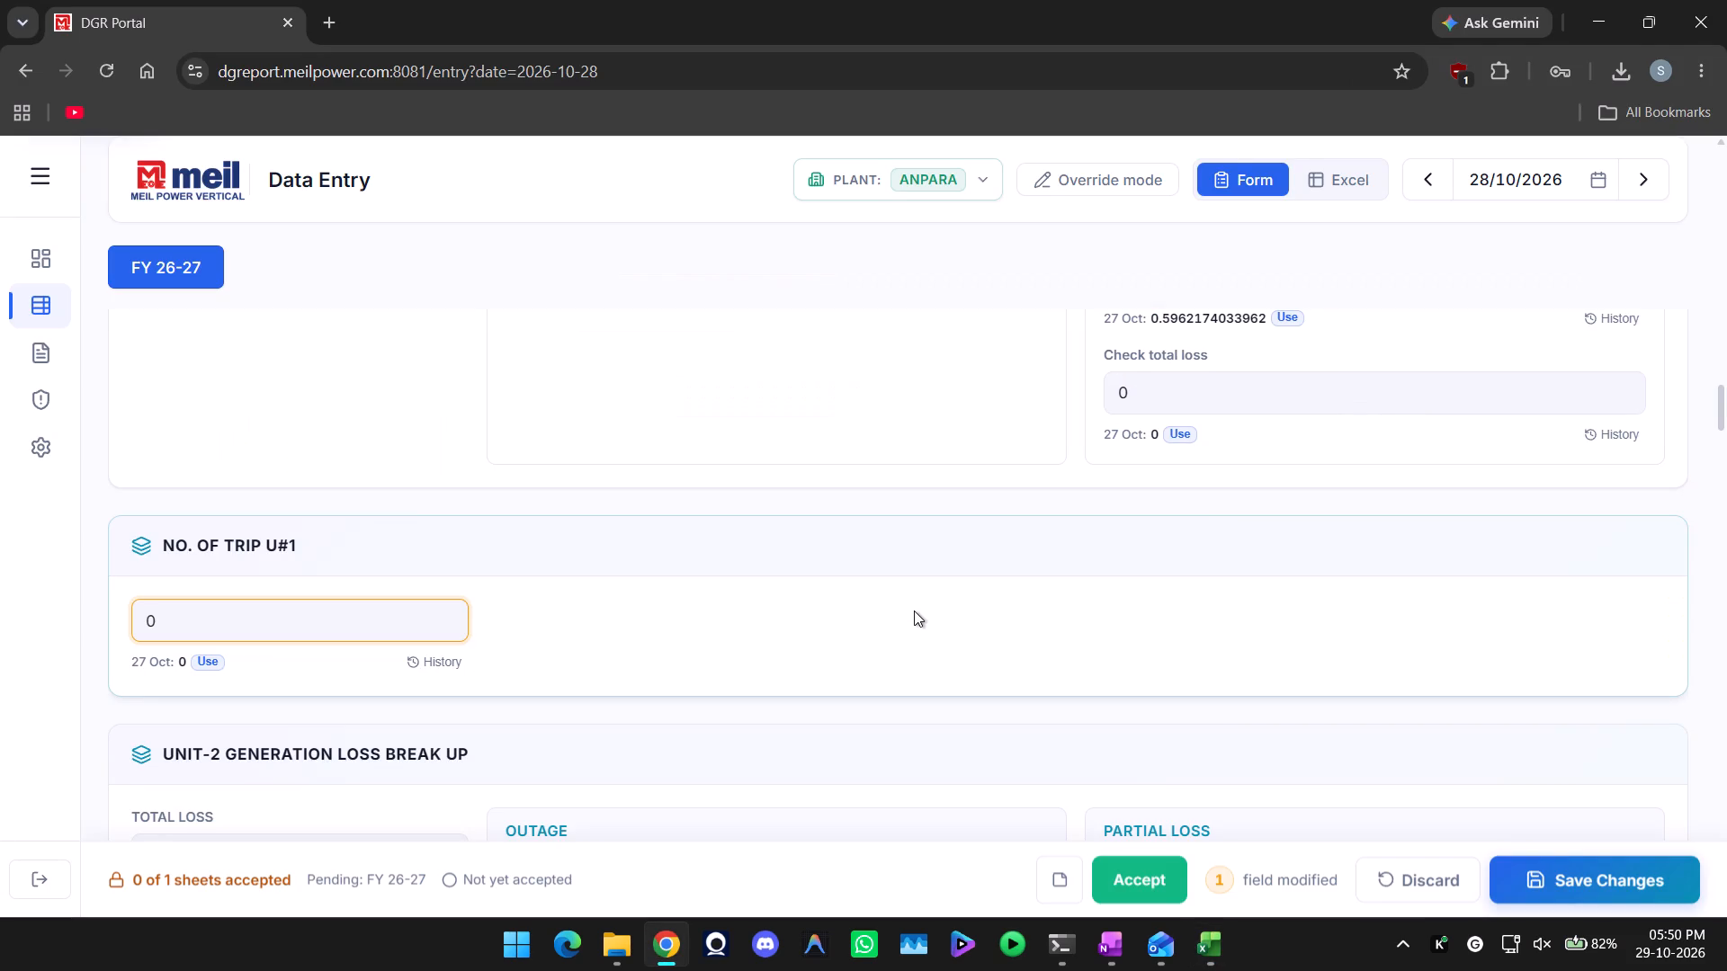
Capture a screenshot of the portal's NO. OF TRIP U#1 section and switch to the Anpara page in OneNote.
key(shift+super+s)
drag(91, 499, 538, 690)
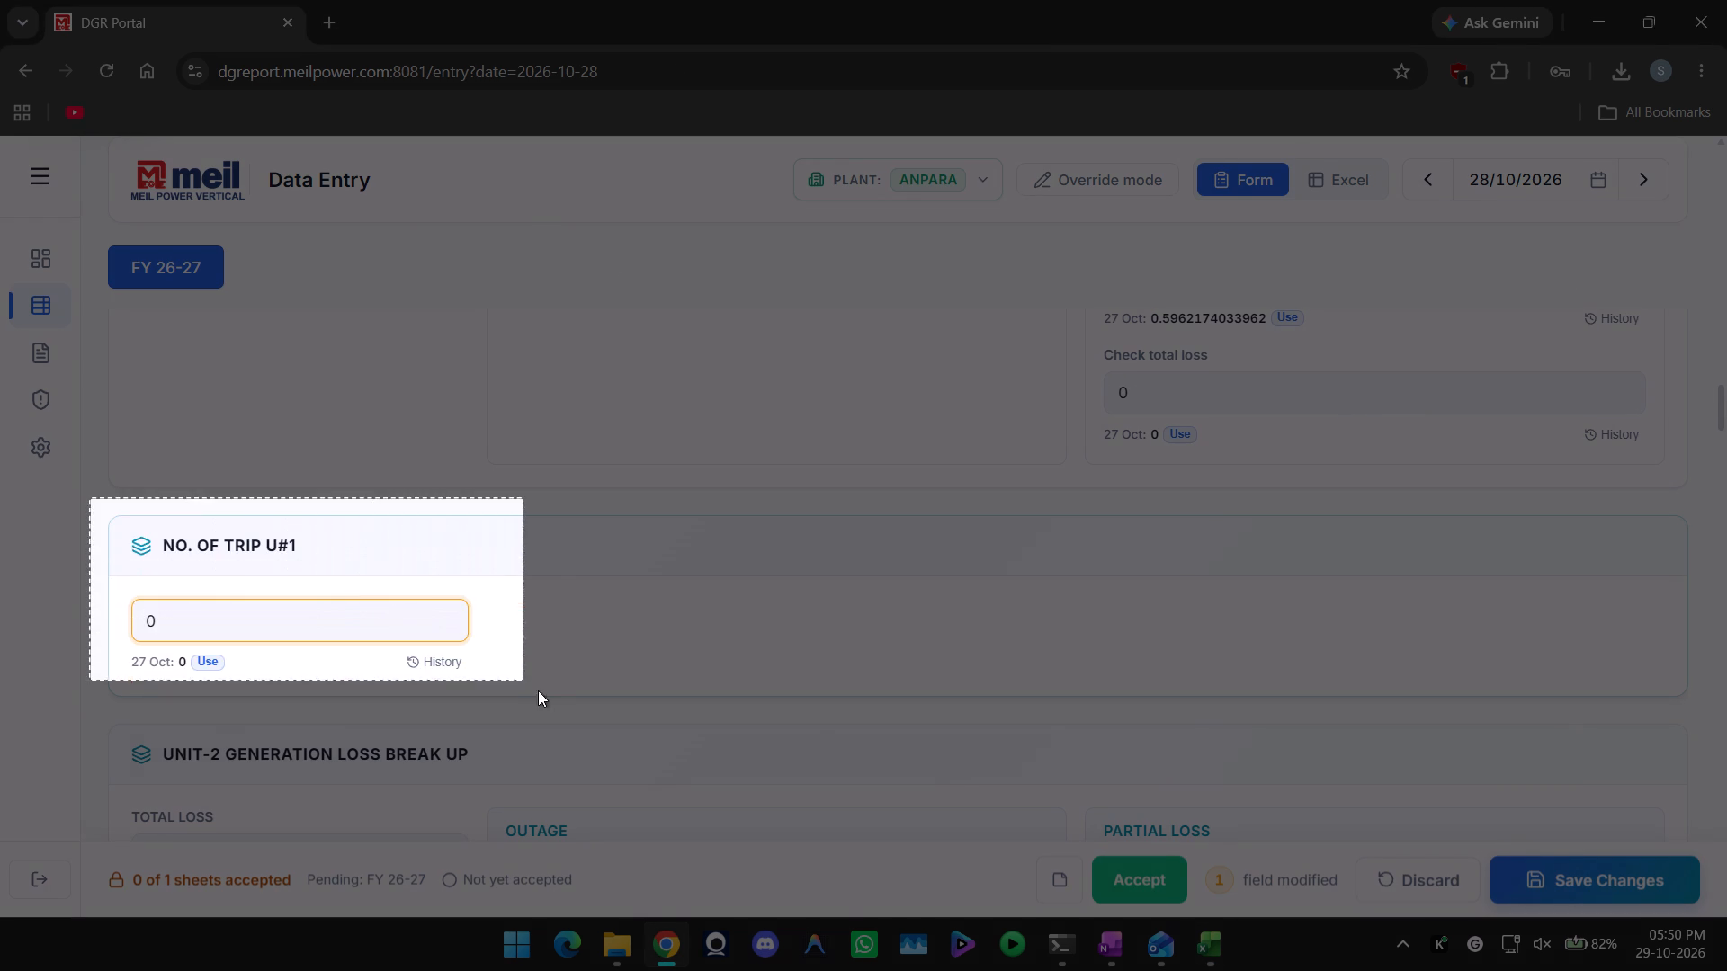
drag(538, 690, 556, 703)
key(alt+Tab)
key(alt+Tab)
key(alt+Tab)
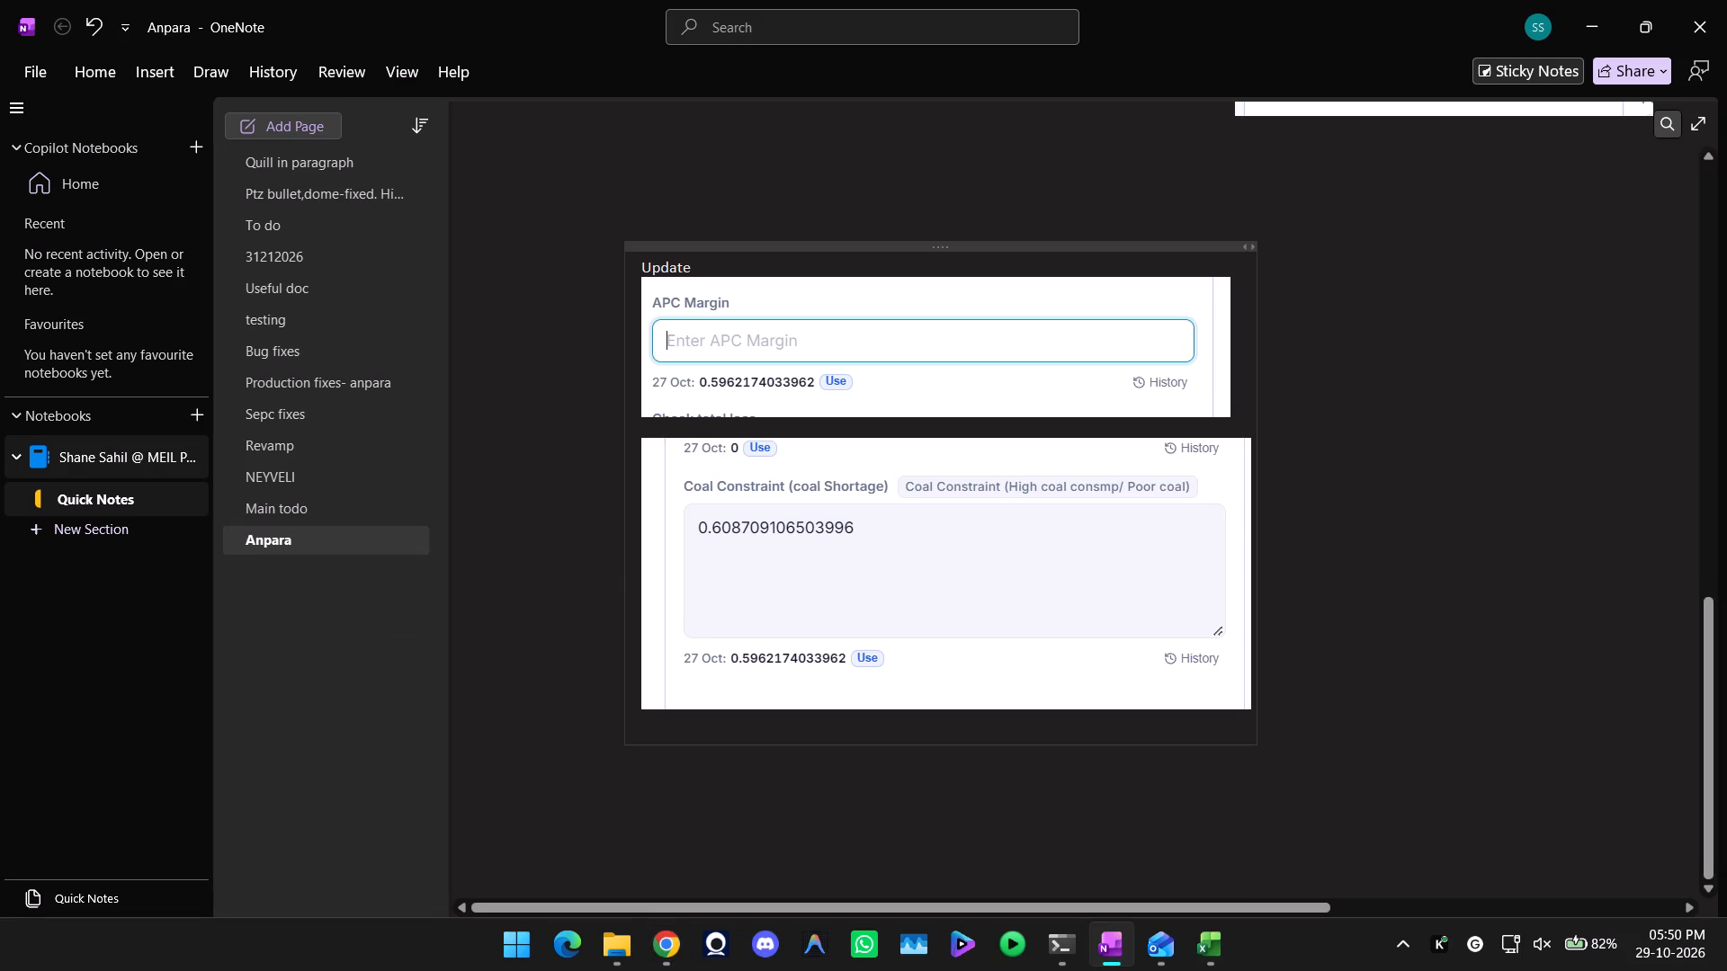
Add the note "make the box smaller" below the UNIT-1 GENERATION LOSS BREAK UP screenshot on the Anpara page.
scroll(1432, 484, up, 4)
drag(1272, 904, 1559, 870)
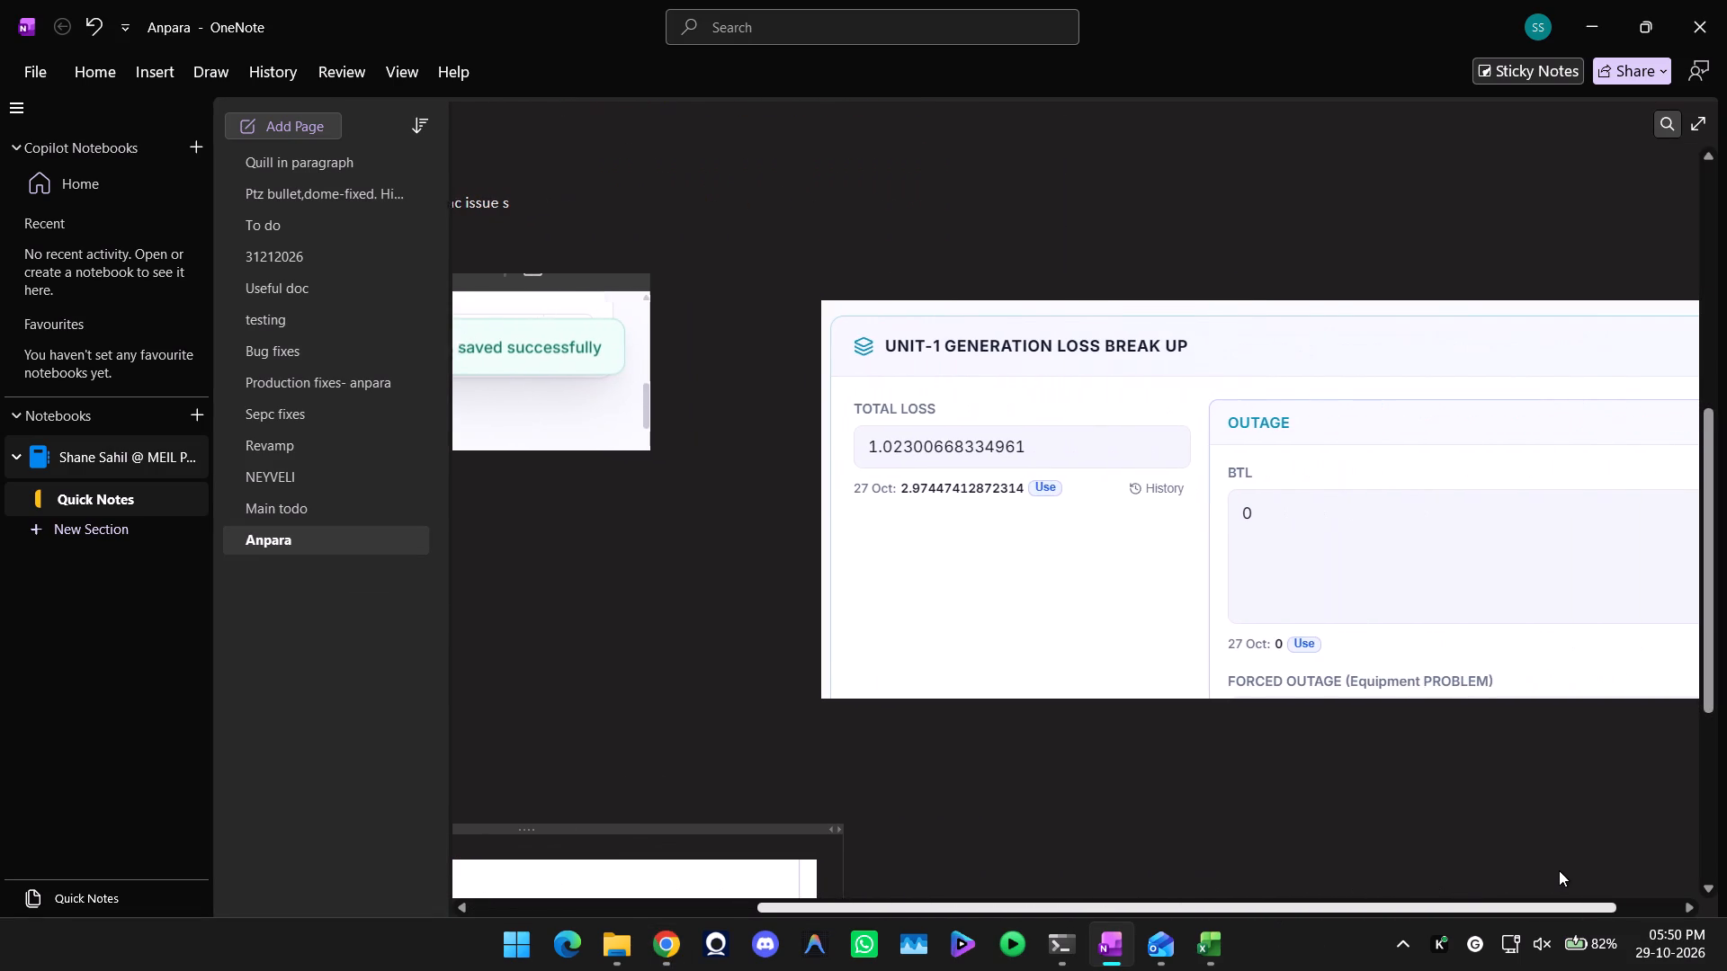
drag(1559, 870, 1561, 870)
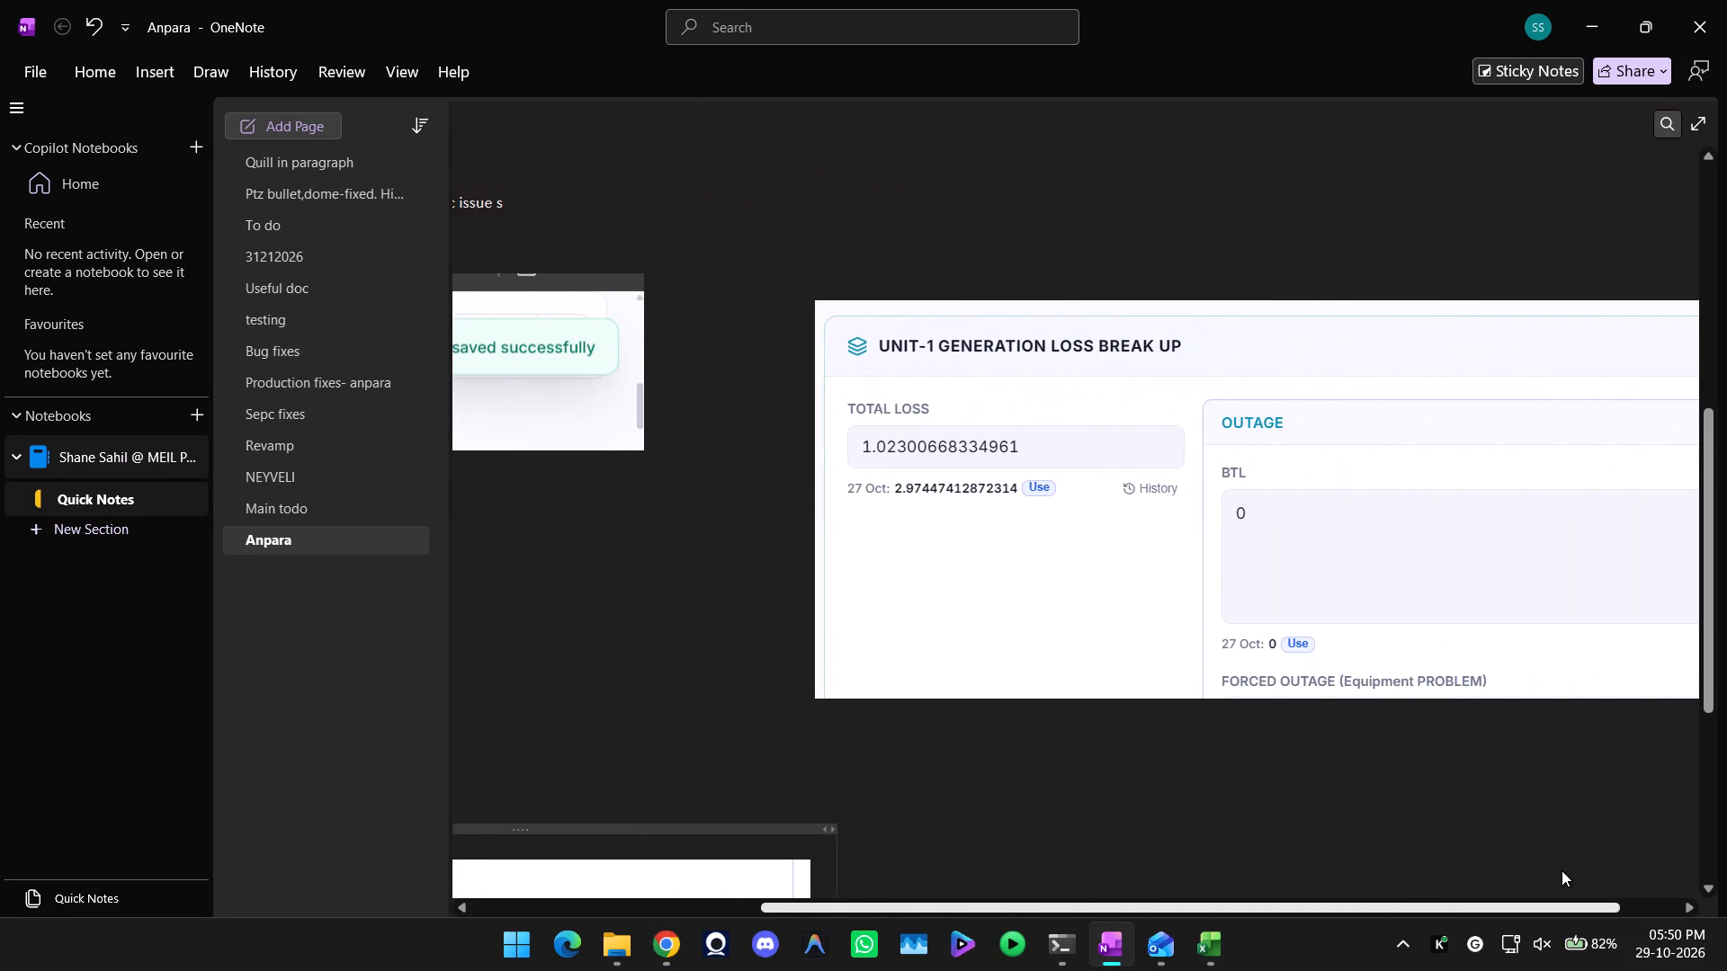
drag(1561, 870, 1668, 855)
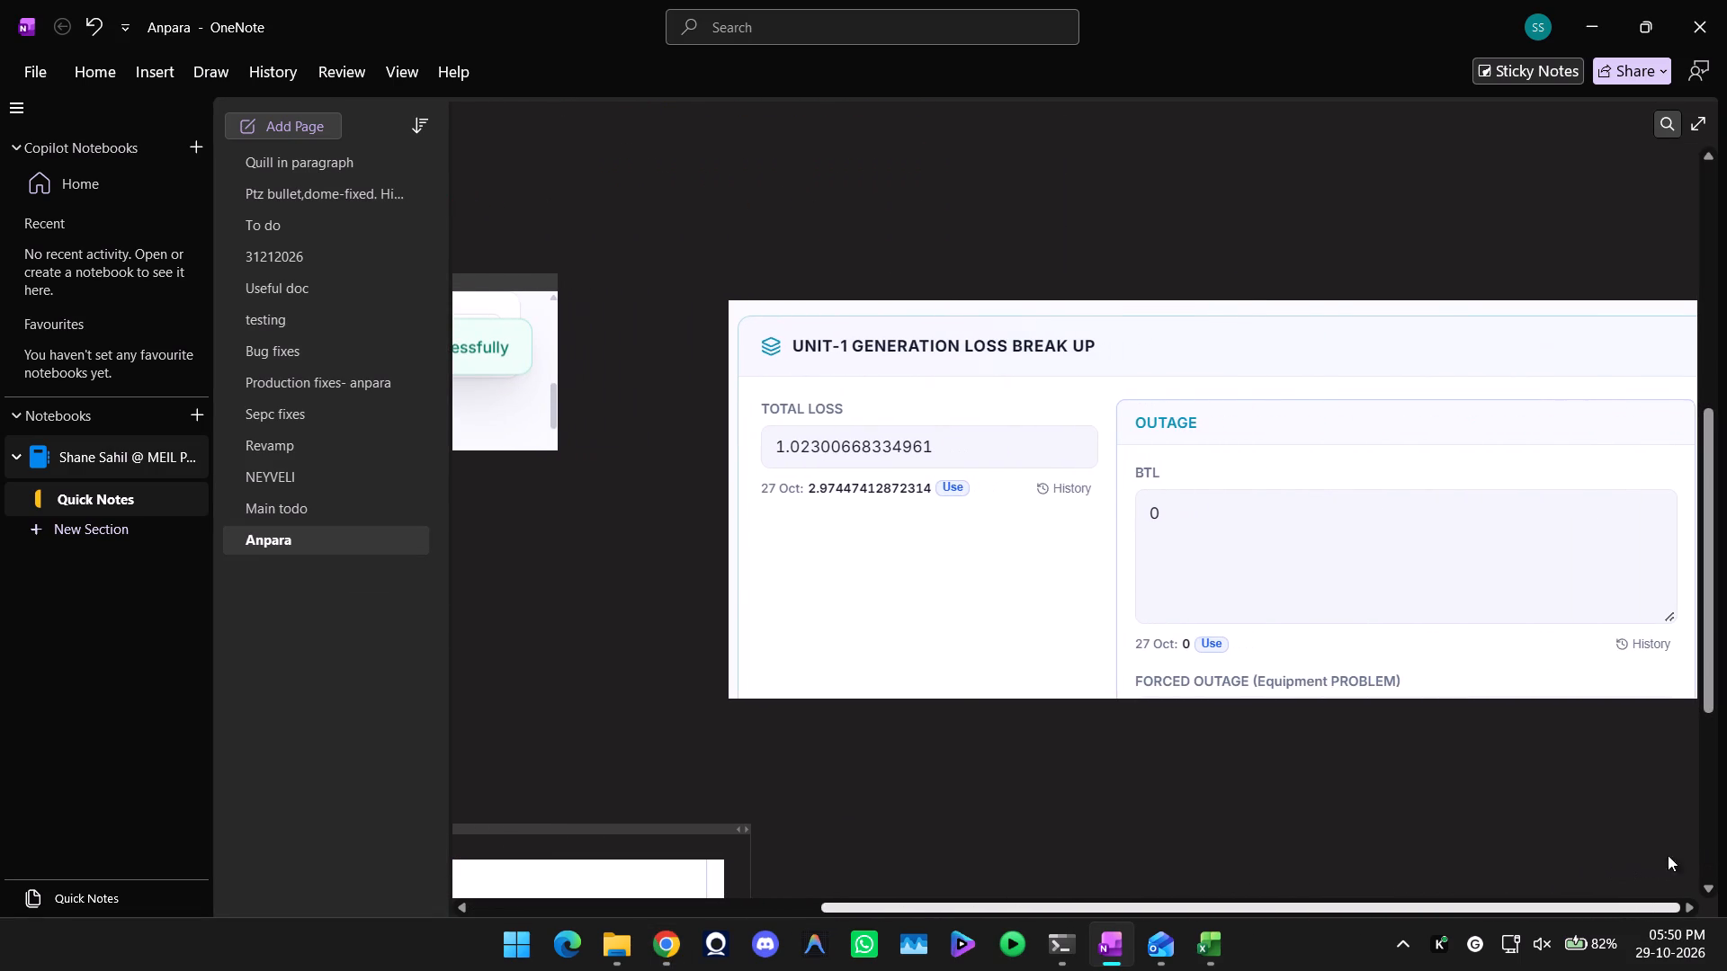
drag(1668, 855, 1687, 853)
click(1380, 733)
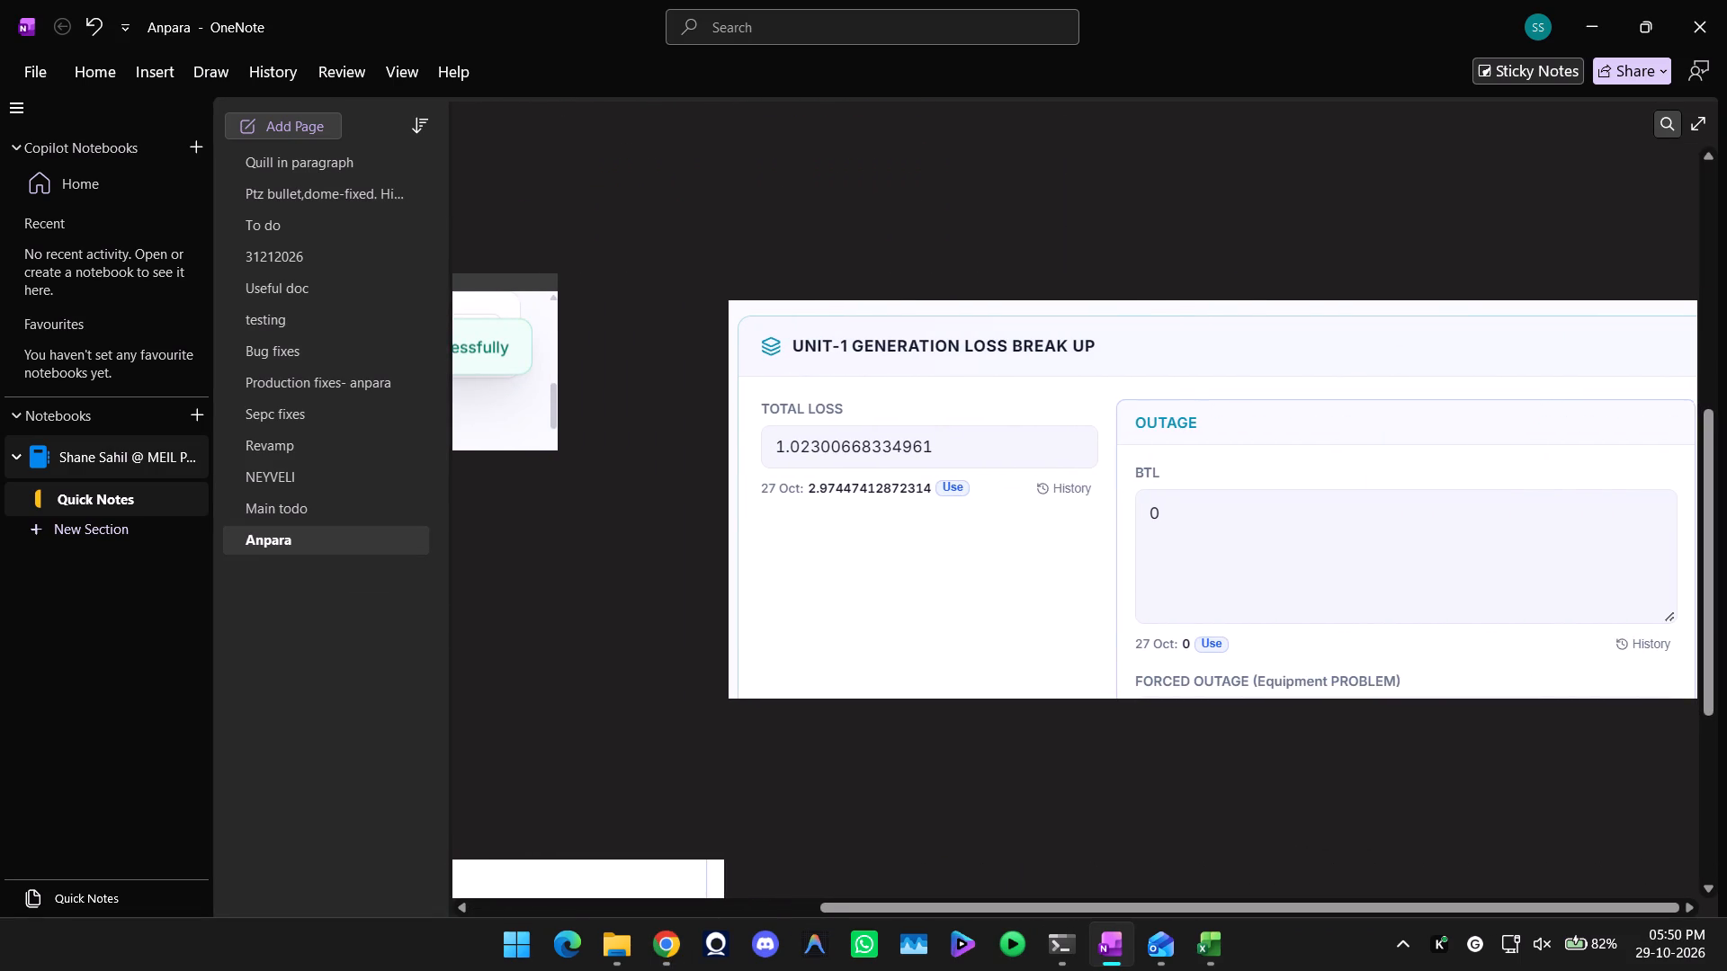
text(make the box smaller)
key(space)
key(alt+Tab)
key(alt+Tab)
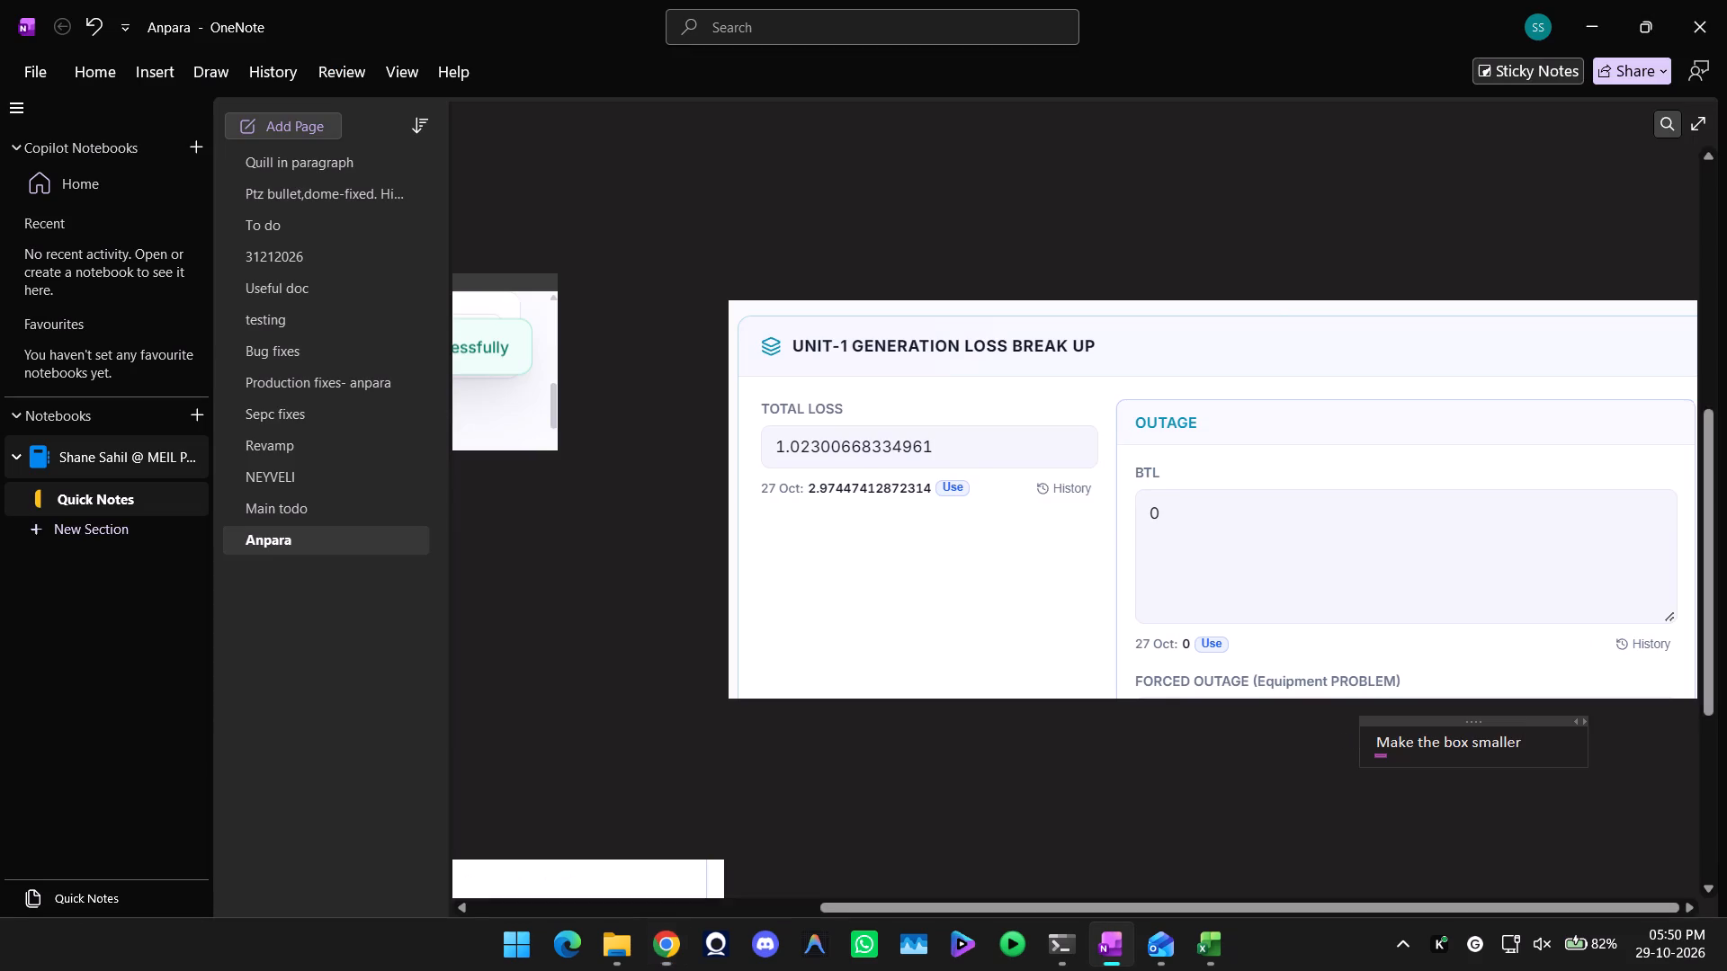
Paste the NO. OF TRIP U#1 capture in the empty area beside the APC Margin screenshots and note "add to the upper box itself" beneath it.
drag(1554, 918, 1242, 895)
scroll(1220, 848, down, 4)
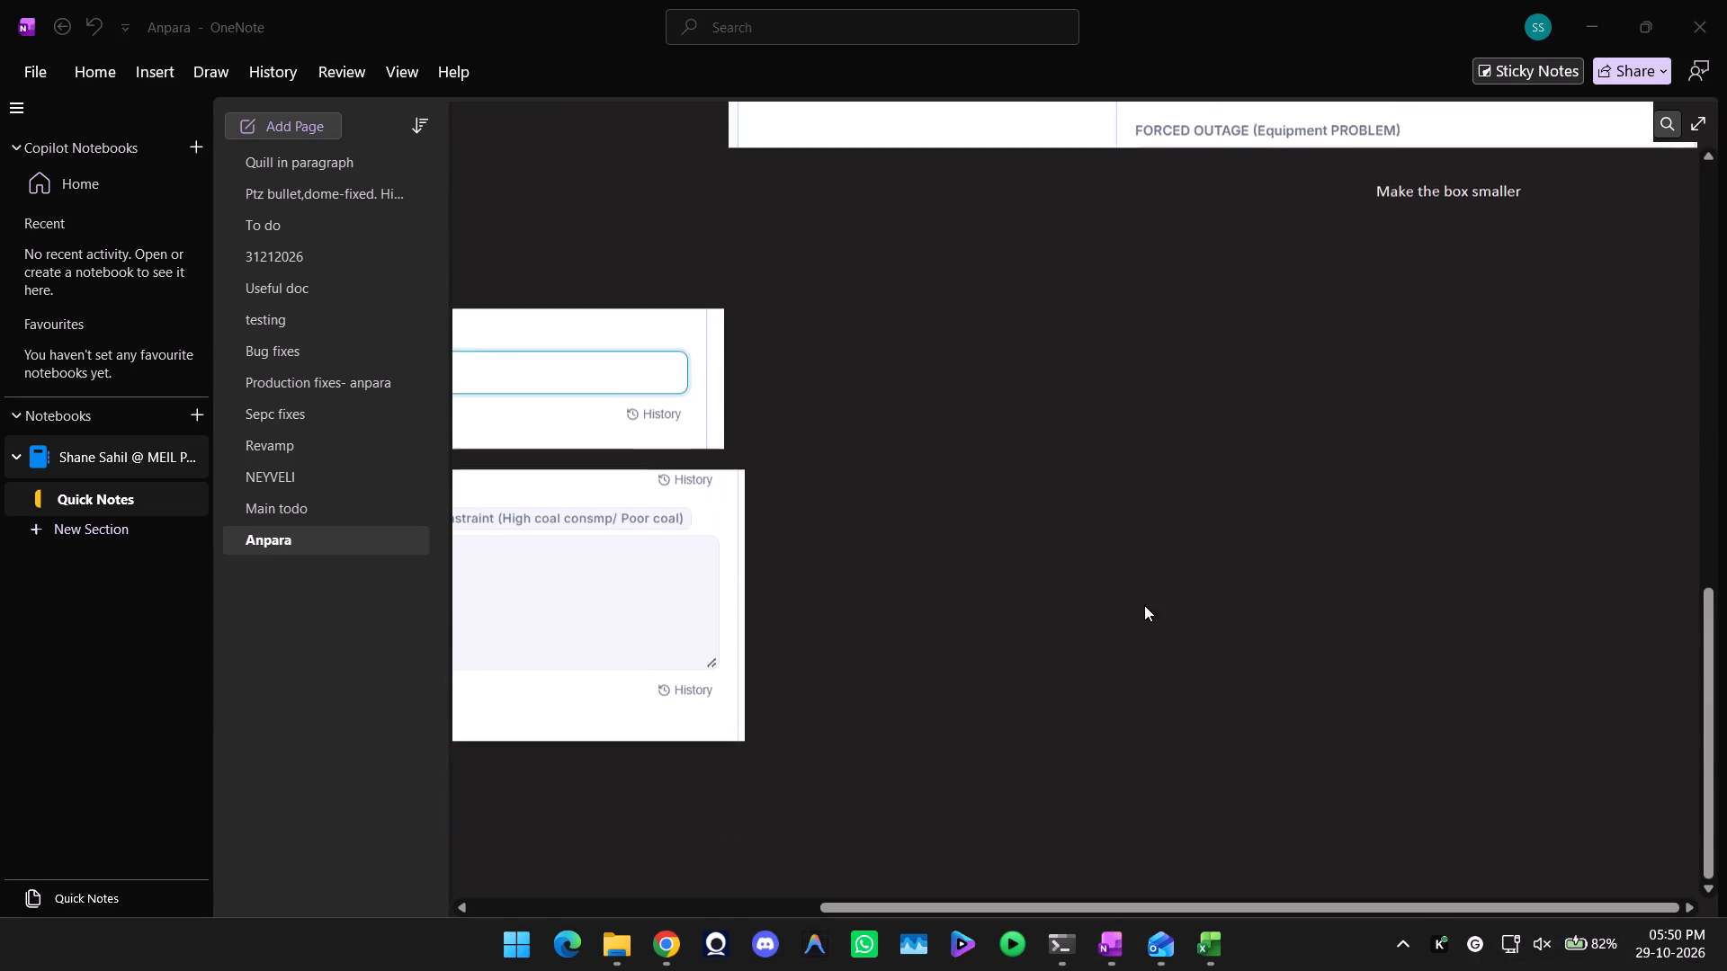
click(1115, 405)
key(ctrl+v)
key(space)
text(add to the uopoer)
key(BackSpace)
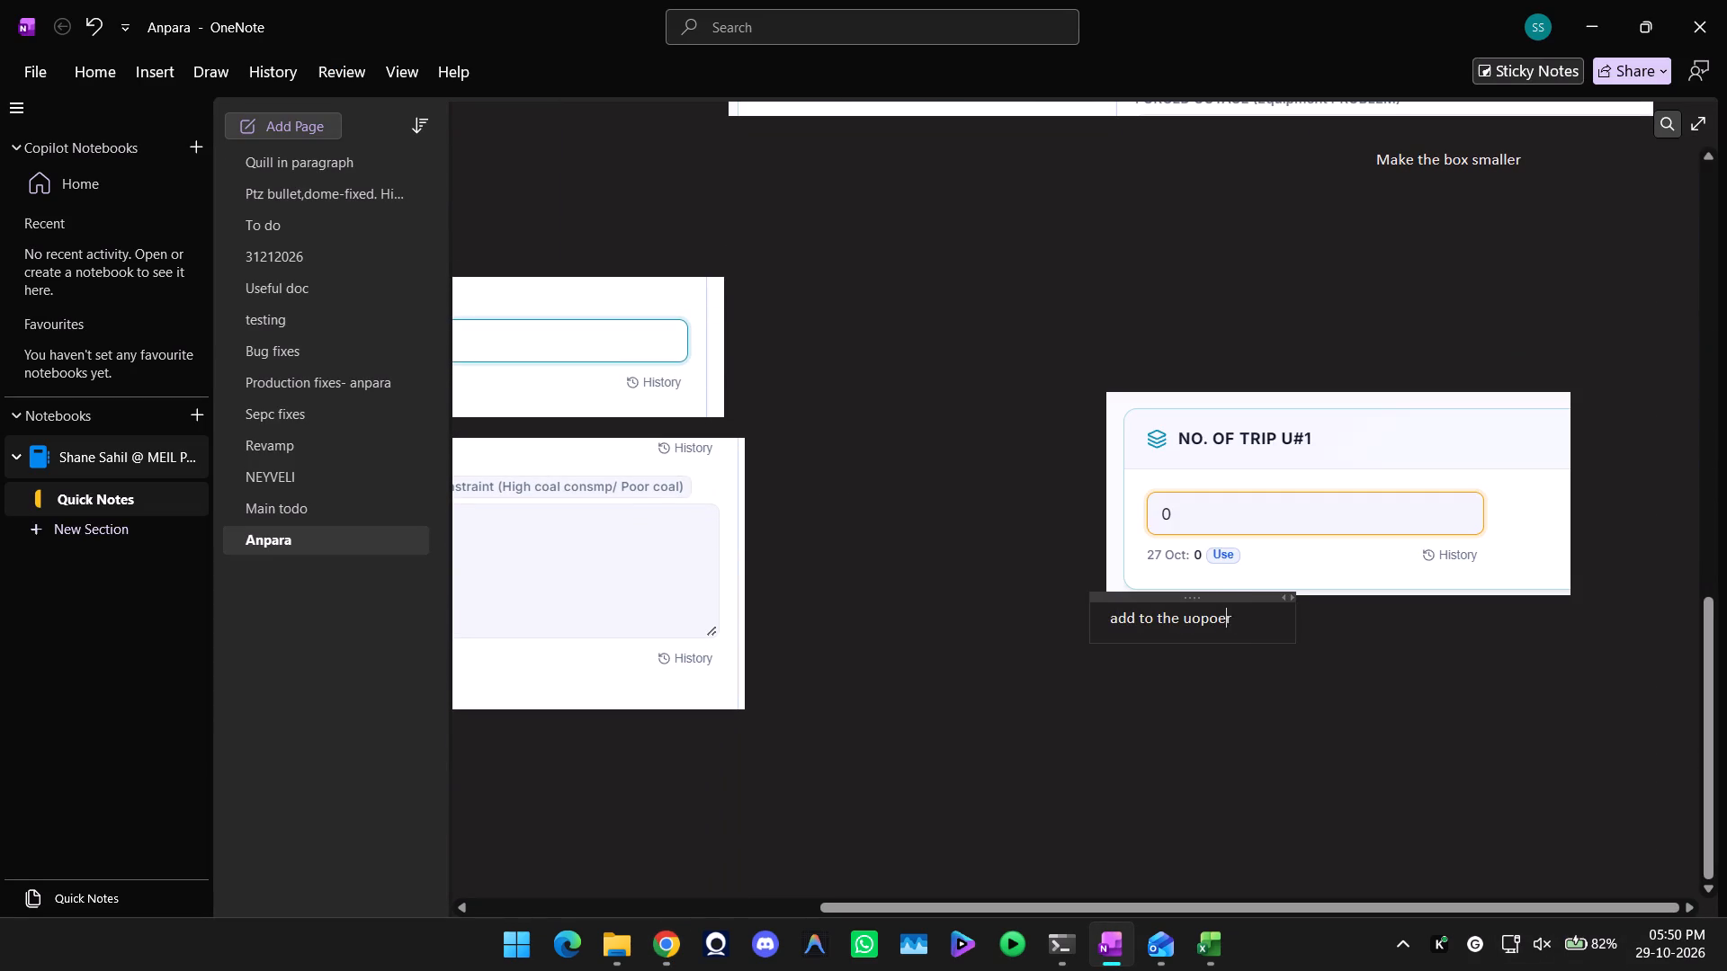
key(BackSpace)
key(BackSpace)
key(BackSpace)
key(BackSpace)
text(pep)
key(BackSpace)
key(BackSpace)
text(per bix)
key(BackSpace)
key(BackSpace)
text(ox itself)
Copy the 28-Oct-26 Unit-2 TOTAL LOSS value 0.609601699829103 from Excel into the portal's UNIT-2 GENERATION LOSS BREAK UP section.
key(alt+Tab)
scroll(765, 478, down, 2)
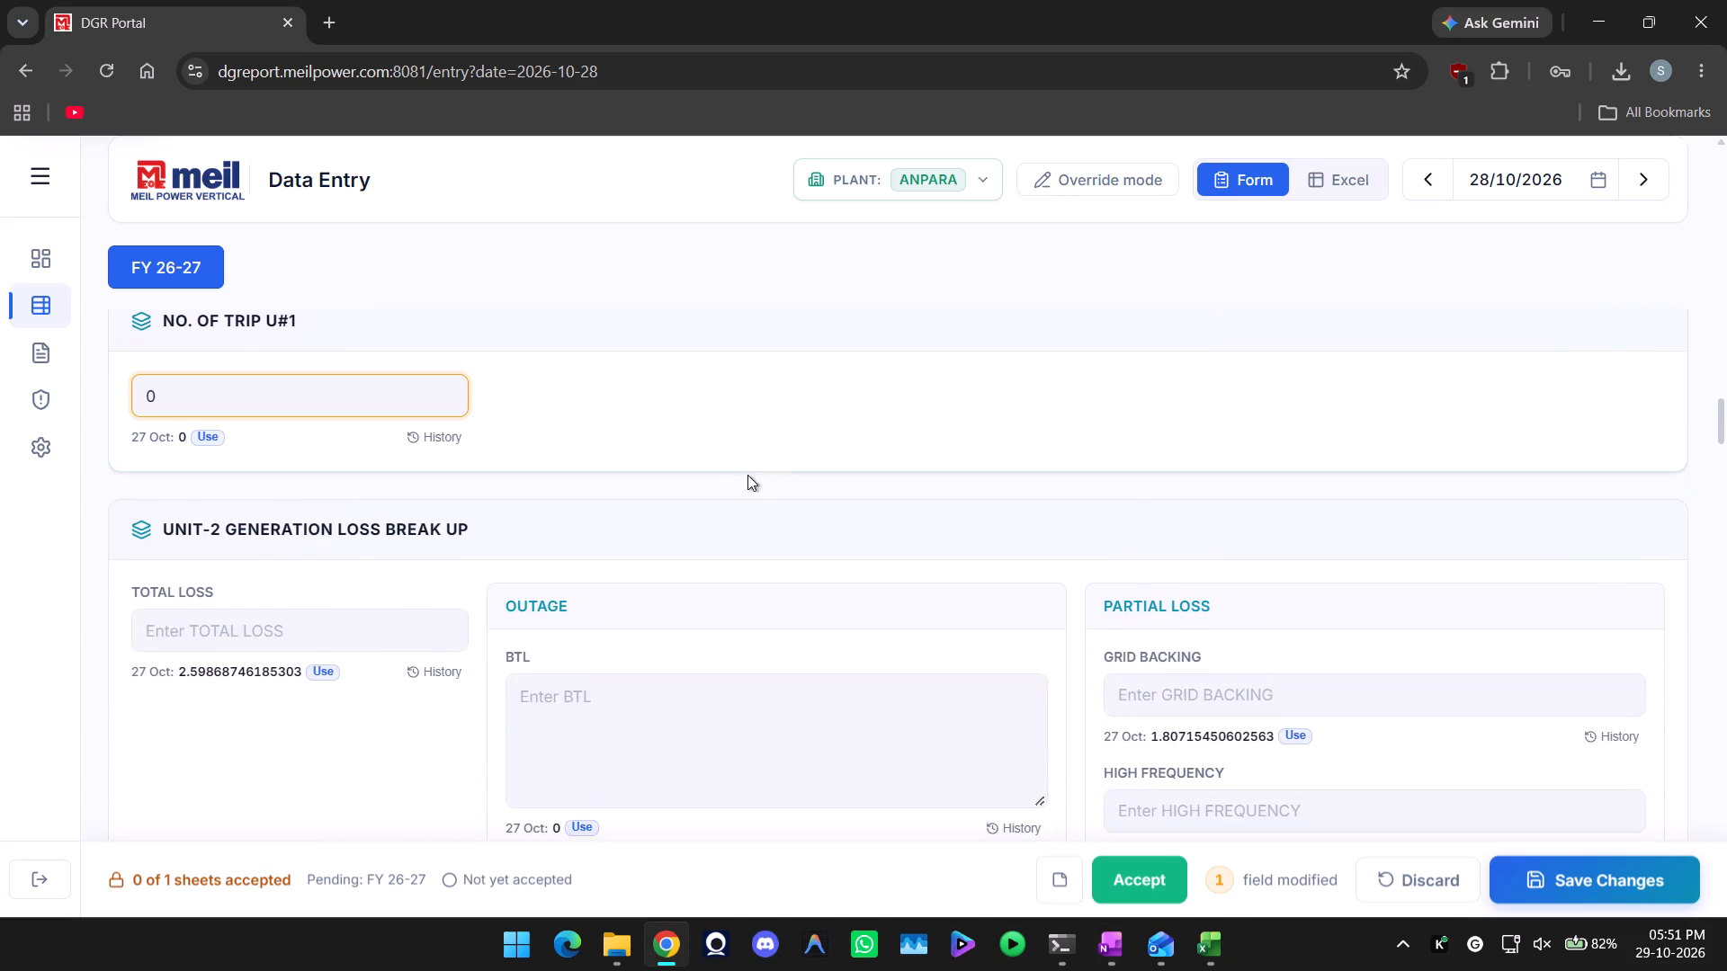
scroll(726, 487, down, 1)
key(alt+Tab)
key(alt+Tab)
key(alt+Tab)
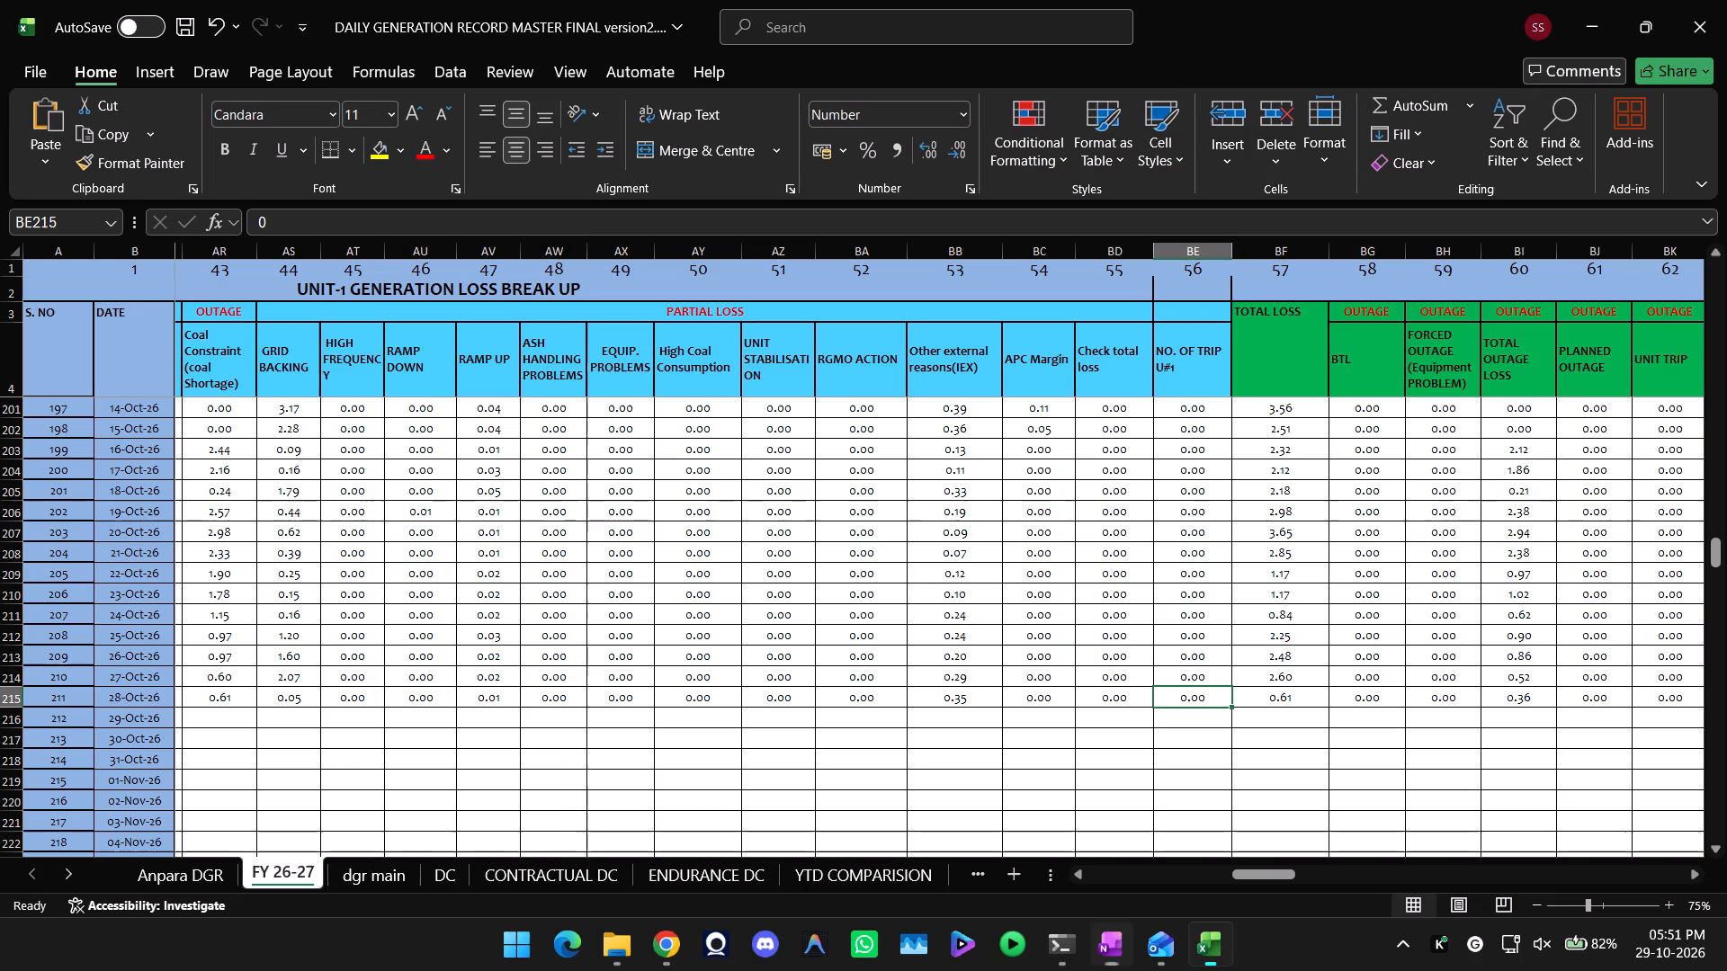
drag(1271, 873, 1284, 871)
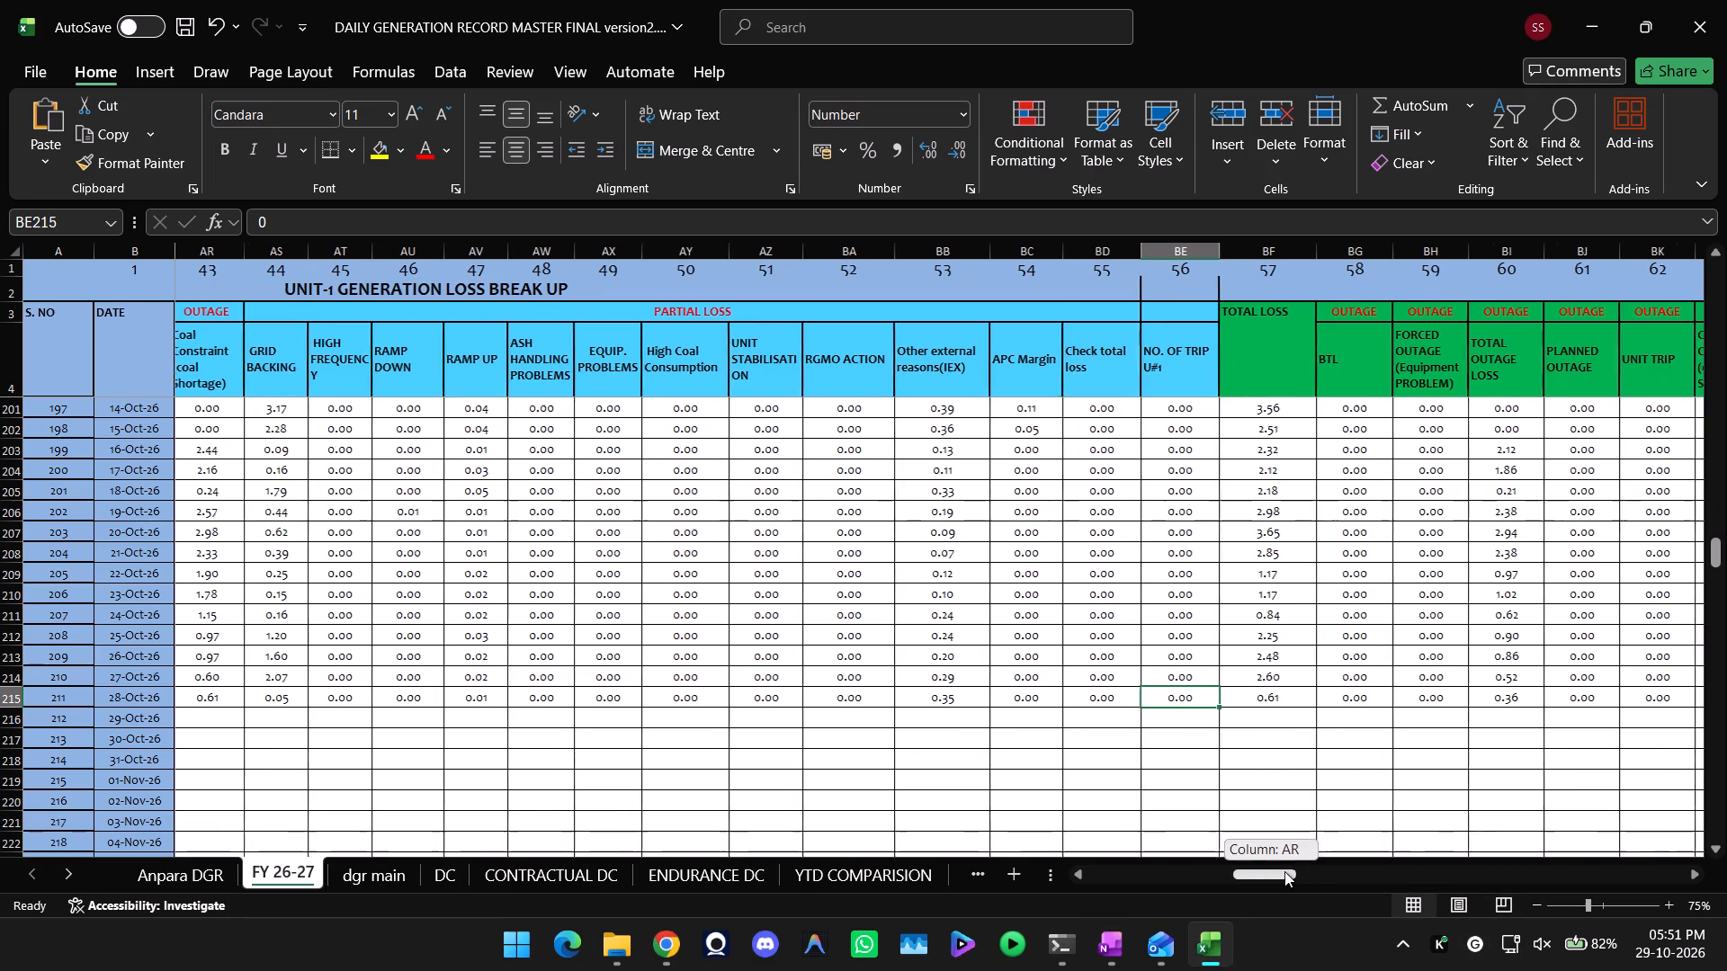
drag(1284, 871, 1295, 871)
key(alt+Tab)
key(alt+Tab)
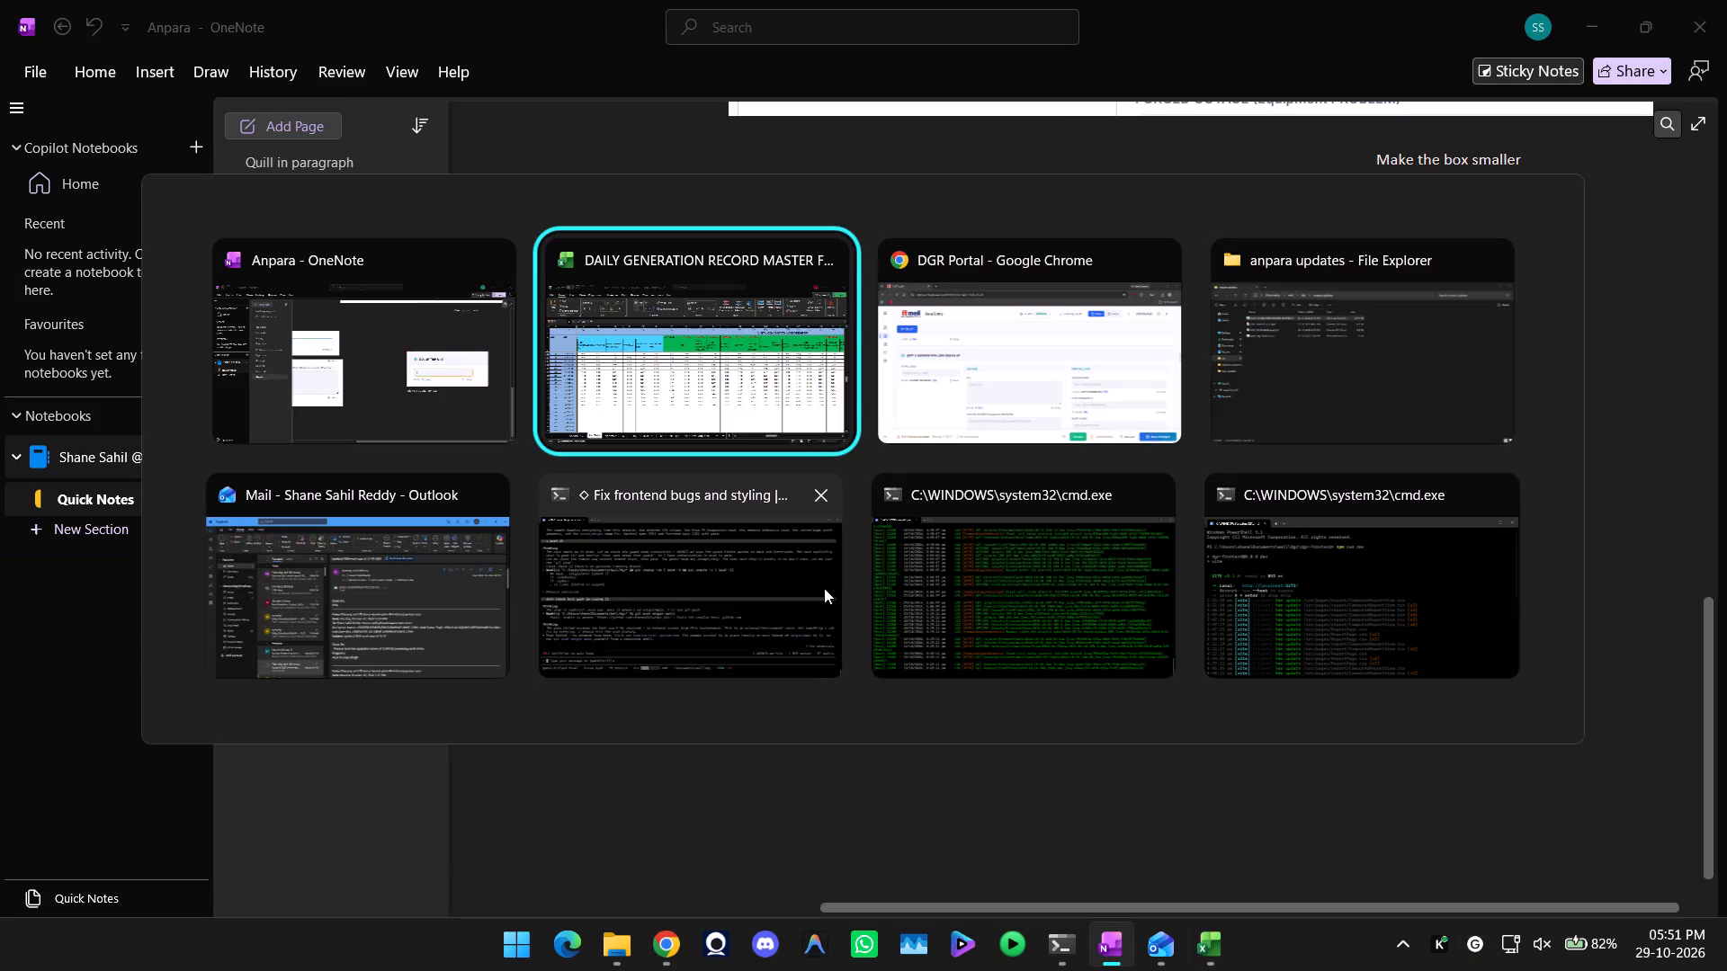
key(alt+Tab)
key(alt+Tab)
key(alt+Tab)
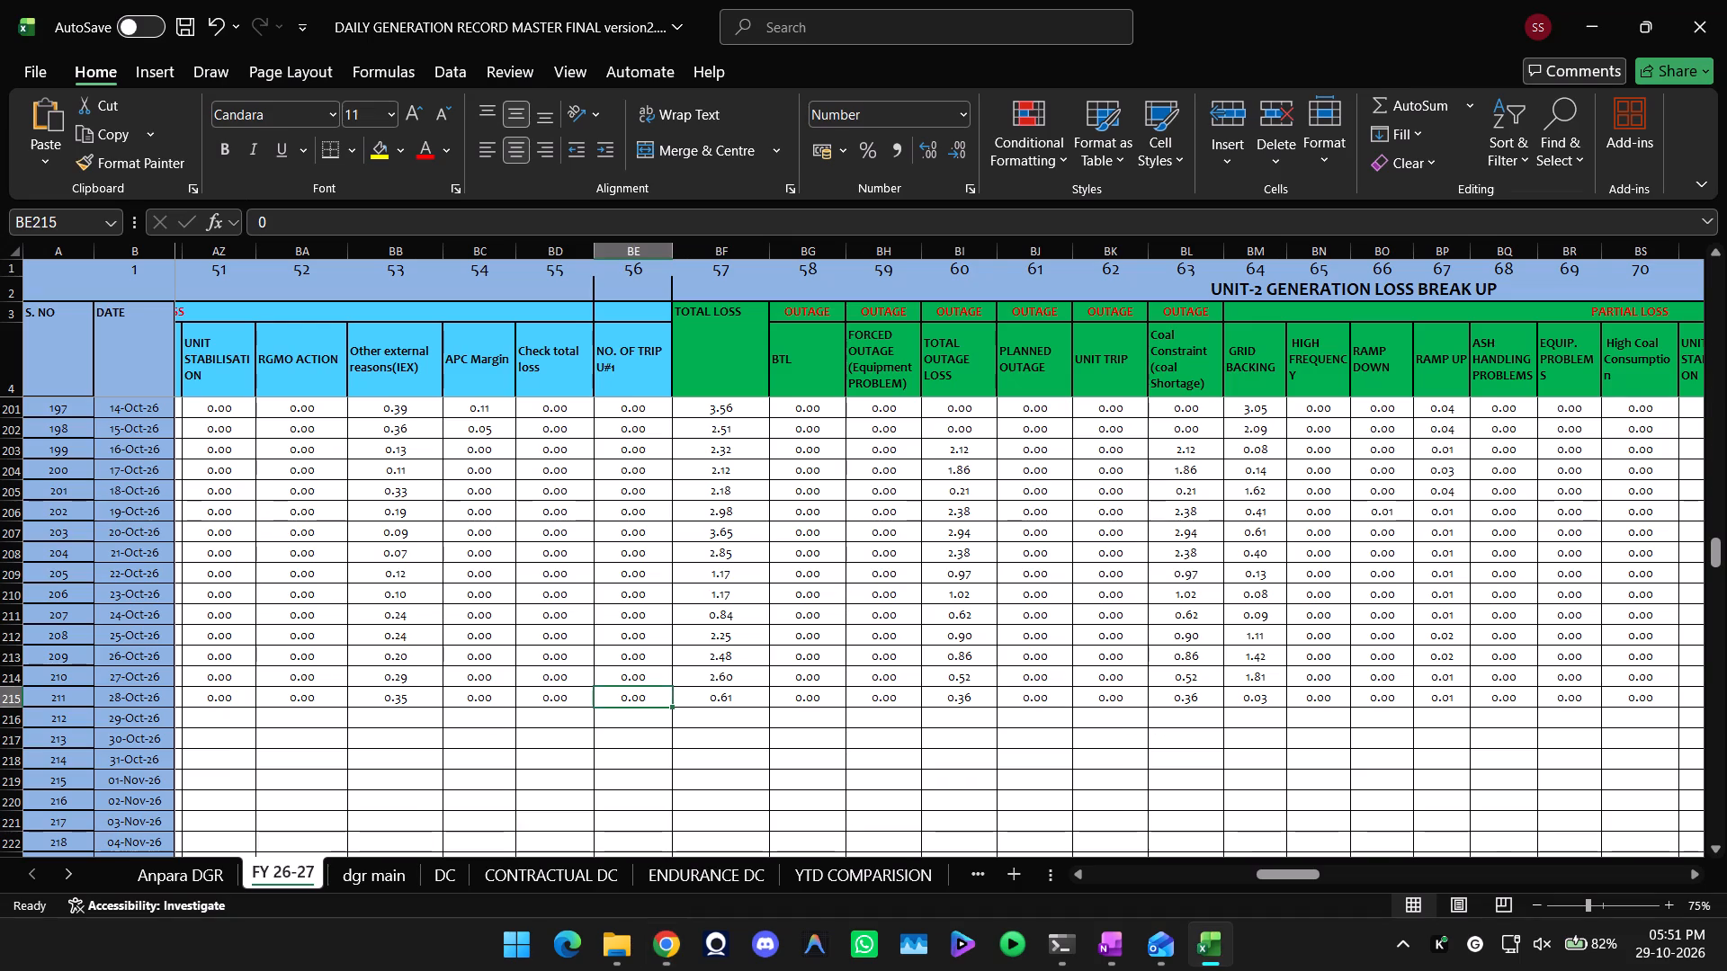
click(744, 694)
double_click(745, 694)
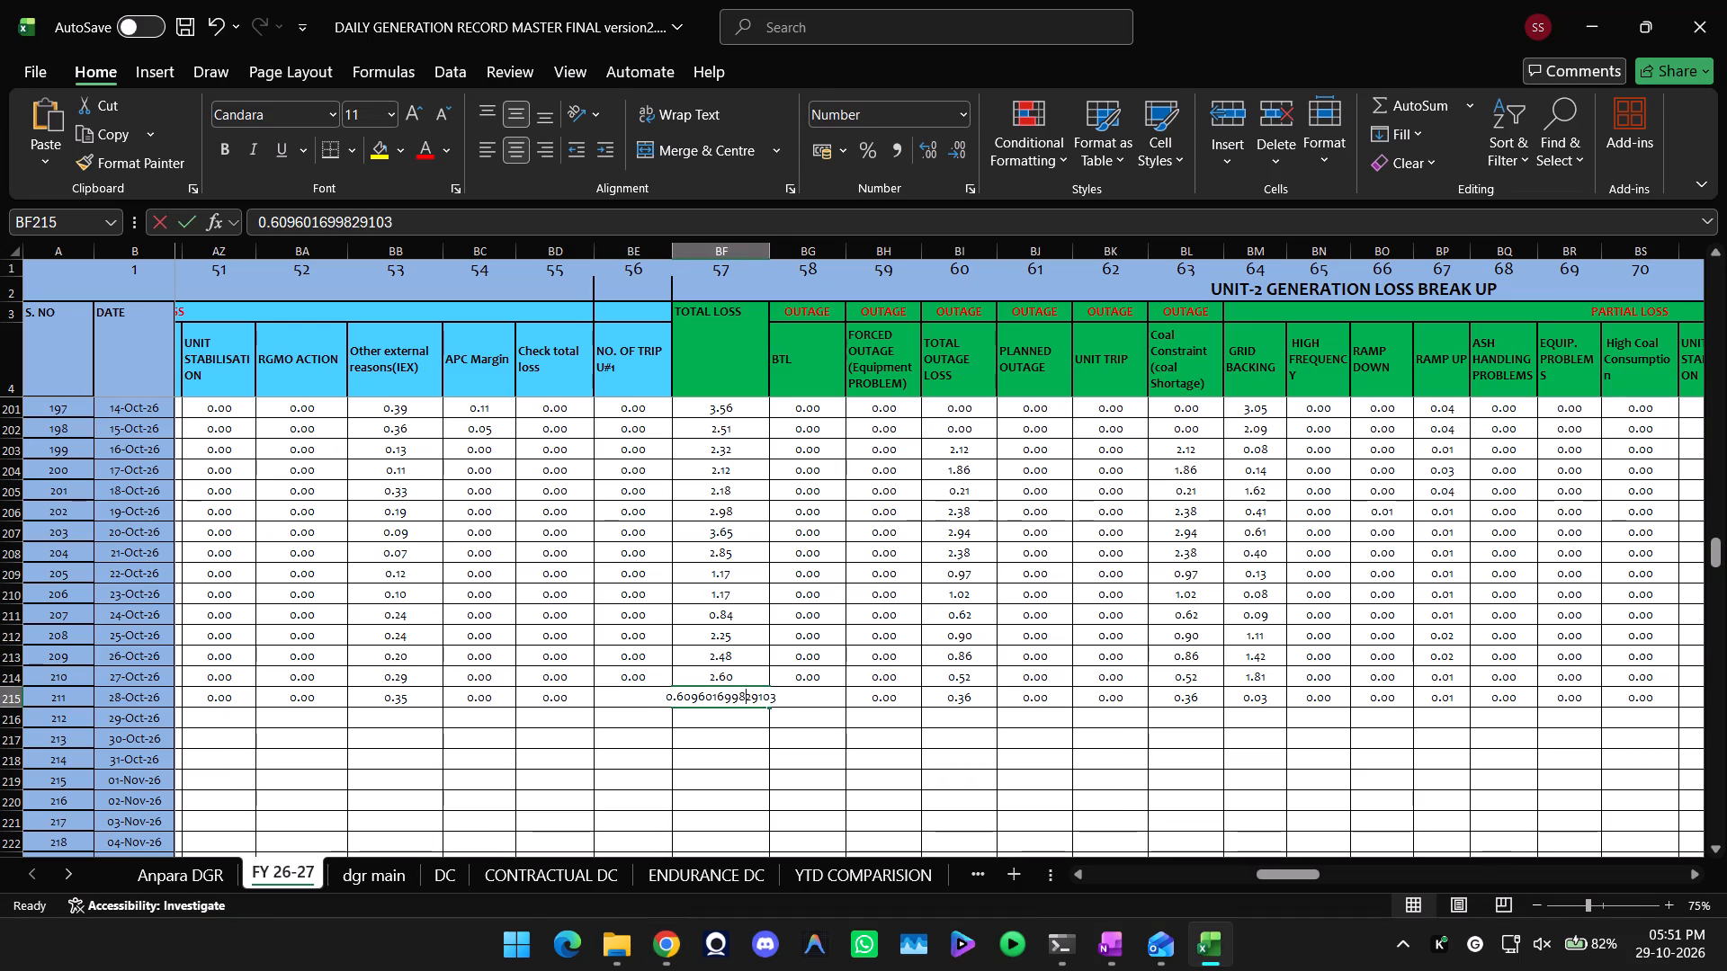
key(ctrl+a)
key(ctrl+c)
key(alt+Tab)
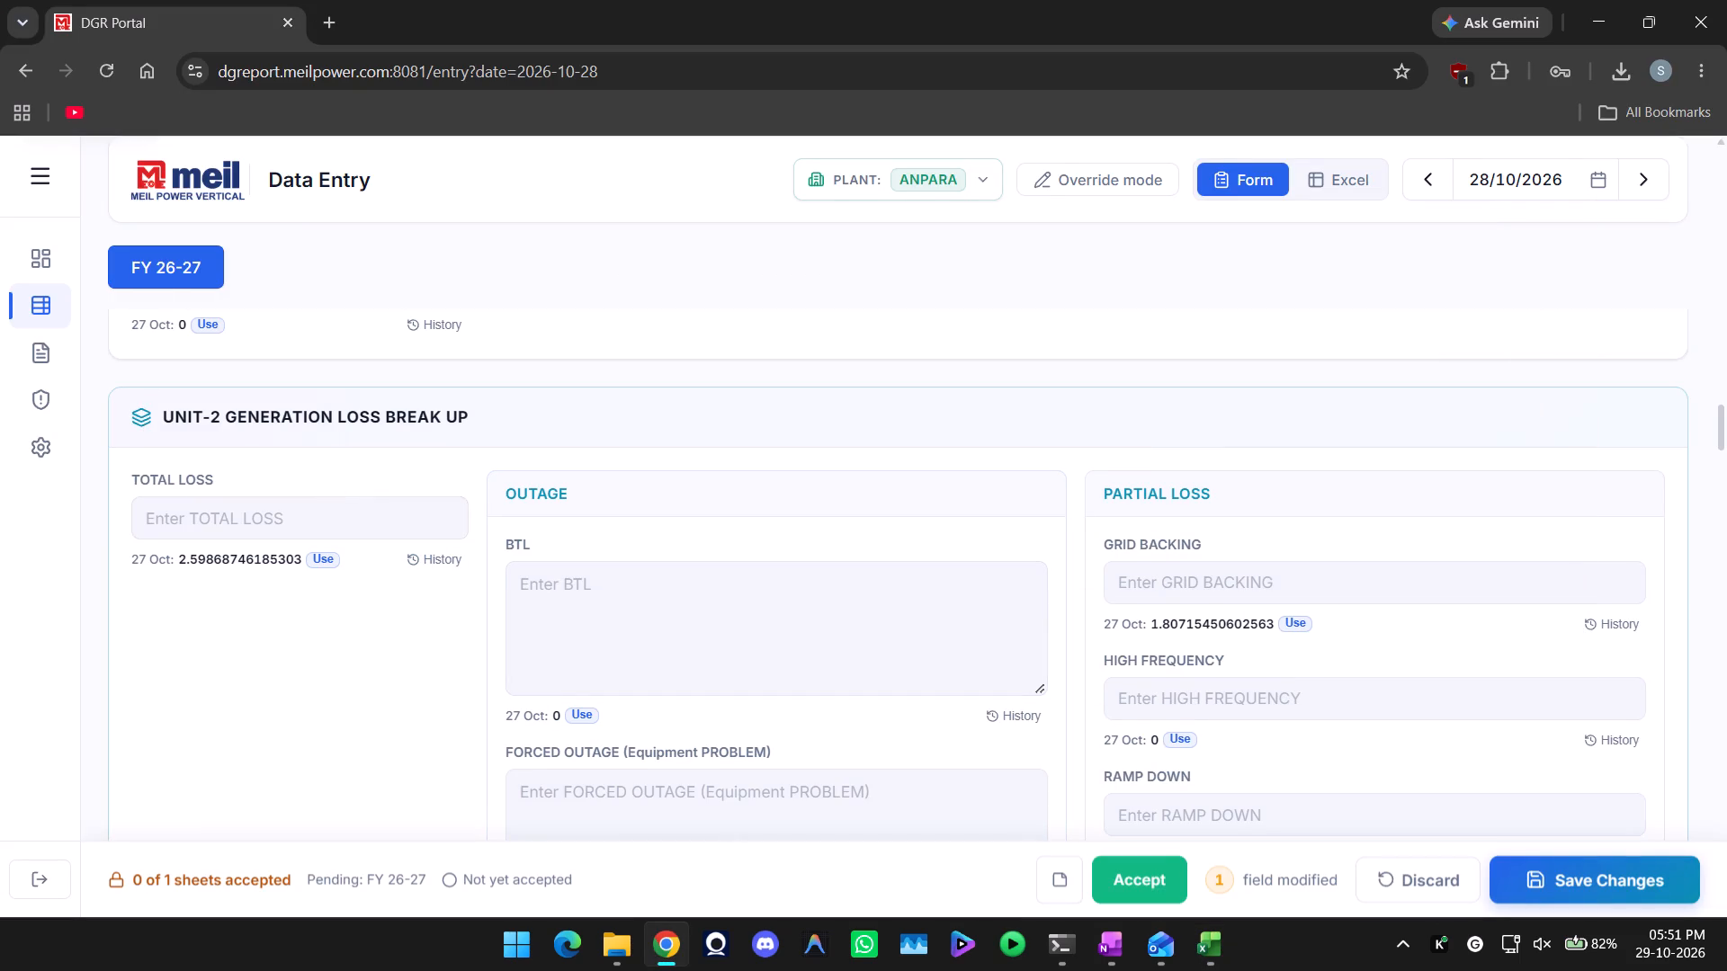
click(324, 496)
key(ctrl+v)
Check Excel's 28-Oct-26 Unit-2 BTL cell and fill the portal's Unit-2 BTL and FORCED OUTAGE fields with the 27 Oct value 0.
key(alt+Tab)
click(817, 690)
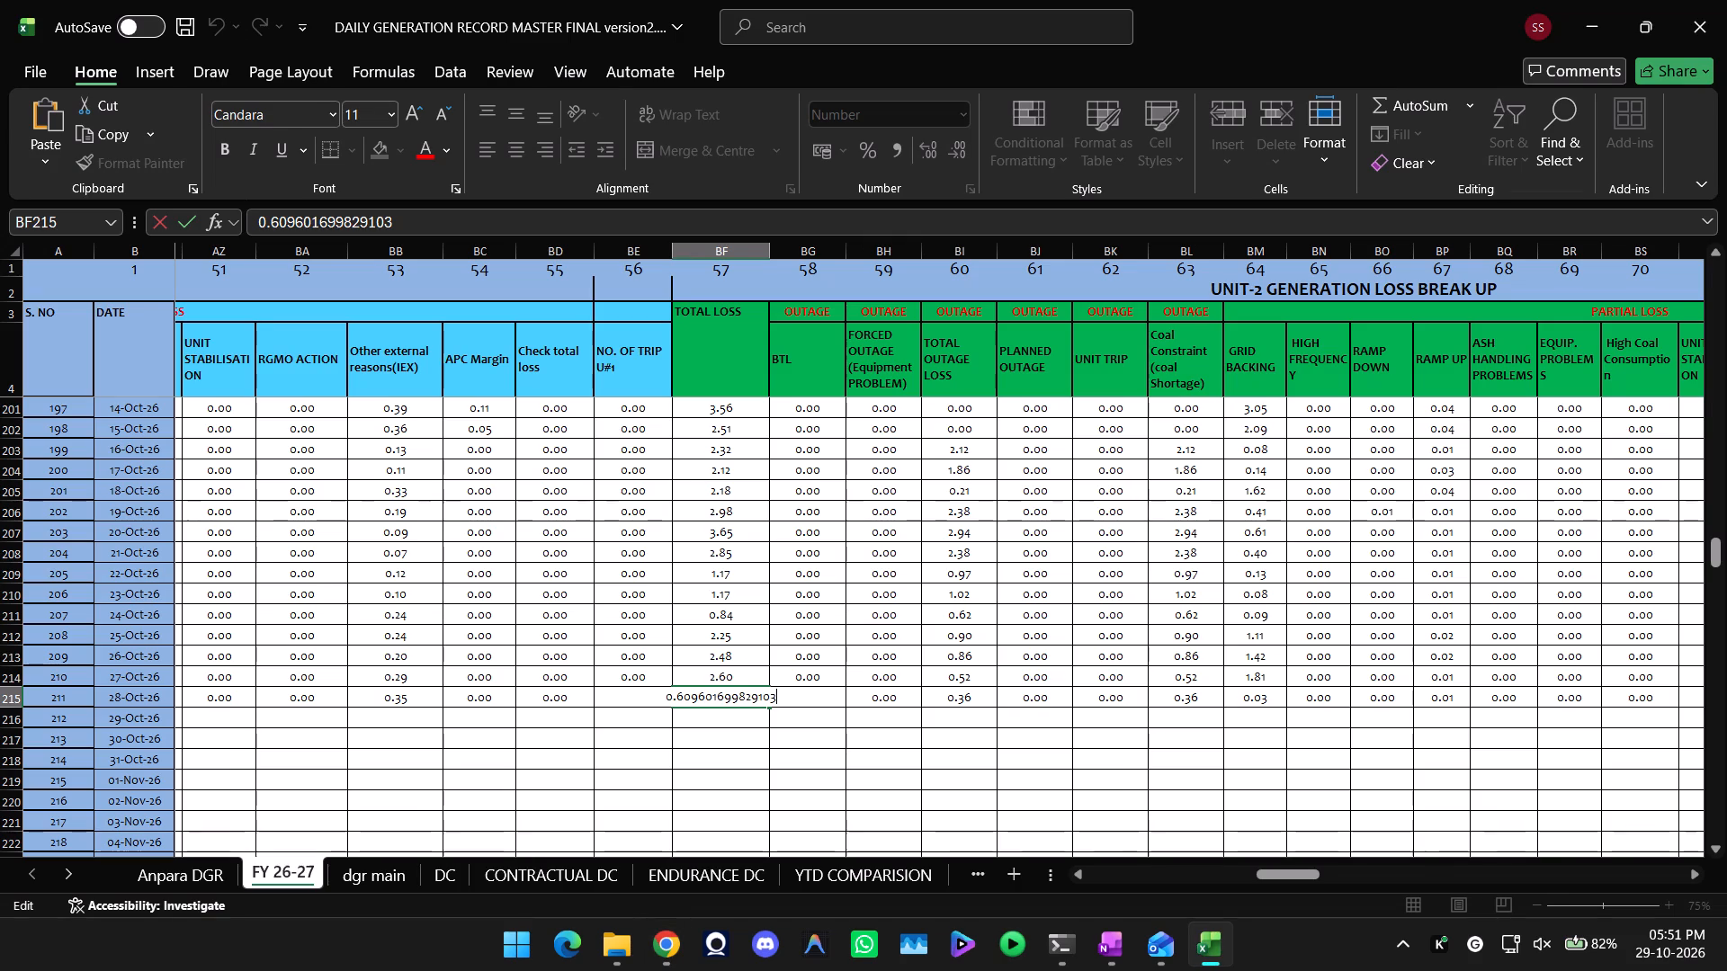
key(Tab)
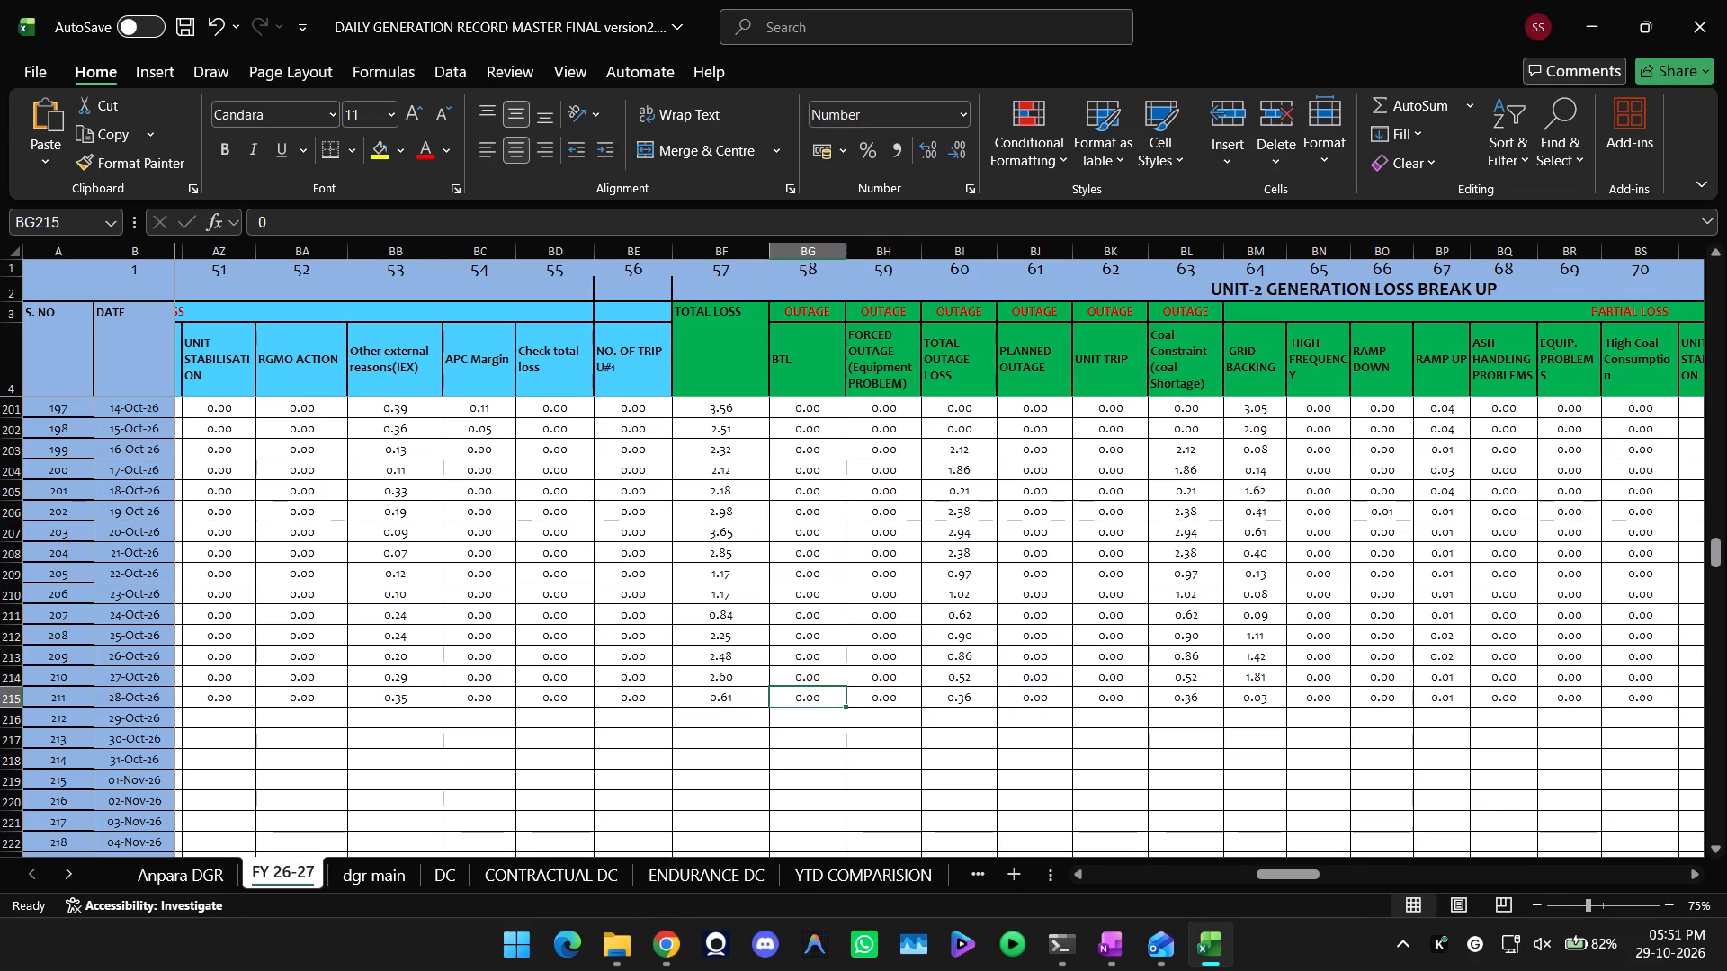
key(alt+Tab)
click(586, 713)
scroll(741, 660, down, 1)
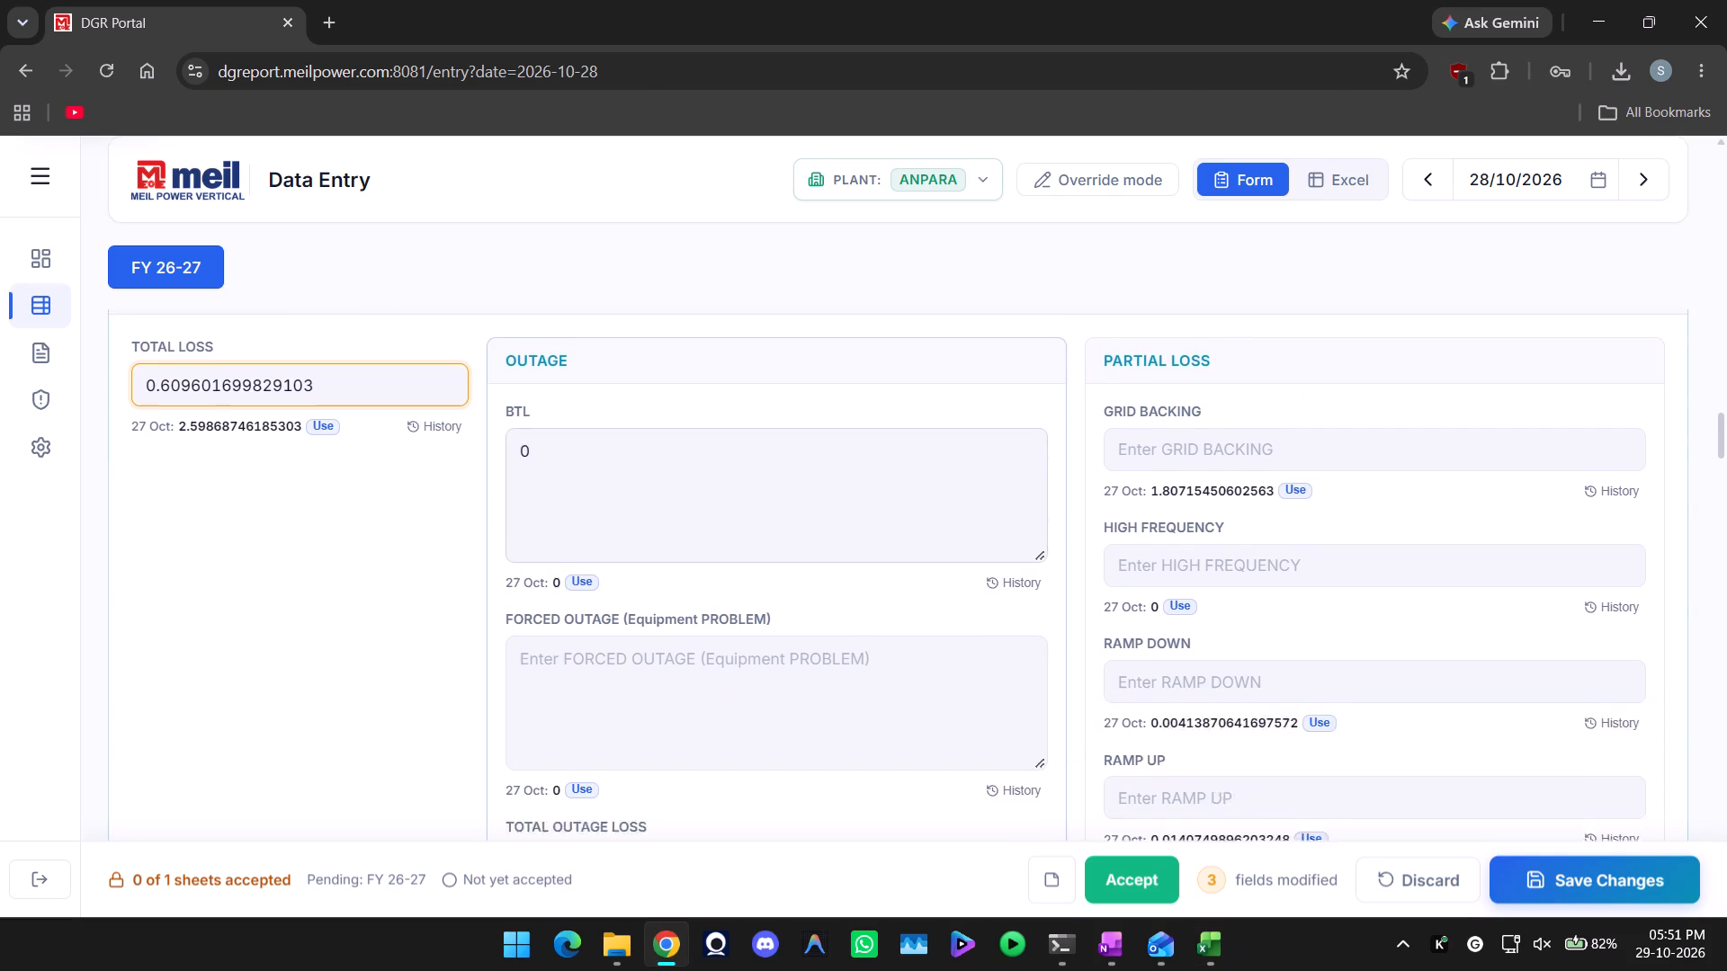
scroll(741, 660, down, 2)
click(586, 583)
click(581, 790)
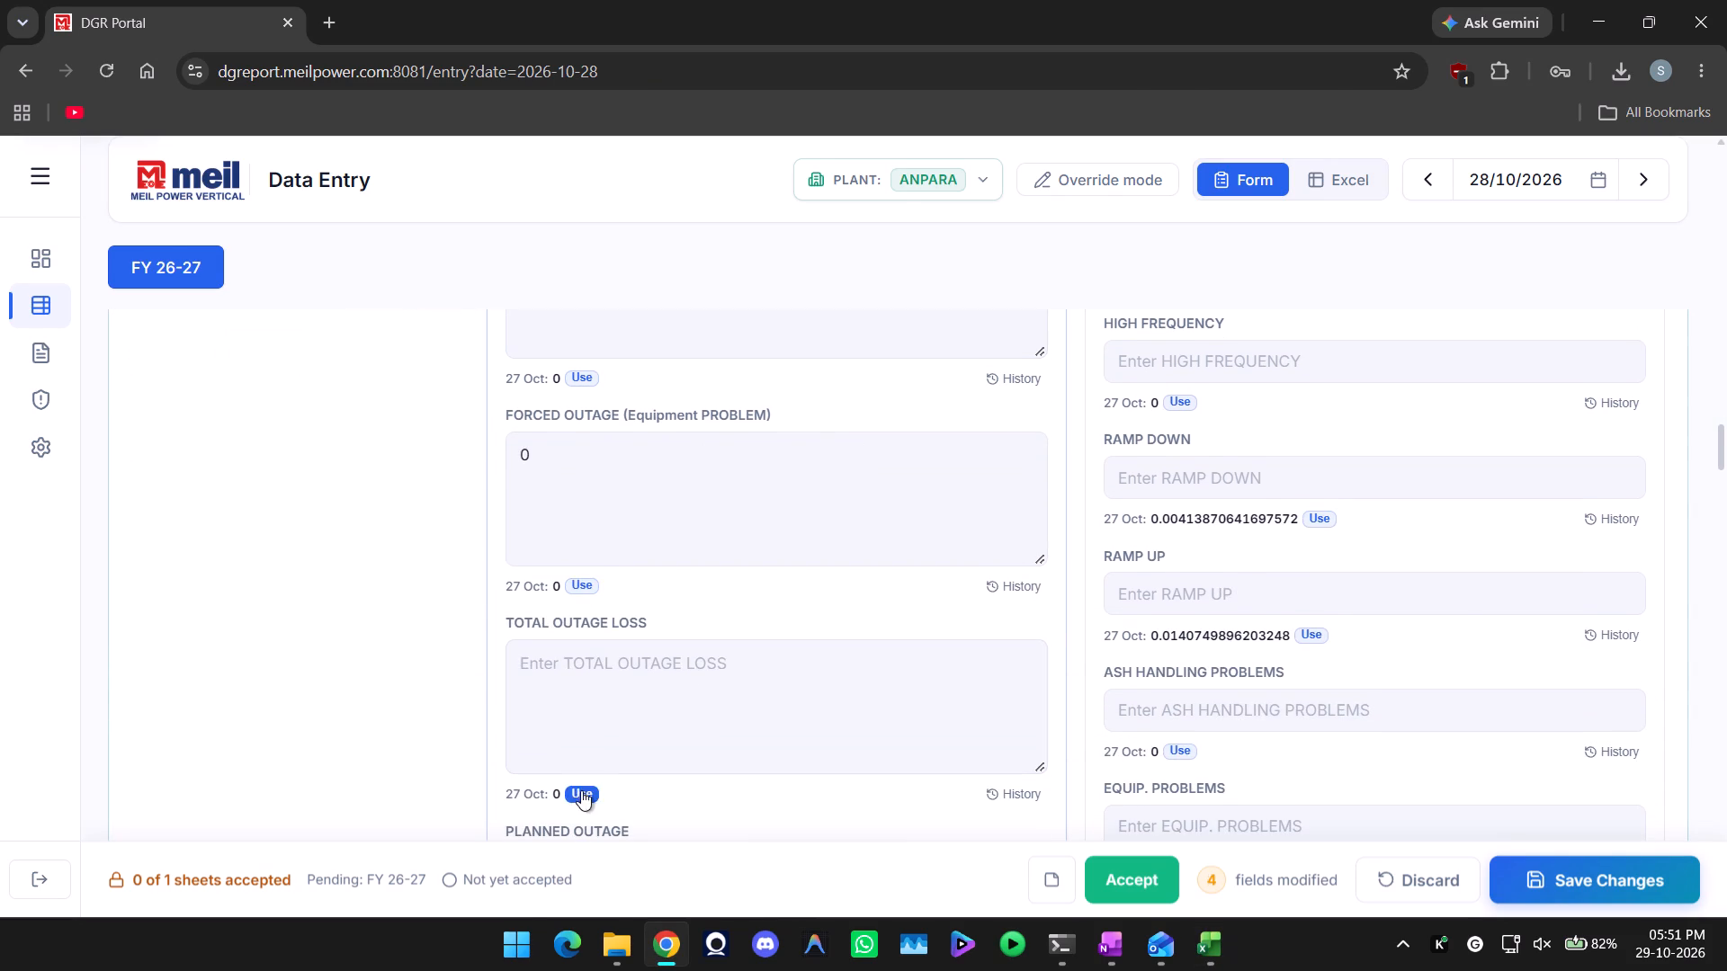
Copy the 28-Oct-26 Unit-2 TOTAL OUTAGE LOSS value 0.362725006655189 from Excel.
key(alt+Tab)
key(Tab)
key(Tab)
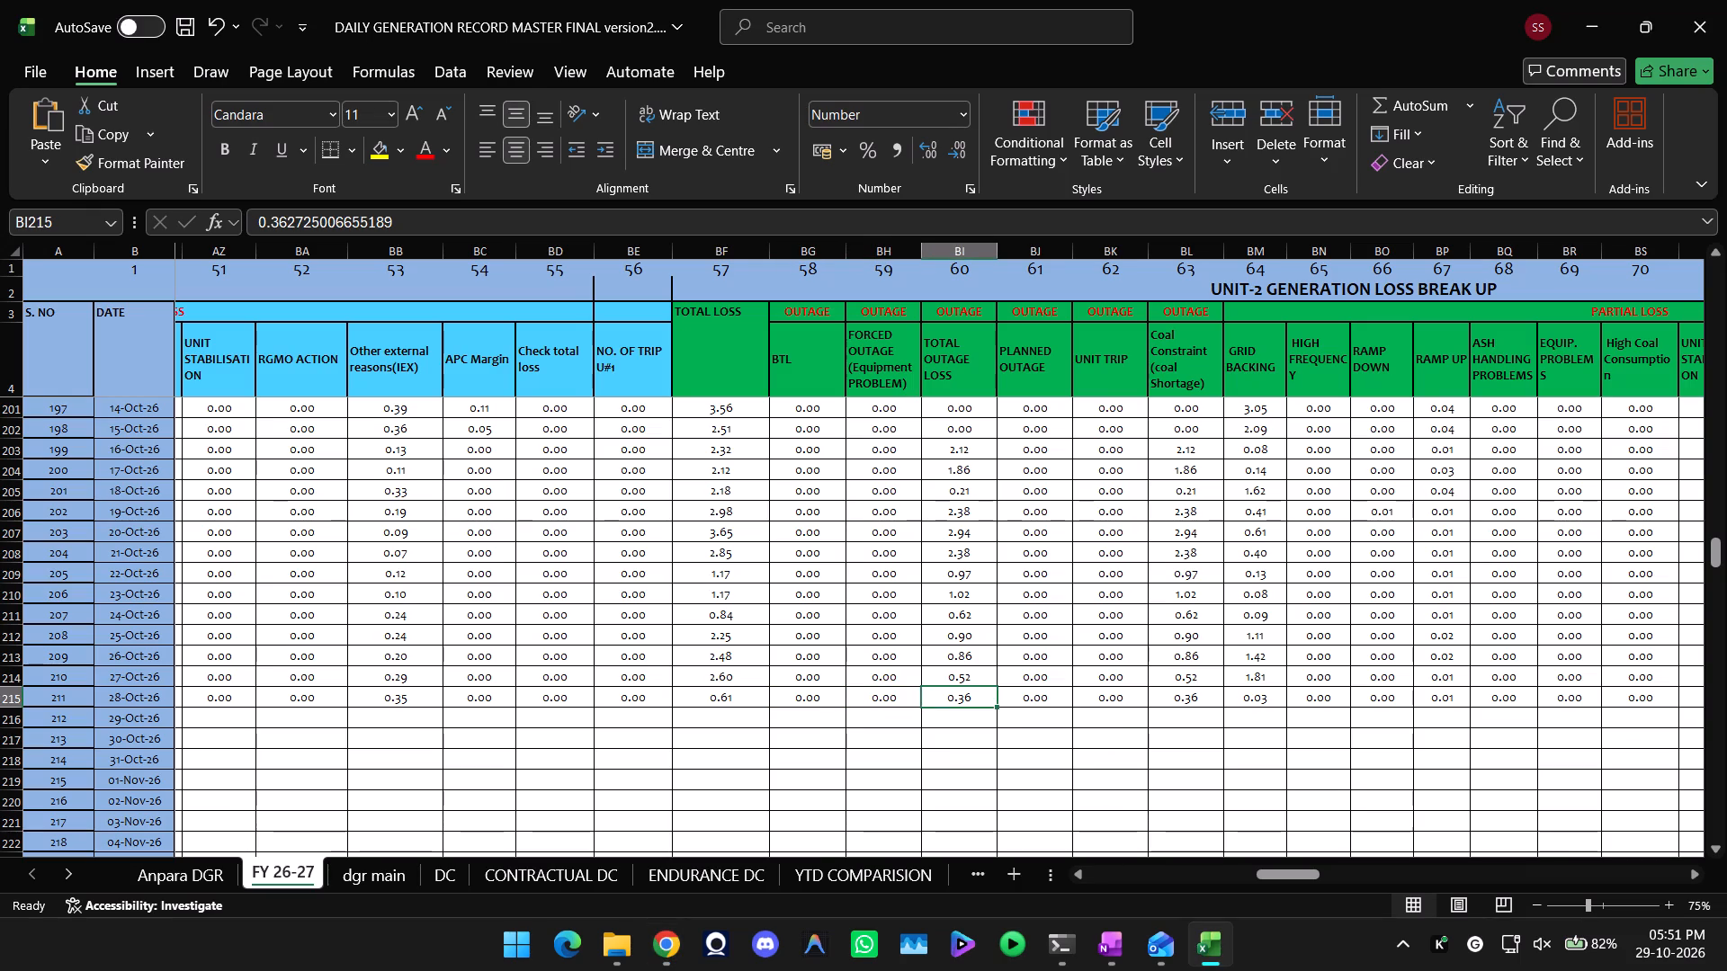
double_click(980, 699)
key(ctrl+a)
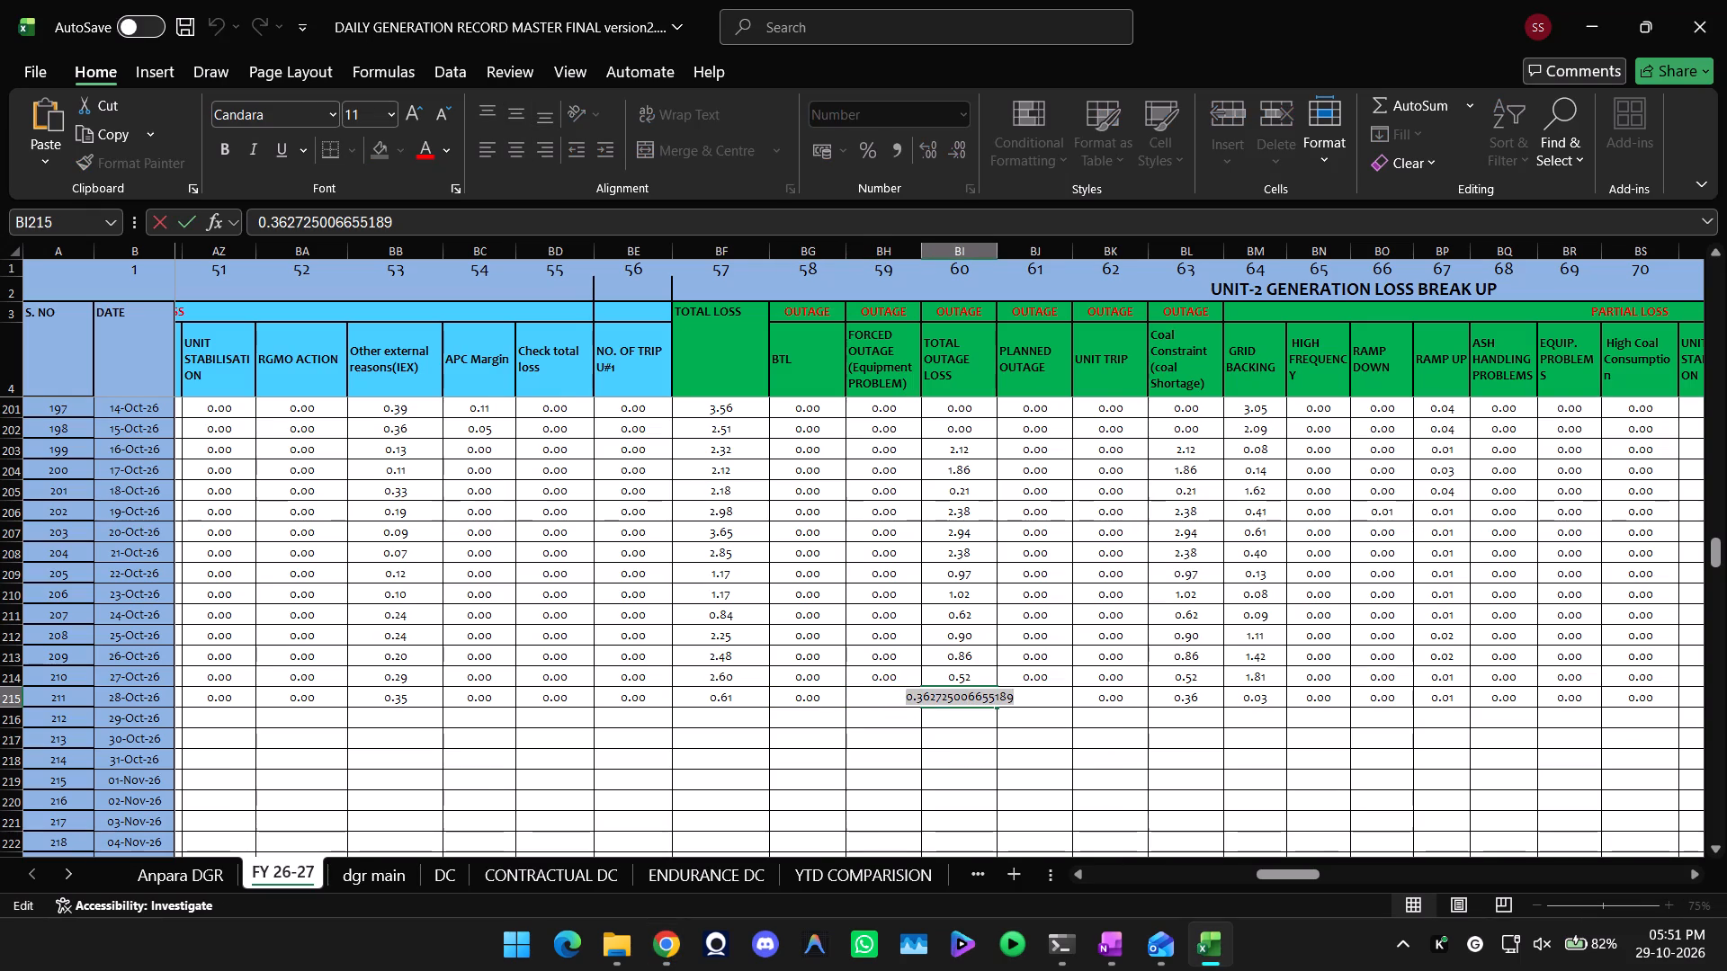
Copy the 28-Oct-26 Unit-2 TOTAL OUTAGE LOSS value 0.362725006655189 from Excel into the portal's TOTAL OUTAGE LOSS field.
key(ctrl+c)
key(alt+Tab)
click(686, 665)
key(ctrl+a)
key(ctrl+v)
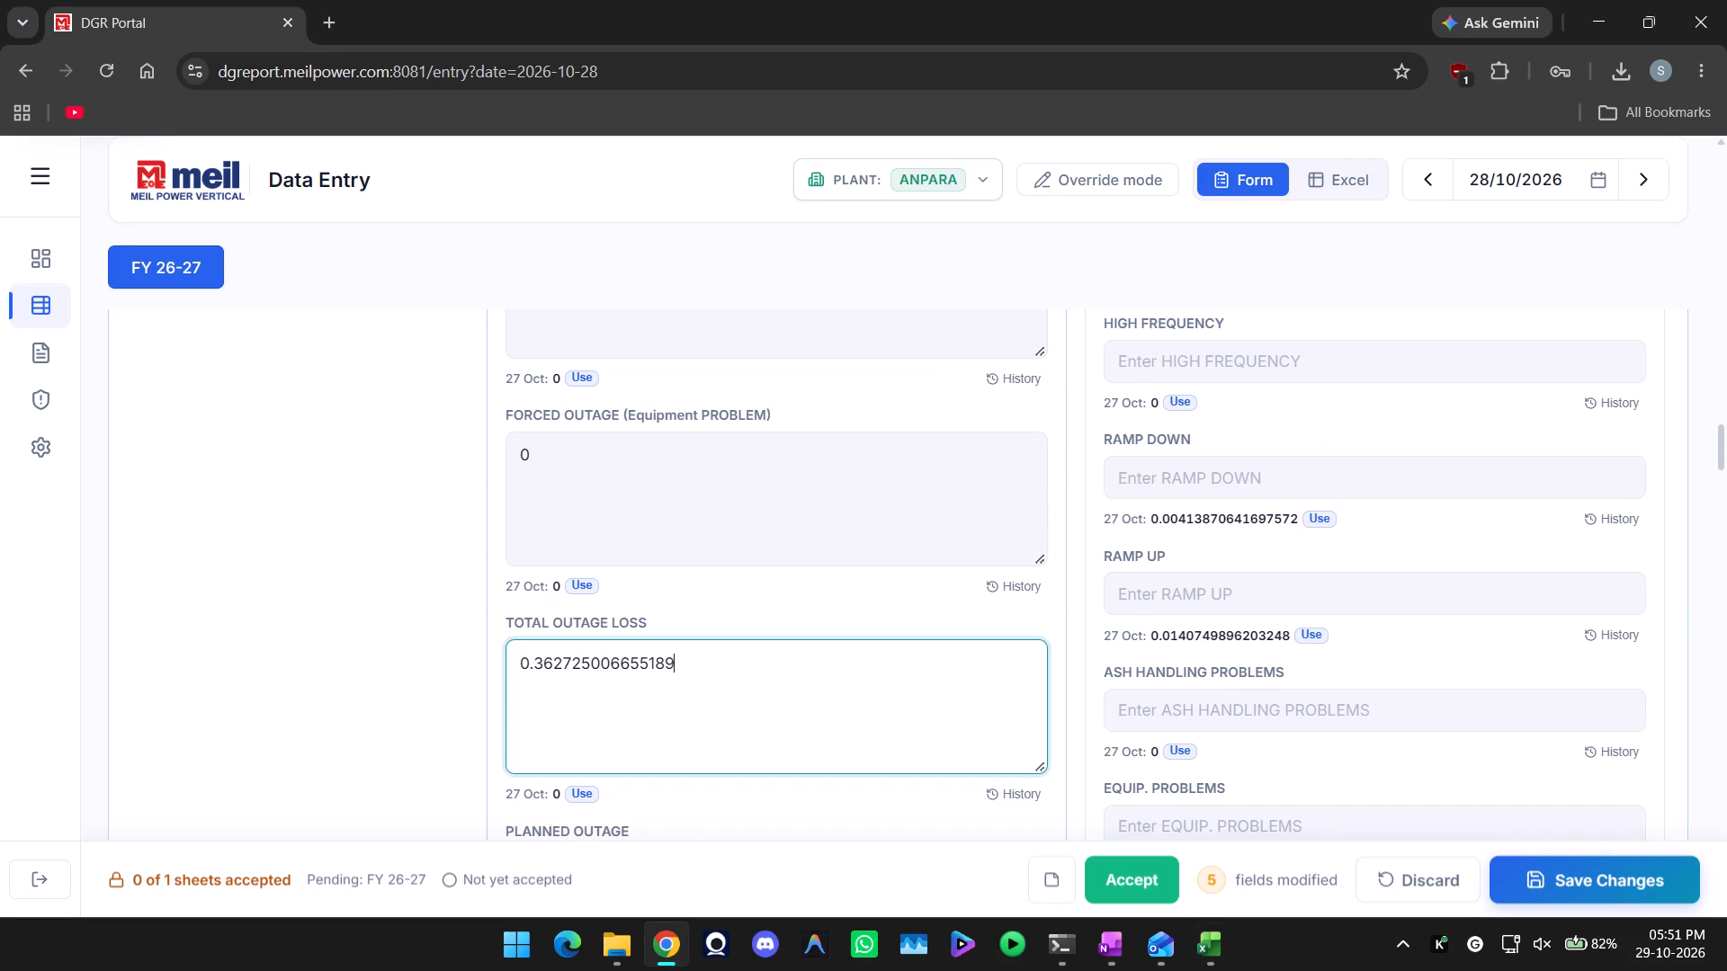
Check the 27-Oct-26 Unit-2 TOTAL OUTAGE LOSS cell in Excel against the portal's 27 Oct reference value.
key(alt+Tab)
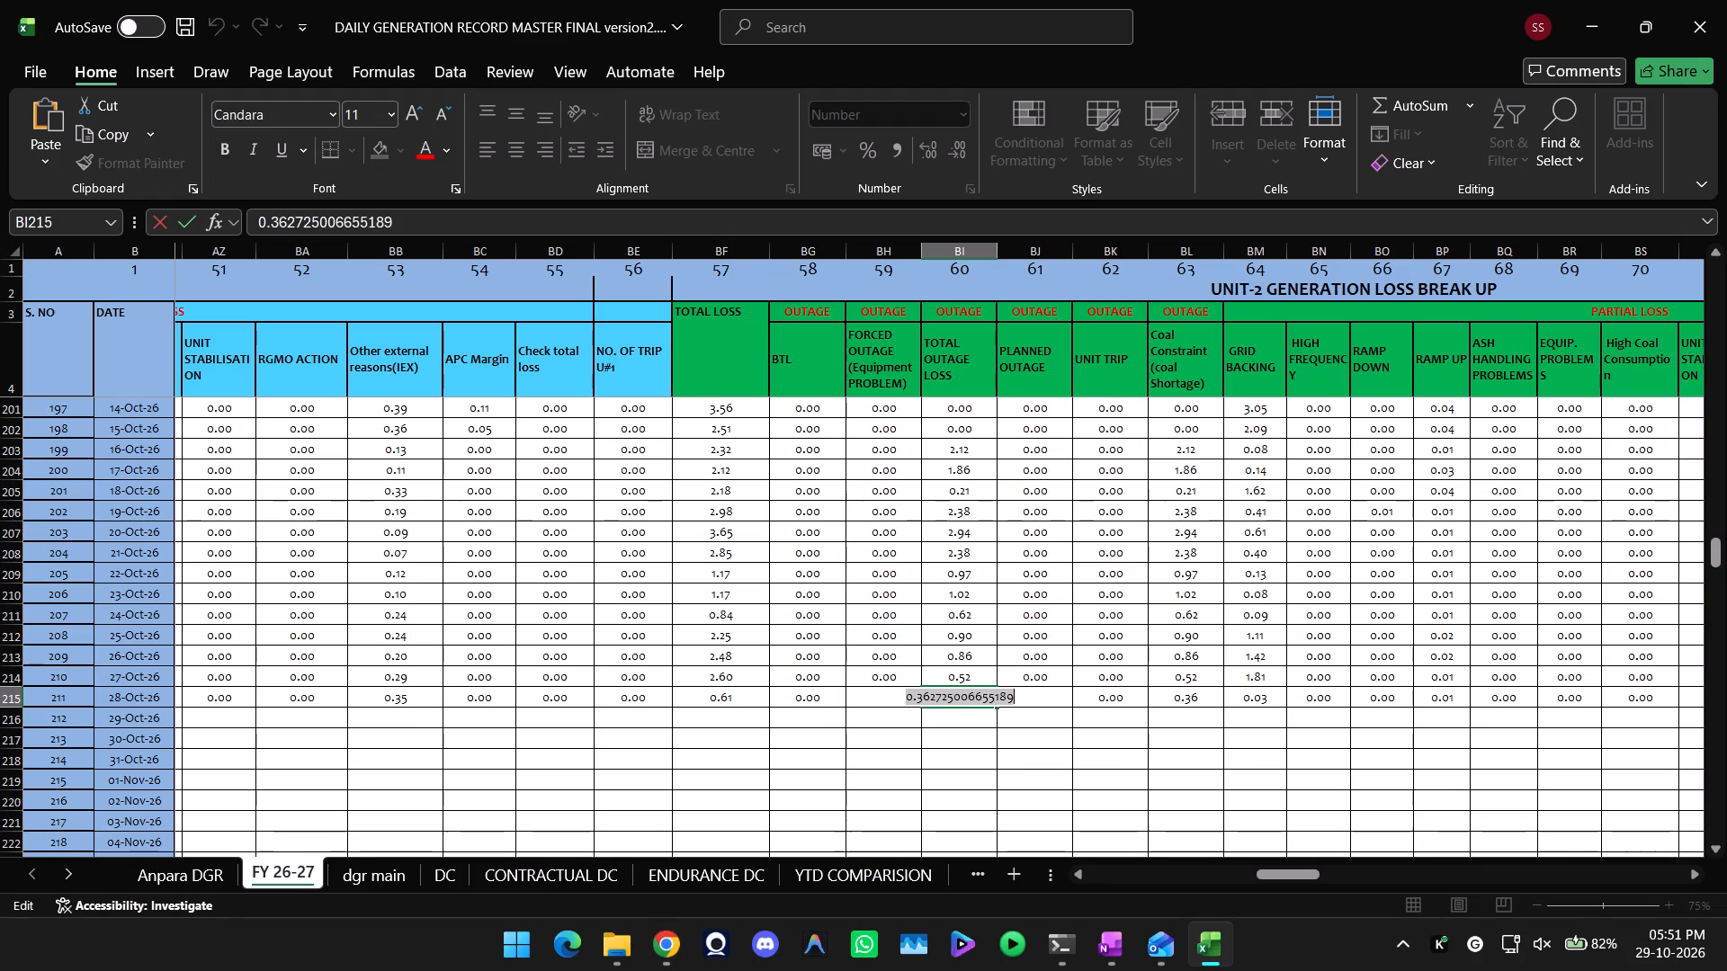
click(976, 676)
click(979, 651)
click(980, 669)
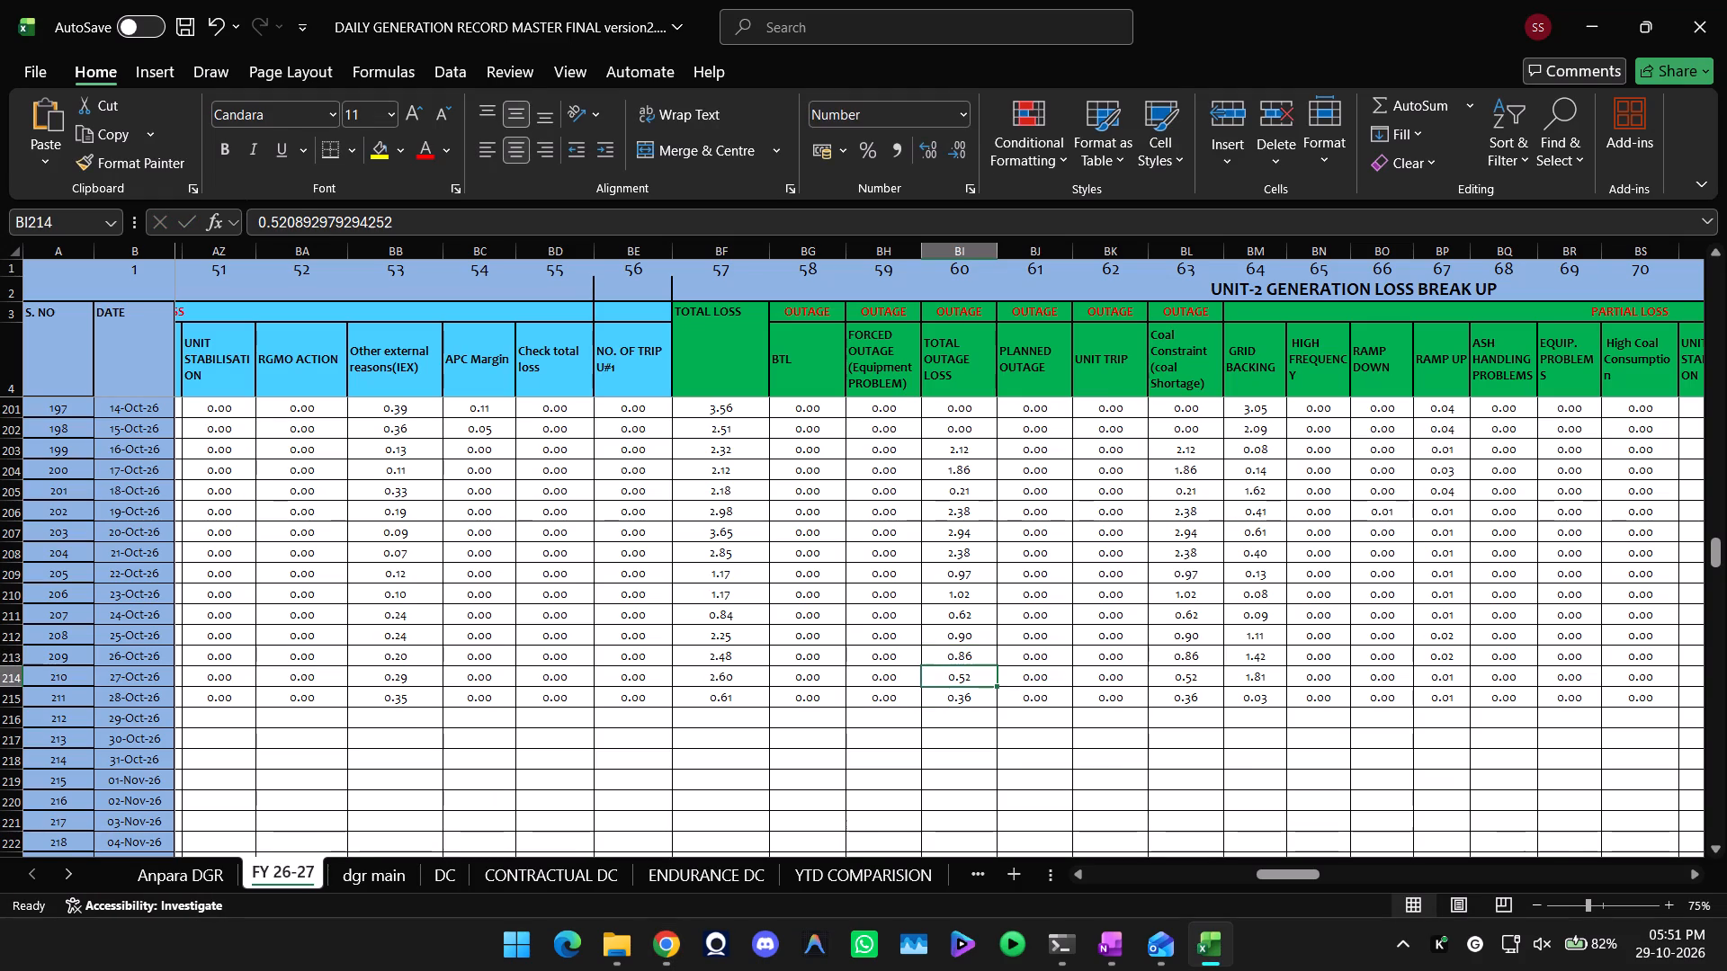
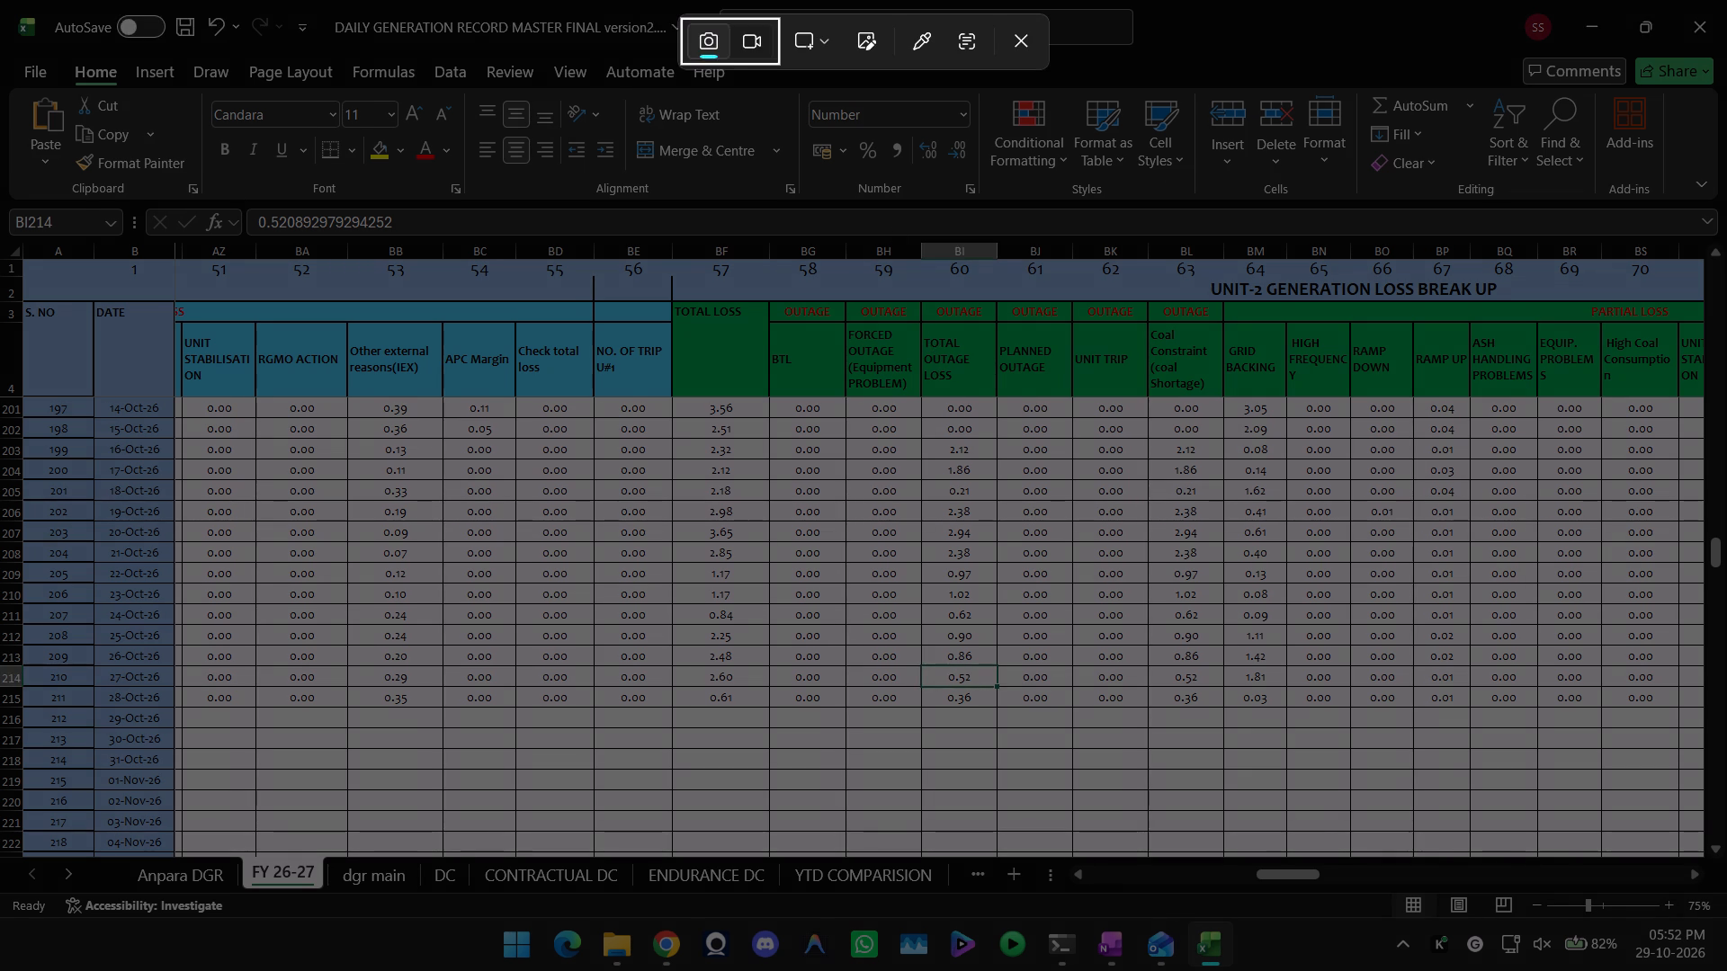
Capture a screenshot of the Unit-2 TOTAL OUTAGE LOSS column in Excel, from its header to the 28-Oct-26 row, and start switching to another app.
drag(881, 225, 1019, 735)
key(alt+Tab)
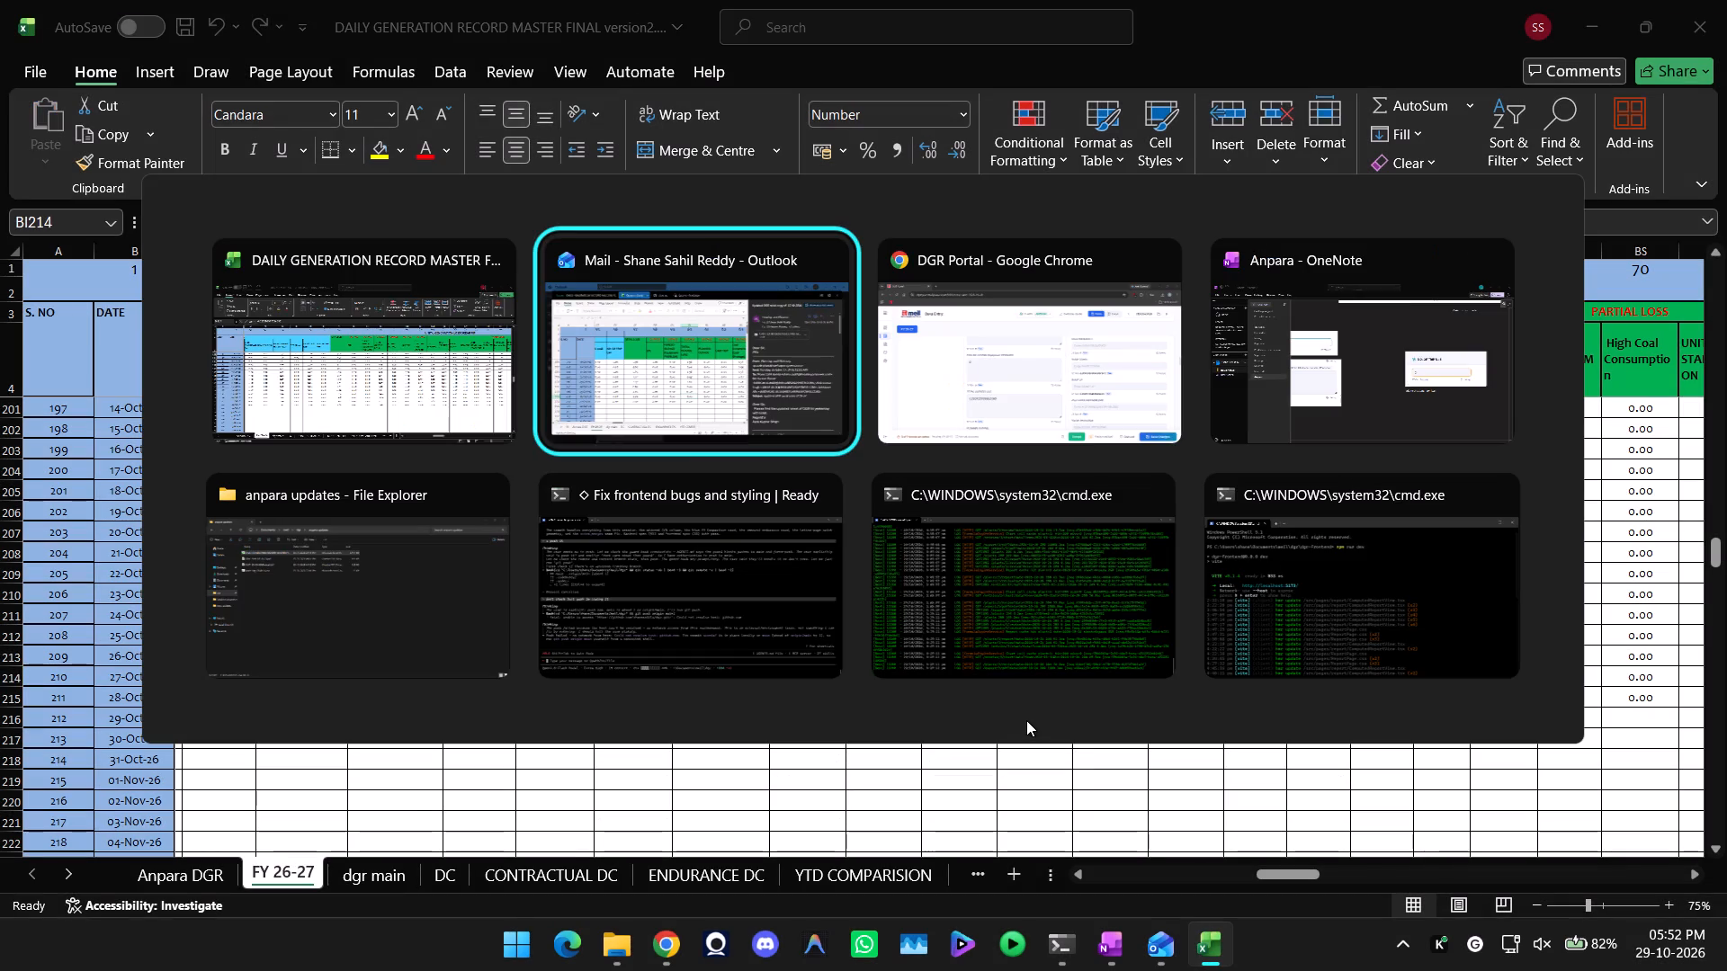
Paste the Excel TOTAL OUTAGE LOSS capture into the OneNote Anpara page, below the APC Margin and Coal Constraint screenshots.
key(alt+Tab)
key(alt+Tab)
scroll(1022, 593, down, 1)
drag(1112, 905, 1076, 904)
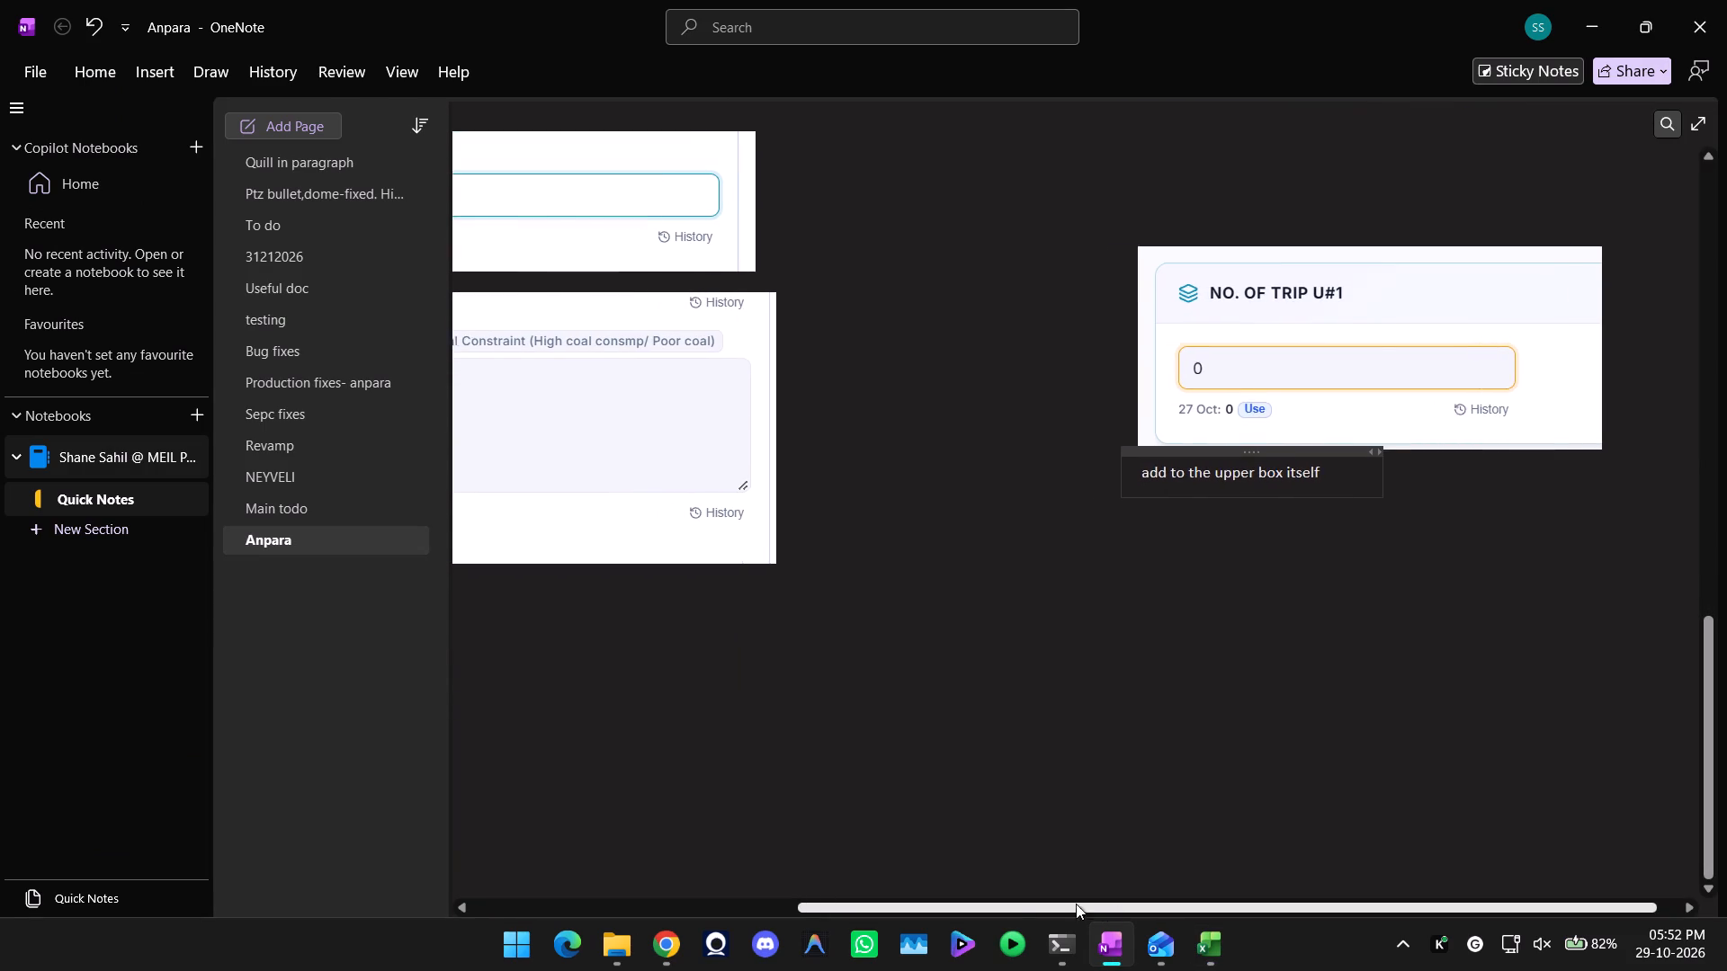
drag(1076, 904, 783, 872)
scroll(796, 682, up, 3)
scroll(796, 682, down, 6)
scroll(796, 681, up, 3)
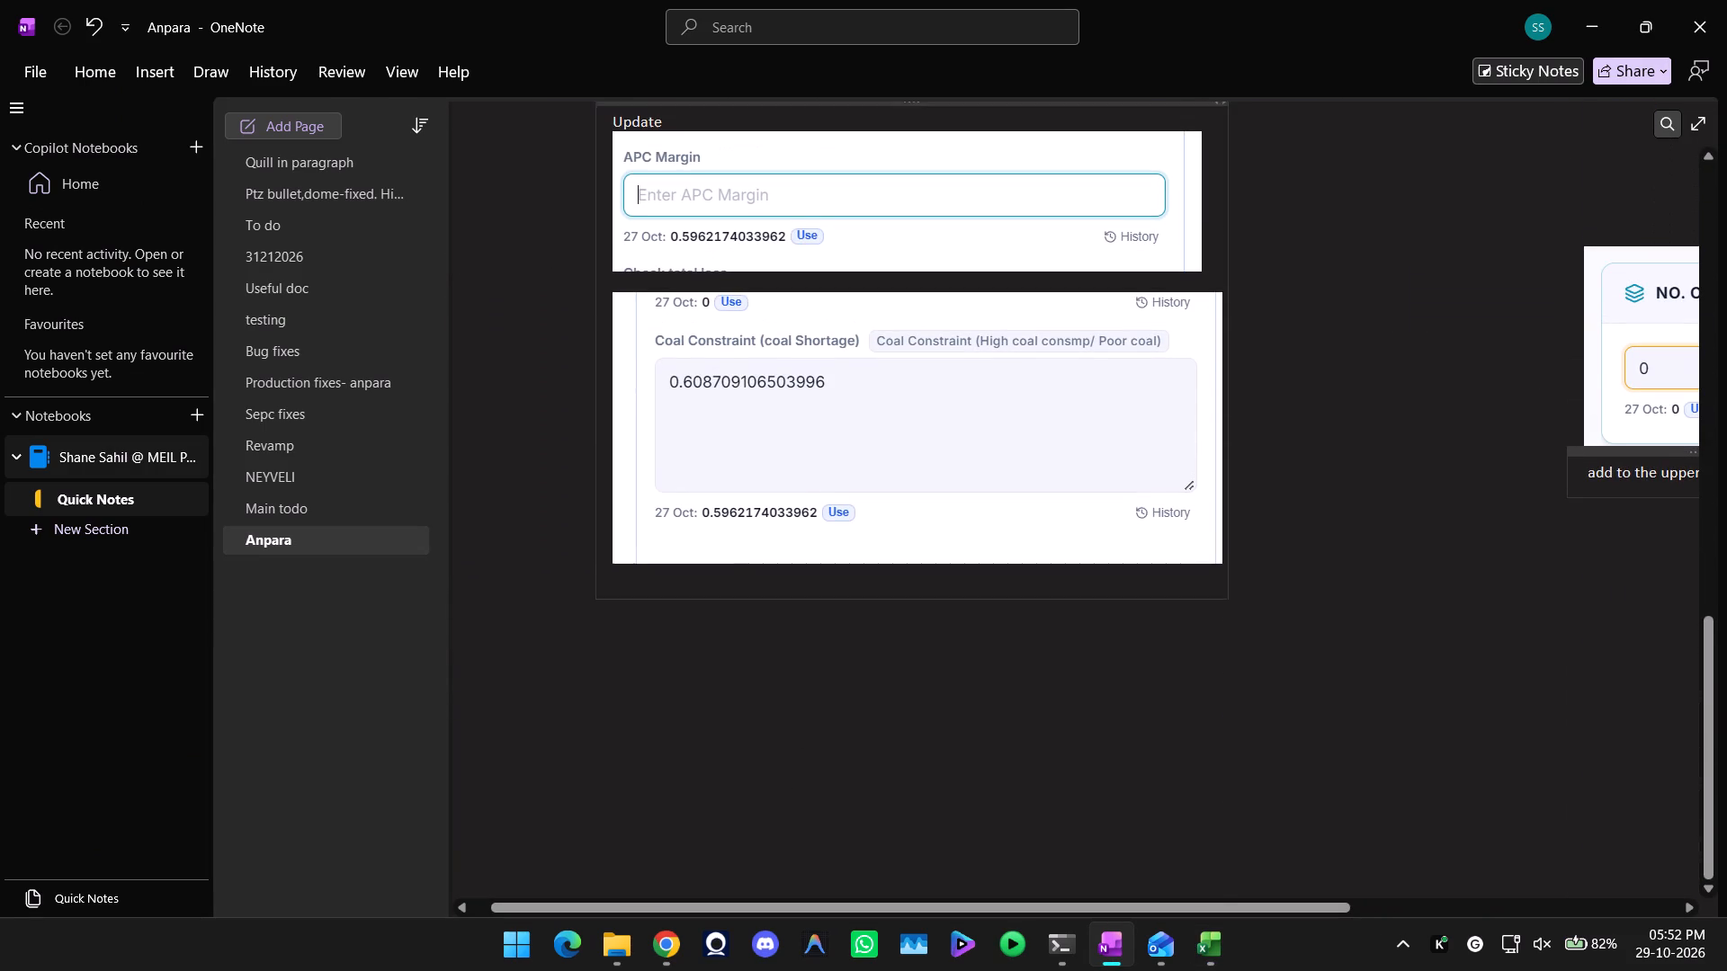
click(653, 576)
key(ctrl+v)
key(alt+Tab)
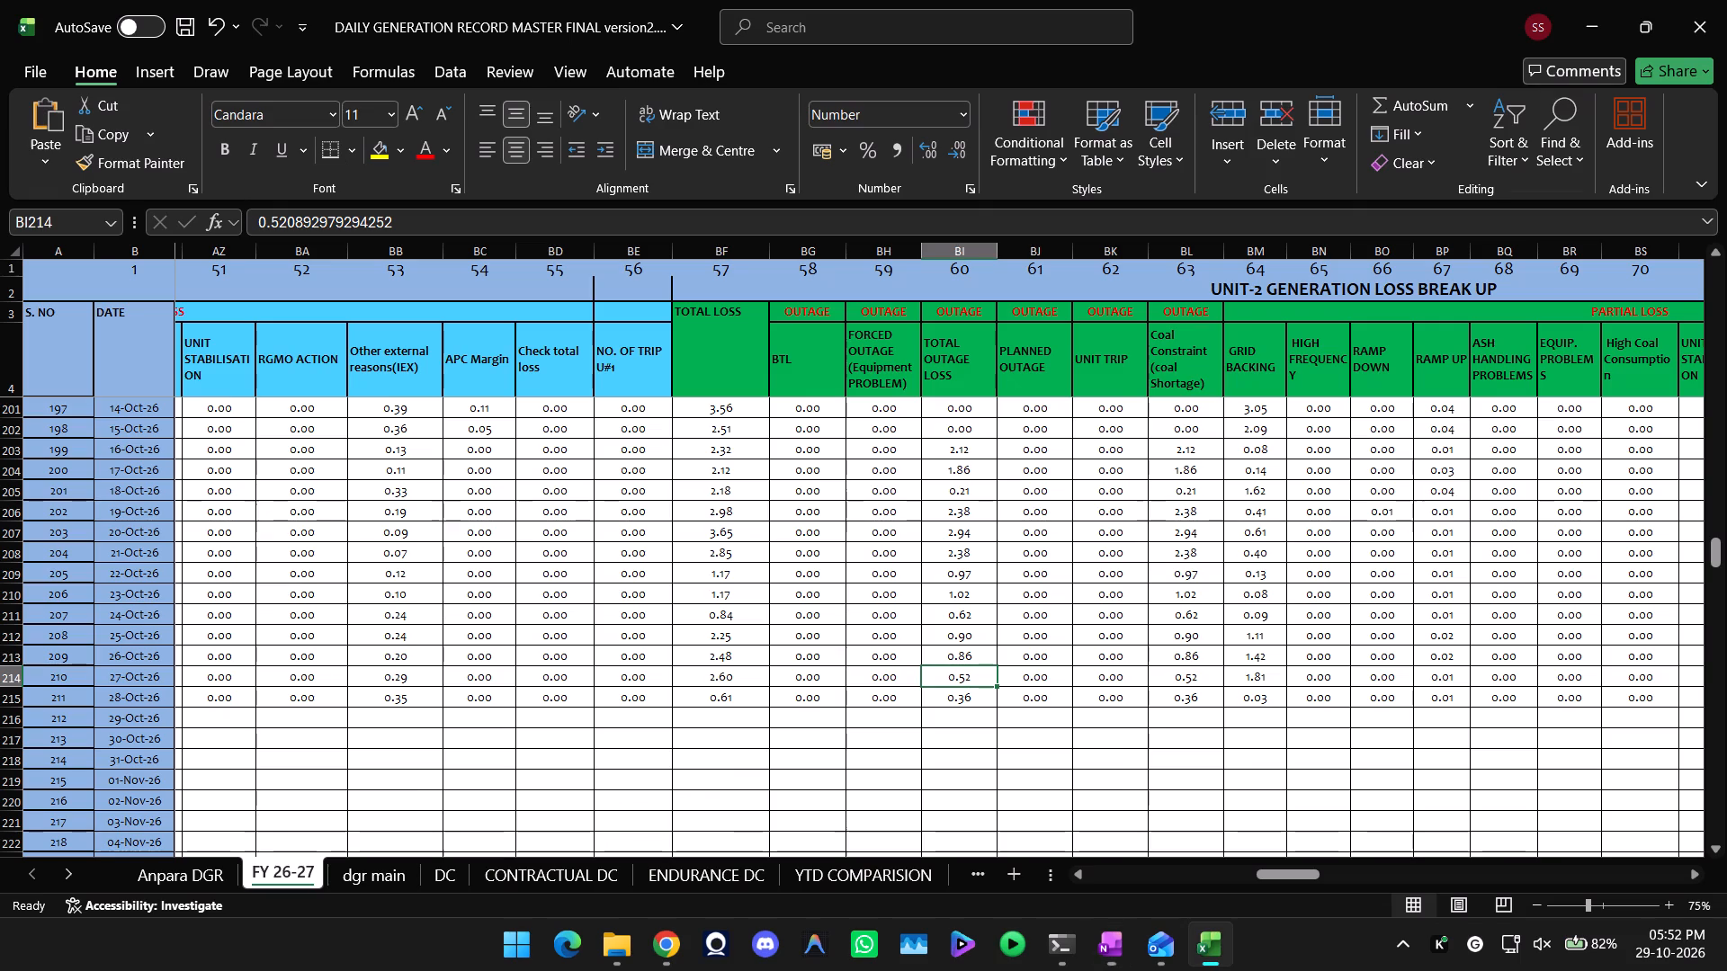
Check Excel's 28-Oct-26 Unit-2 PLANNED OUTAGE and UNIT TRIP cells and fill both portal fields with the 27 Oct value 0.
click(971, 694)
key(alt+Tab)
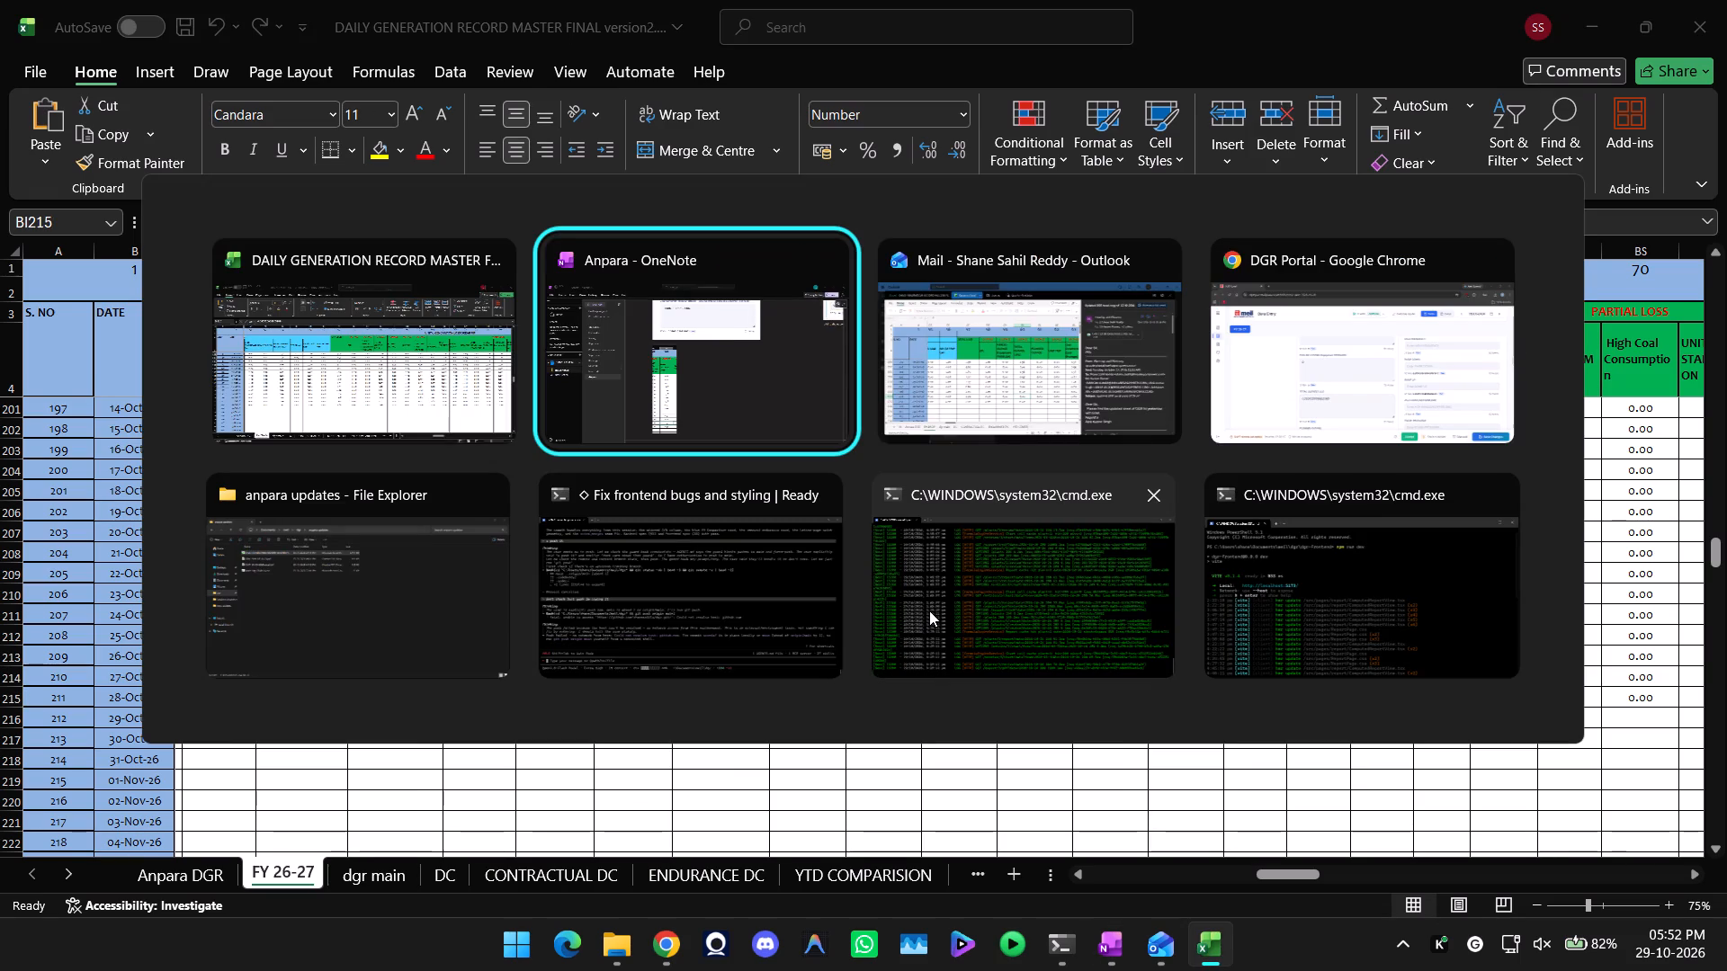
key(alt+Tab)
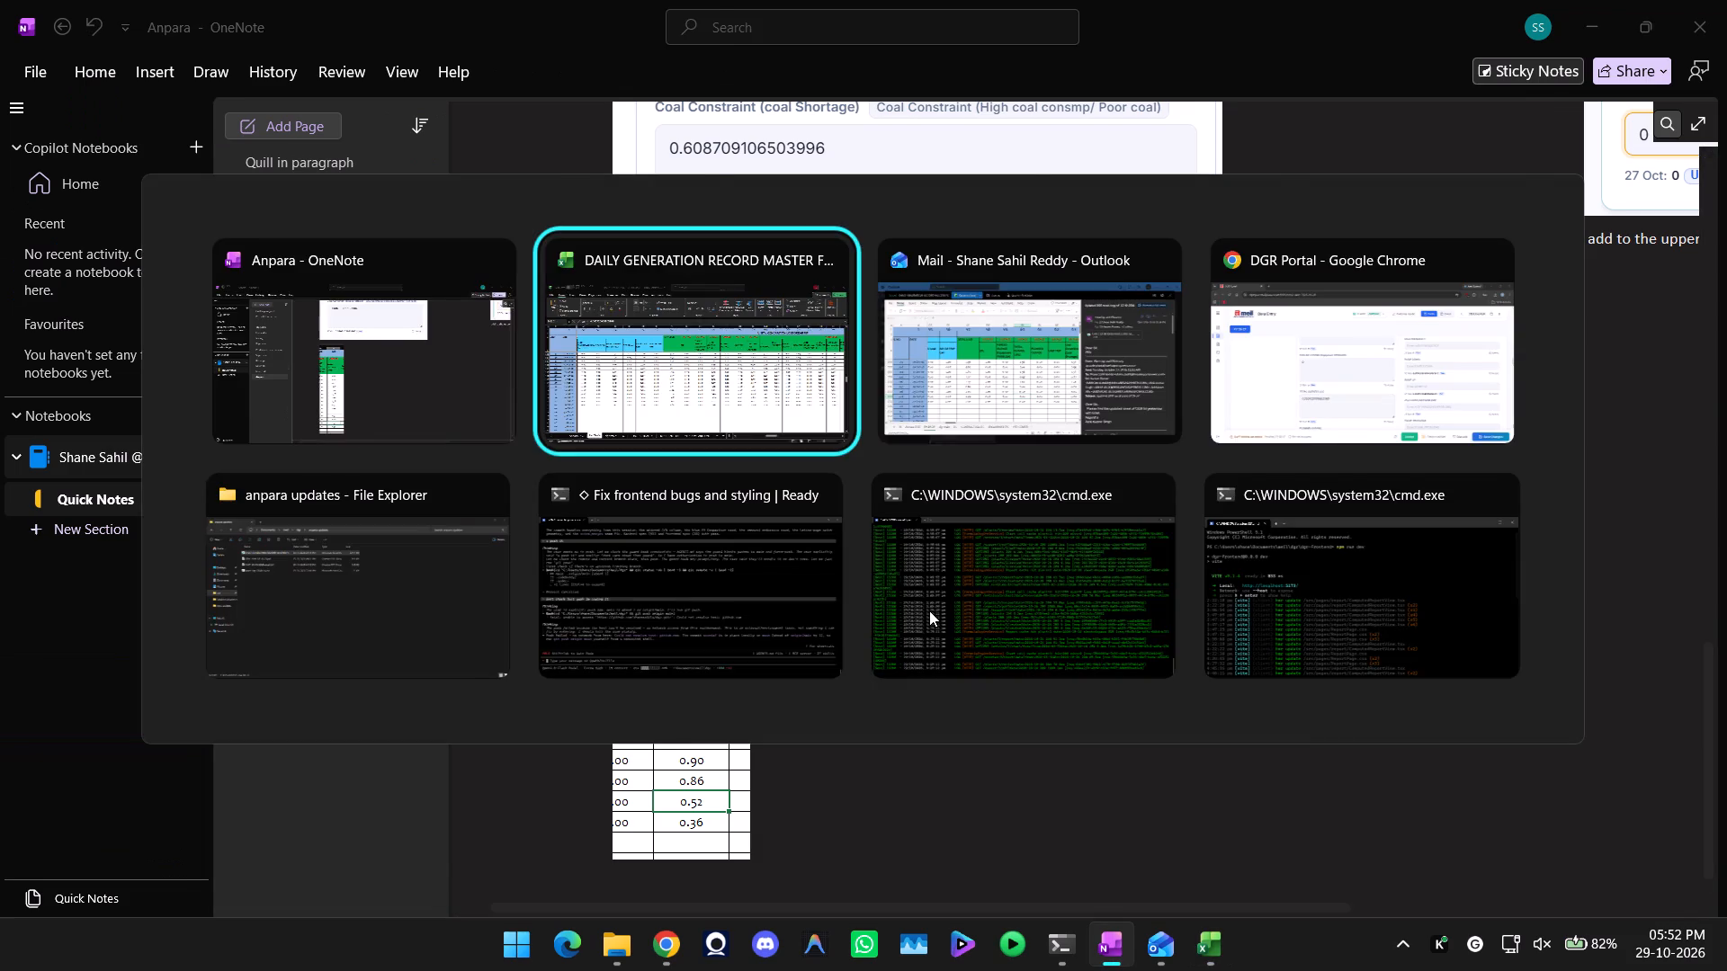
key(alt+Tab)
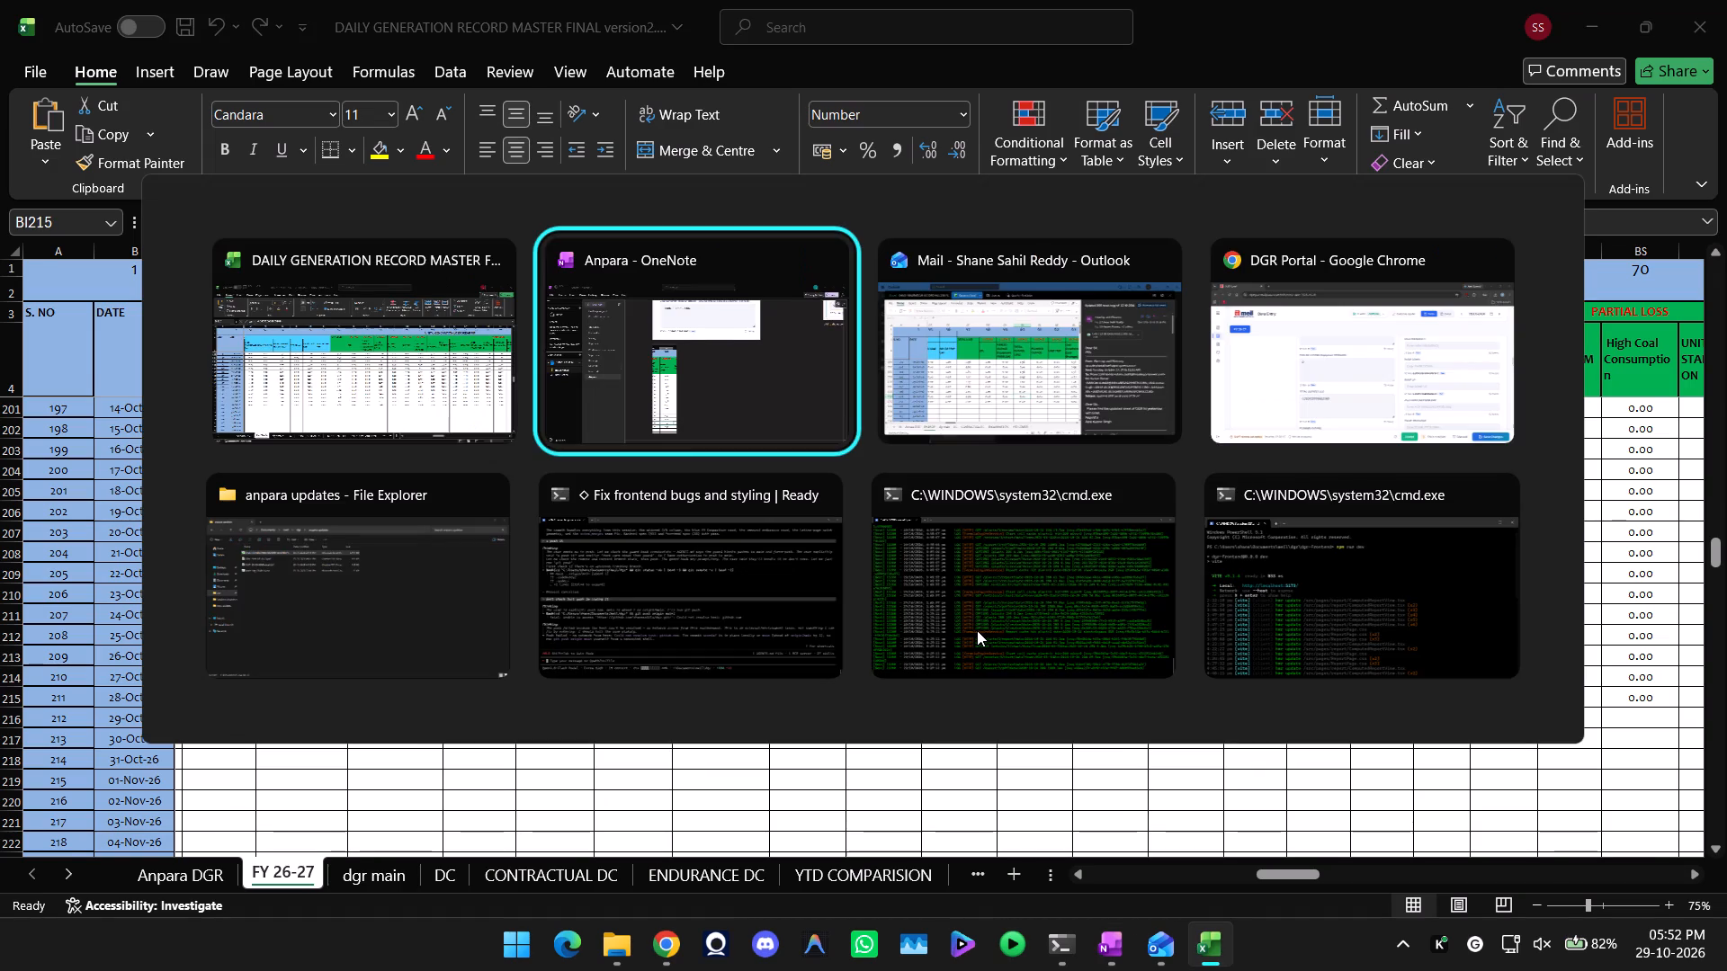
key(alt+Tab)
key(alt+Tab)
scroll(978, 644, down, 1)
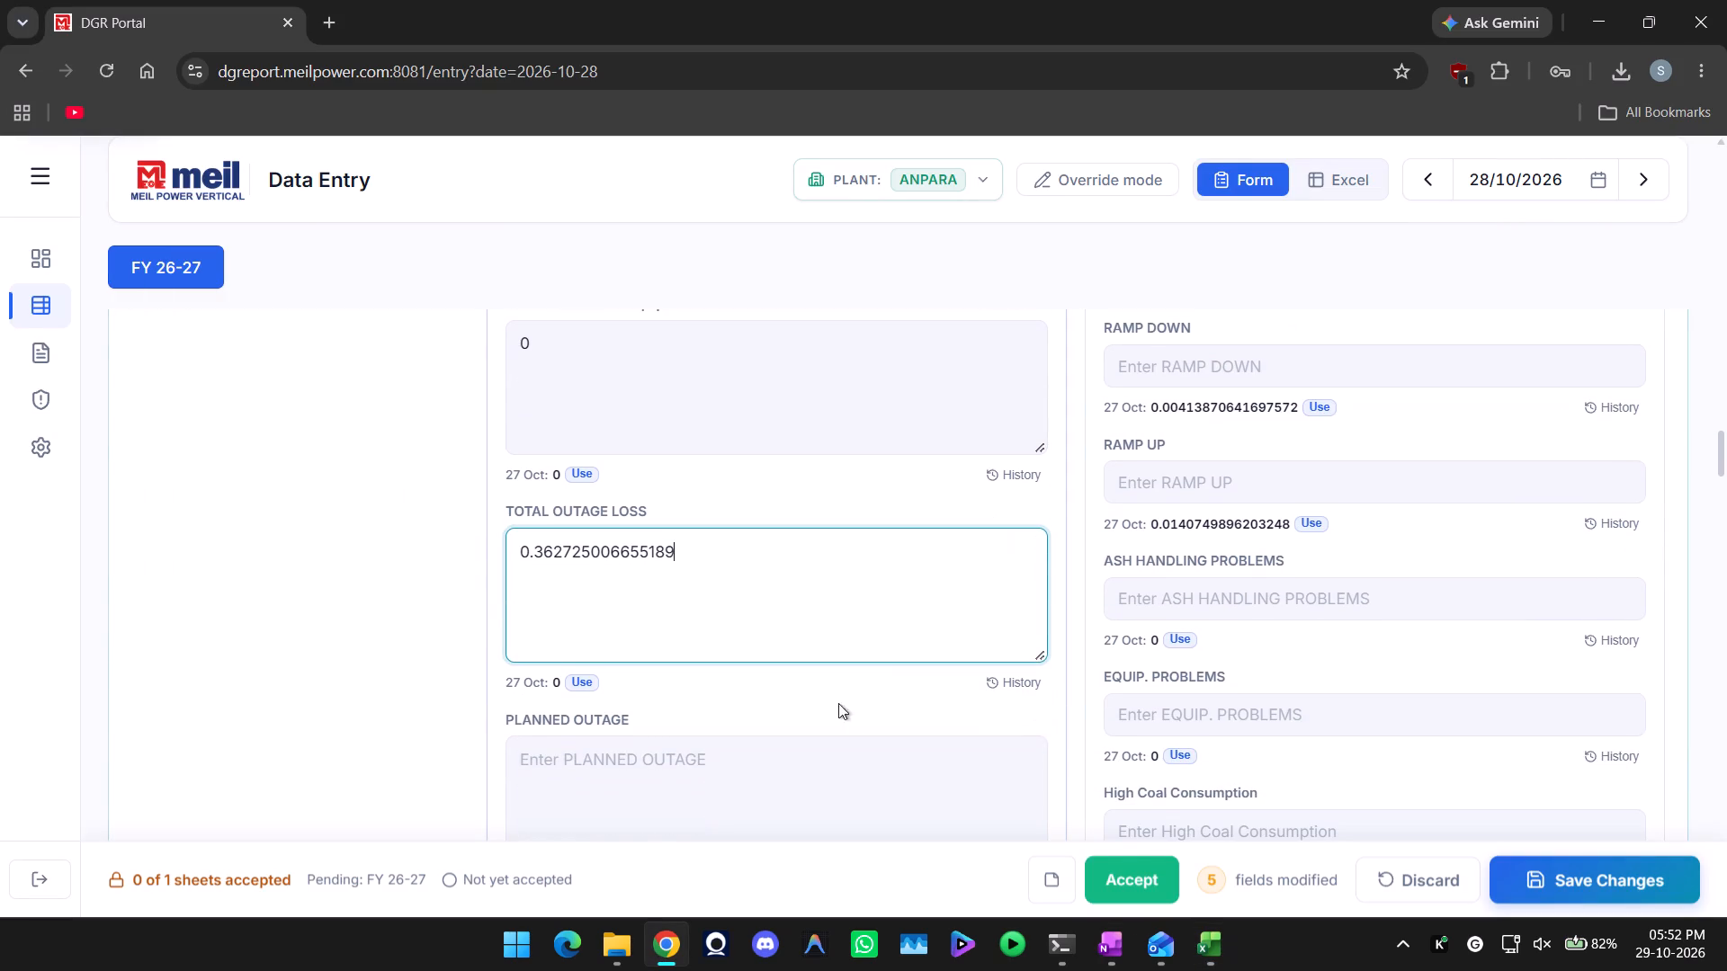
key(alt+Tab)
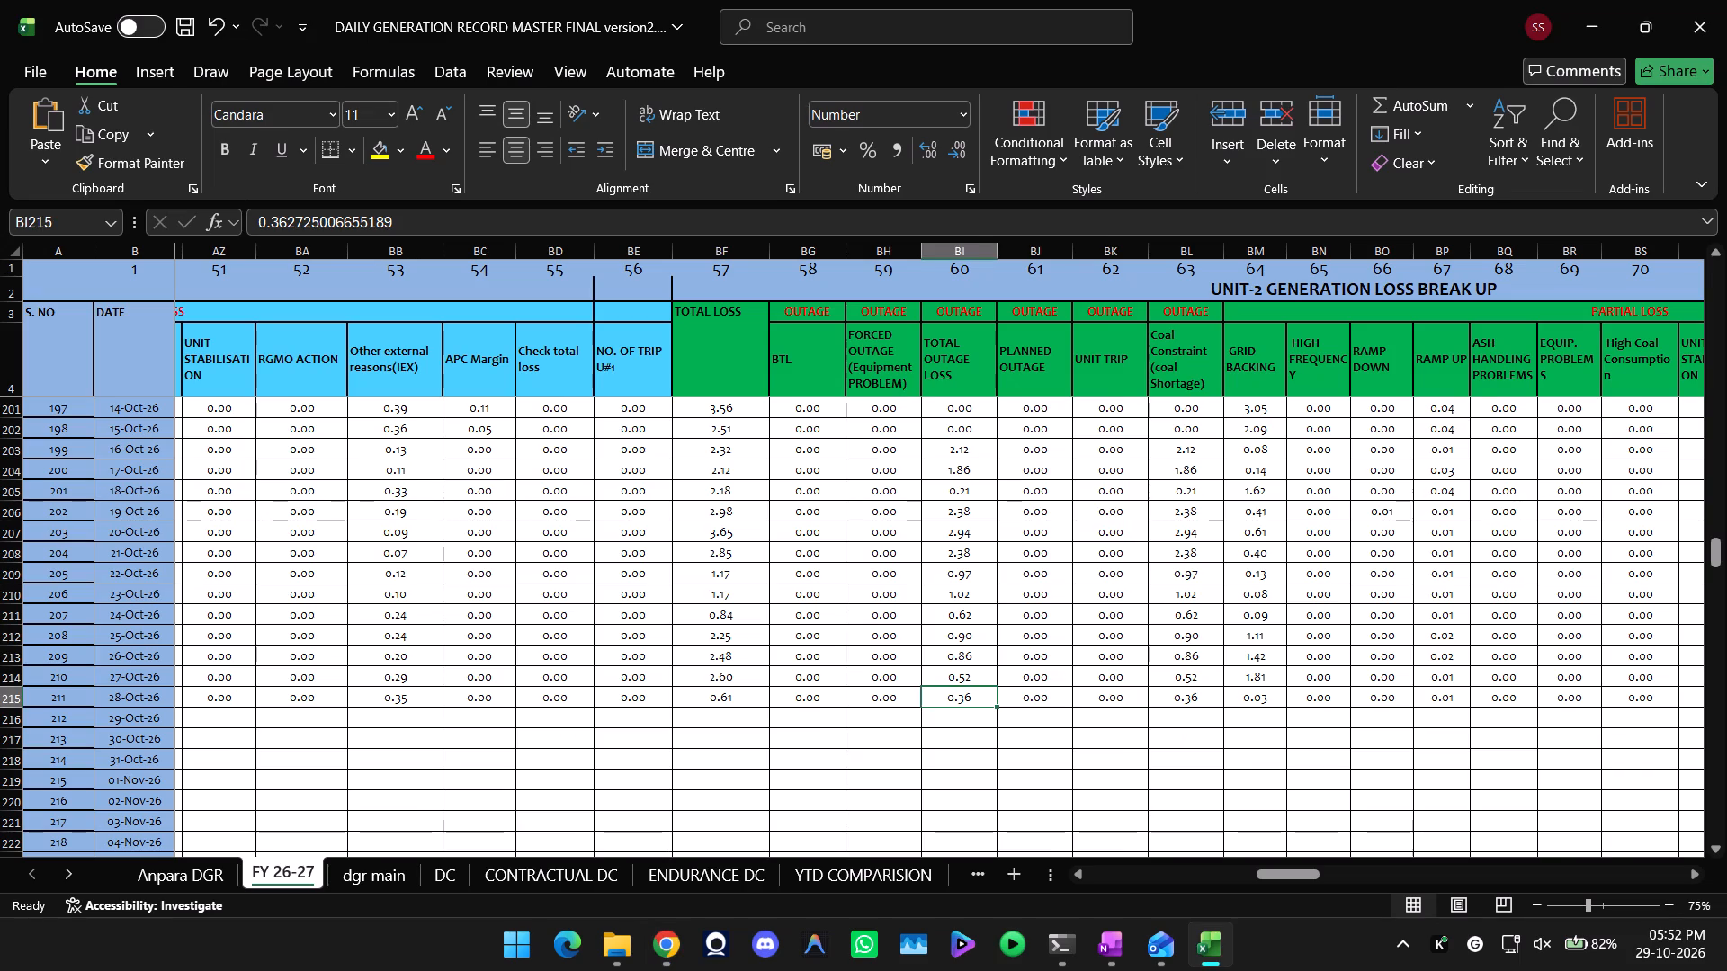
key(Tab)
key(alt+Tab)
scroll(648, 726, down, 1)
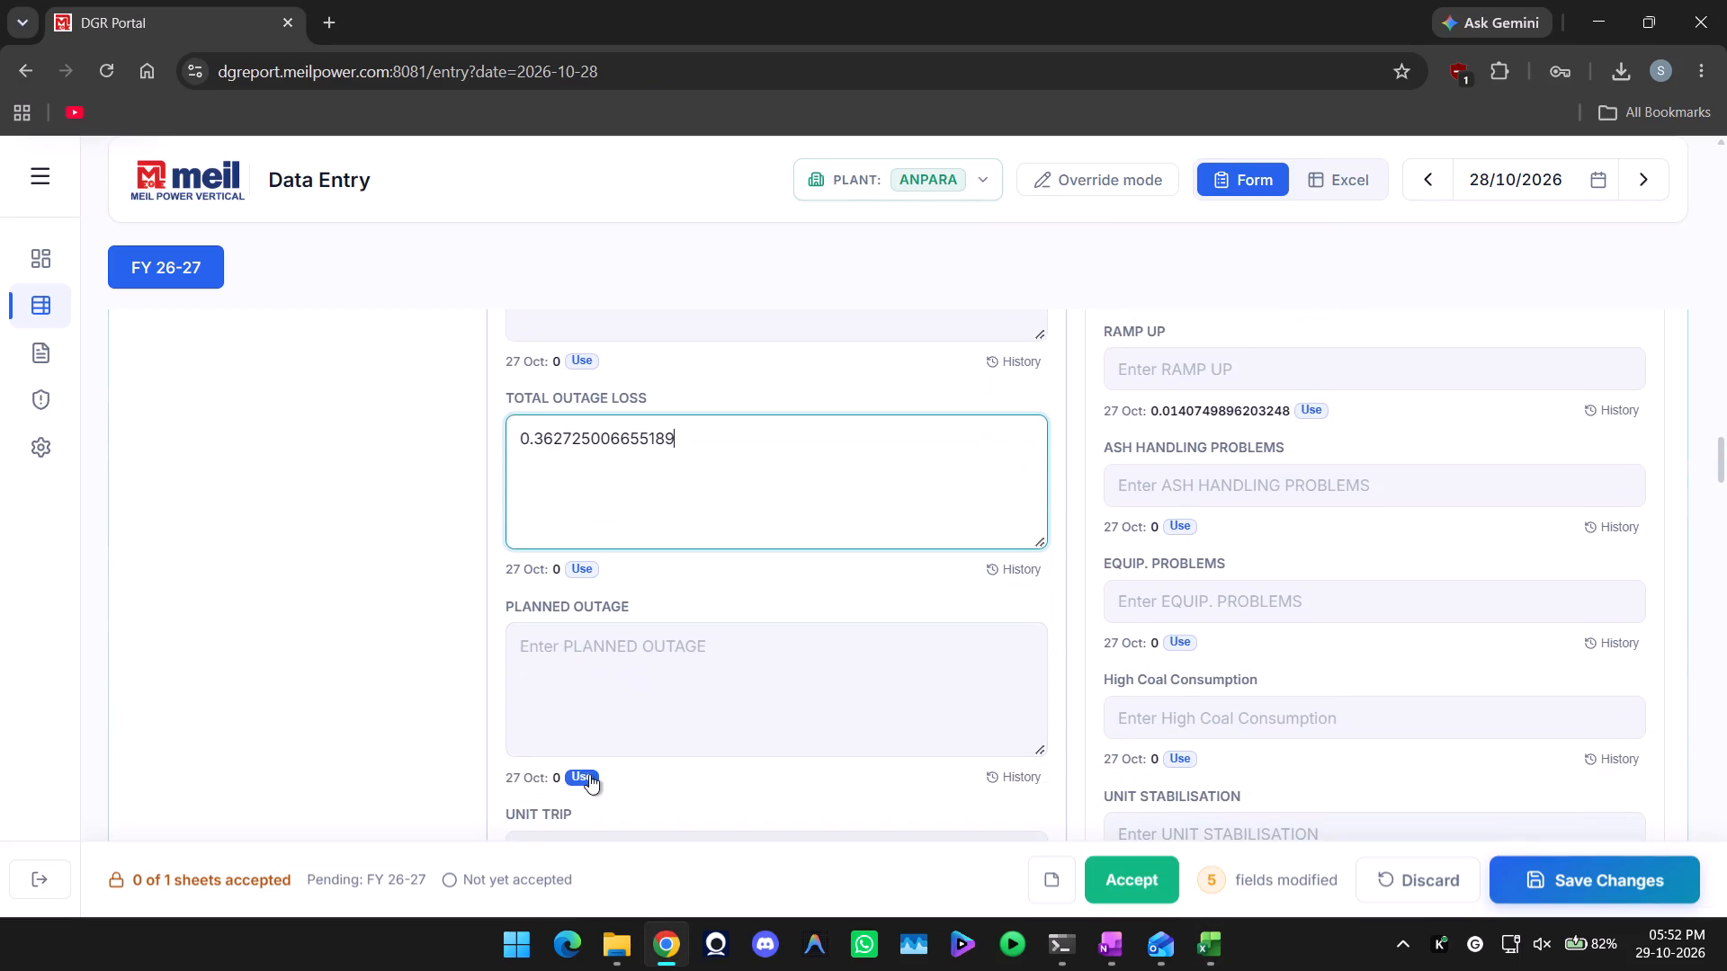
click(589, 774)
key(alt+Tab)
key(Tab)
key(alt+Tab)
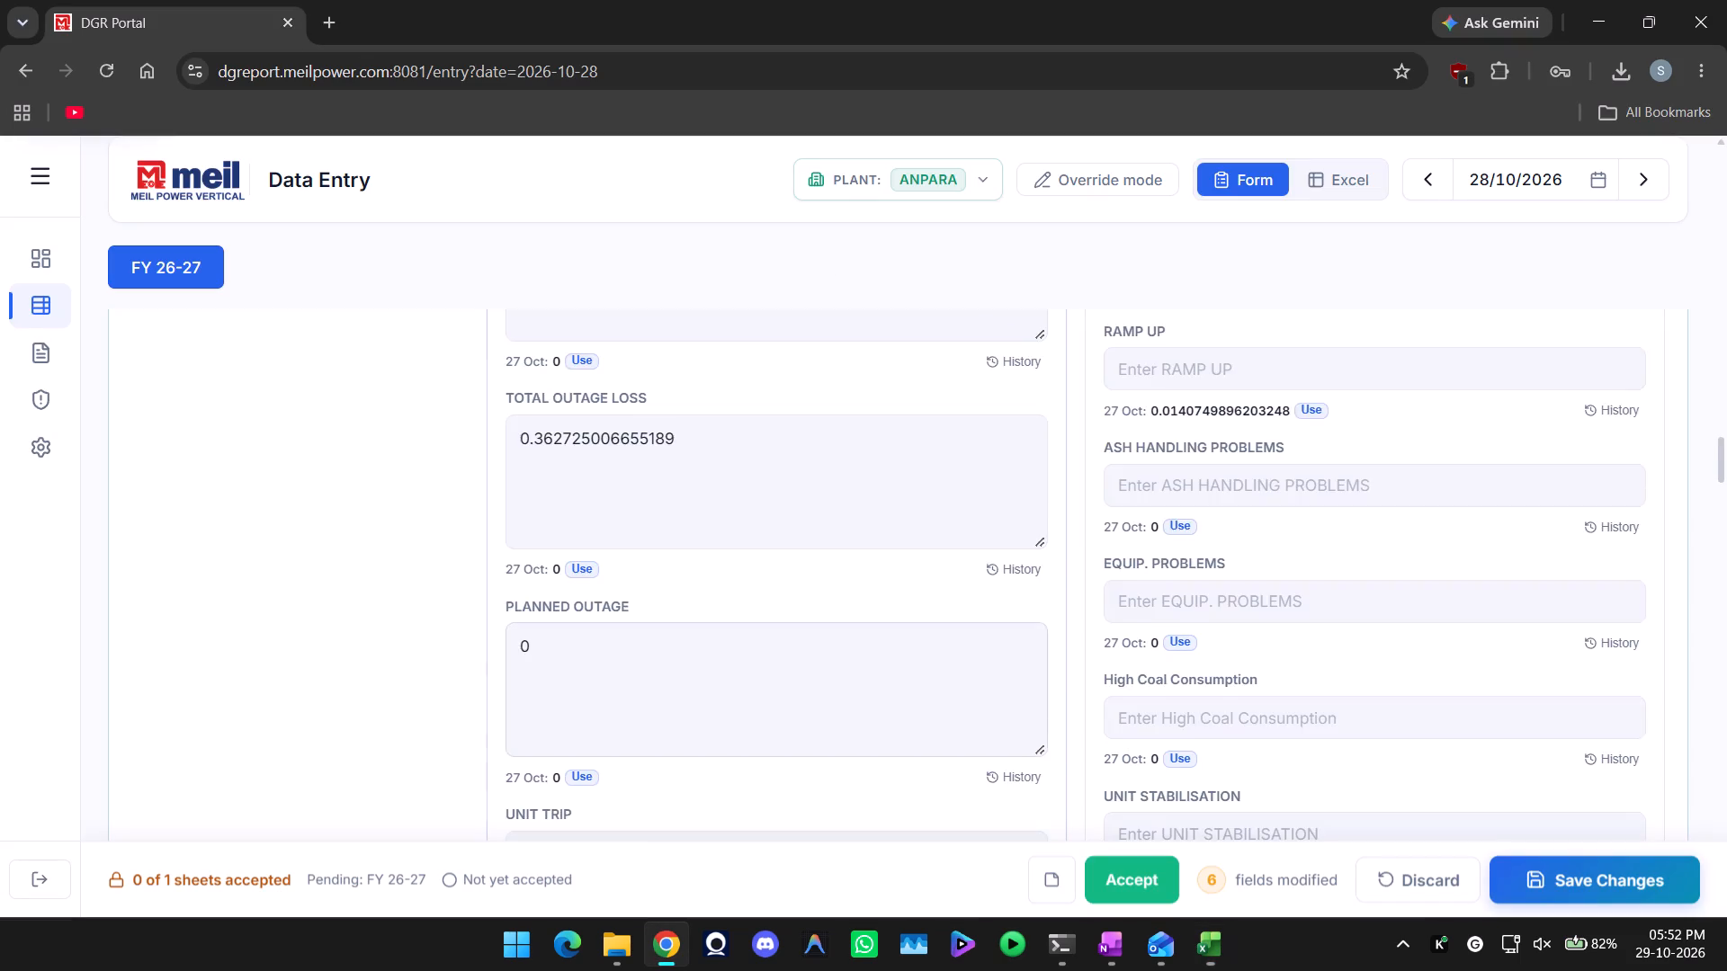
scroll(901, 652, down, 3)
click(571, 647)
Copy the 28-Oct-26 Unit-2 Coal Constraint (coal Shortage) value 0.362725006655189 from Excel into the matching portal field.
key(alt+Tab)
key(Tab)
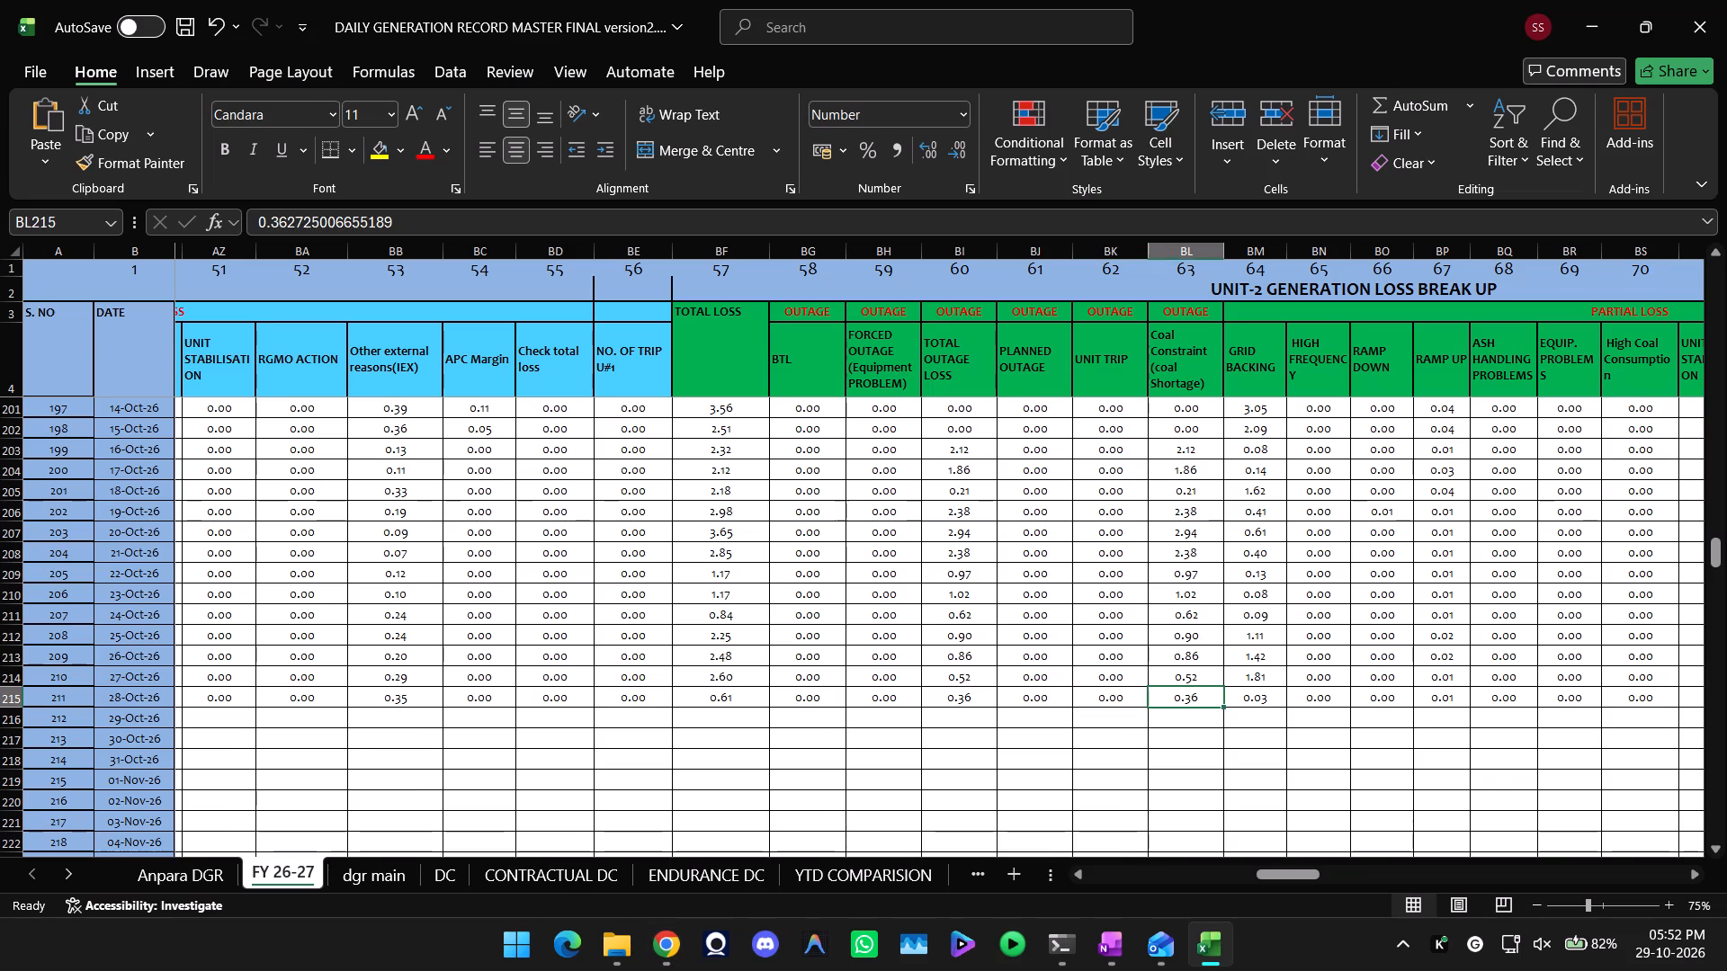
double_click(1191, 695)
key(ctrl+a)
key(ctrl+c)
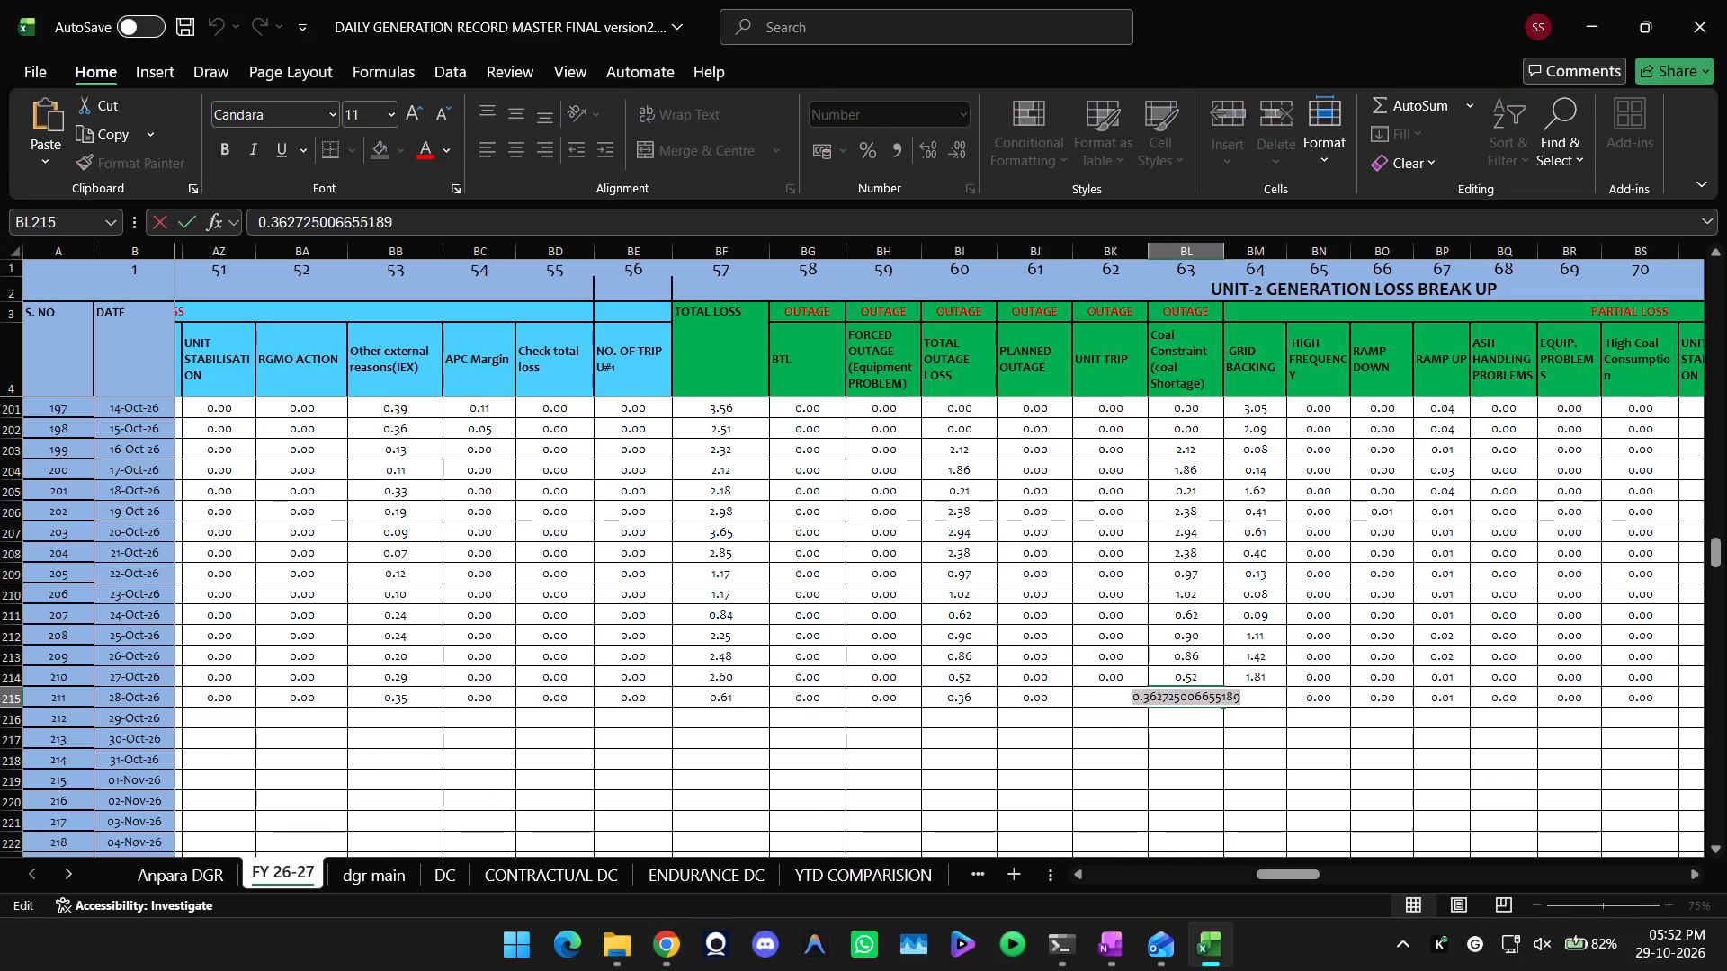
key(alt+Tab)
scroll(915, 635, down, 2)
click(792, 547)
key(ctrl+v)
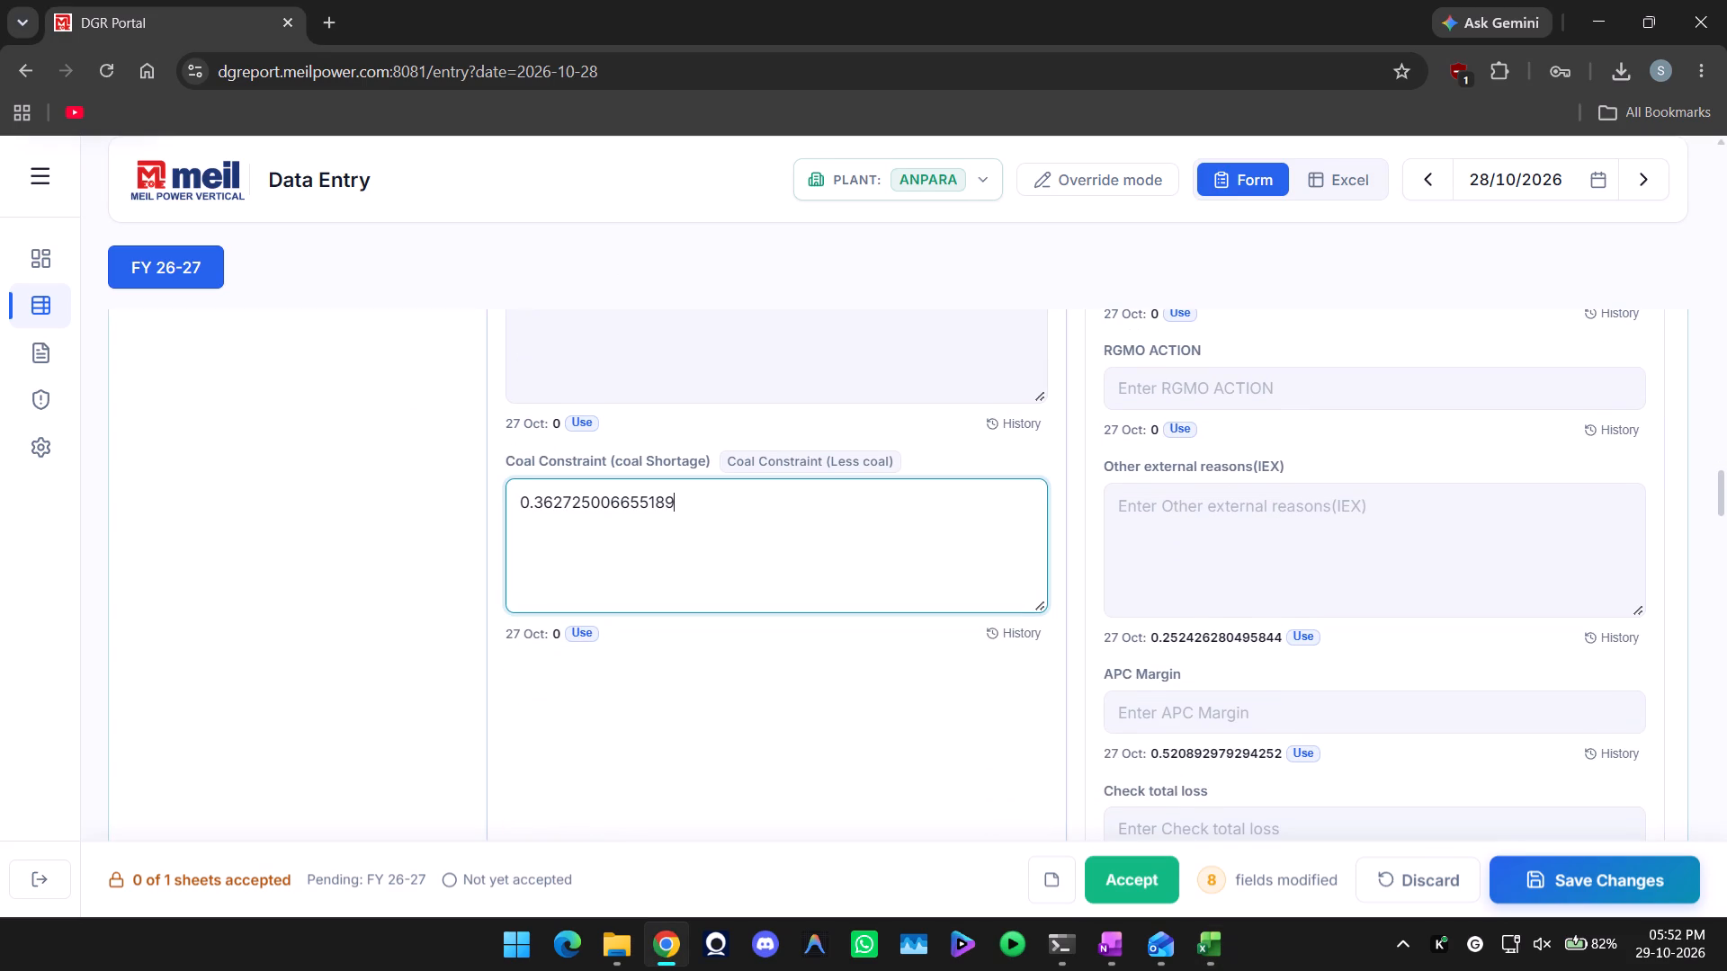
Copy the 28-Oct-26 Unit-2 GRID BACKING value 0.0311034918838857 from Excel into the portal's PARTIAL LOSS section.
scroll(1016, 568, up, 2)
scroll(1016, 568, down, 5)
scroll(1016, 568, up, 4)
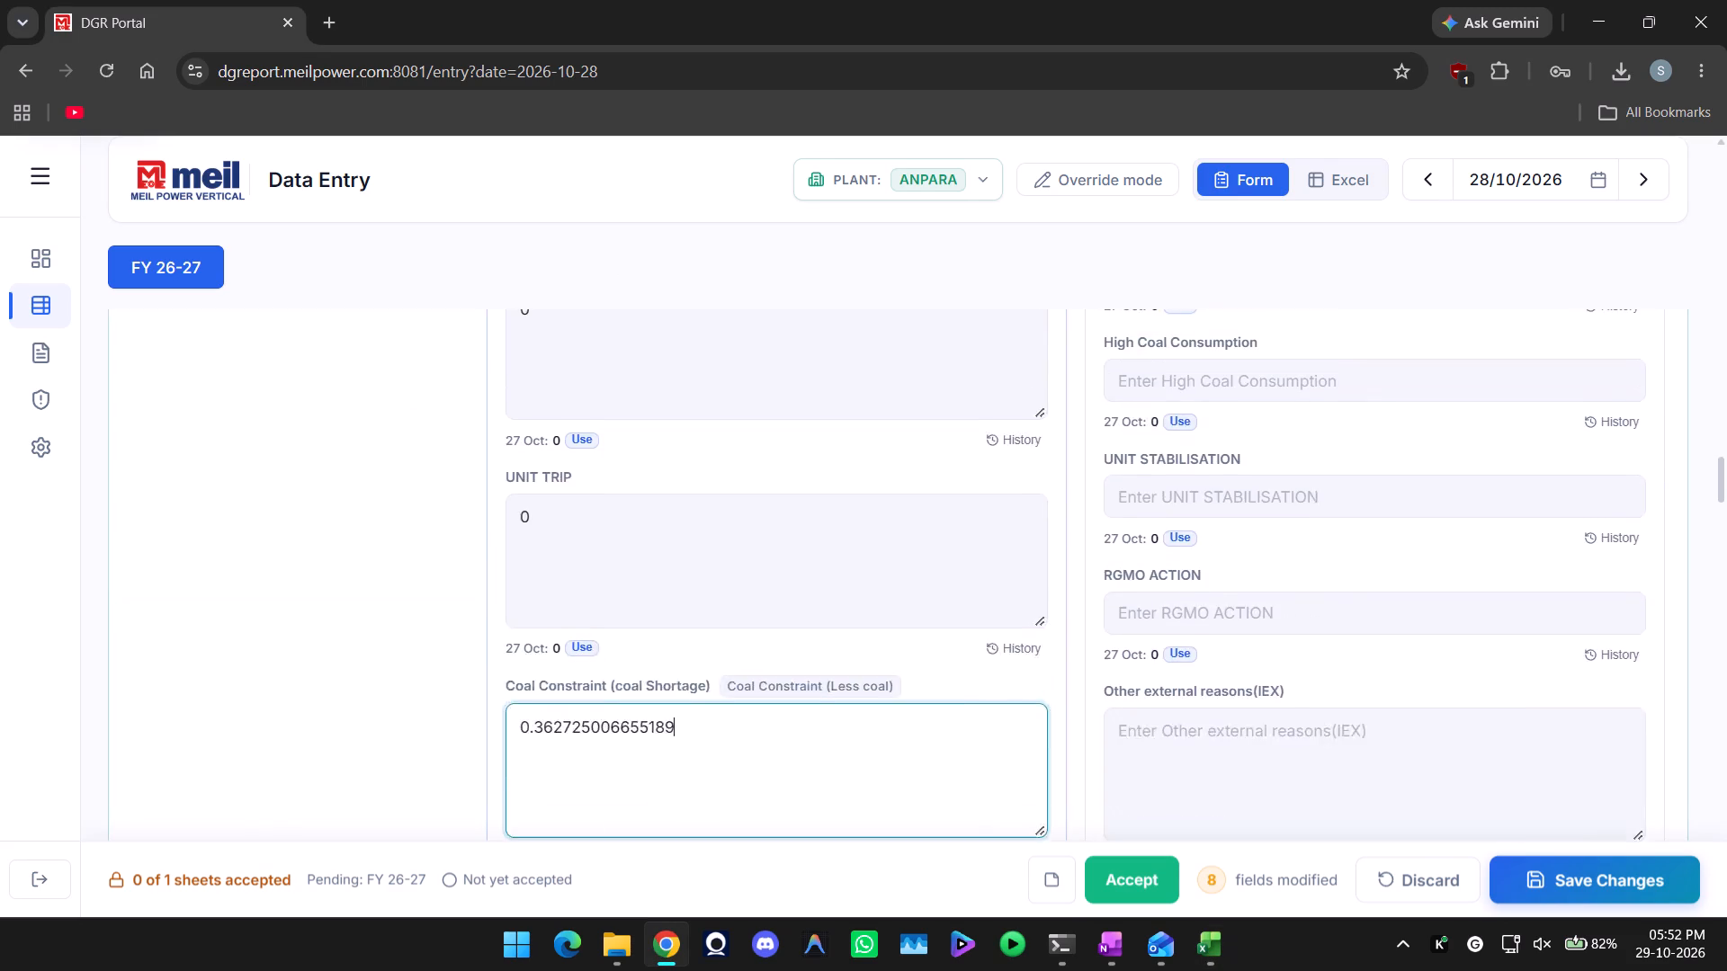
scroll(1016, 568, up, 5)
scroll(1191, 557, up, 3)
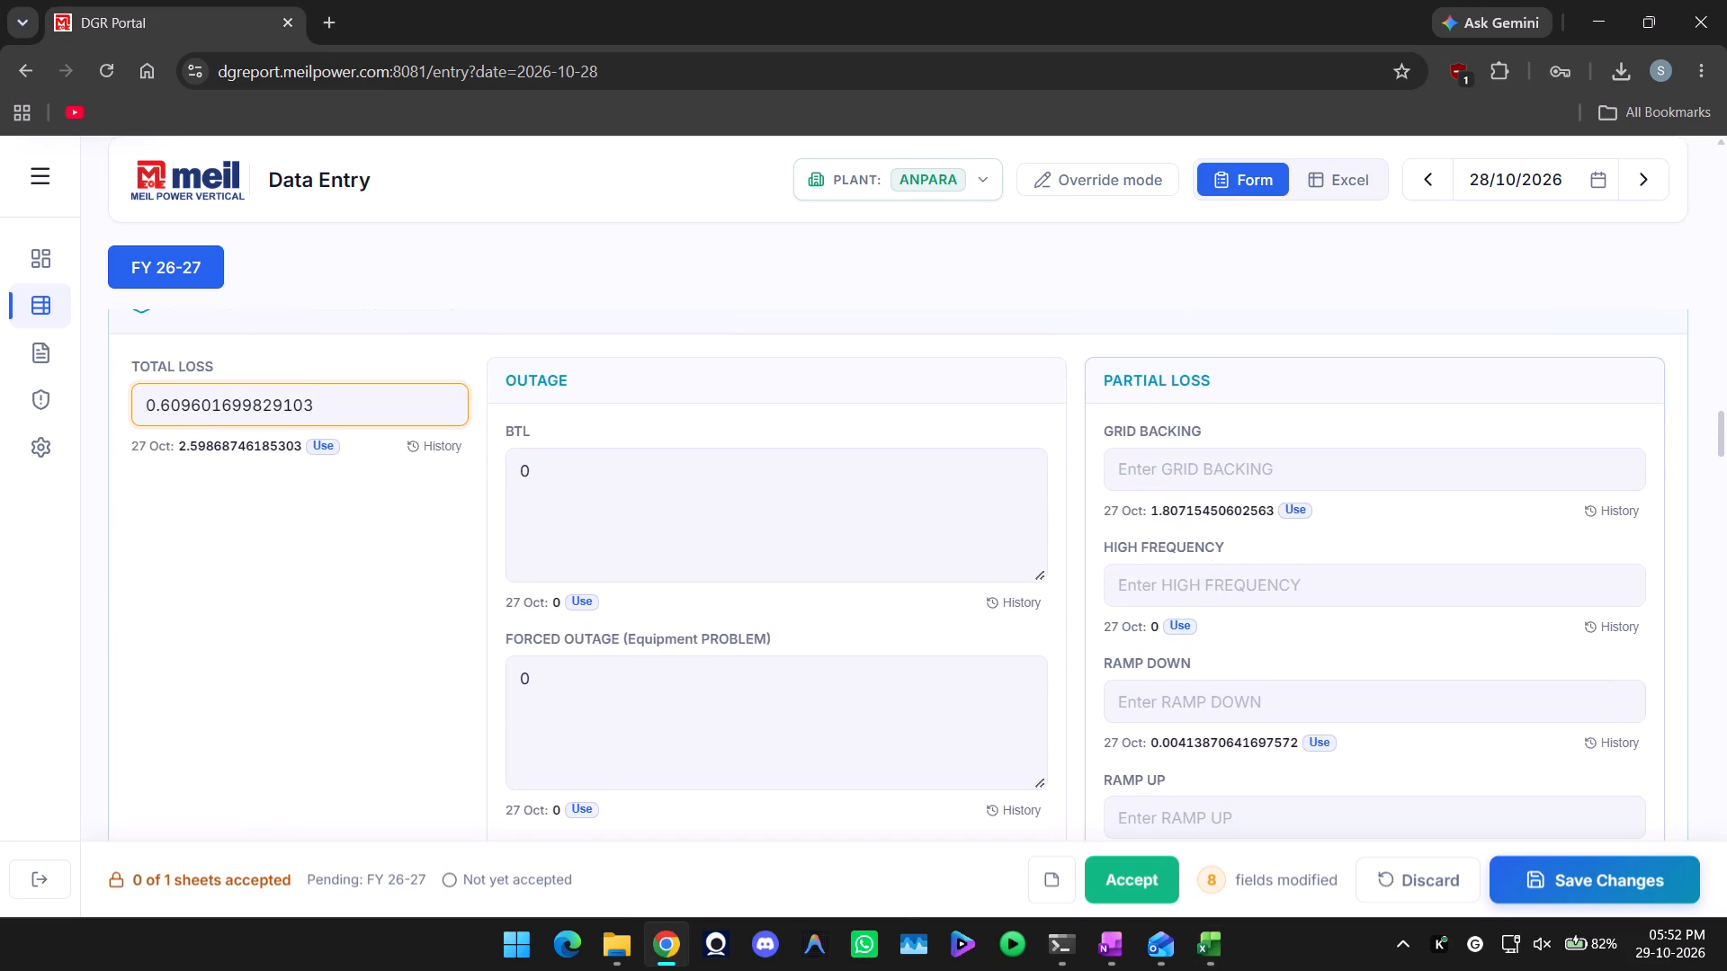
click(1224, 476)
key(alt+Tab)
key(Tab)
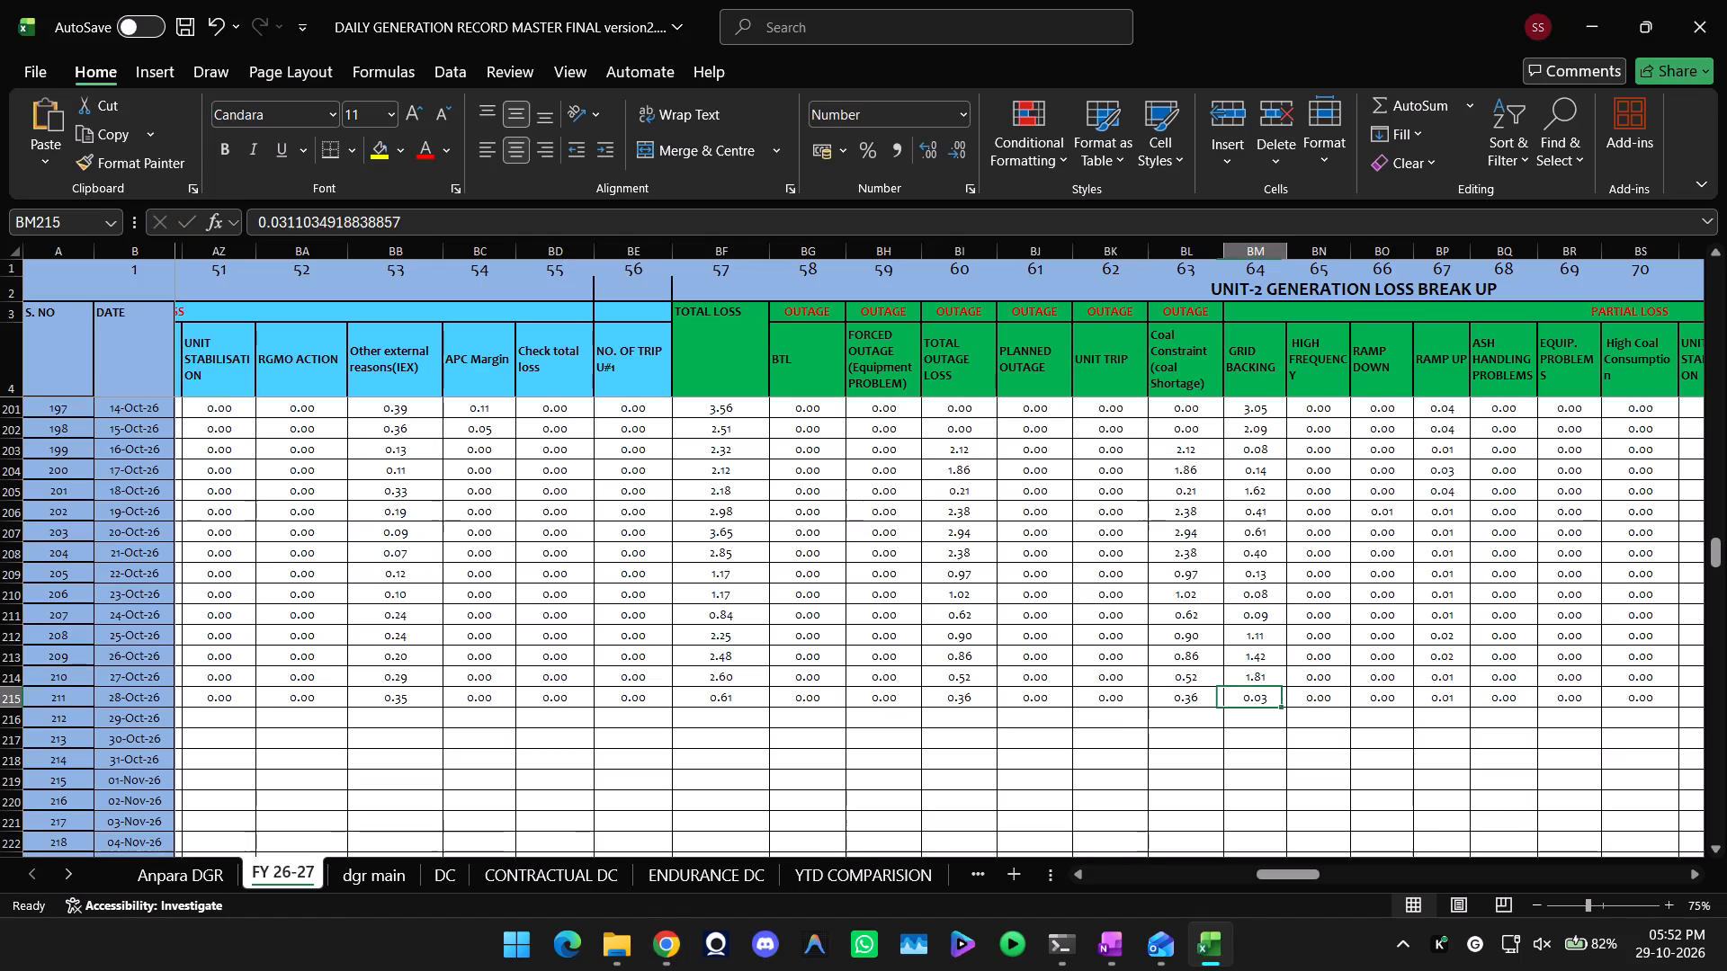
double_click(1274, 691)
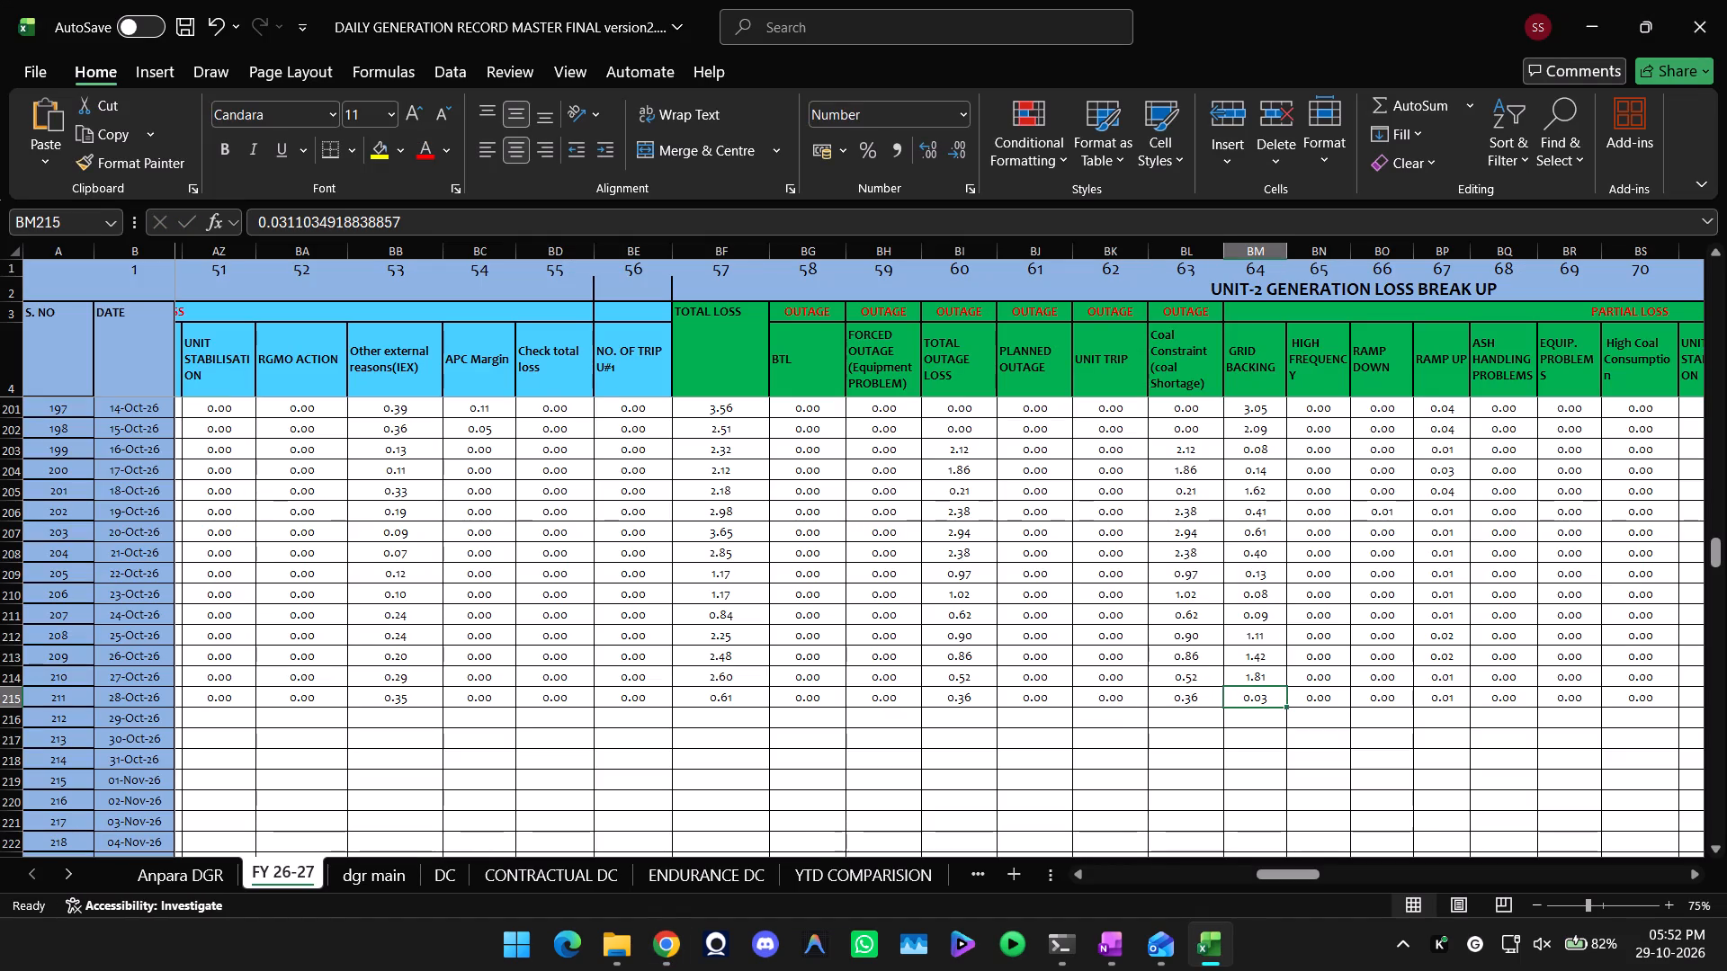
key(ctrl+a)
key(ctrl+c)
key(alt+Tab)
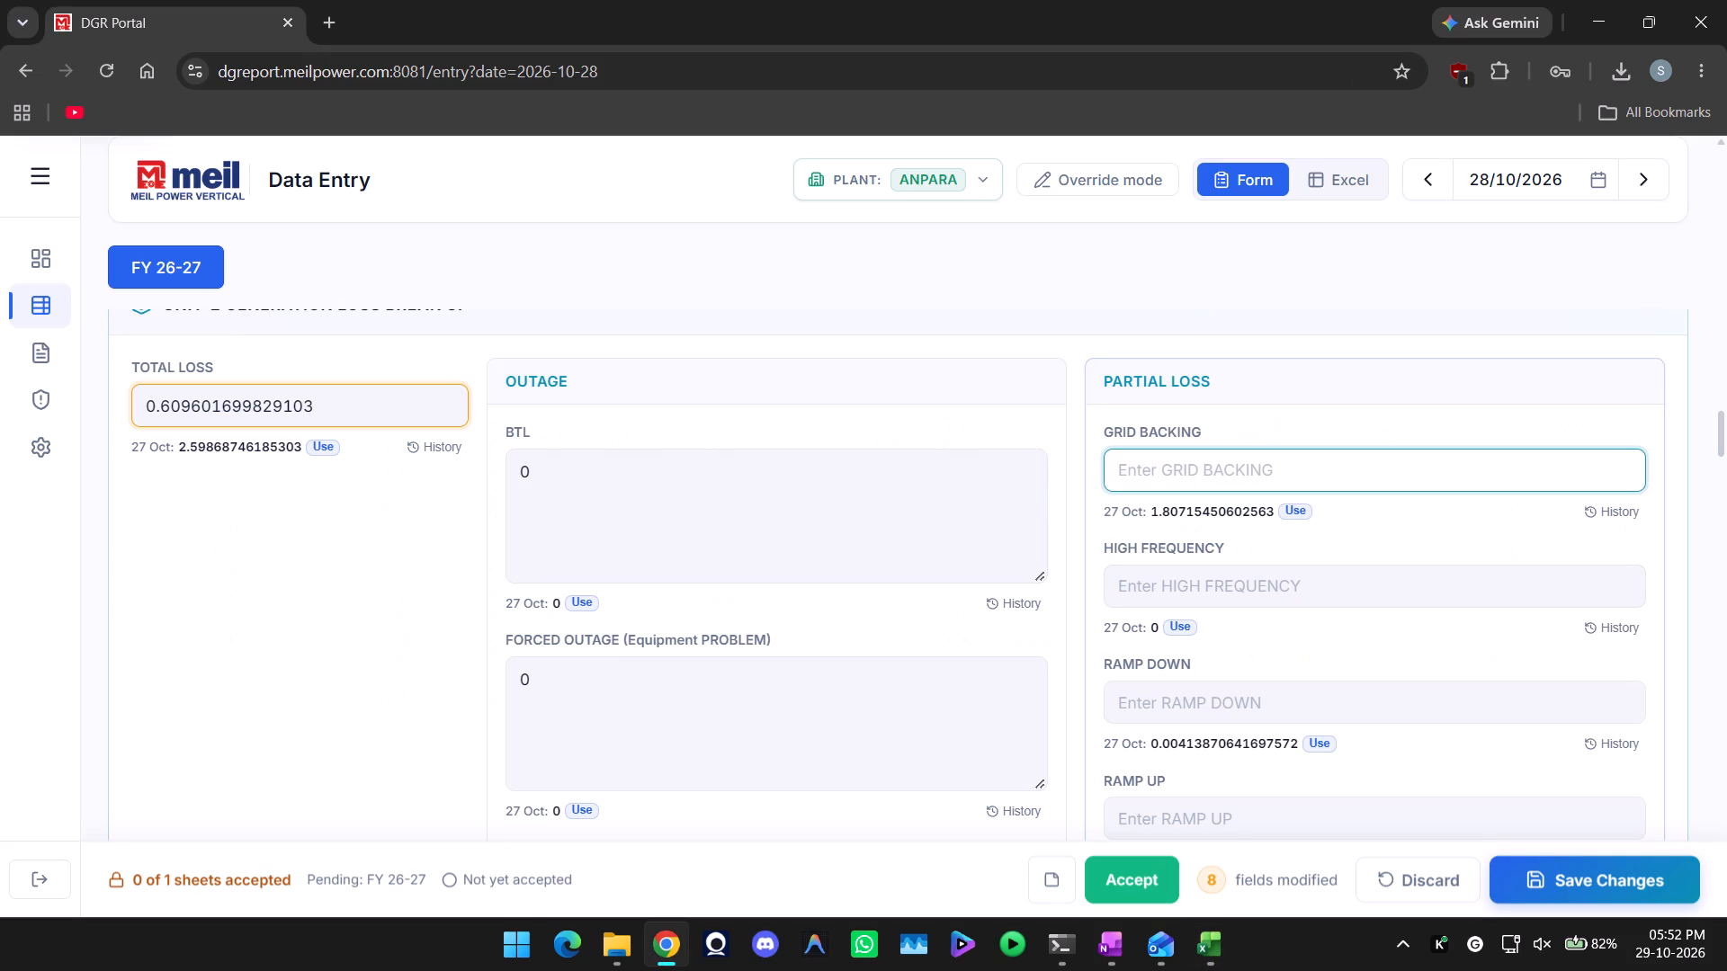
key(ctrl+v)
Check Excel's 28-Oct-26 Unit-2 HIGH FREQUENCY cell and fill the portal field with the 27 Oct value 0.
key(alt+Tab)
key(Tab)
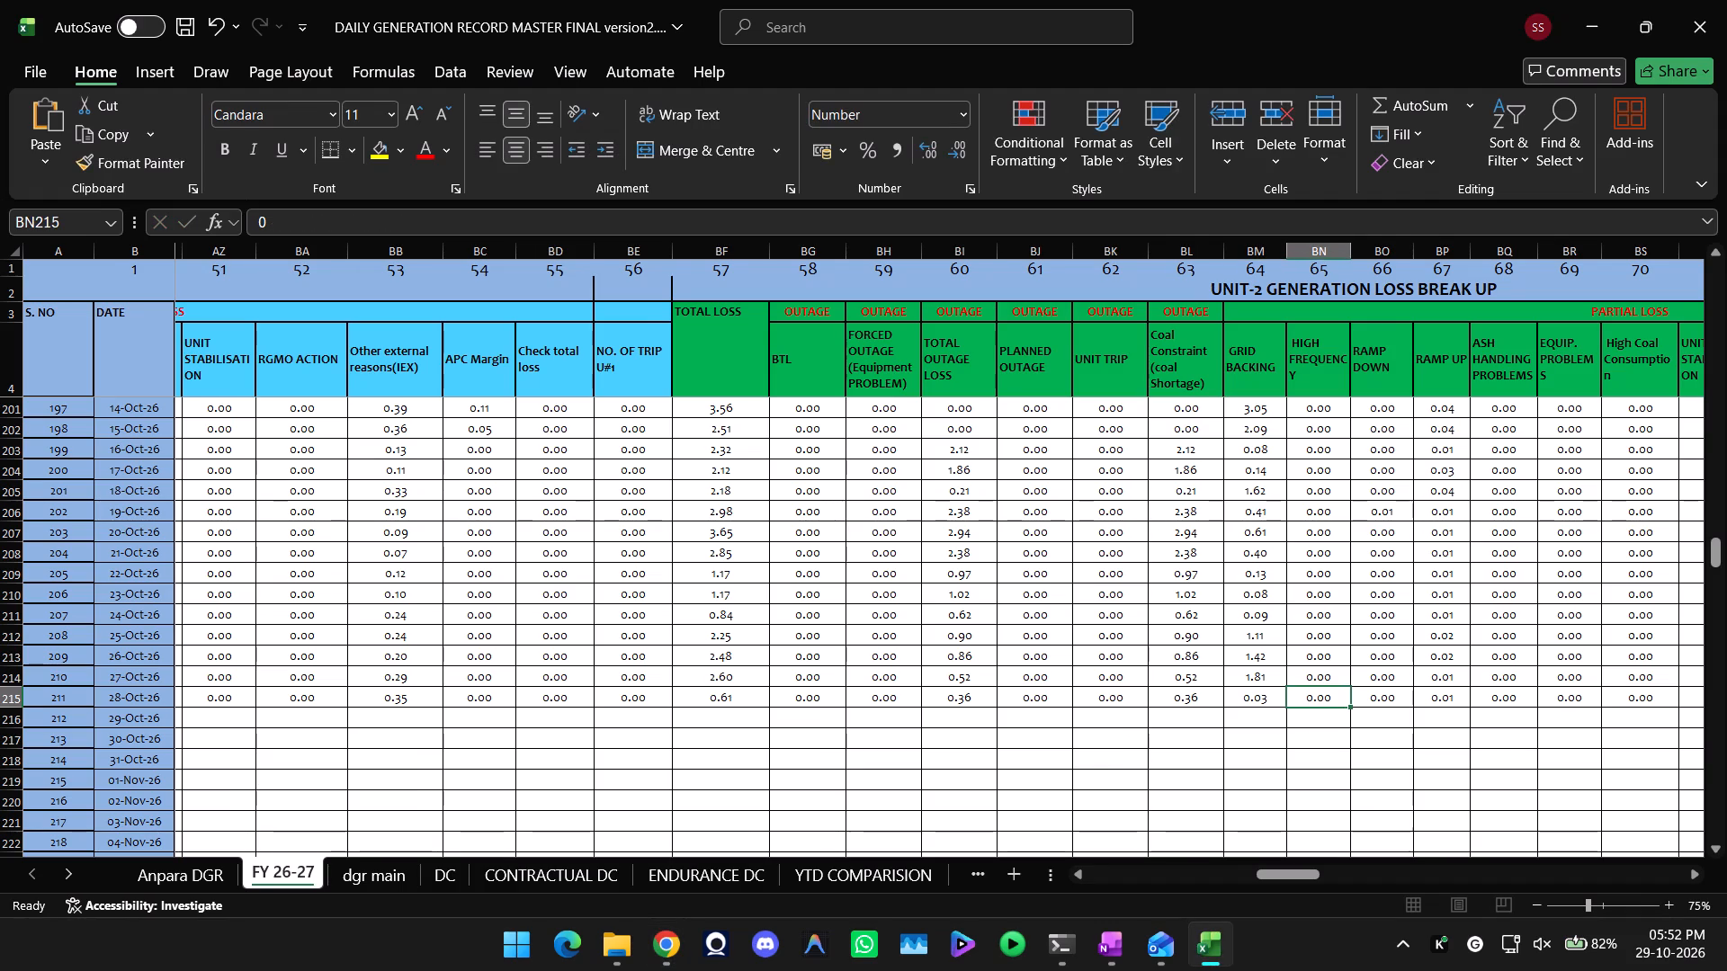
key(alt+Tab)
click(1166, 624)
Compare Excel's Unit-2 RAMP DOWN cells for 27 and 28 Oct and copy the 28-Oct-26 value 0 into the portal.
key(alt+Tab)
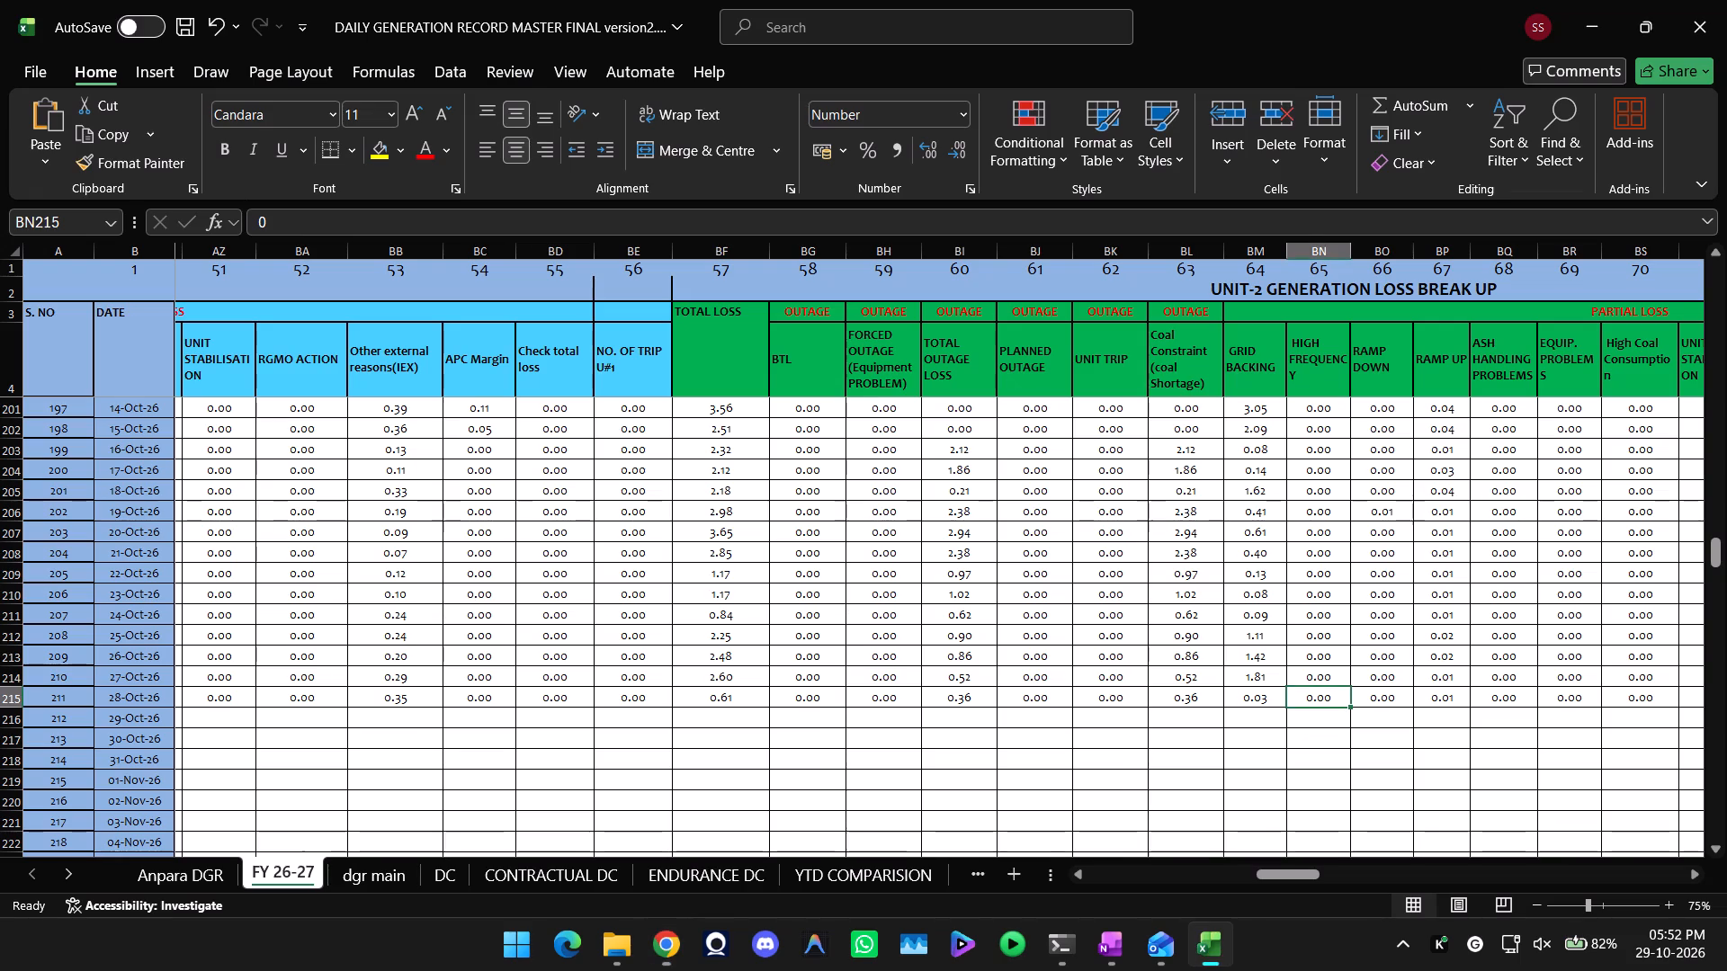
key(Tab)
key(alt+Tab)
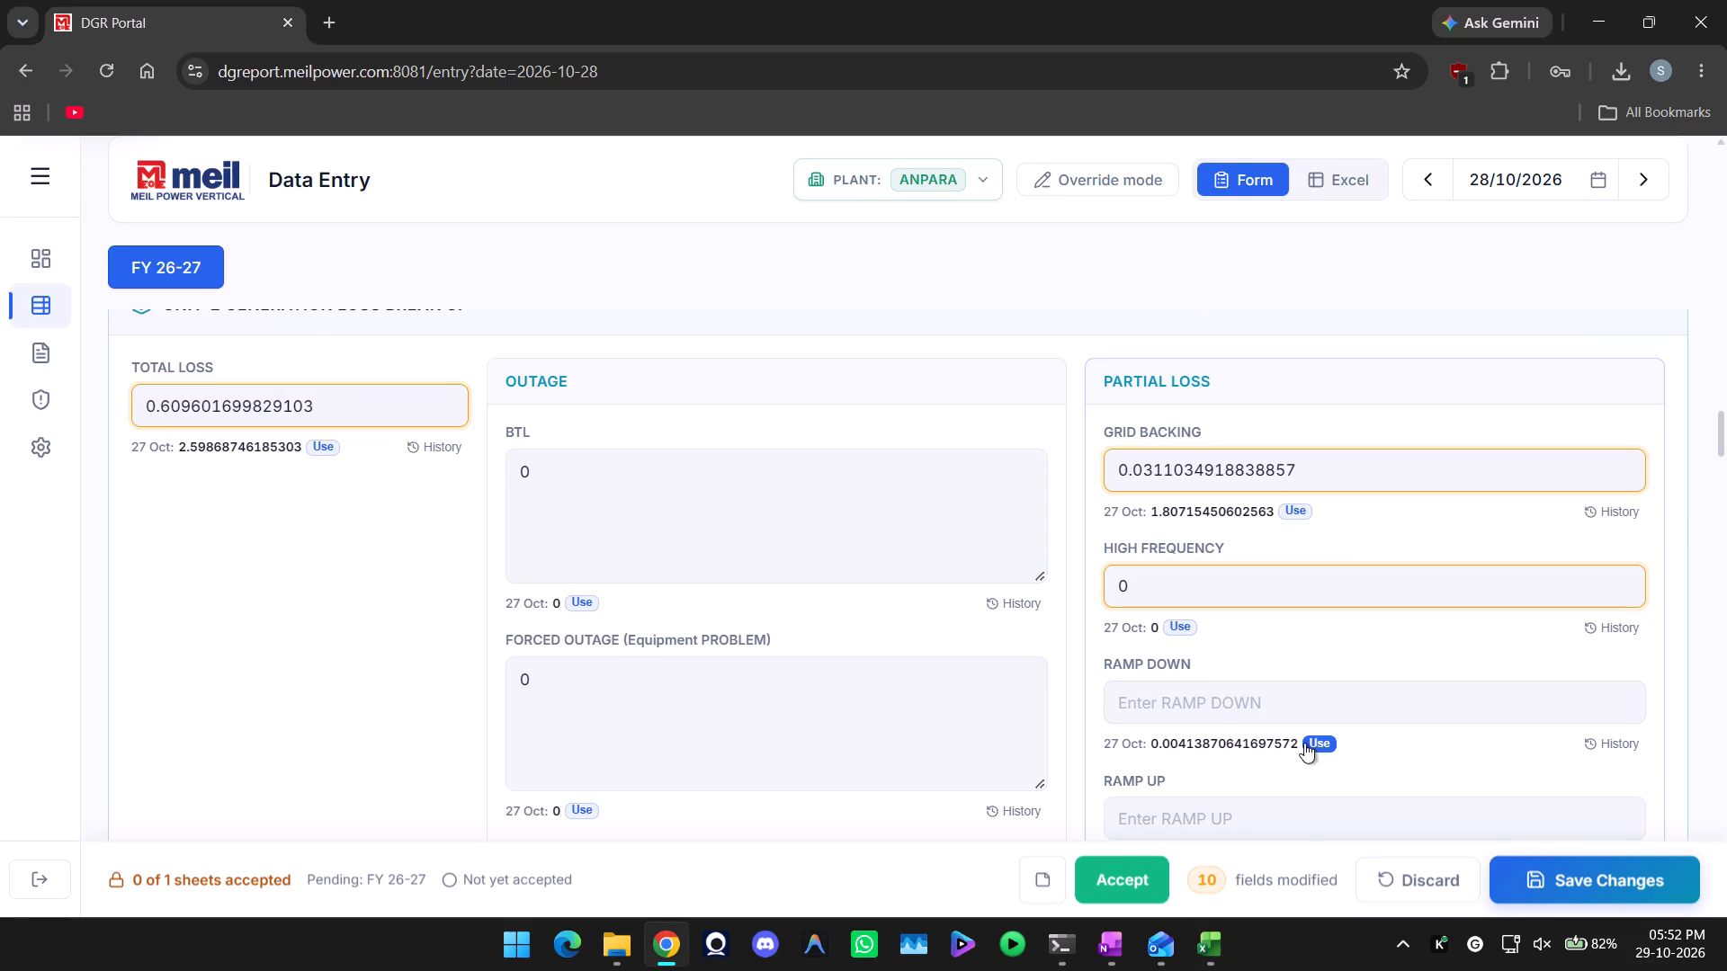
key(alt+Tab)
click(1382, 673)
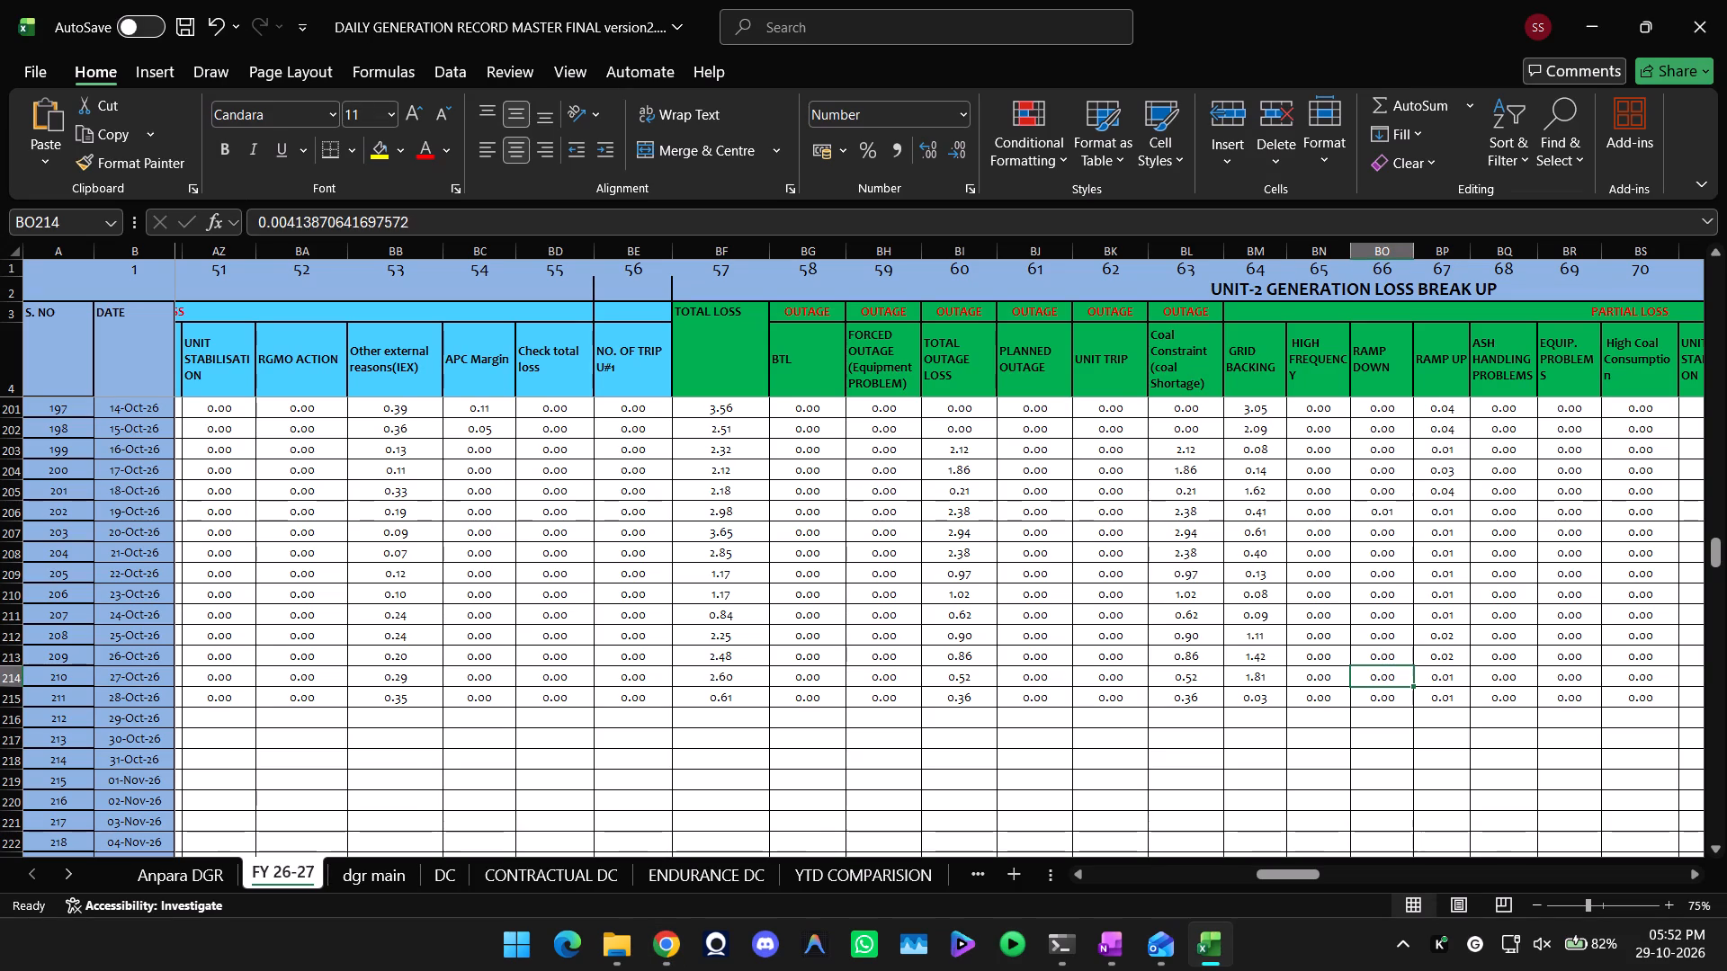
click(1394, 695)
double_click(1394, 695)
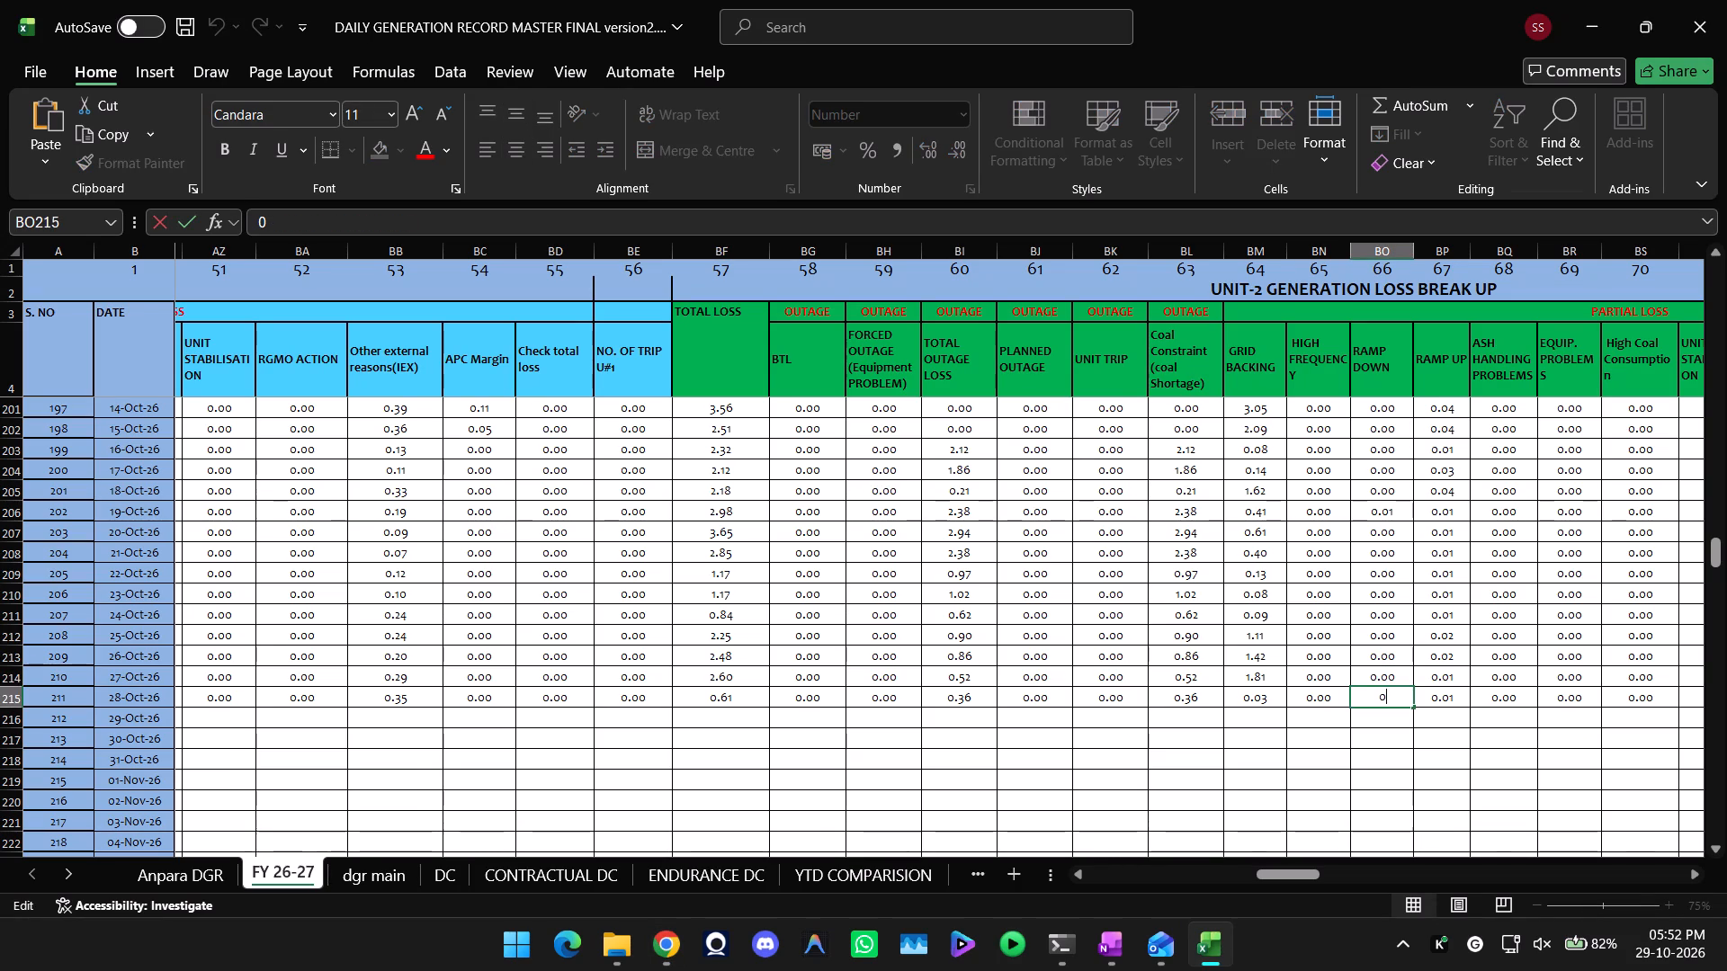
key(ctrl+c)
key(ctrl+a)
key(ctrl+c)
key(alt+Tab)
click(1259, 690)
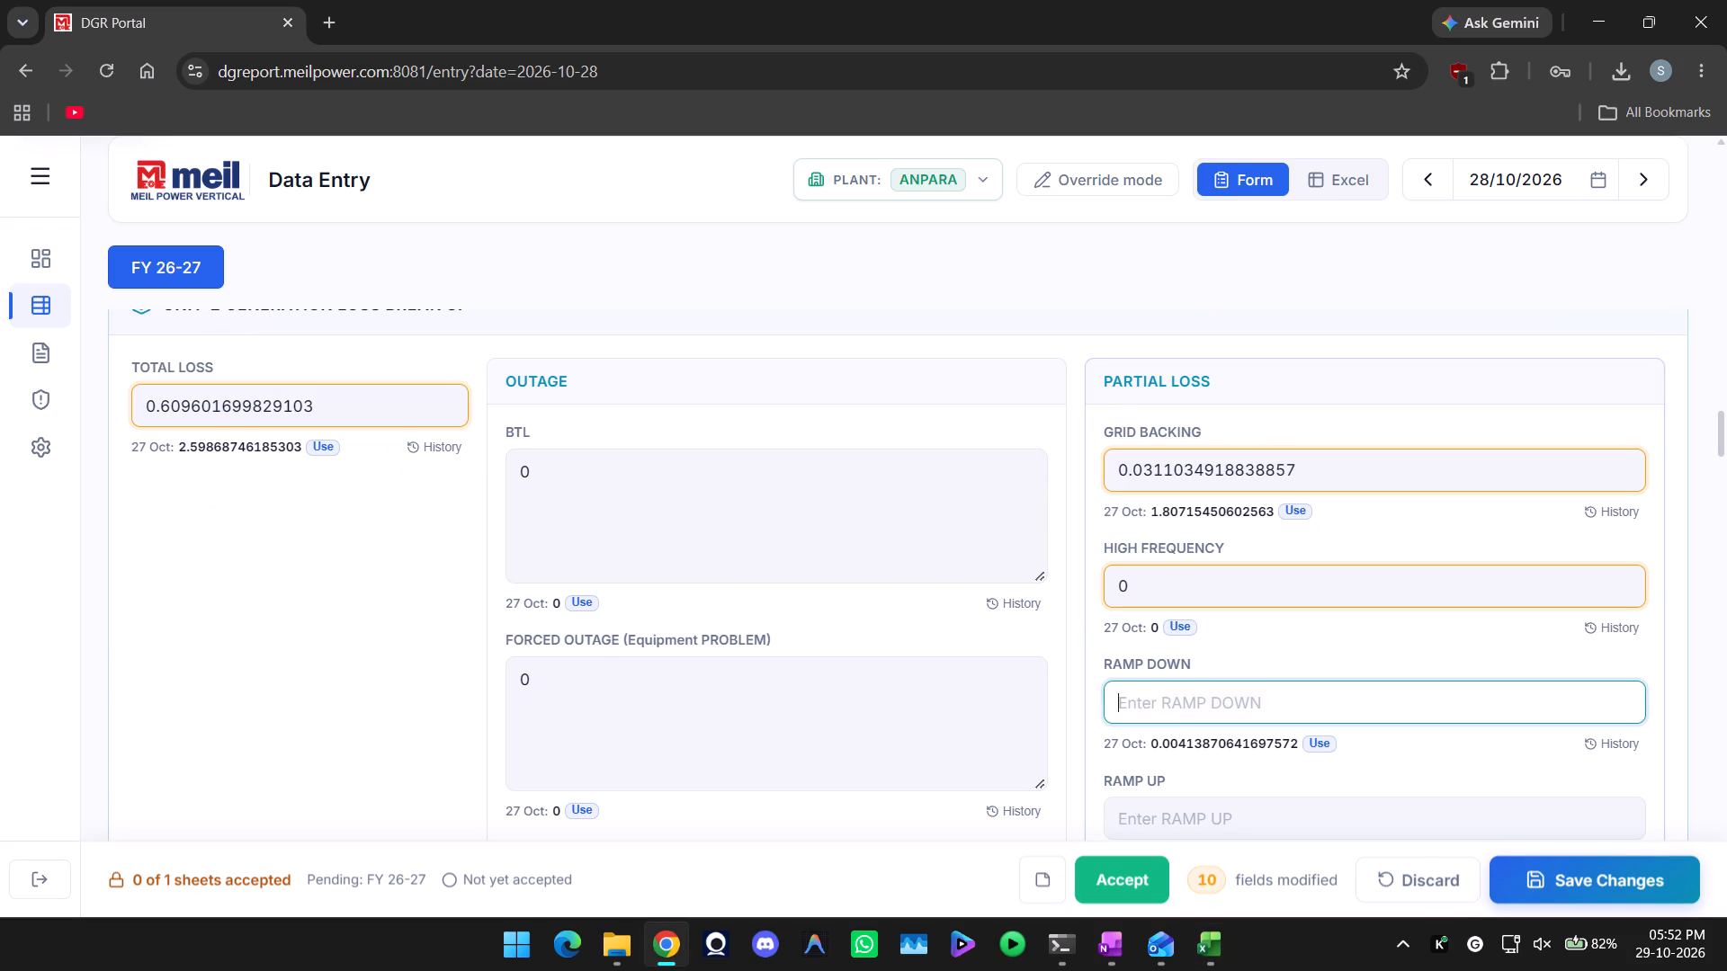
key(ctrl+v)
Copy the 28-Oct-26 Unit-2 RAMP UP value 0.00713710134956672 from Excel into the portal's RAMP UP field.
key(alt+Tab)
key(Tab)
triple_click(1439, 693)
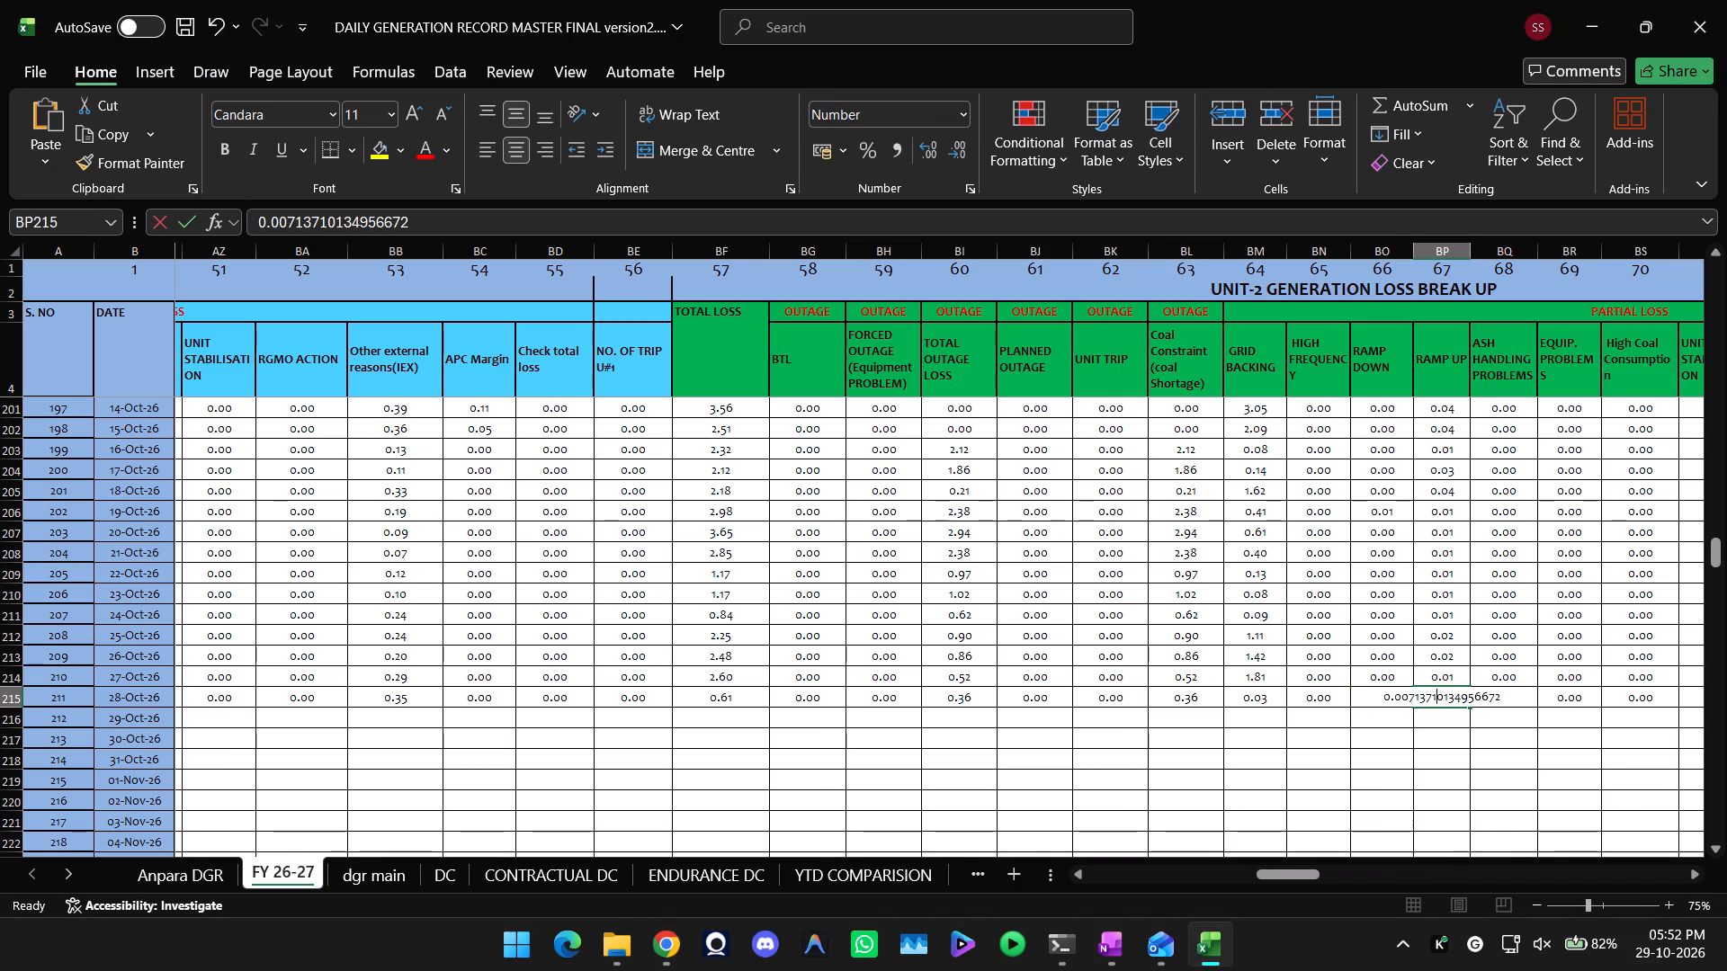
key(ctrl+a)
key(ctrl+c)
key(alt+Tab)
scroll(1418, 686, down, 2)
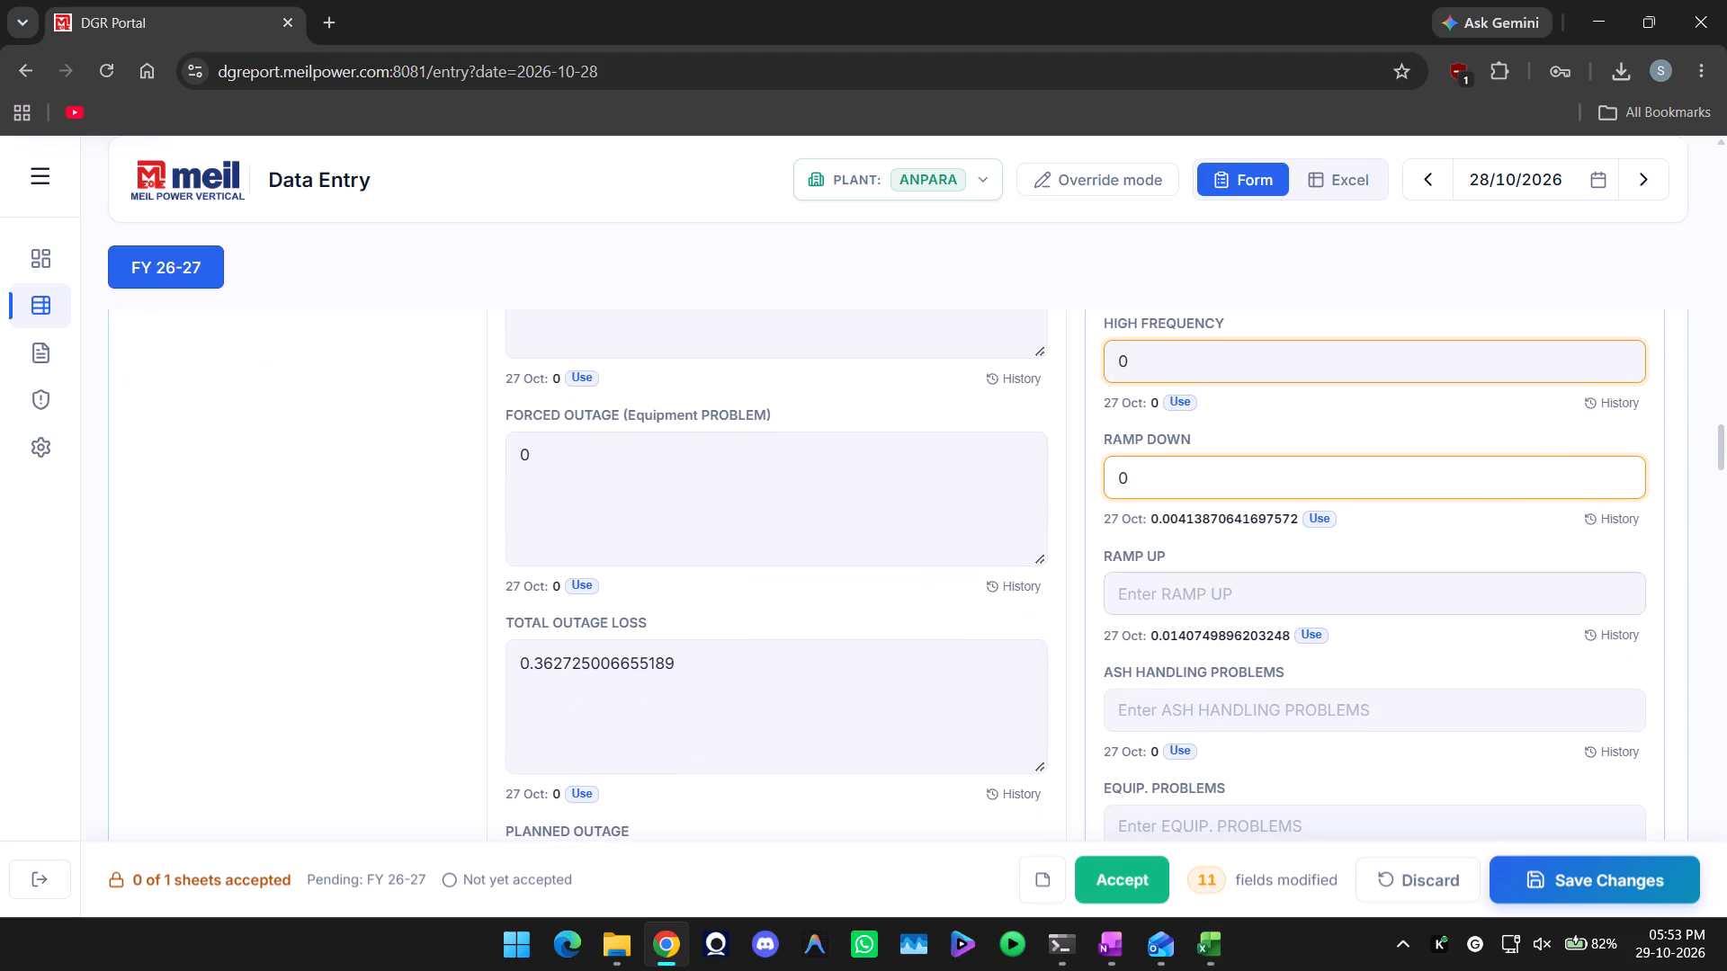
click(1266, 592)
key(ctrl+v)
Check Excel's ASH HANDLING PROBLEMS cell and fill the portal's Unit-2 ASH HANDLING PROBLEMS and EQUIP. PROBLEMS fields with the 27 Oct value 0.
key(alt+Tab)
key(Tab)
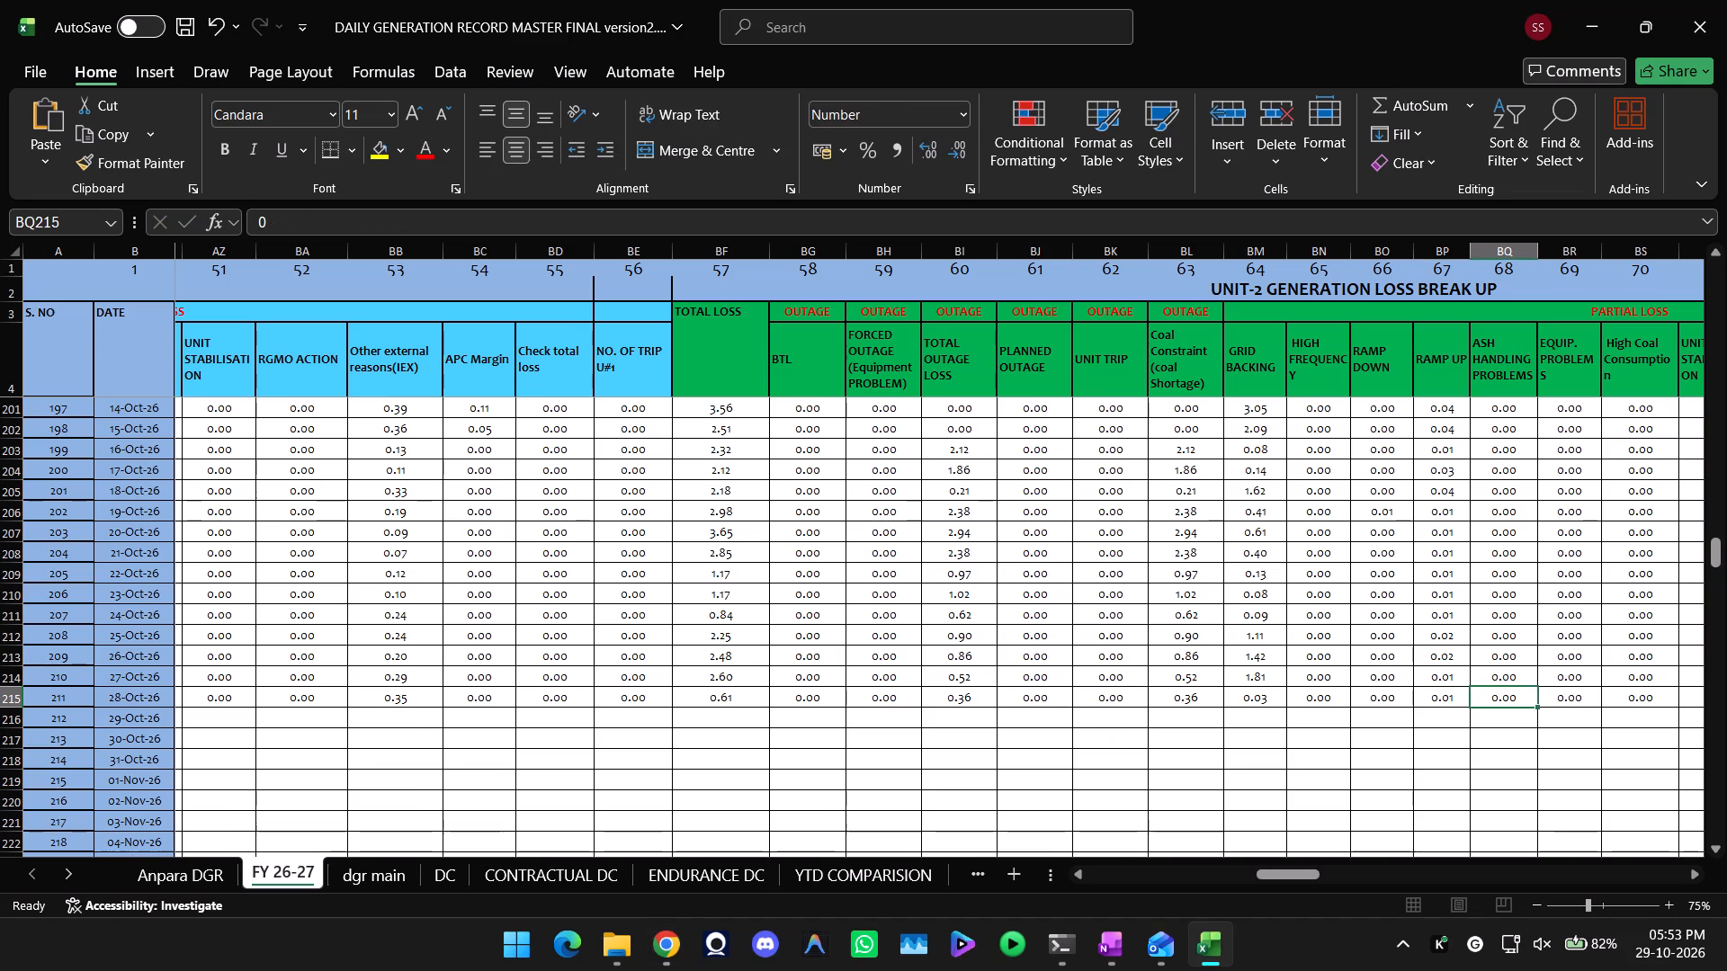
key(alt+Tab)
scroll(1337, 639, down, 1)
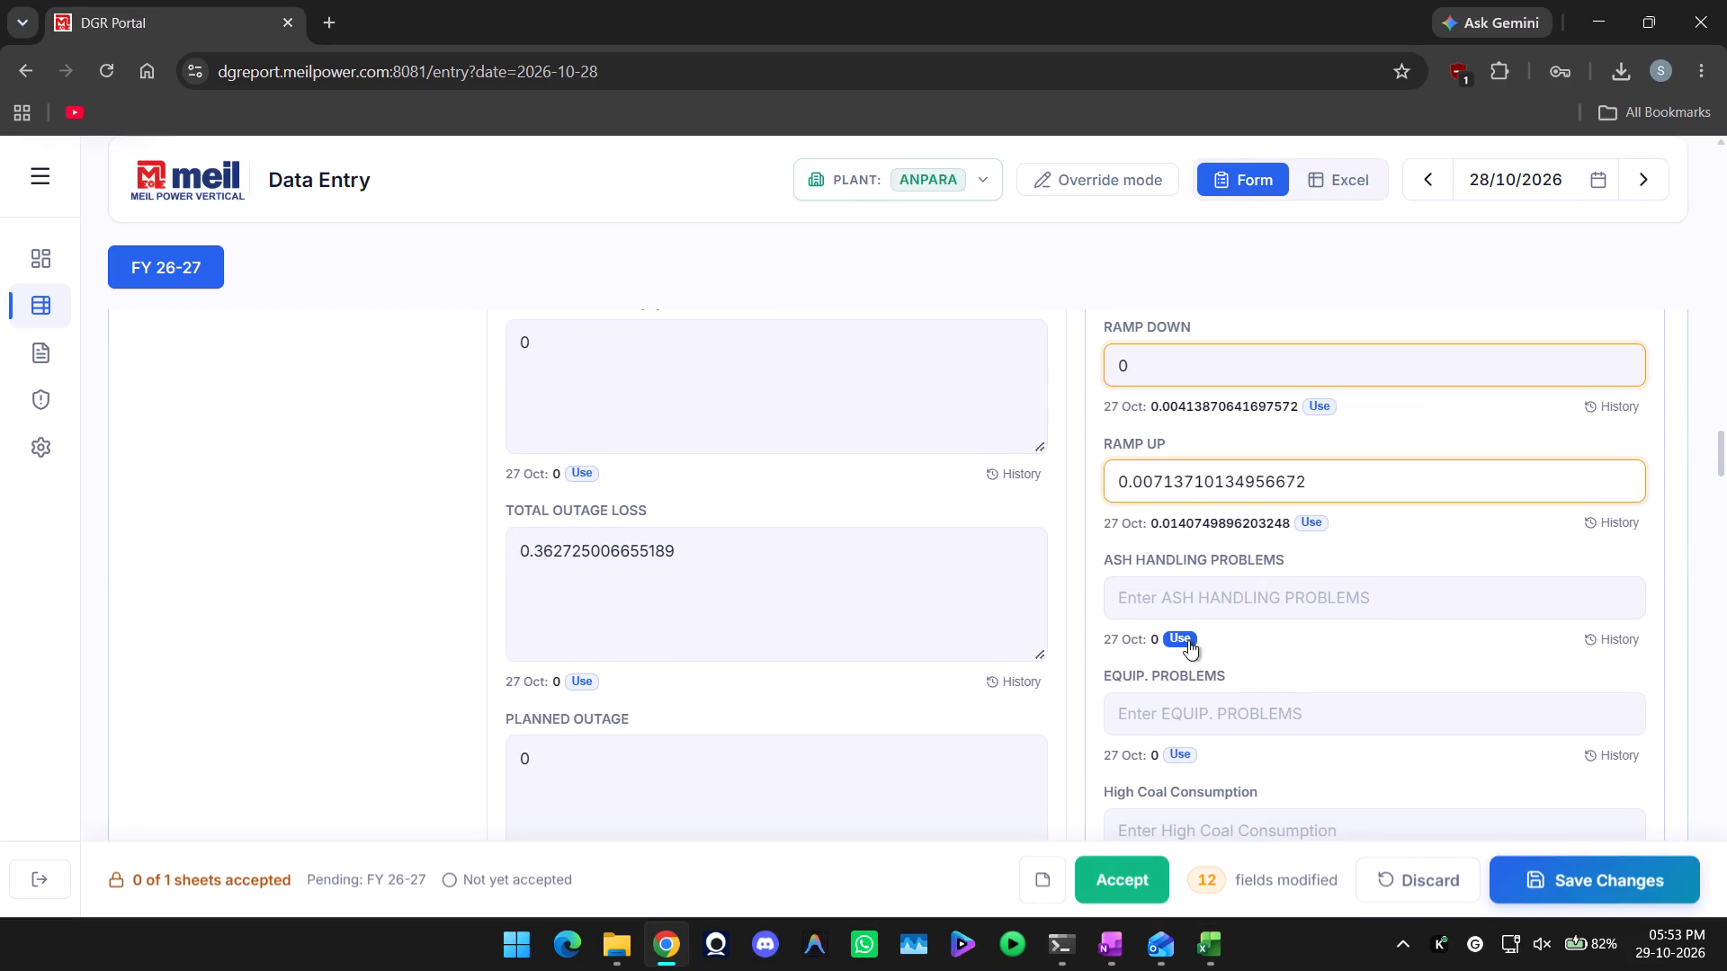
click(1188, 640)
click(1177, 753)
Check Excel's 28-Oct-26 Unit-2 cells from EQUIP. PROBLEMS to RGMO ACTION and copy the Other external reasons(IEX) value 0.208636099940461.
key(alt+Tab)
key(Tab)
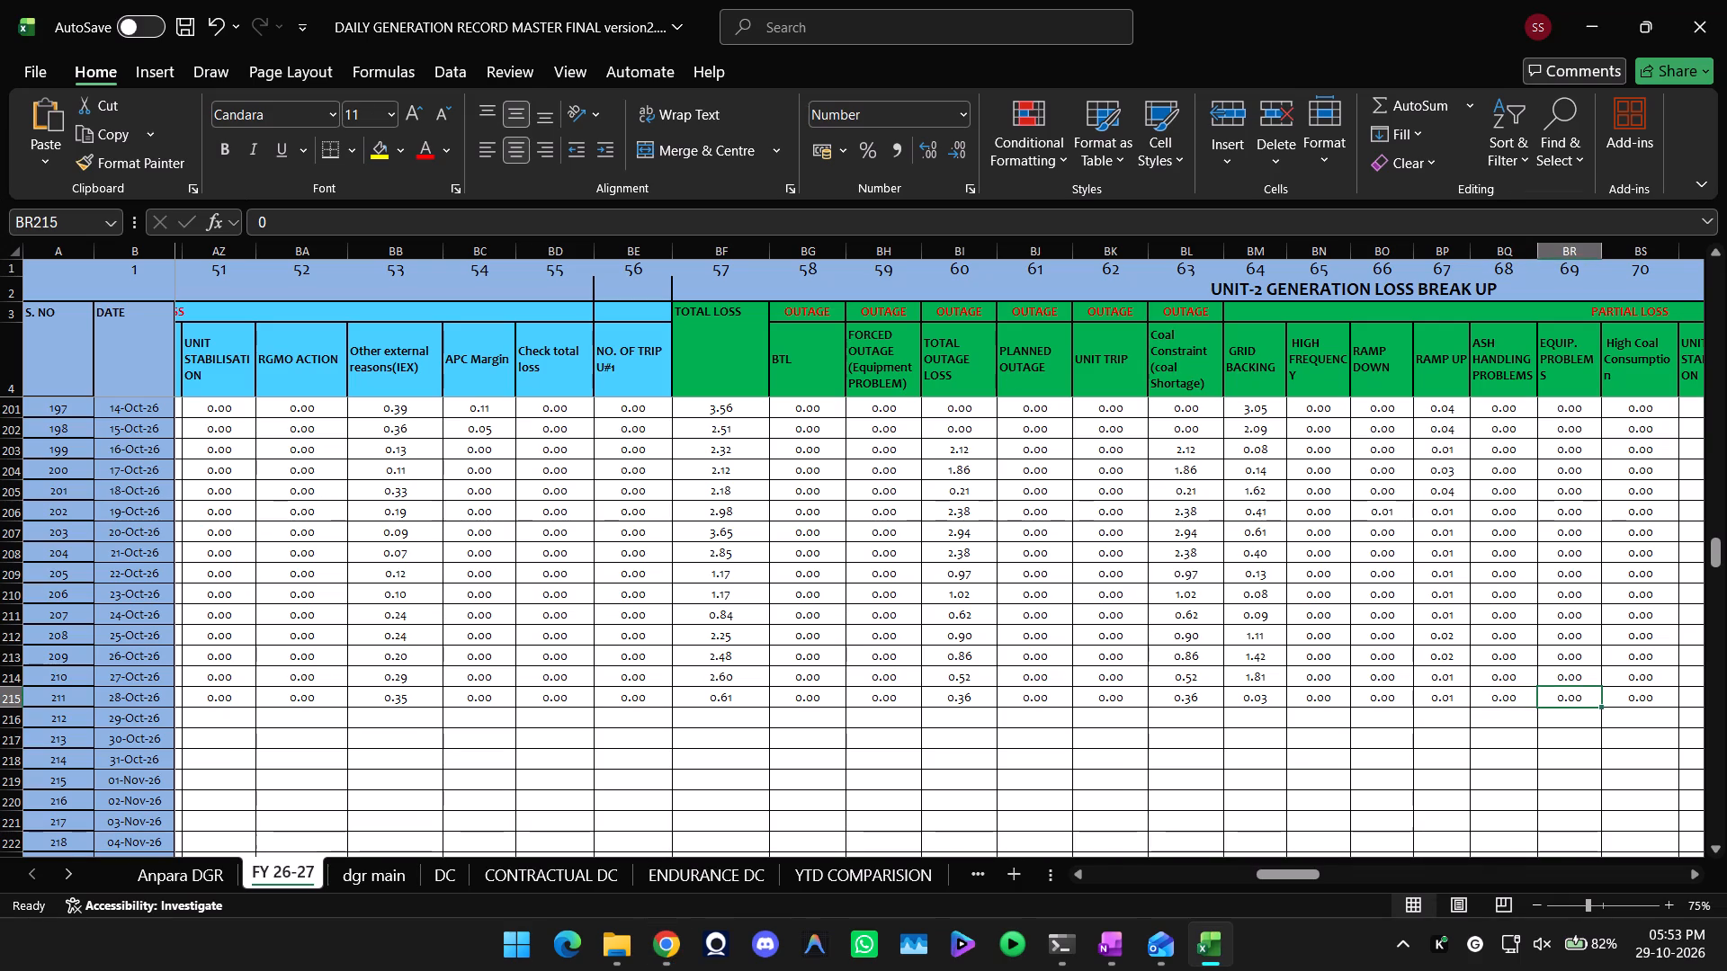
key(Tab)
key(Tab)
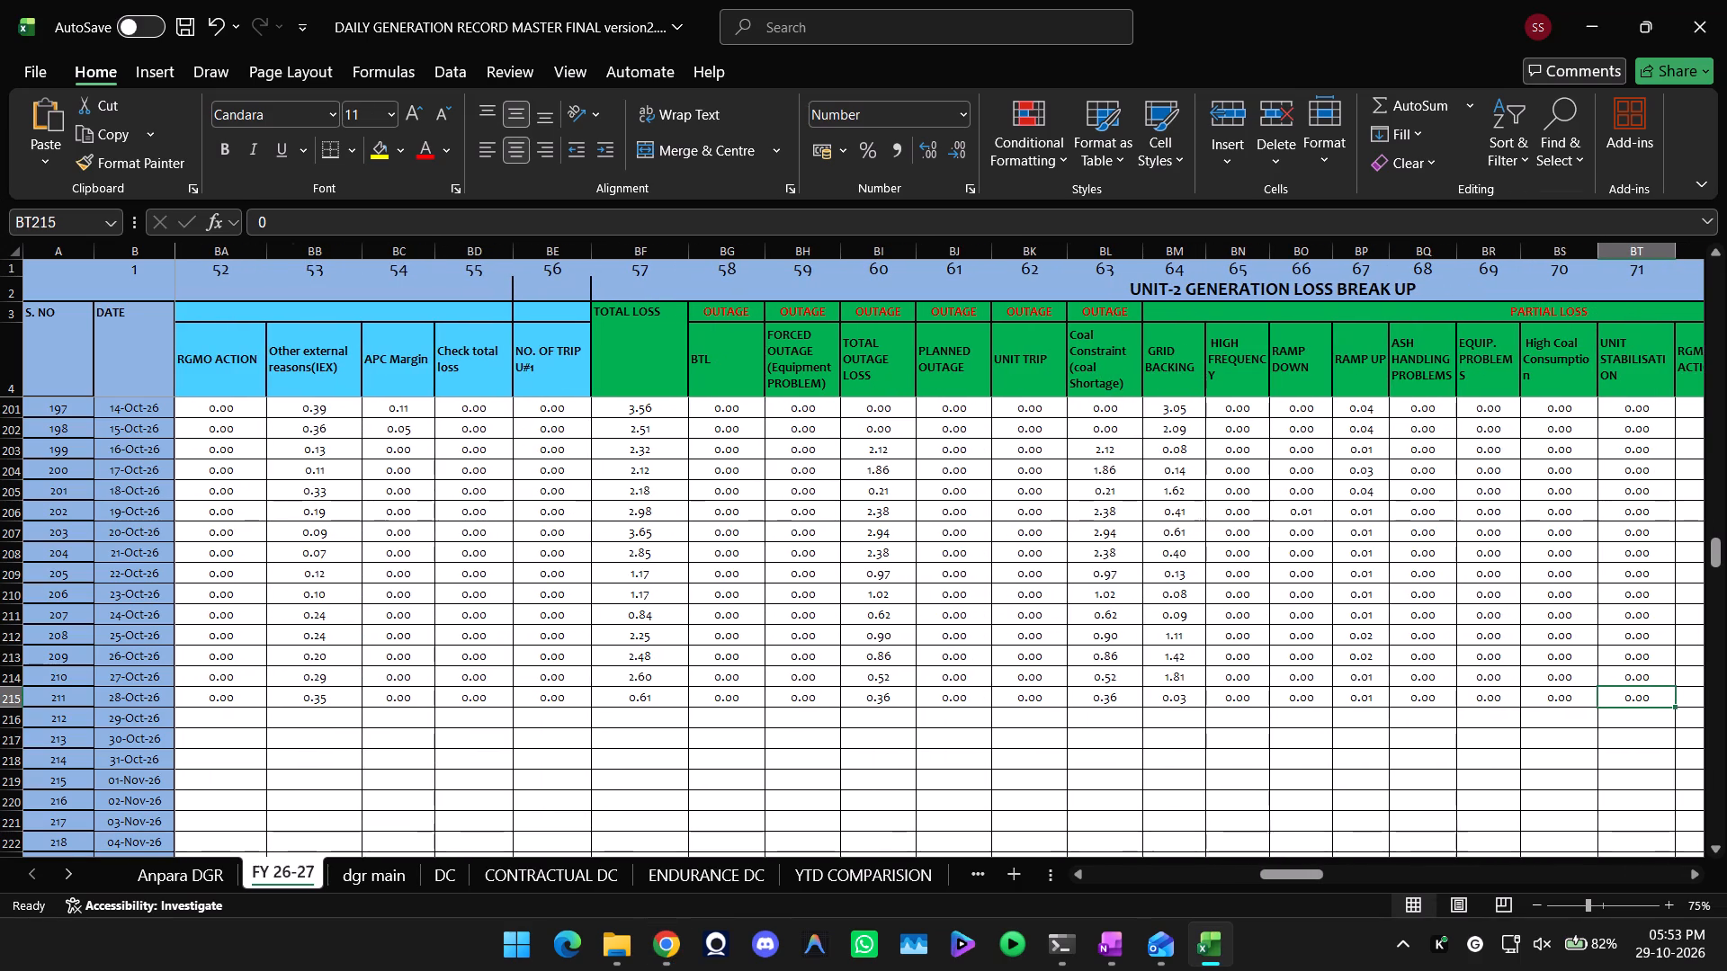
key(Tab)
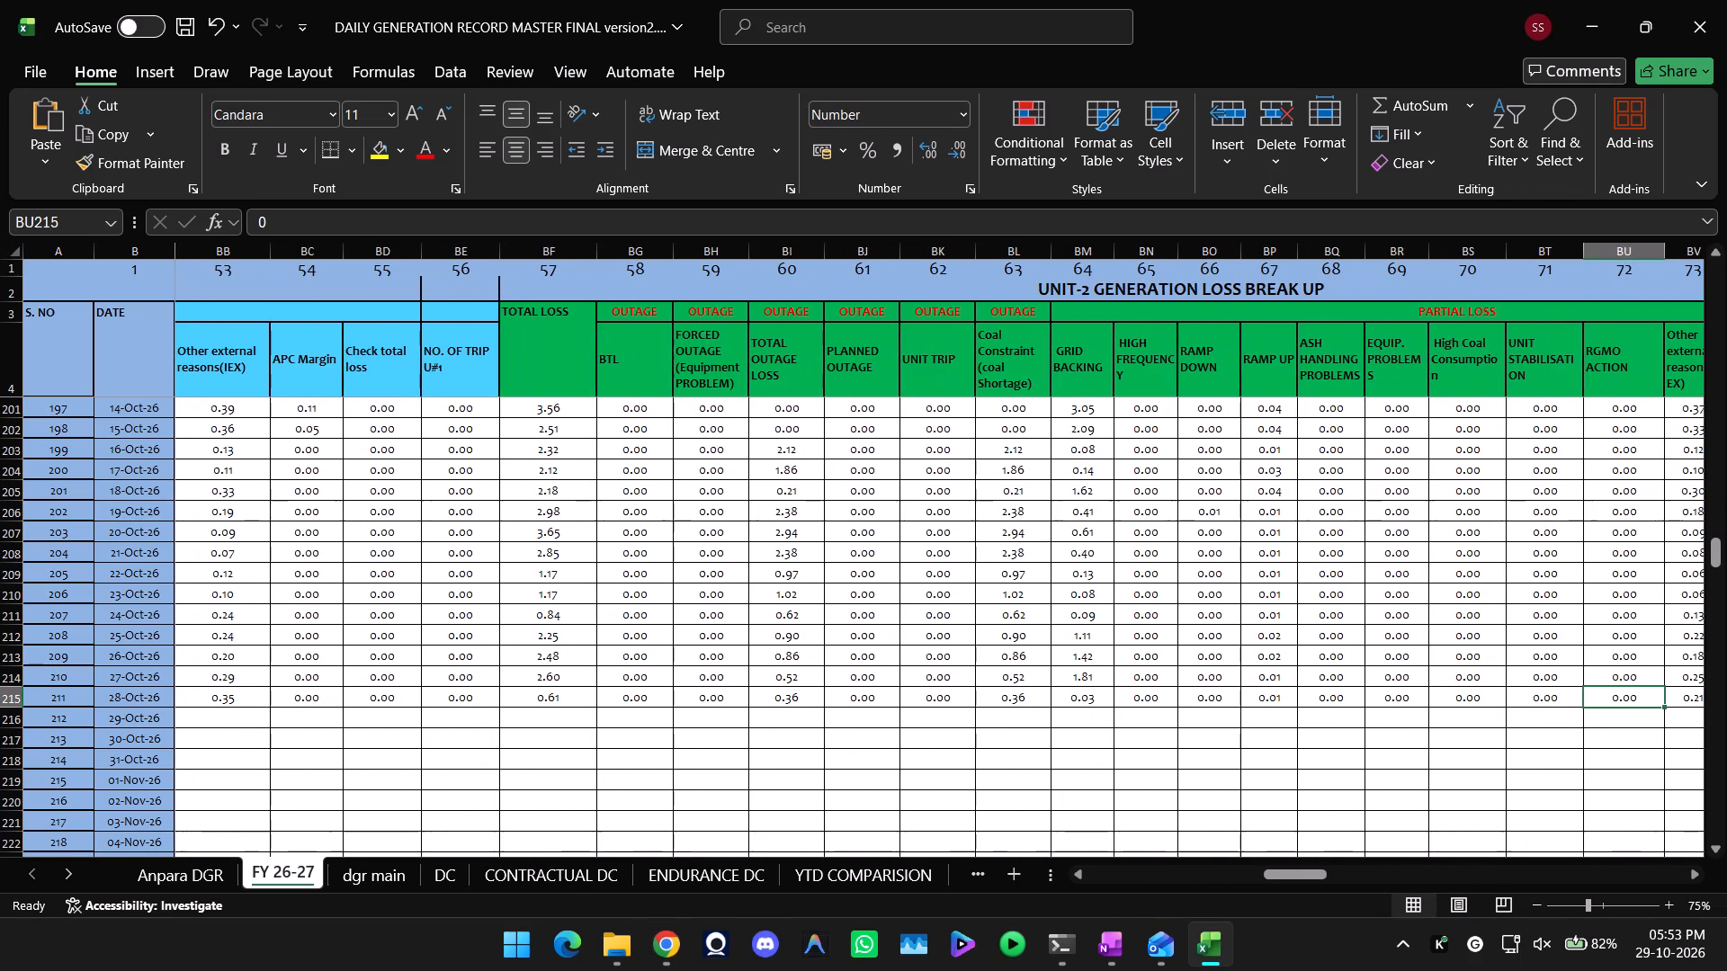
key(Tab)
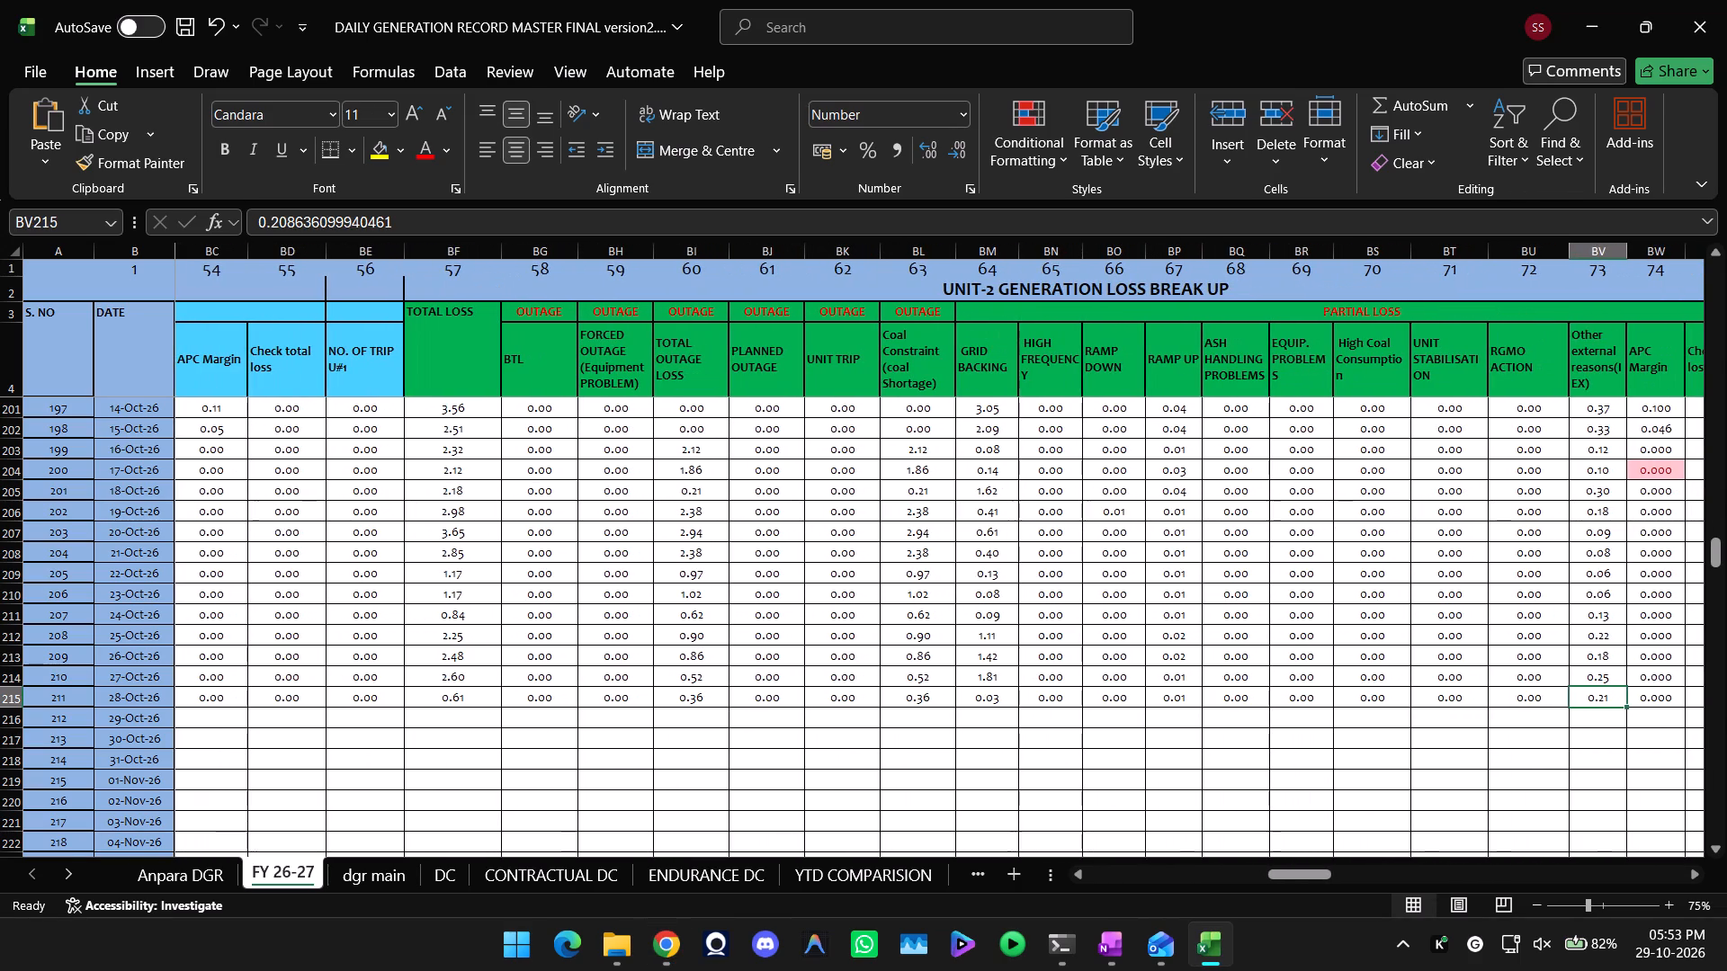
triple_click(1606, 698)
key(ctrl+a)
key(ctrl+c)
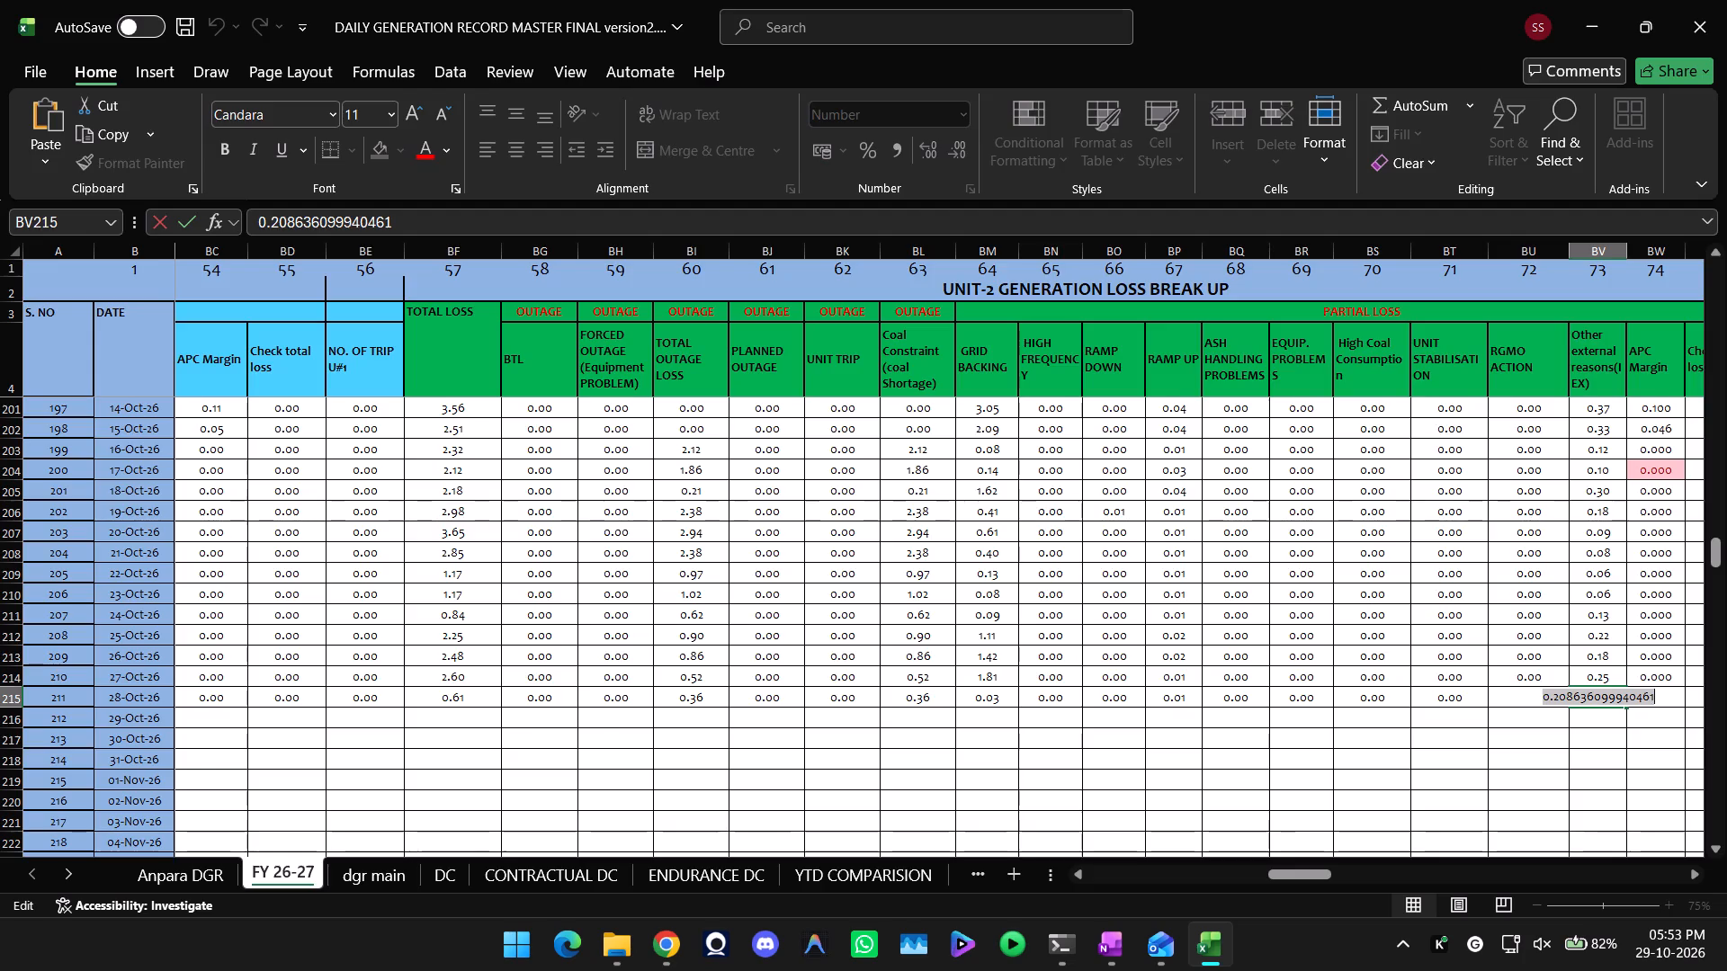
Fill the portal's Unit-2 High Coal Consumption, UNIT STABILISATION and RGMO ACTION fields with the 27 Oct value 0.
key(alt+Tab)
scroll(1245, 717, down, 2)
click(1191, 648)
double_click(1190, 752)
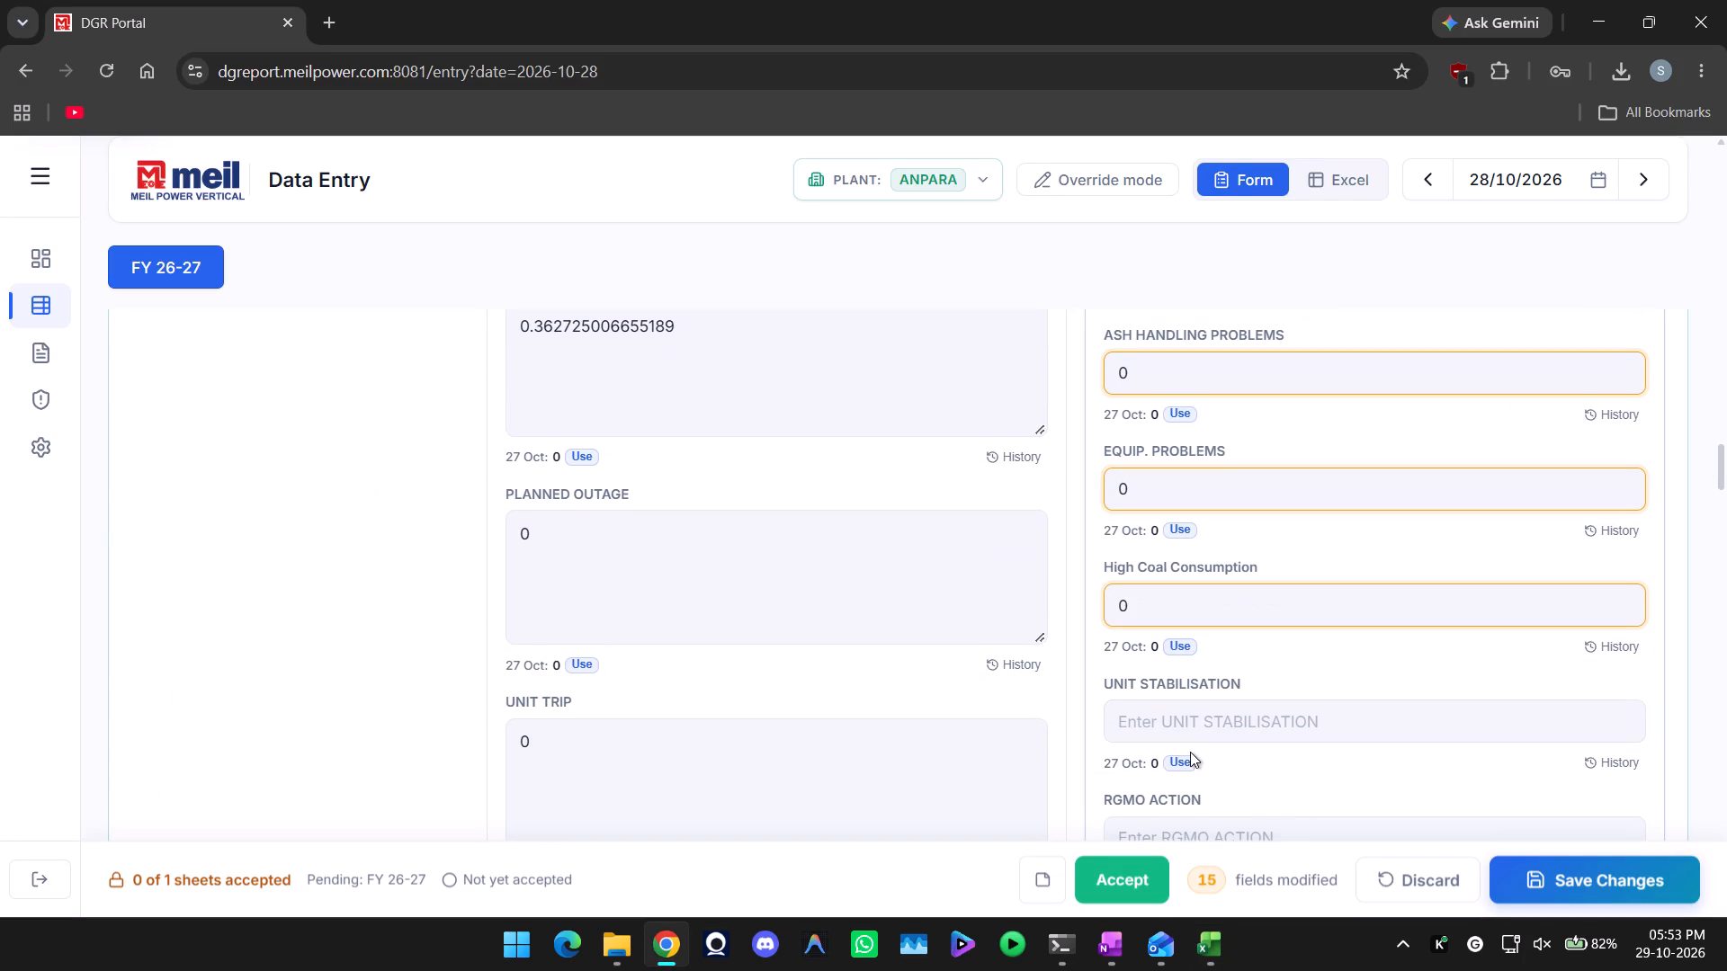
scroll(1206, 733, down, 2)
click(1189, 653)
Paste the copied value 0.208636099940461 into the portal's Unit-2 Other external reasons(IEX) field.
click(1203, 730)
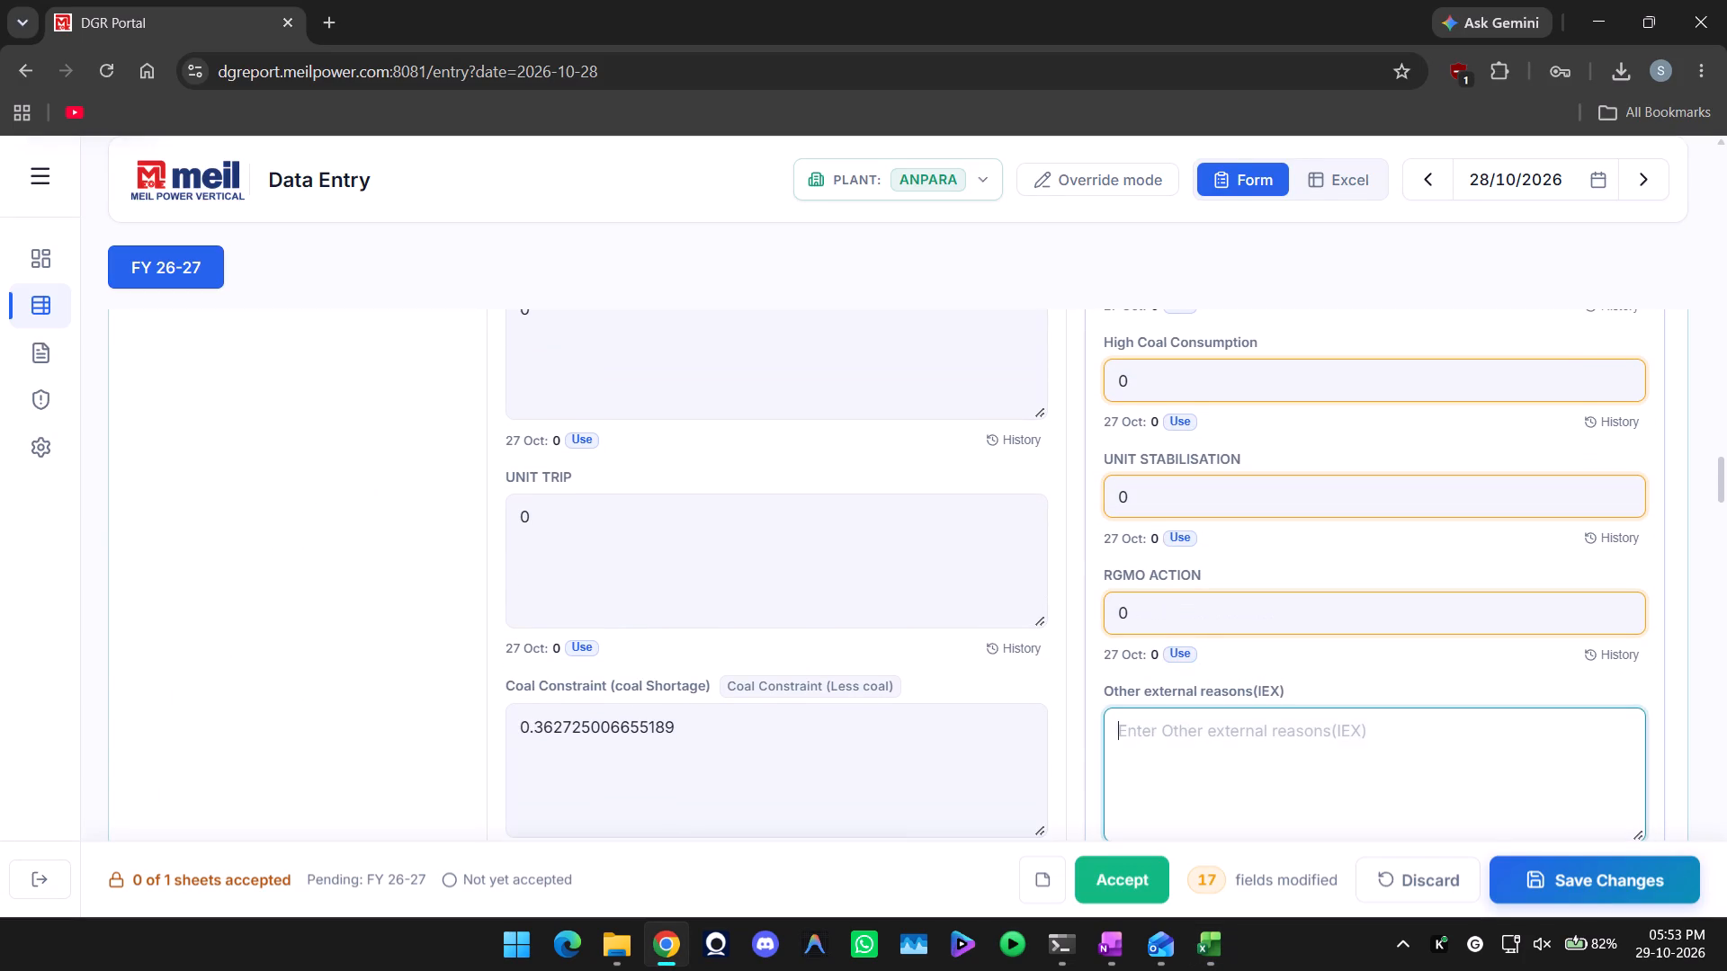
key(ctrl+v)
Copy the 28-Oct-26 Unit-2 APC Margin value 0.000 from Excel into the portal's APC Margin field.
key(alt+Tab)
key(Tab)
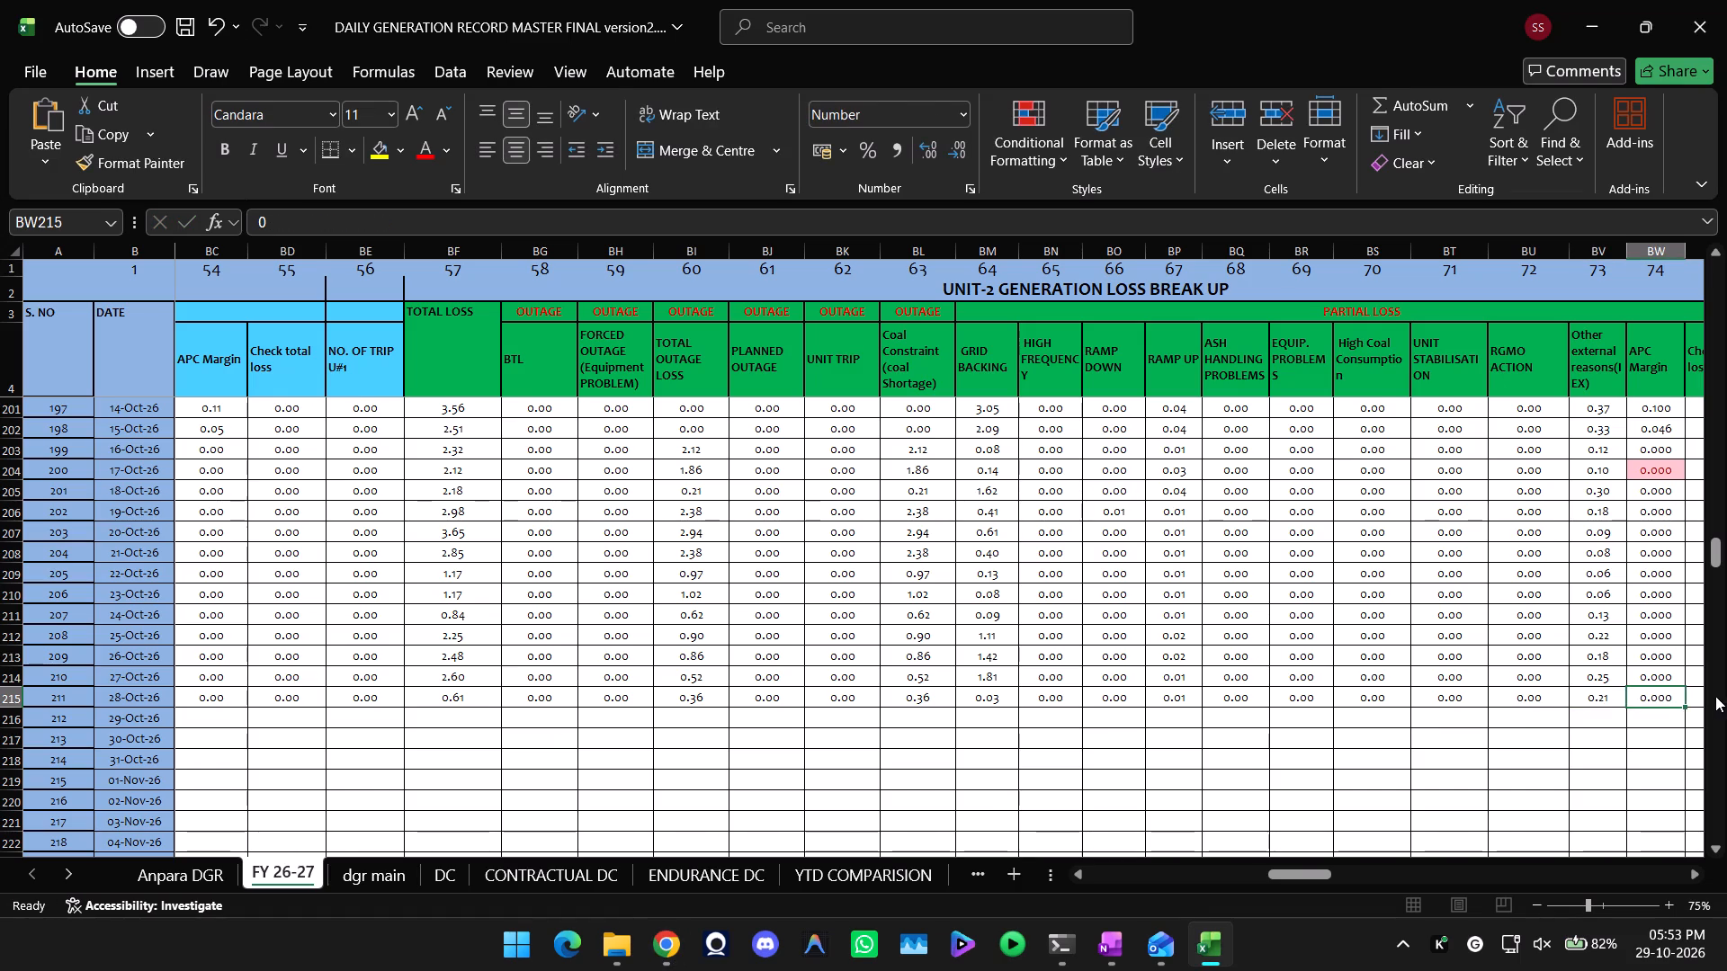
key(alt+Tab)
scroll(1393, 664, down, 2)
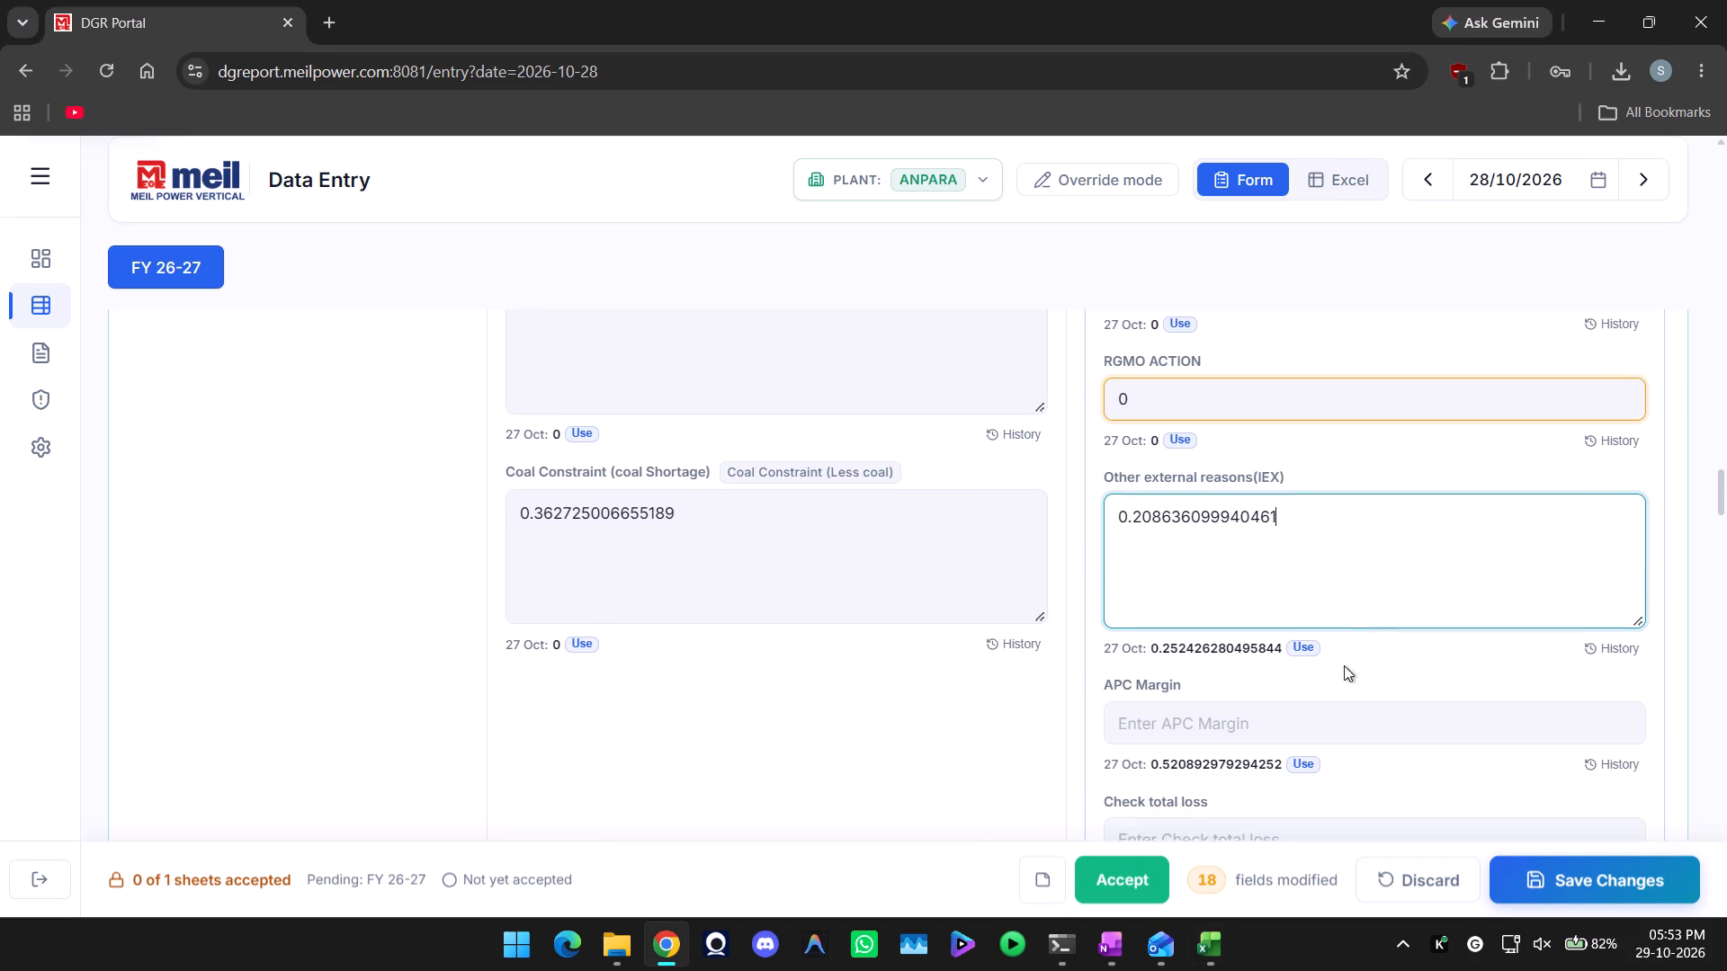
key(alt+Tab)
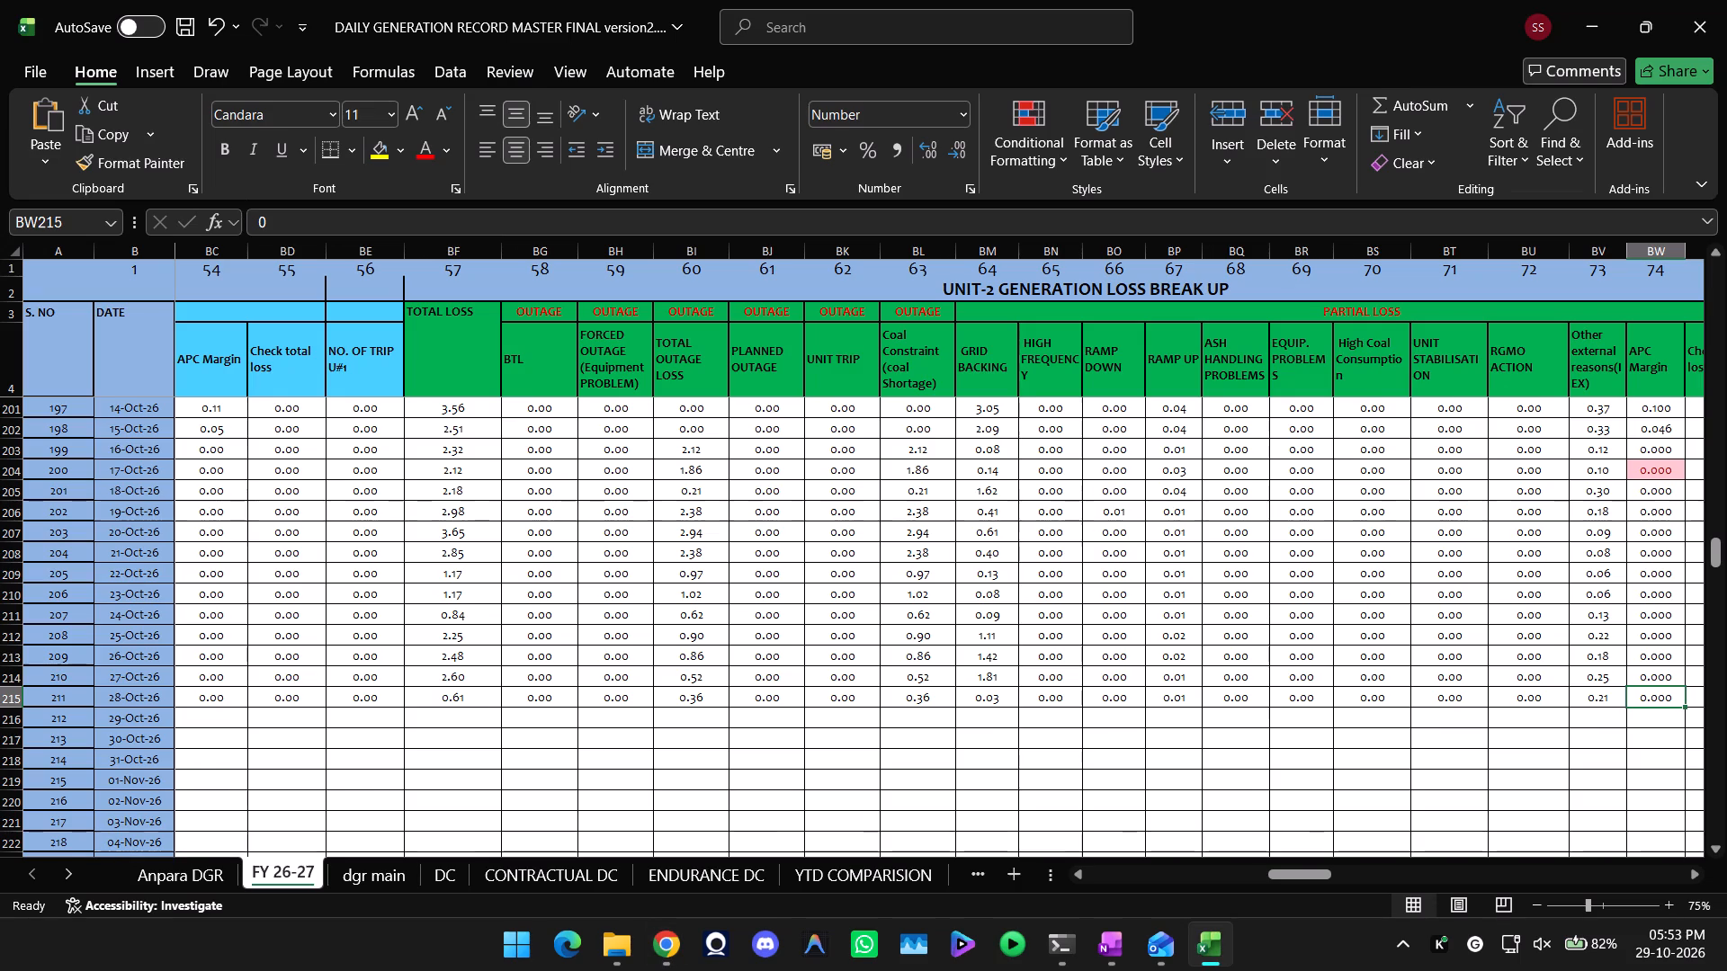
drag(1307, 879, 1337, 871)
key(ctrl+c)
key(alt+Tab)
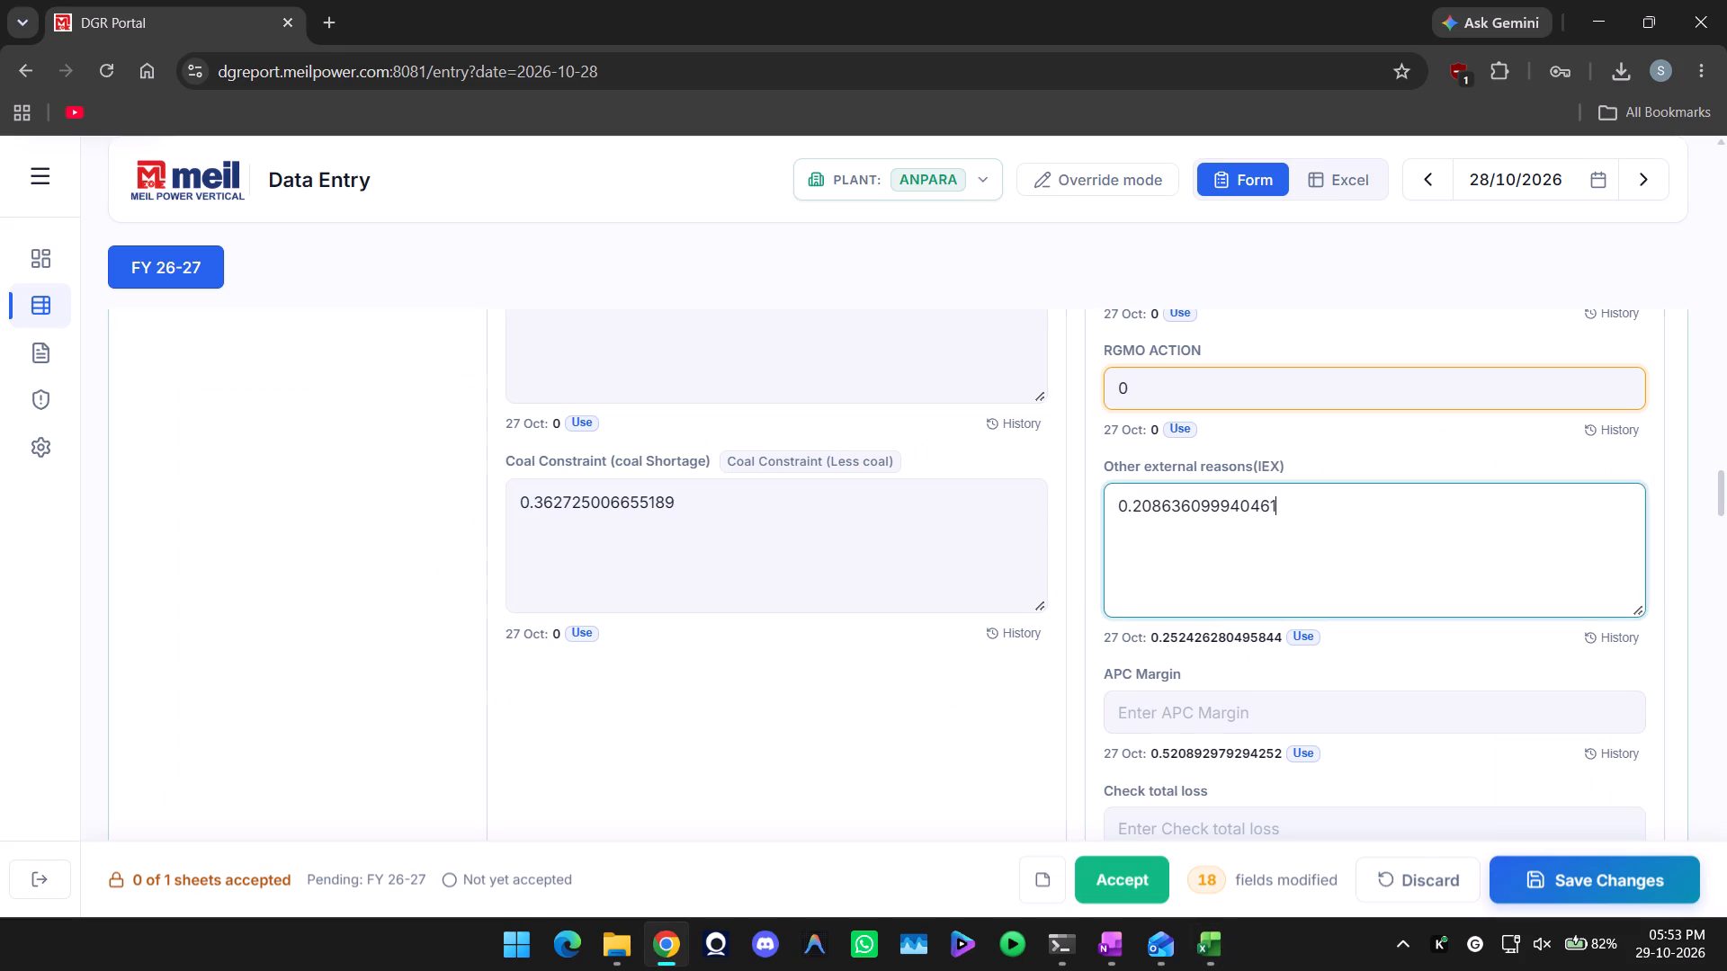
click(1177, 719)
key(ctrl+v)
Copy the 28-Oct-26 Unit-2 Check total loss value 0.00 from Excel into the portal's Check total loss field.
scroll(1301, 675, down, 1)
key(alt+Tab)
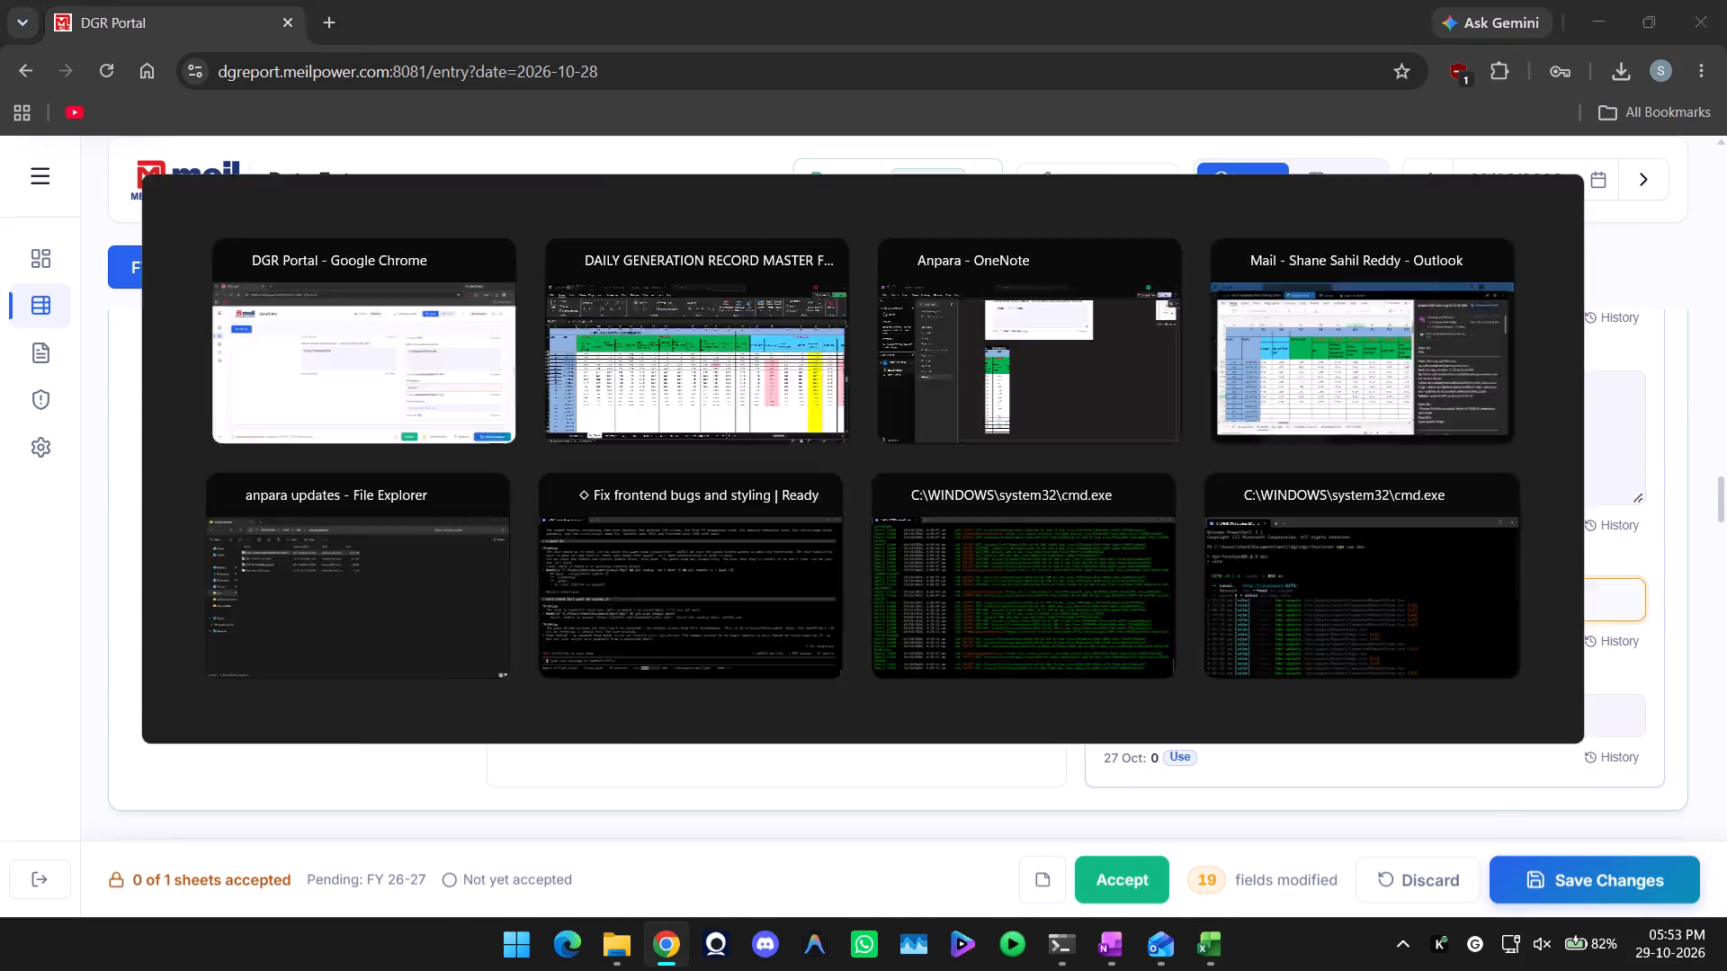
key(Tab)
key(ctrl+c)
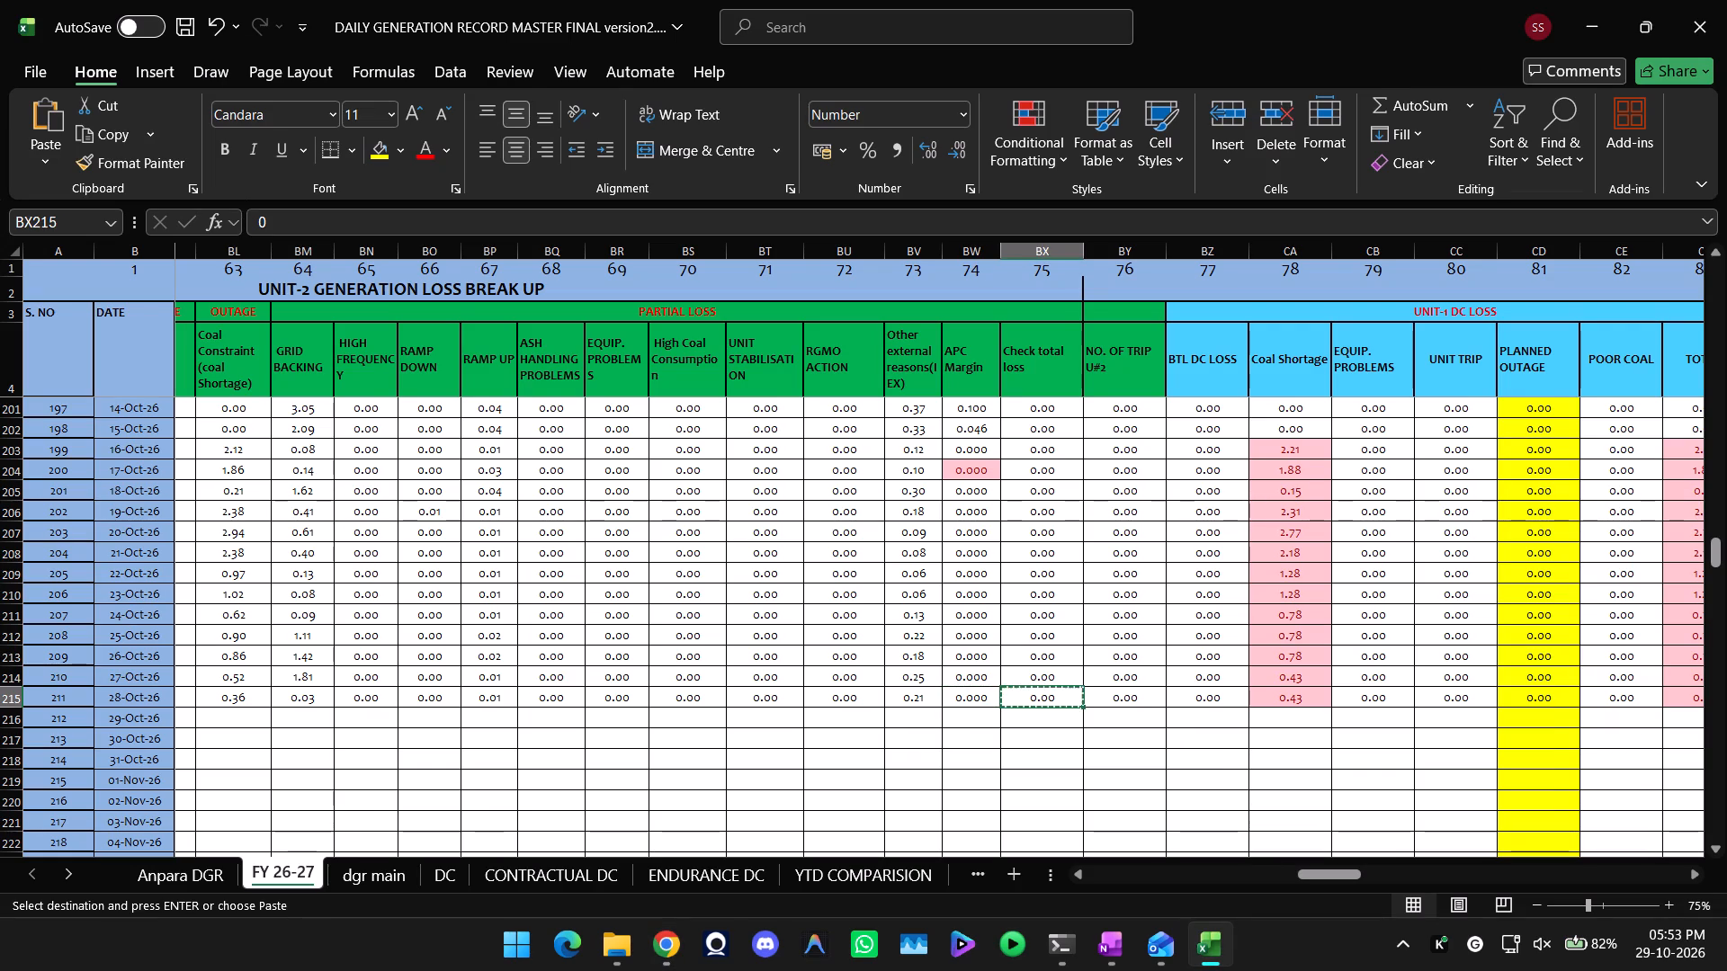
key(alt+Tab)
click(1167, 716)
key(ctrl+v)
Copy the 28-Oct-26 NO. OF TRIP U#2 value 0.00 from Excel into the portal and save the changes.
key(alt+Tab)
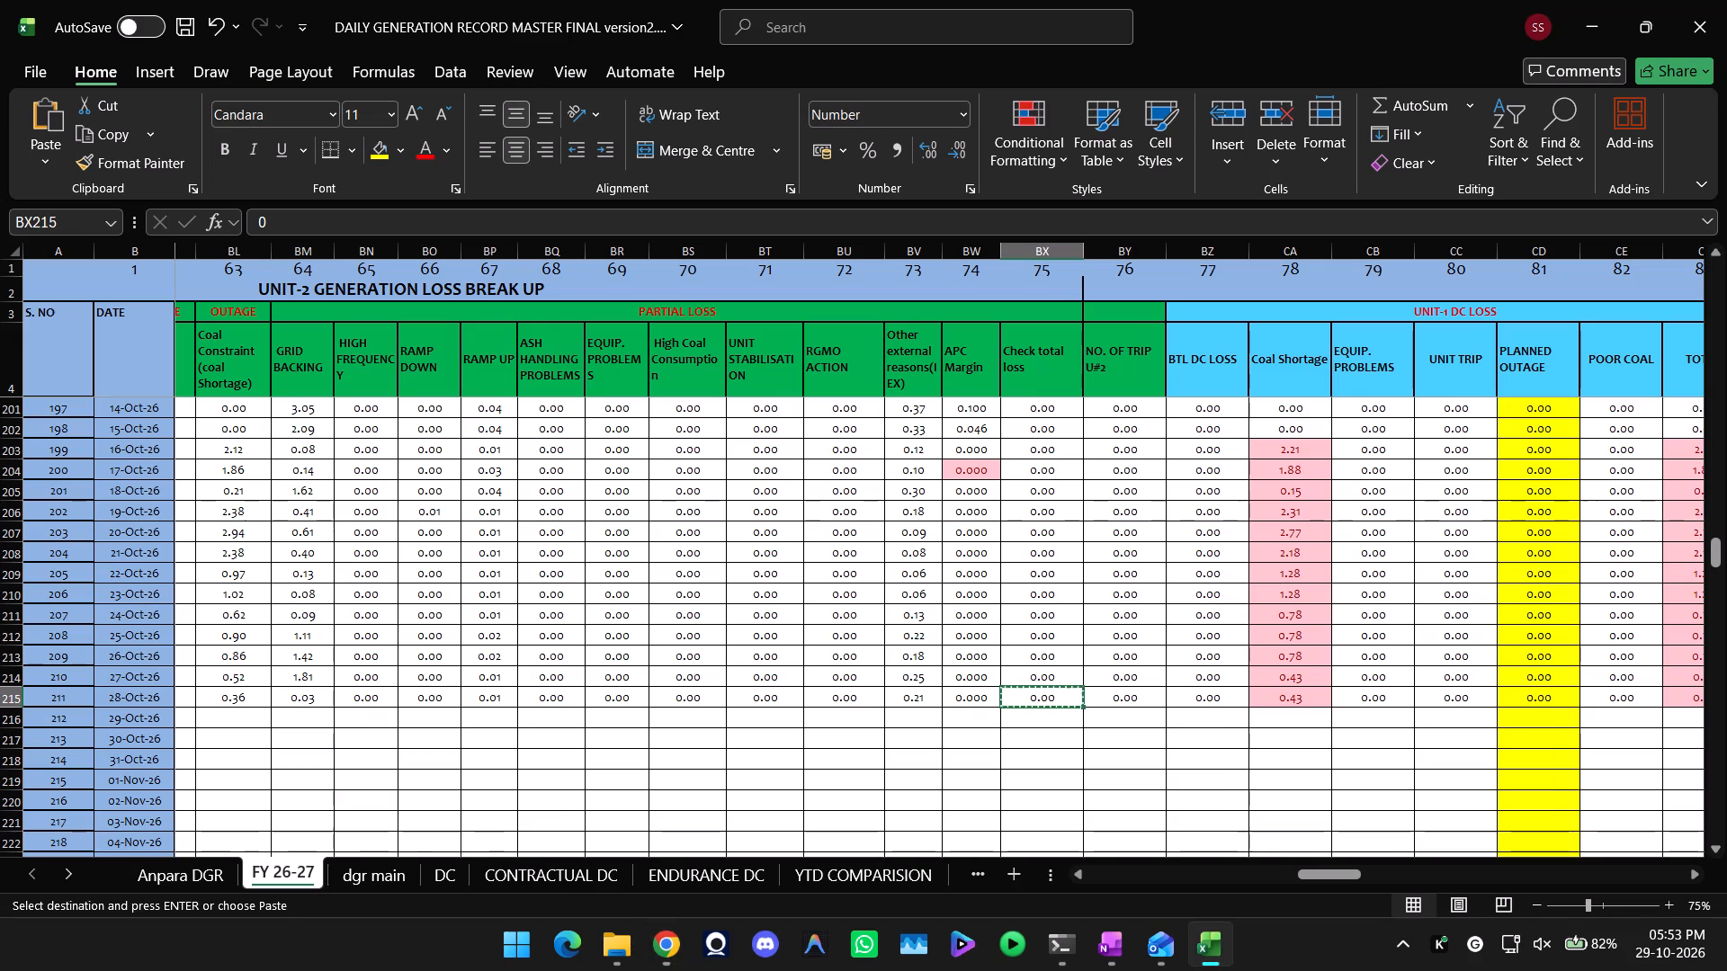
key(Tab)
key(ctrl+c)
key(alt+Tab)
key(Tab)
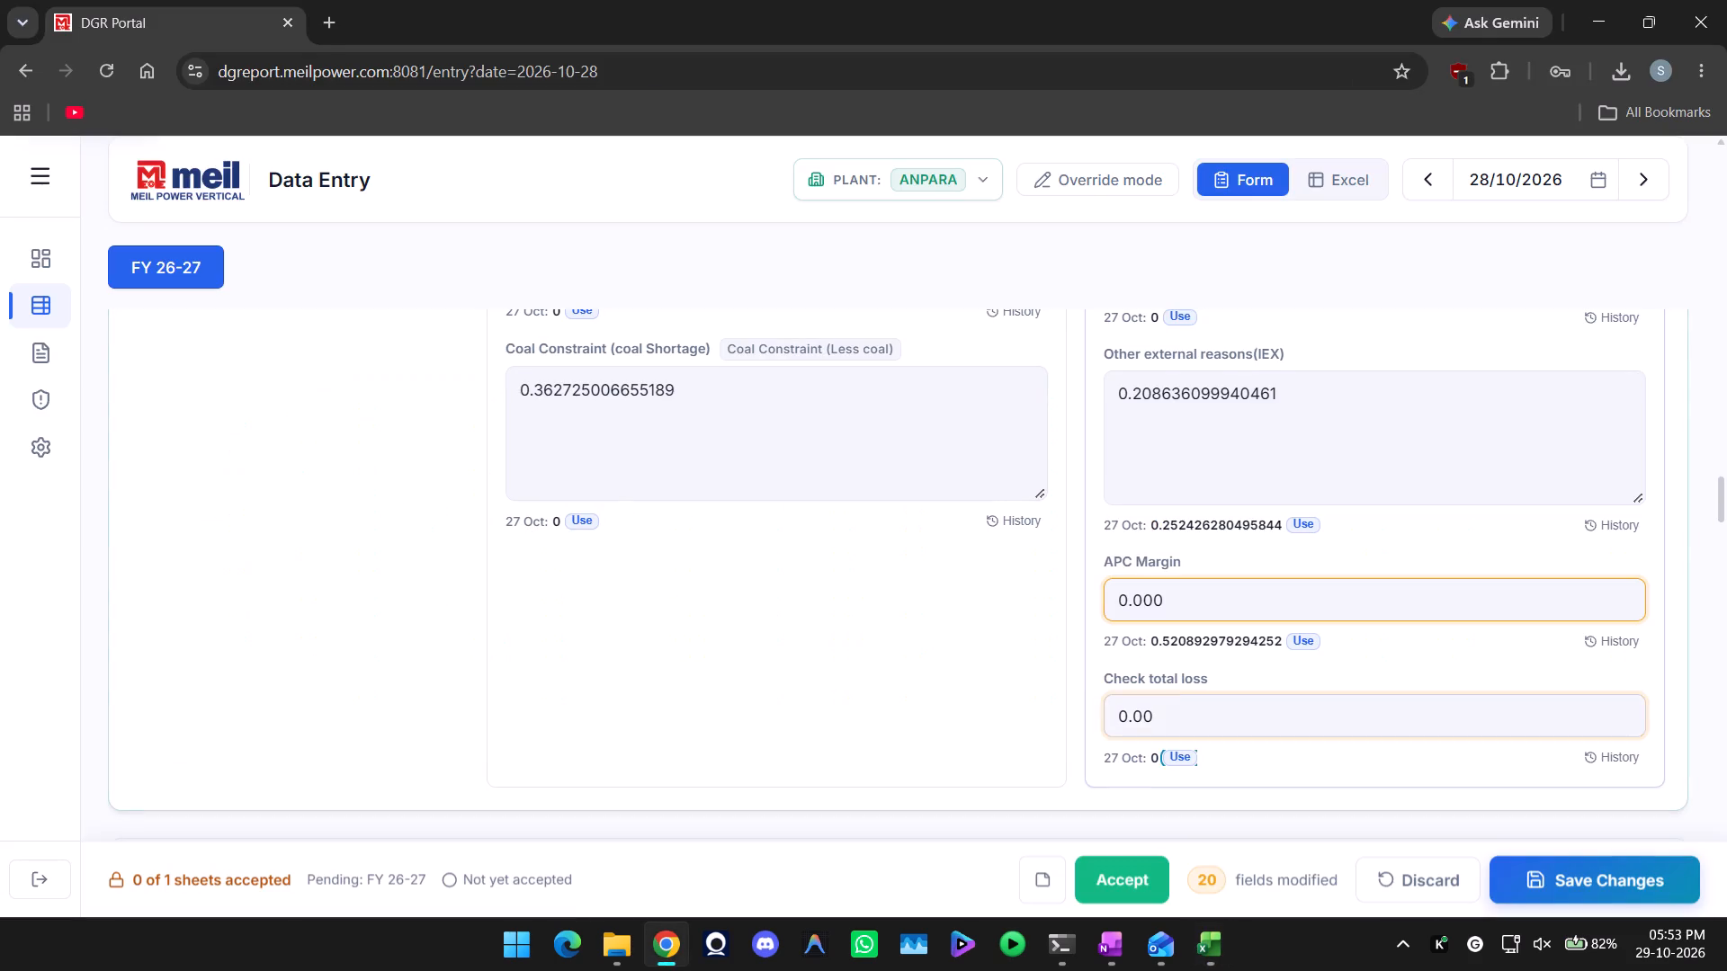
scroll(1293, 646, down, 2)
click(371, 735)
key(ctrl+v)
scroll(818, 599, down, 2)
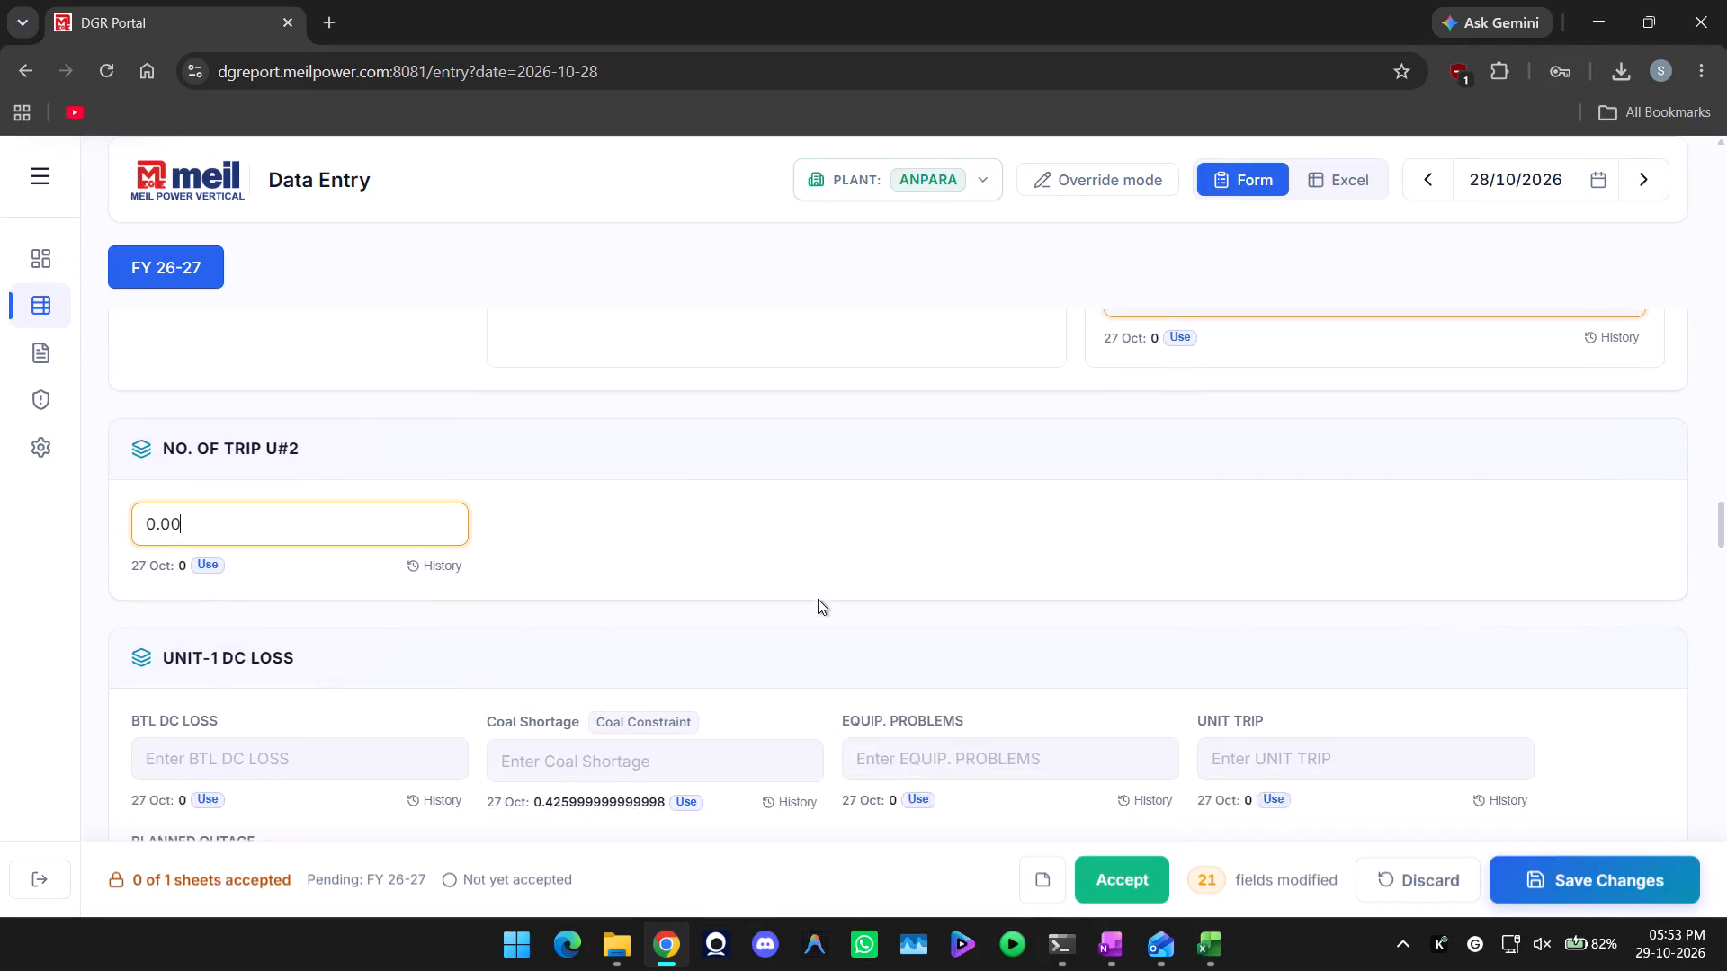
scroll(818, 599, down, 1)
key(alt+Tab)
key(alt+Tab)
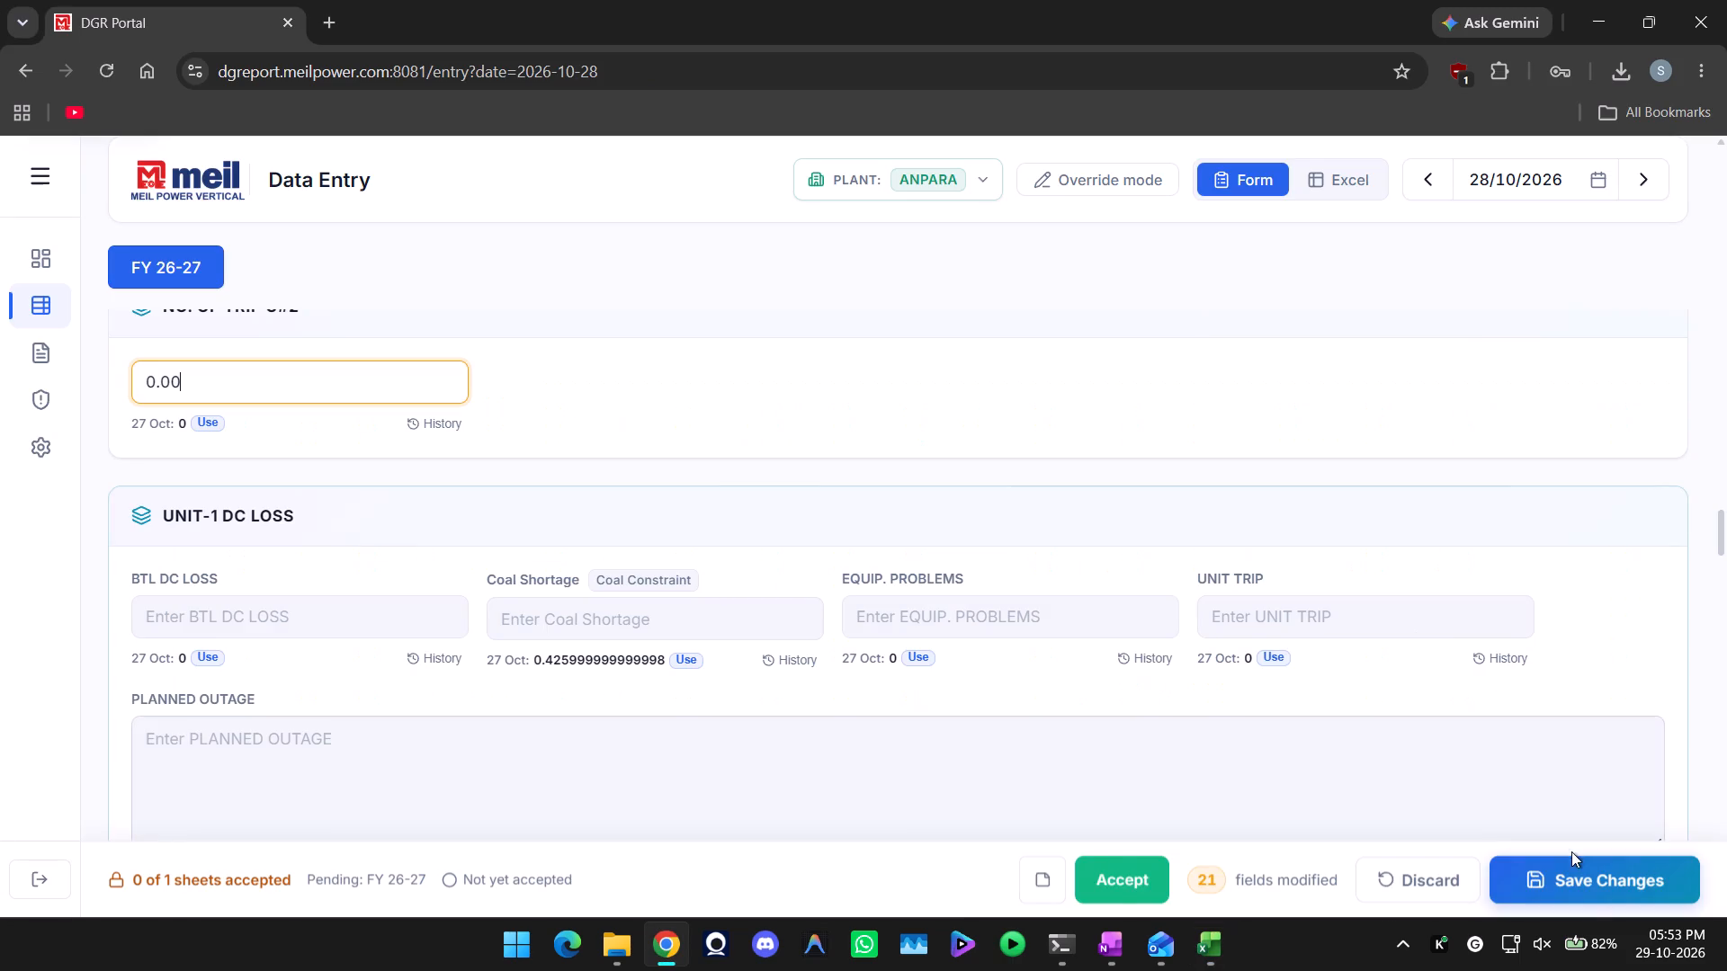
click(1579, 888)
Check Excel's 28-Oct-26 Unit-1 BTL DC LOSS cell and fill the portal's matching field with the 27 Oct value 0.
key(alt+Tab)
key(Tab)
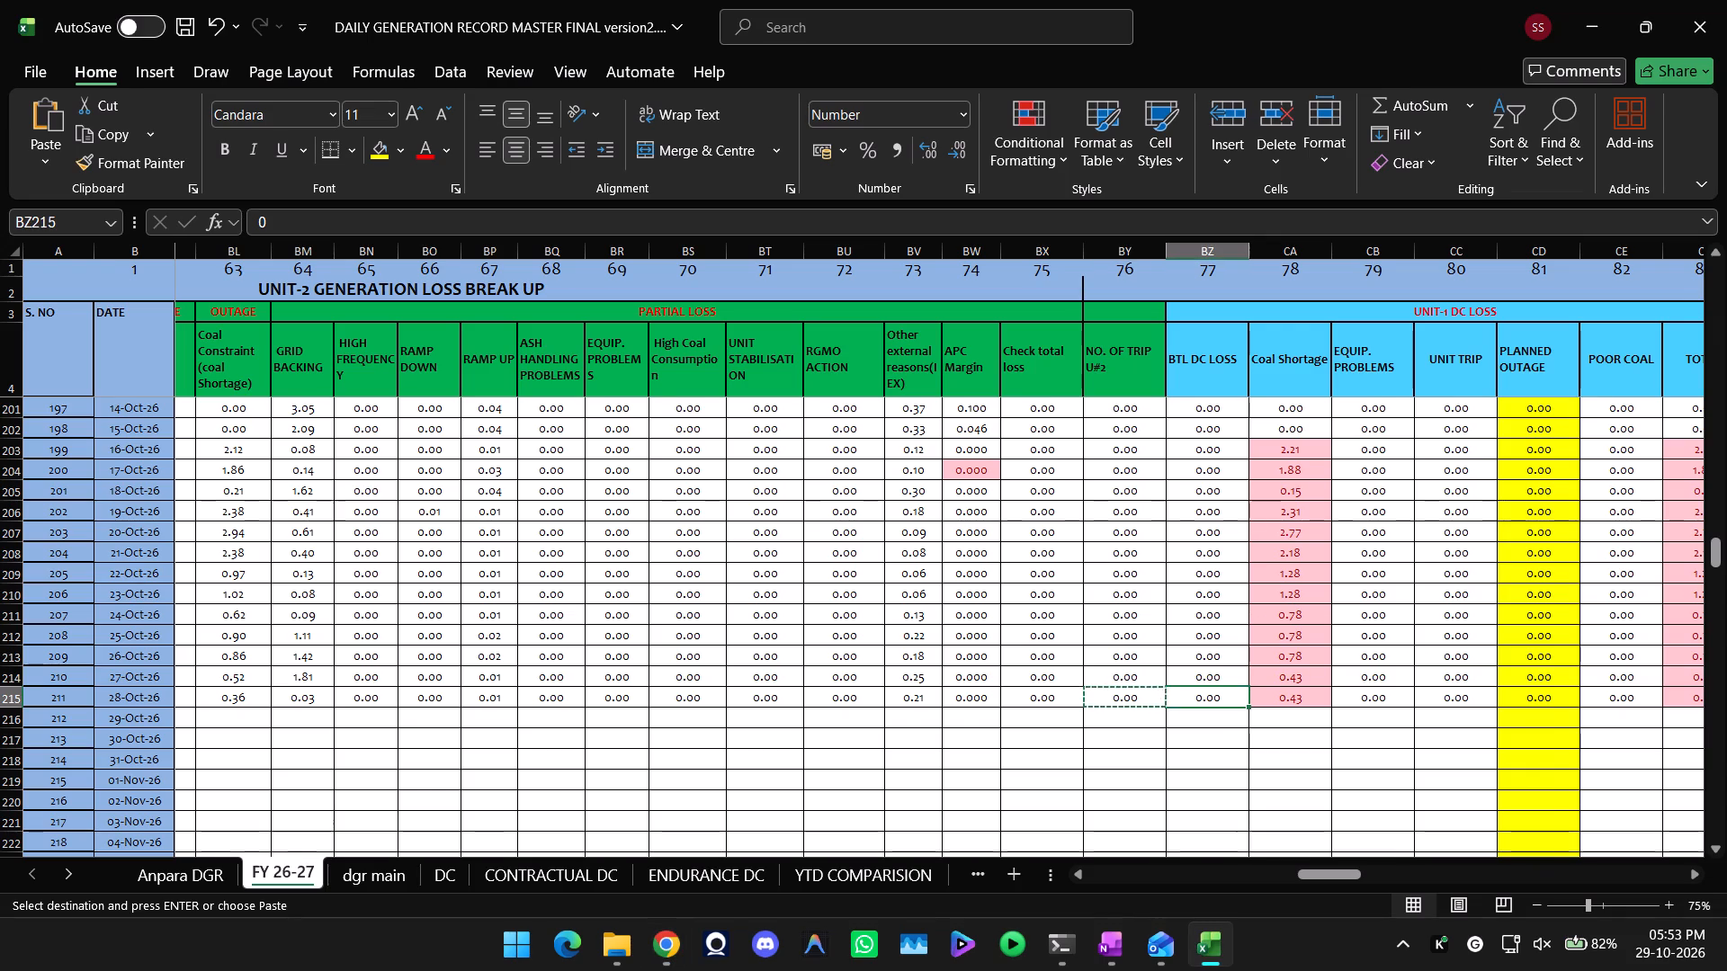
key(alt+Tab)
click(206, 655)
Copy the 28-Oct-26 Unit-1 DC loss Coal Shortage value 0.425999999999998 from Excel into the portal's Coal Shortage field.
key(alt+Tab)
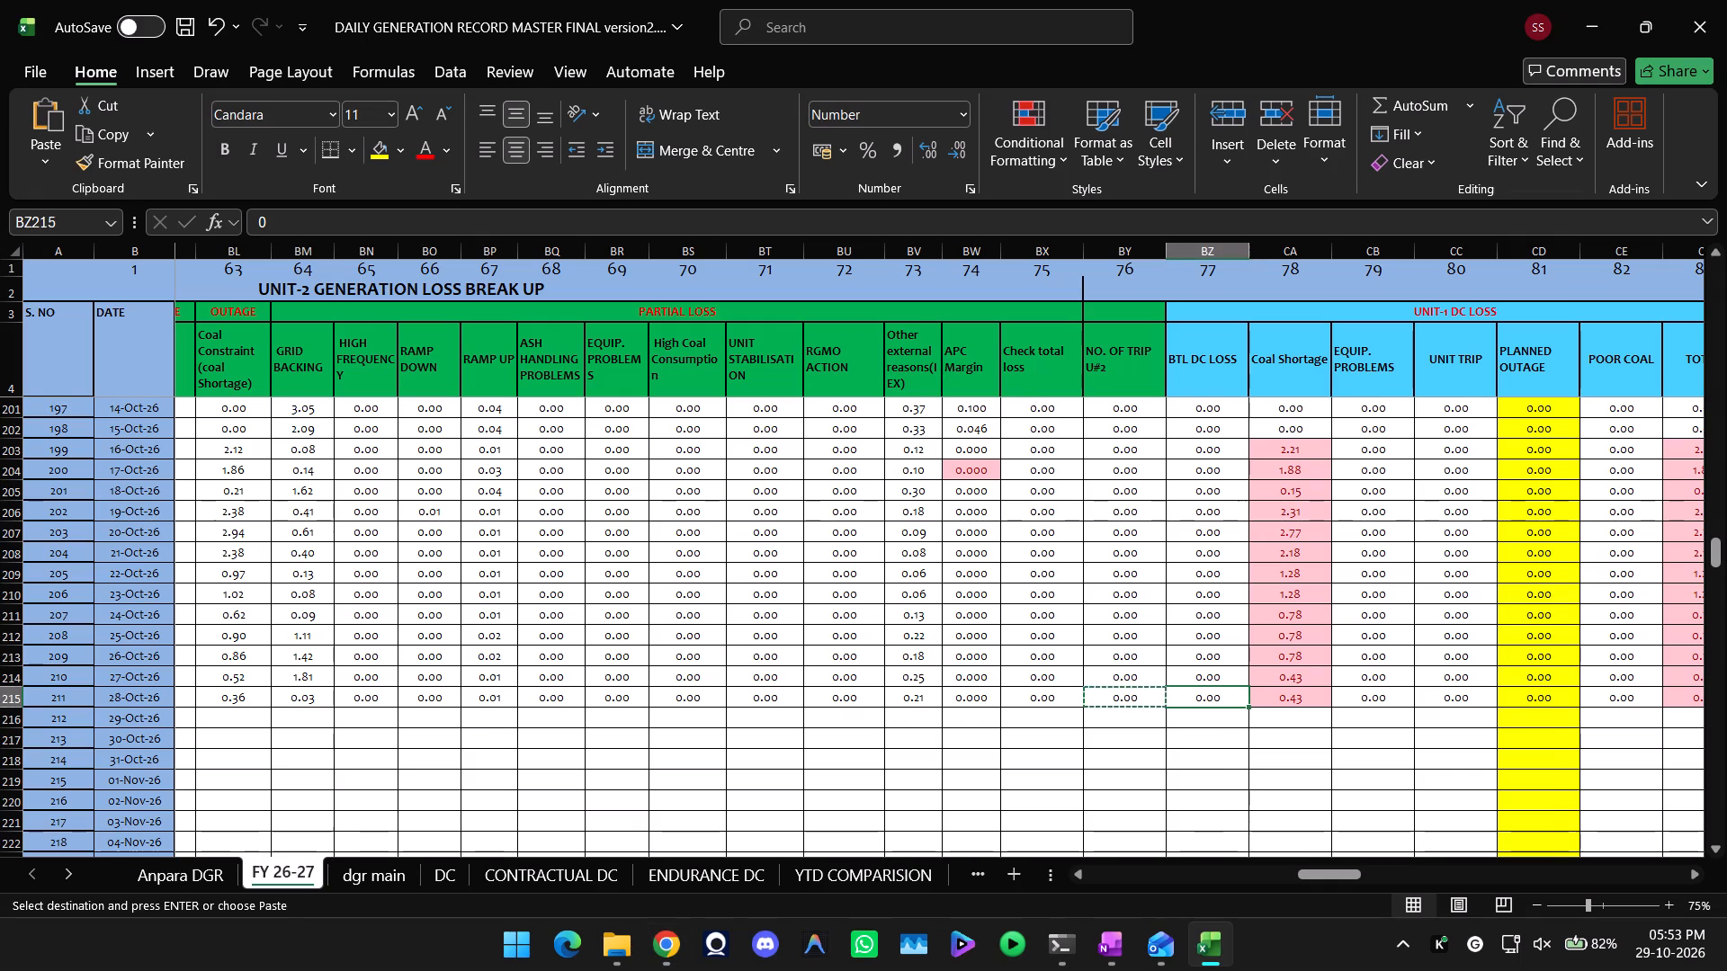
key(Tab)
key(alt+Tab)
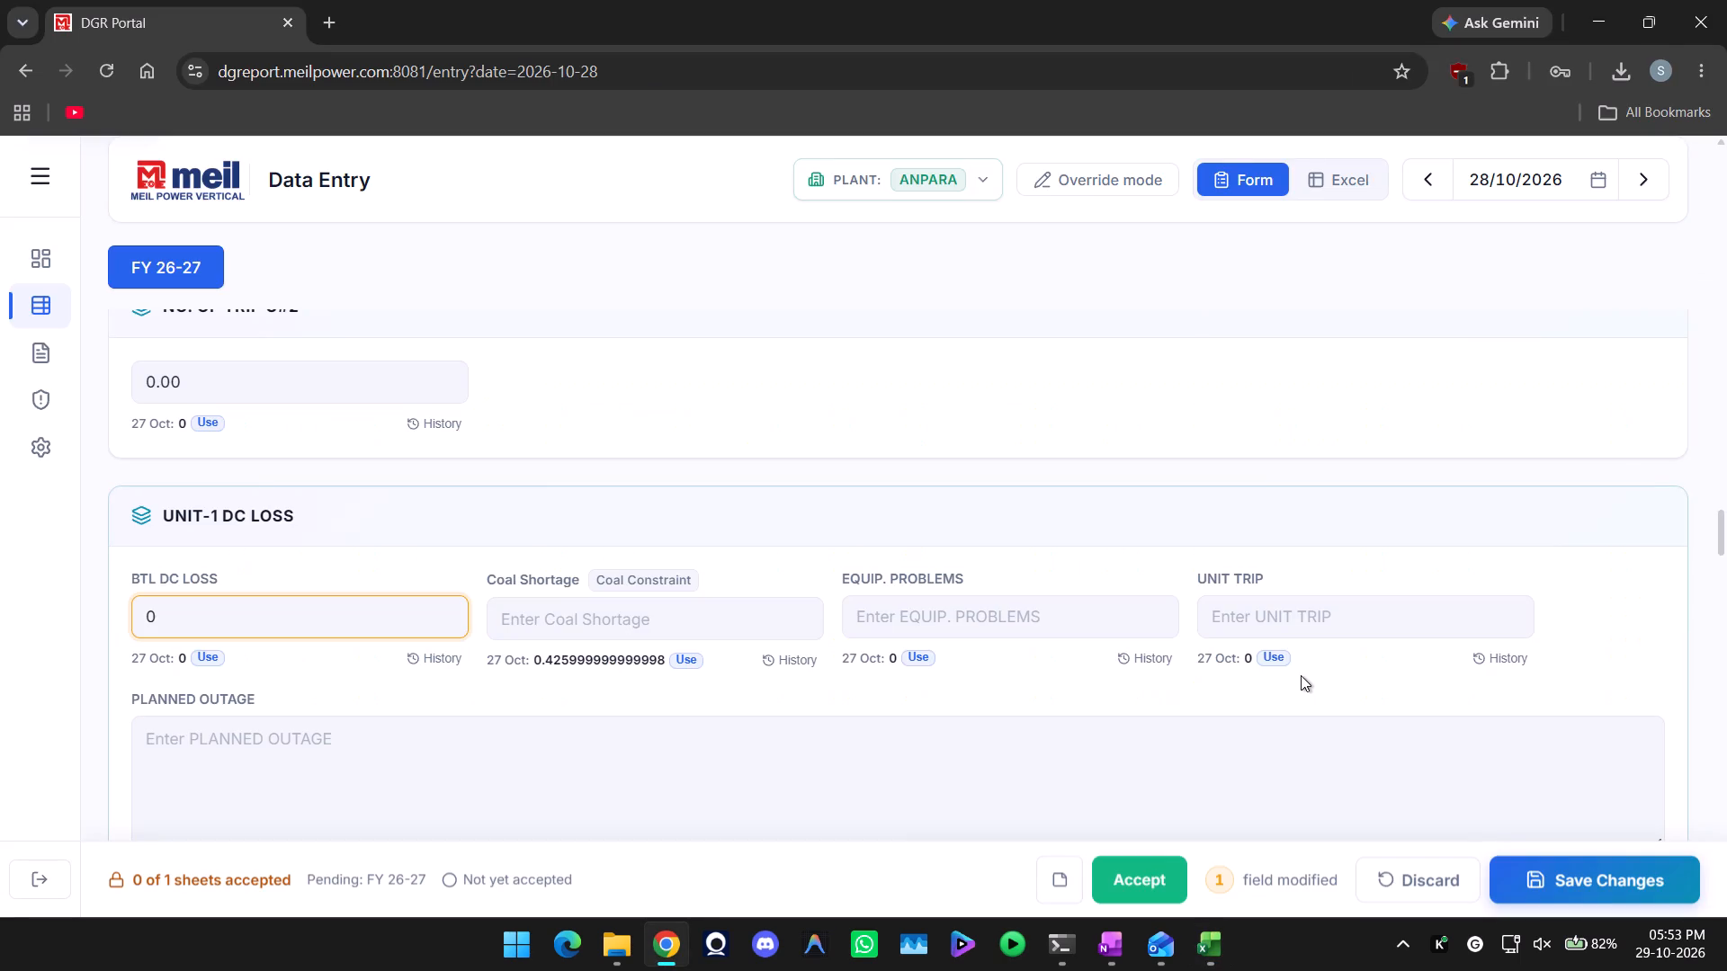
key(alt+Tab)
double_click(1298, 700)
key(ctrl+a)
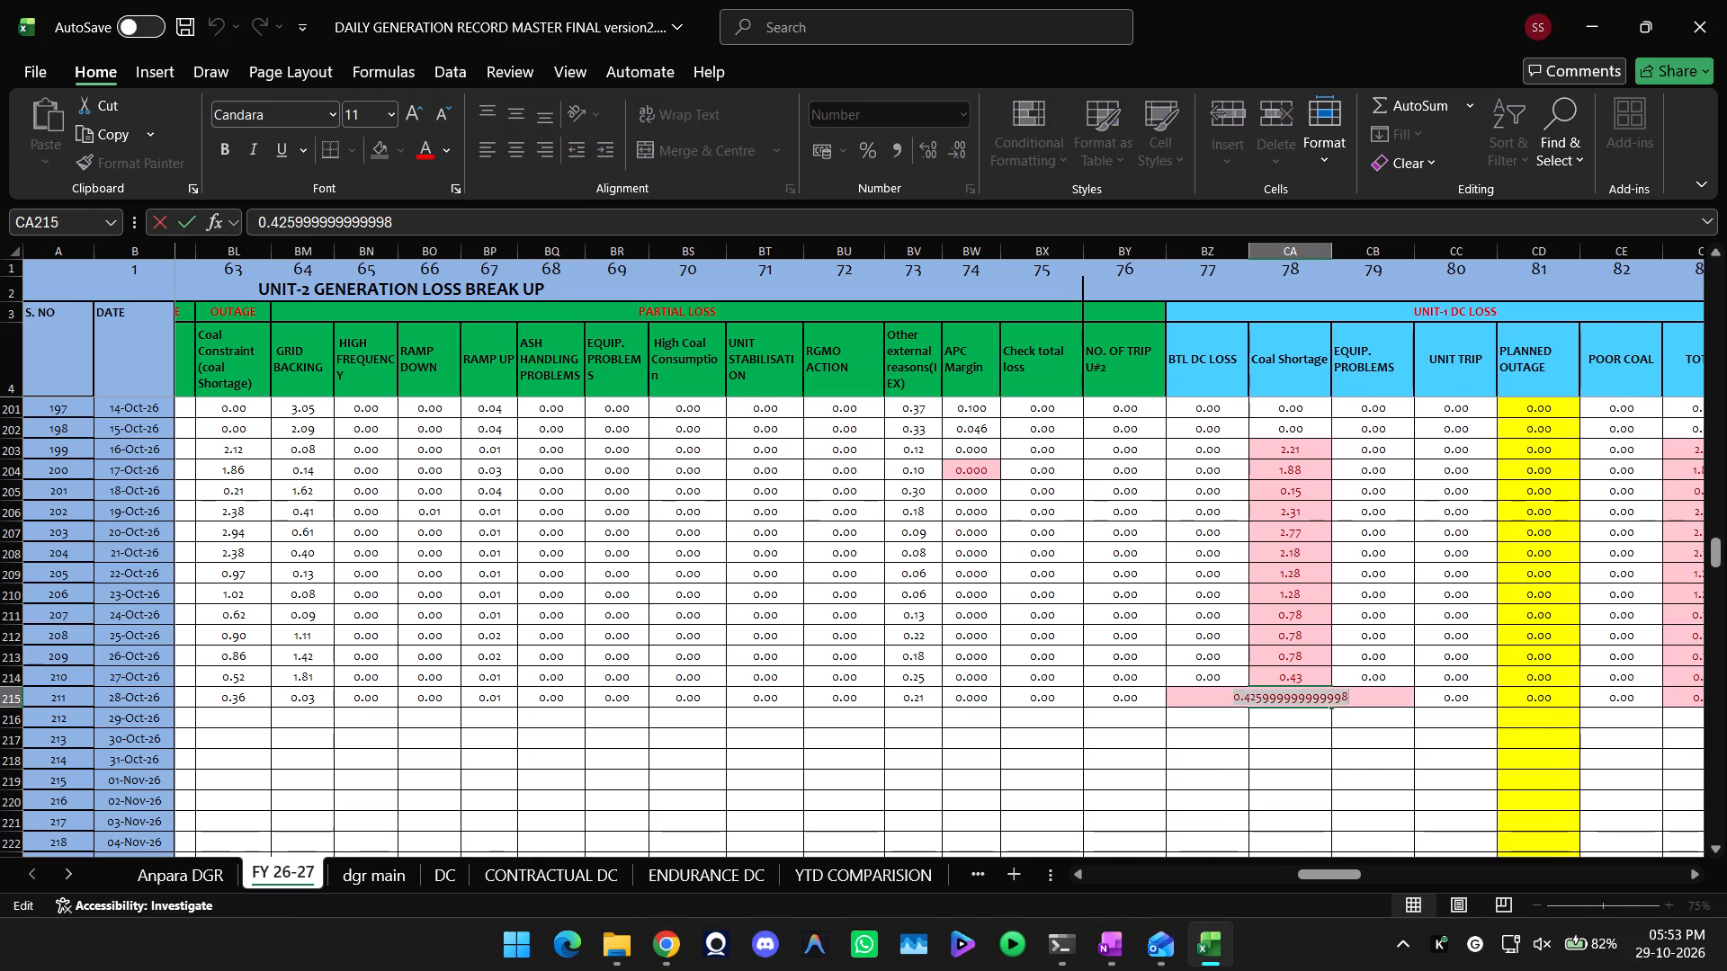
key(ctrl+c)
key(alt+Tab)
click(590, 616)
key(ctrl+v)
Check Excel's Unit-1 DC loss EQUIP. PROBLEMS and UNIT TRIP cells and fill both portal fields with the 27 Oct value 0.
key(alt+Tab)
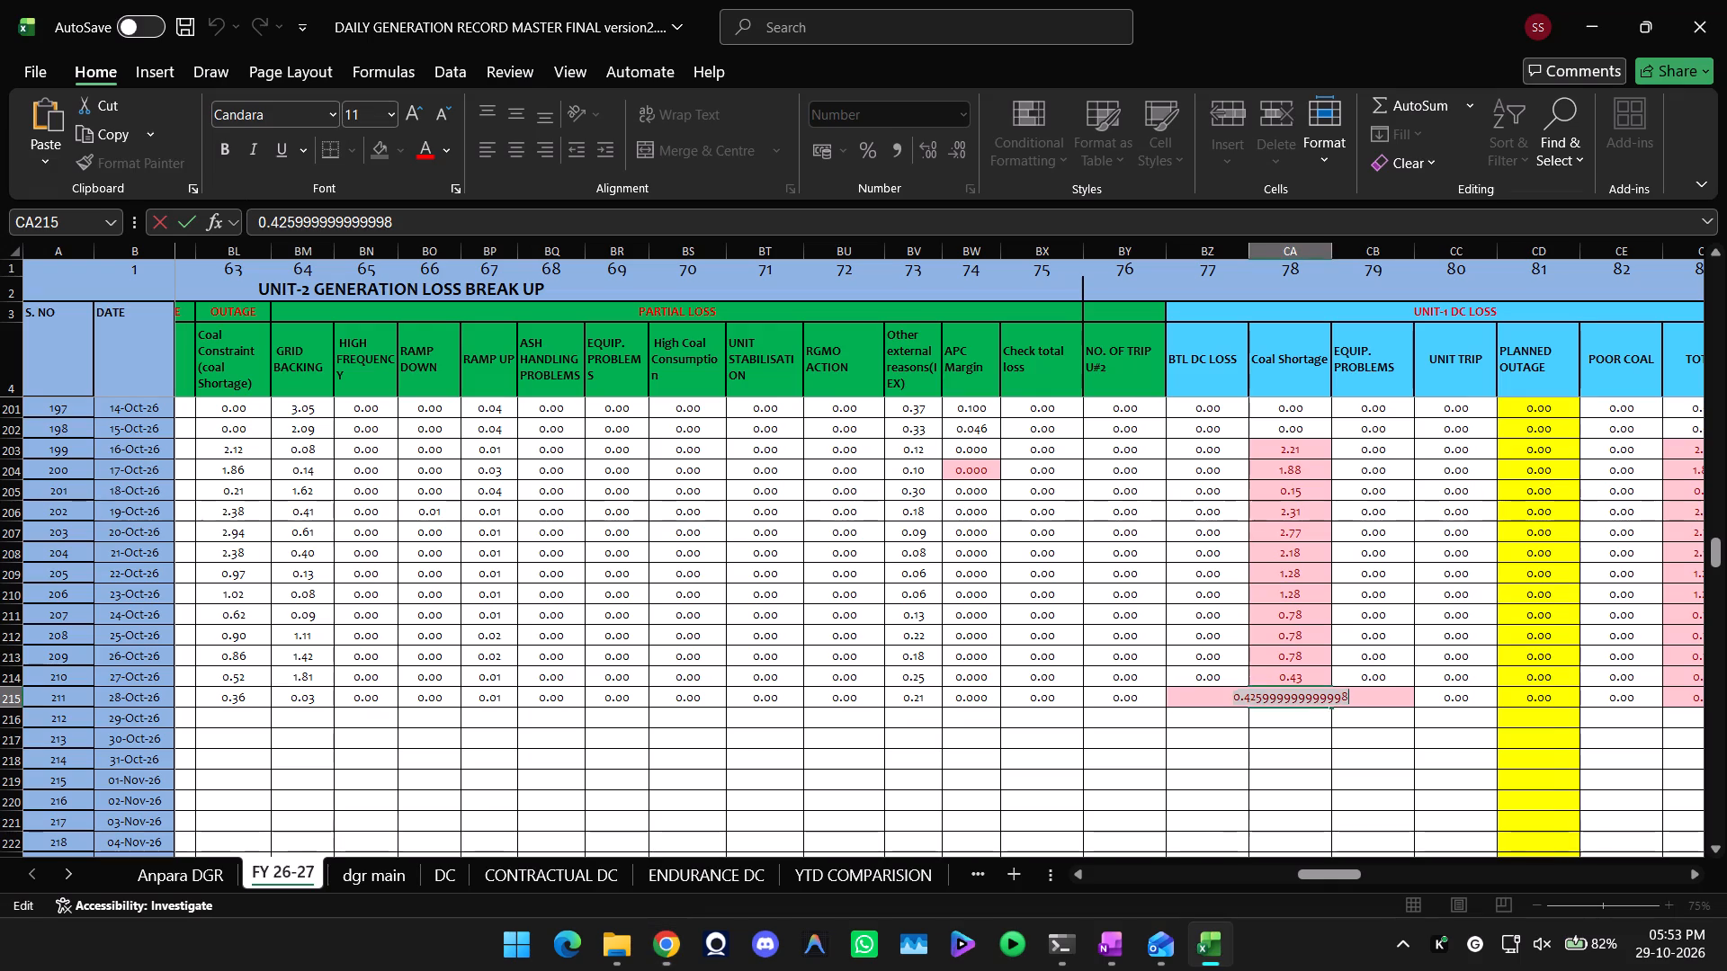
key(Tab)
key(alt+Tab)
click(931, 657)
key(alt+Tab)
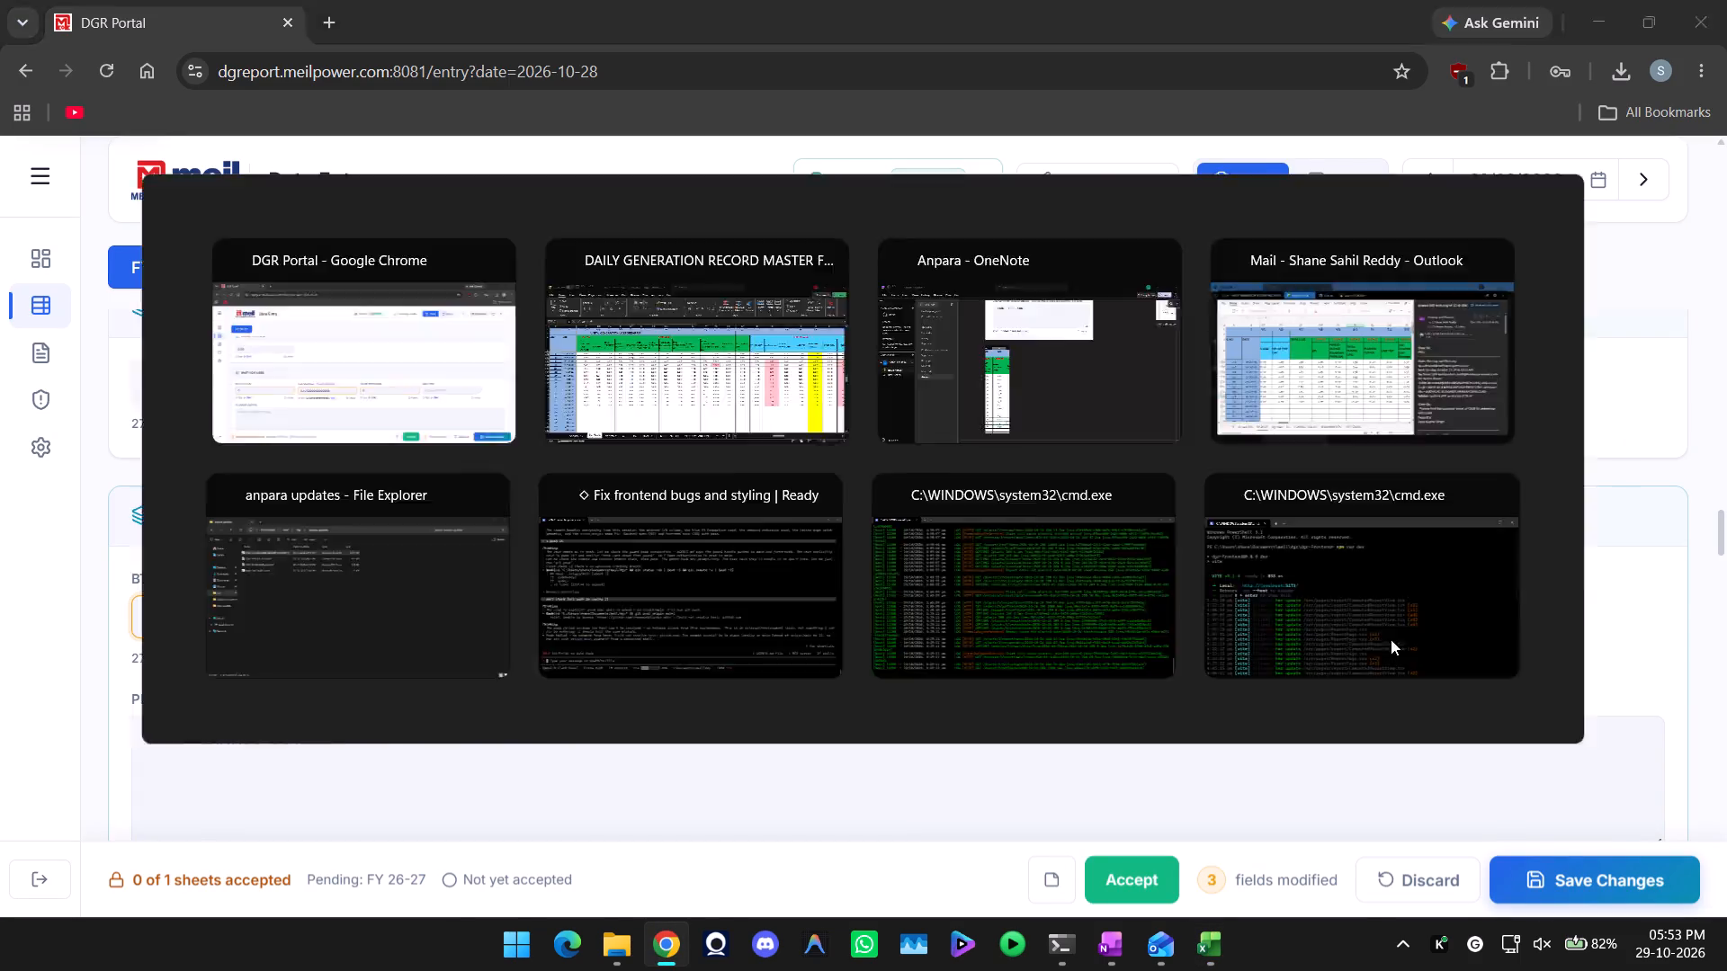
key(Tab)
key(alt+Tab)
click(1266, 655)
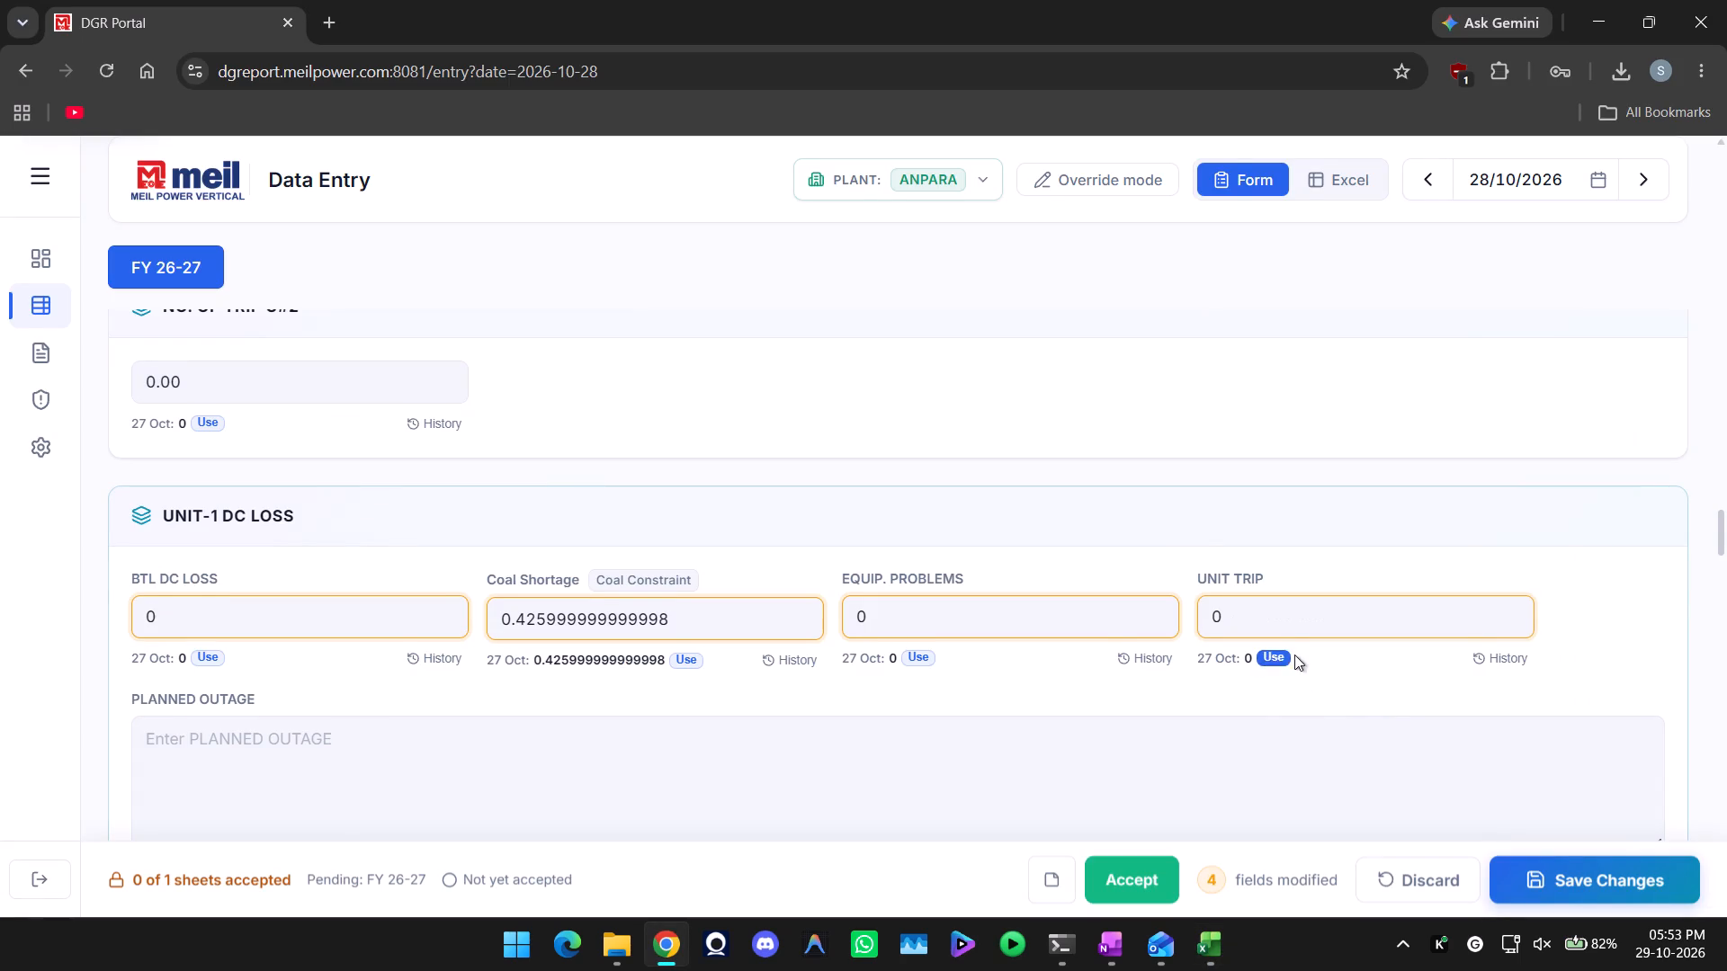
Check Excel's Unit-1 DC loss PLANNED OUTAGE and POOR COAL cells and fill both portal fields with the 27 Oct value 0.
scroll(986, 660, down, 2)
key(alt+Tab)
key(Tab)
key(alt+Tab)
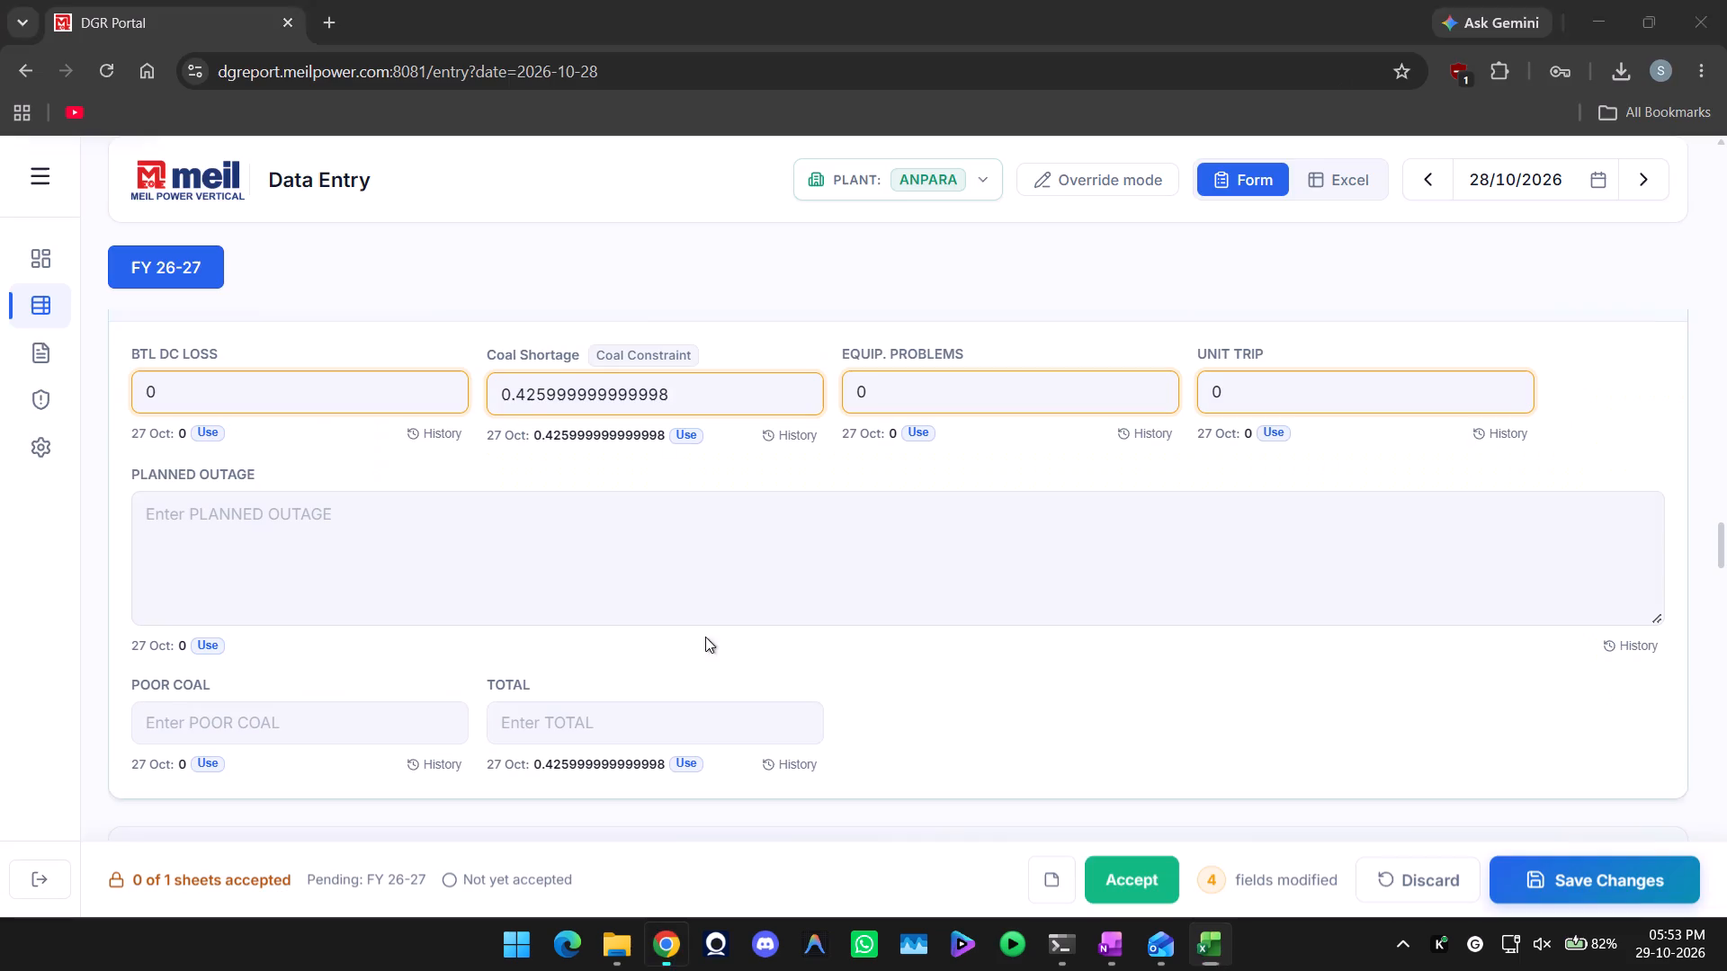
click(205, 650)
key(alt+Tab)
key(Tab)
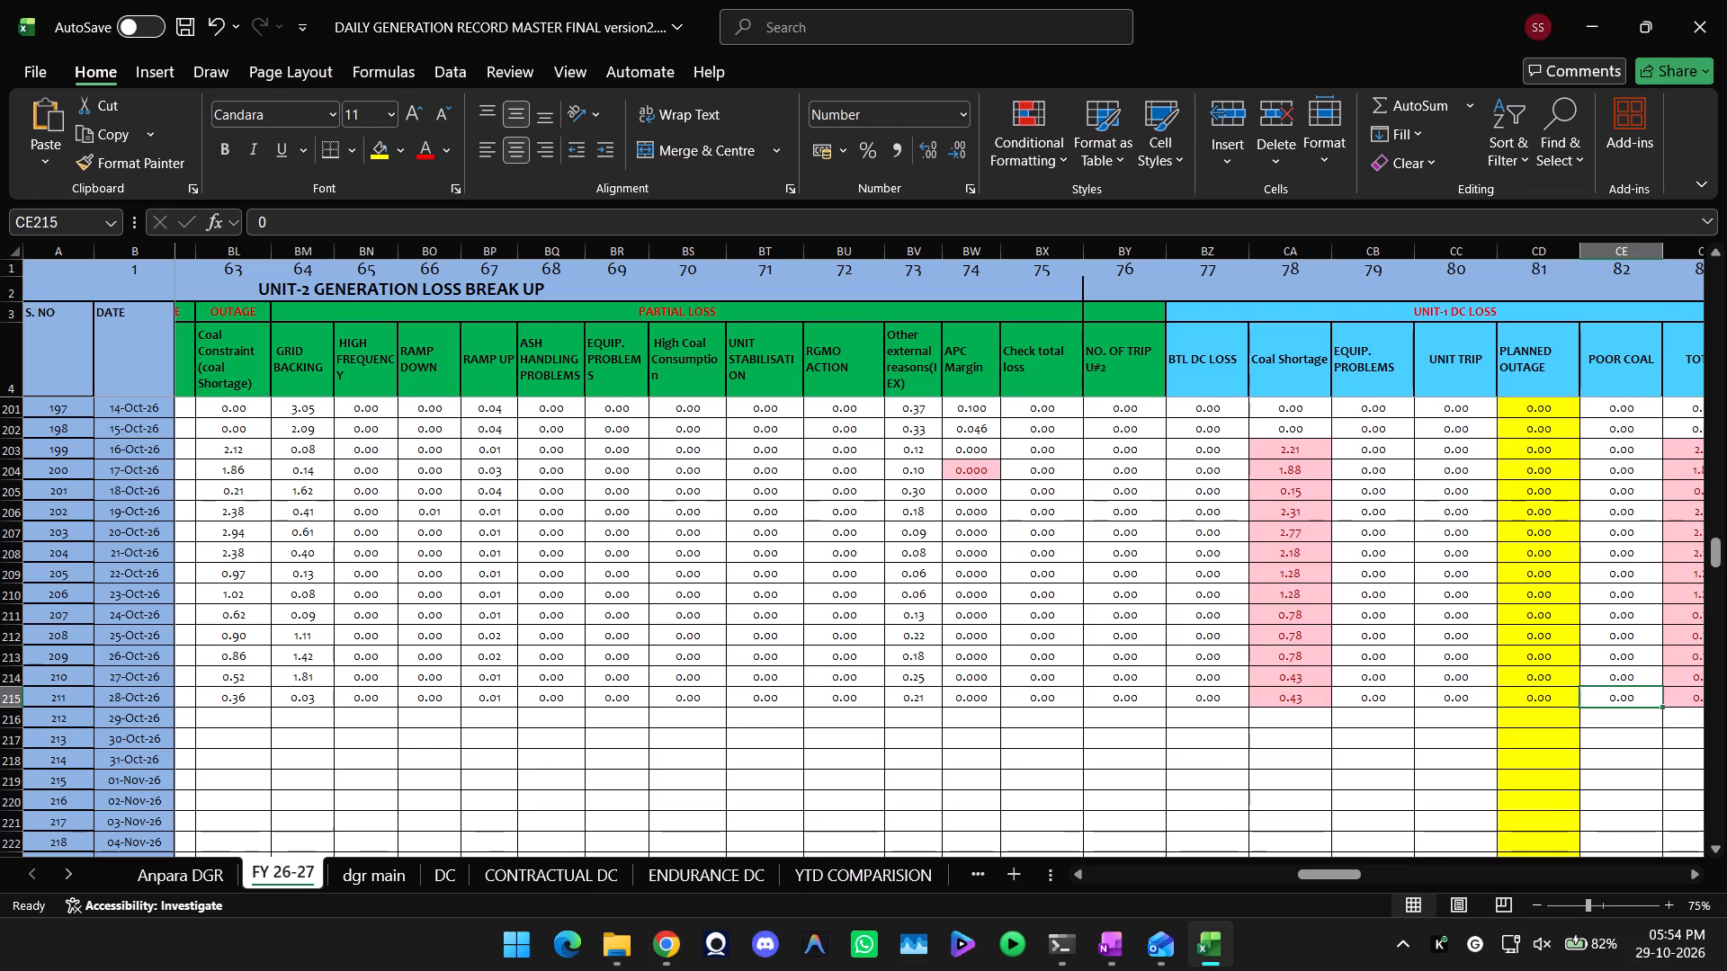
key(alt+Tab)
click(206, 763)
Copy the 28-Oct-26 Unit-1 DC loss TOTAL 0.425999999999998 from Excel into the portal's TOTAL field and save the changes.
key(alt+Tab)
key(Tab)
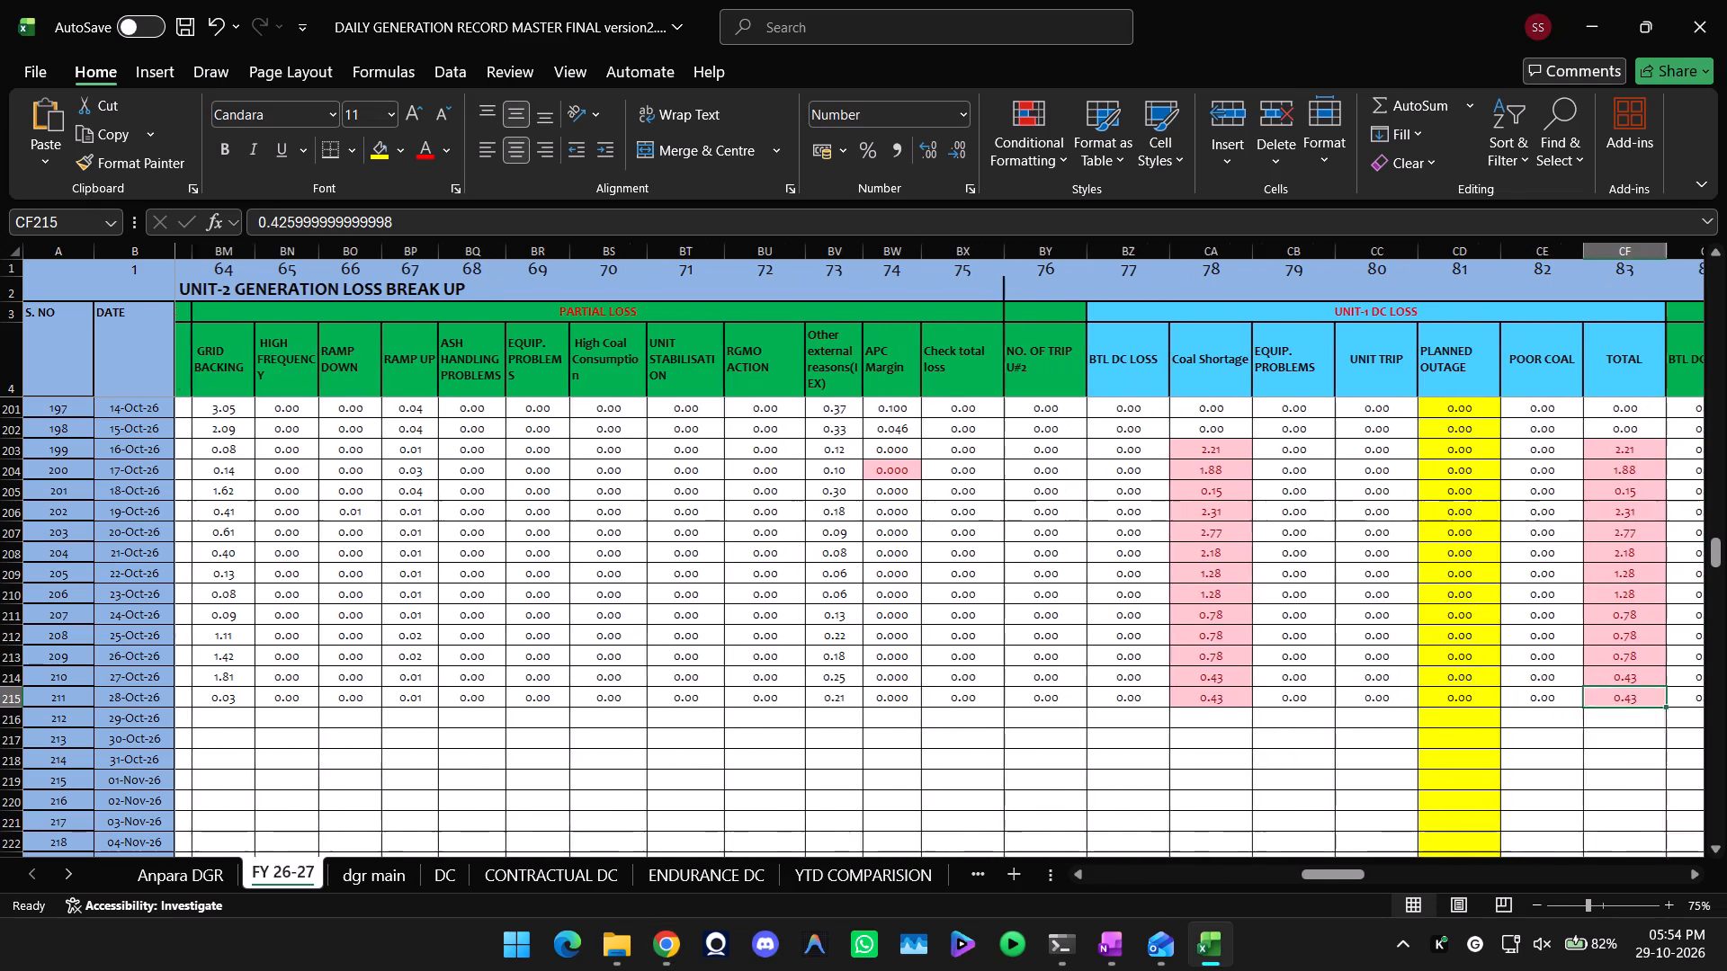
double_click(1603, 700)
key(ctrl+a)
key(ctrl+c)
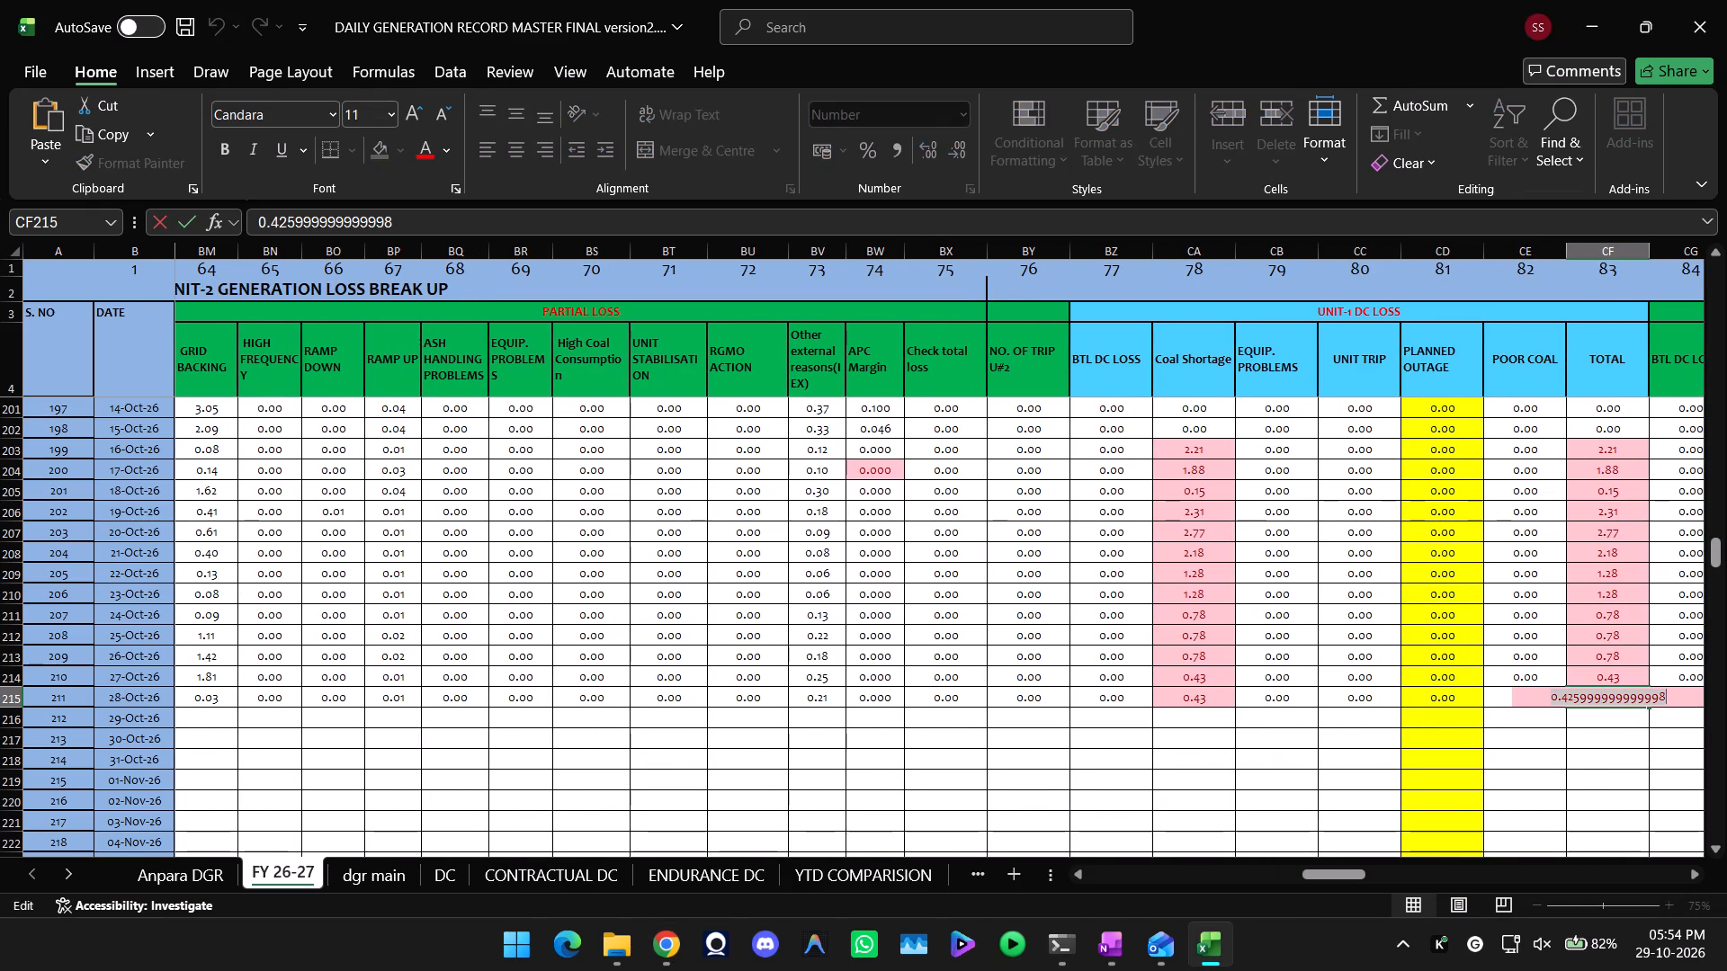
key(alt+Tab)
click(735, 724)
key(ctrl+v)
key(alt+Tab)
key(alt+Tab)
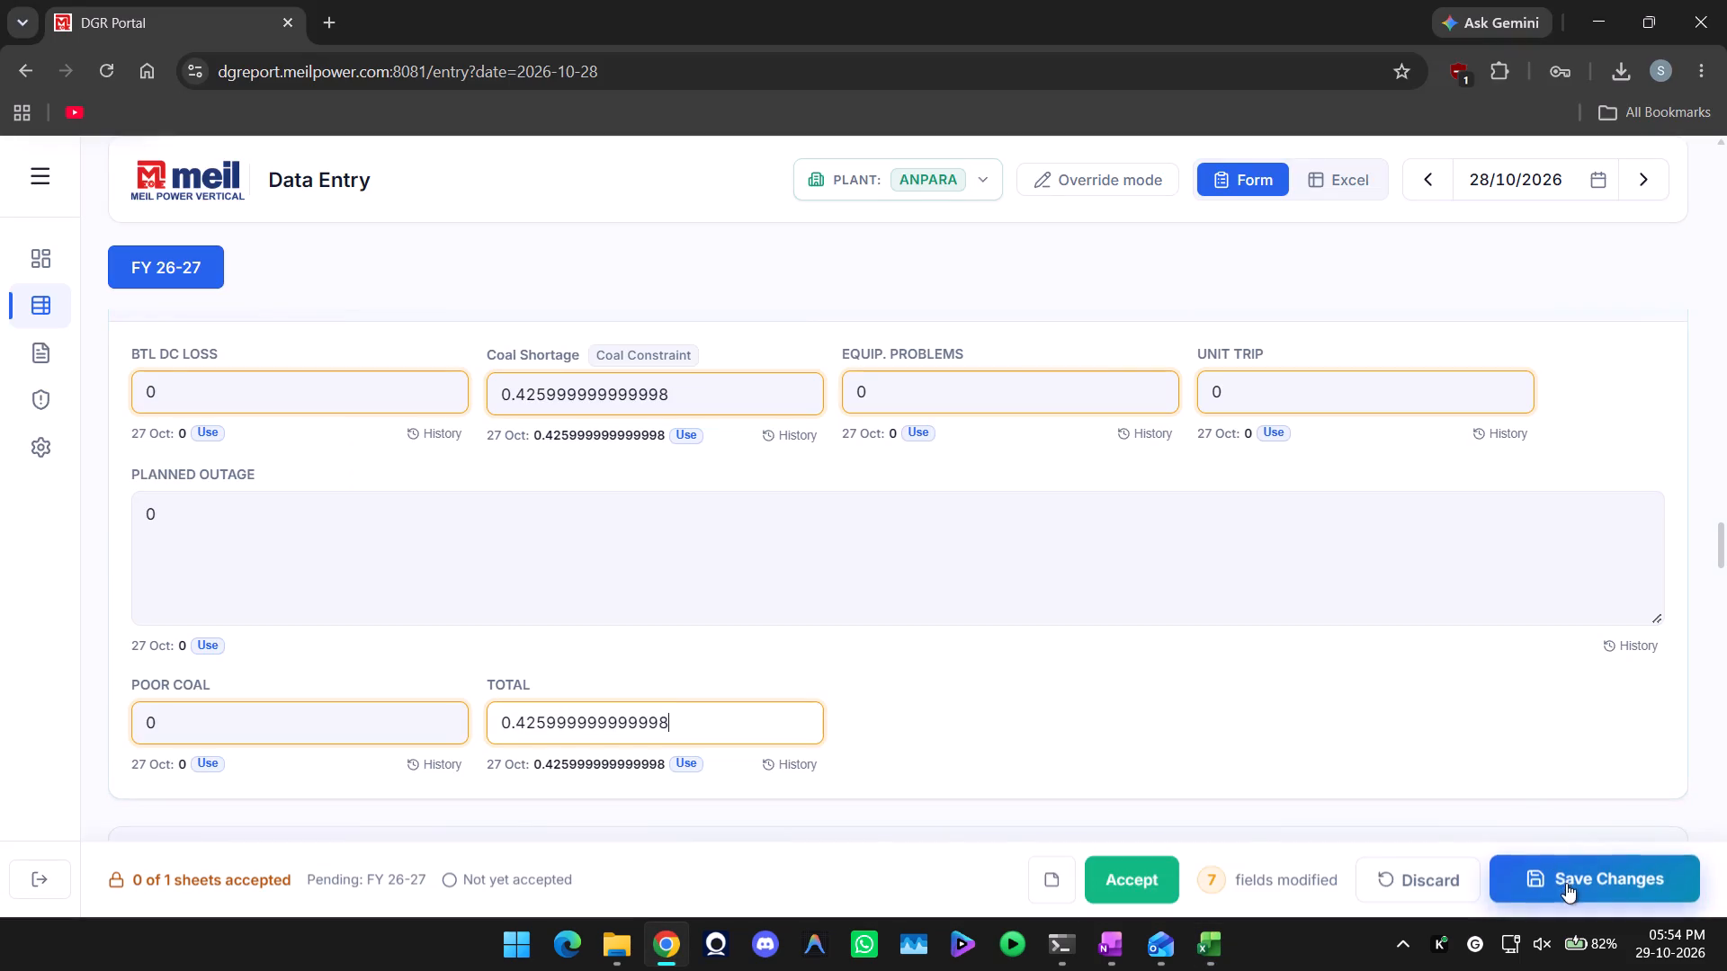
click(1566, 883)
Check Excel's 28-Oct-26 Unit-2 BTL DC LOSS cell and fill the portal's matching field with the 27 Oct value 0.
key(alt+Tab)
key(Tab)
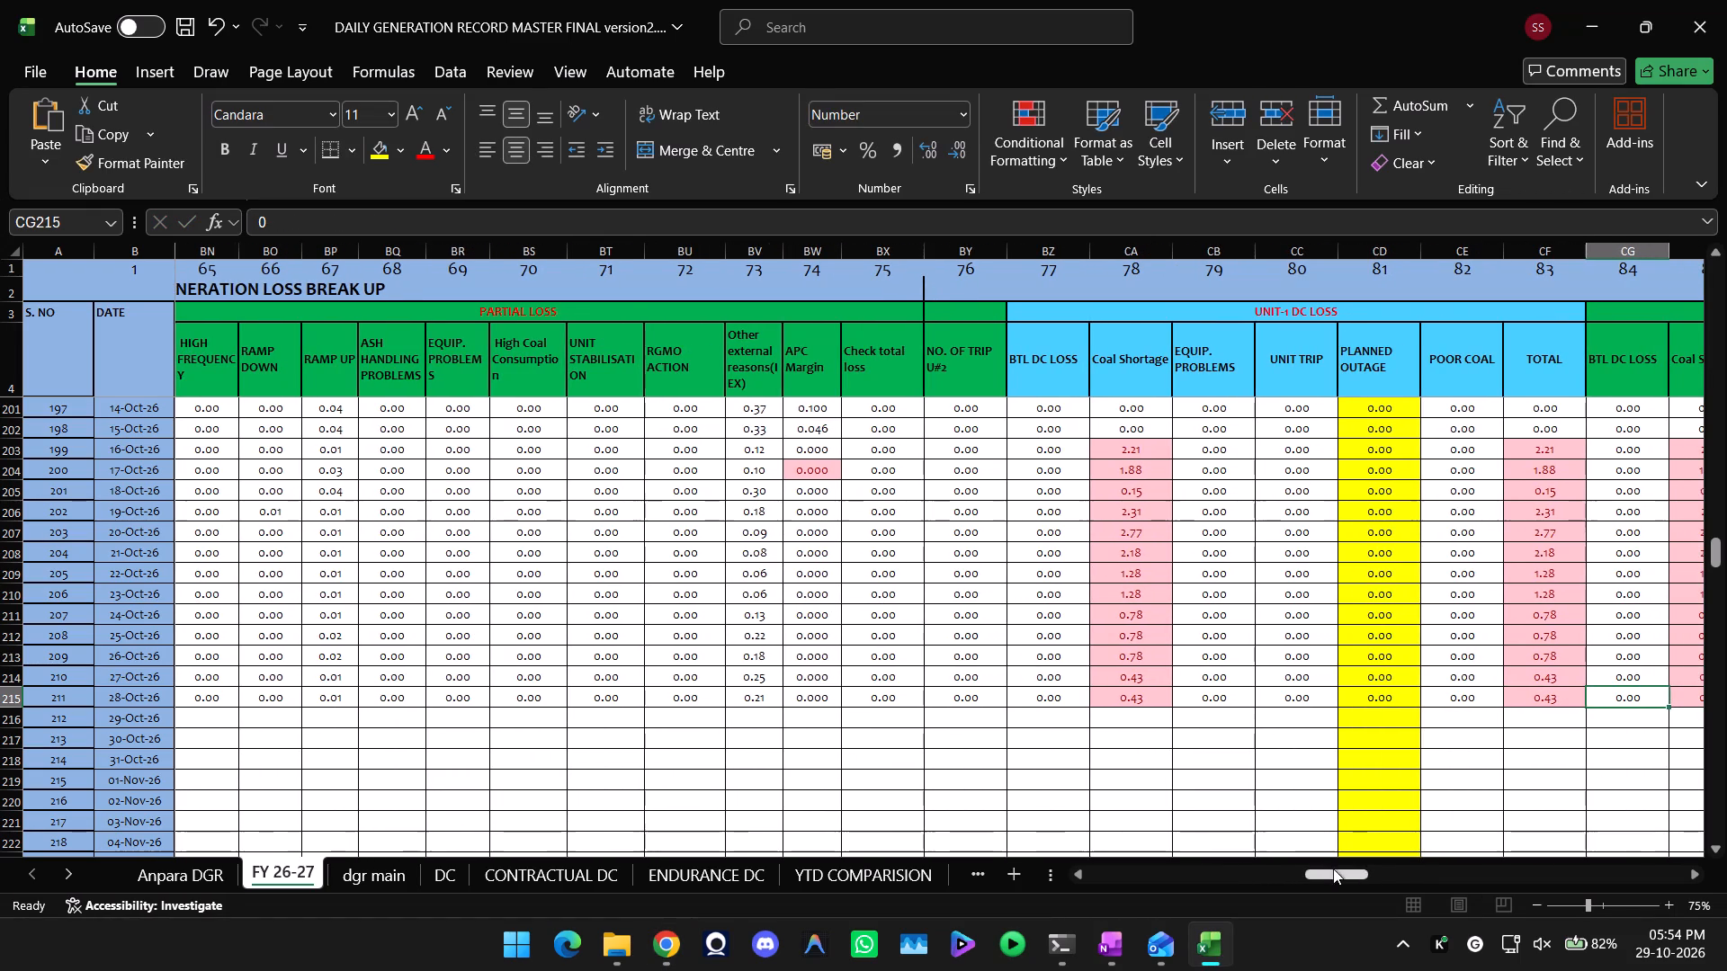
drag(1331, 871, 1362, 873)
key(alt+Tab)
scroll(863, 683, down, 2)
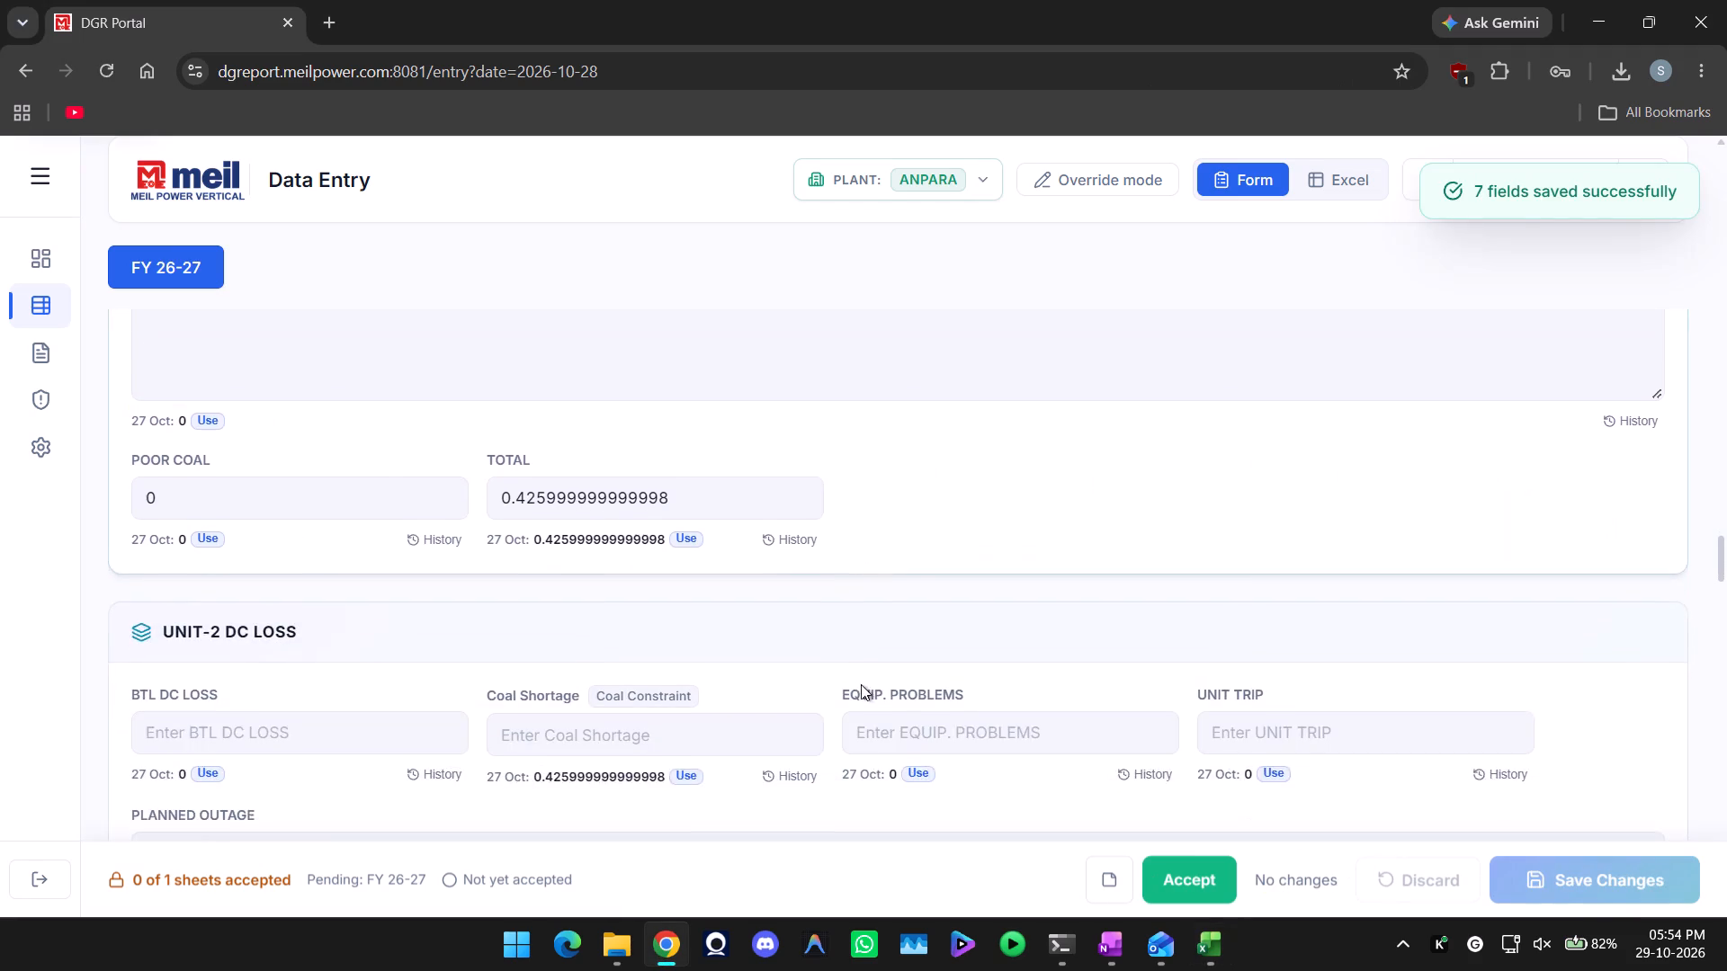
scroll(861, 684, down, 3)
click(201, 439)
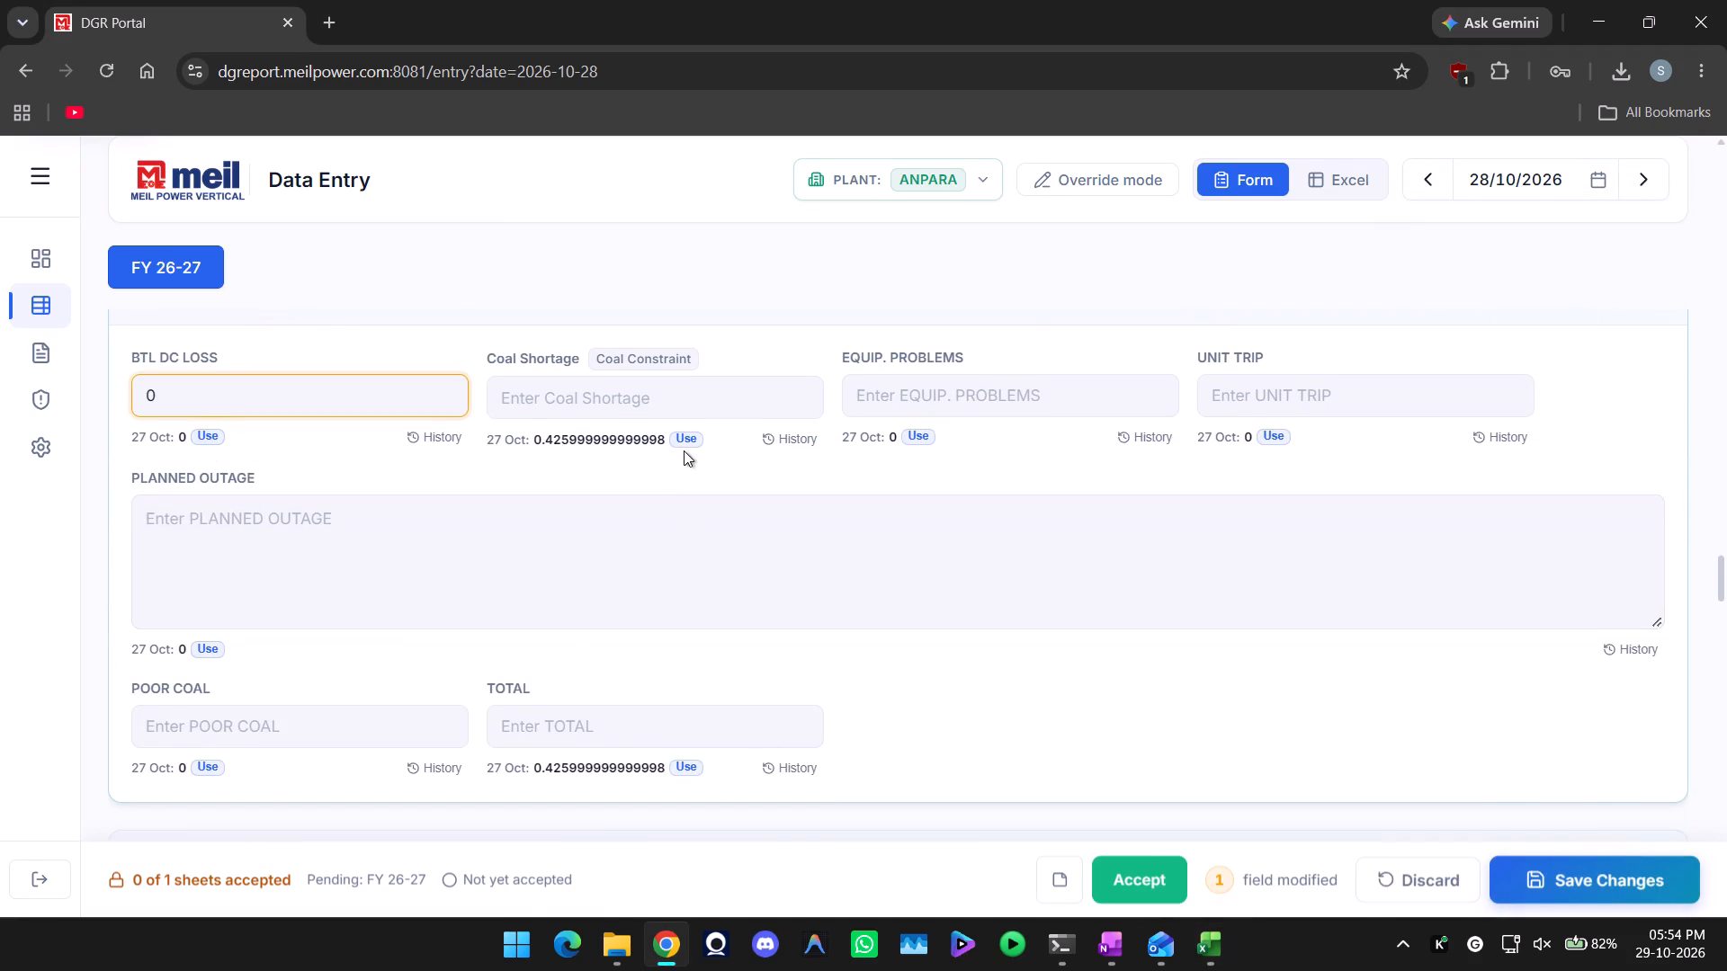
Copy the 28-Oct-26 Unit-2 DC loss Coal Shortage value 0.425999999999998 from Excel into the portal's Coal Shortage field.
key(alt+Tab)
key(Tab)
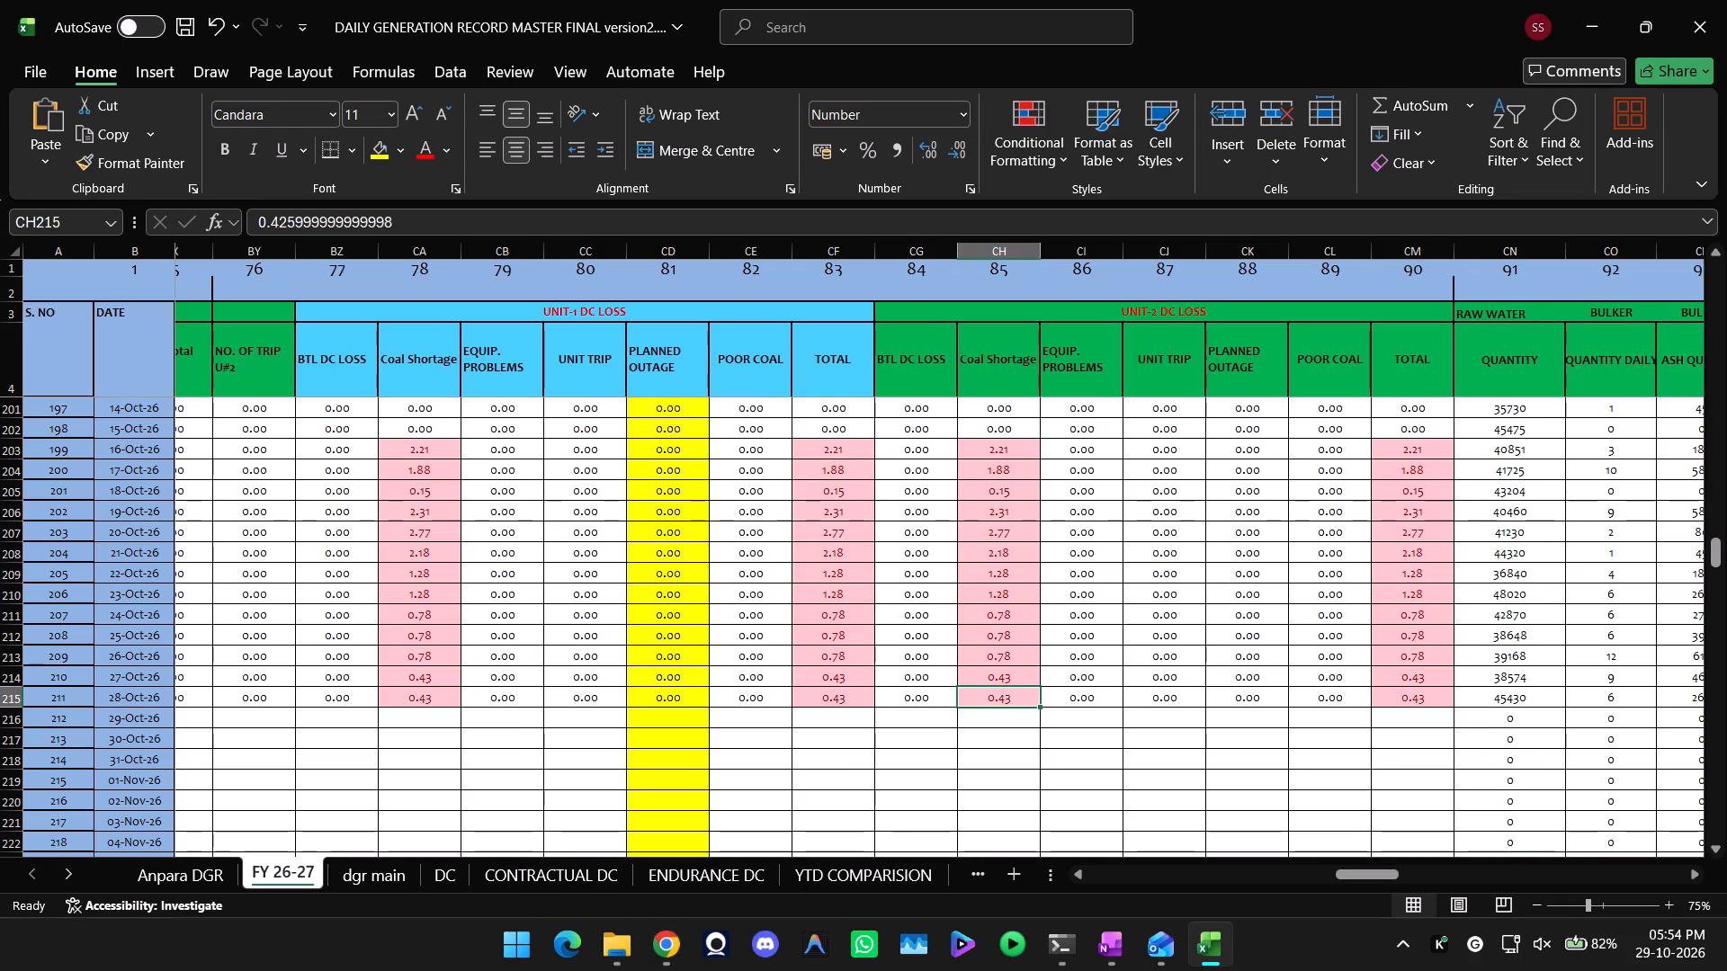
double_click(1011, 699)
key(ctrl+a)
key(ctrl+c)
key(alt+Tab)
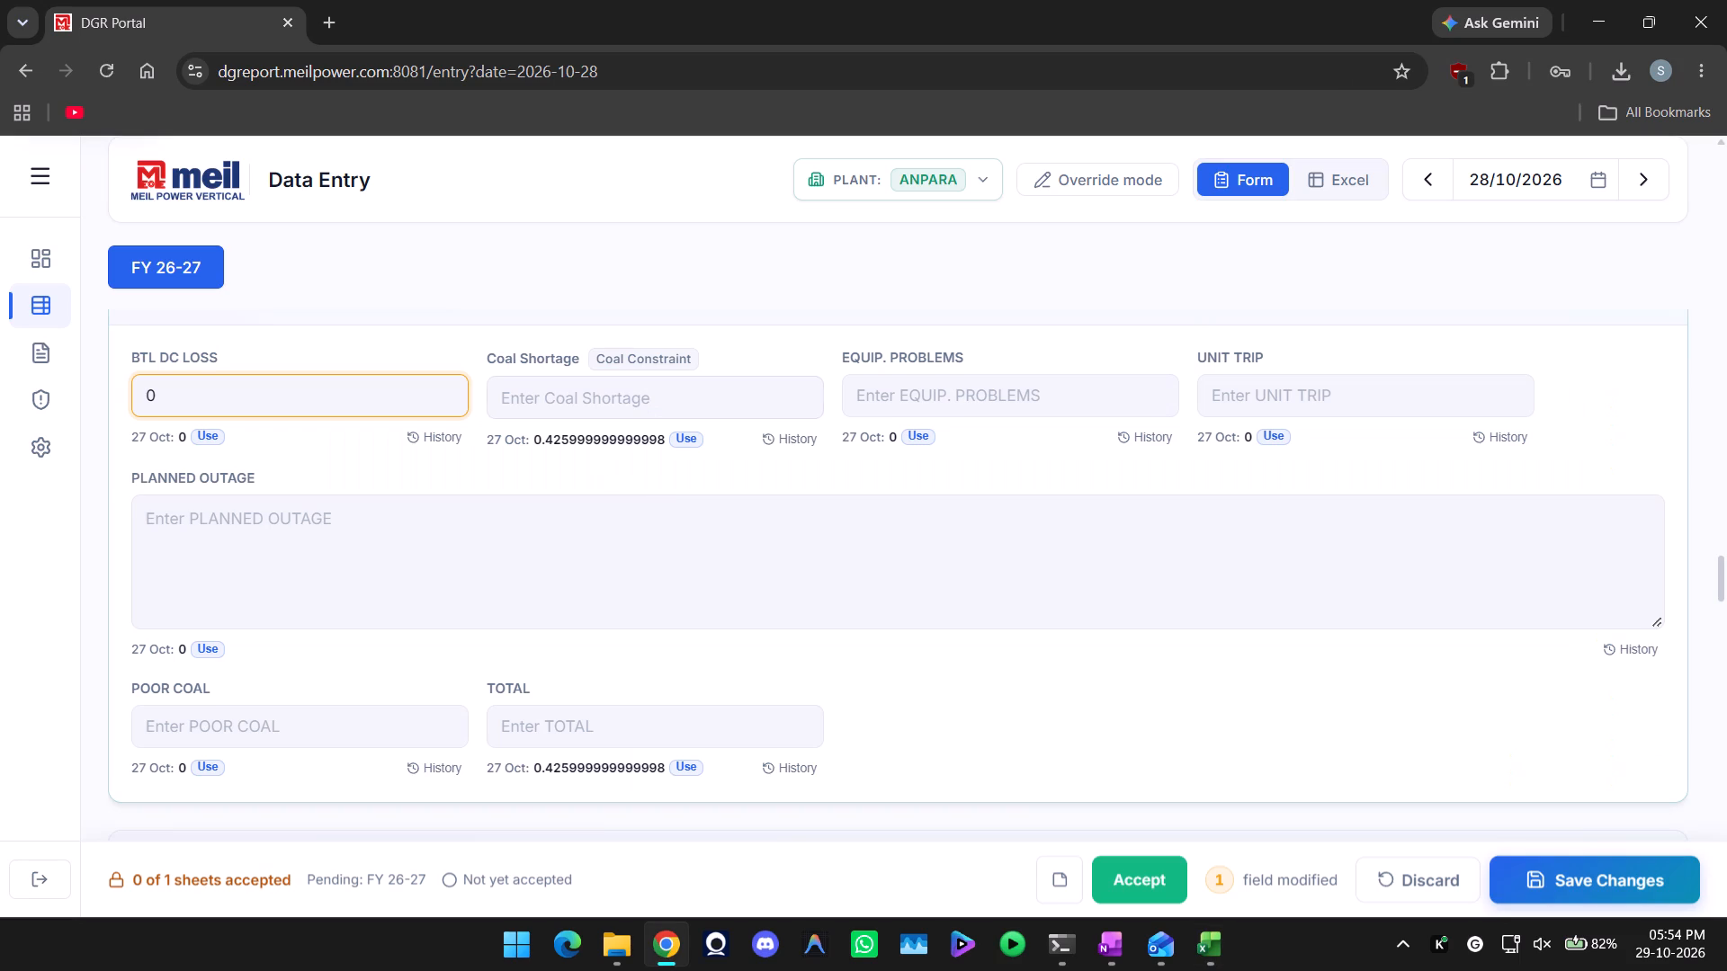
click(602, 401)
key(ctrl+v)
Fill the portal's Unit-2 DC loss EQUIP. PROBLEMS, UNIT TRIP, PLANNED OUTAGE and POOR COAL fields with the 27 Oct value 0.
key(alt+Tab)
key(alt+Tab)
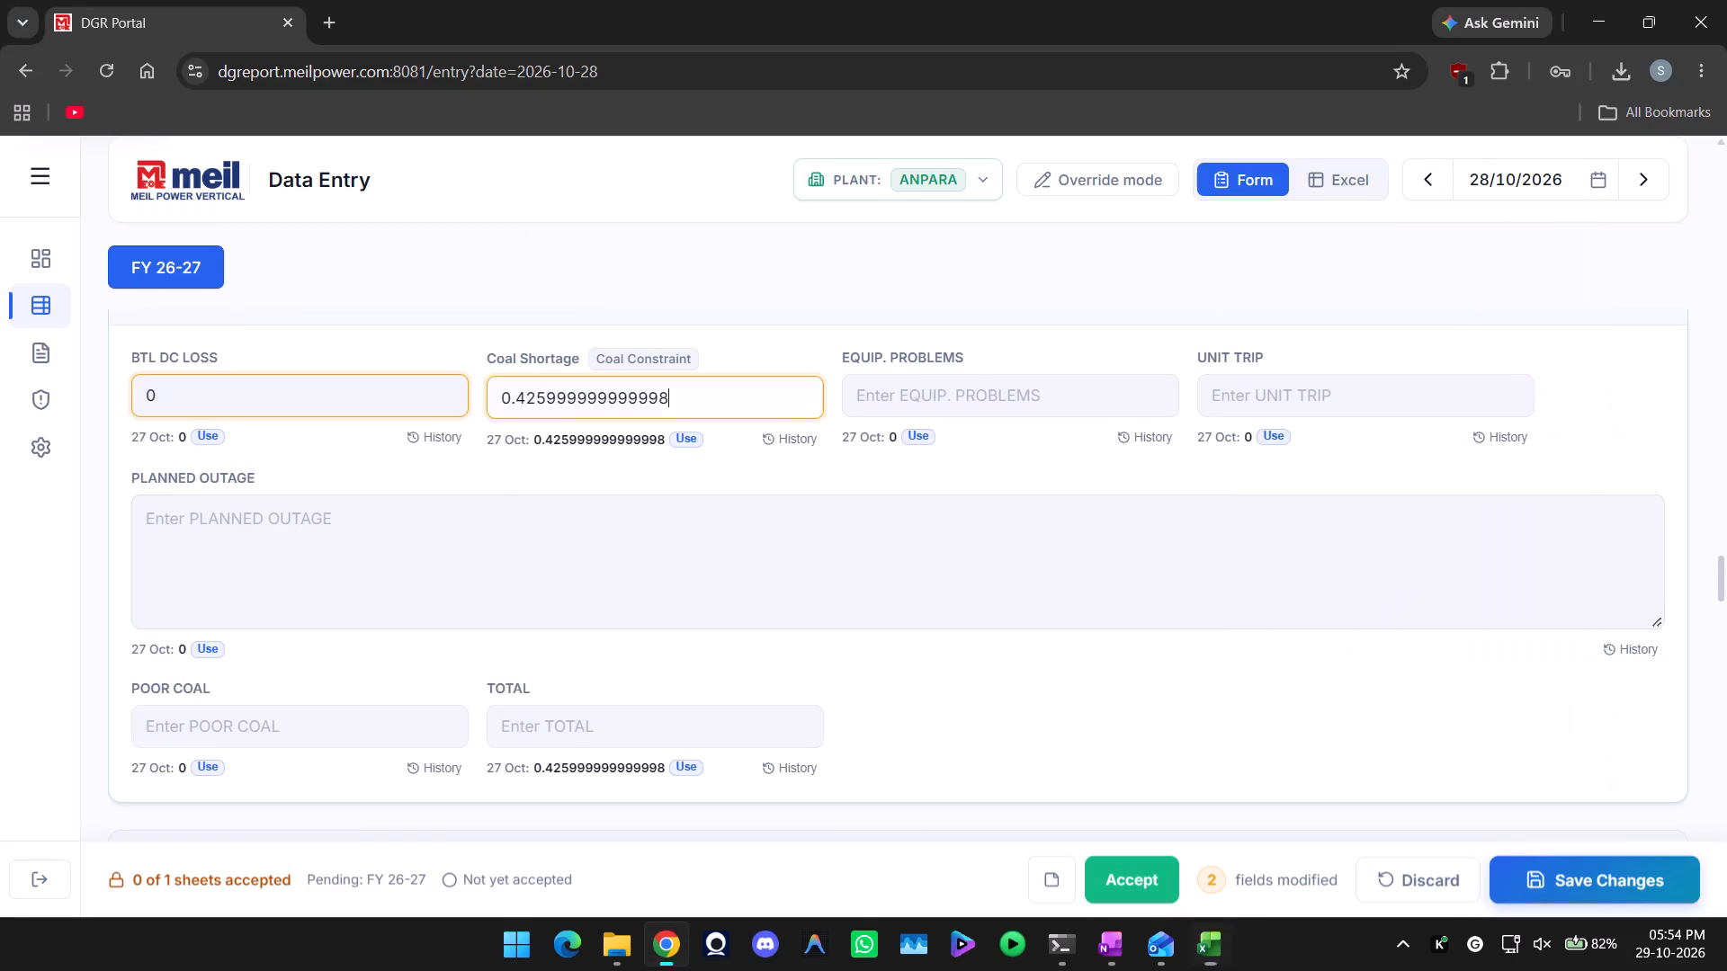
key(Tab)
click(918, 437)
click(1266, 435)
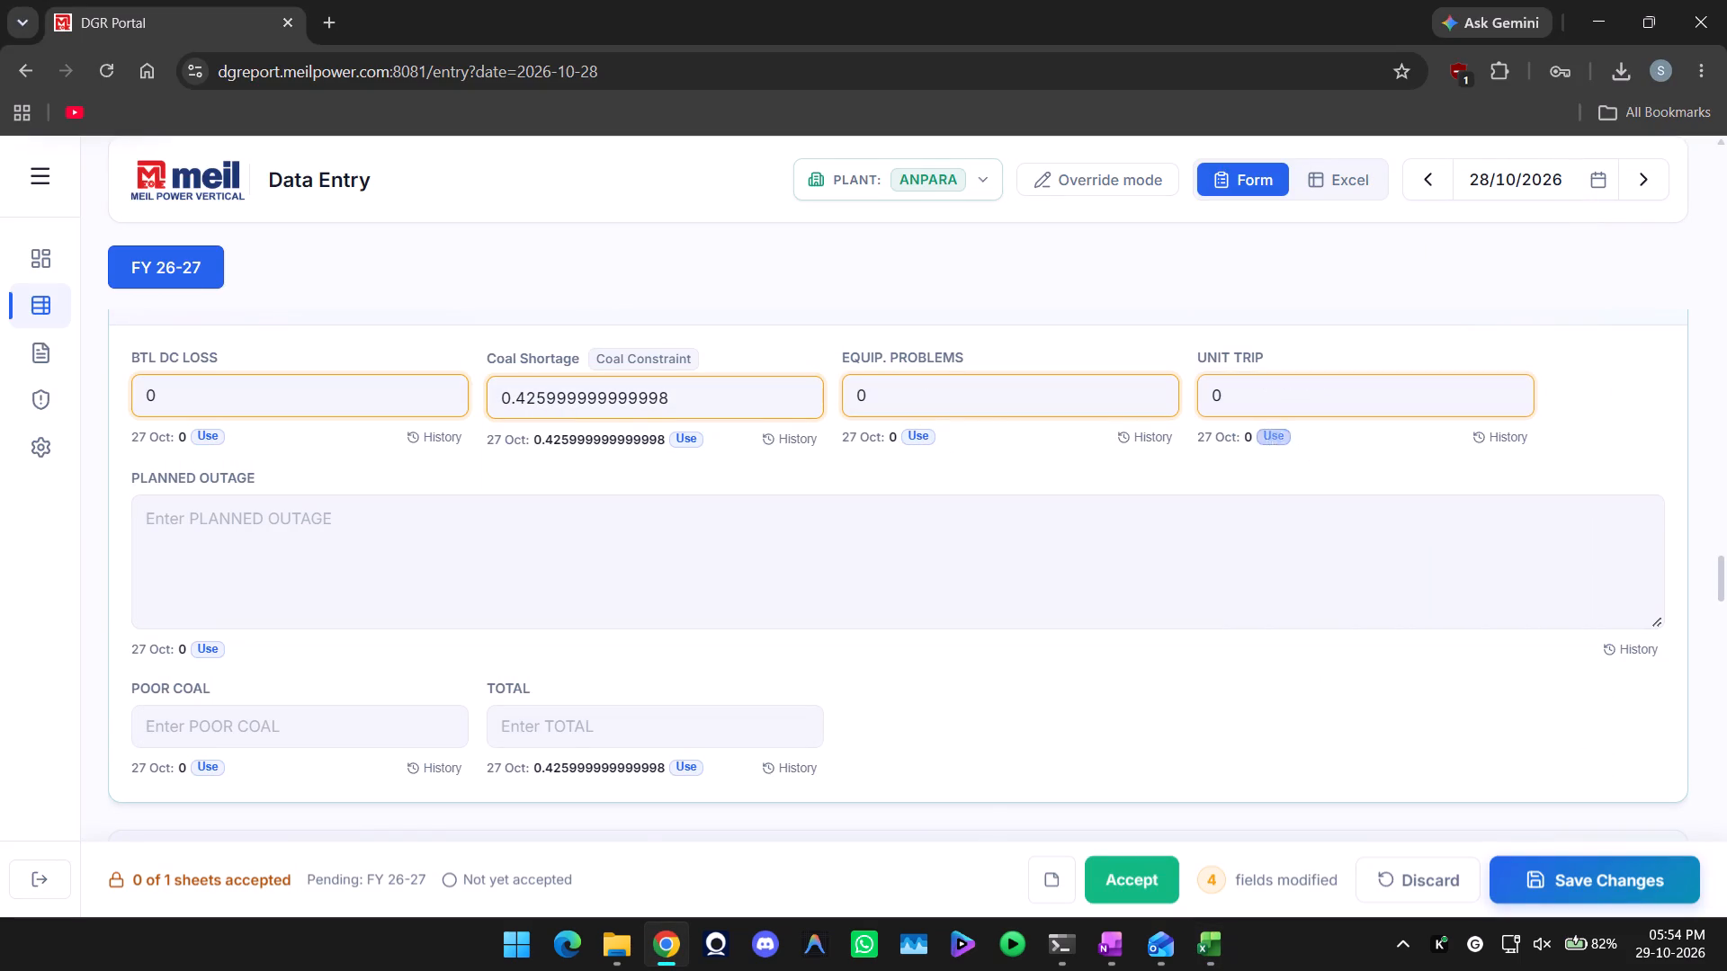
click(208, 649)
click(213, 767)
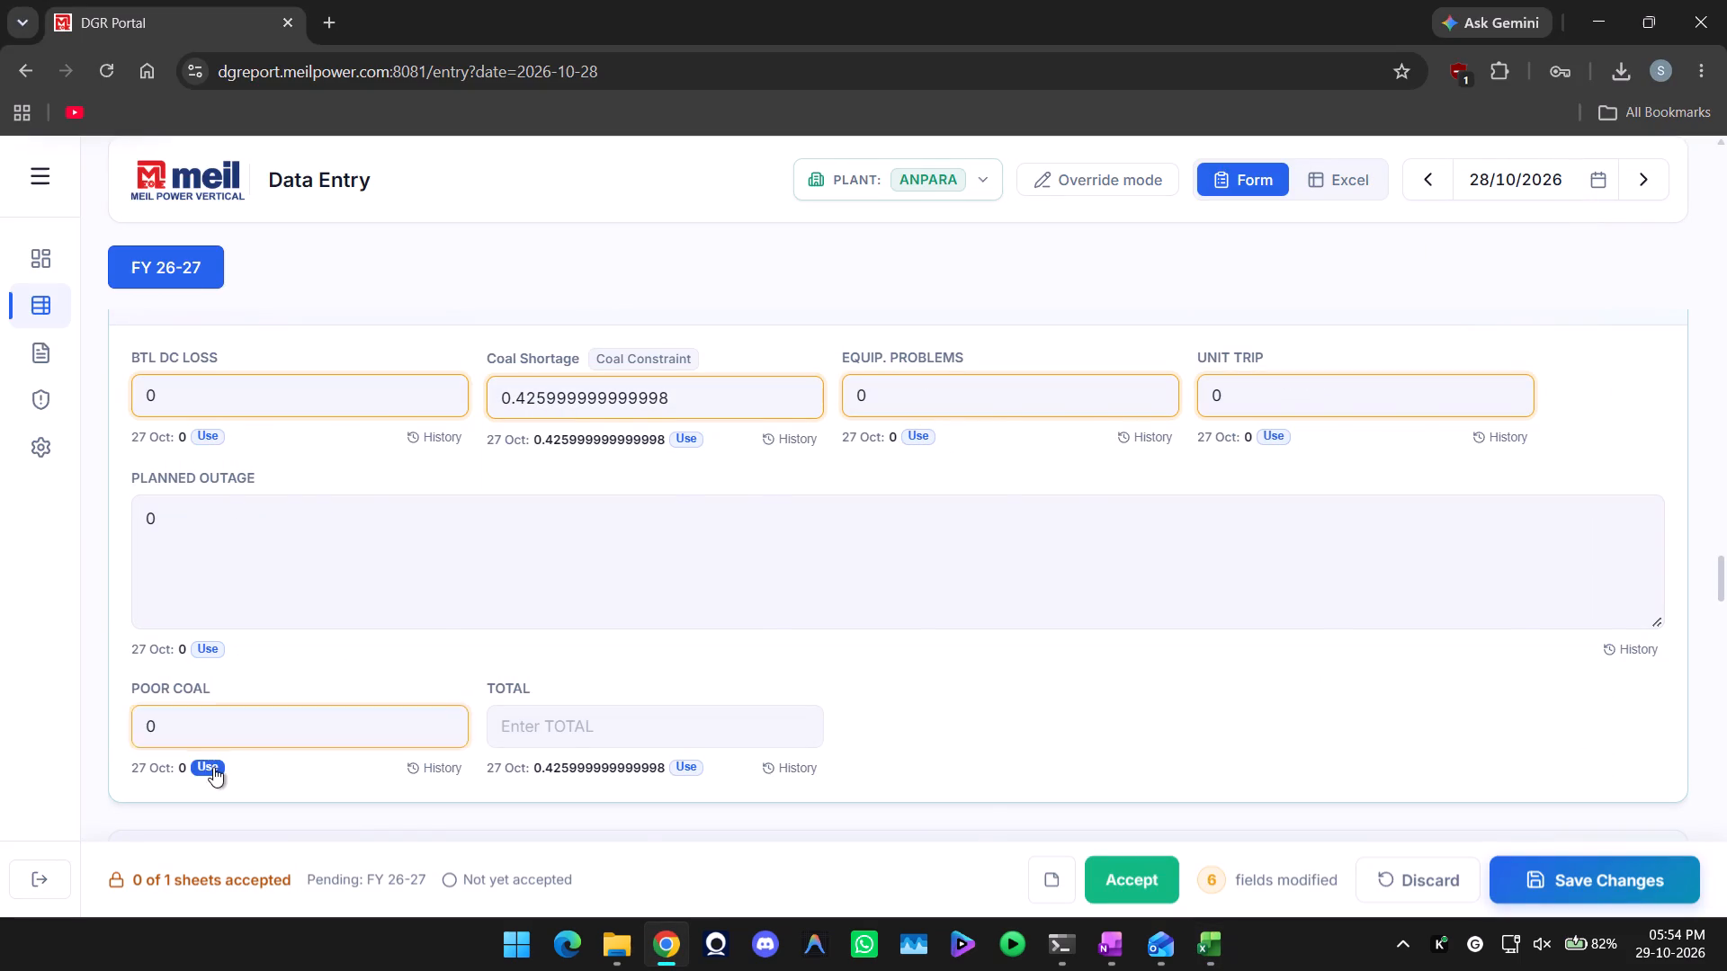
Copy the 28-Oct-26 Unit-2 DC loss TOTAL 0.425999999999998 from Excel into the portal's TOTAL field and save the changes.
key(alt+Tab)
key(Tab)
key(Tab)
key(Tab)
key(Tab)
key(Tab)
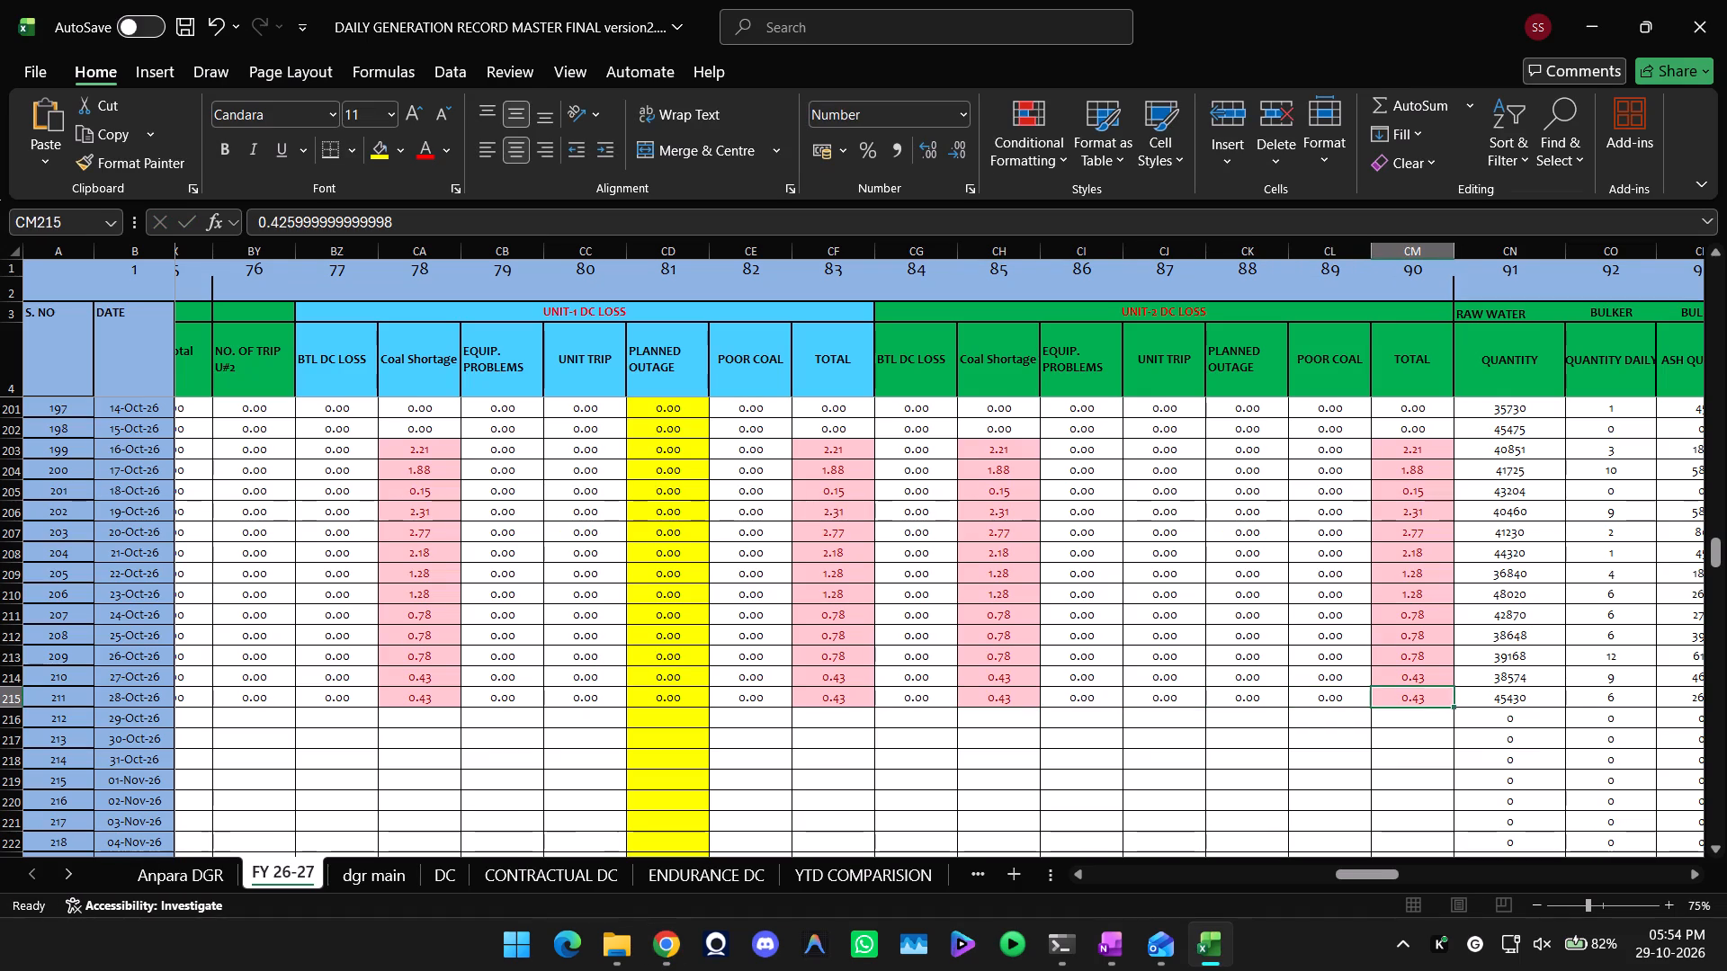
double_click(1413, 701)
key(ctrl+a)
key(ctrl+c)
key(alt+Tab)
click(534, 720)
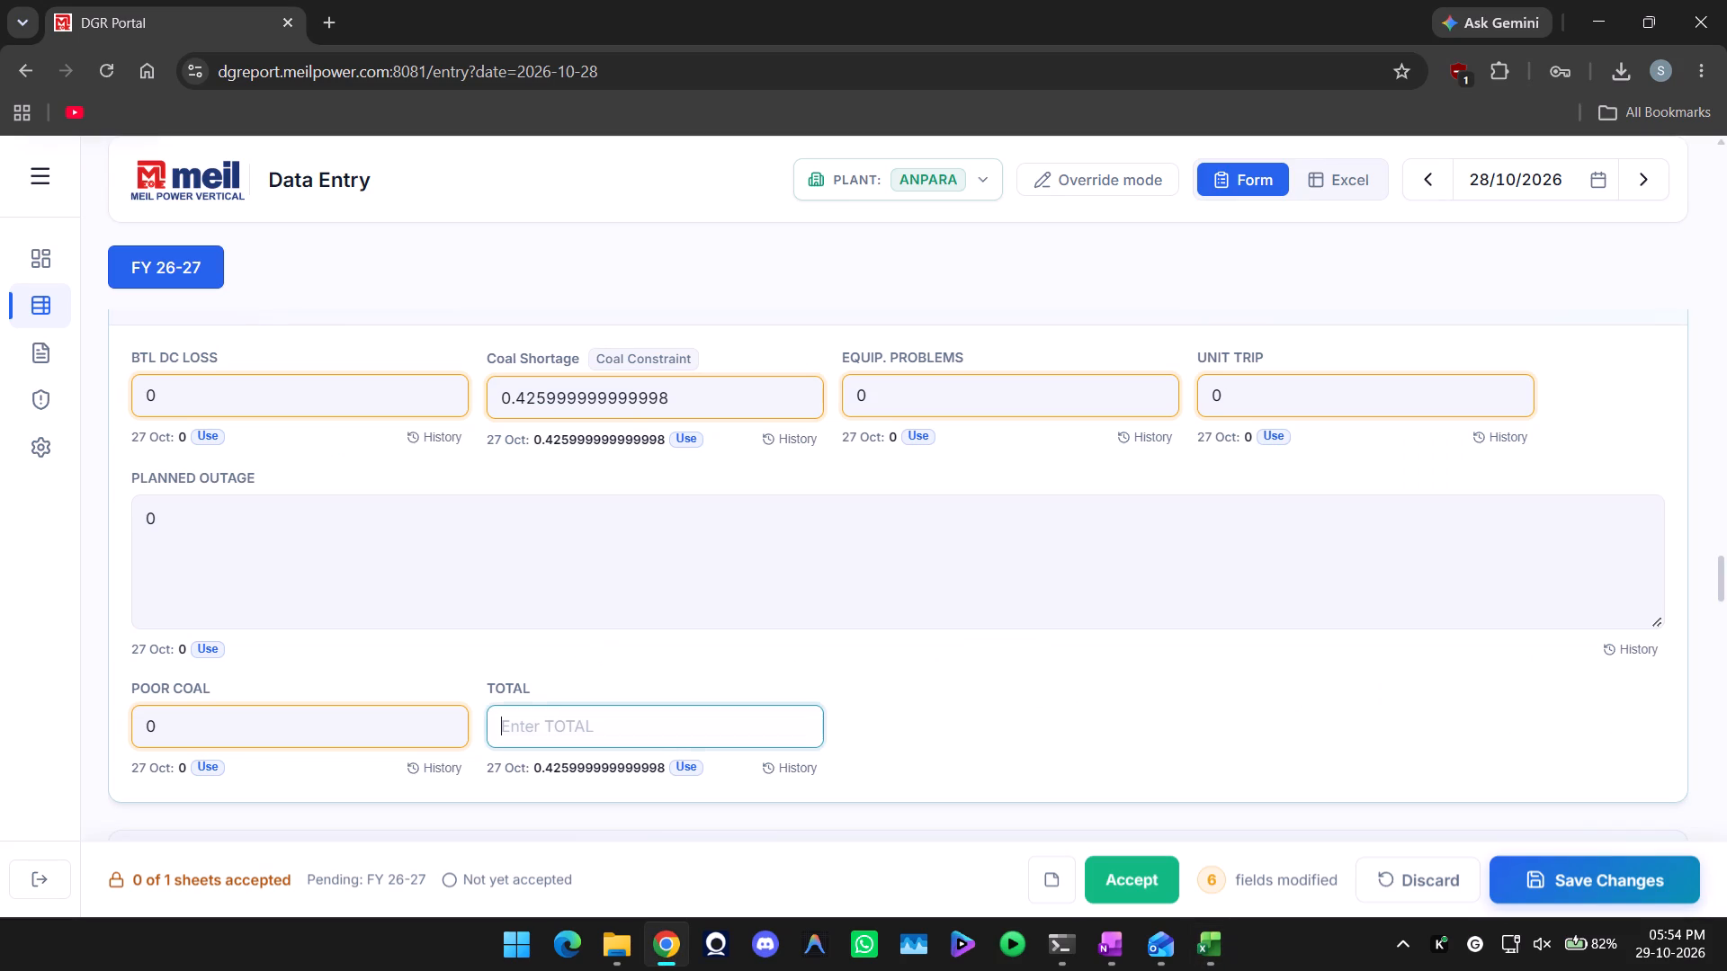
key(ctrl+v)
click(1643, 878)
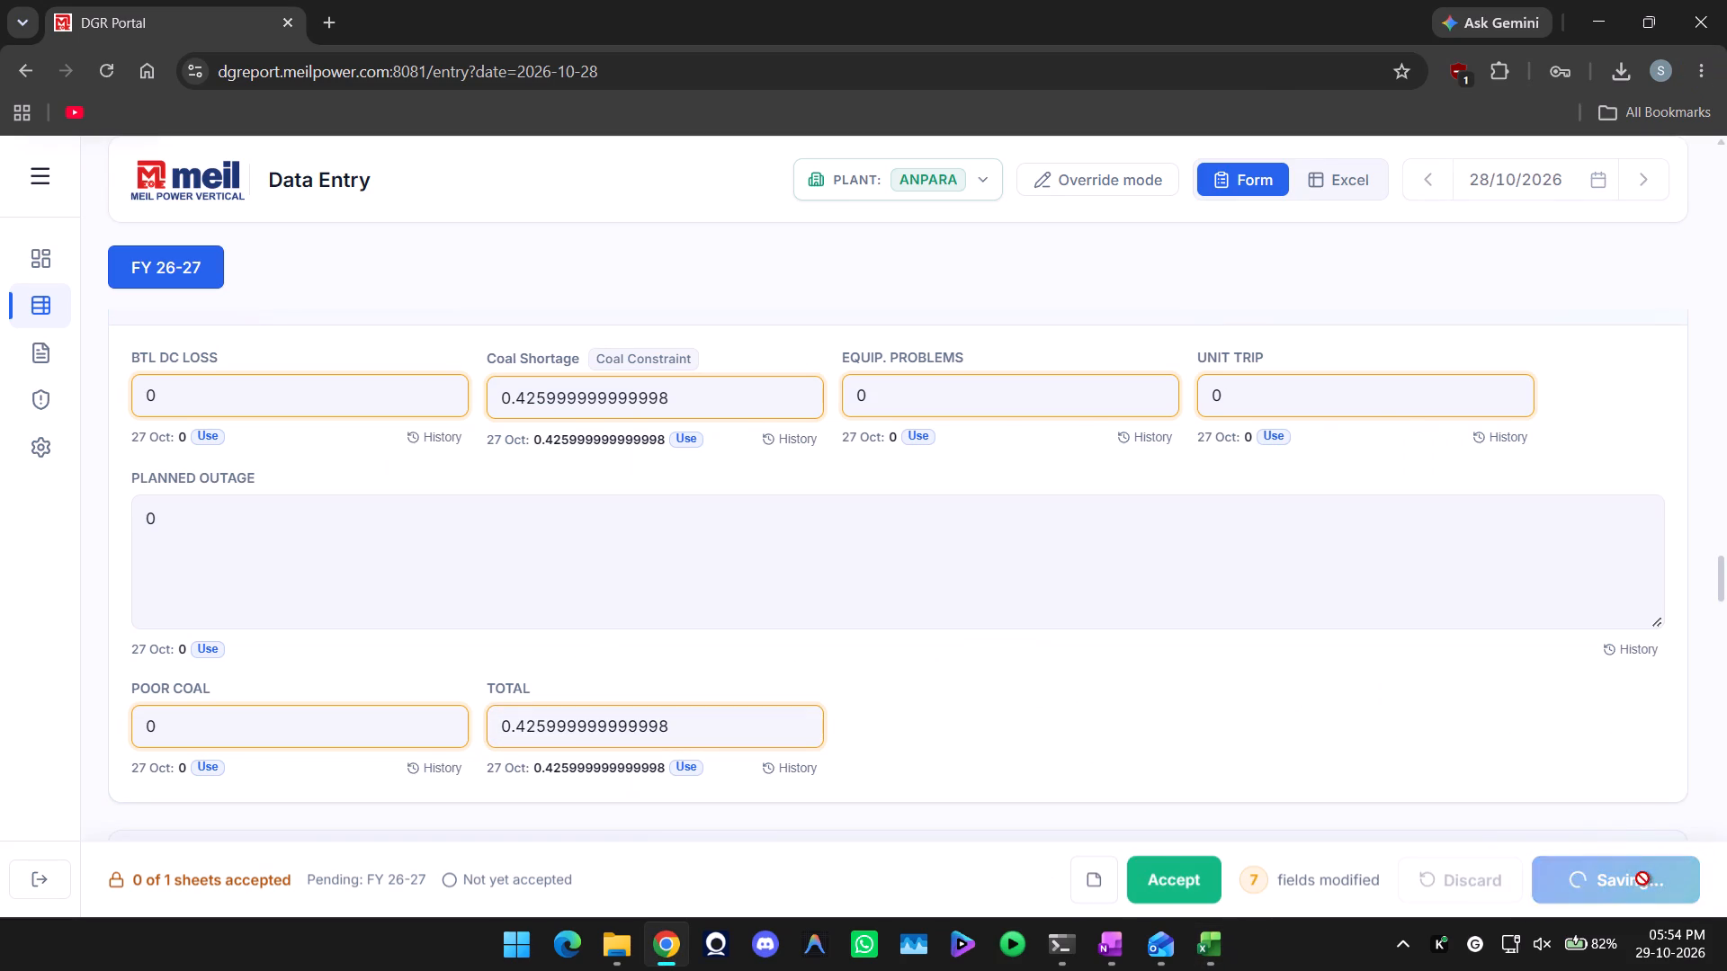
Examine the 28-Oct-26 AHP data row in Excel, from raw water quantity through the Unit-1 emissions to Unit-2 SOX.
key(alt+Tab)
key(Tab)
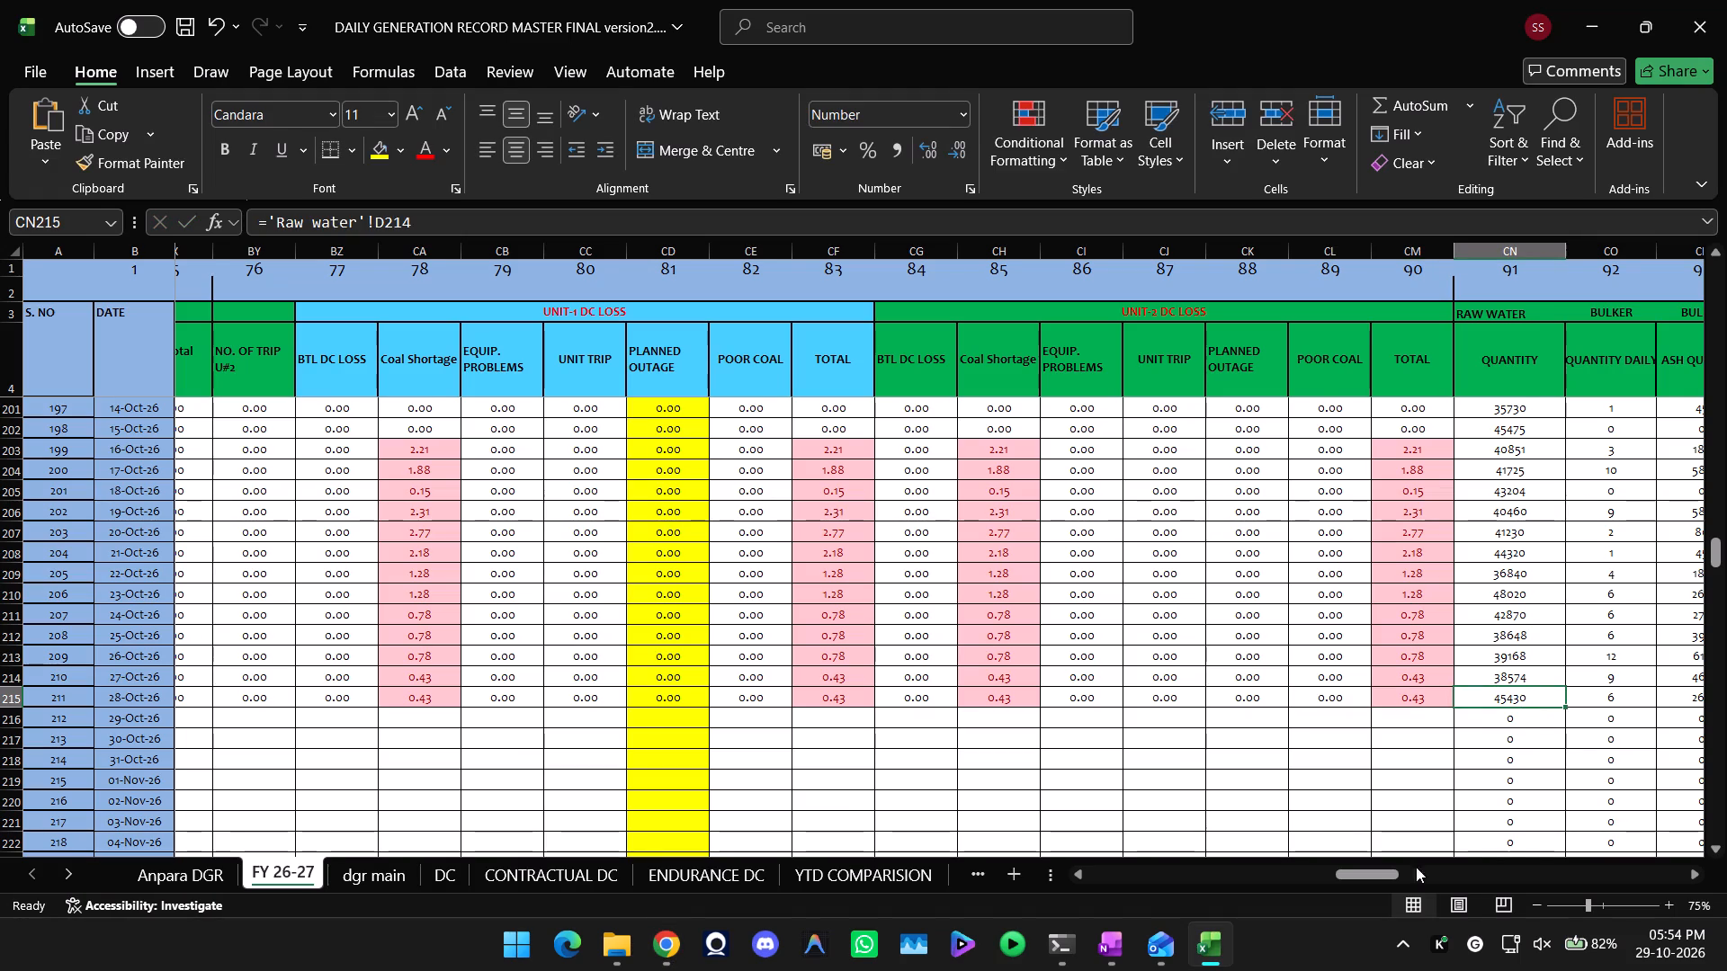
drag(1373, 875, 1395, 876)
key(alt+Tab)
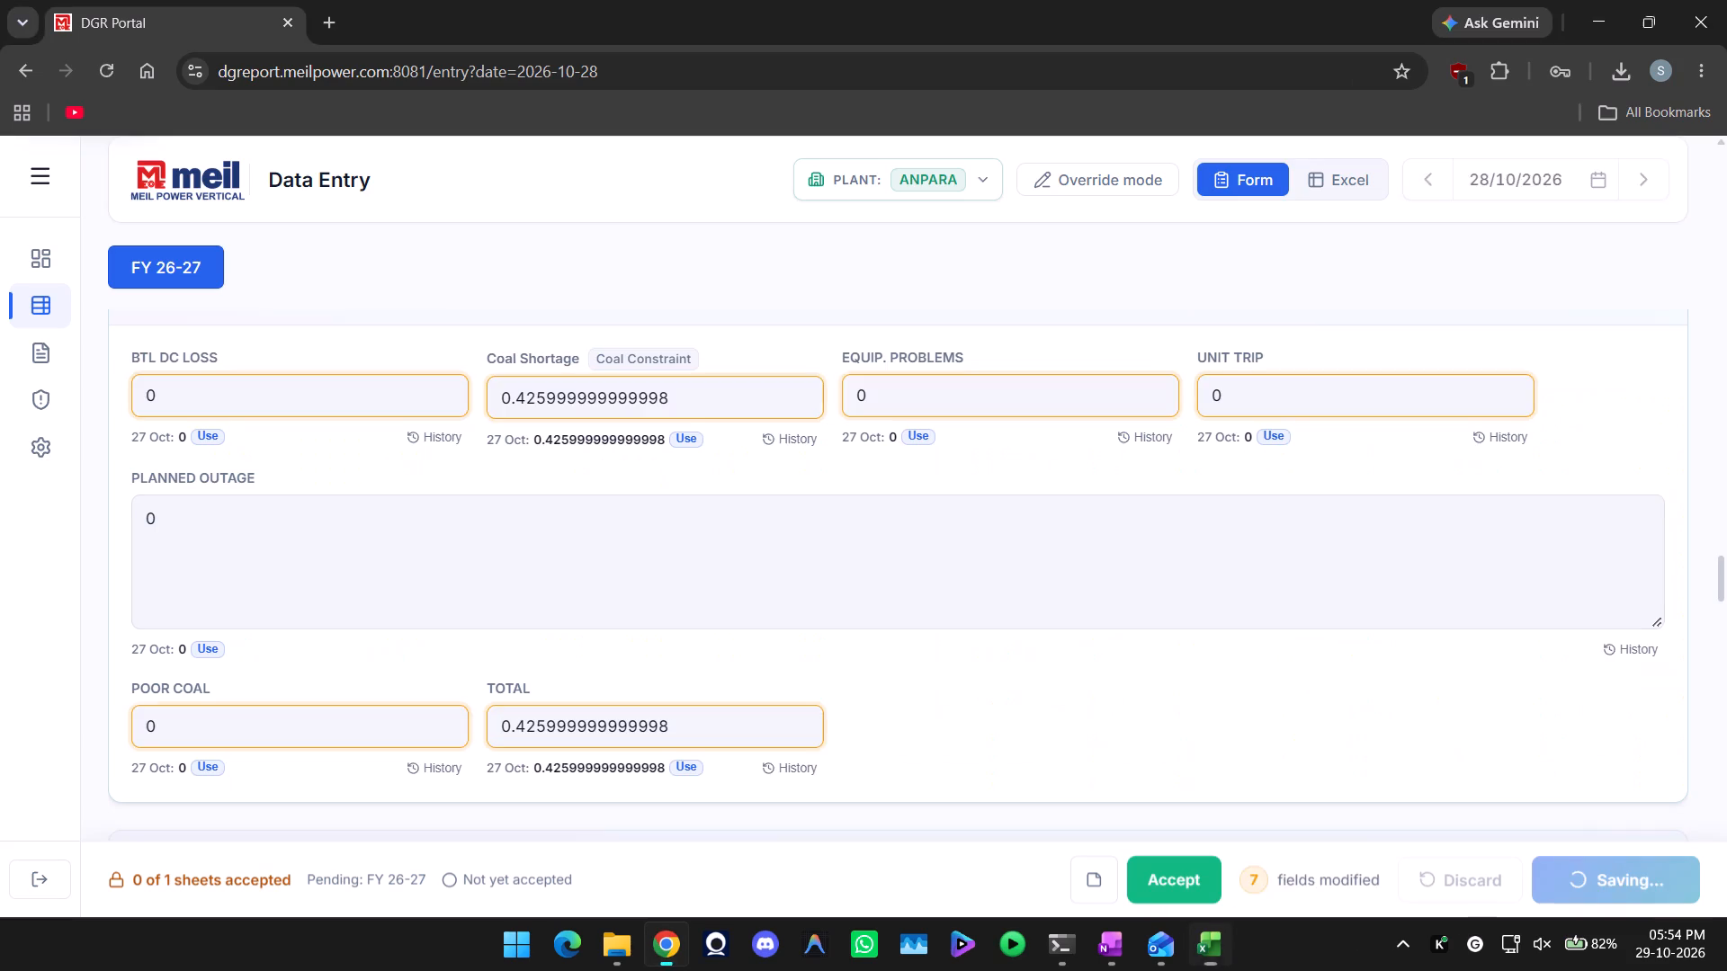
scroll(800, 570, down, 1)
key(alt+Tab)
key(alt+Tab)
scroll(876, 589, down, 1)
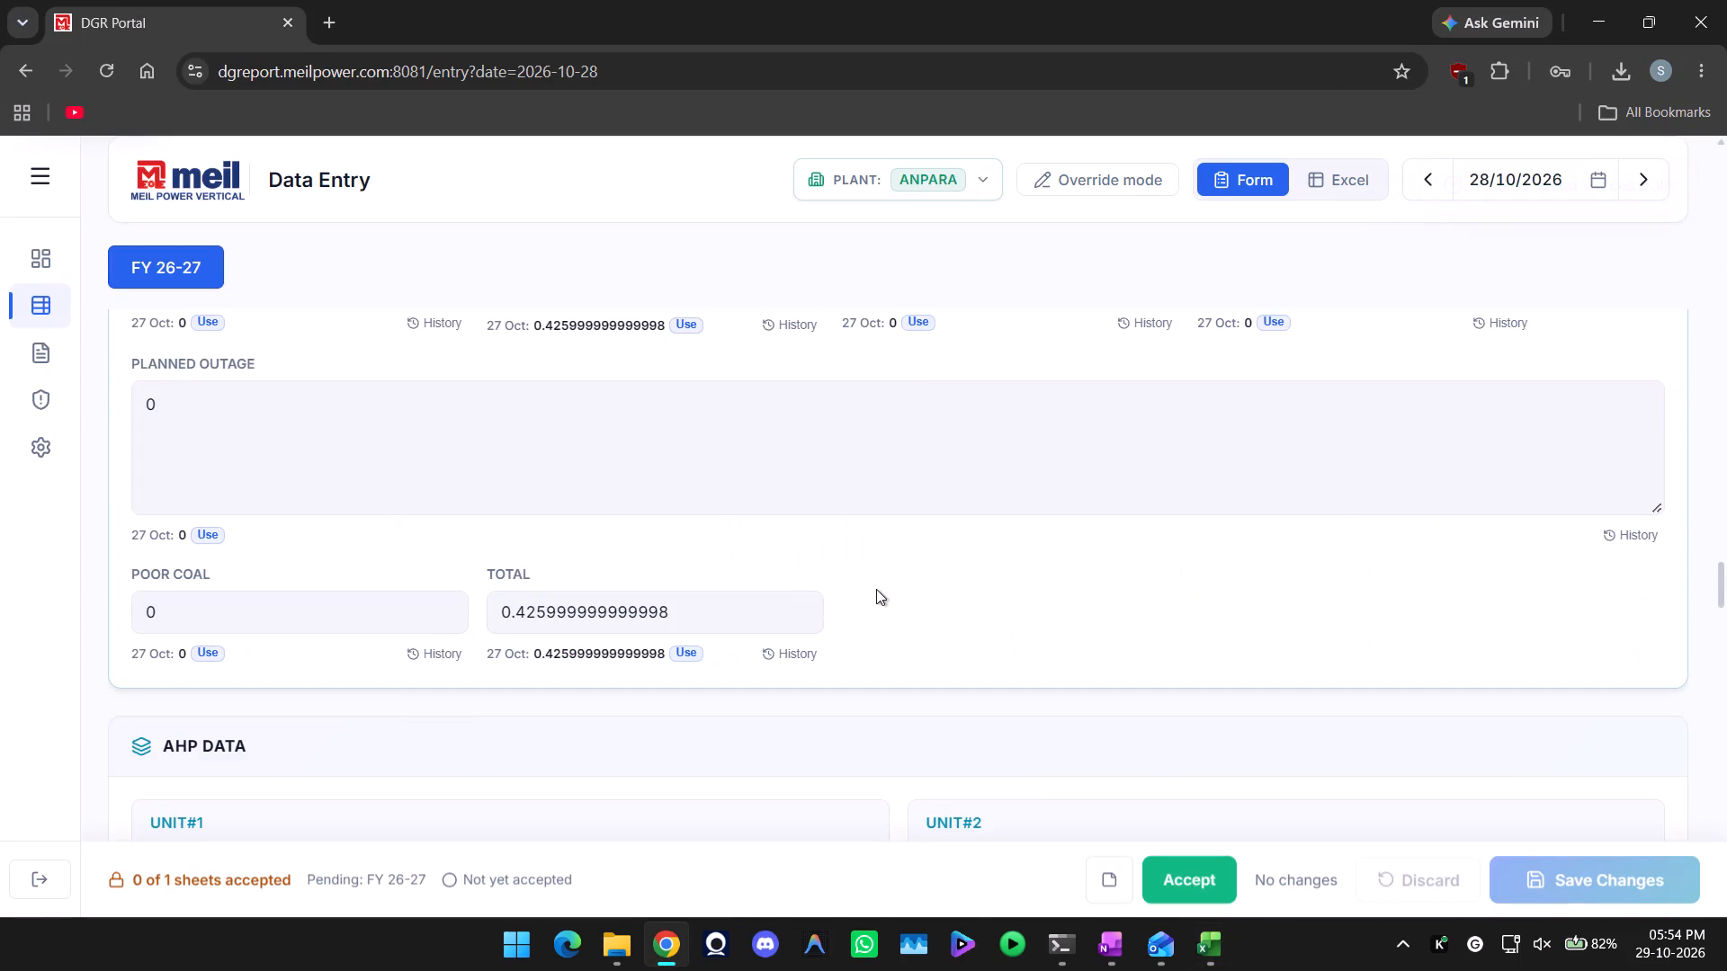
scroll(876, 589, down, 1)
key(alt+Tab)
key(Tab)
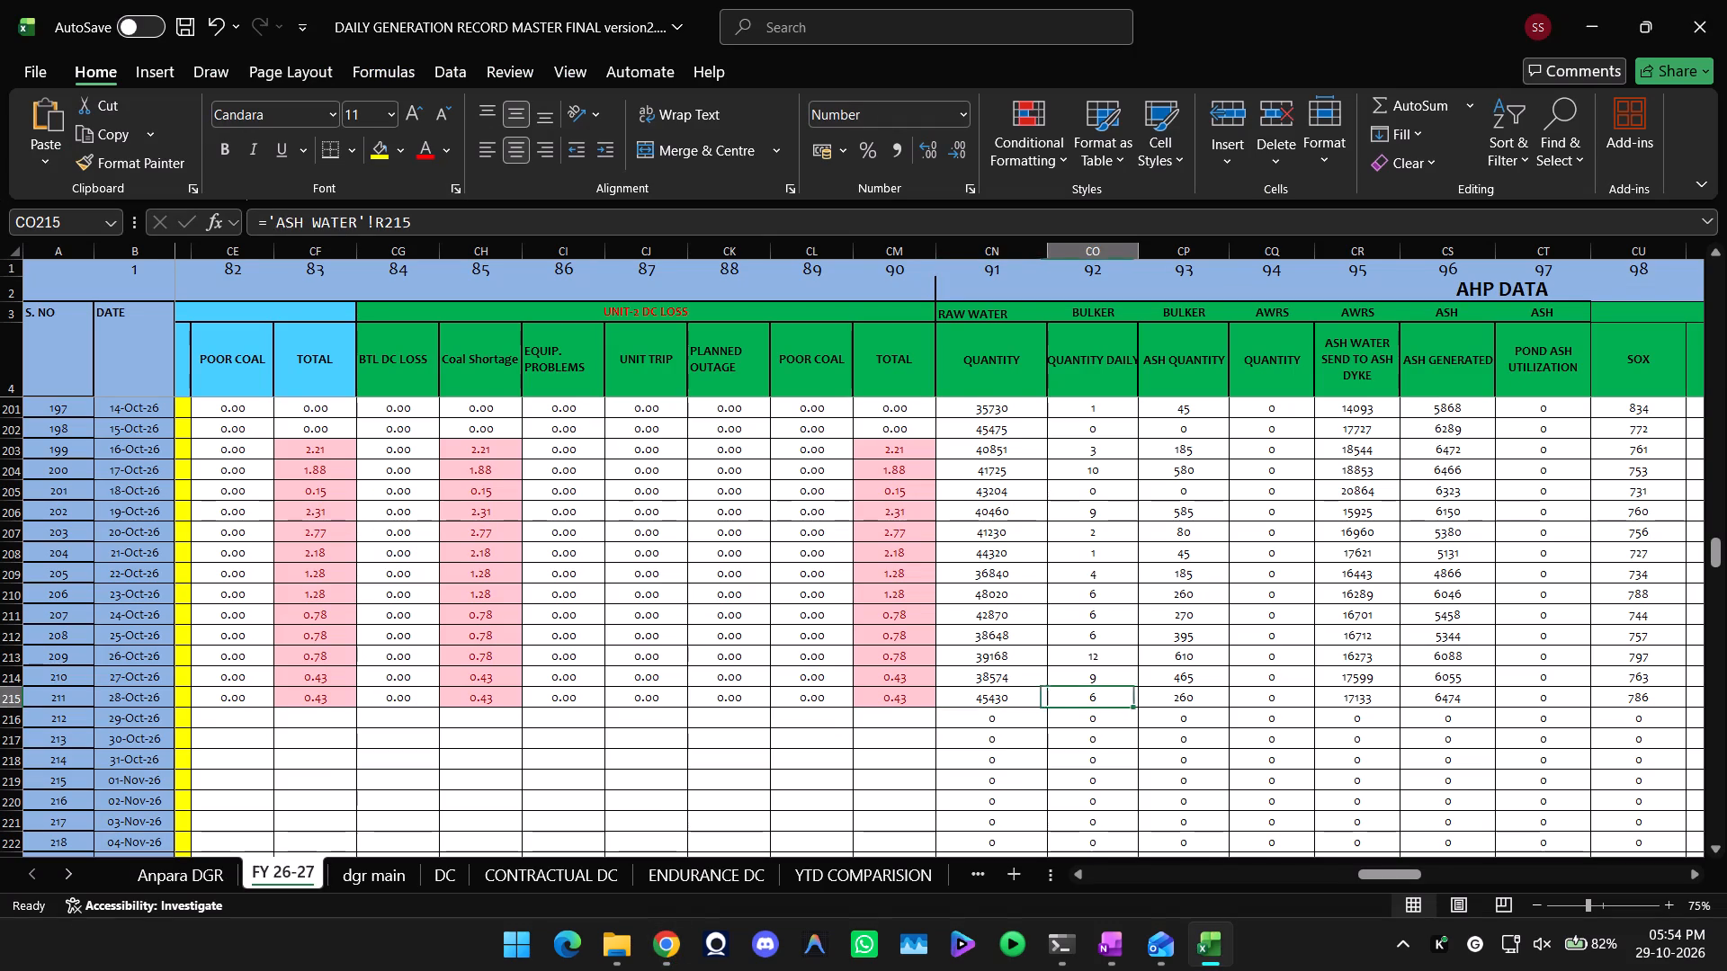
key(Tab)
key(Tab)
key(Tab)
key(Tab)
key(Tab)
key(Tab)
key(Tab)
key(Tab)
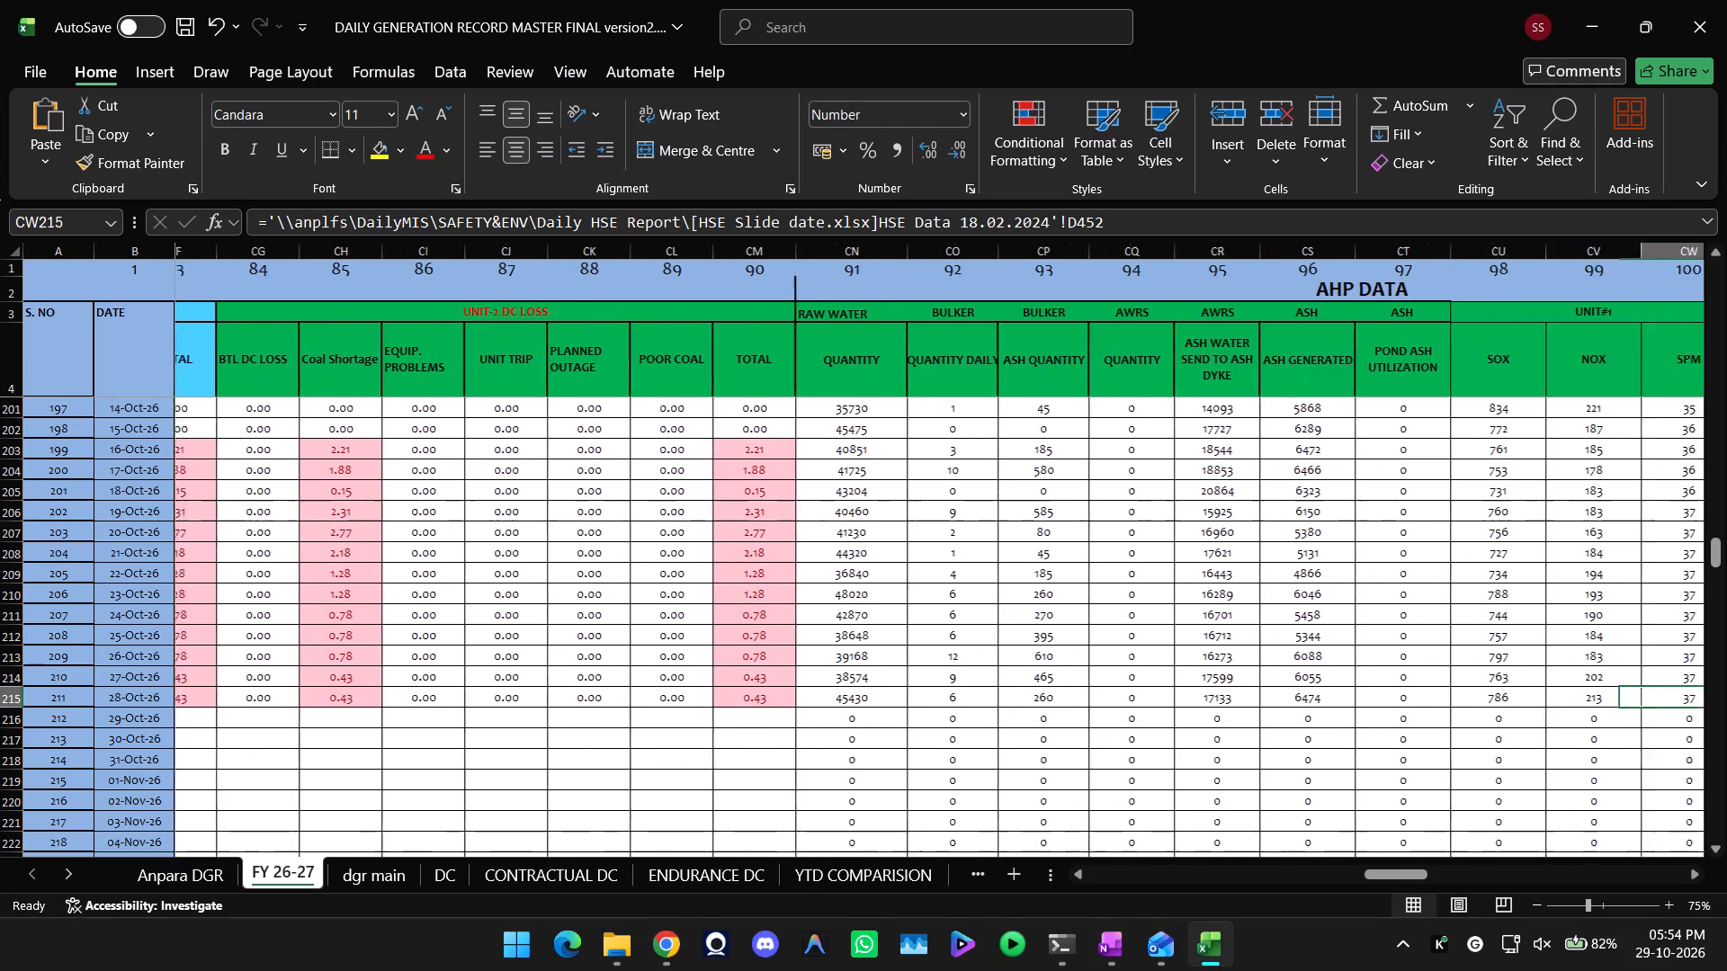
key(Tab)
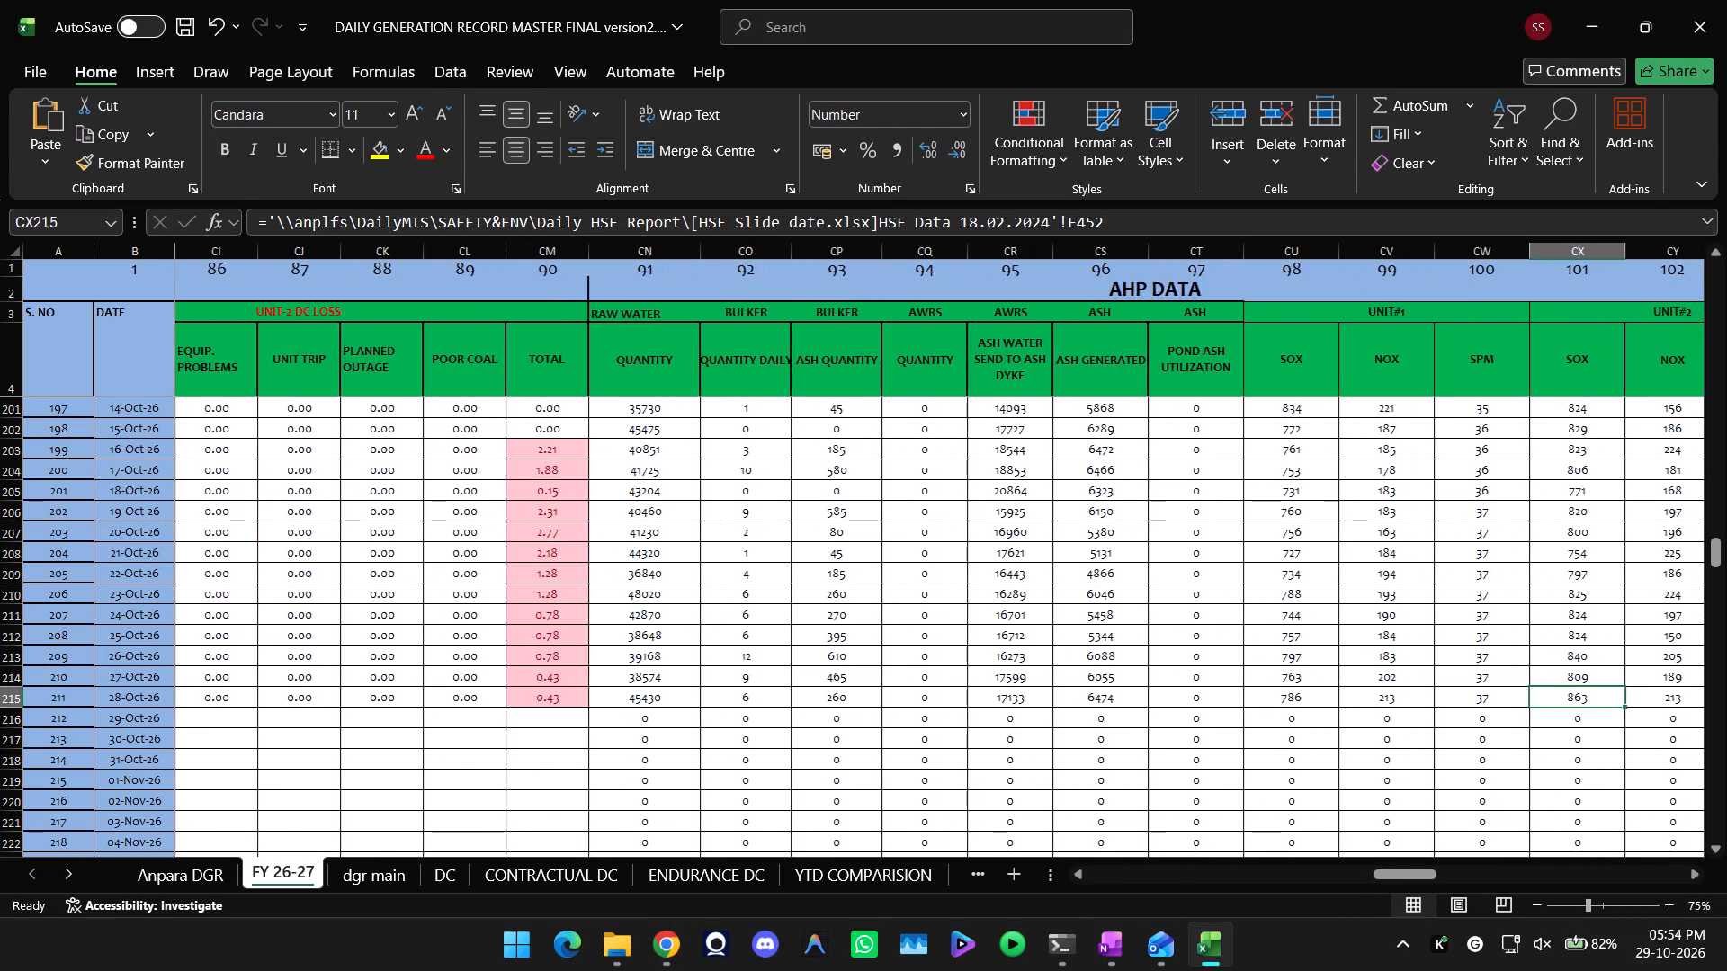
Compare the portal's AHP DATA SOX, NOX and SPM values for both units with Excel's 28-Oct-26 row.
key(alt+Tab)
scroll(817, 596, down, 1)
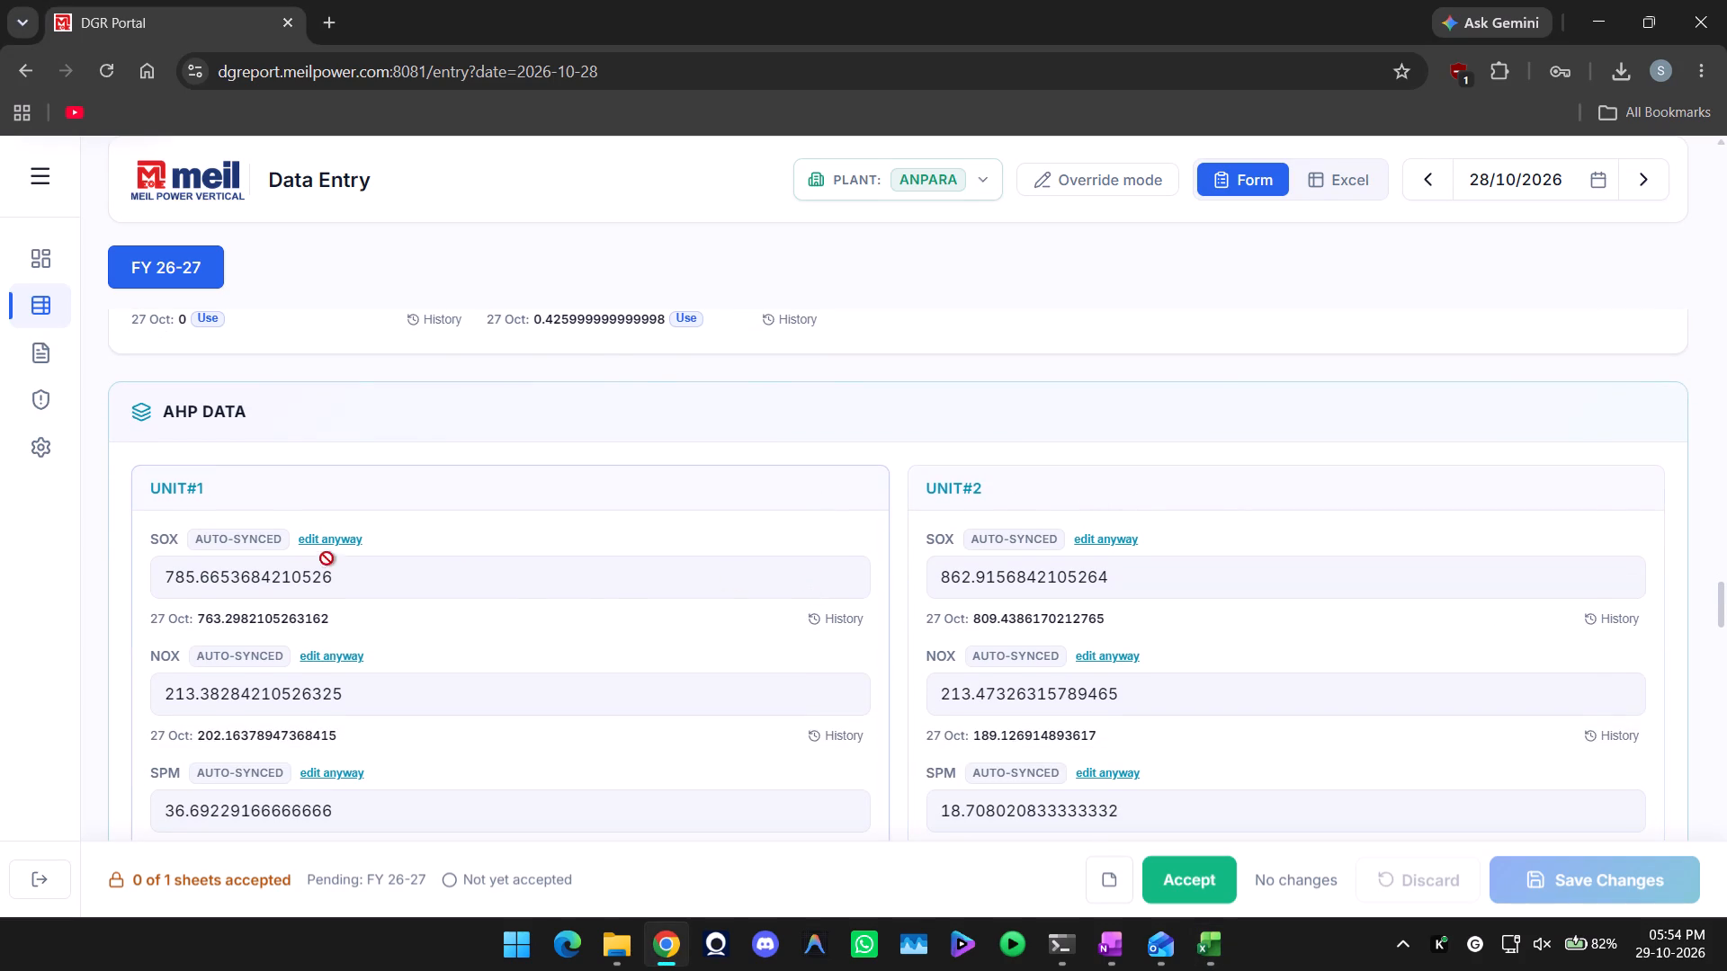
scroll(899, 542, down, 1)
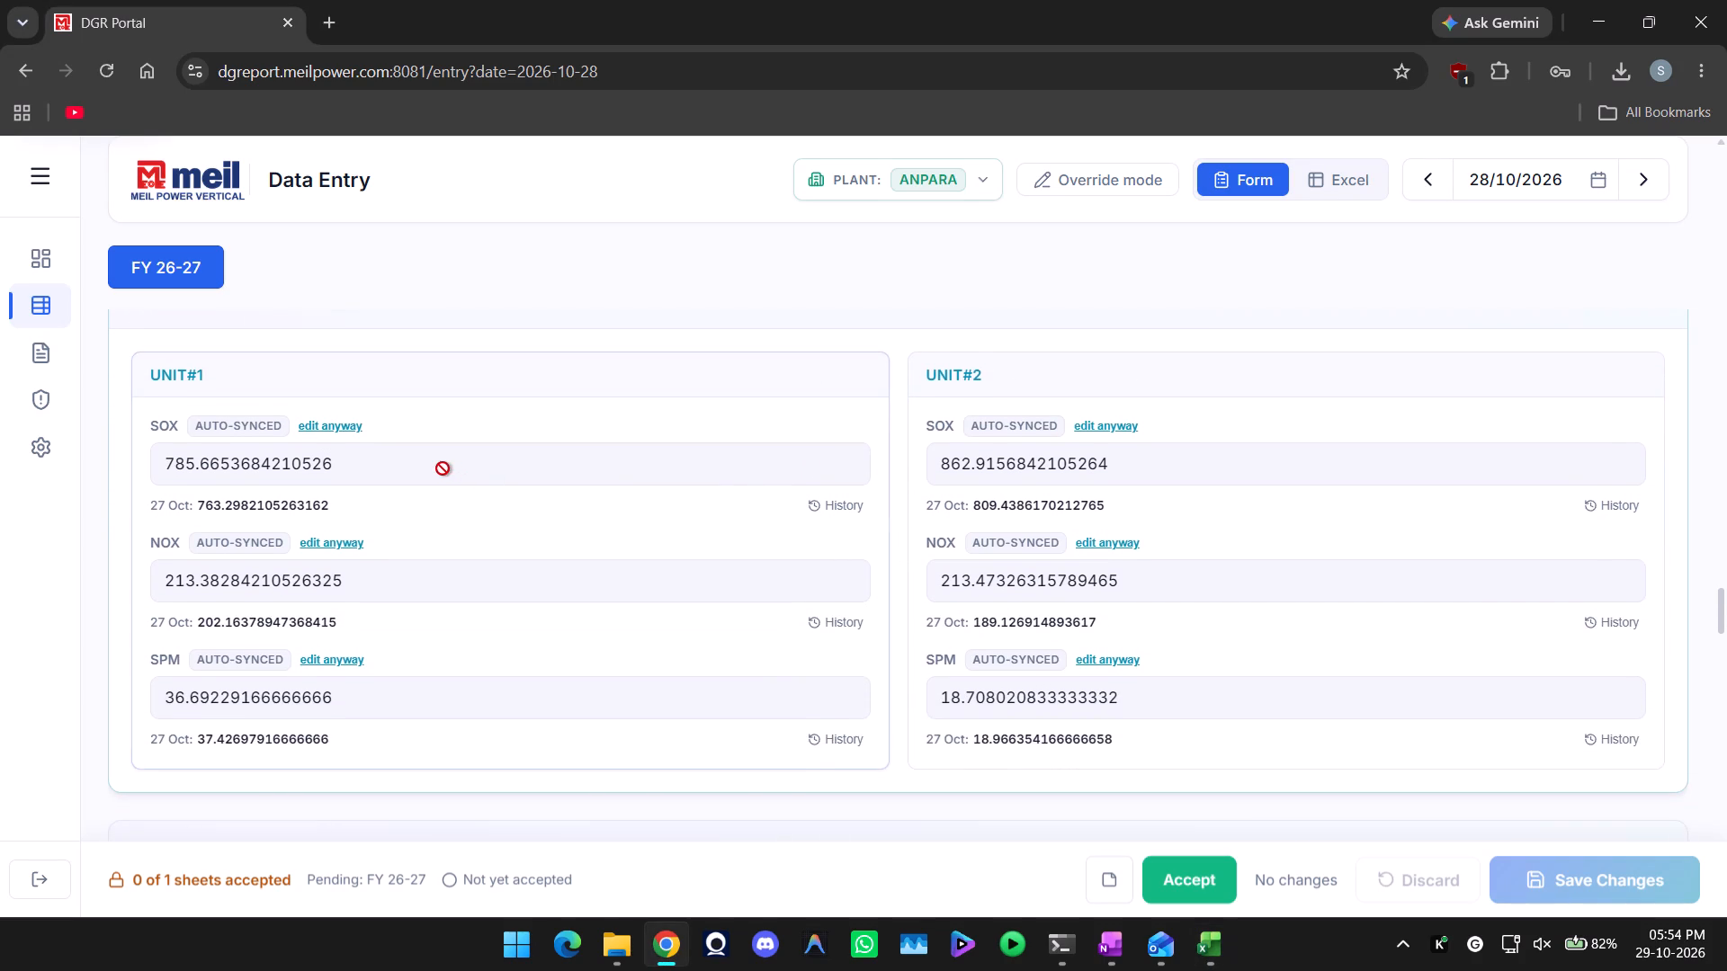
key(alt+Tab)
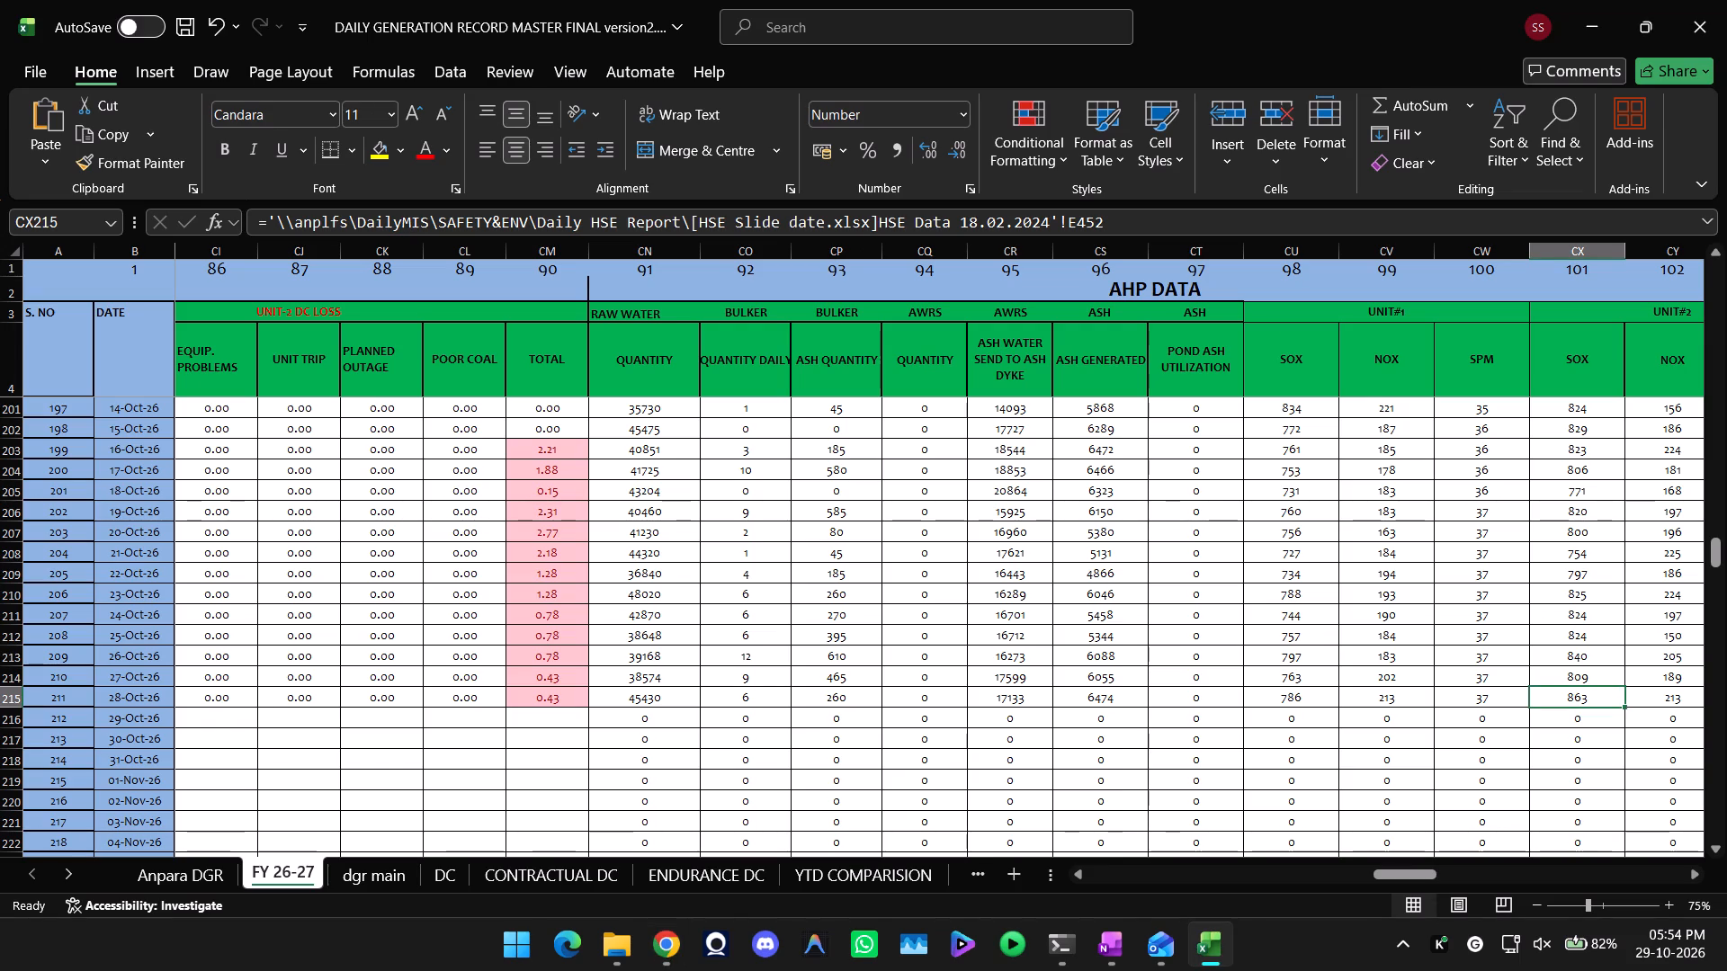
click(1297, 696)
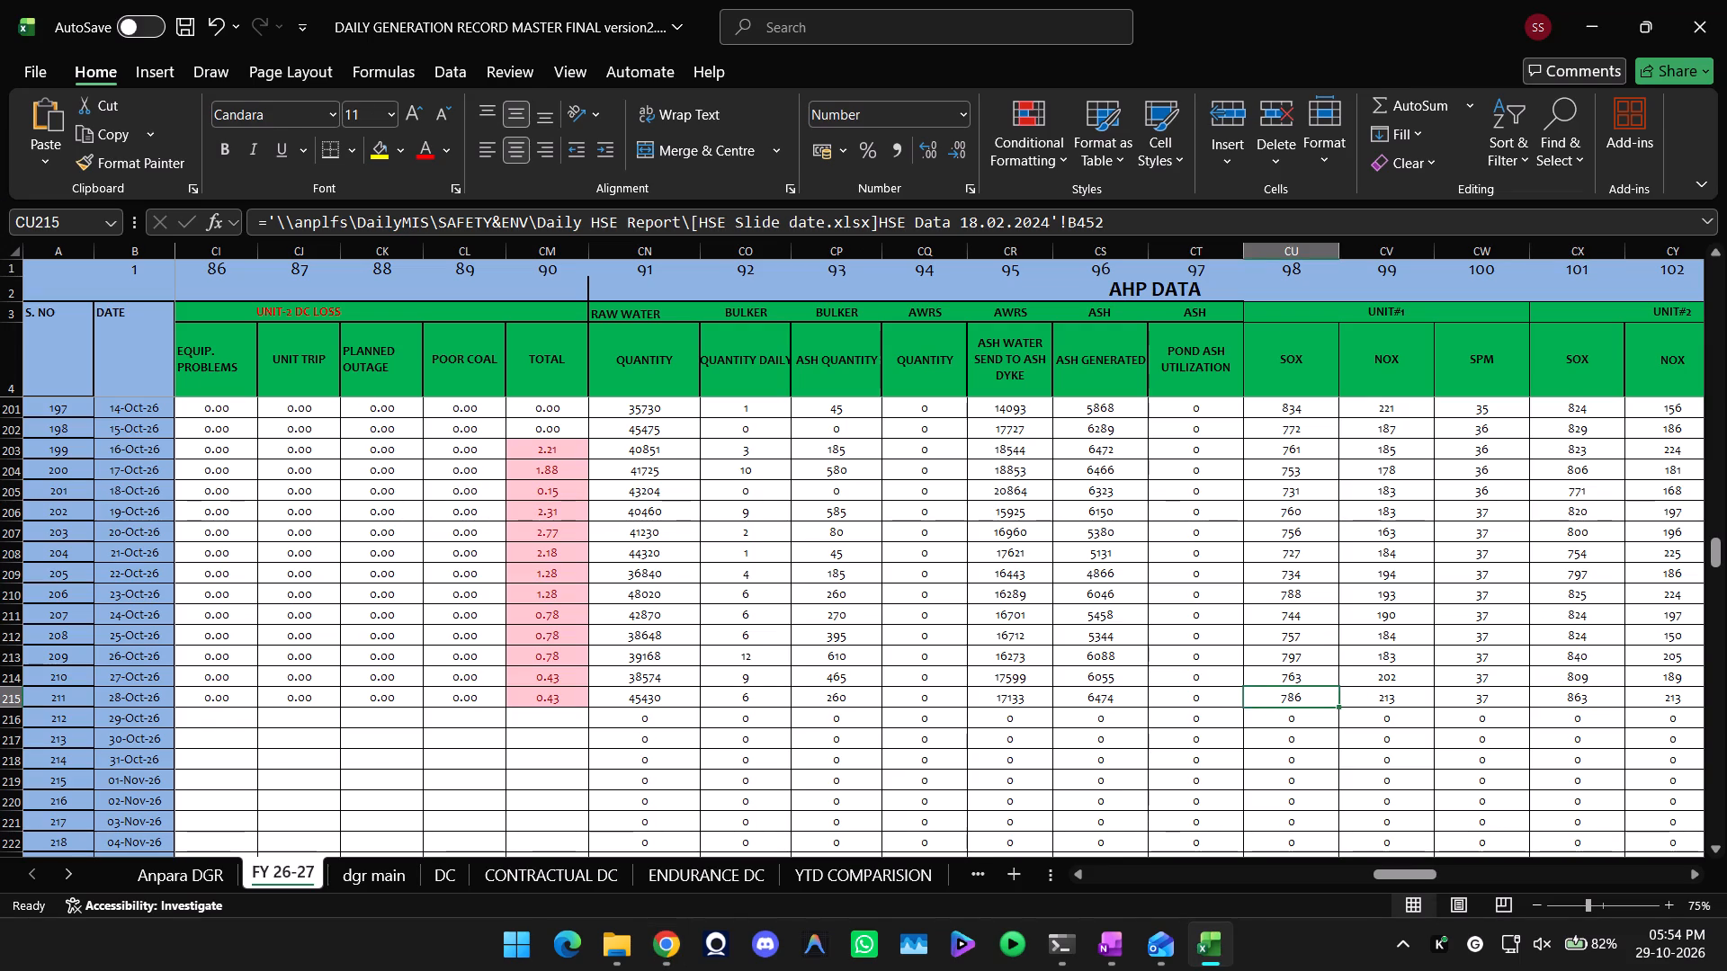
key(alt+Tab)
Compare the portal's DSM and NET SAVING values with the 28-Oct-26 cells in Excel.
scroll(746, 583, down, 3)
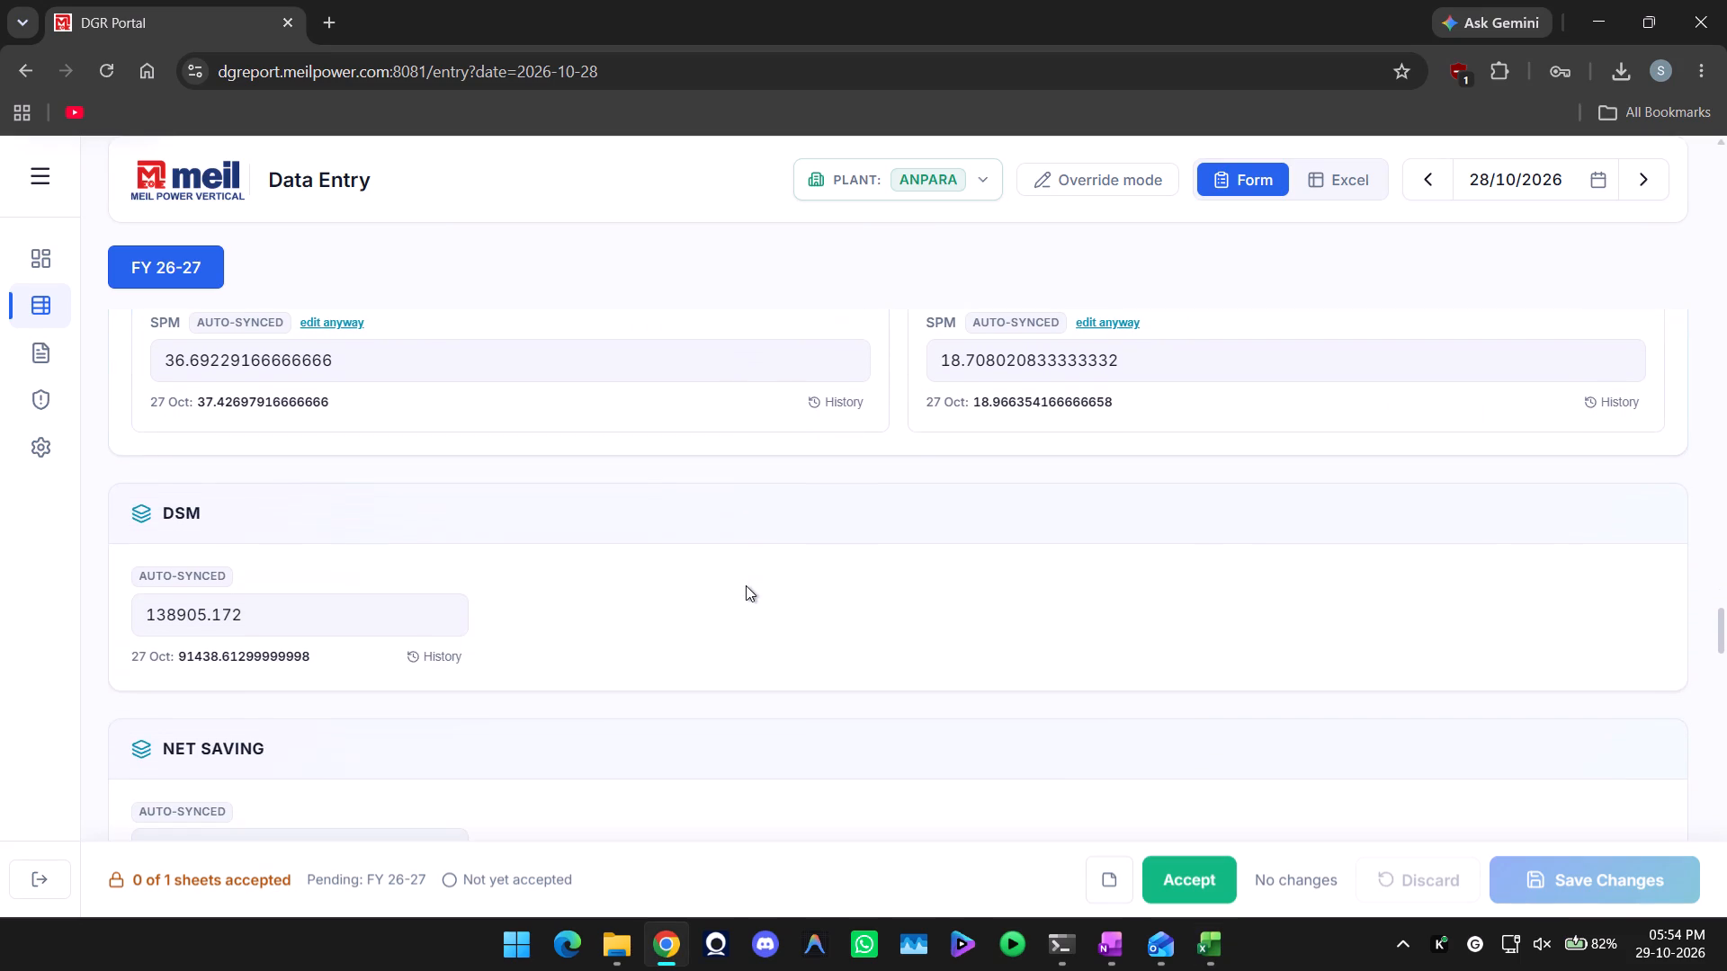
scroll(425, 611, down, 1)
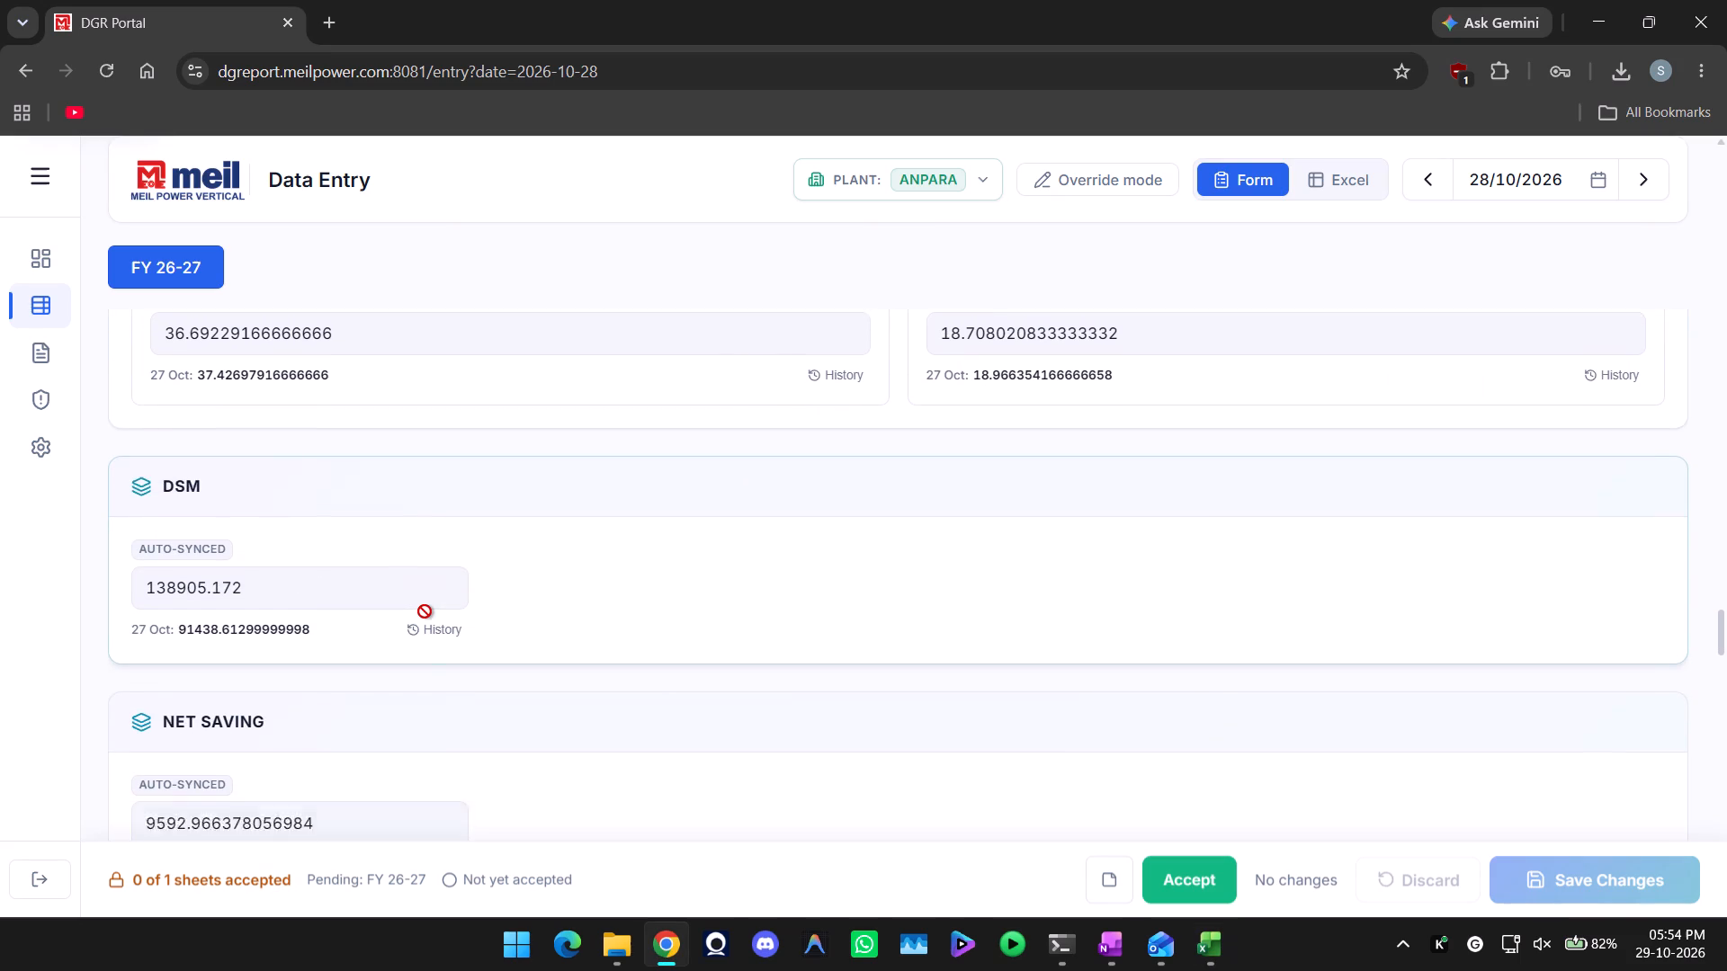
scroll(425, 611, down, 5)
scroll(427, 601, up, 1)
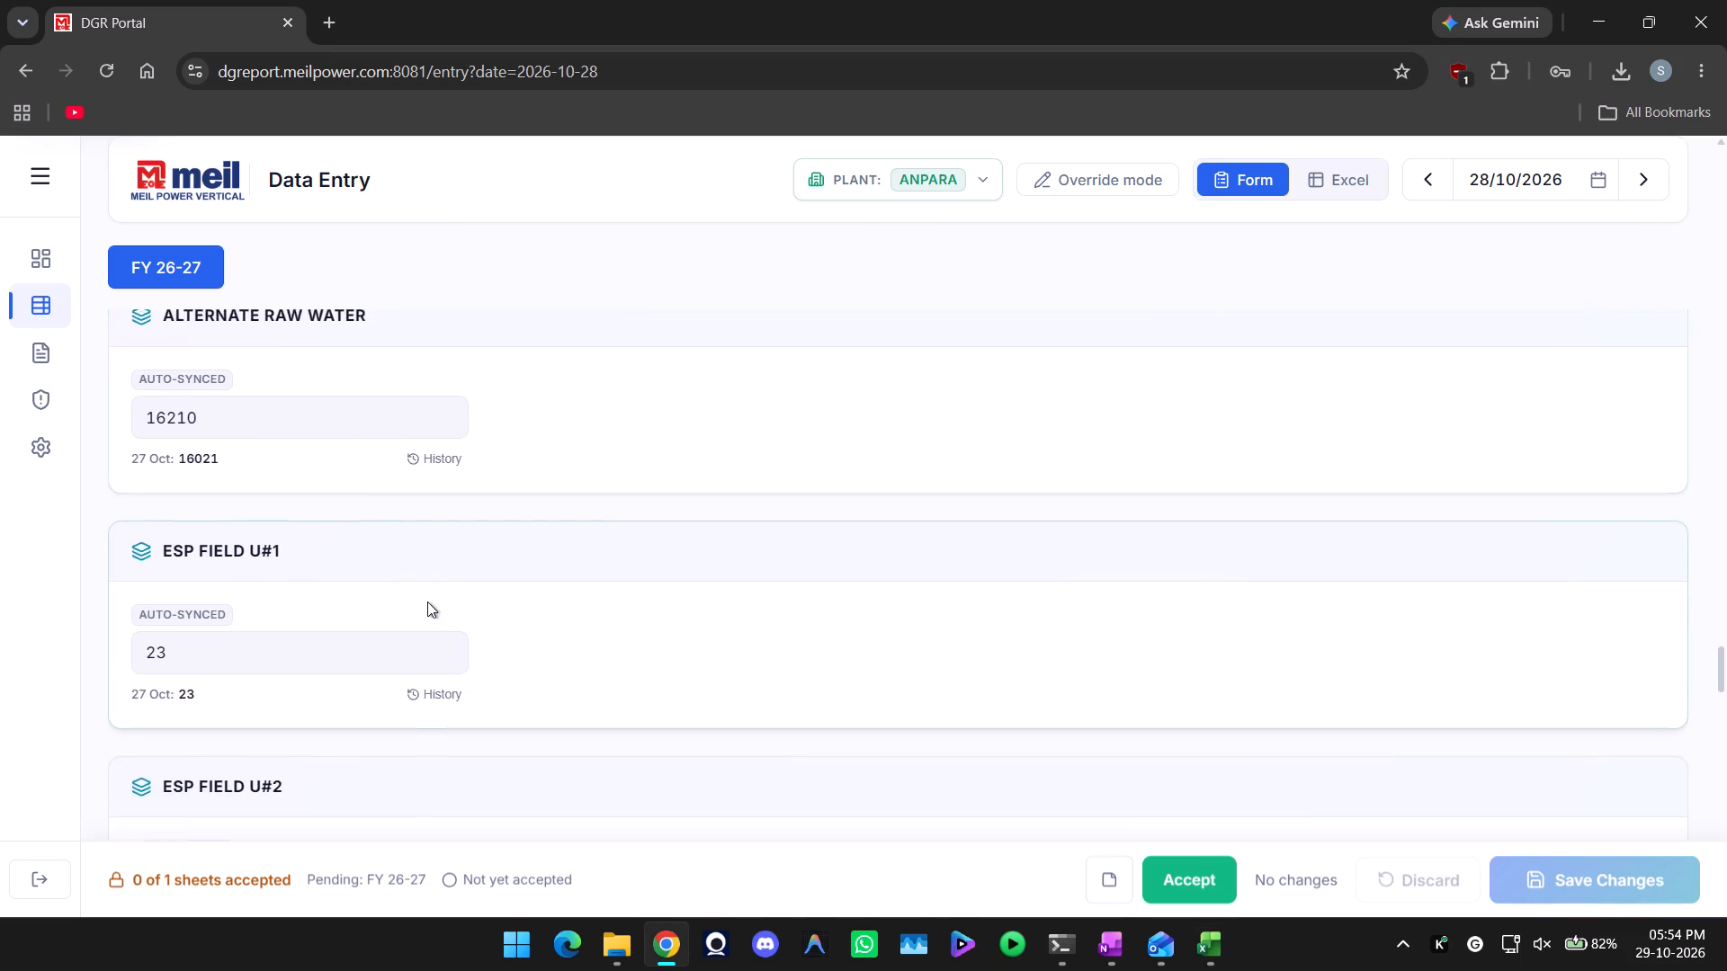
scroll(427, 601, up, 4)
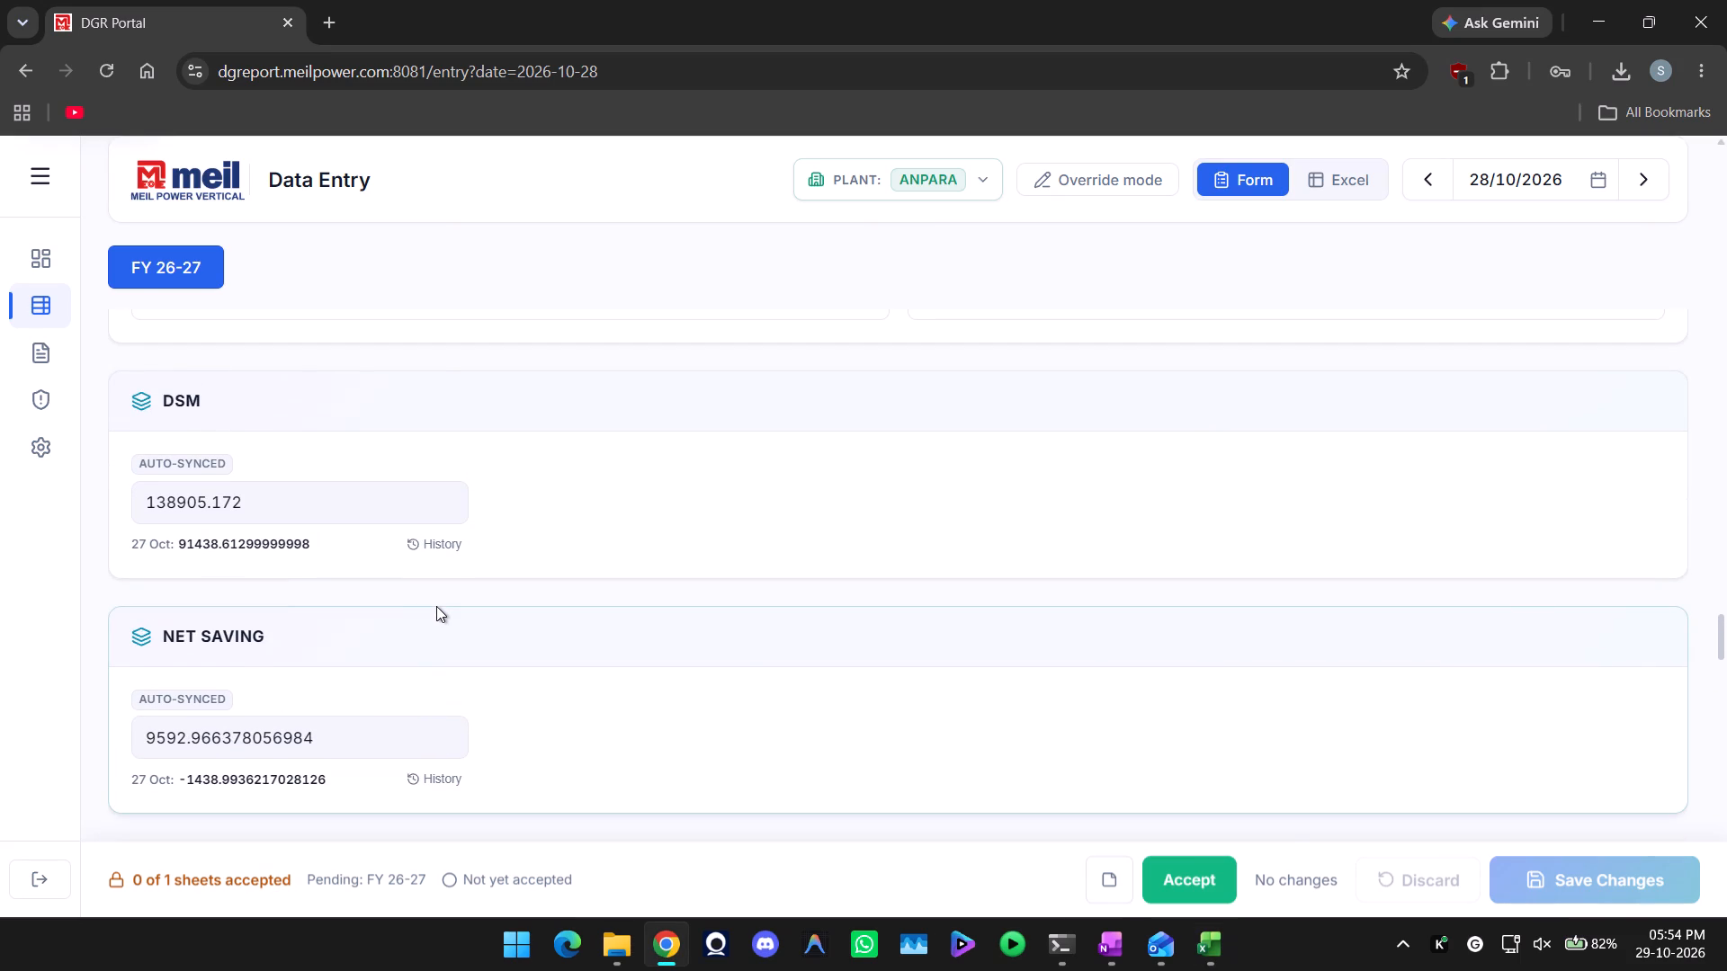
key(alt+Tab)
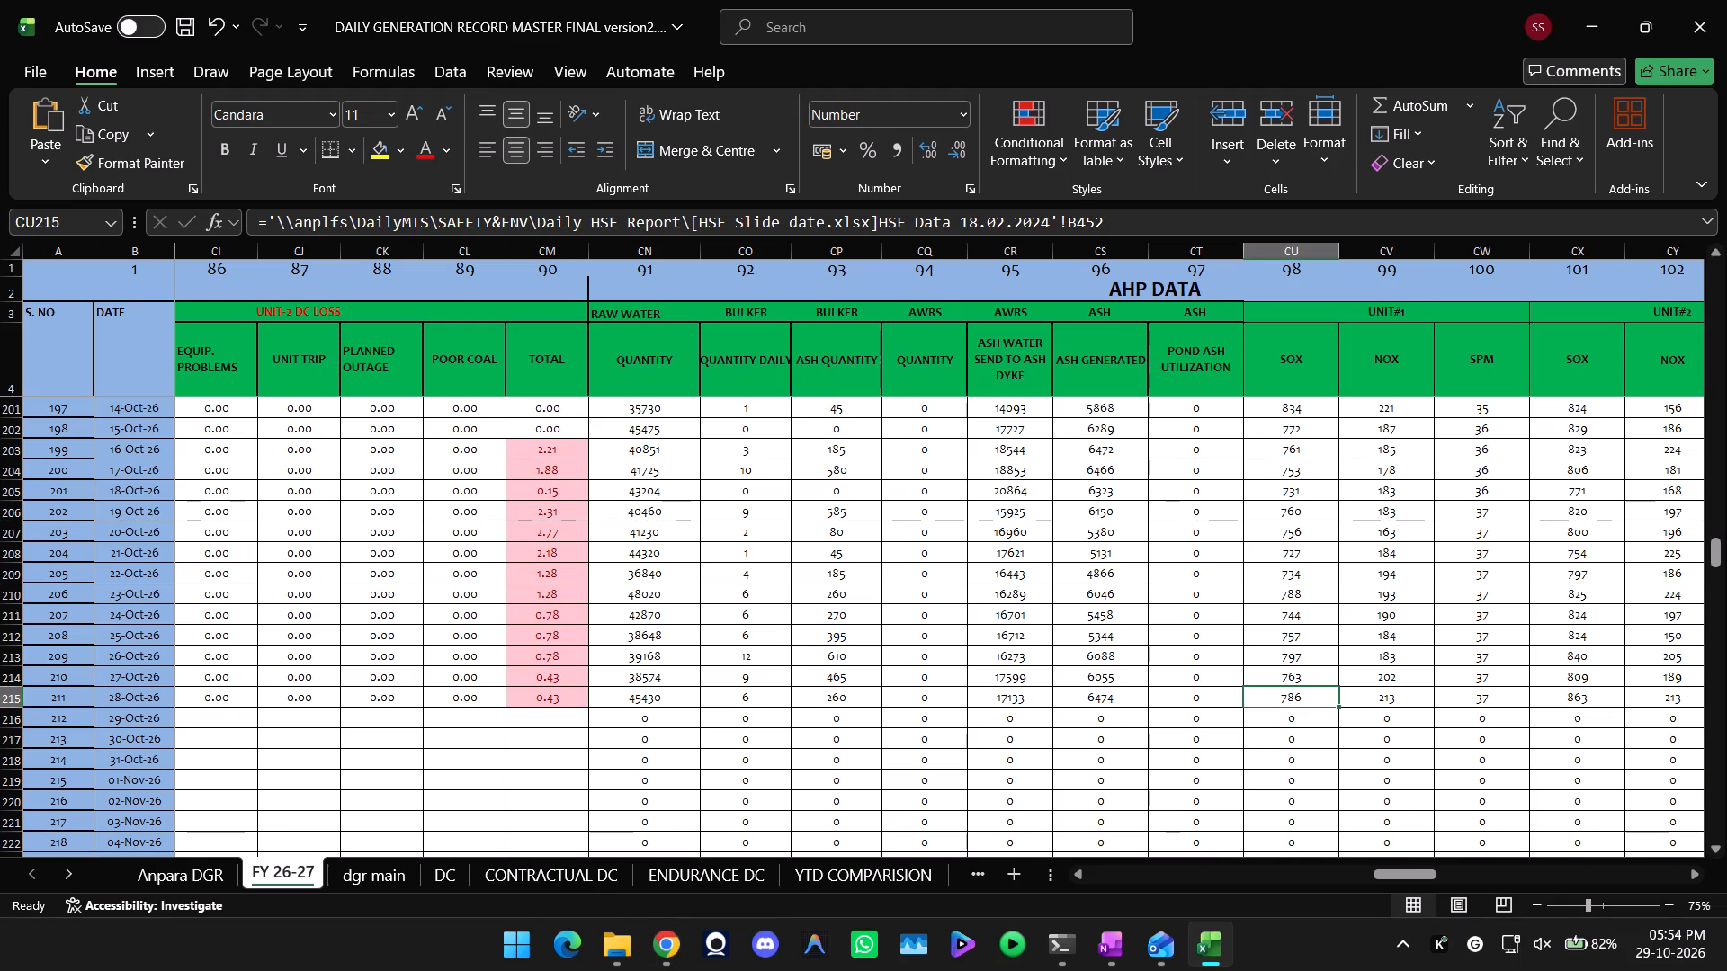
key(Tab)
key(Tab)
key(Tab)
key(Tab)
key(Tab)
key(Tab)
key(Tab)
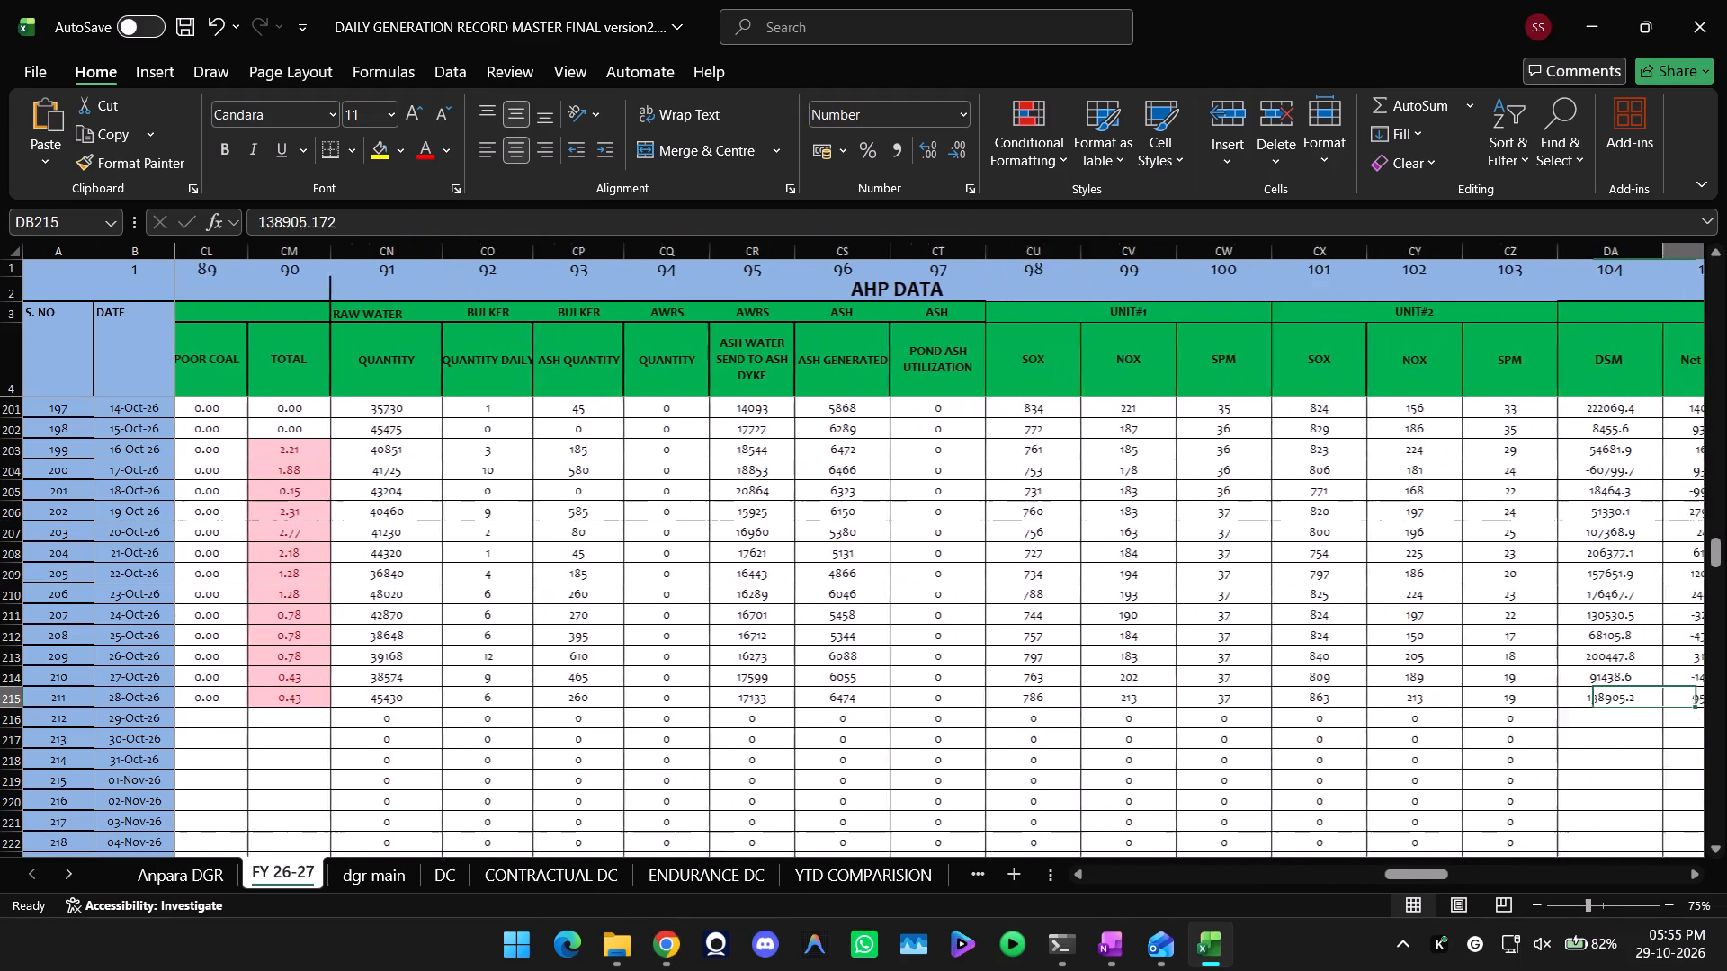
key(Tab)
click(1460, 705)
key(alt+Tab)
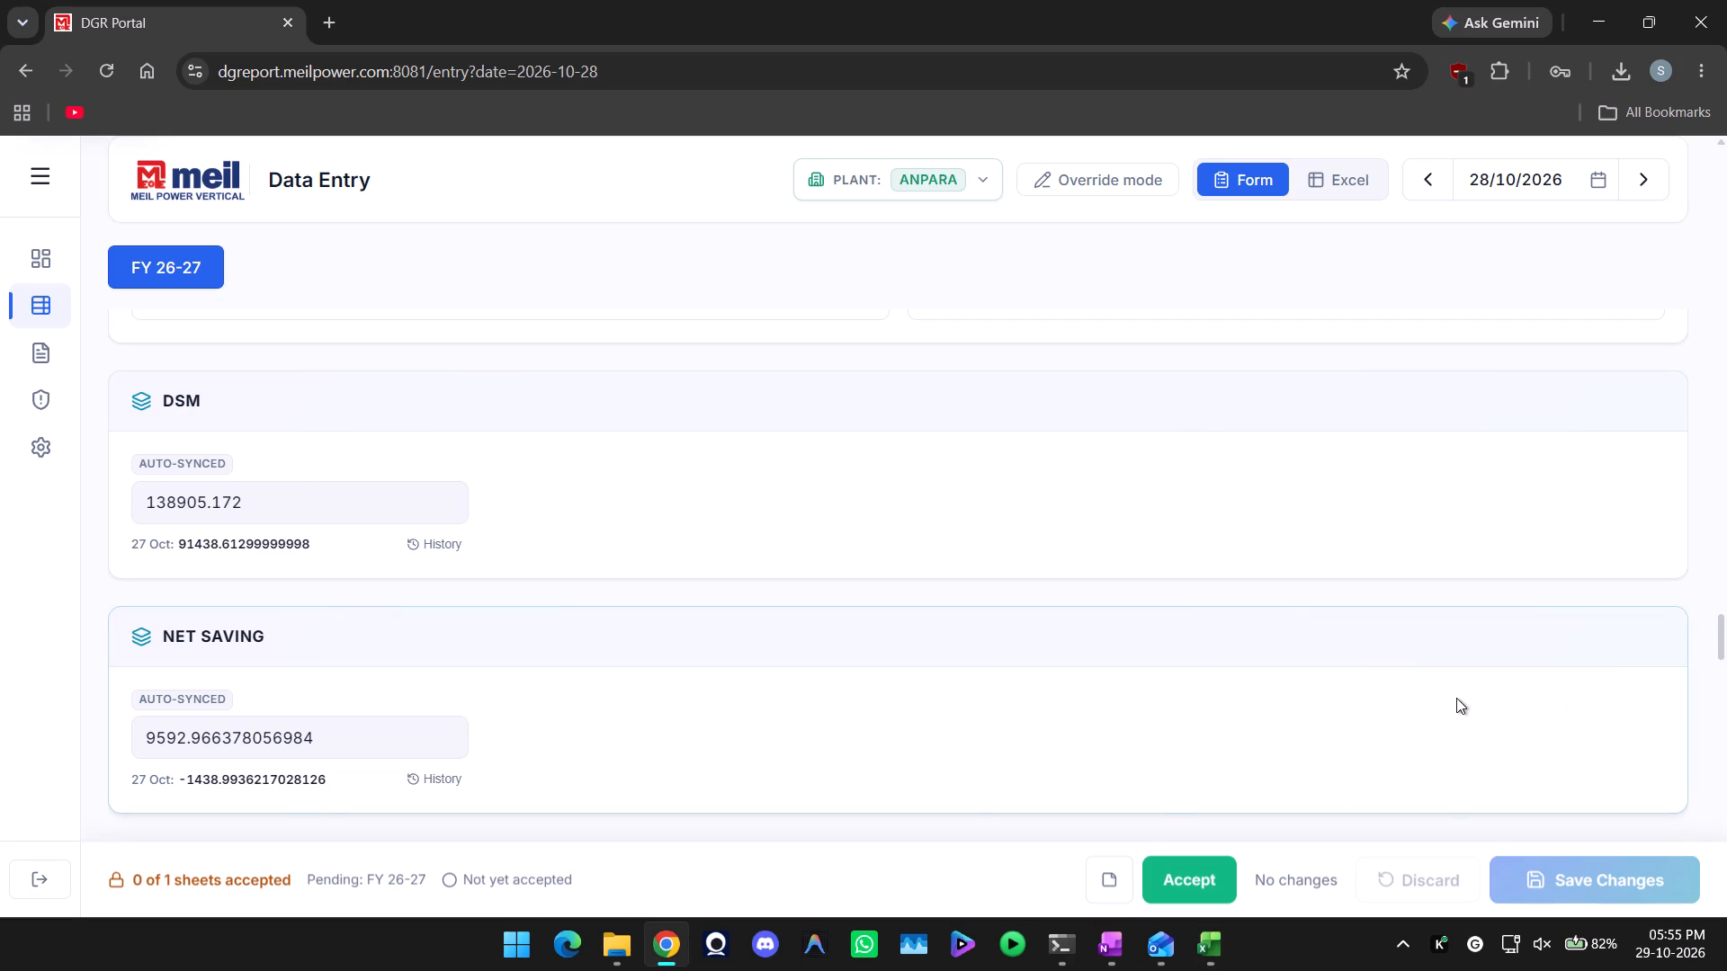
Capture the portal's DSM section as a screenshot and paste it into OneNote's Anpara page, beside the LTI MONTHLY image.
key(alt+Tab)
key(alt+Tab)
key(alt+Tab)
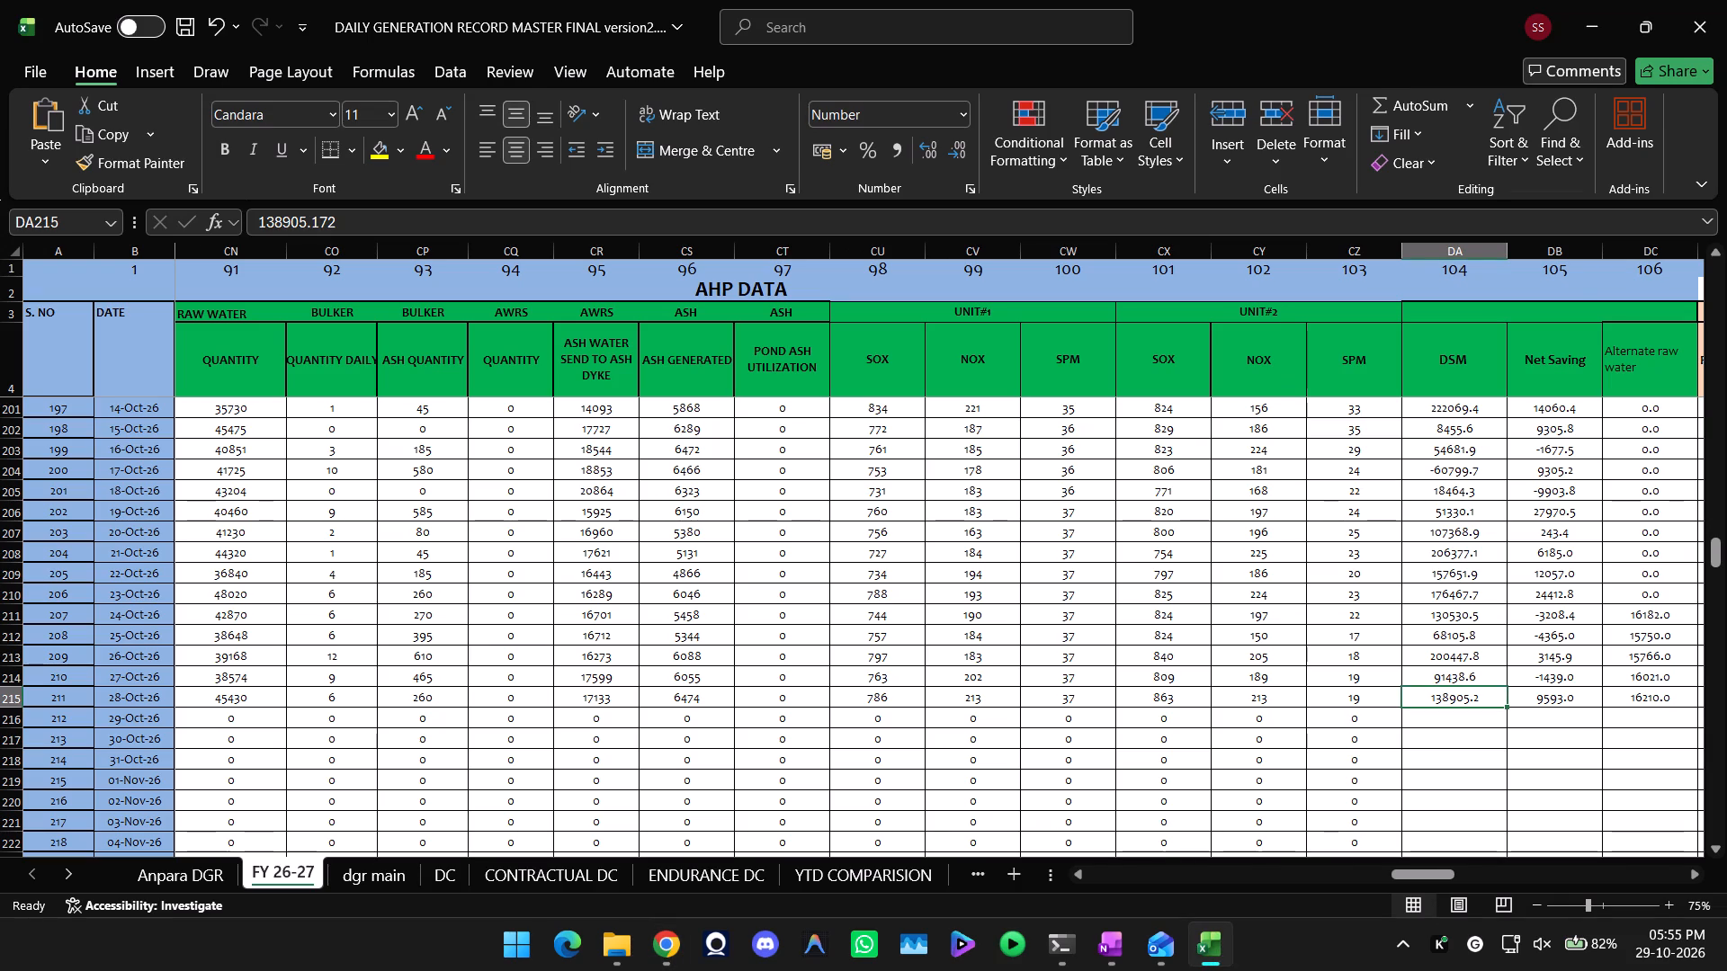
key(alt+Tab)
key(shift+super+s)
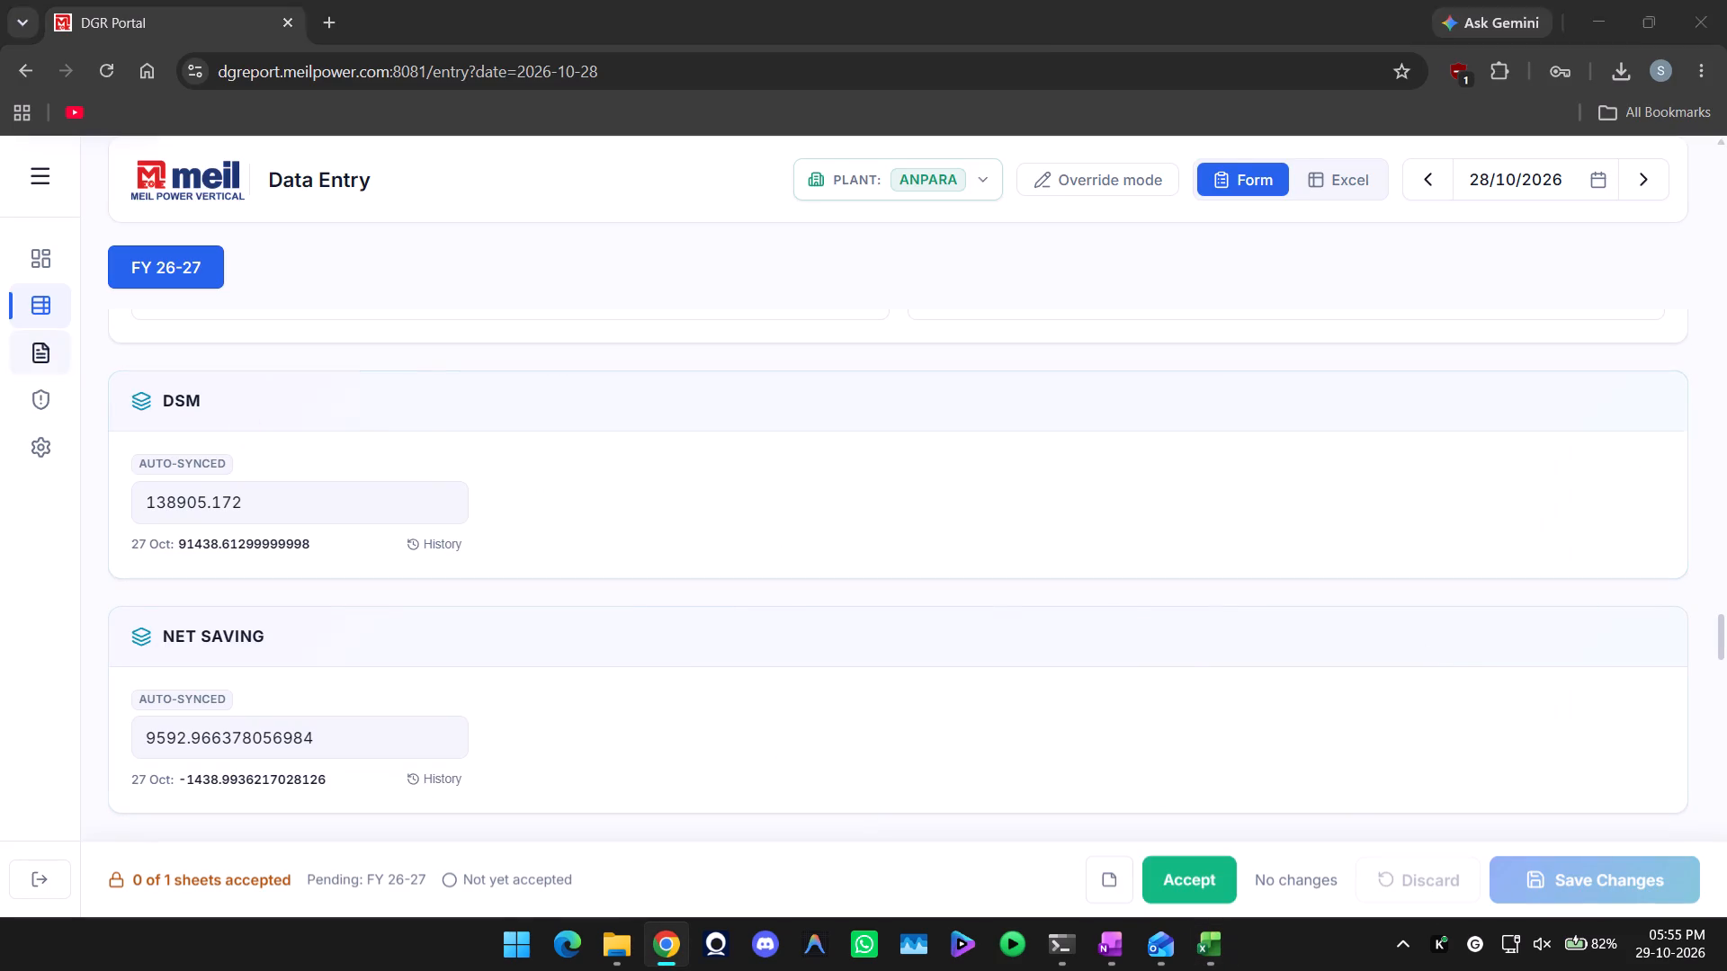
drag(86, 341, 640, 590)
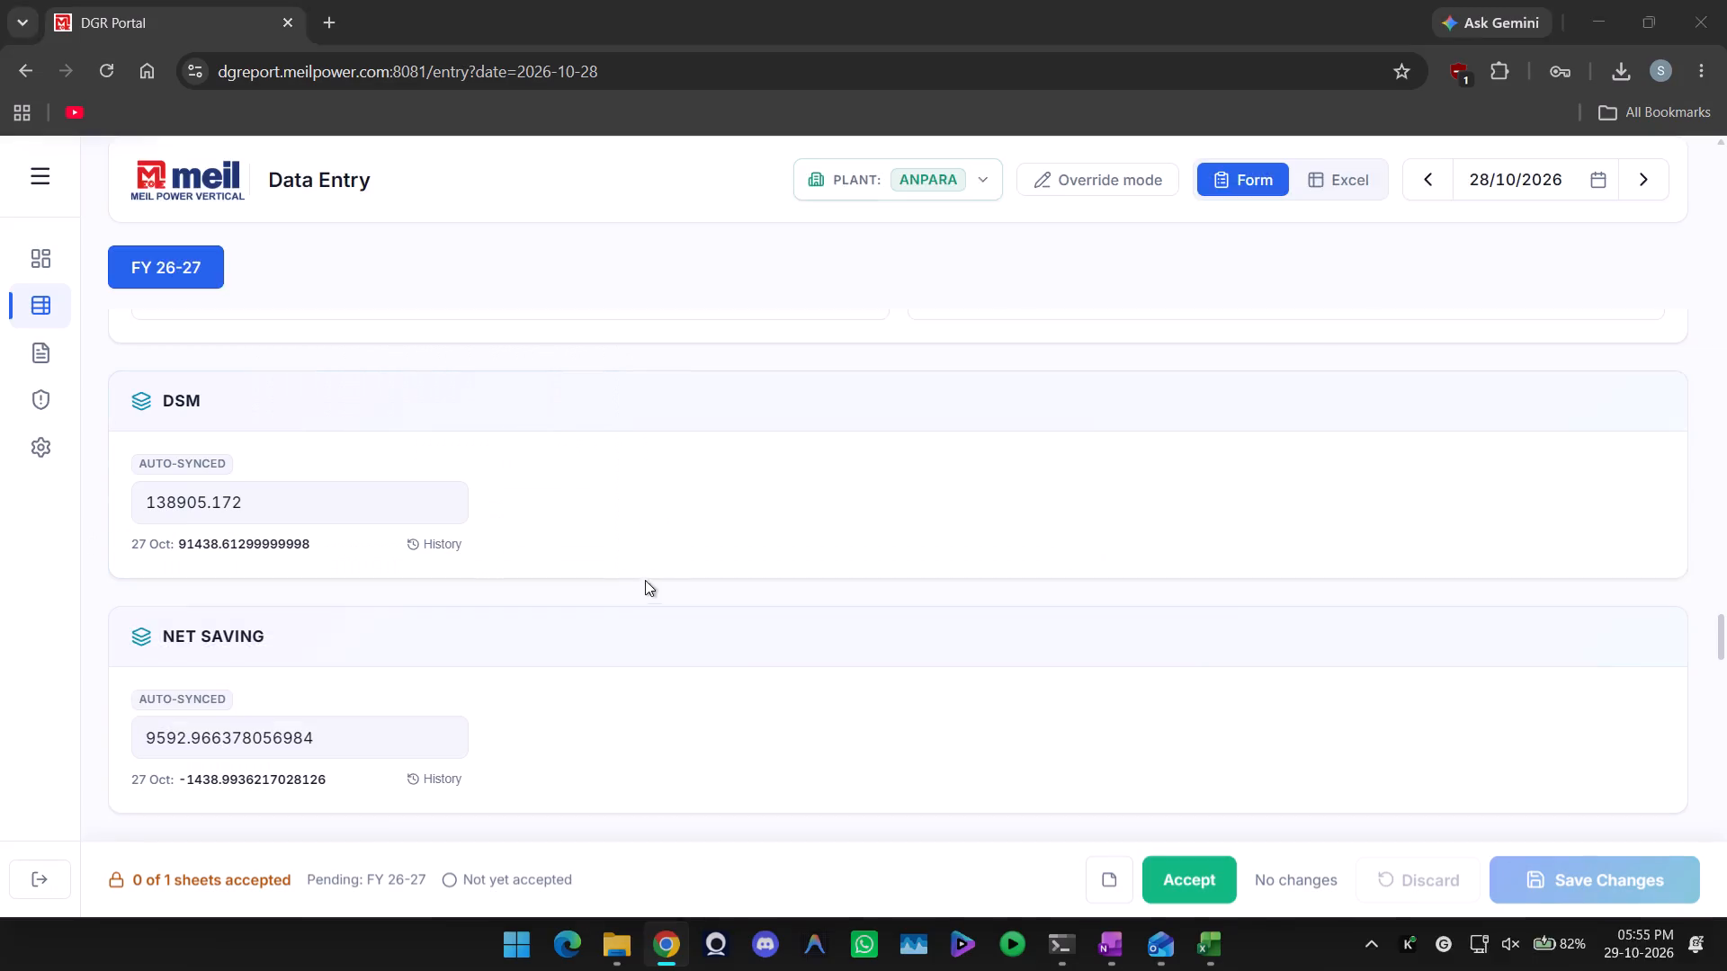
key(alt+Tab)
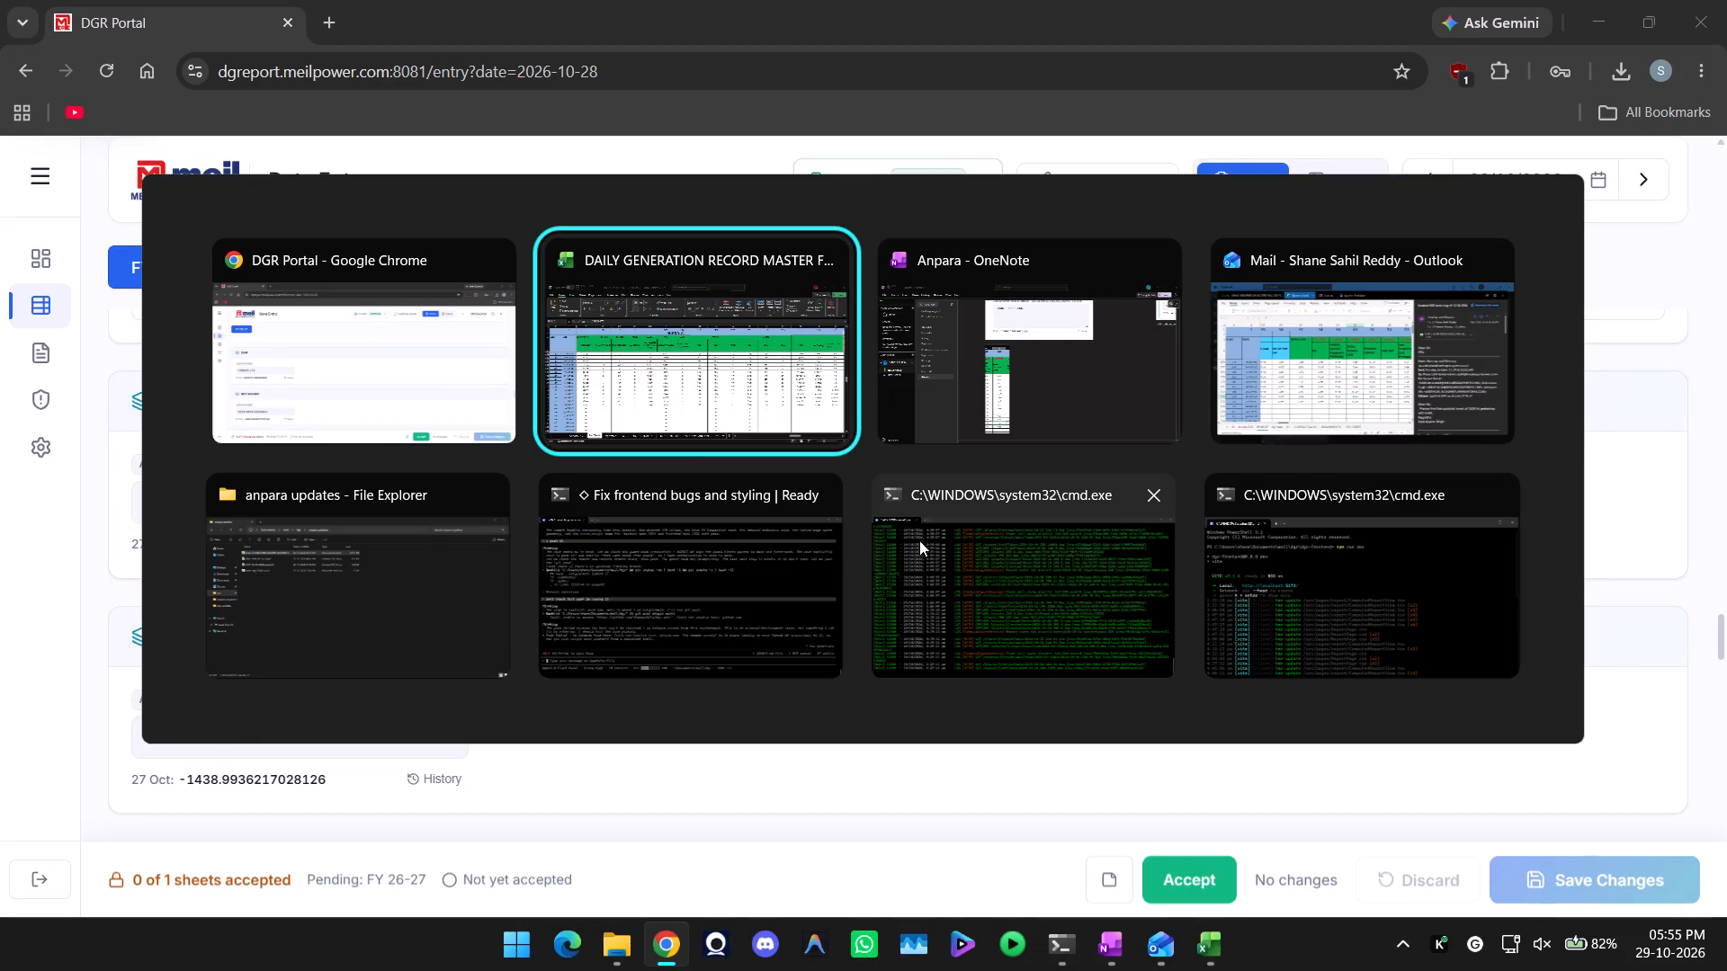
alt+click(967, 412)
click(1045, 516)
scroll(1132, 413, up, 4)
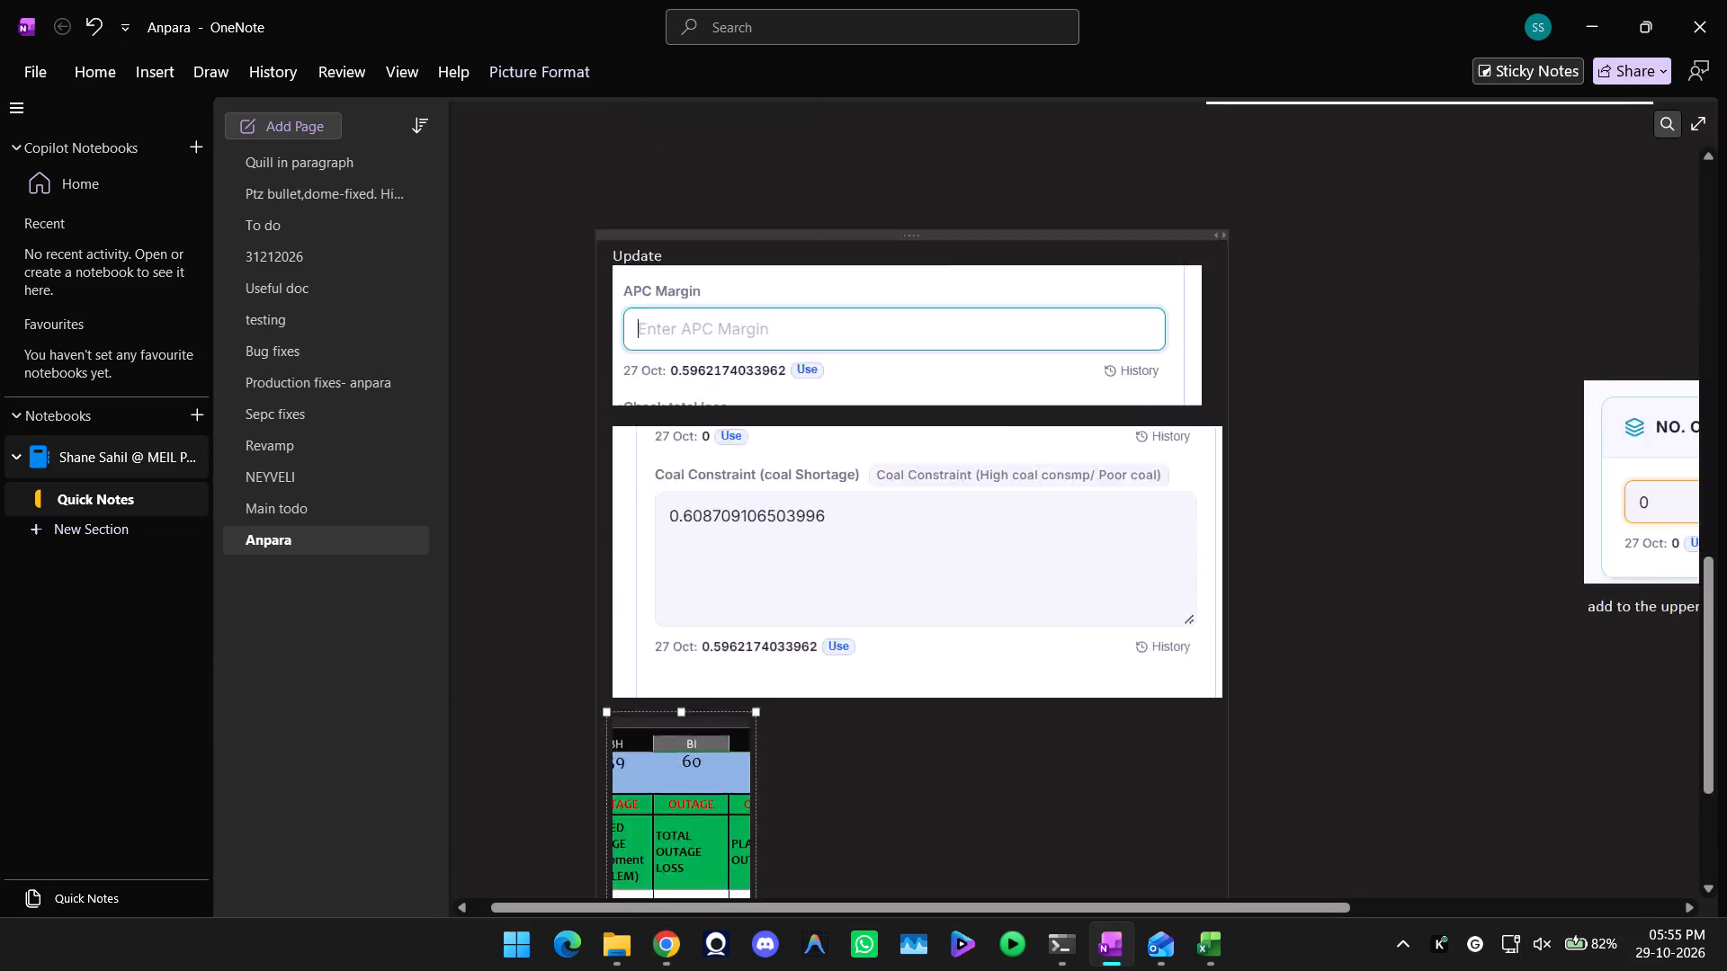
scroll(1138, 410, up, 7)
click(1042, 538)
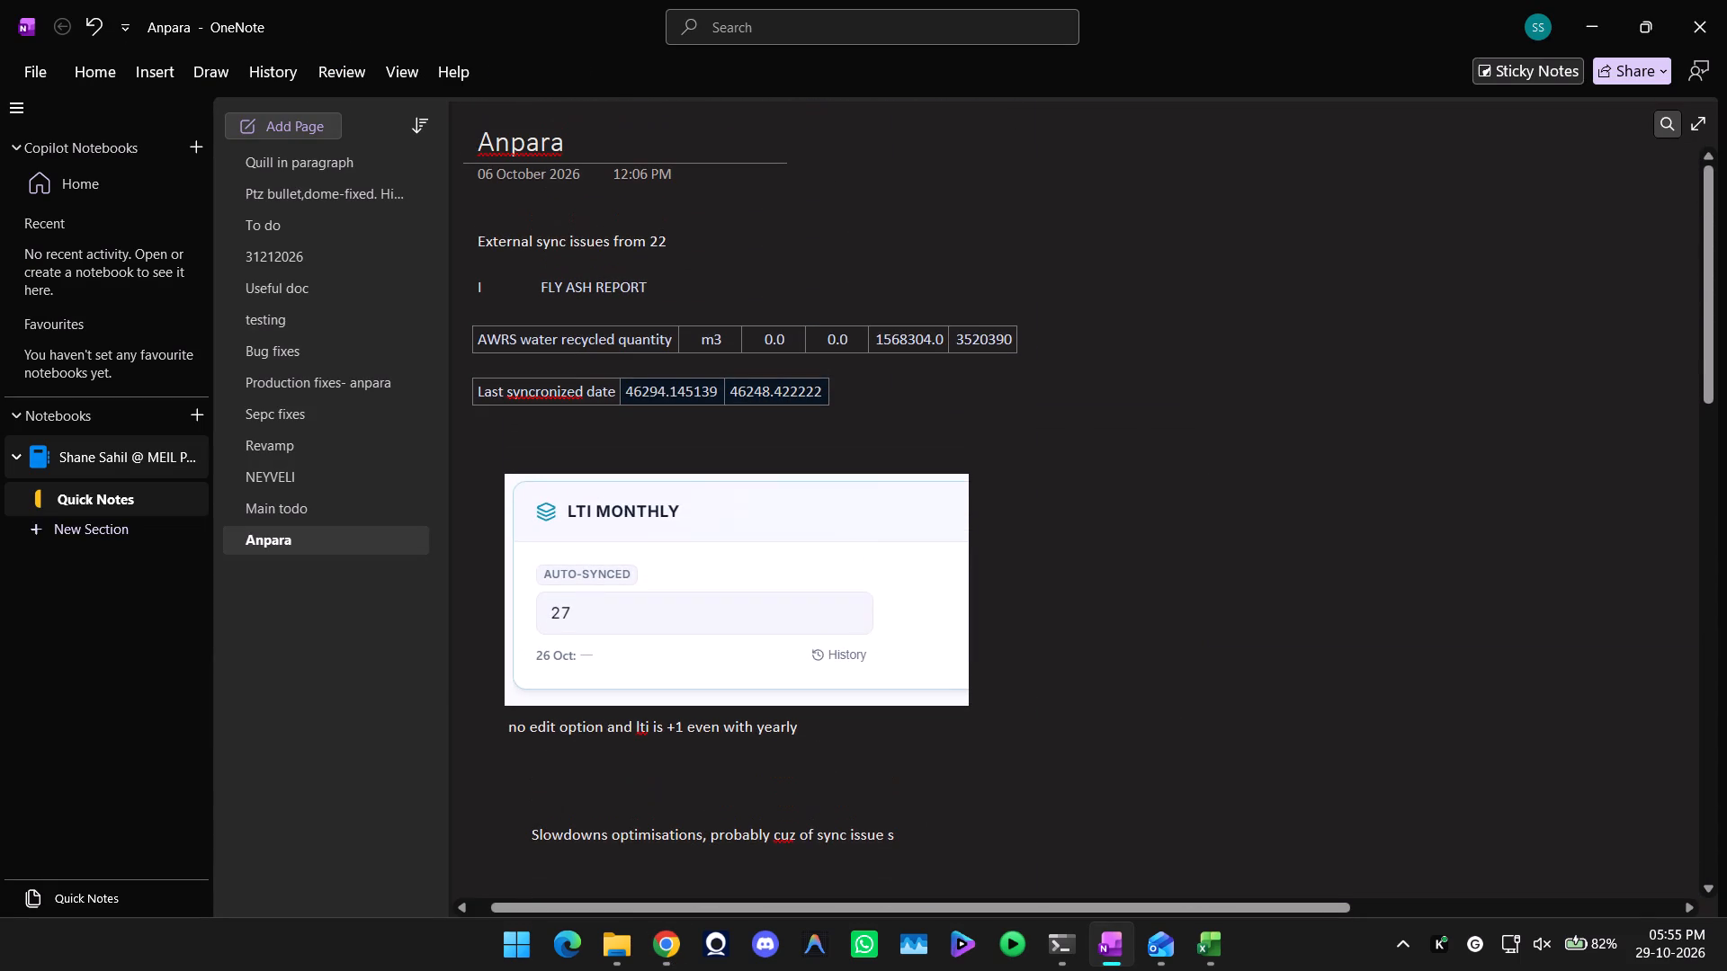
key(ctrl+v)
key(alt+Tab)
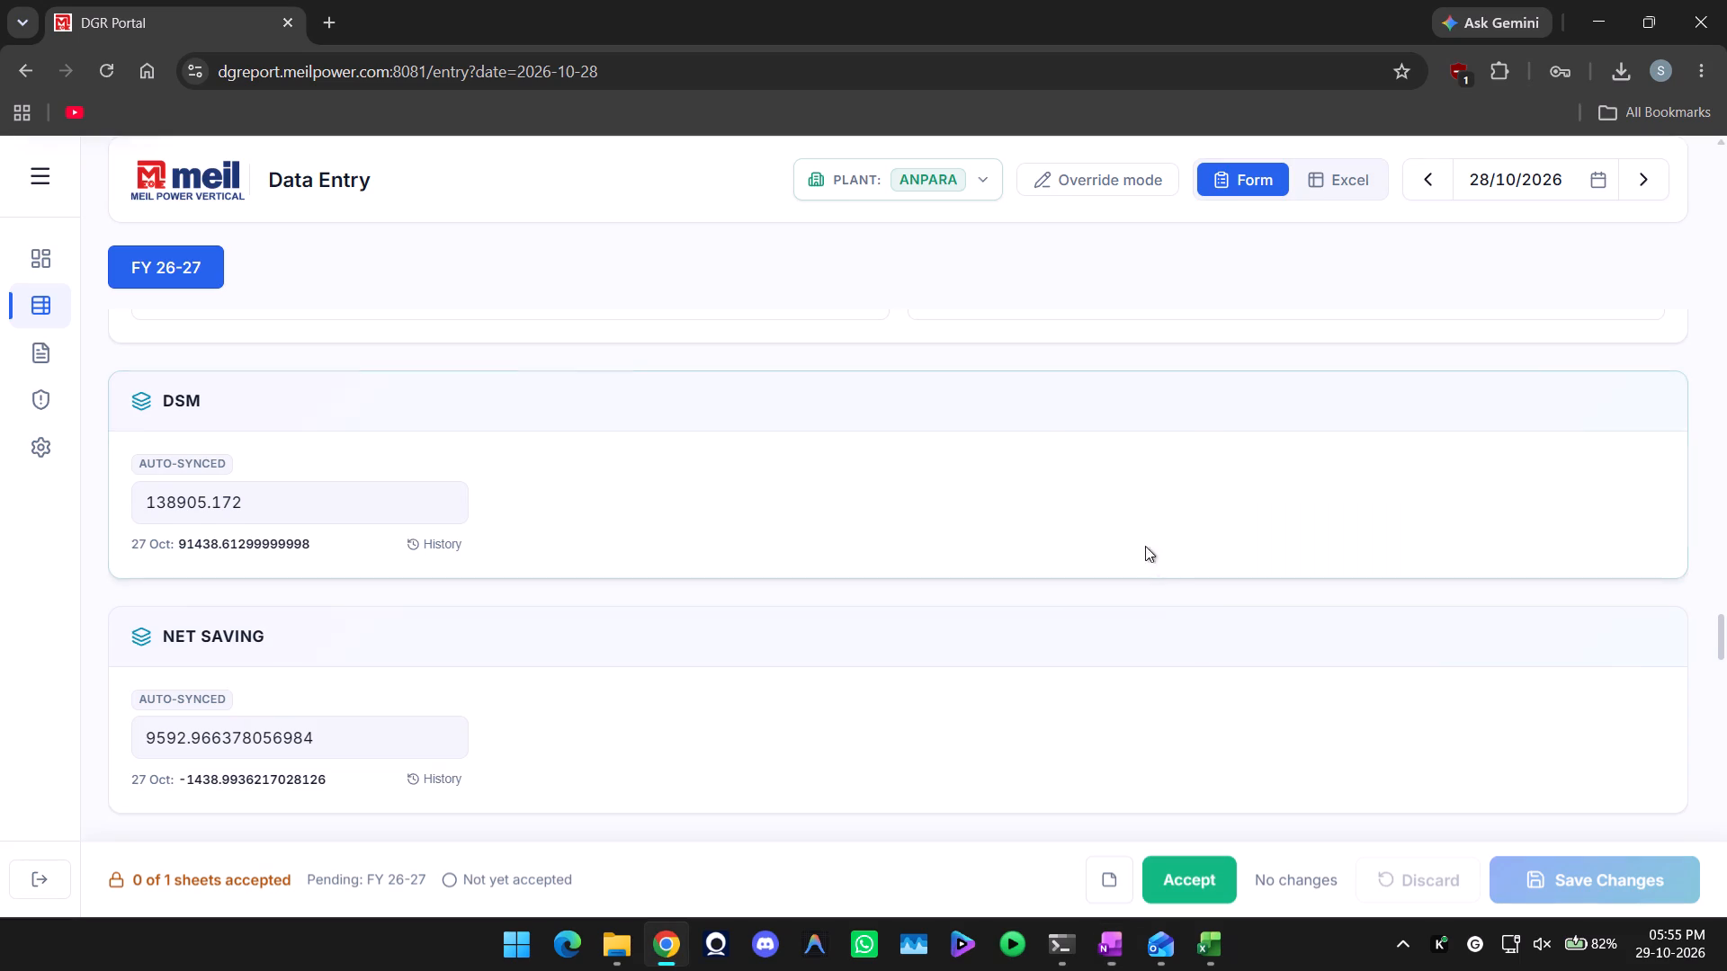
Review the portal's ESP field, syncro date and LTI sections, and check LTI MONTHLY against Excel's 28-Oct-26 cell.
scroll(1064, 609, down, 7)
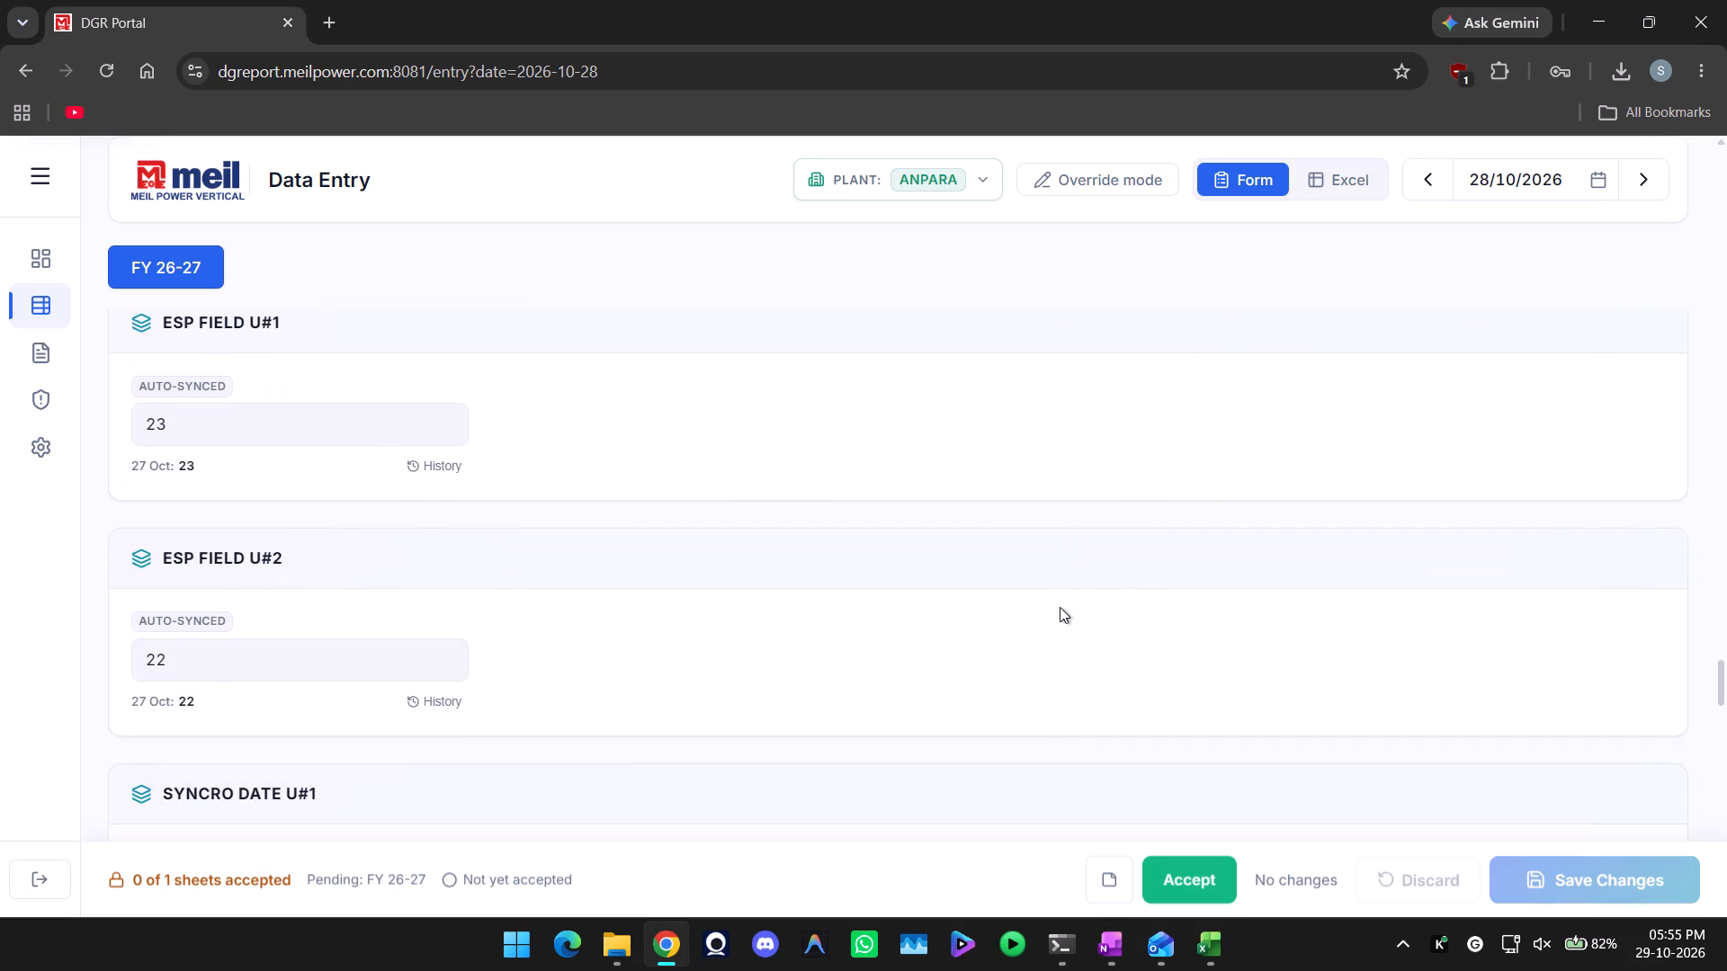
scroll(1060, 607, down, 7)
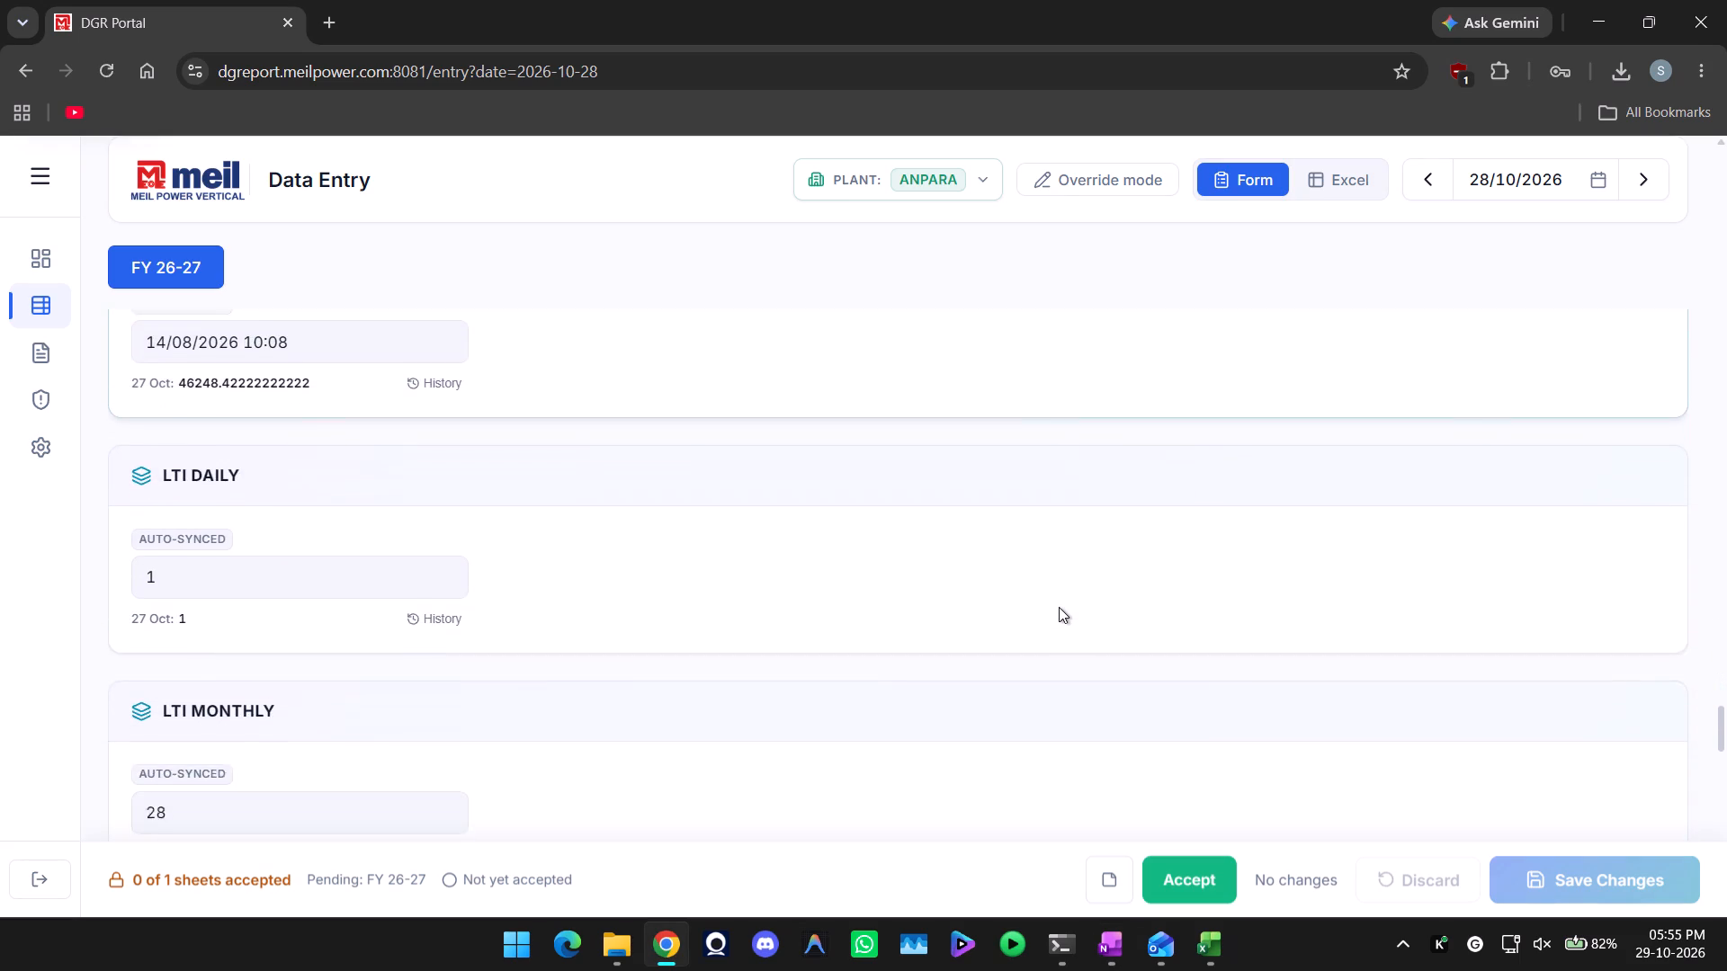
scroll(1059, 607, down, 2)
key(alt+Tab)
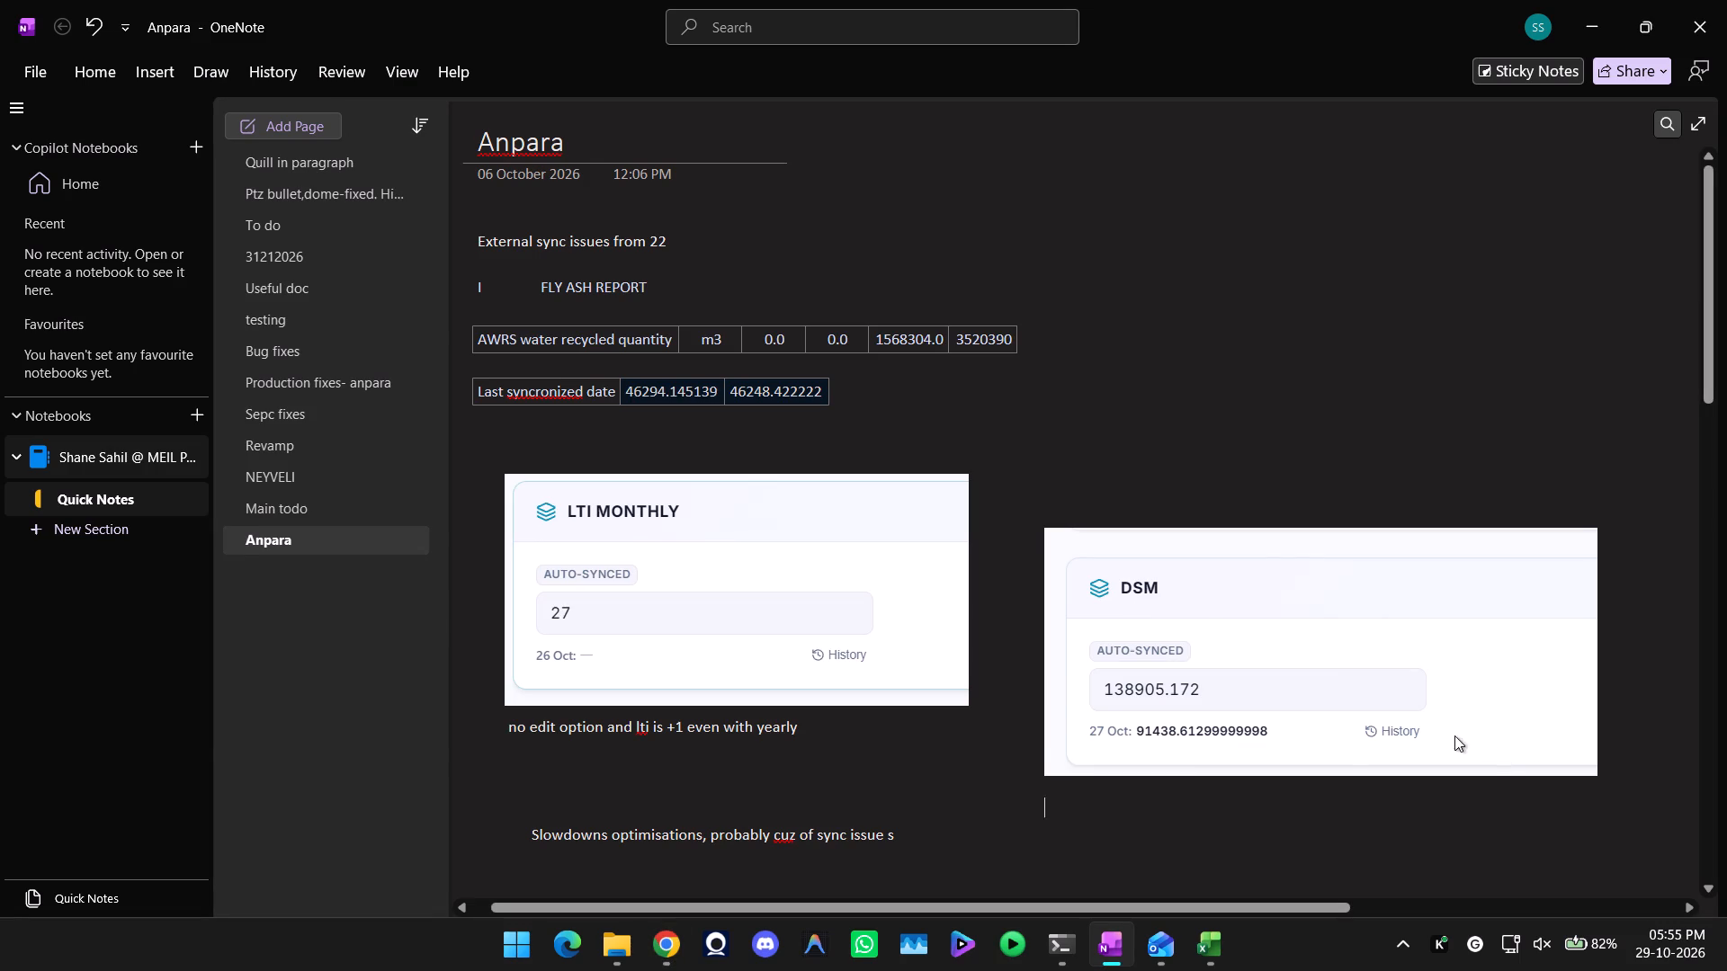
key(alt+Tab)
key(alt+Tab)
drag(1429, 873, 1445, 872)
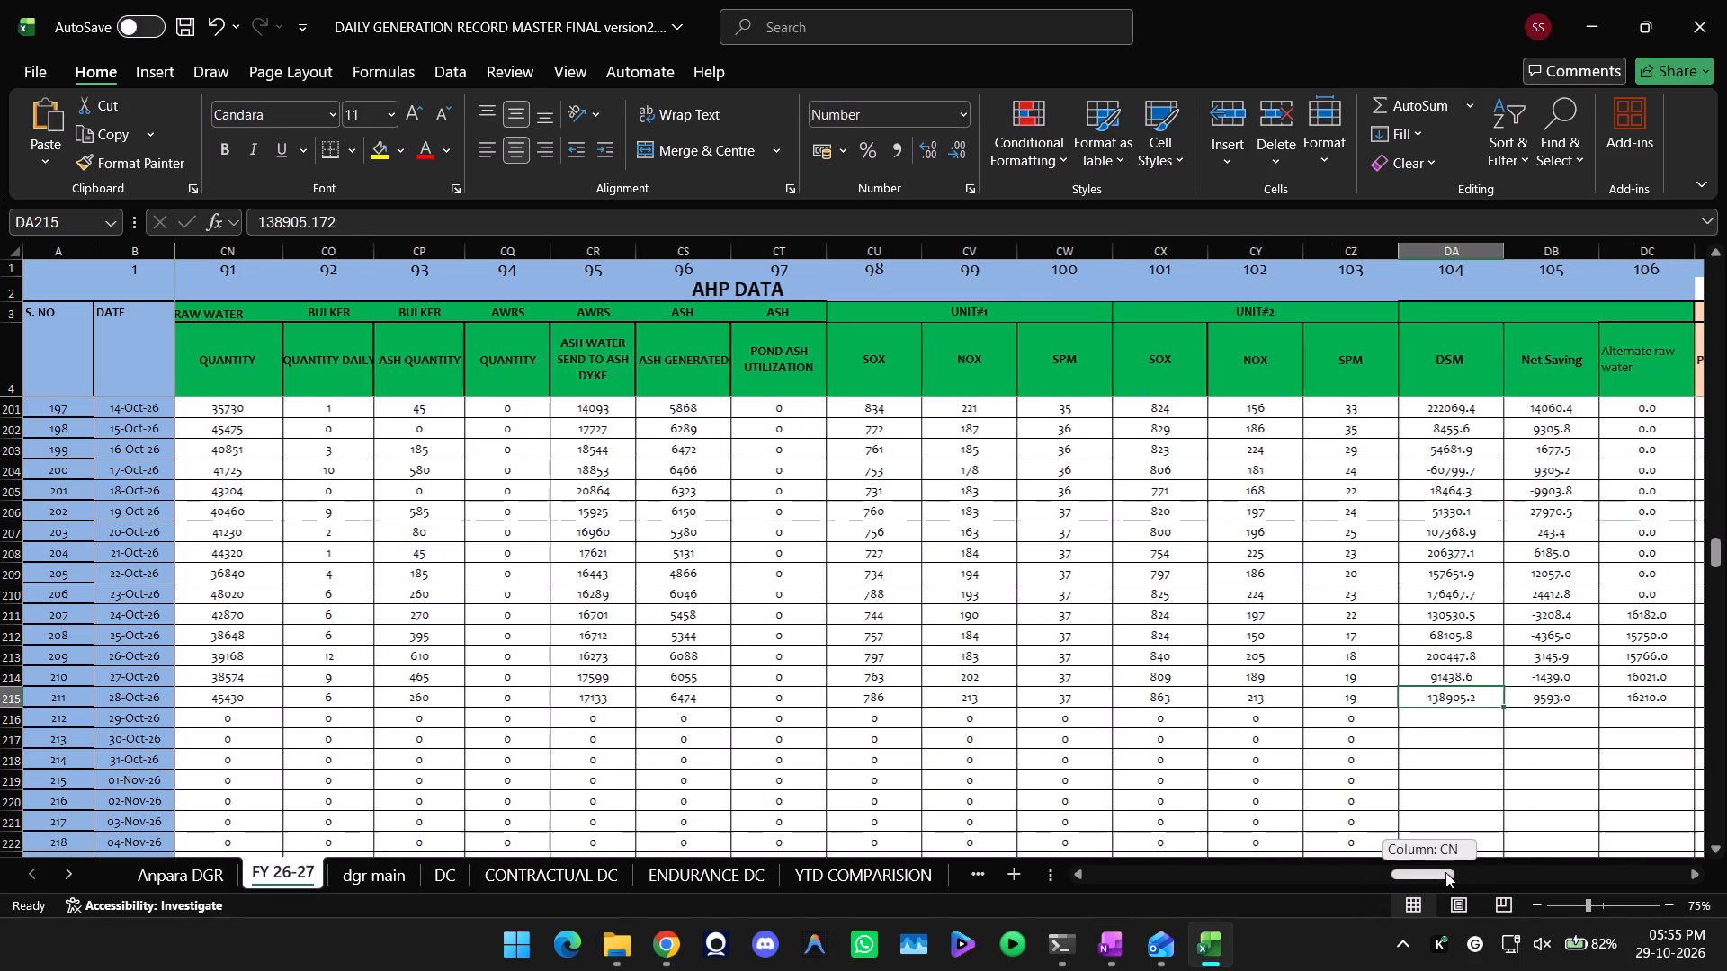
drag(1445, 872, 1472, 871)
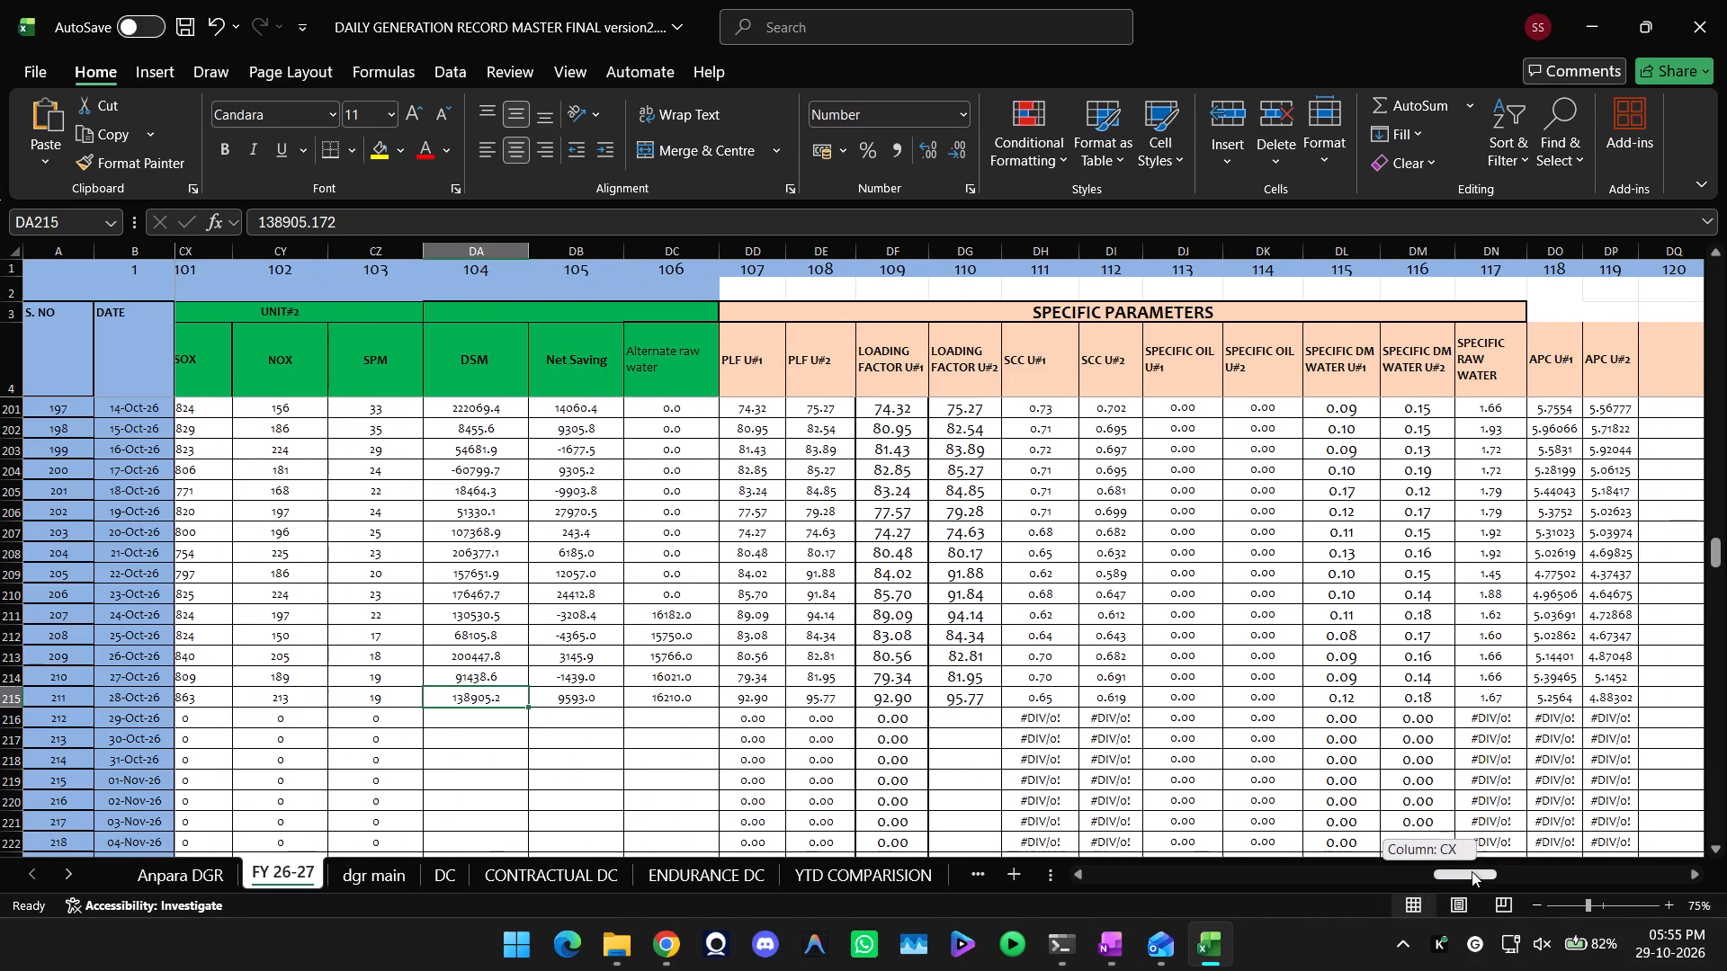
drag(1472, 871, 1483, 870)
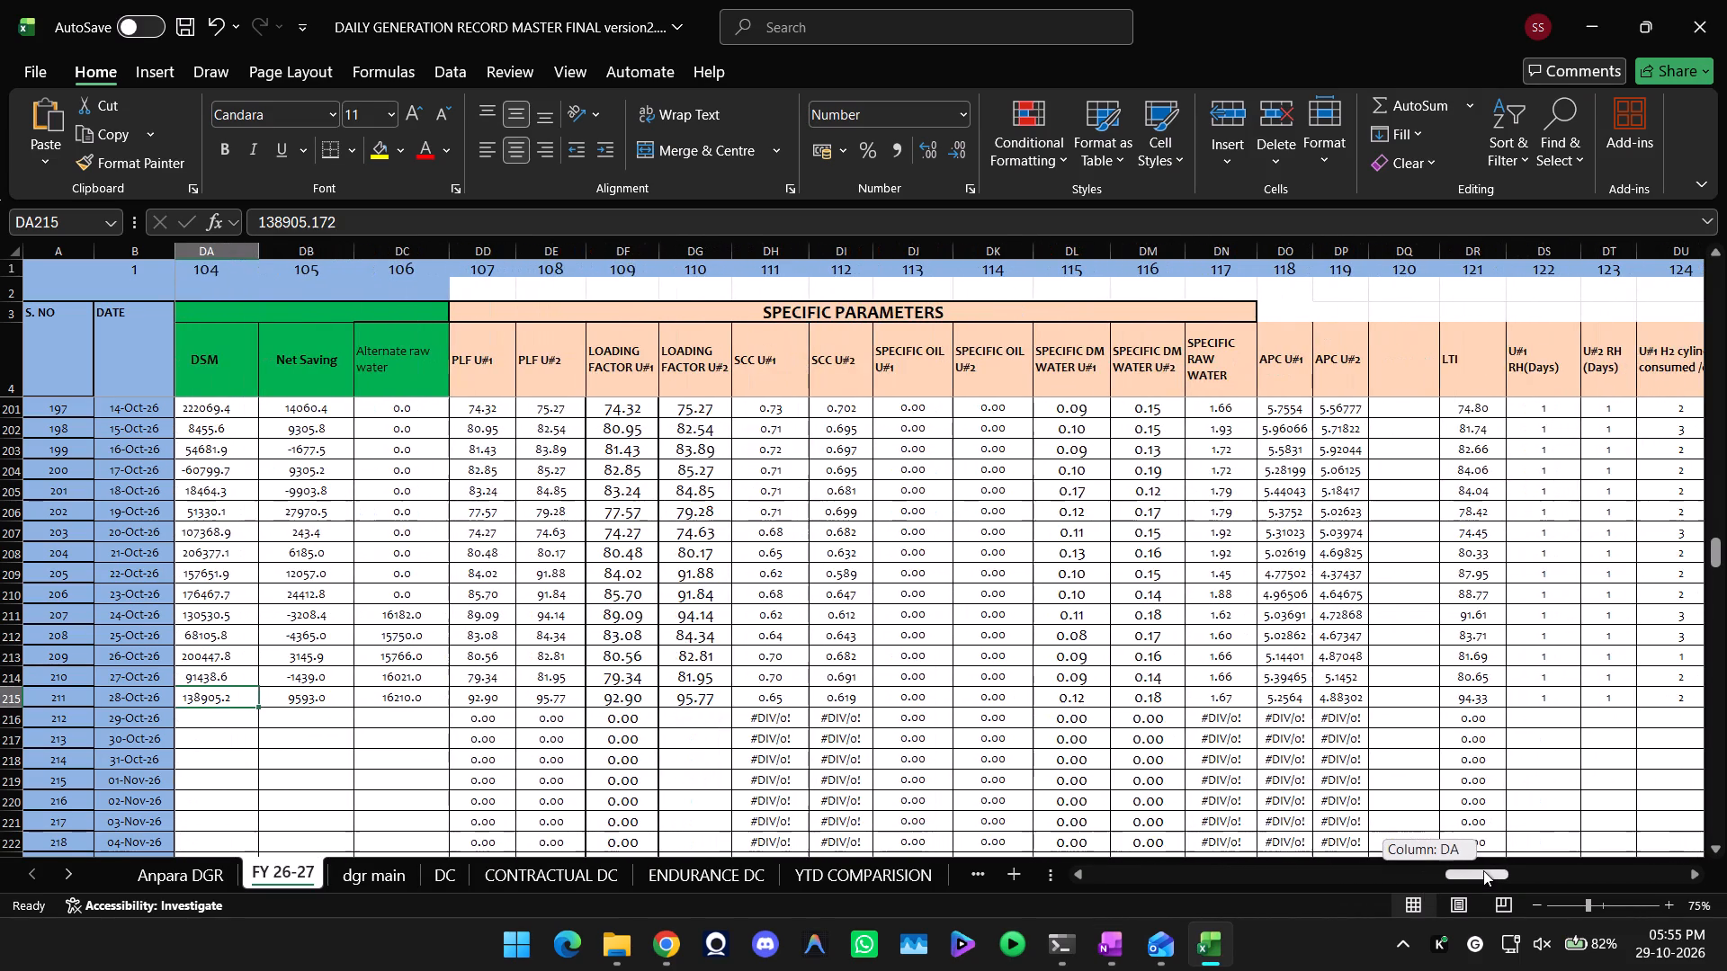
drag(1483, 870, 1497, 867)
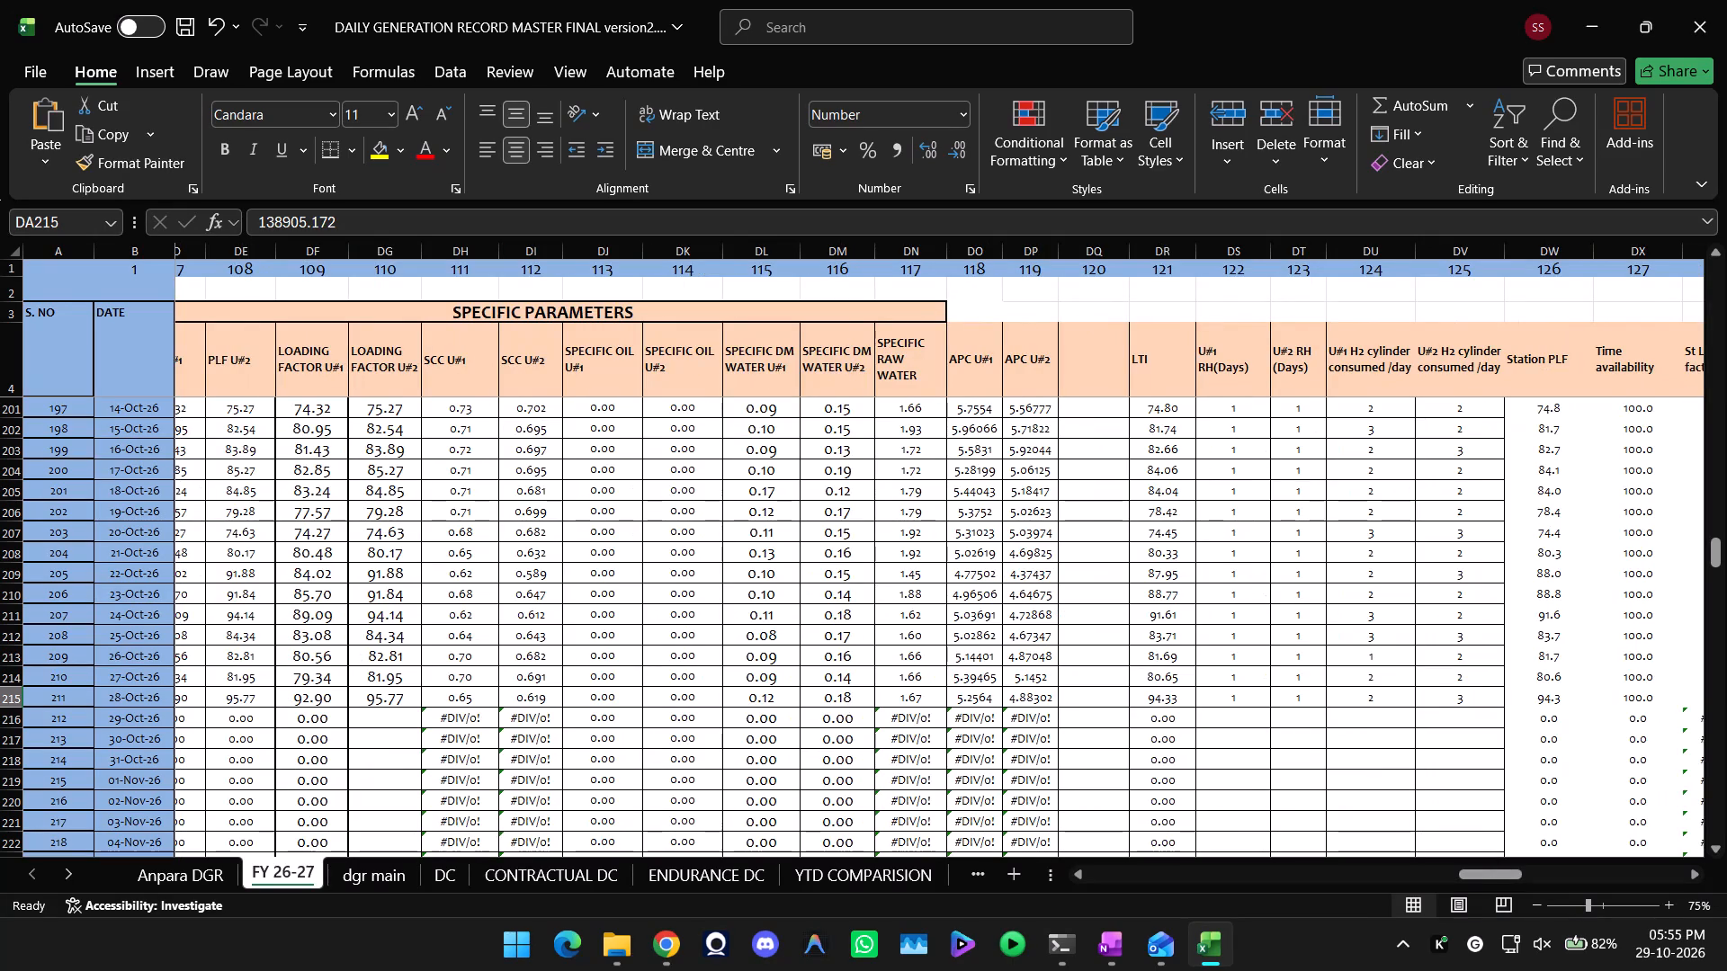
click(1176, 695)
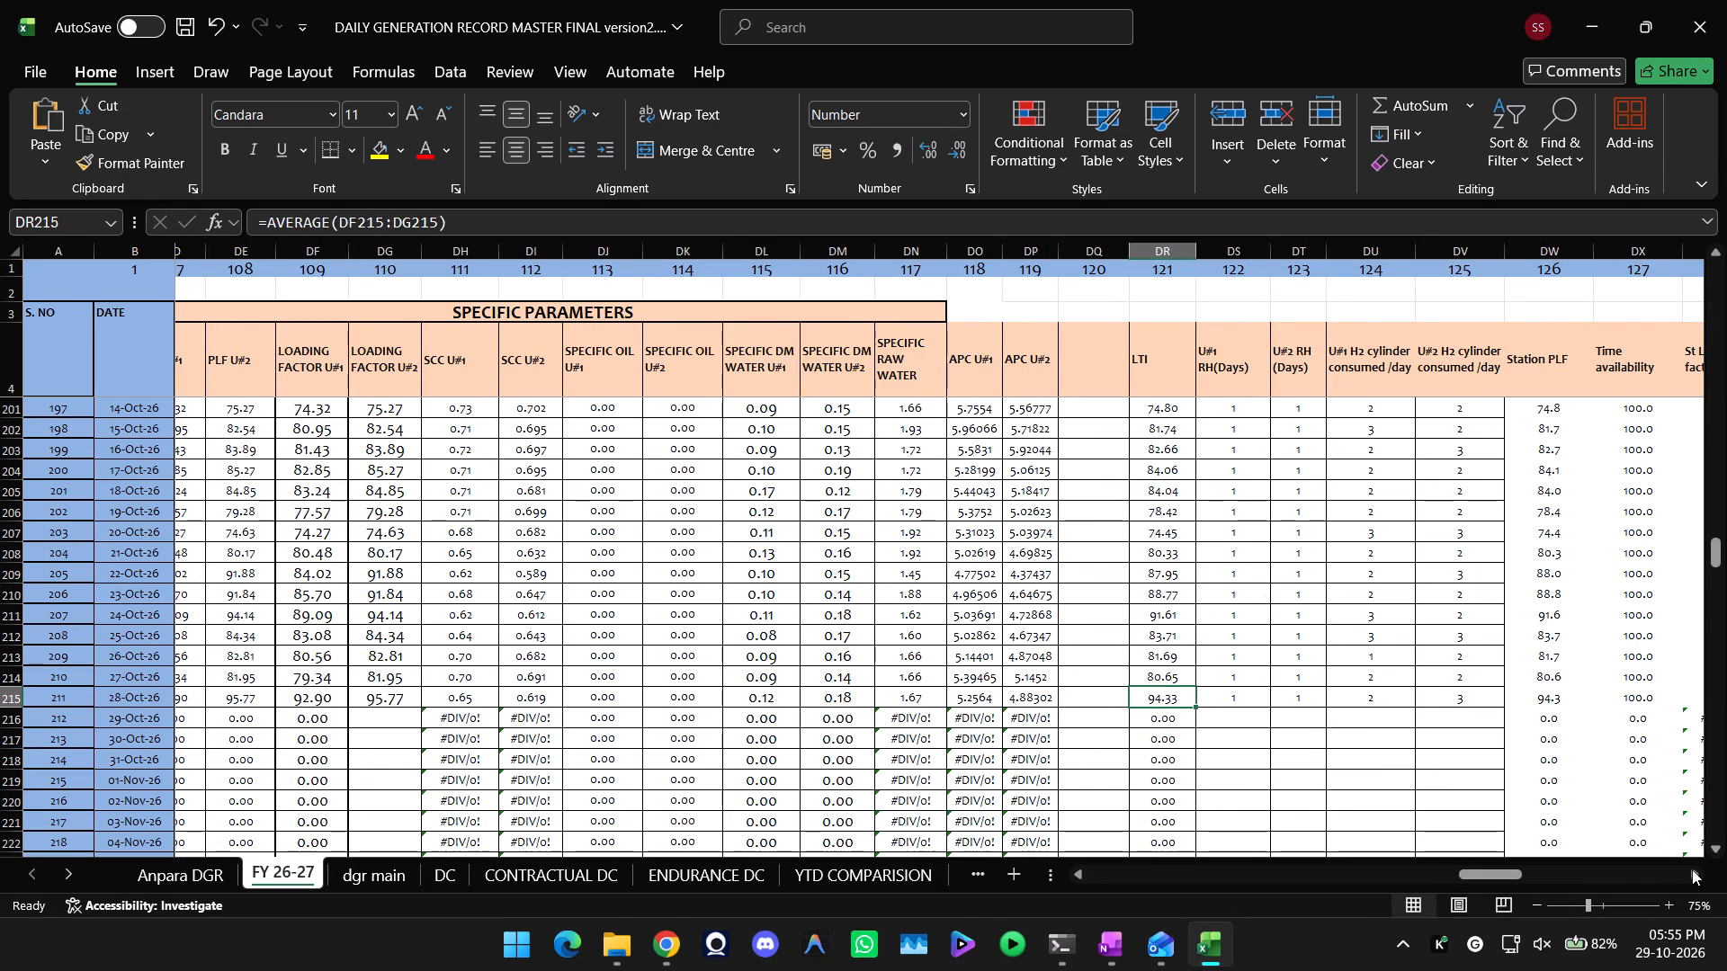
triple_click(1702, 877)
triple_click(1697, 877)
triple_click(1695, 877)
triple_click(1694, 877)
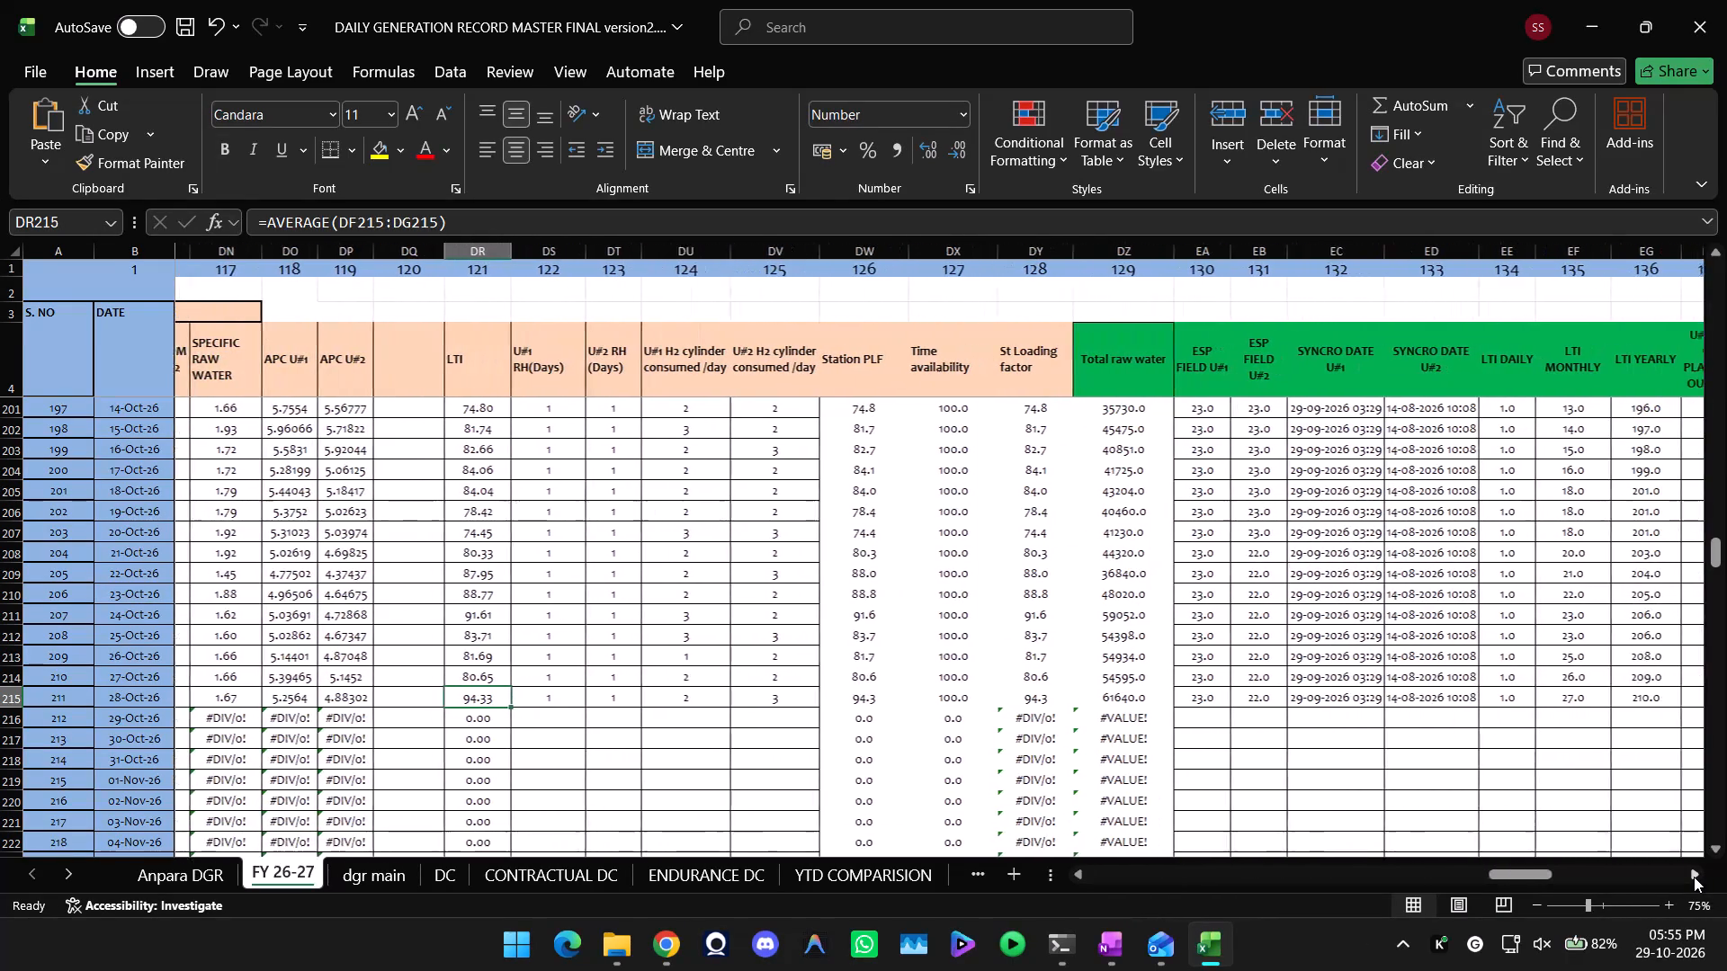
double_click(1694, 877)
click(1319, 704)
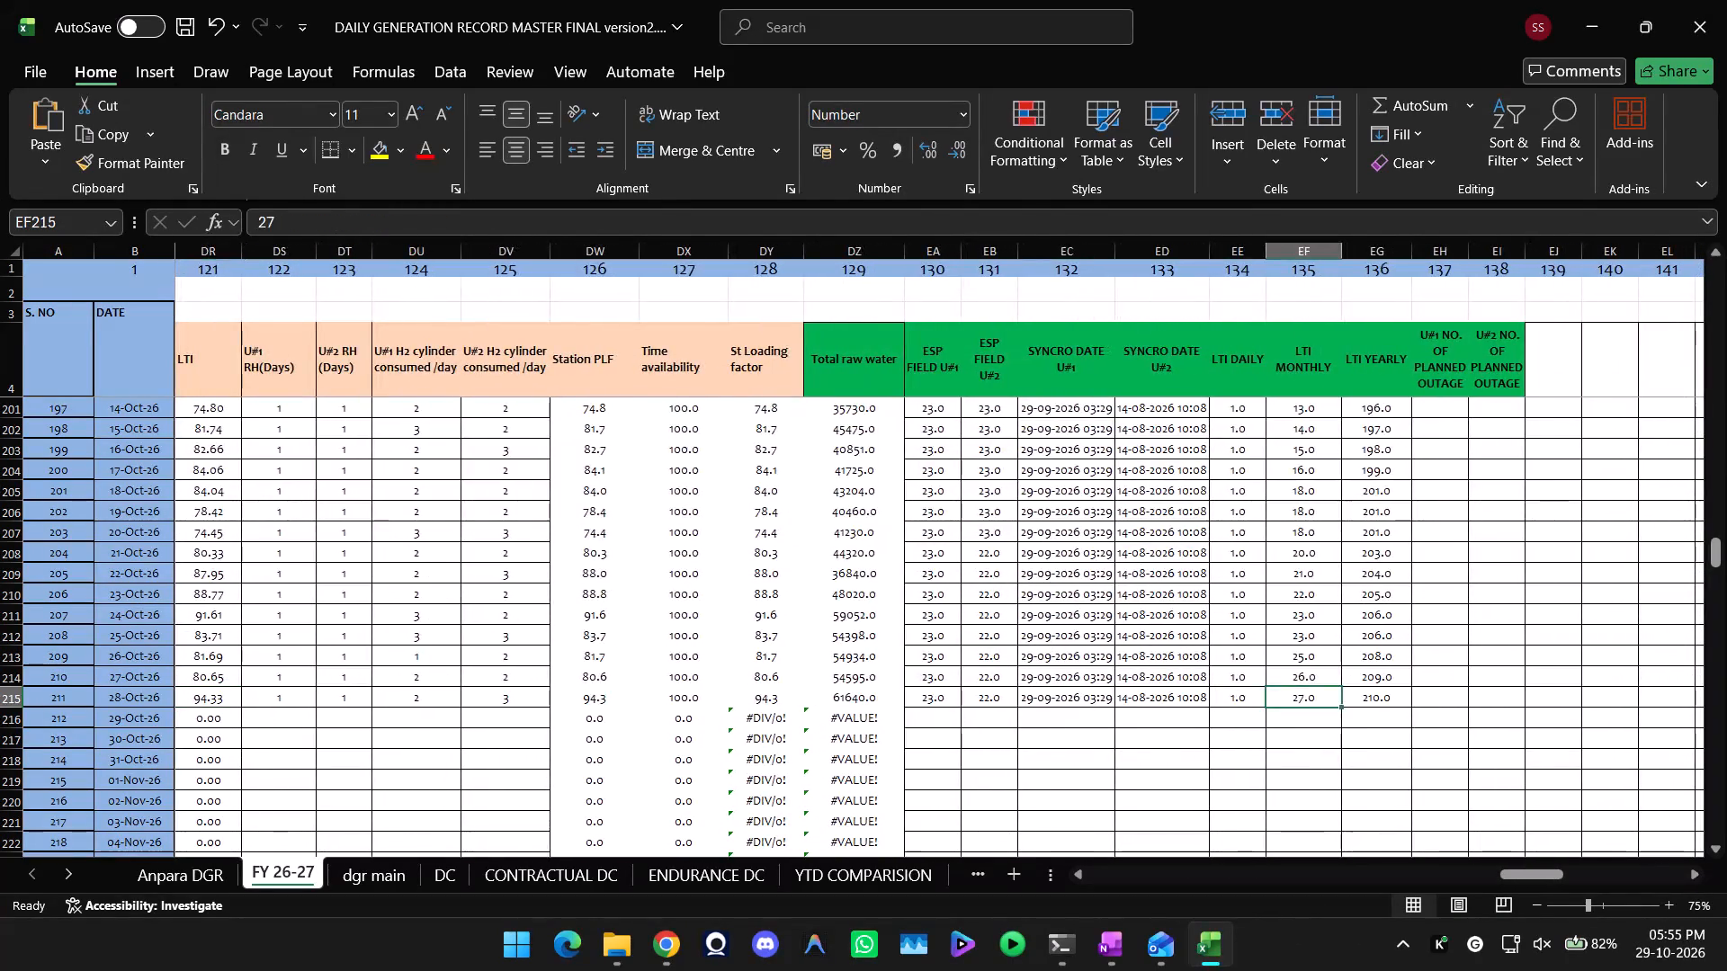
key(alt+Tab)
key(alt+Tab)
key(alt+Tab)
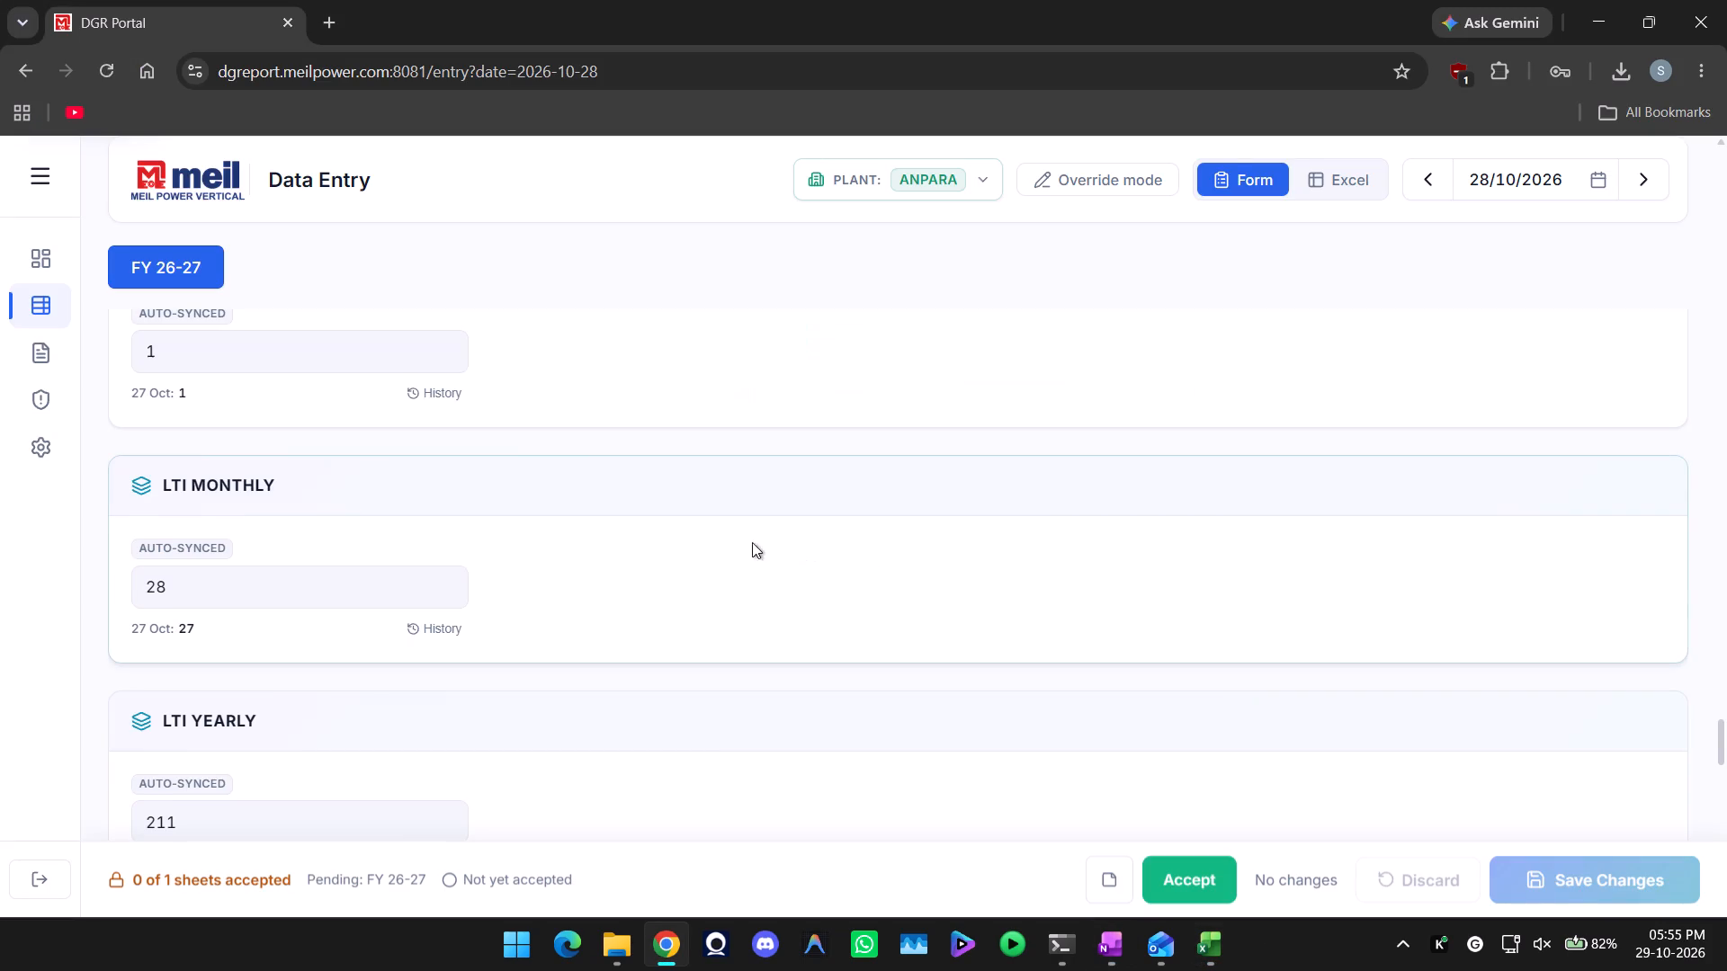
Compare the portal's LTI YEARLY value with Excel's 28-Oct-26 LTI YEARLY cell.
scroll(689, 552, down, 1)
scroll(342, 556, down, 1)
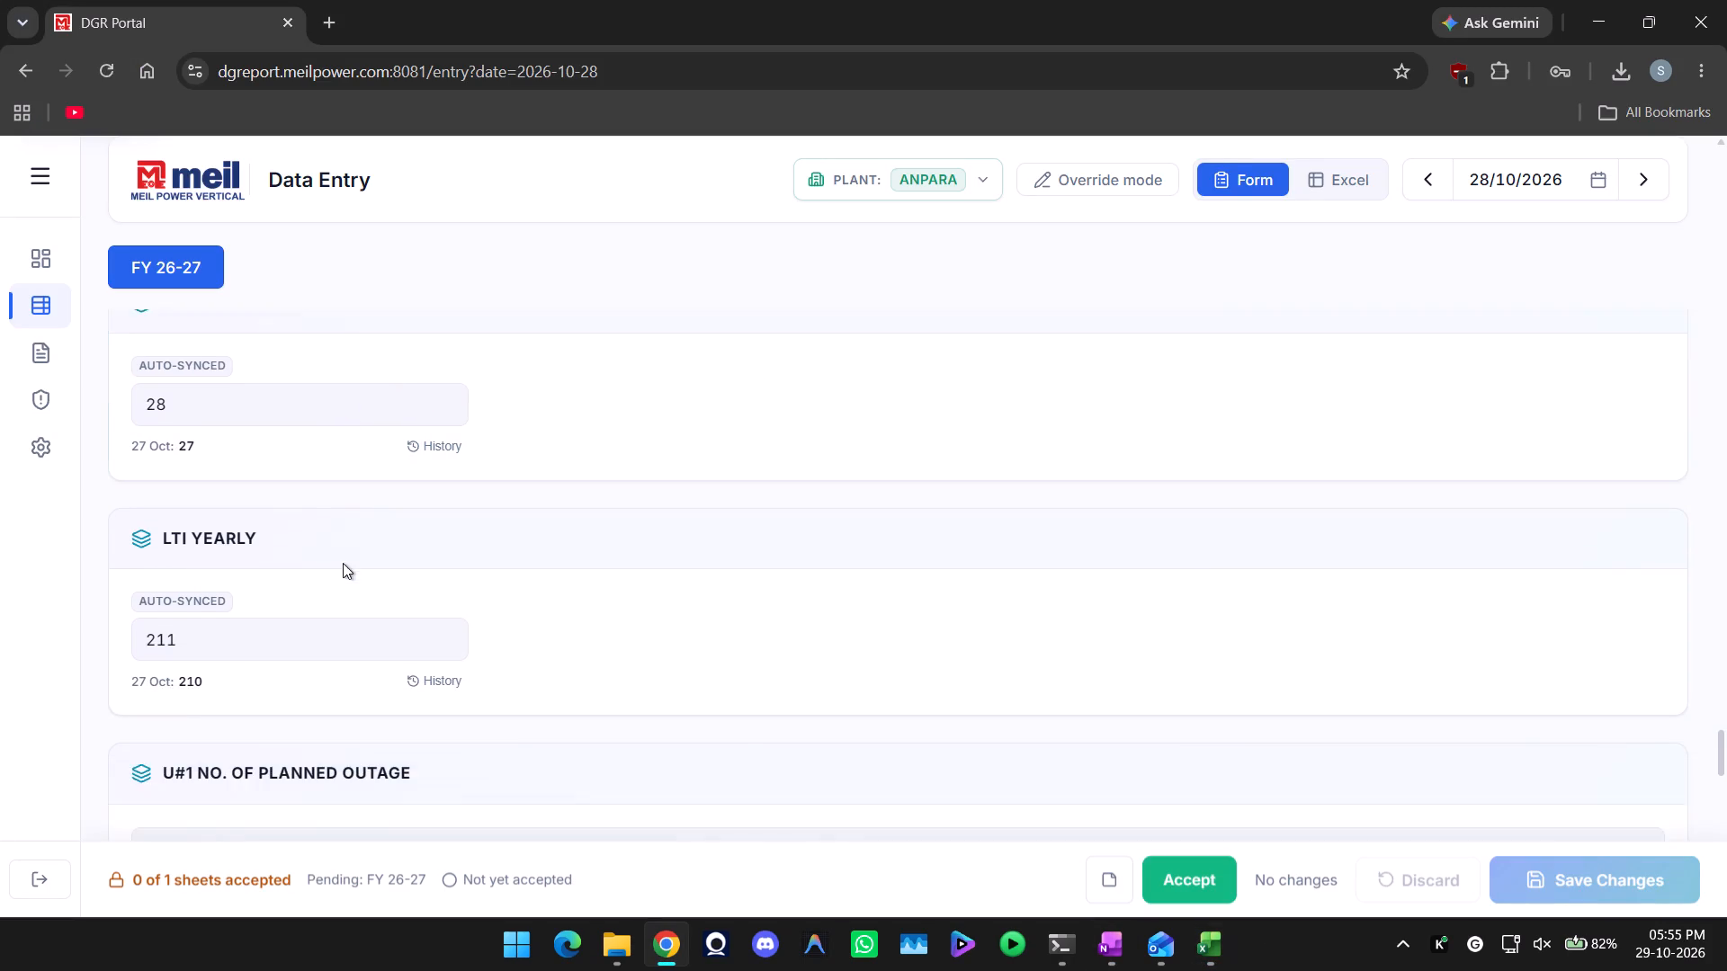
key(alt+Tab)
key(alt+Tab)
key(alt+Tab)
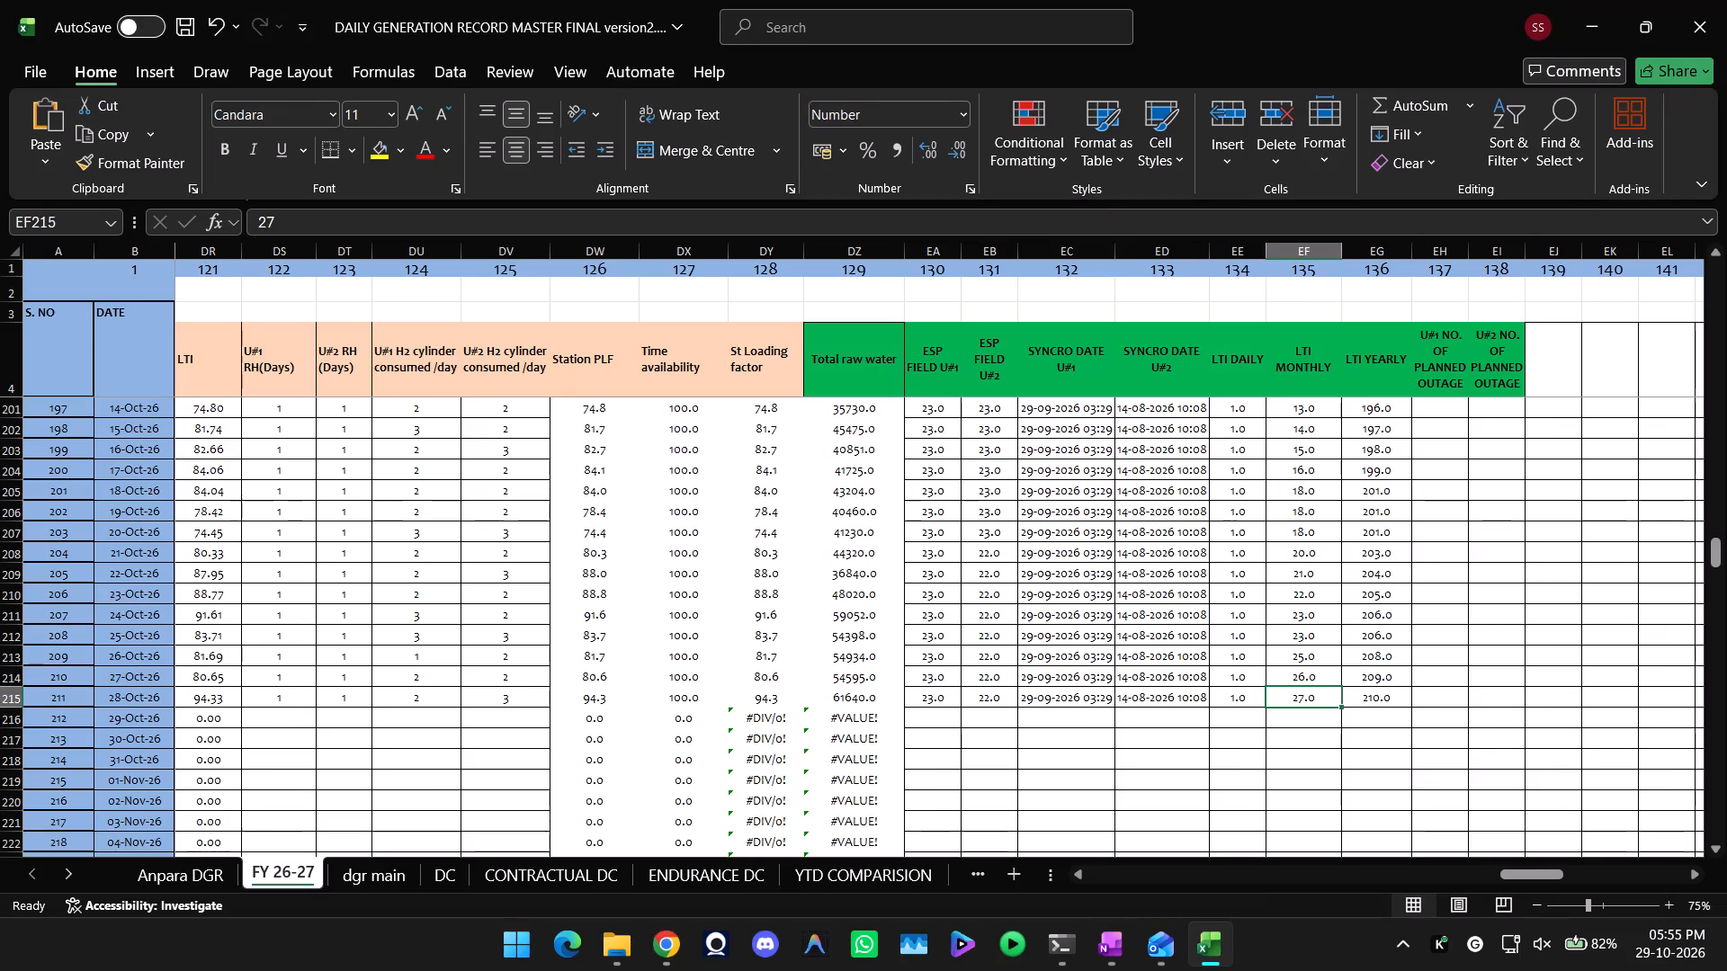
key(alt+Tab)
key(alt+Tab)
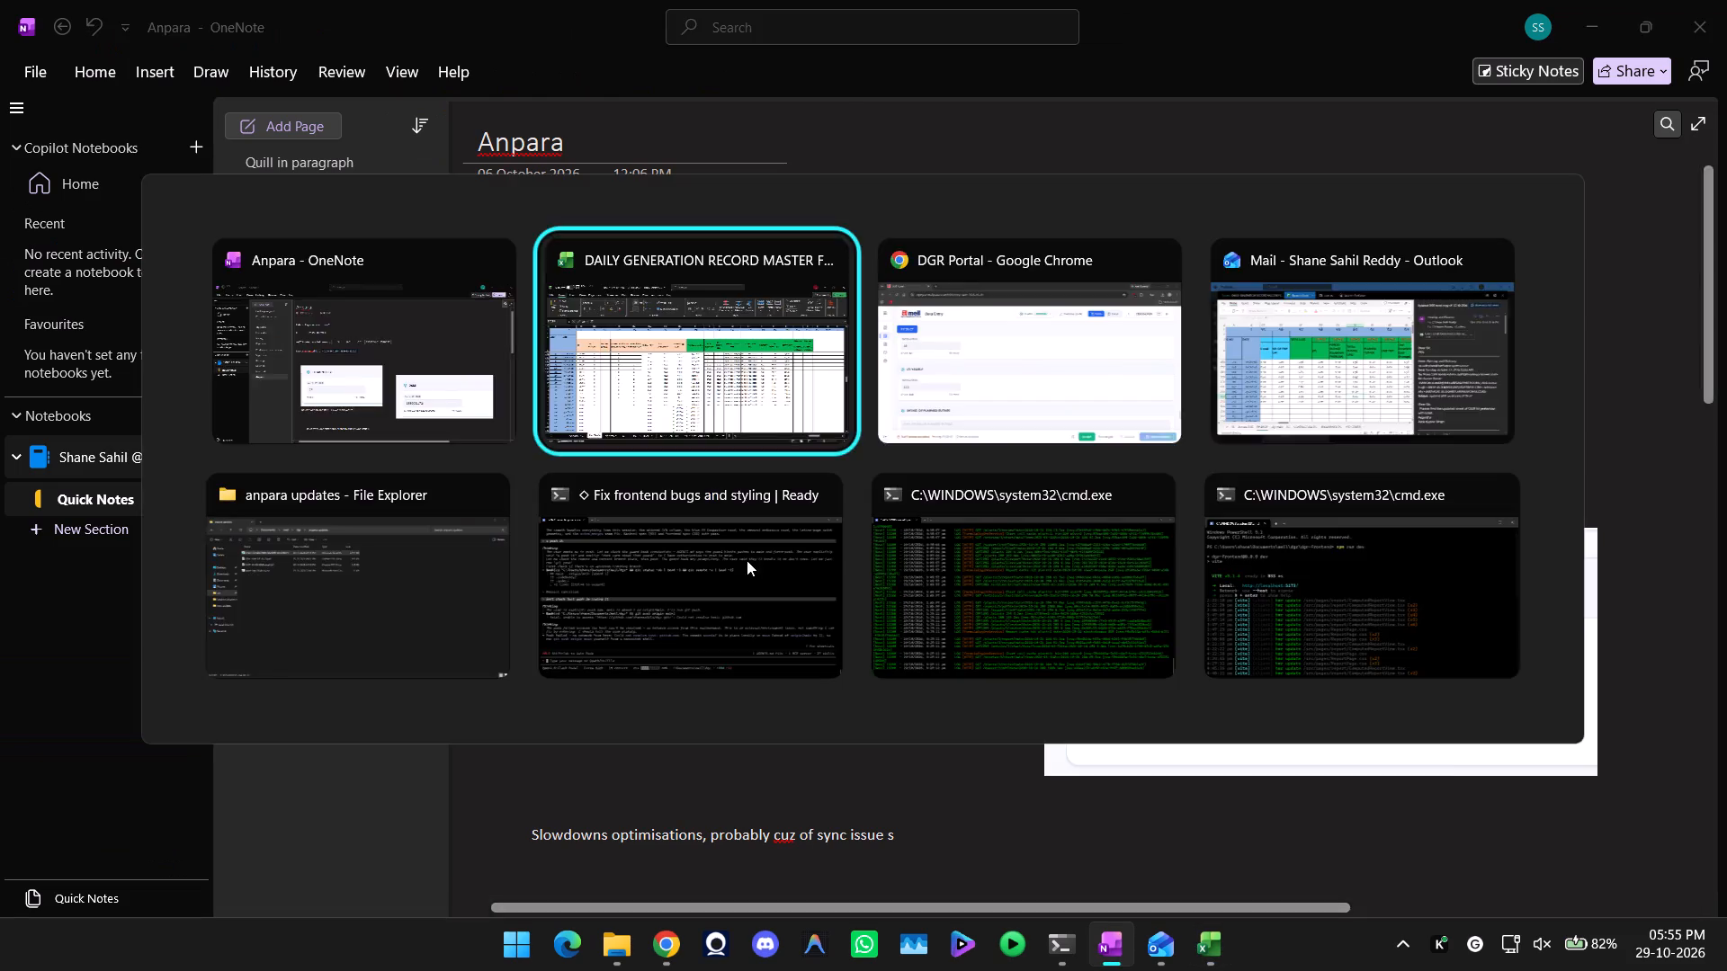
key(alt+Tab)
Check the portal's U#1 and U#2 NO. OF PLANNED OUTAGE fields against Excel's 28-Oct-26 row.
scroll(746, 560, down, 2)
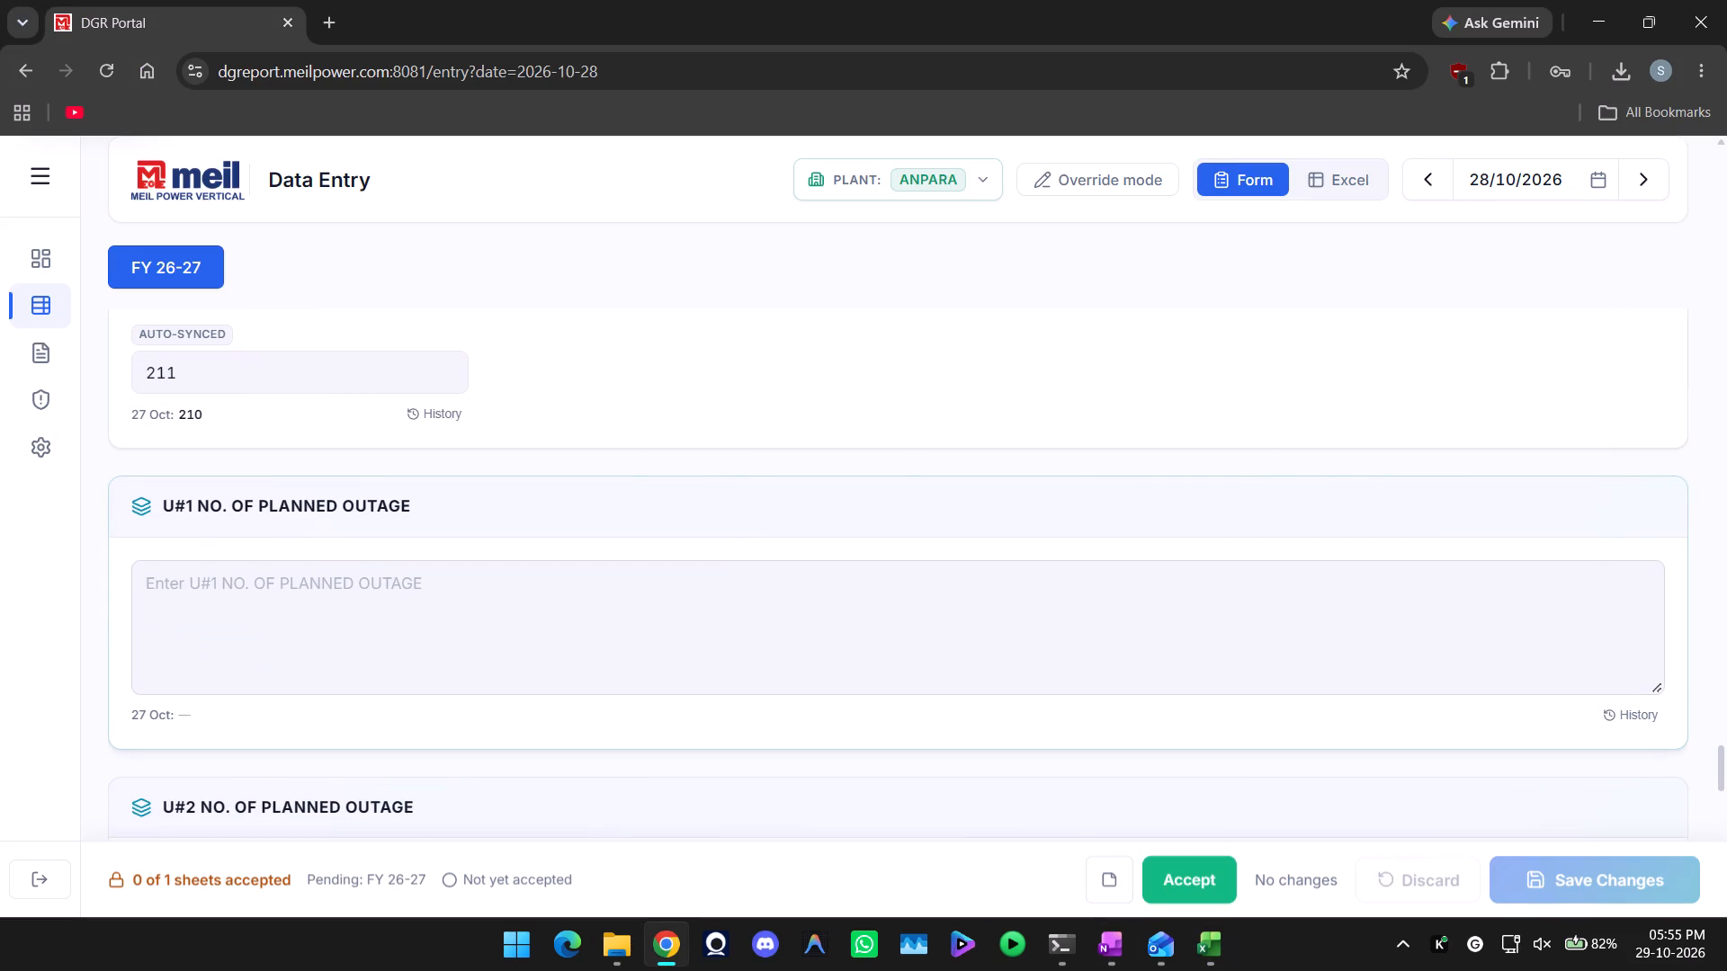
key(alt+Tab)
key(alt+Tab)
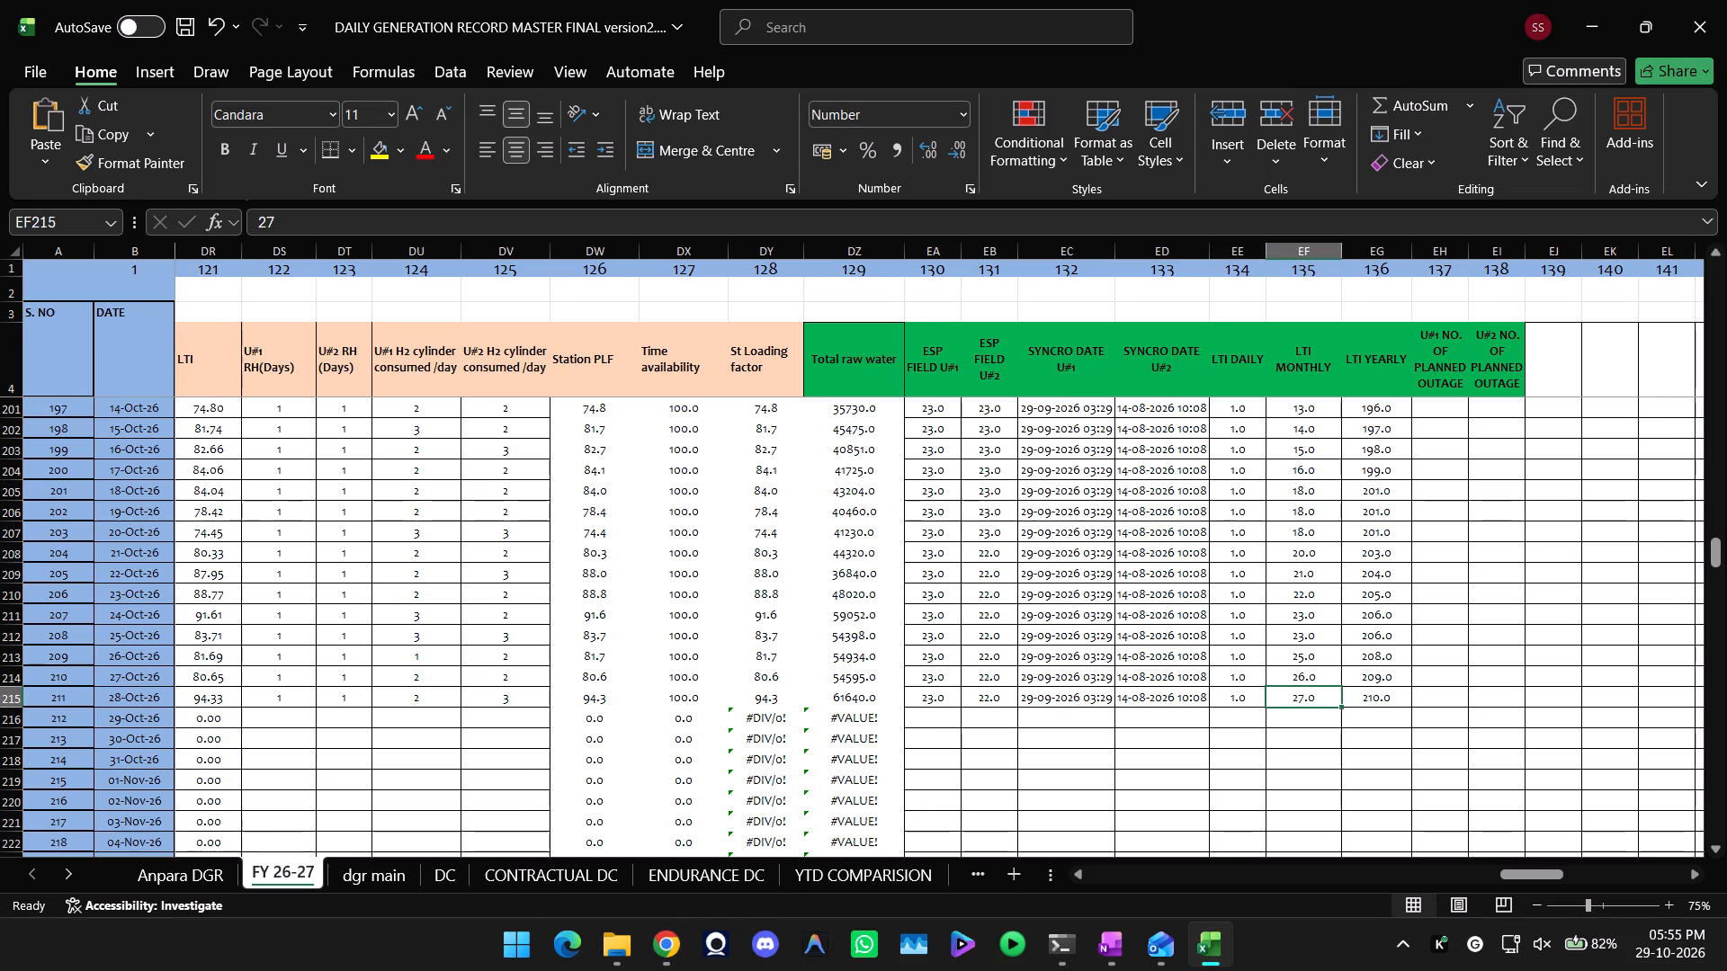
key(alt+Tab)
scroll(635, 644, down, 3)
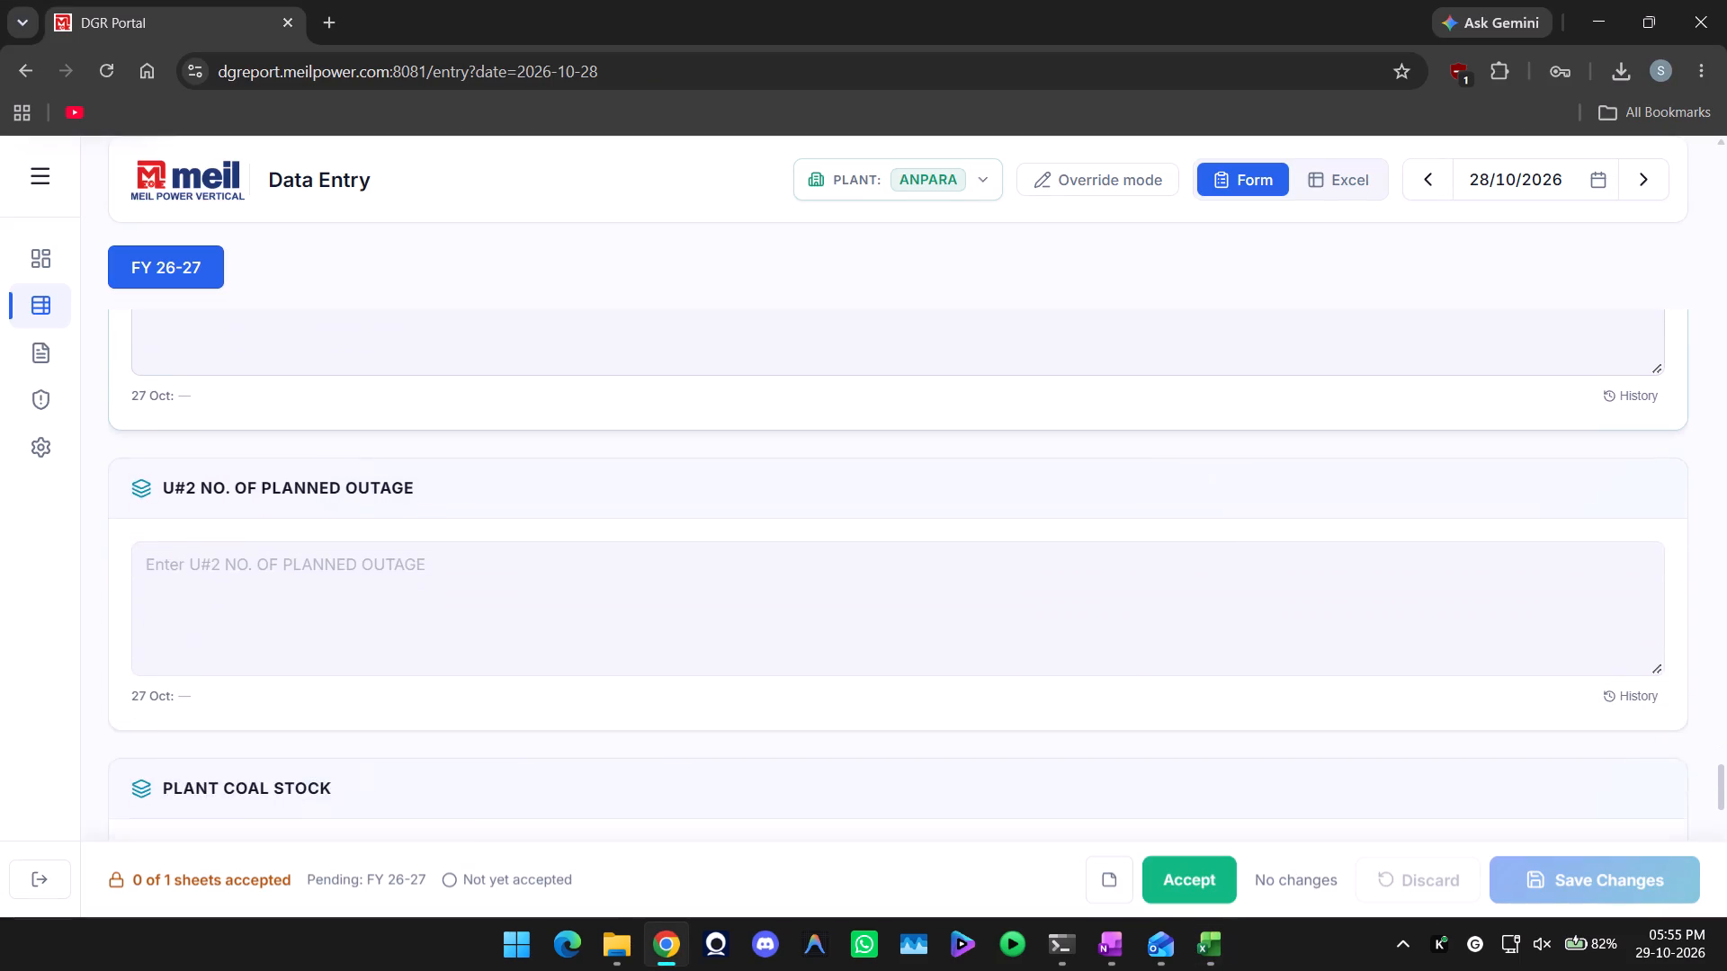
scroll(635, 646, down, 2)
key(alt+Tab)
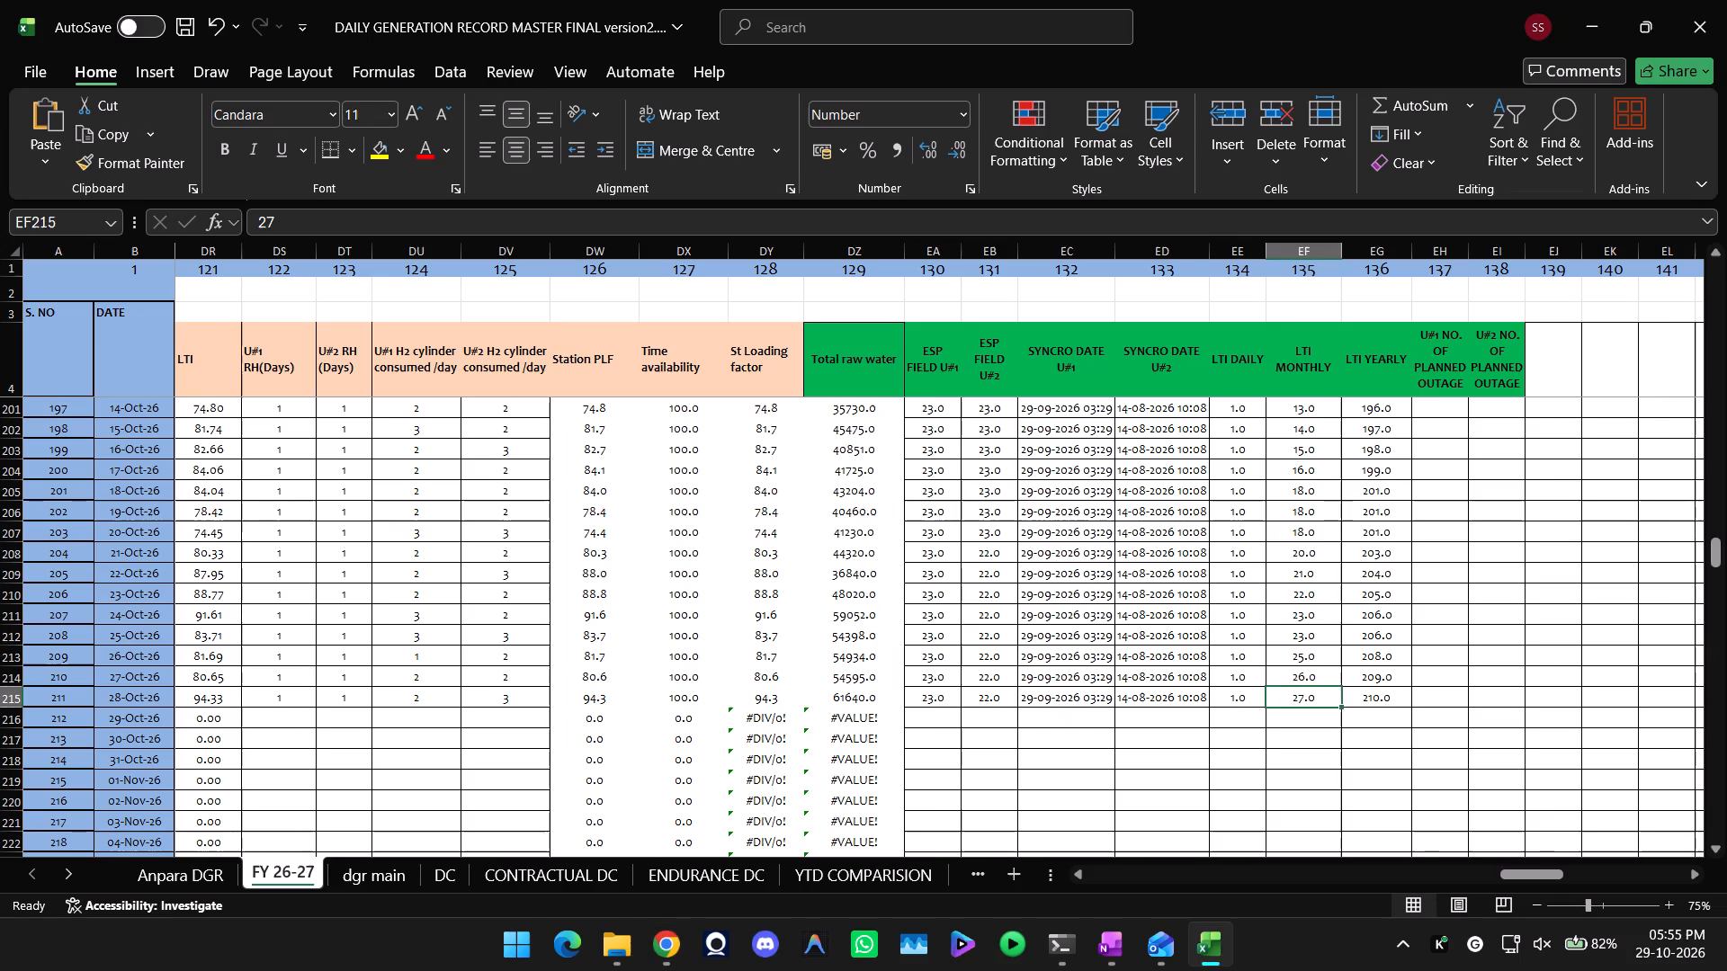
Copy Excel's 27-Oct-26 plant coal stock, 21927.46, into the portal's PLANT COAL STOCK field for 27/10/2026.
drag(1521, 873, 1566, 873)
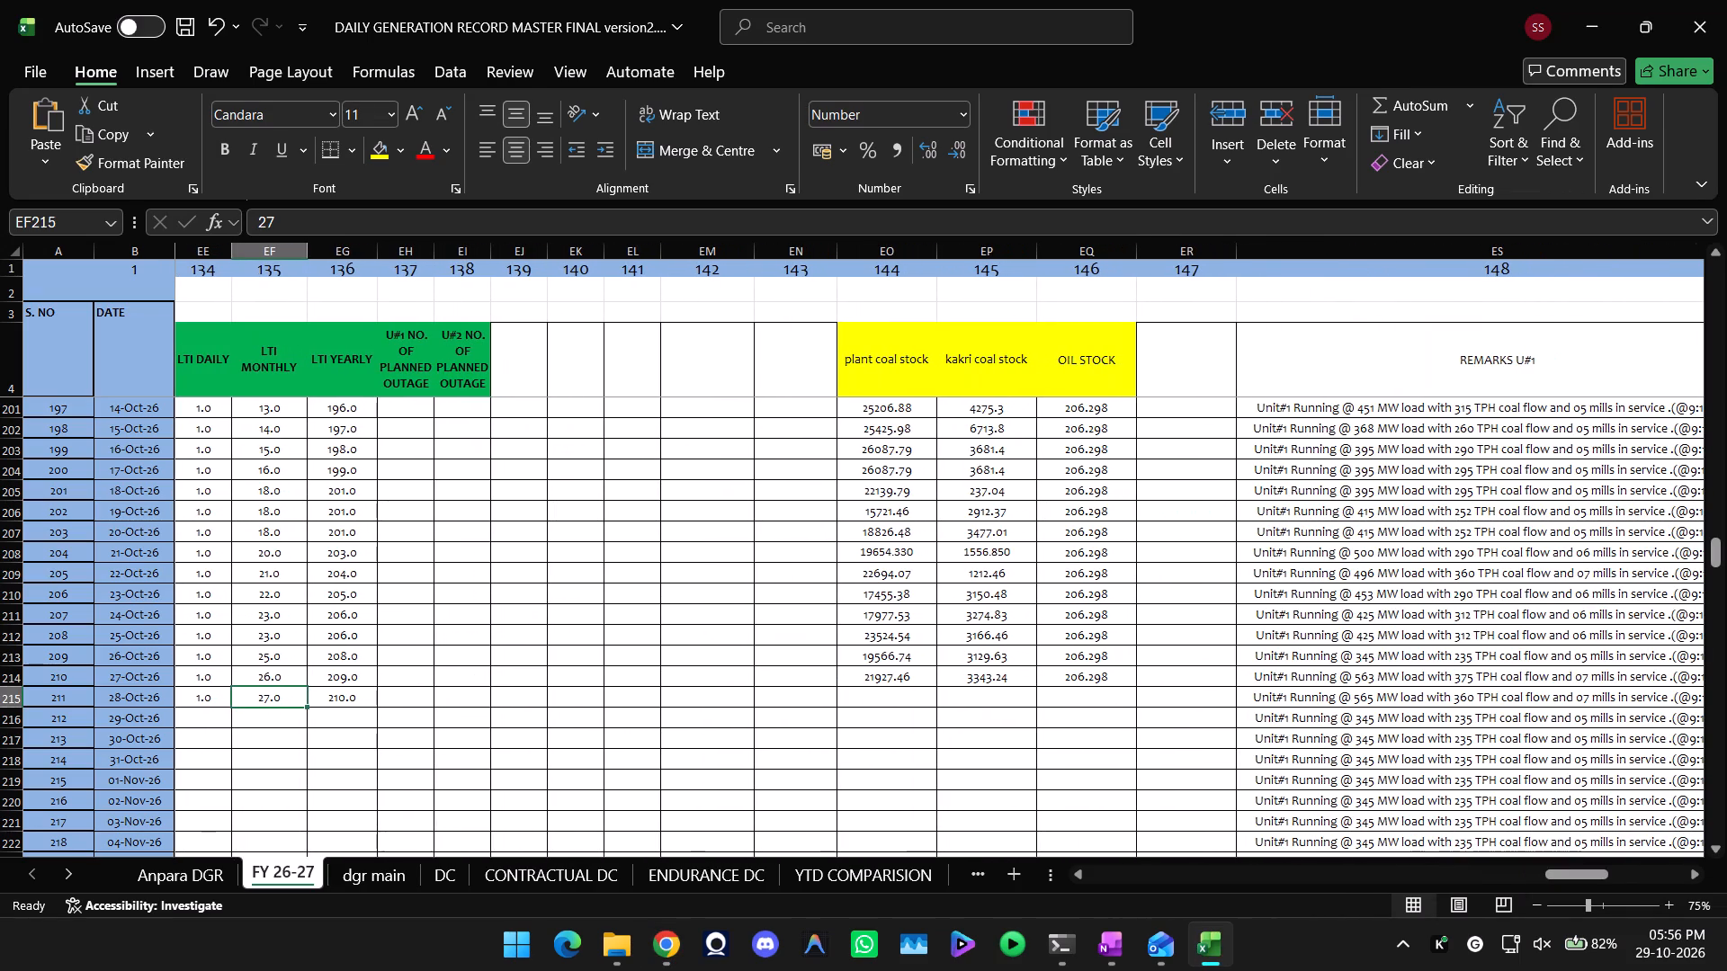
click(885, 678)
key(alt+Tab)
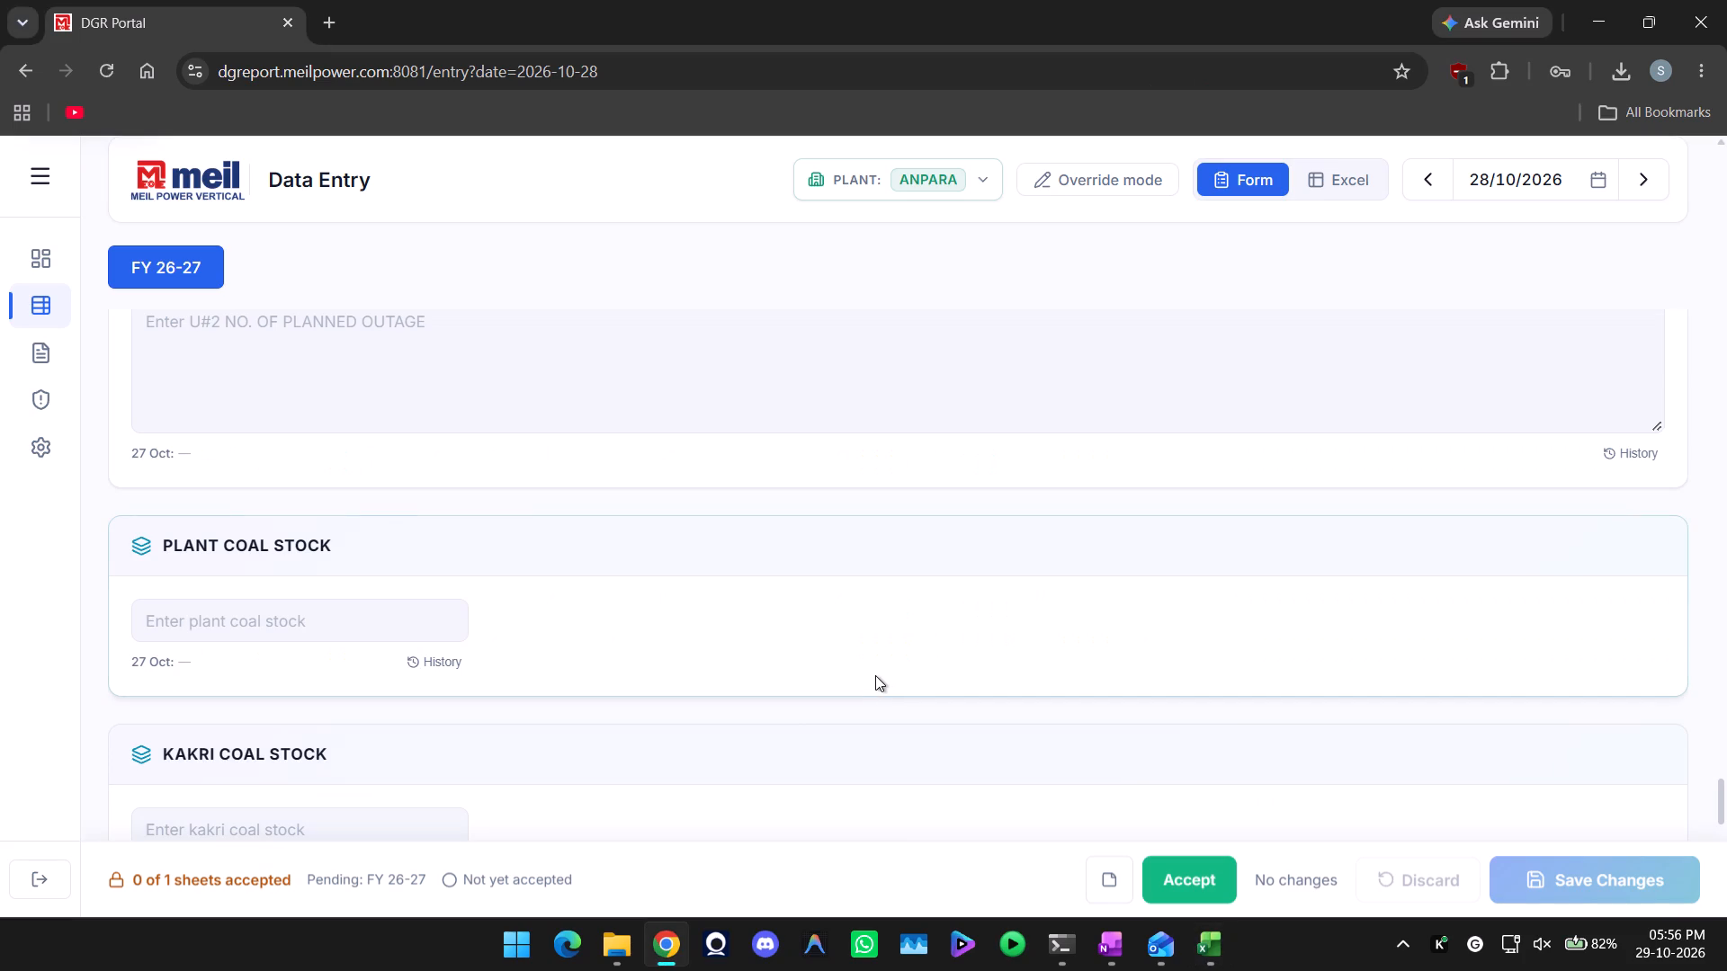
scroll(897, 533, up, 3)
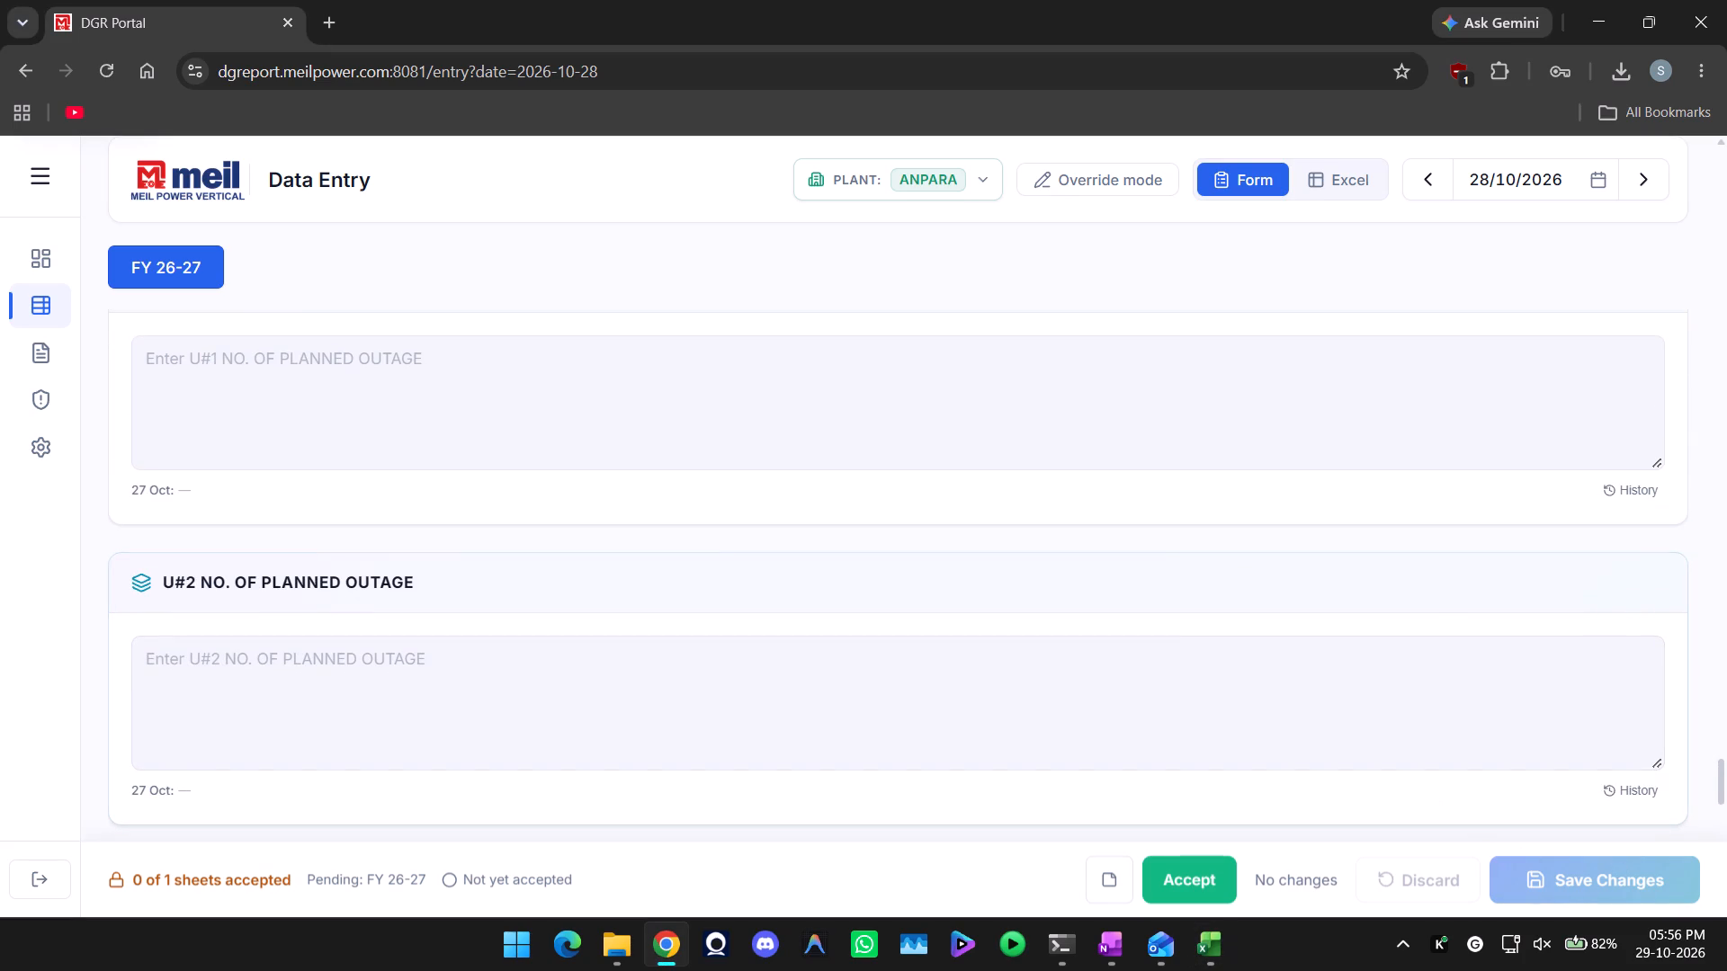
click(1422, 181)
scroll(939, 495, down, 2)
scroll(741, 522, down, 1)
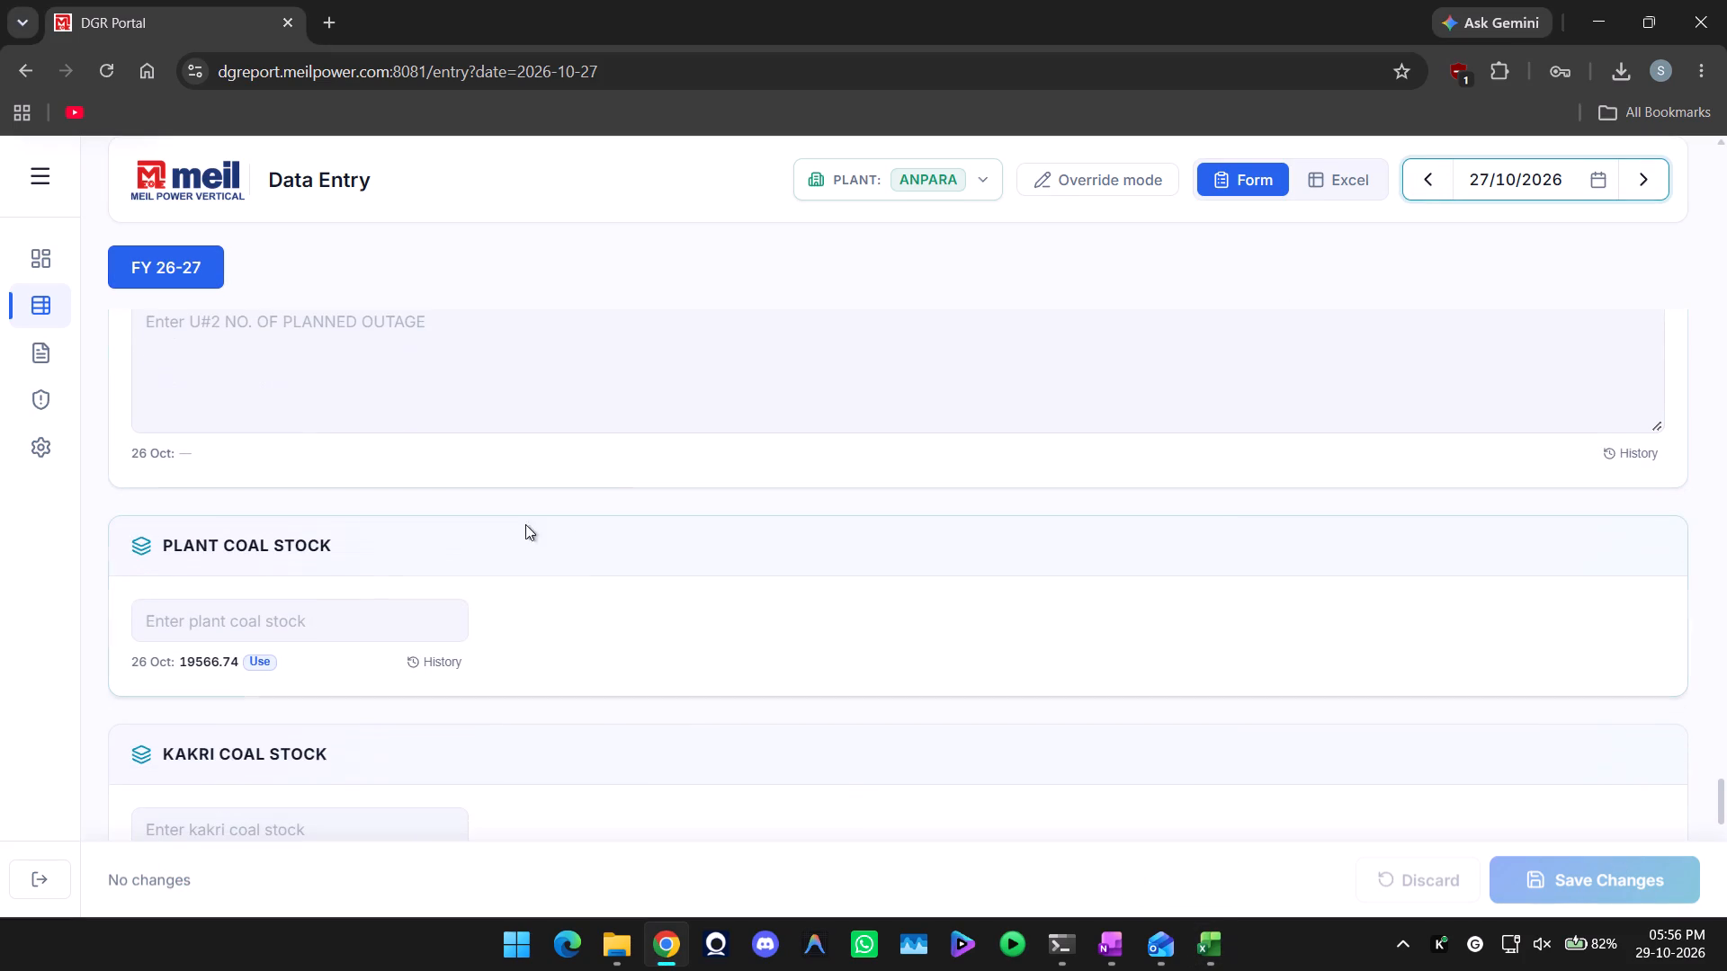
click(330, 619)
key(alt+Tab)
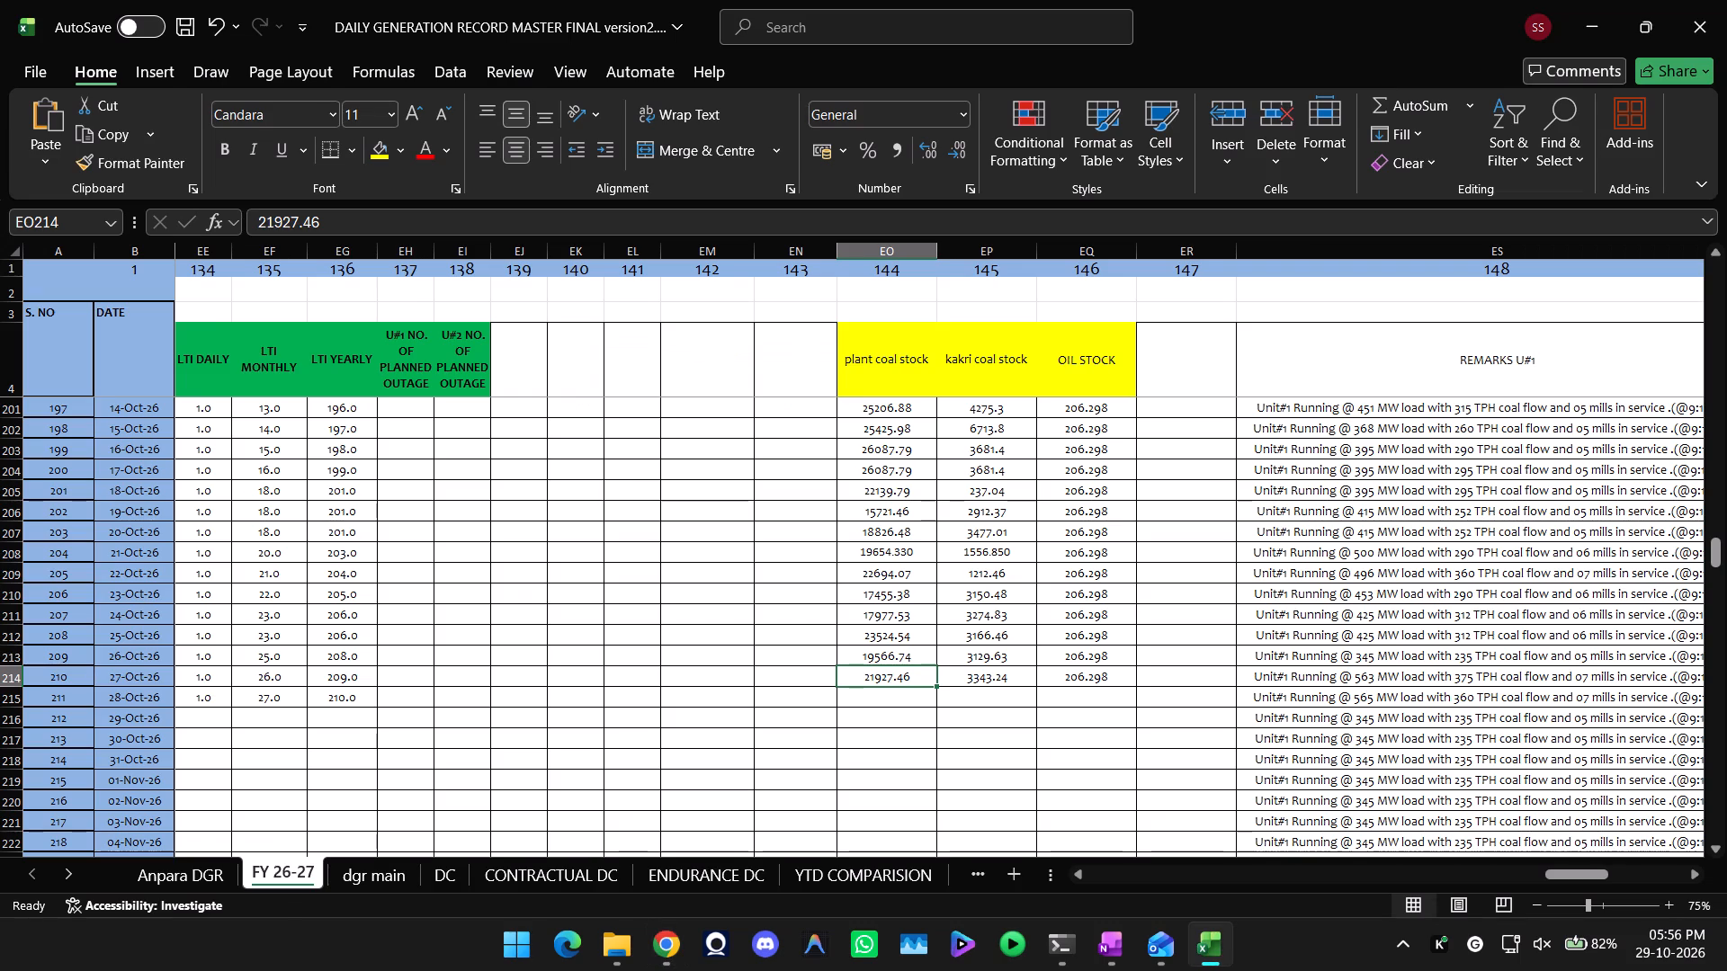
key(ctrl+c)
key(alt+Tab)
click(338, 630)
key(ctrl+v)
Copy Excel's 27-Oct-26 kakri coal stock, 3343.24, into the portal's KAKRI COAL STOCK field.
key(alt+Tab)
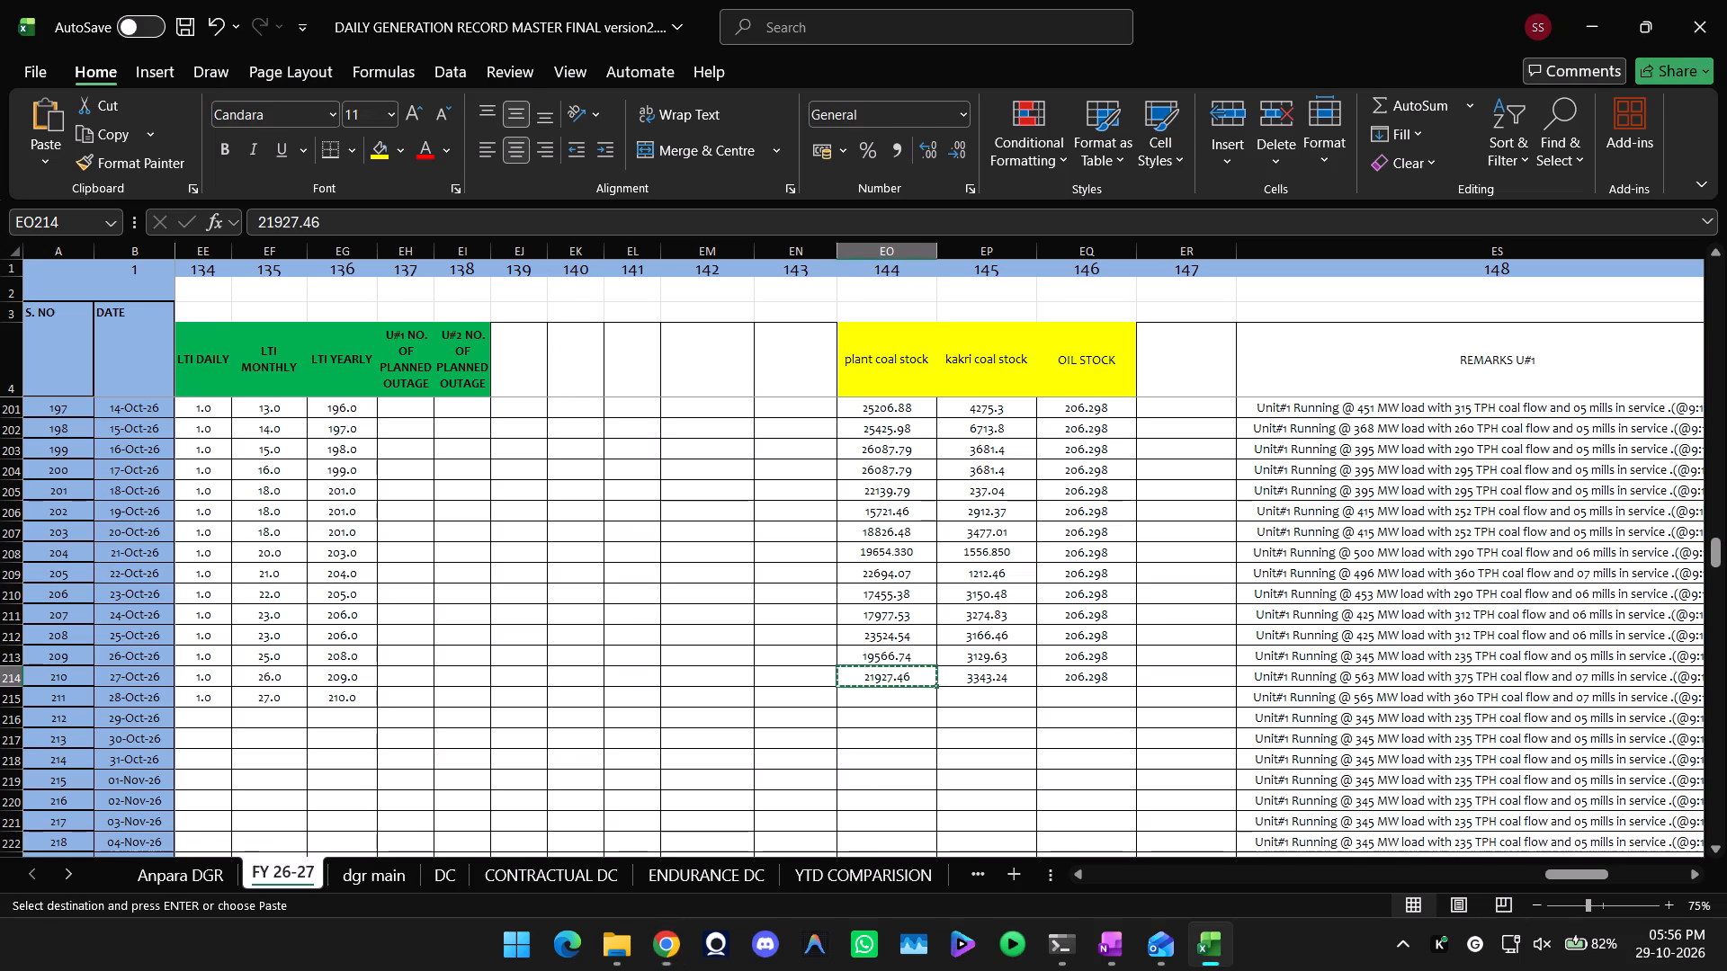
click(997, 678)
click(905, 680)
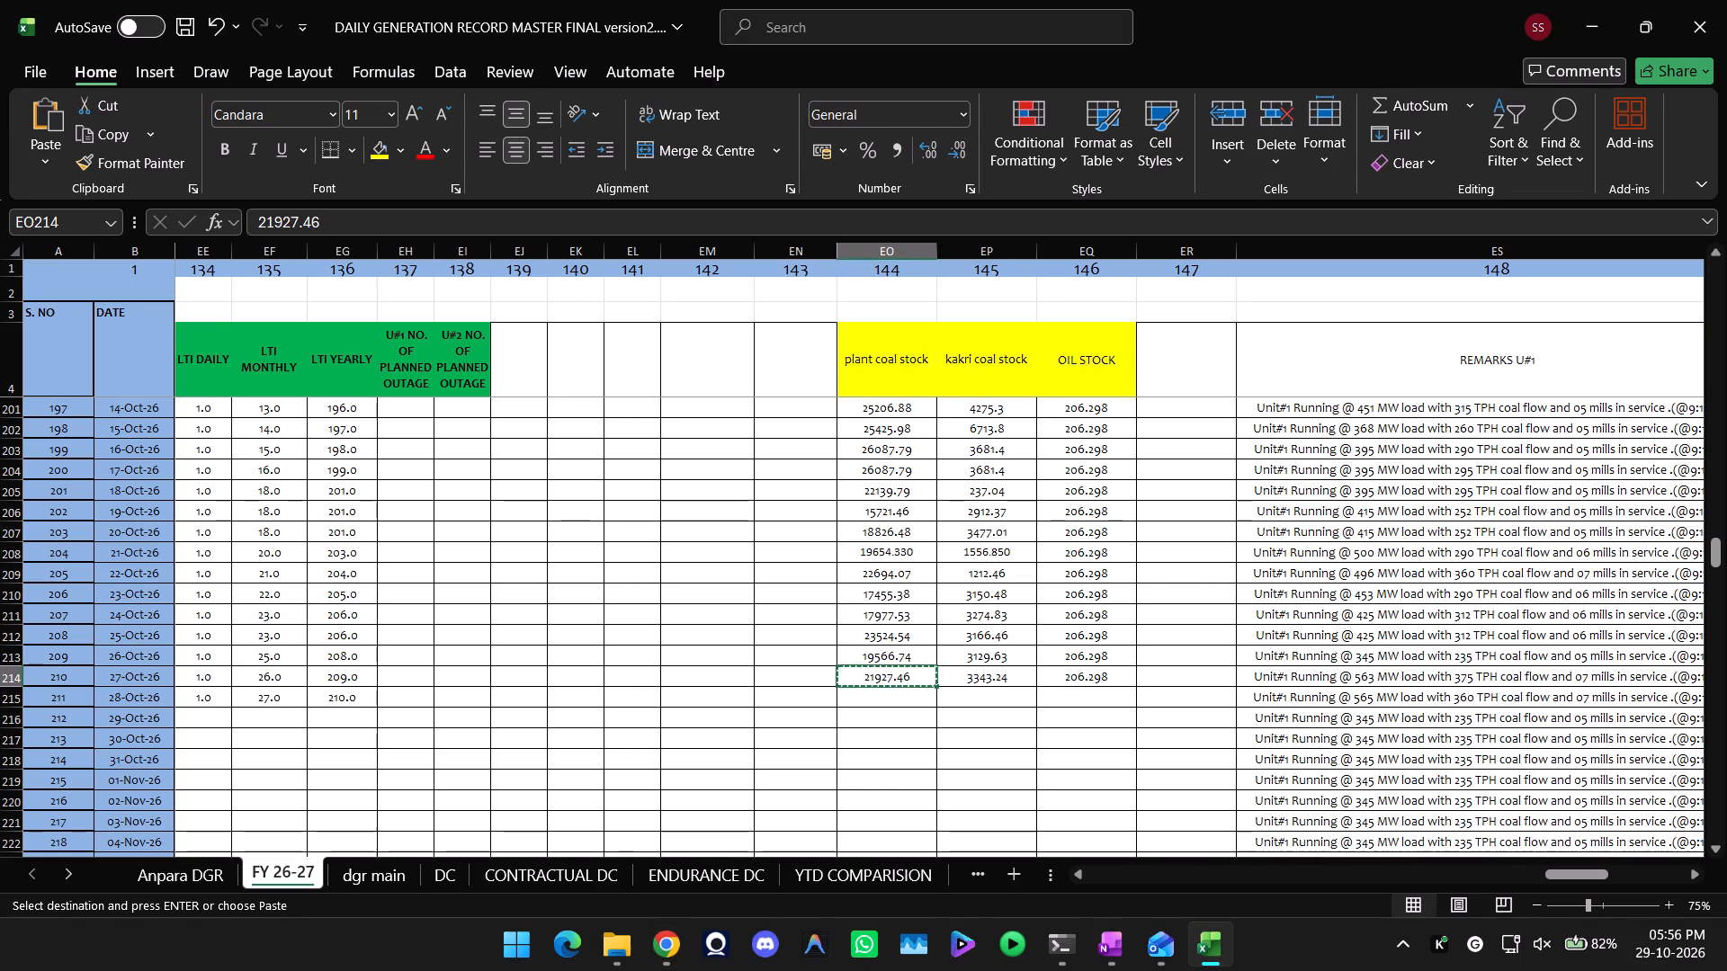
triple_click(994, 677)
key(ctrl+a)
key(ctrl+c)
key(alt+Tab)
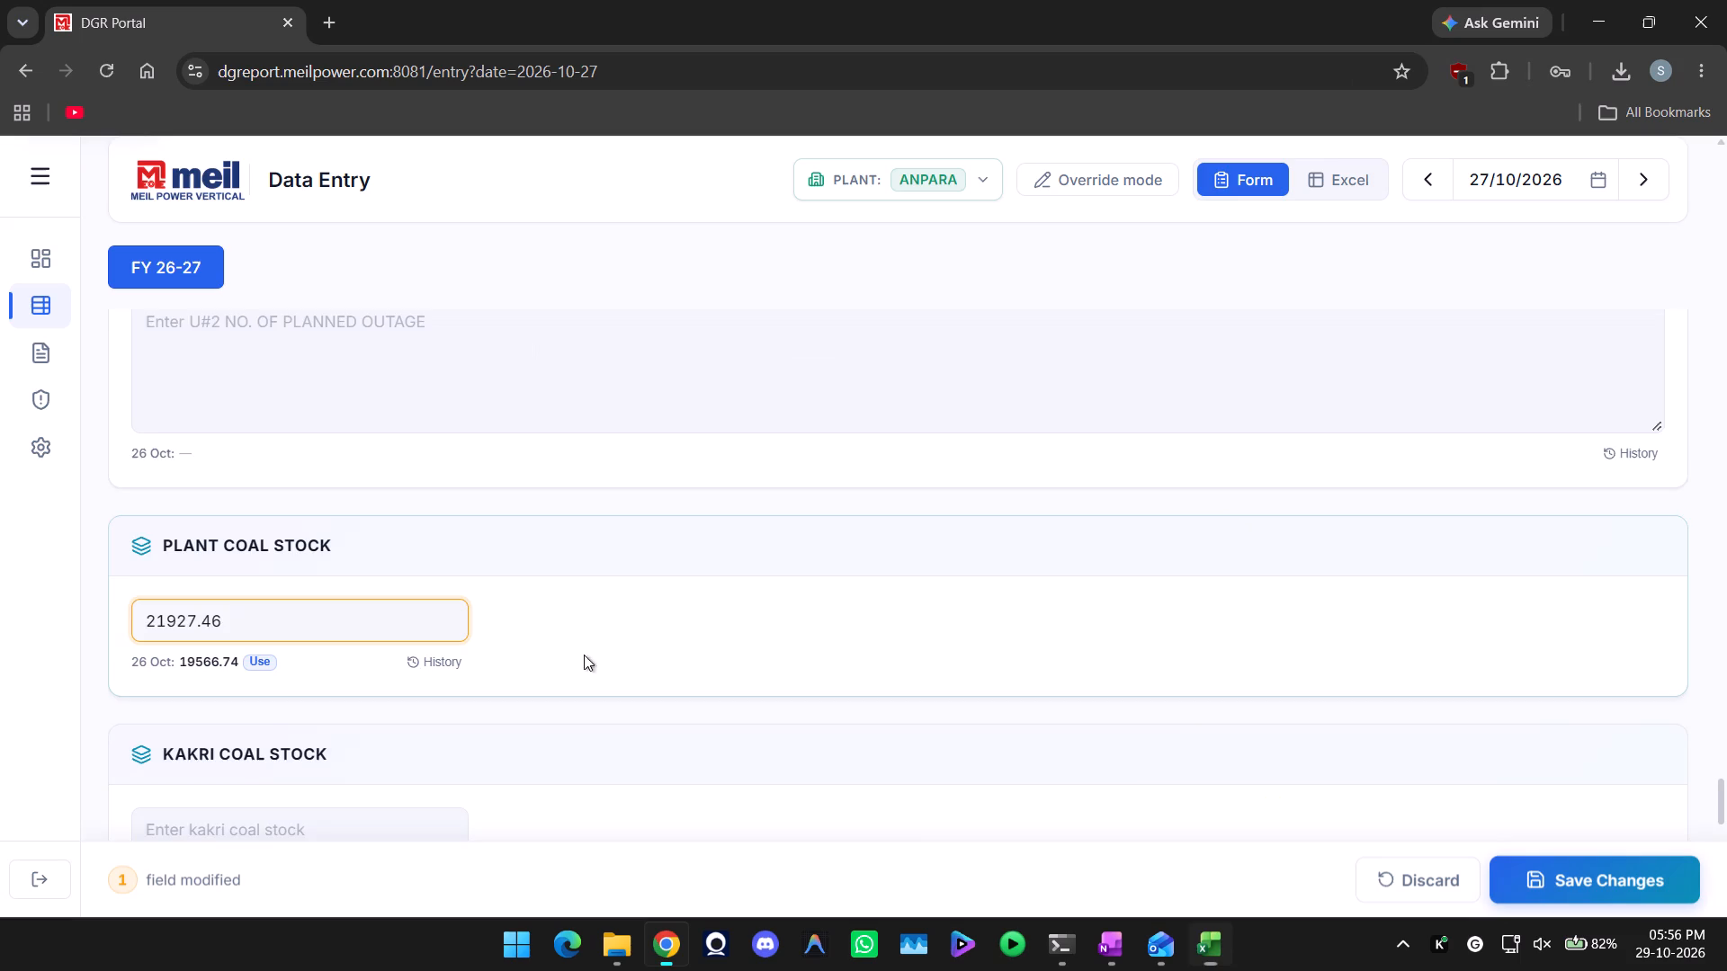
scroll(503, 663, down, 2)
click(345, 584)
key(ctrl+v)
Copy Excel's 27-Oct-26 oil stock, 206.298, into the portal's OIL STOCK field.
key(alt+Tab)
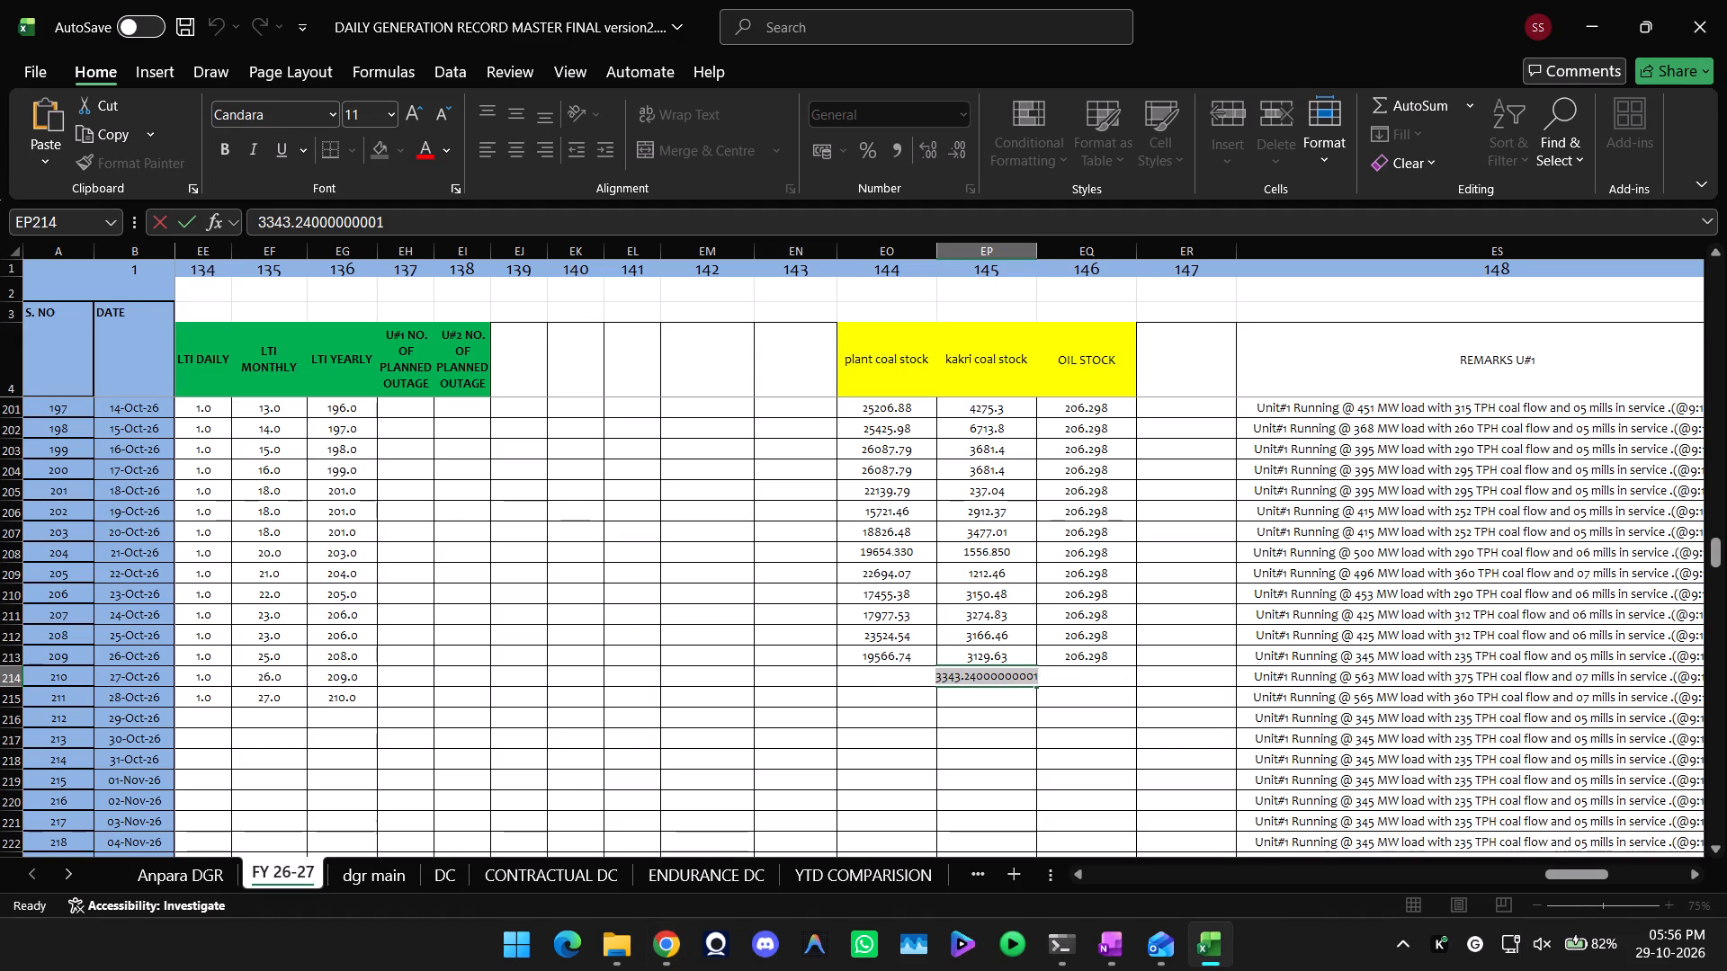
click(1096, 659)
triple_click(1102, 680)
key(ctrl+a)
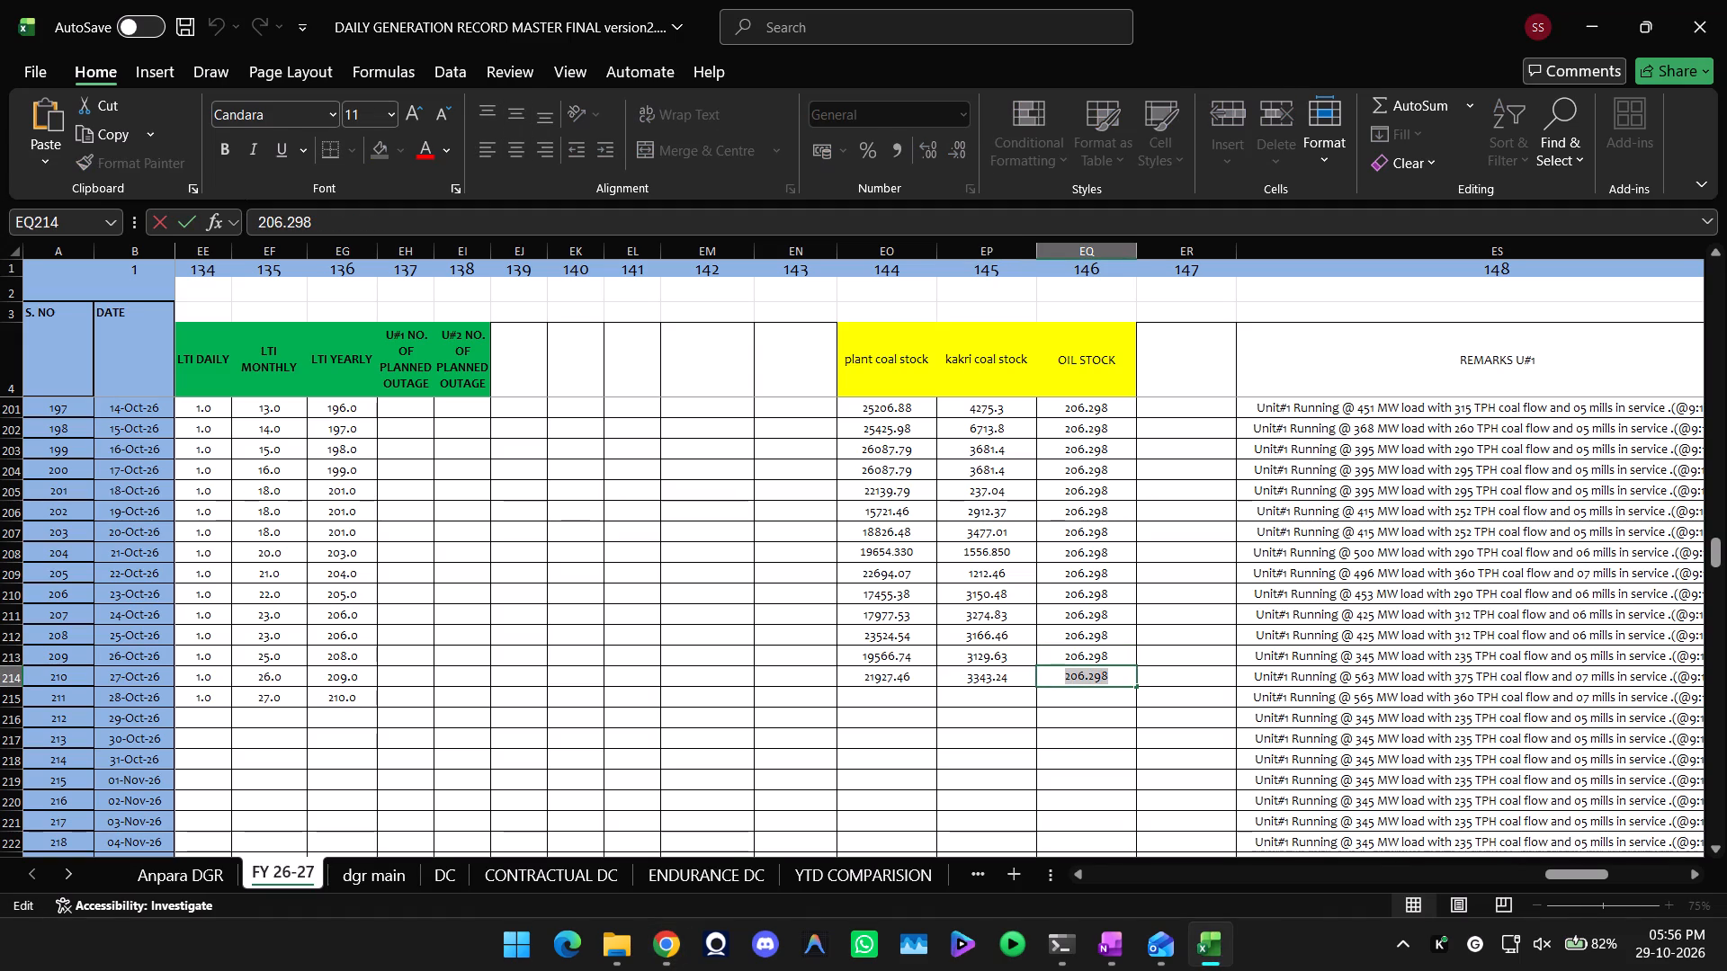
double_click(1119, 670)
key(ctrl+c)
key(alt+Tab)
scroll(470, 675, down, 2)
click(292, 593)
key(ctrl+v)
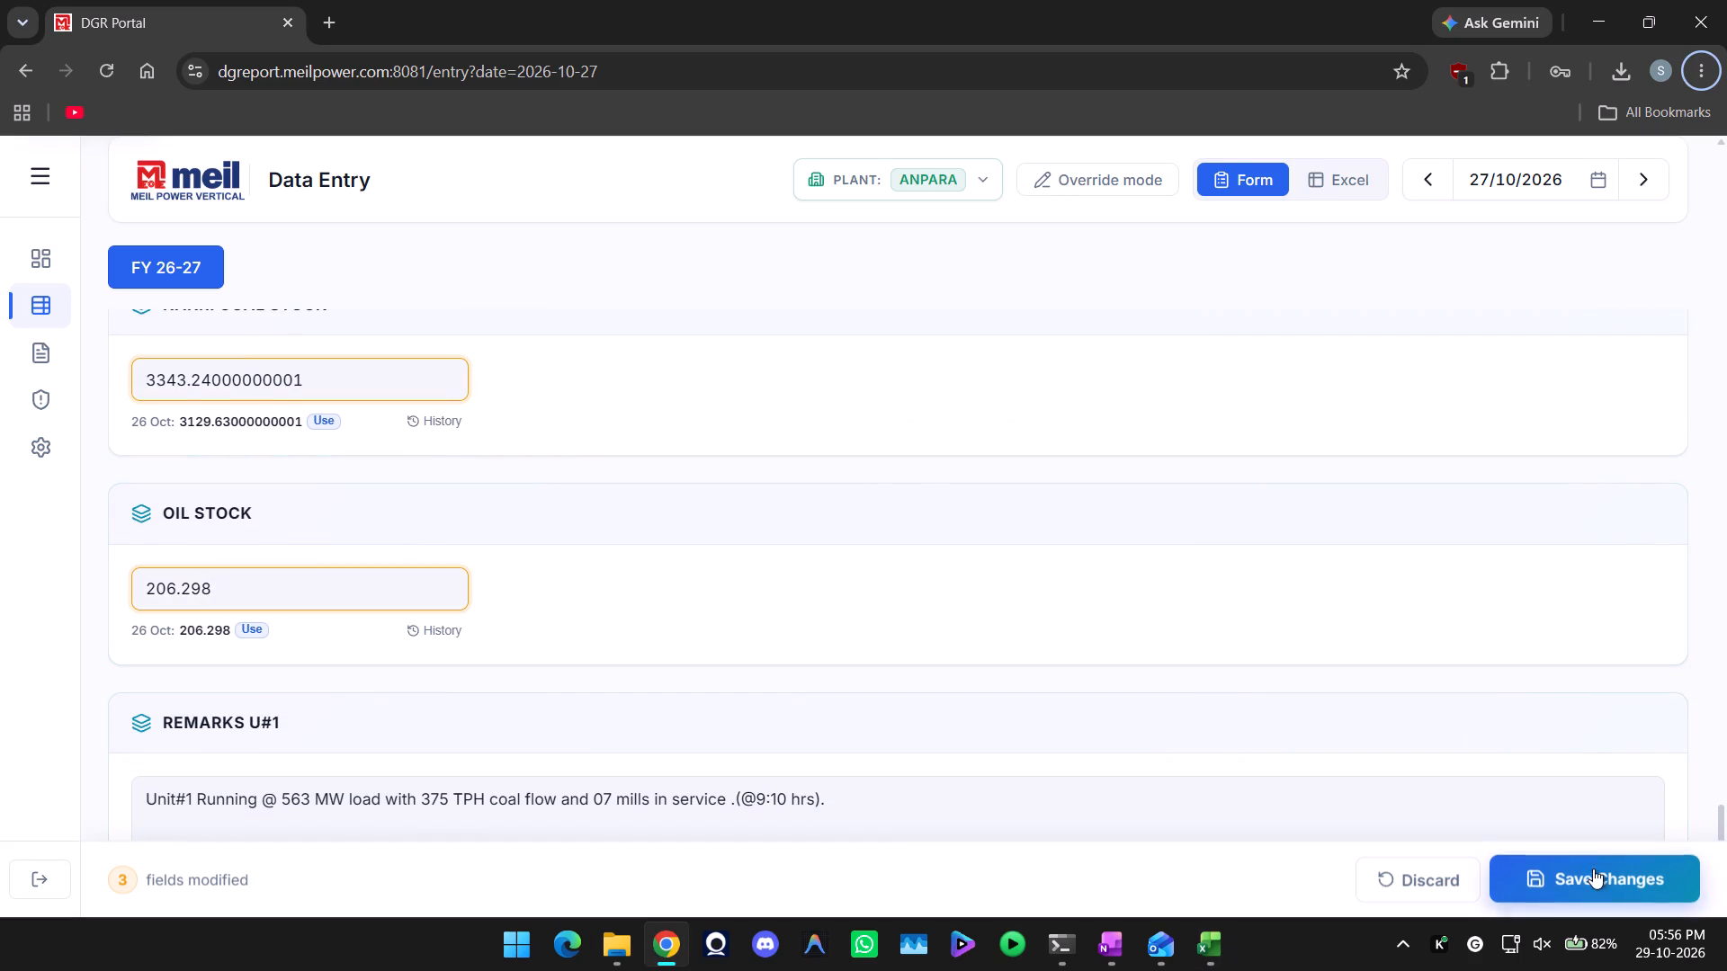
Save the stock changes for 27/10/2026 and accept that date's FY 26-27 sheet.
click(1593, 869)
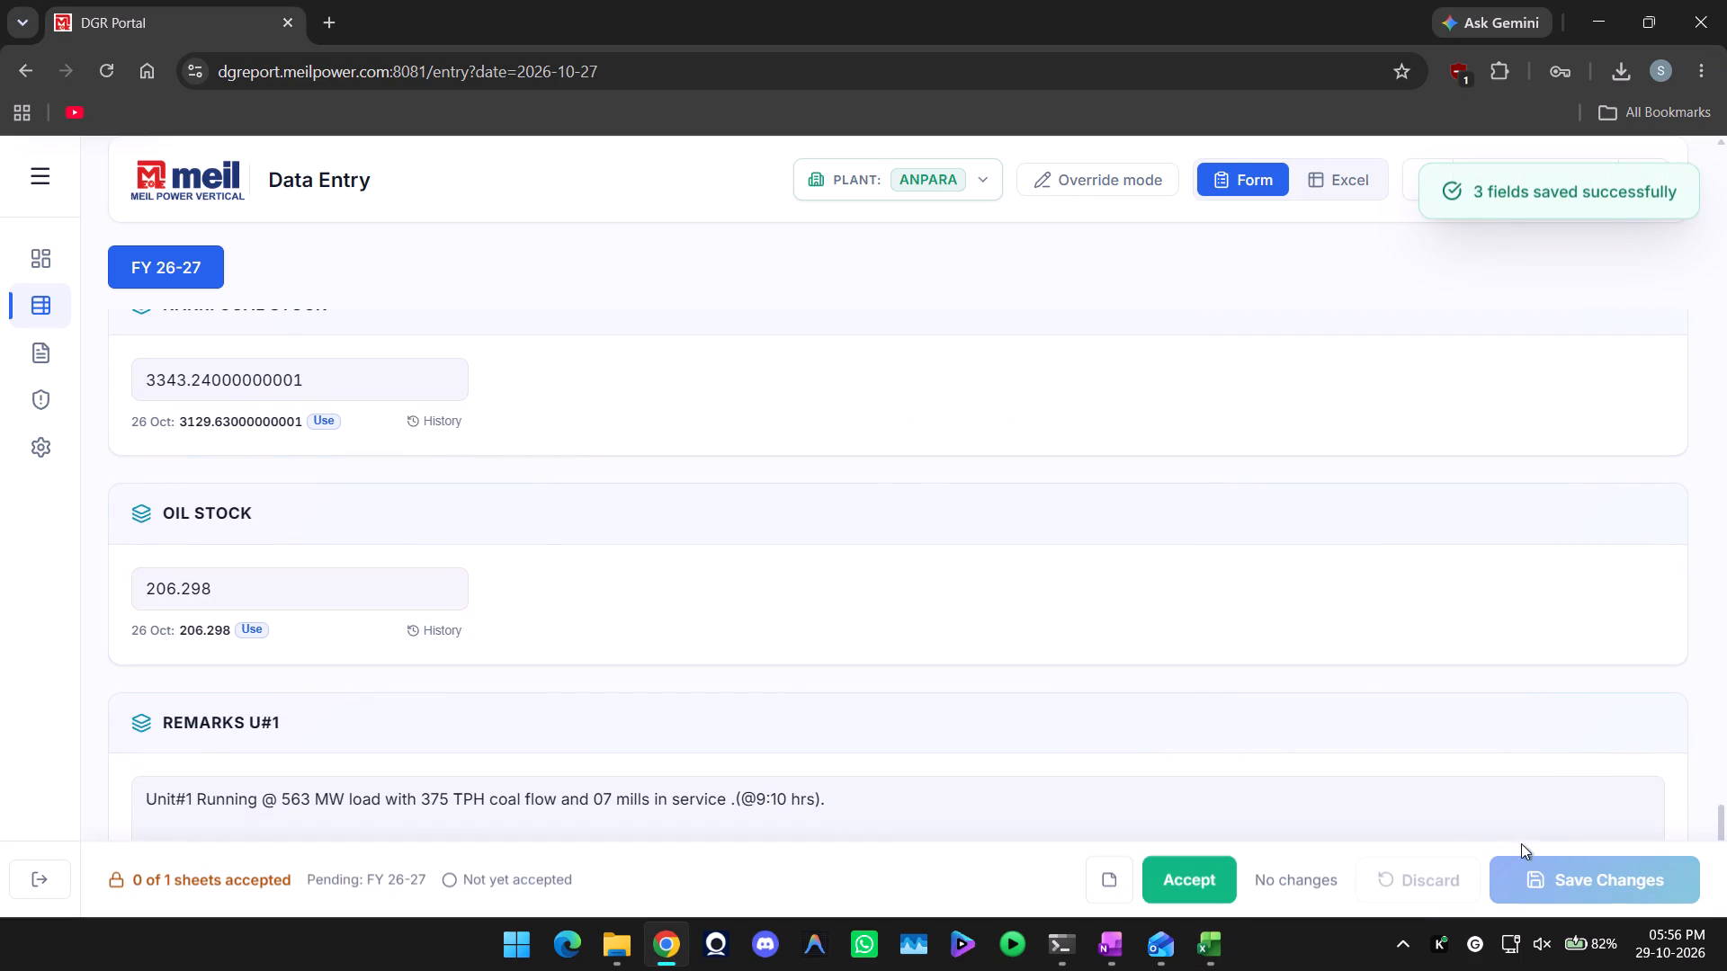
click(1195, 886)
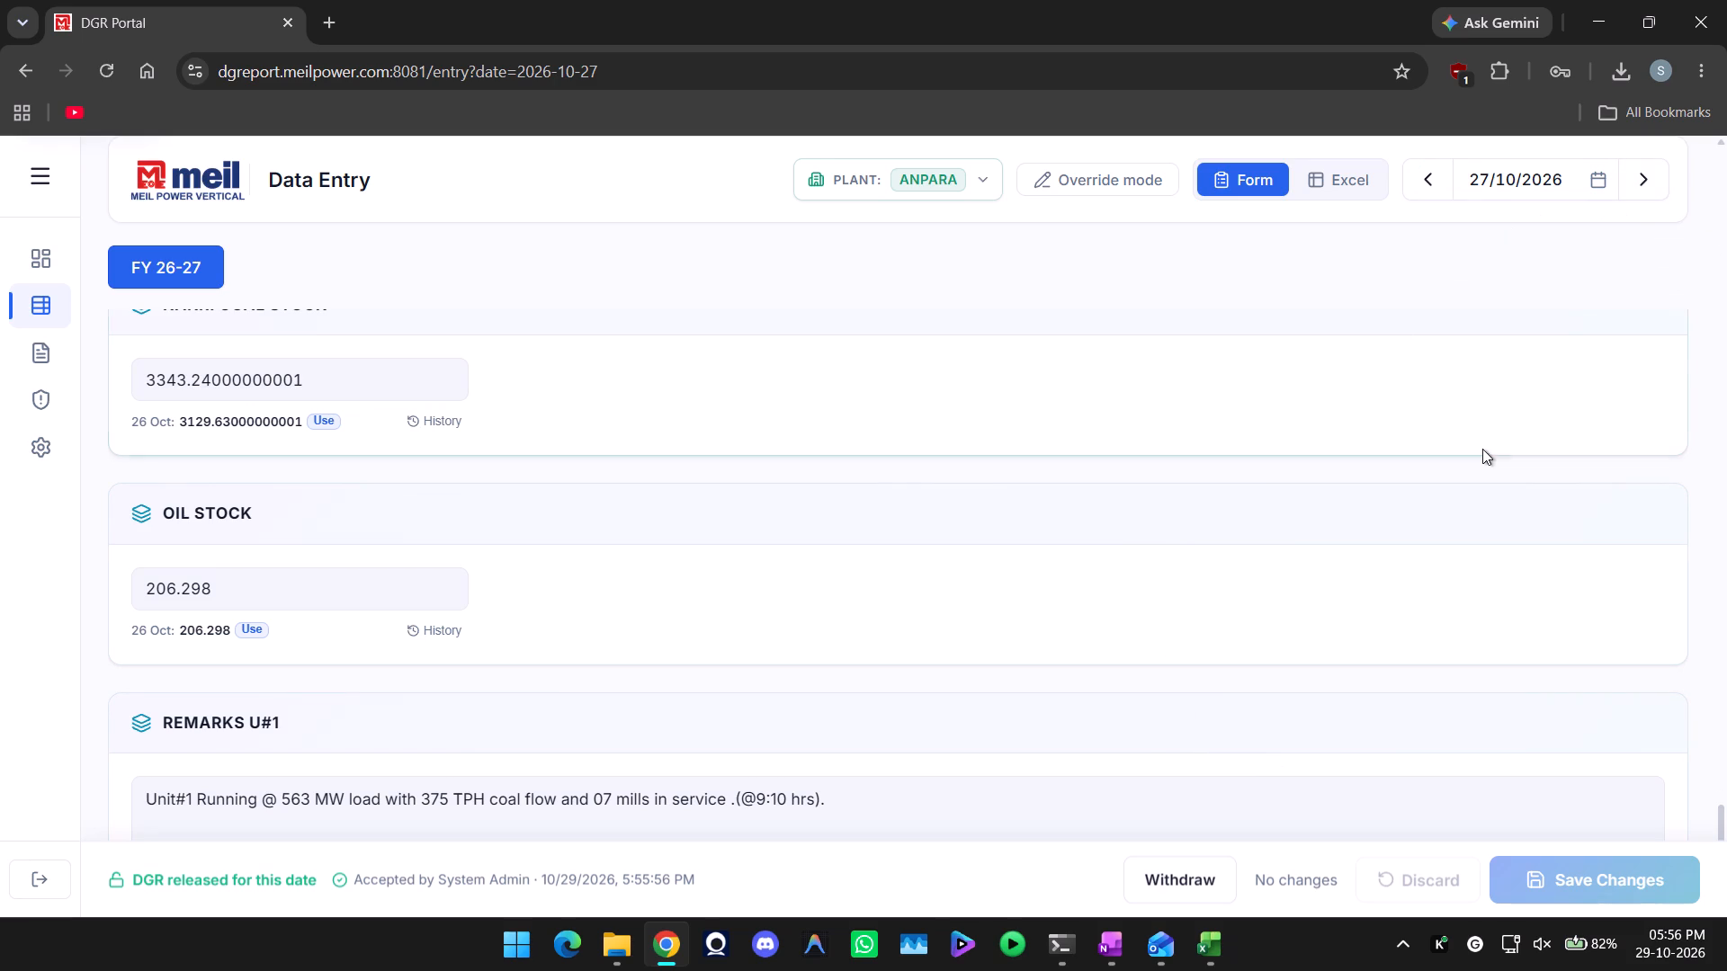
scroll(1482, 450, down, 3)
scroll(1488, 441, up, 3)
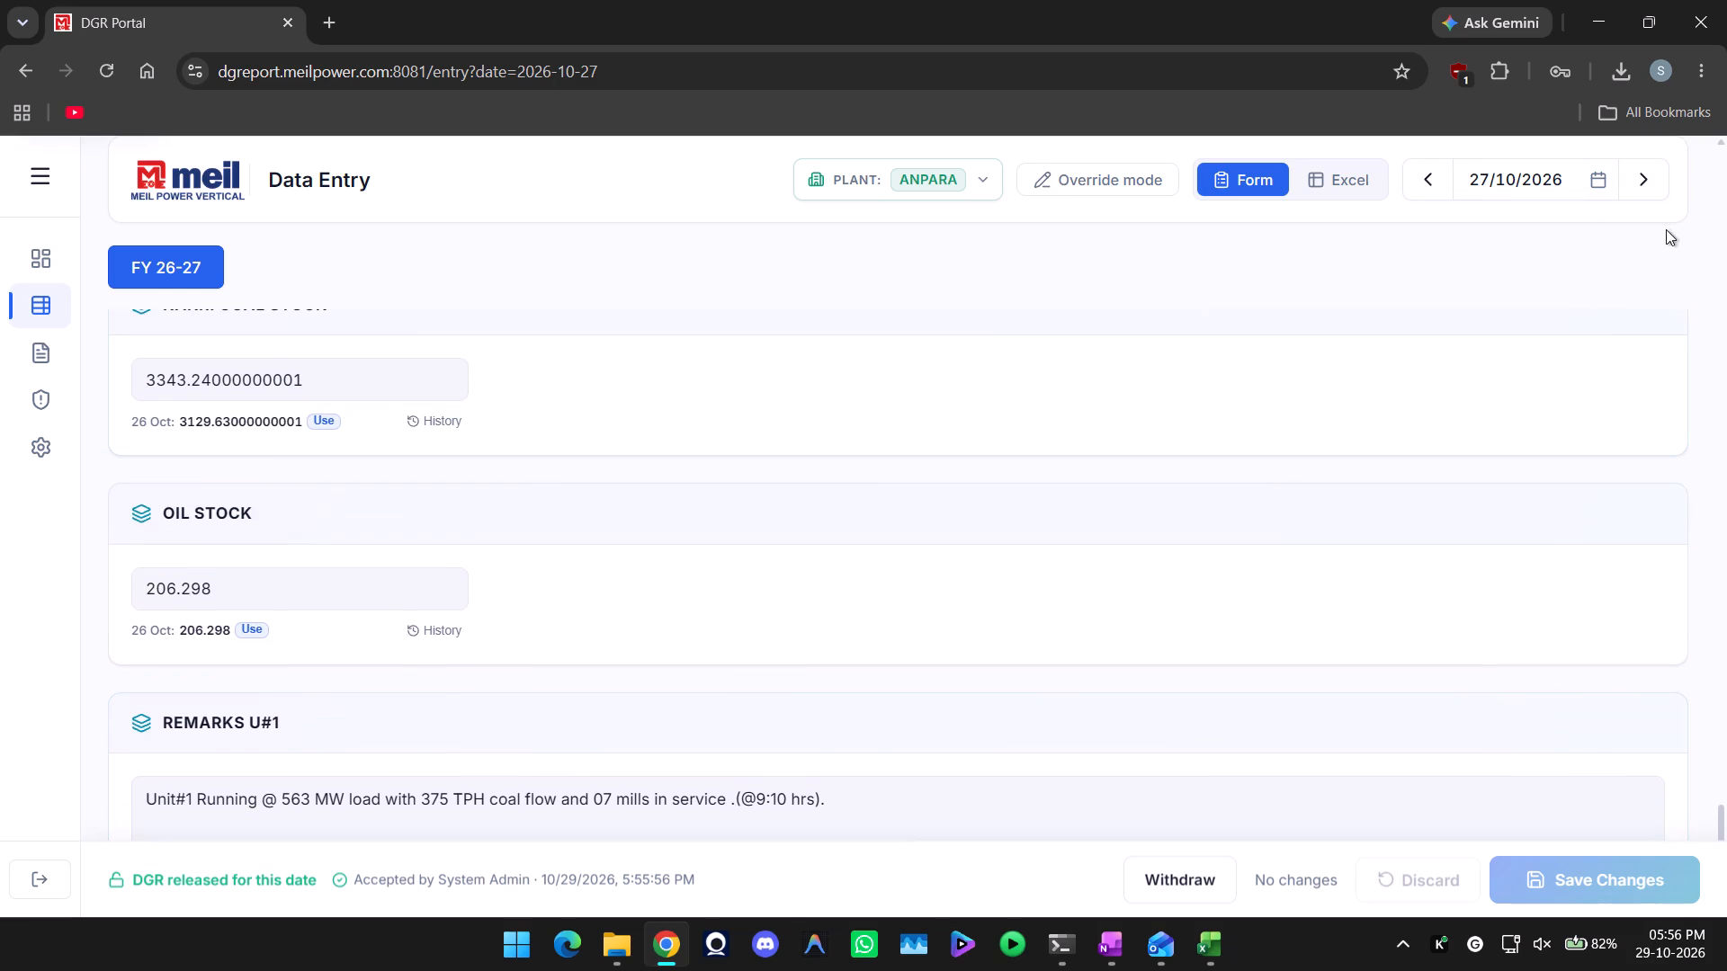
Copy Excel's 27-Oct-26 REMARKS U#1 text (563 MW, 375 TPH, 07 mills) into the portal's REMARKS U#1 for 28/10/2026.
click(1638, 192)
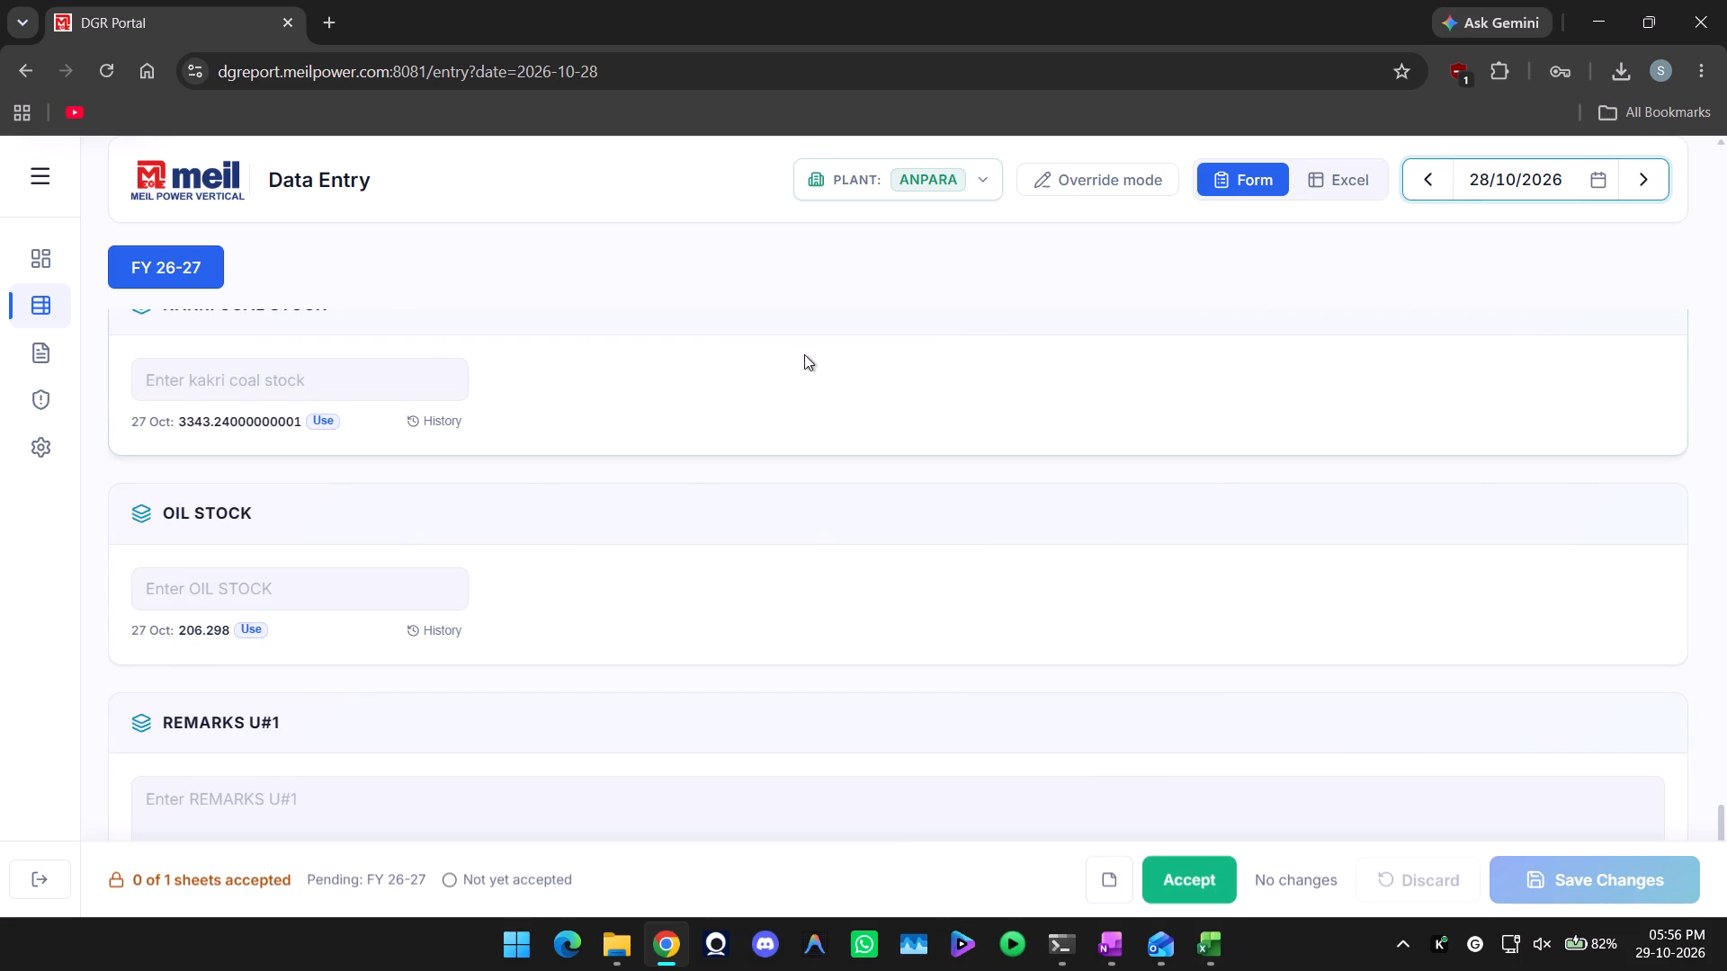
scroll(802, 353, up, 3)
scroll(802, 353, down, 5)
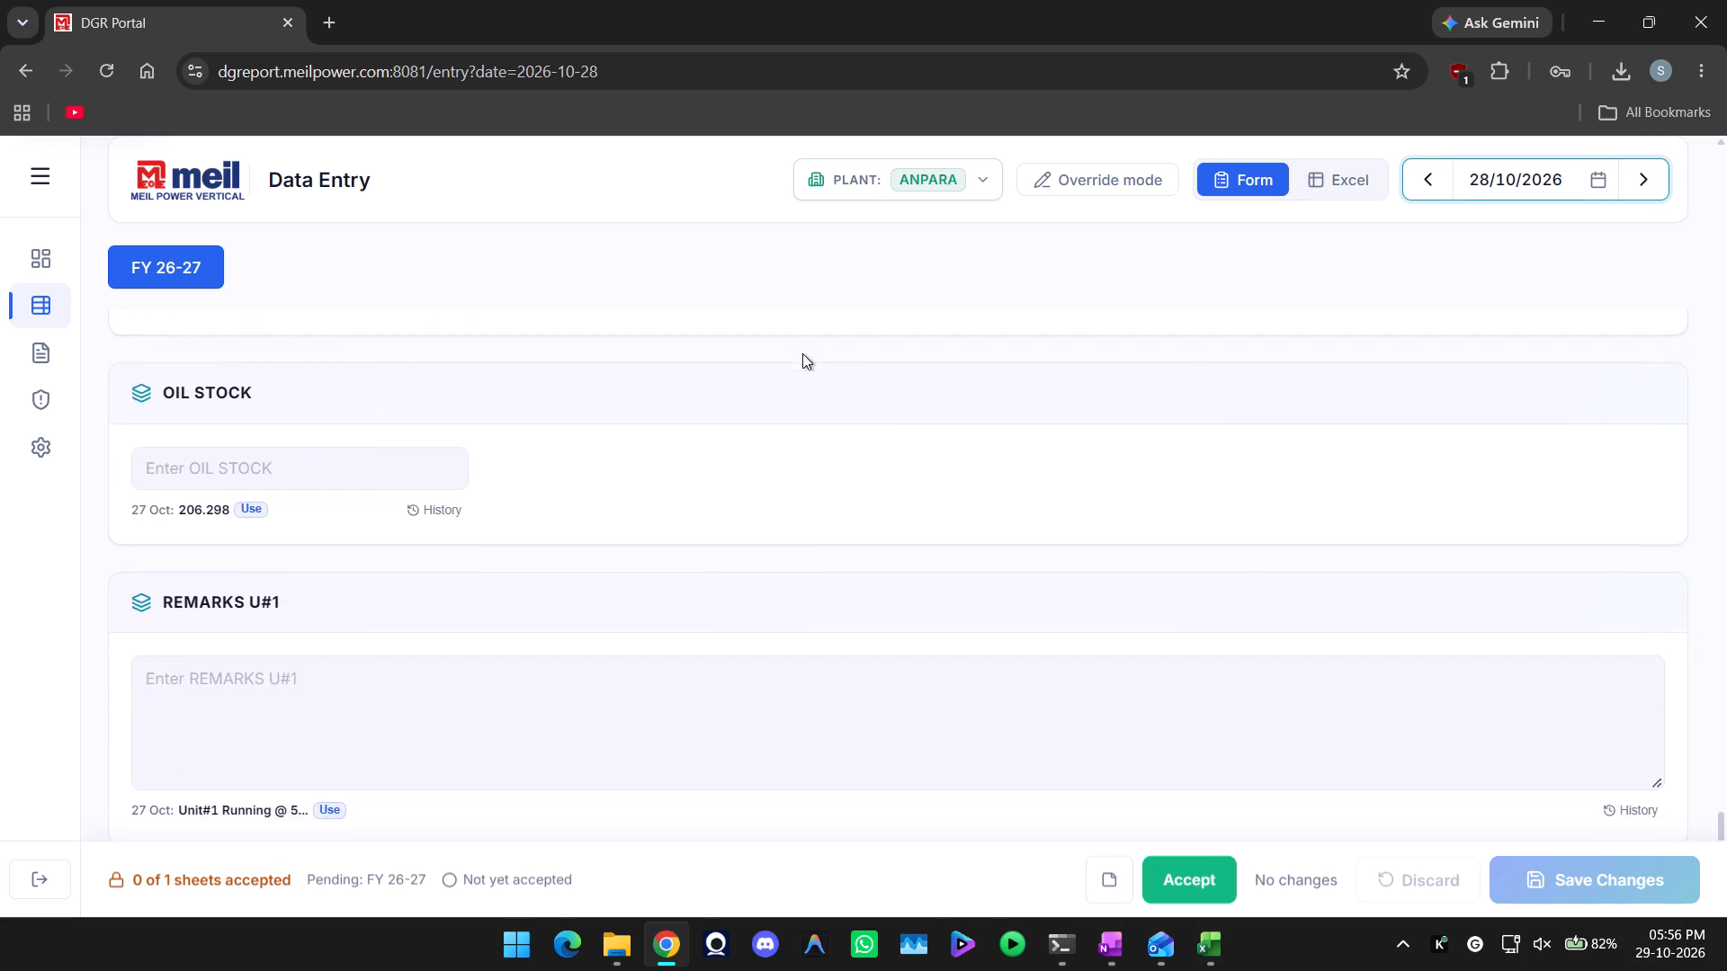
key(alt+Tab)
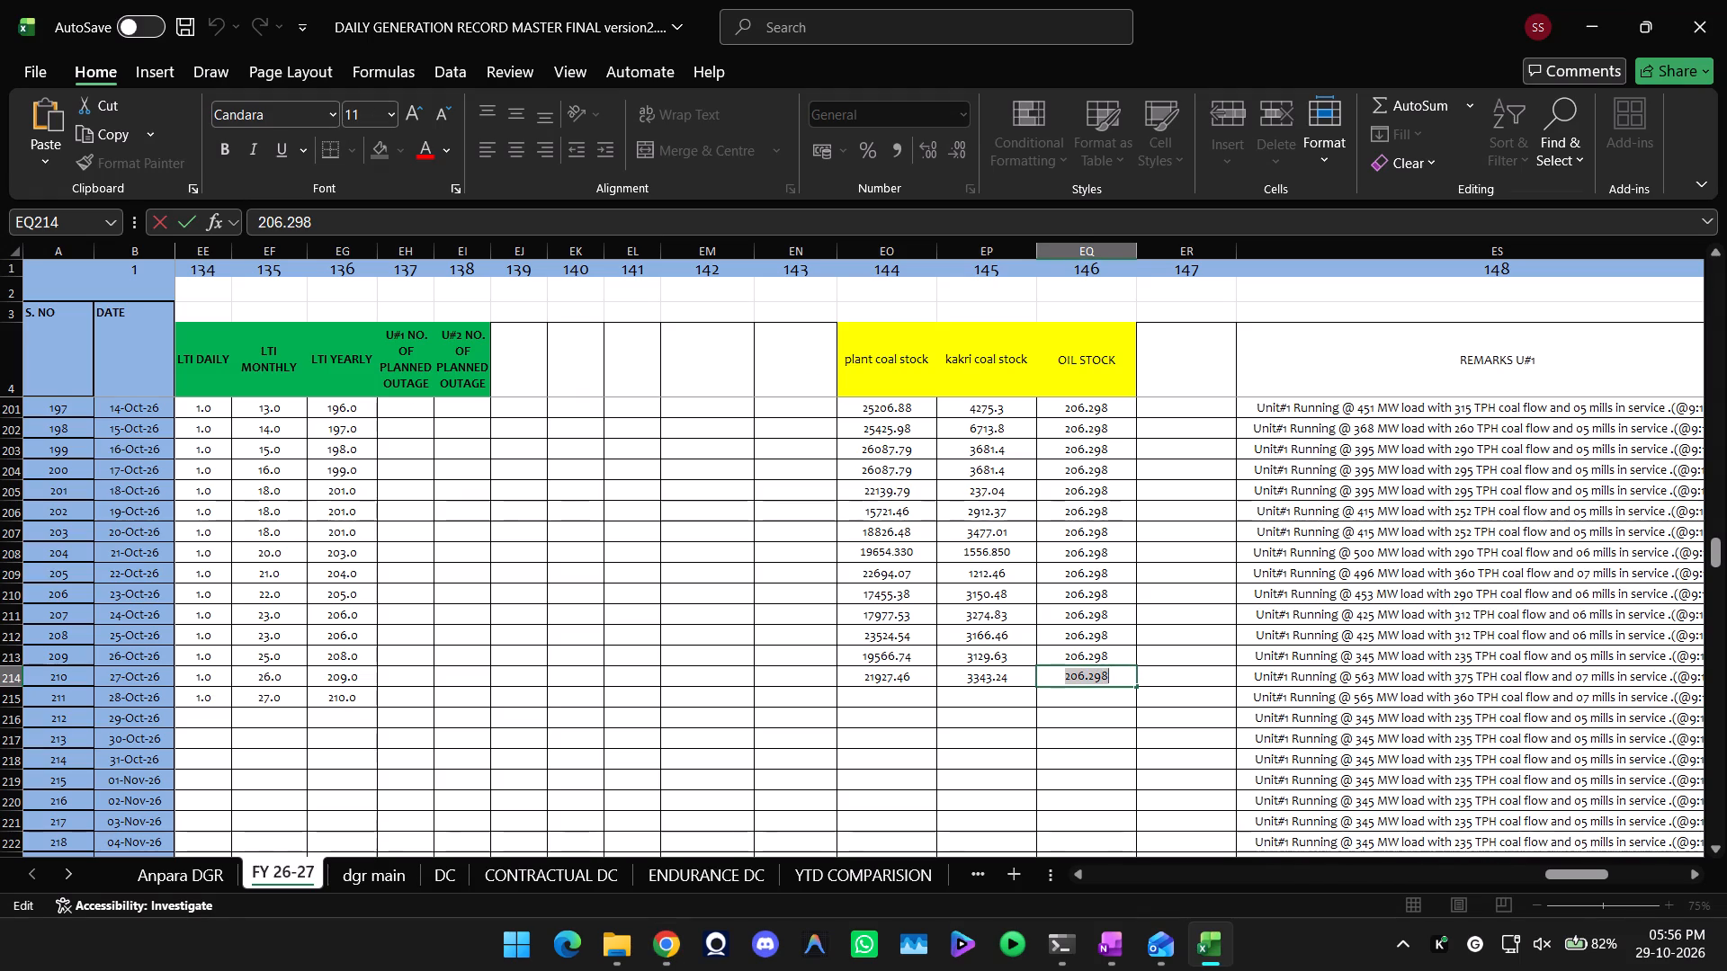
click(1374, 672)
key(ctrl+c)
key(Tab)
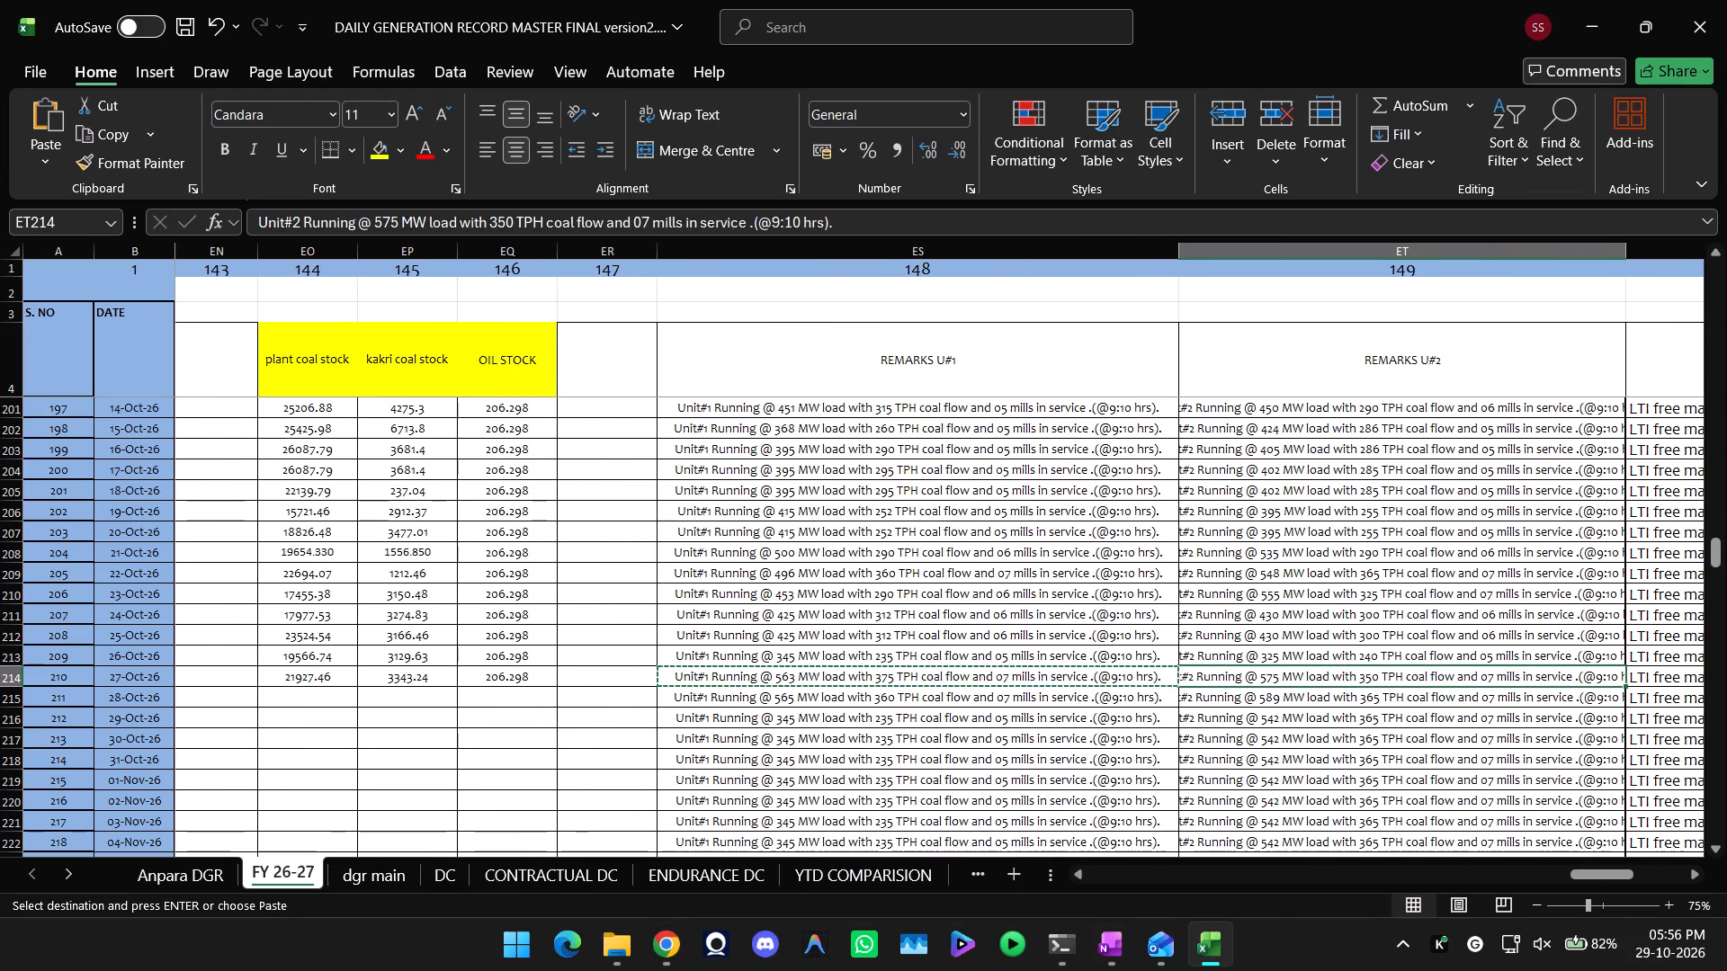
click(906, 668)
key(ctrl+c)
key(alt+Tab)
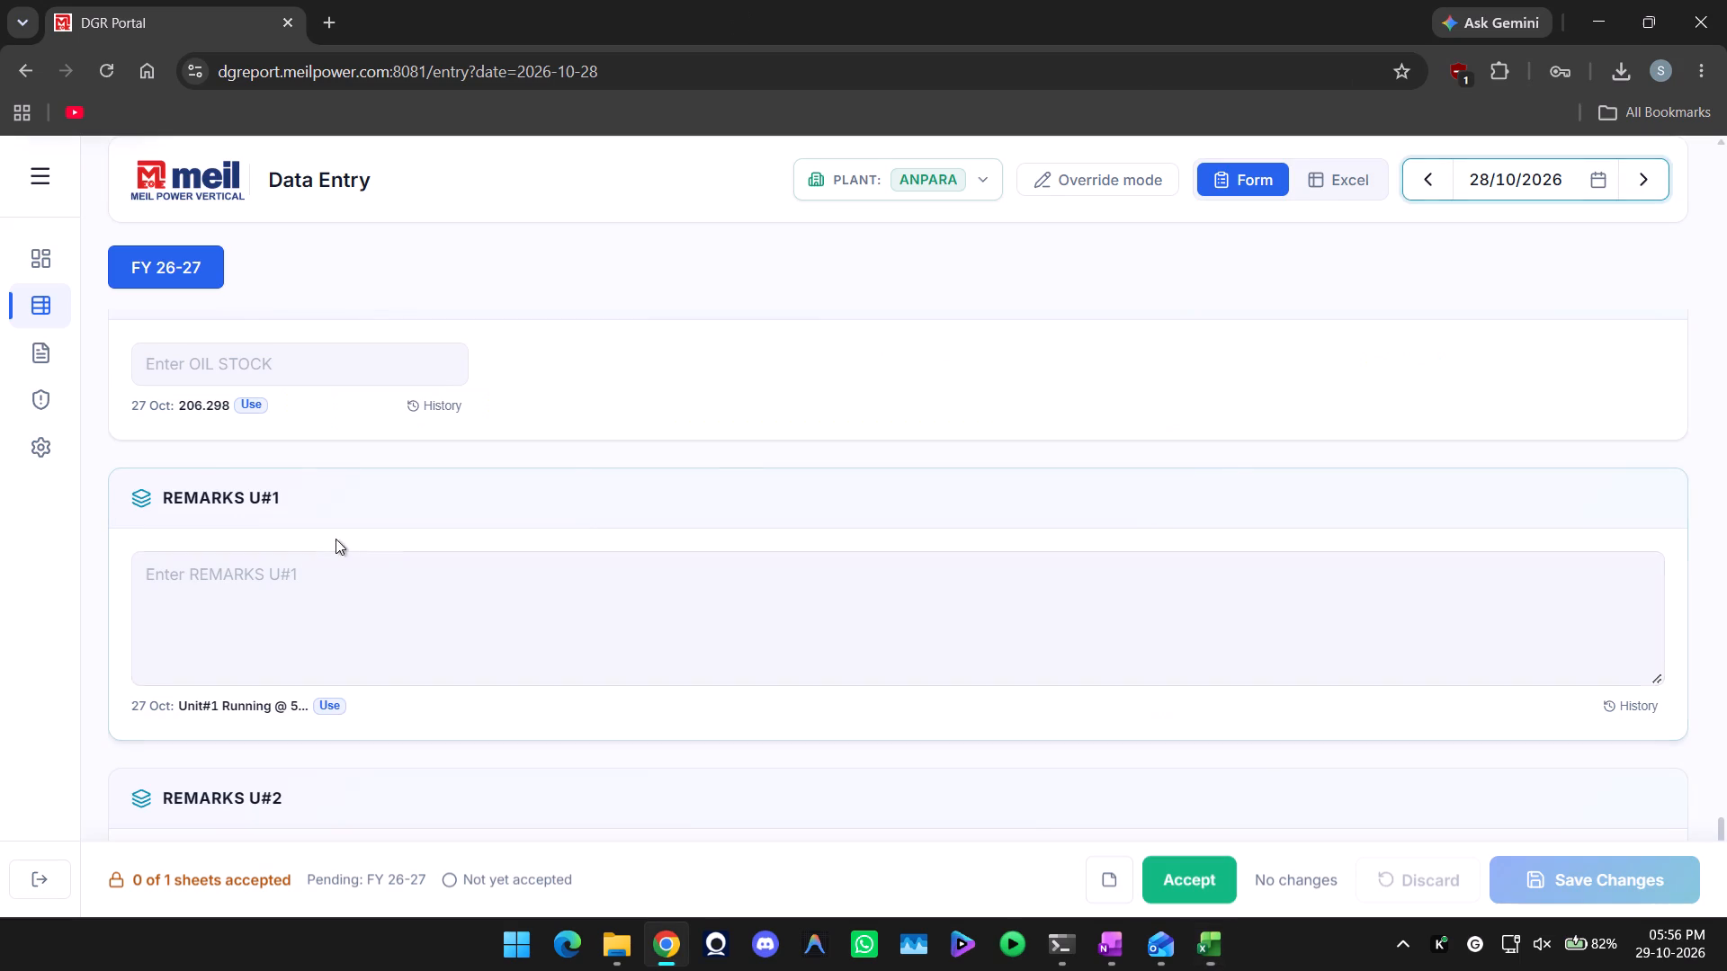
click(298, 575)
key(ctrl+v)
Copy Excel's 27-Oct-26 REMARKS U#2 text (575 MW, 350 TPH, 07 mills) into the portal's REMARKS U#2 field.
key(alt+Tab)
click(1284, 673)
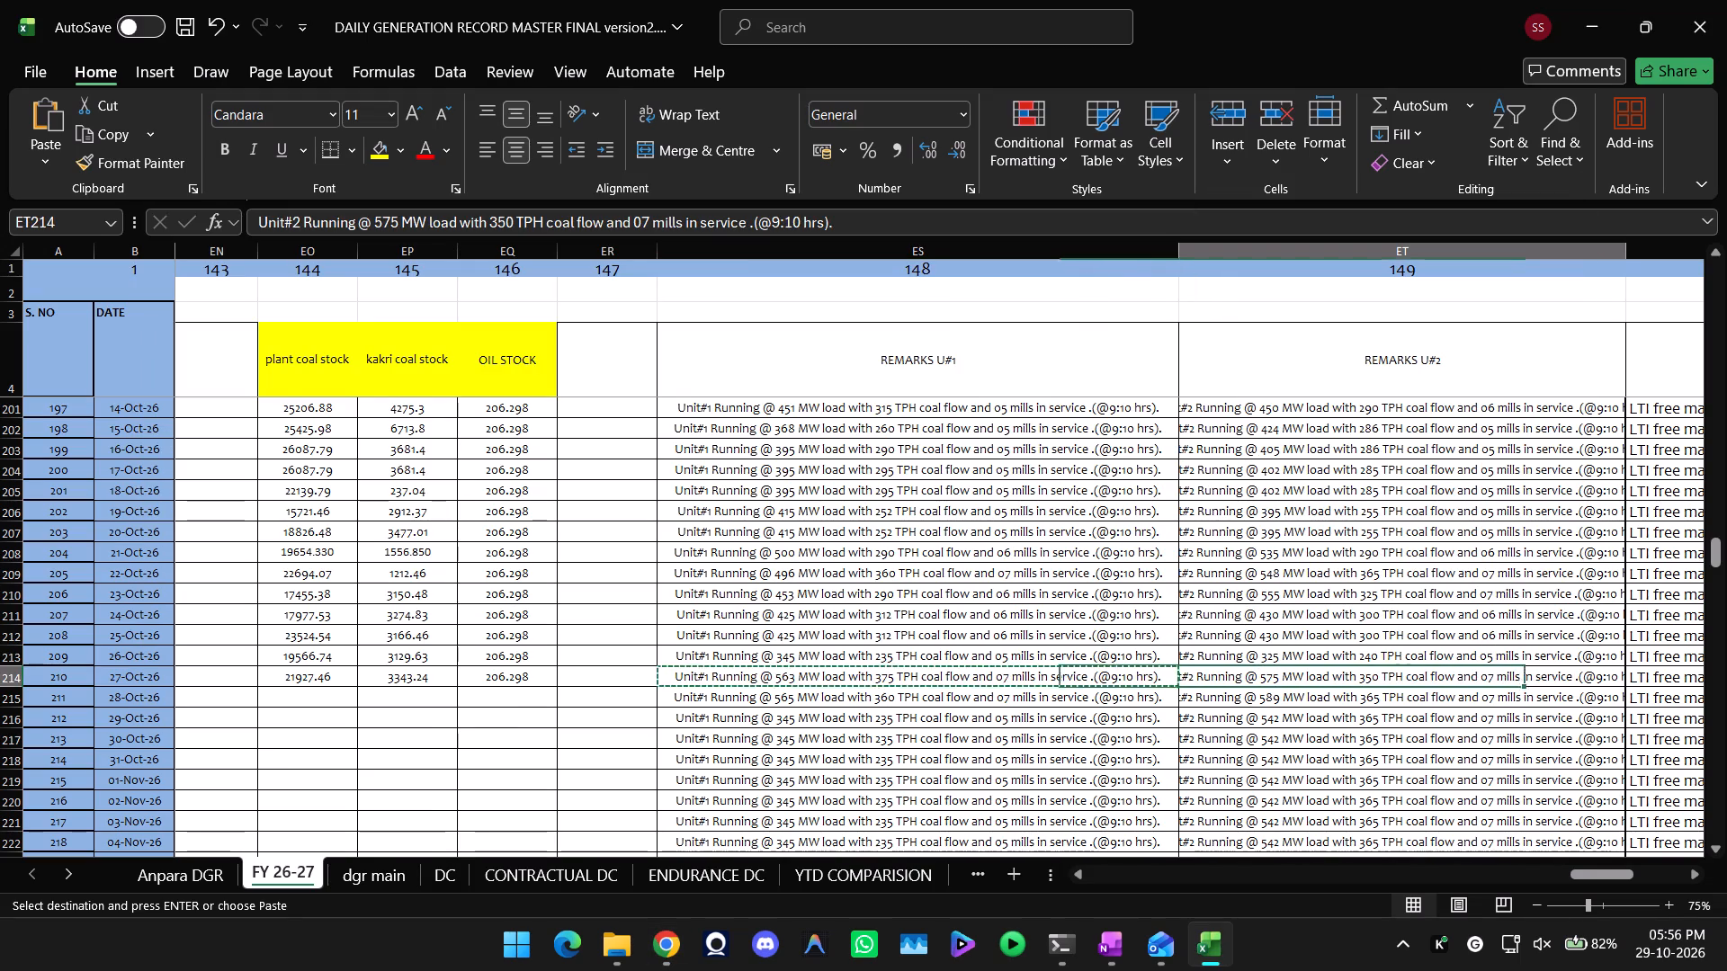
key(ctrl+c)
key(alt+Tab)
scroll(642, 565, down, 2)
click(398, 650)
key(ctrl+v)
Copy Excel's 27-Oct-26 LTI remark about free man days since the accident date 23.01.2026 into the portal's LTI text field.
key(alt+Tab)
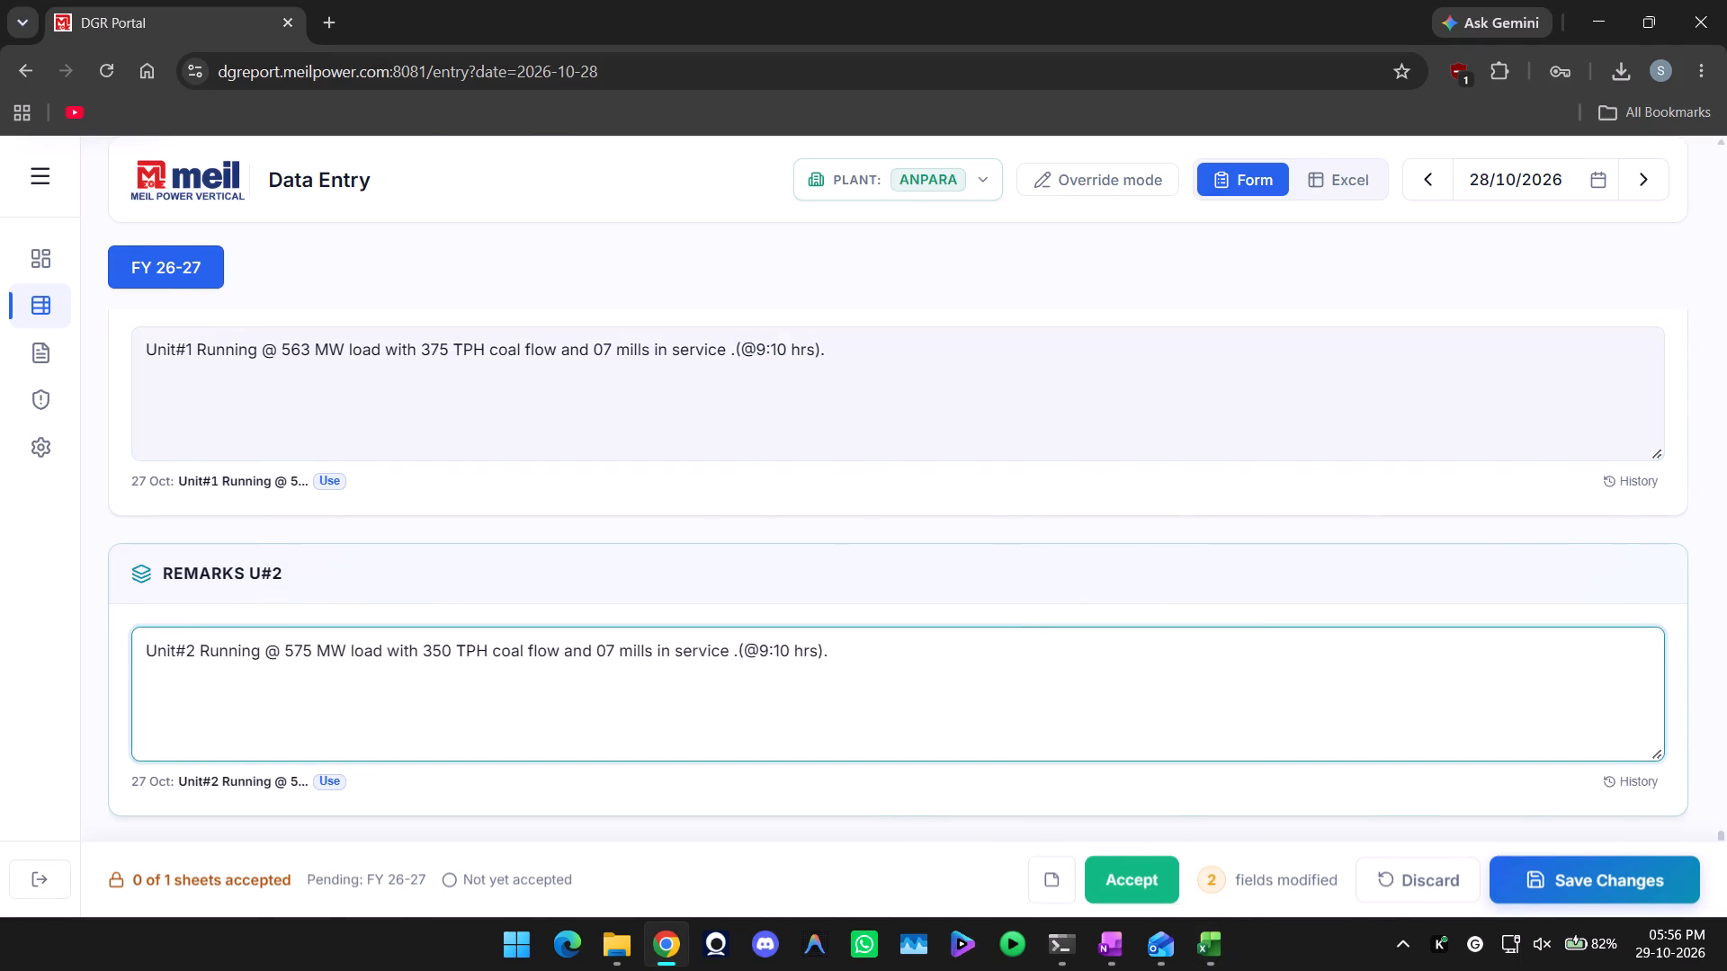
drag(1603, 873, 1620, 874)
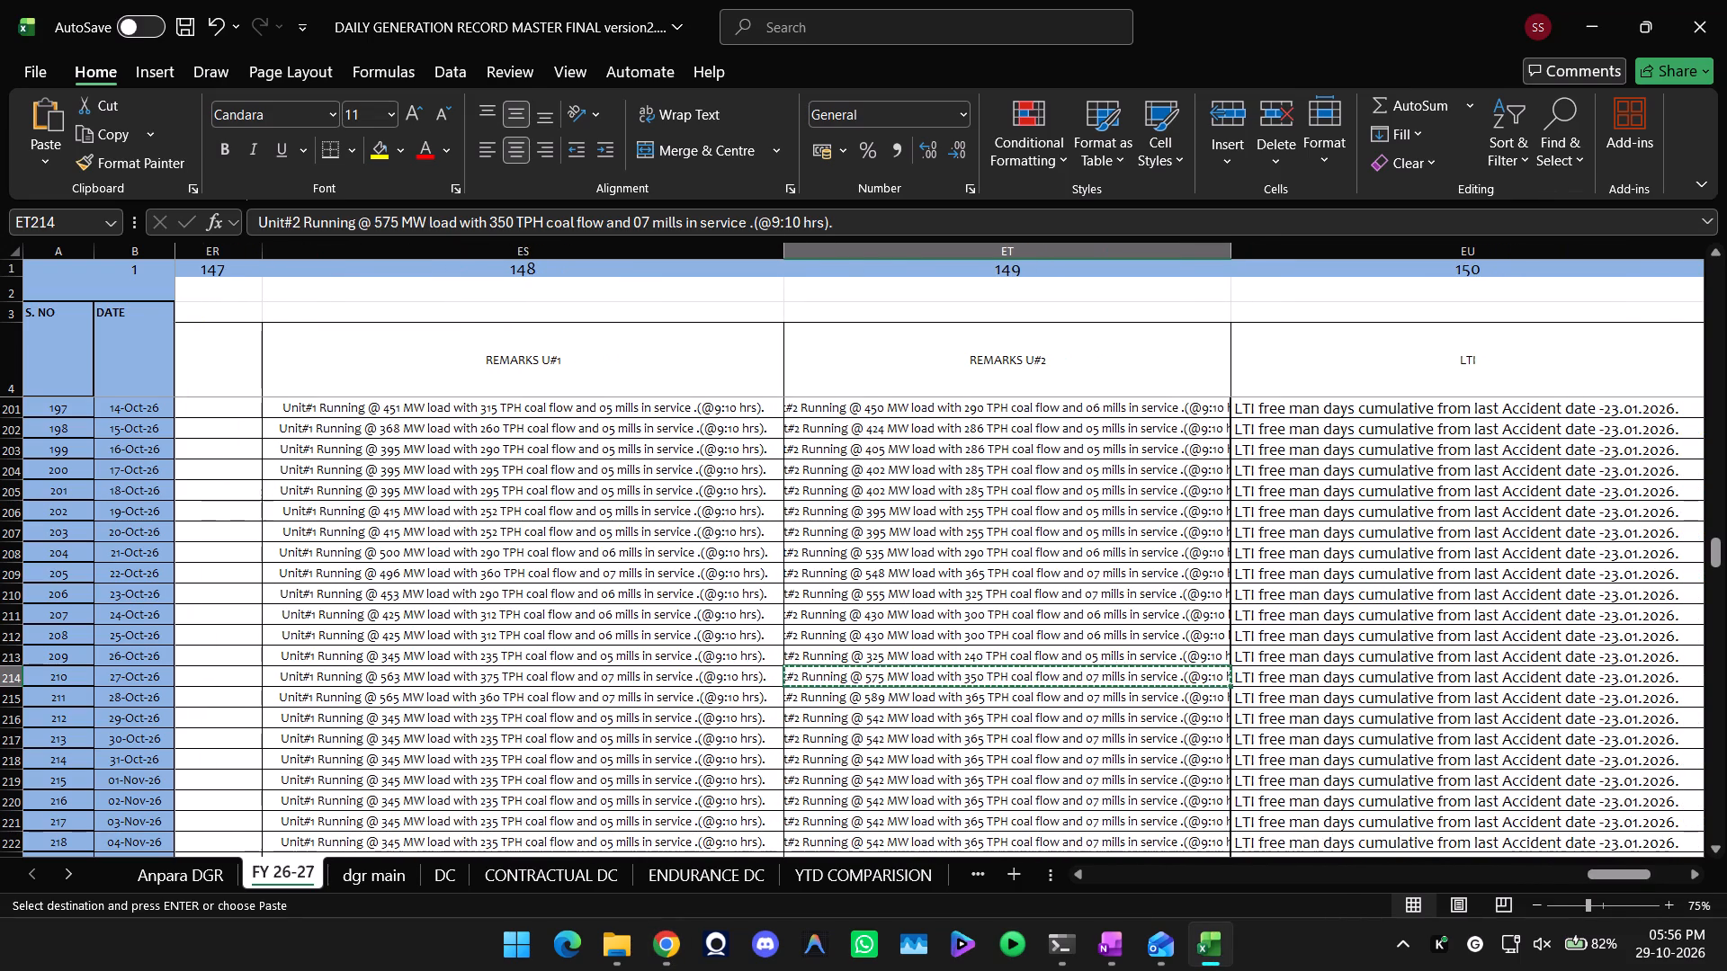
click(1374, 687)
click(1373, 671)
key(ctrl+c)
key(alt+Tab)
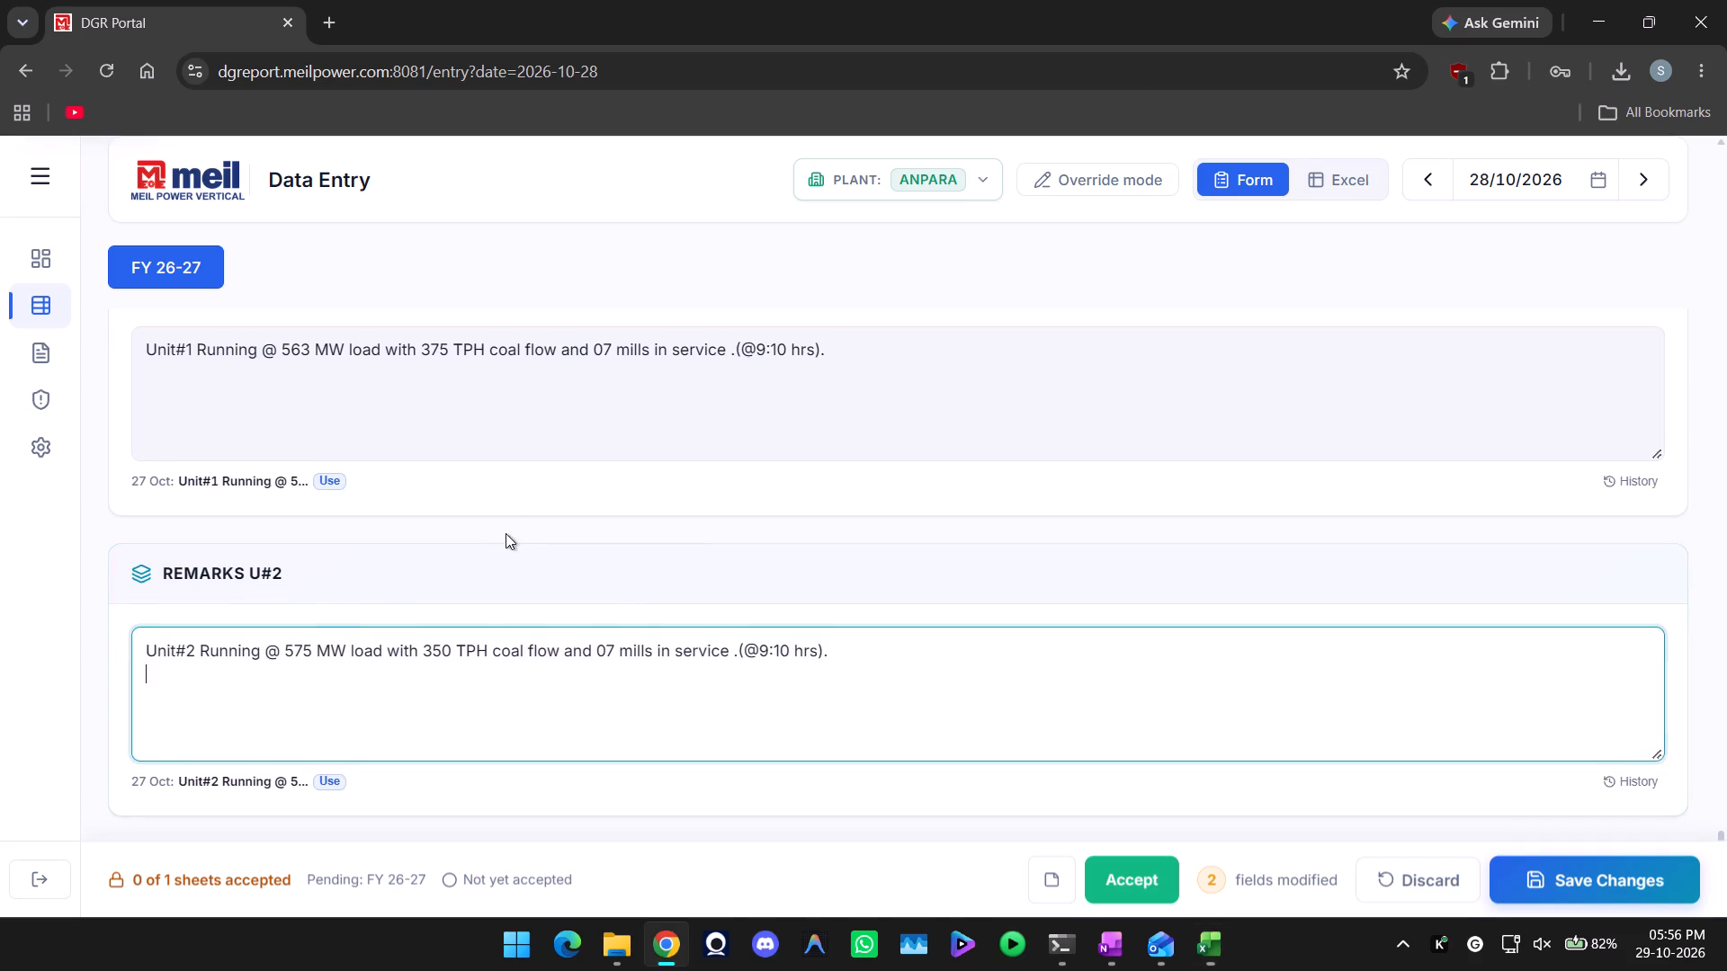
scroll(503, 537, down, 4)
click(286, 489)
key(ctrl+v)
key(alt+Tab)
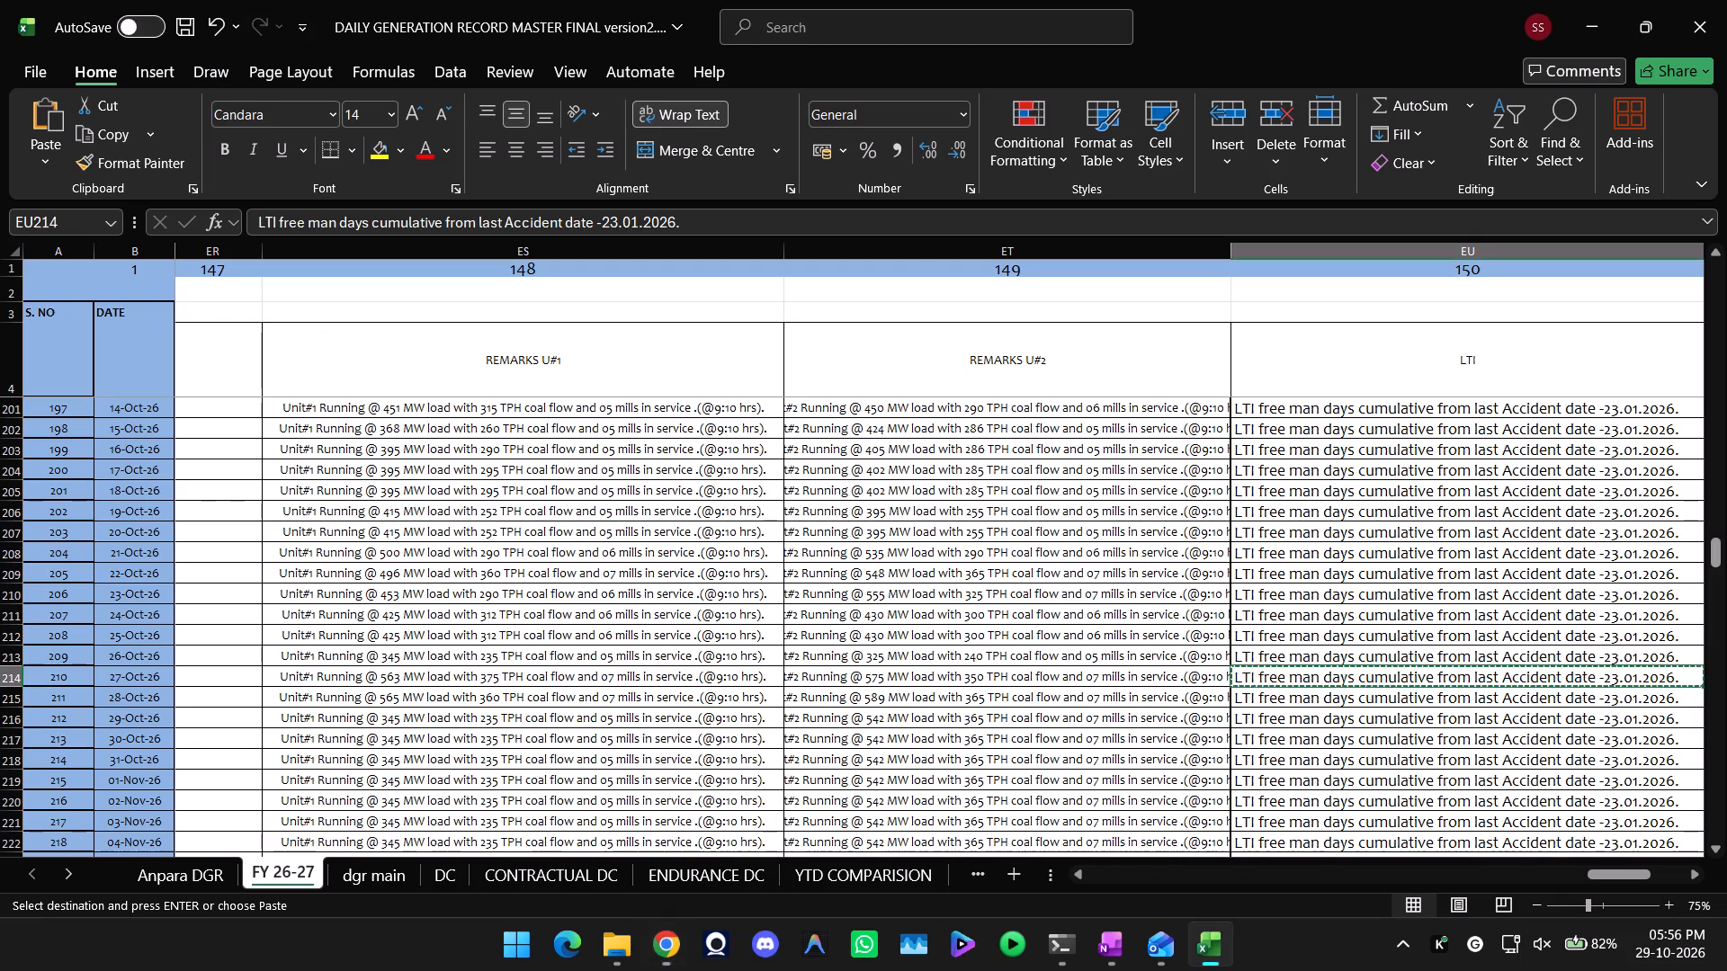
key(alt+Tab)
Capture the portal's LTI text section and paste it on OneNote's Anpara page, above the UNIT-1 GENERATION LOSS BREAK UP capture.
key(shift+super+s)
drag(82, 363, 126, 379)
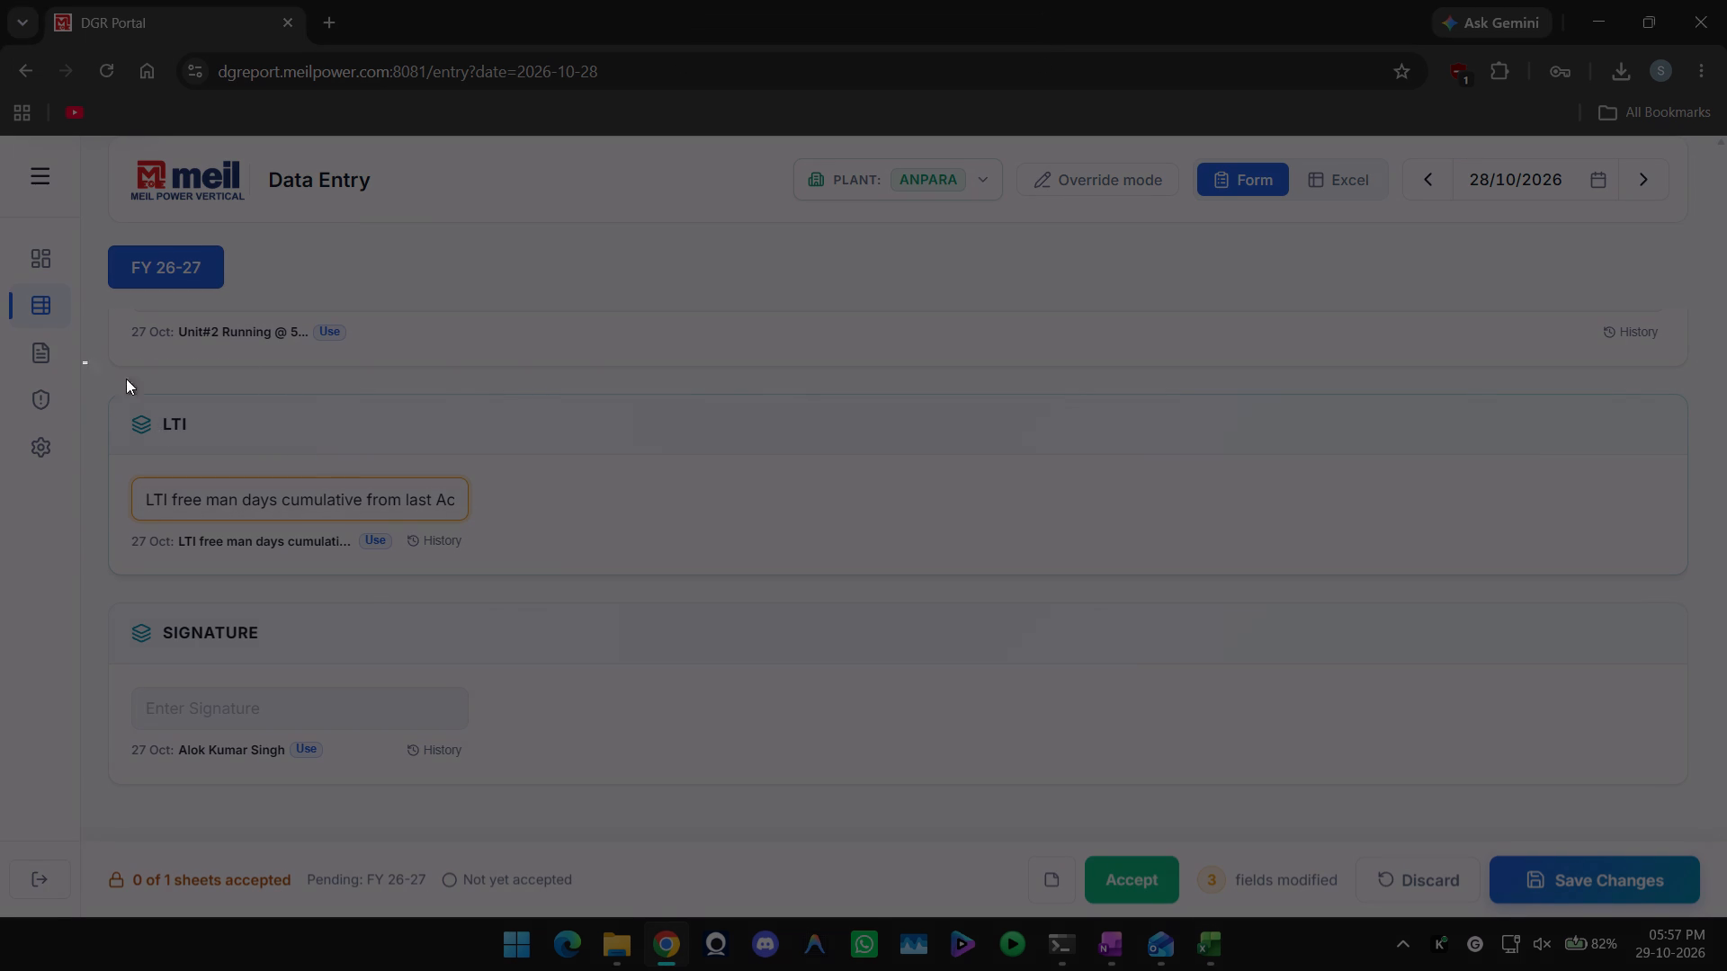
drag(126, 379, 662, 588)
key(alt+Tab)
key(alt+Tab)
scroll(926, 533, down, 1)
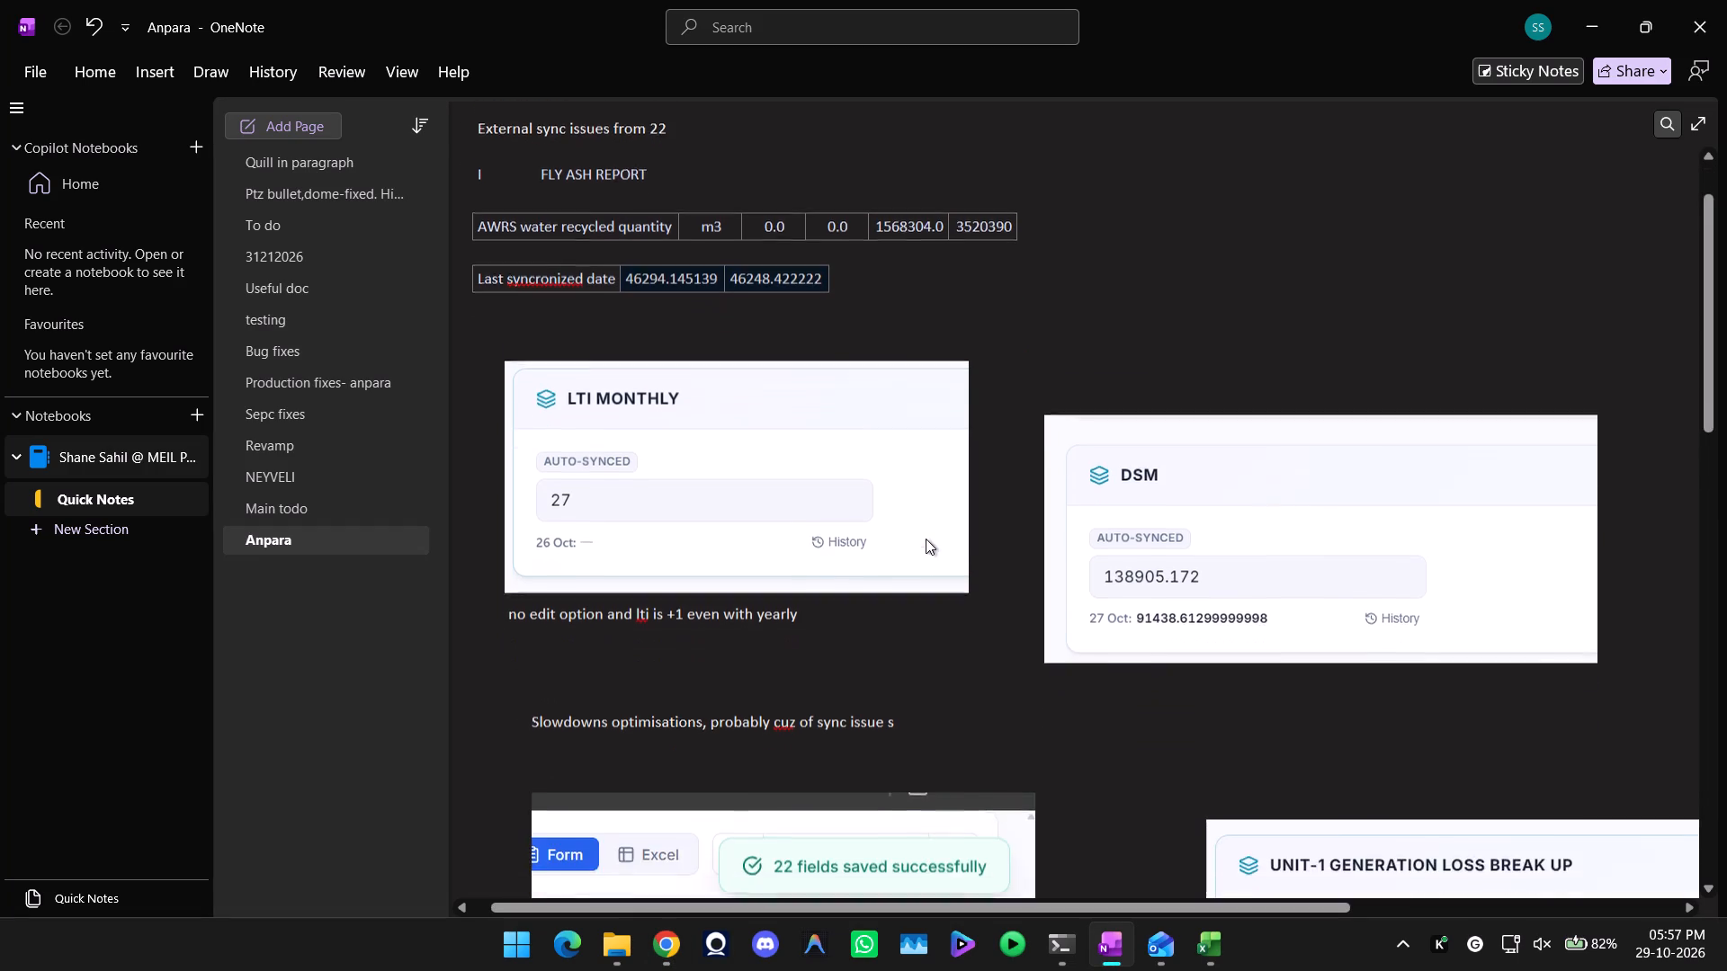
scroll(1418, 650, down, 3)
scroll(1080, 547, up, 3)
scroll(1085, 538, down, 5)
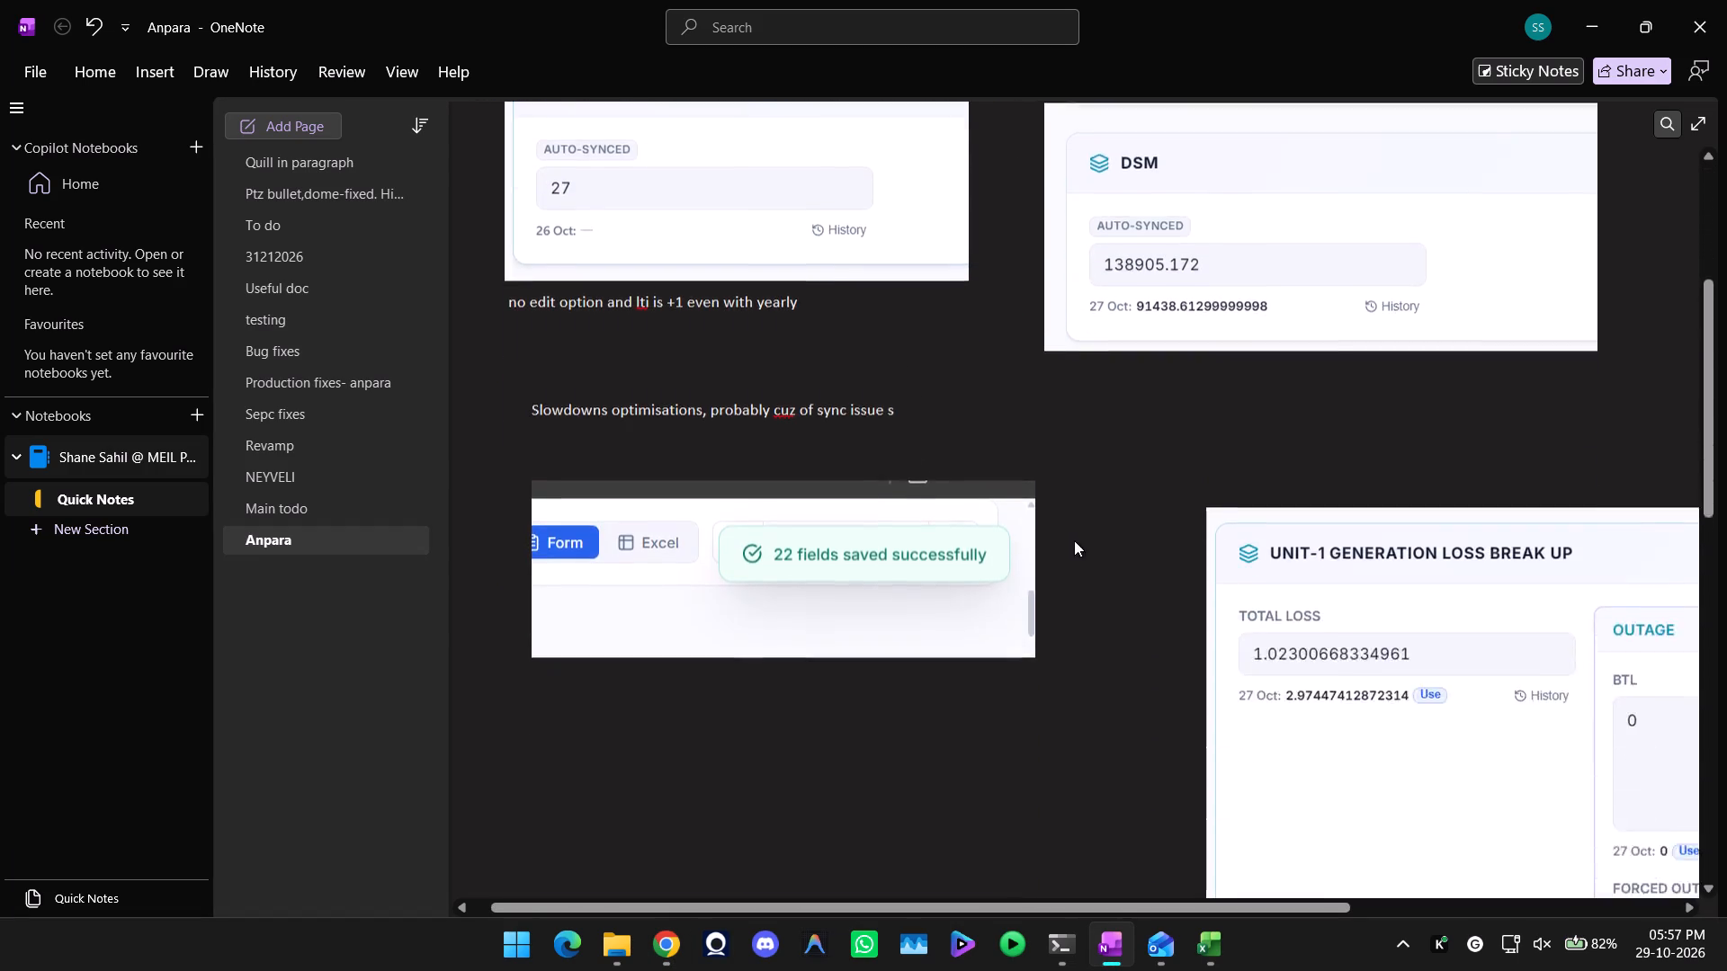
scroll(1074, 540, down, 5)
scroll(1057, 521, up, 3)
scroll(1036, 564, down, 2)
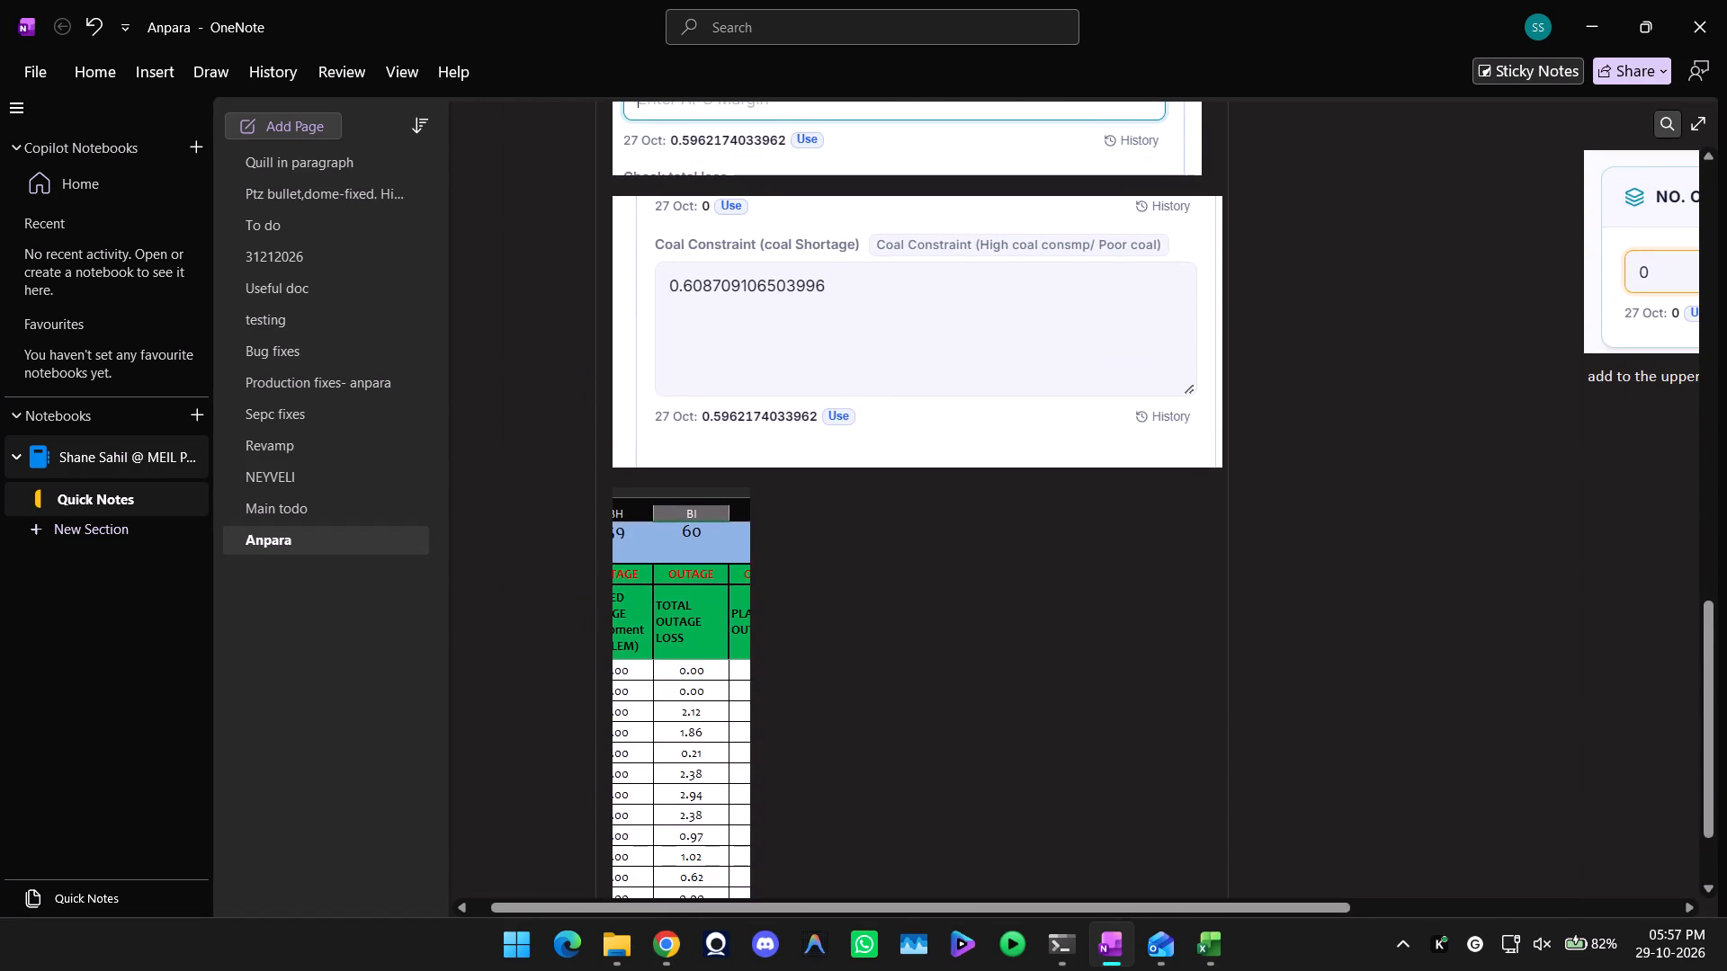
scroll(1007, 535, up, 2)
drag(1105, 913, 1359, 741)
scroll(1439, 638, up, 4)
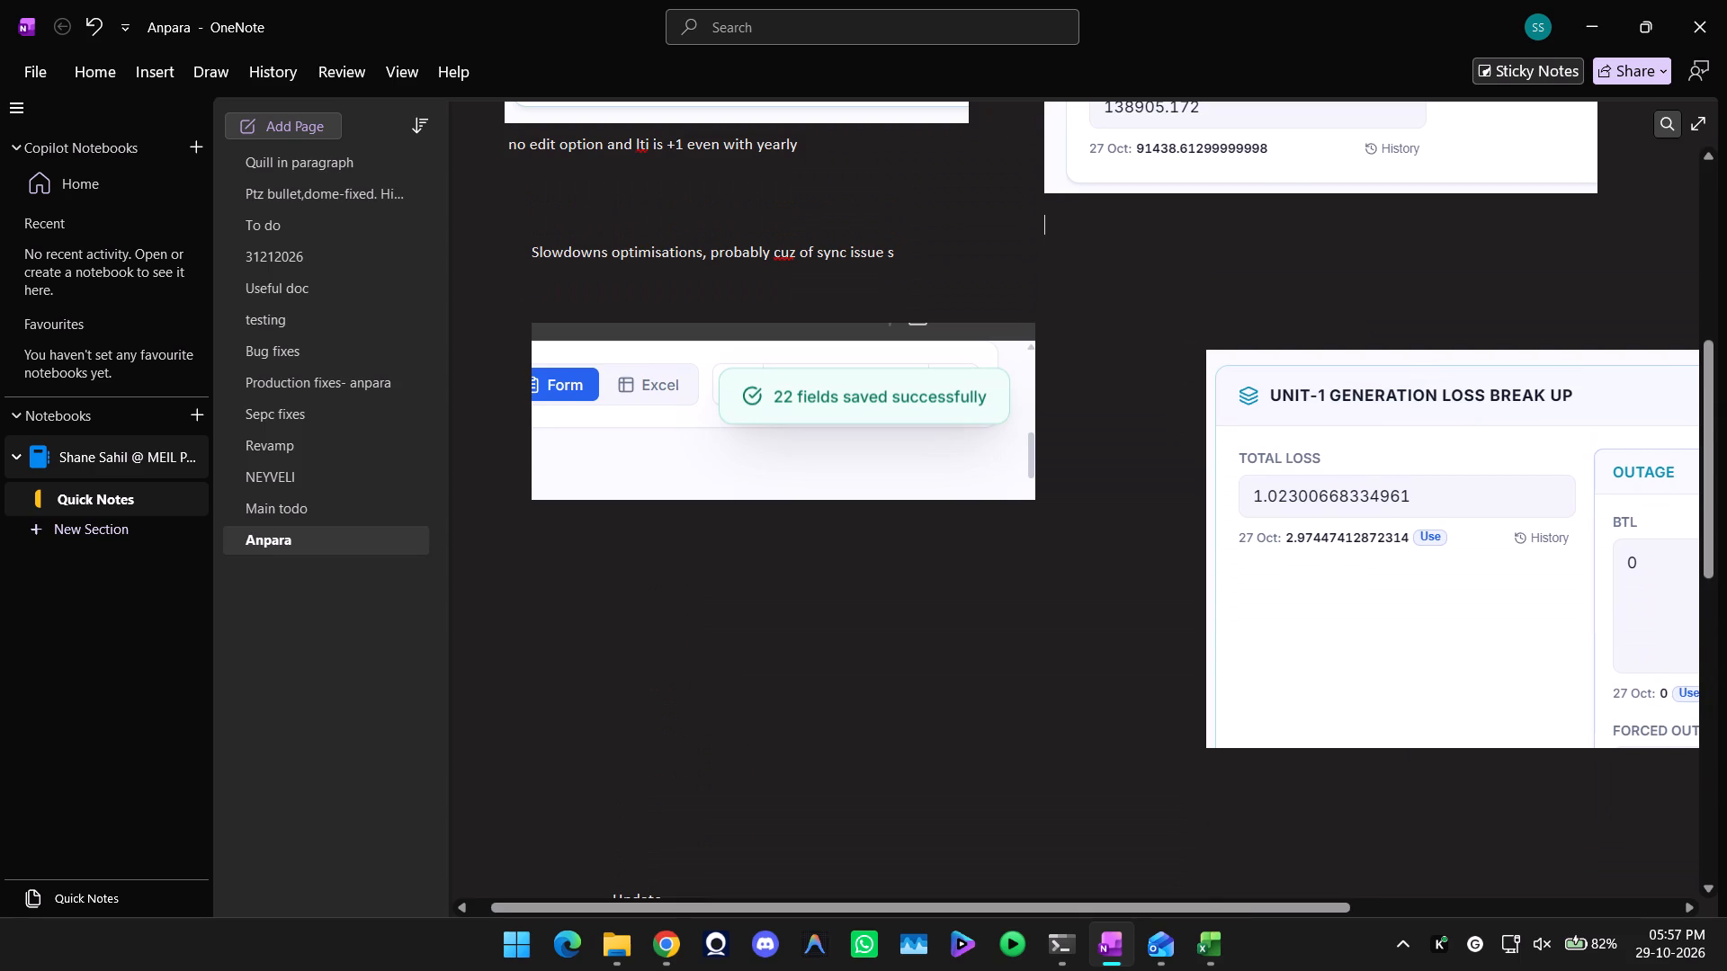
drag(1252, 900, 1638, 904)
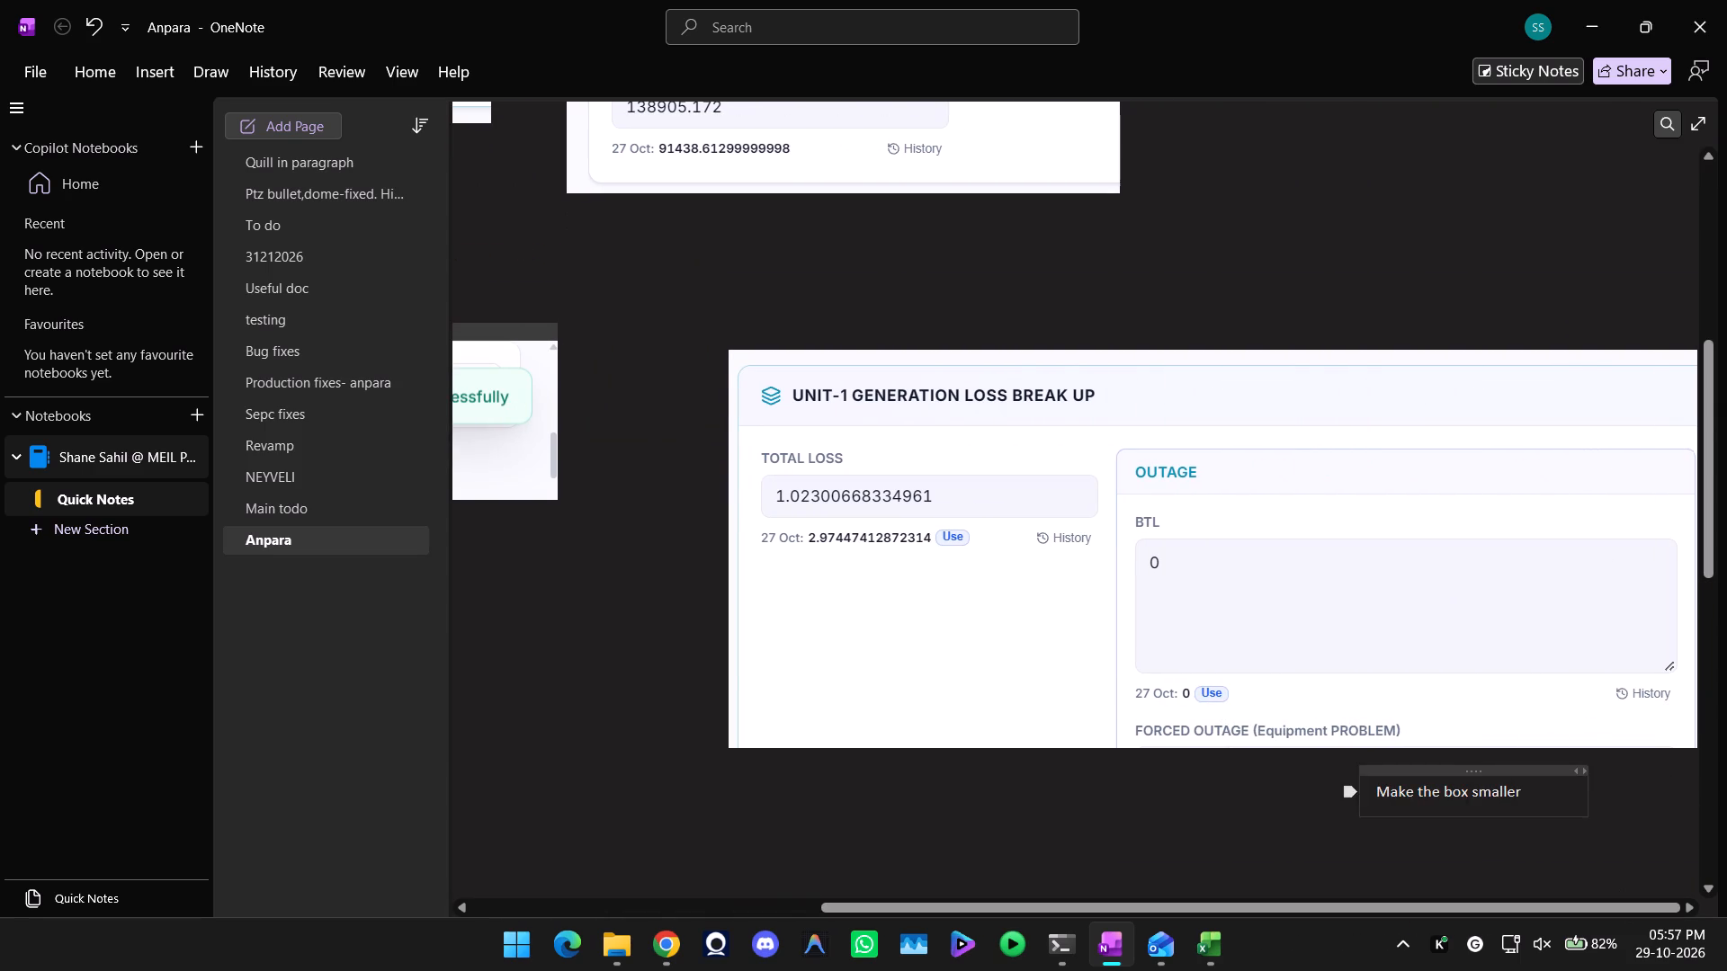
click(1472, 292)
key(ctrl+v)
key(Tab)
In the portal, reuse the 27 Oct signature for 28/10/2026, save the changes and accept the sheet.
key(alt+Tab)
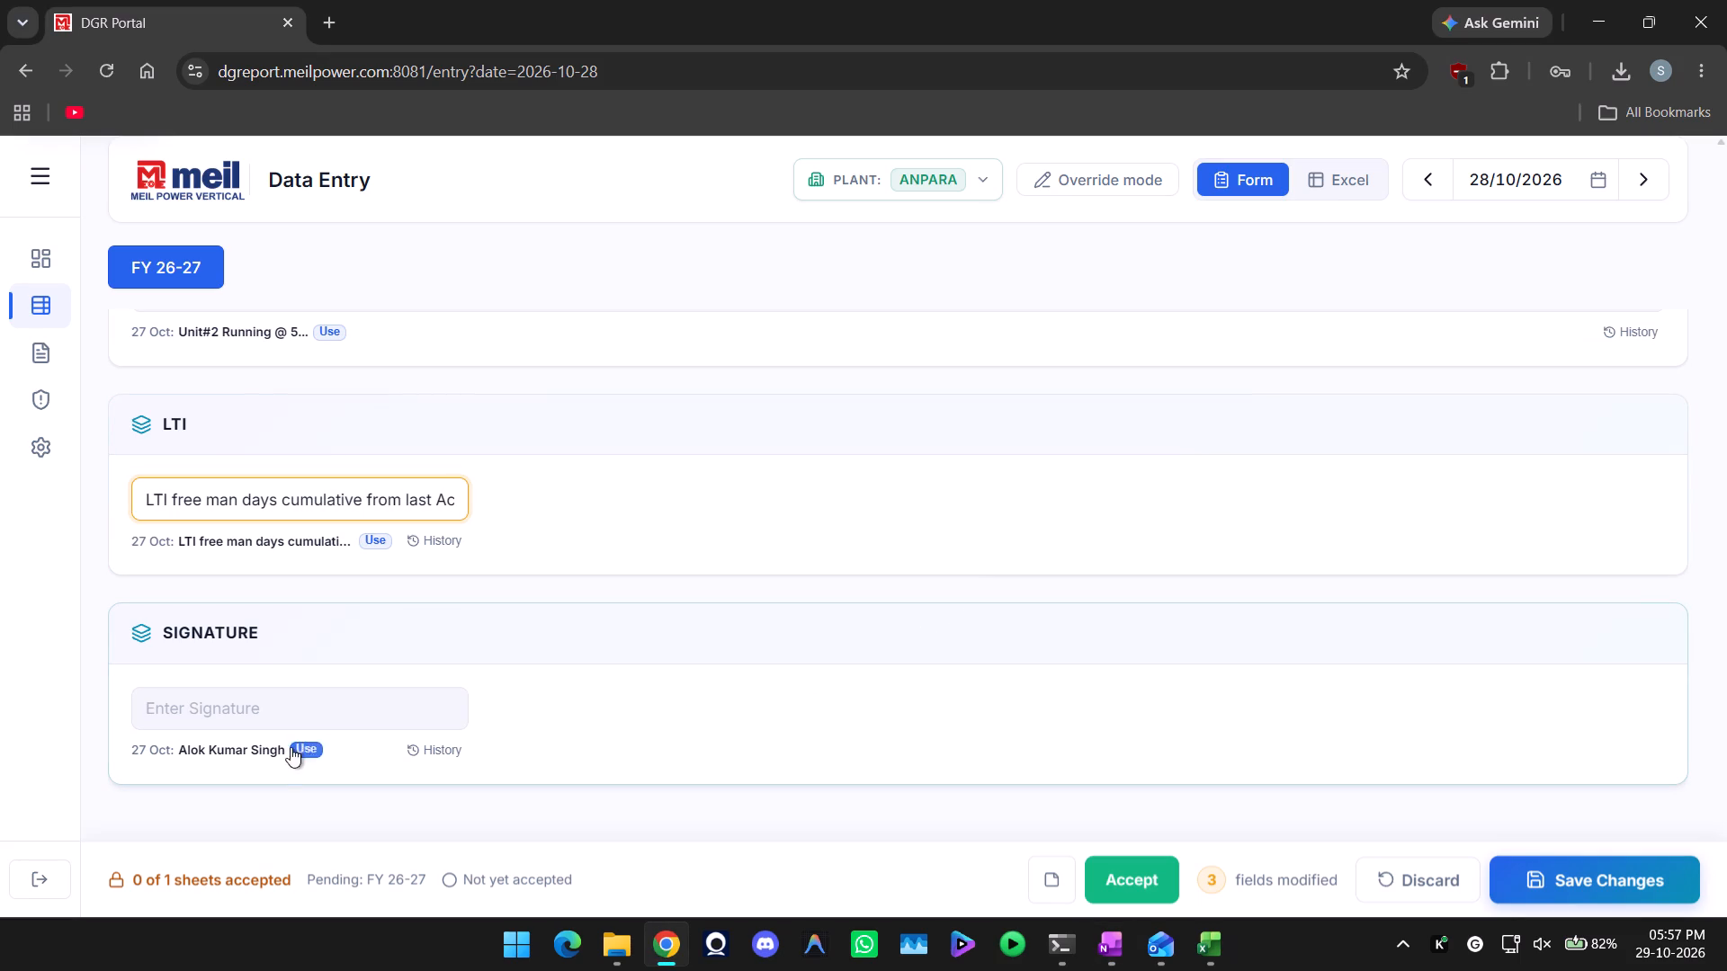
click(293, 749)
click(1588, 888)
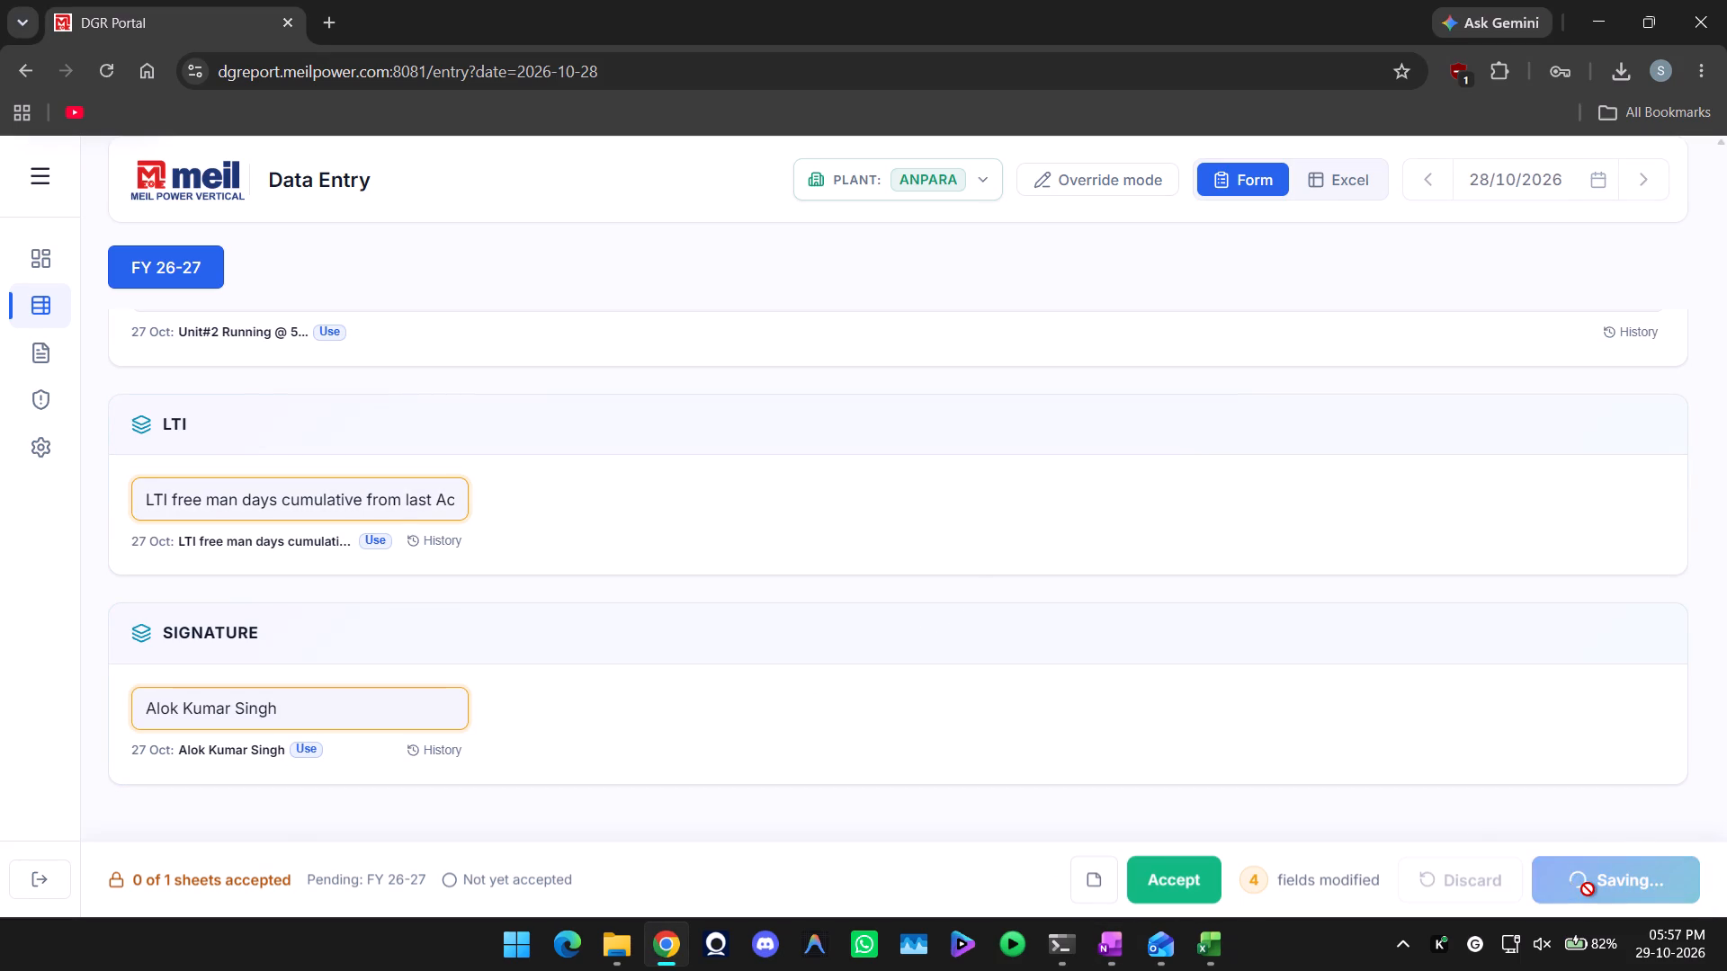
click(1202, 862)
Open Anpara's Daily Generation Report, view the 27/10/2026 report and return to 28/10/2026.
click(36, 352)
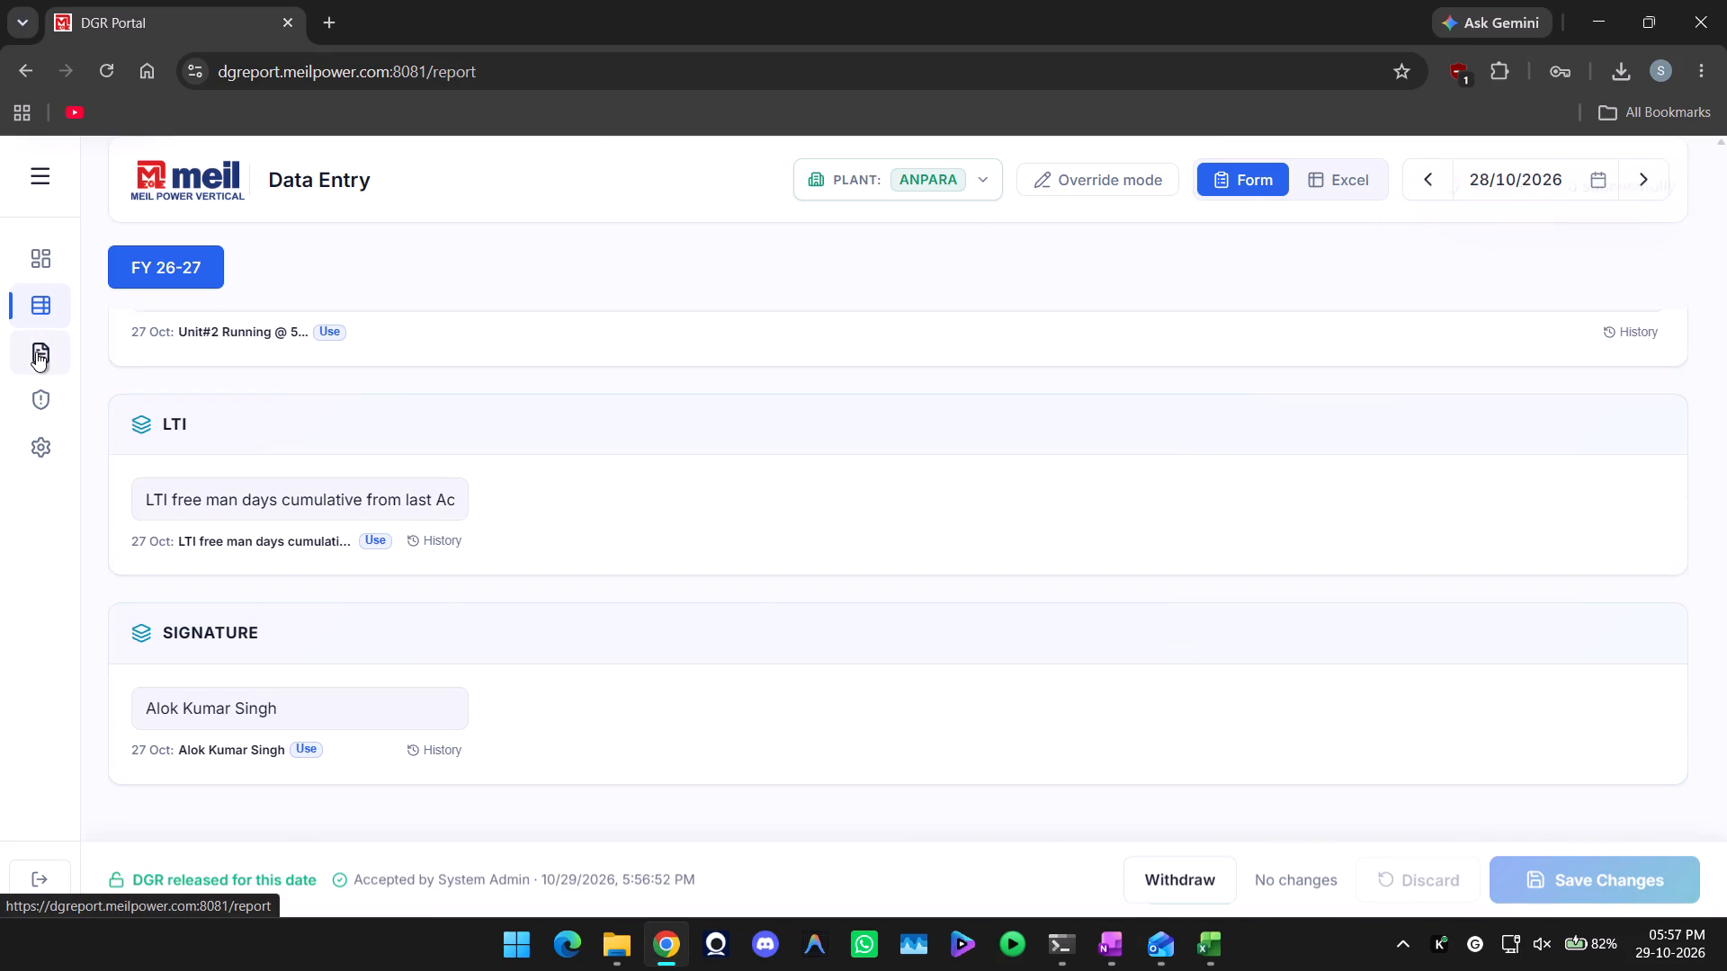
click(1432, 192)
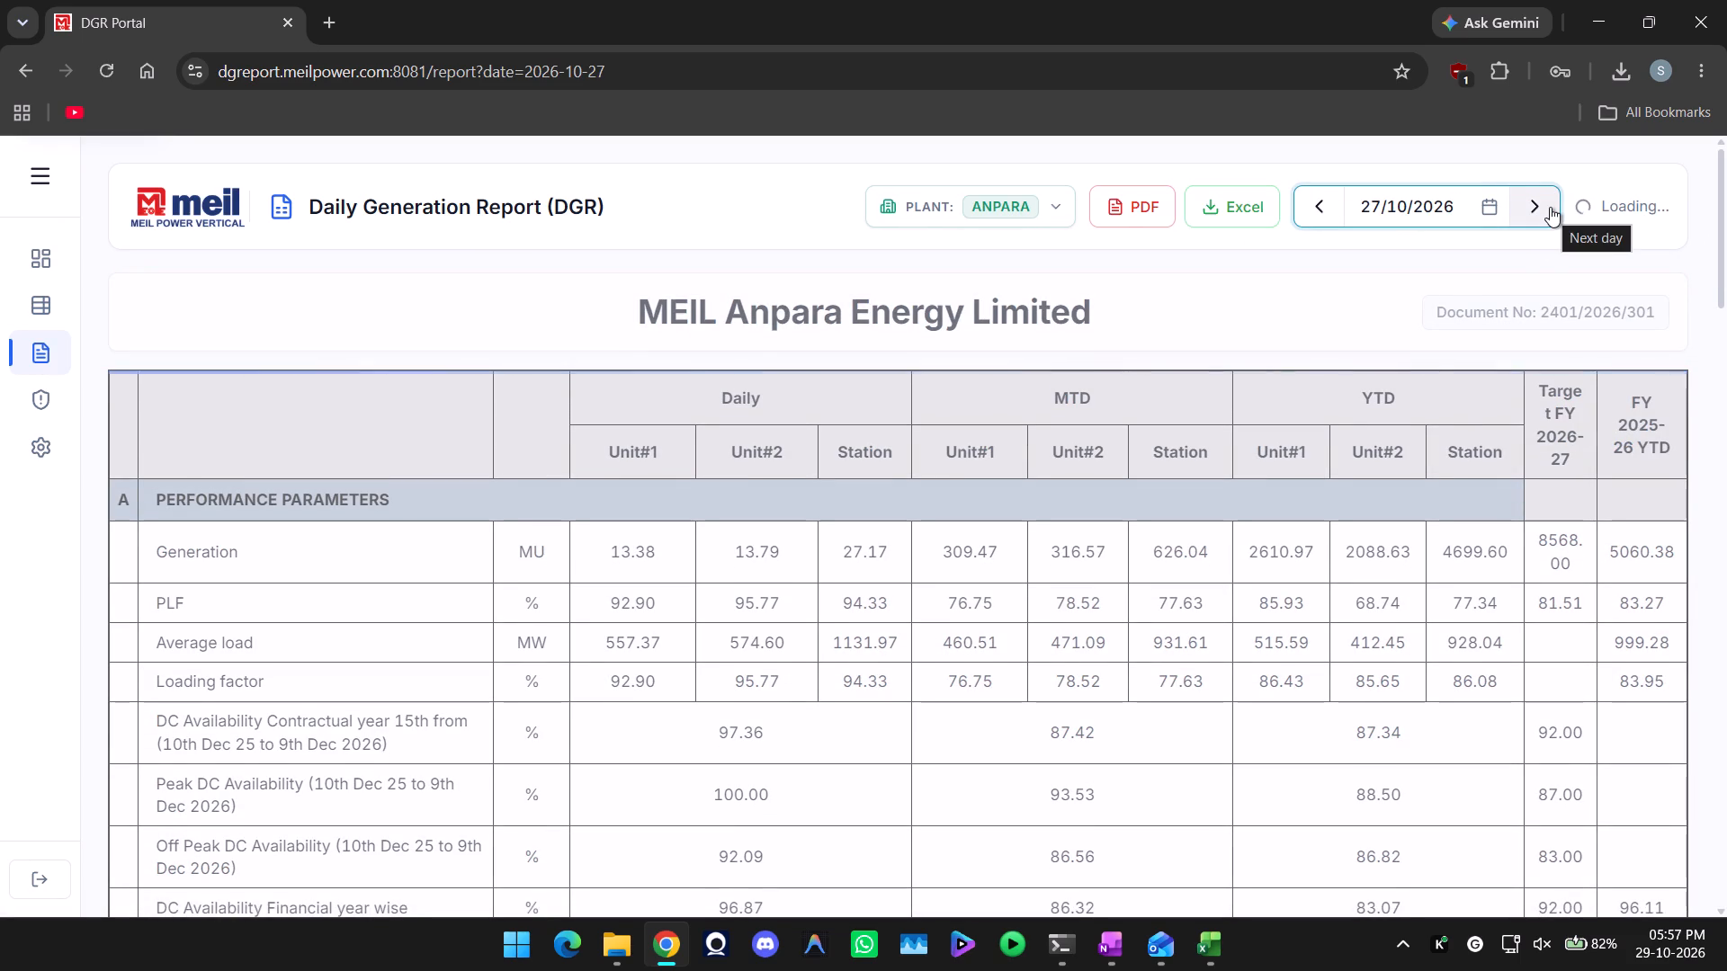
click(1550, 207)
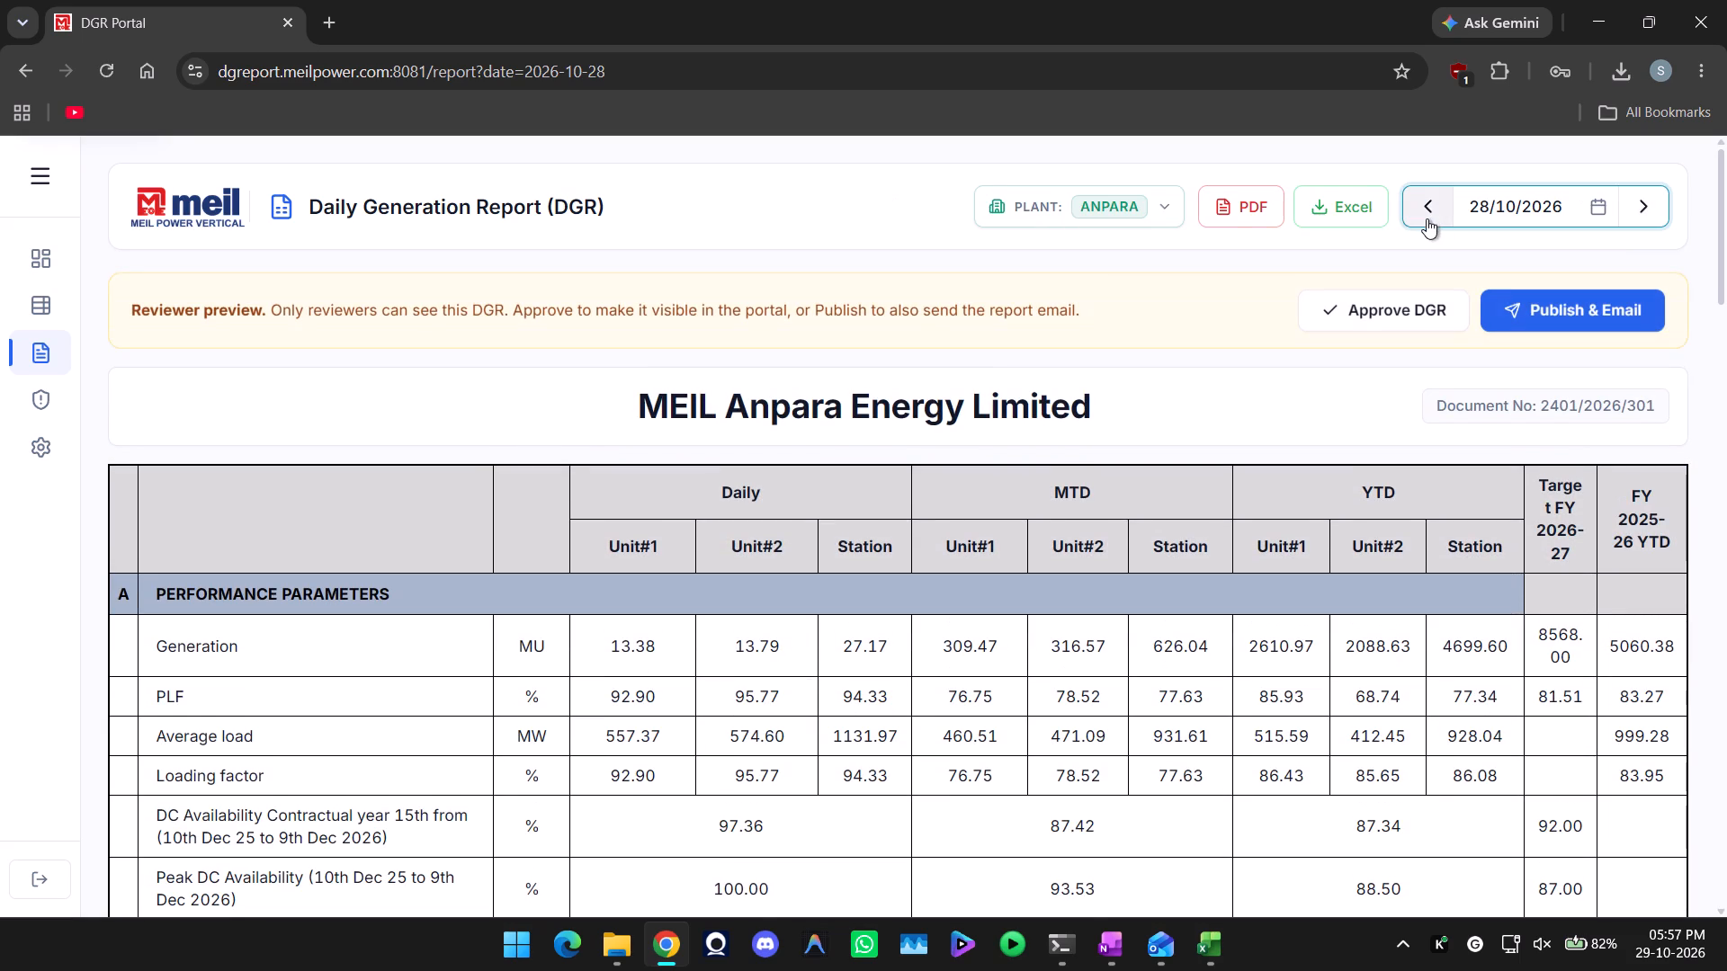
View Anpara's Daily Generation Report for 26/10/2026 and return to the 28/10/2026 report.
click(1427, 218)
click(1329, 207)
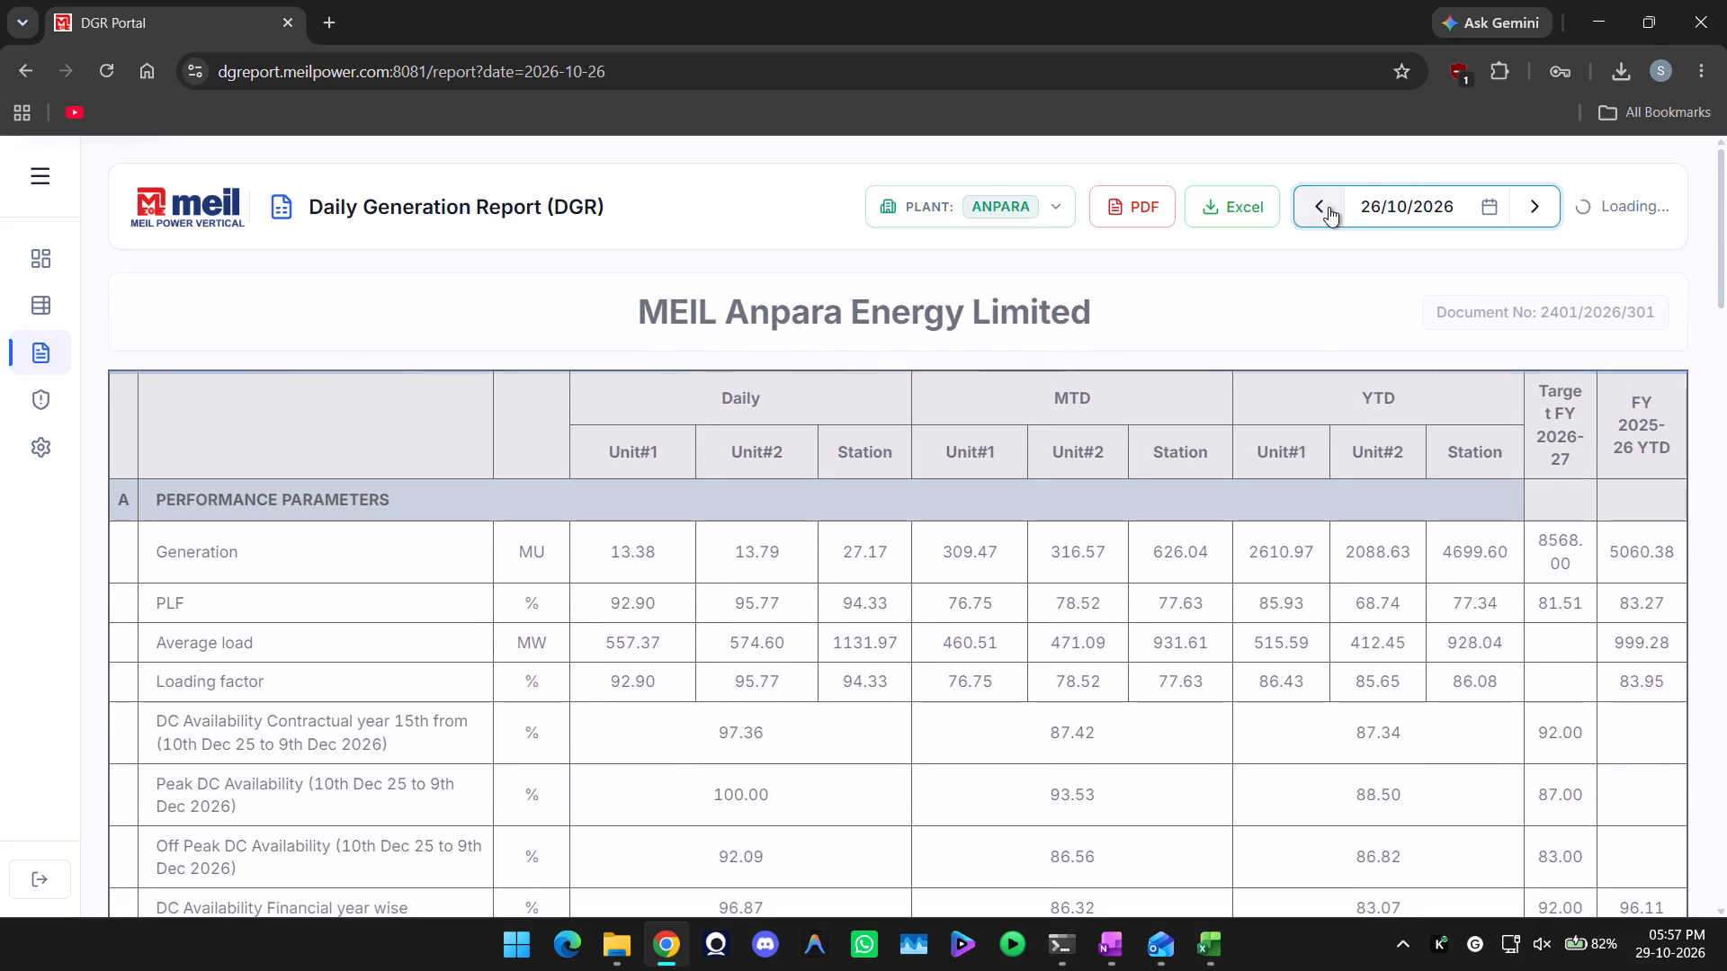
click(1527, 201)
click(1527, 201)
Approve Anpara's Daily Generation Report for 28/10/2026.
click(1393, 316)
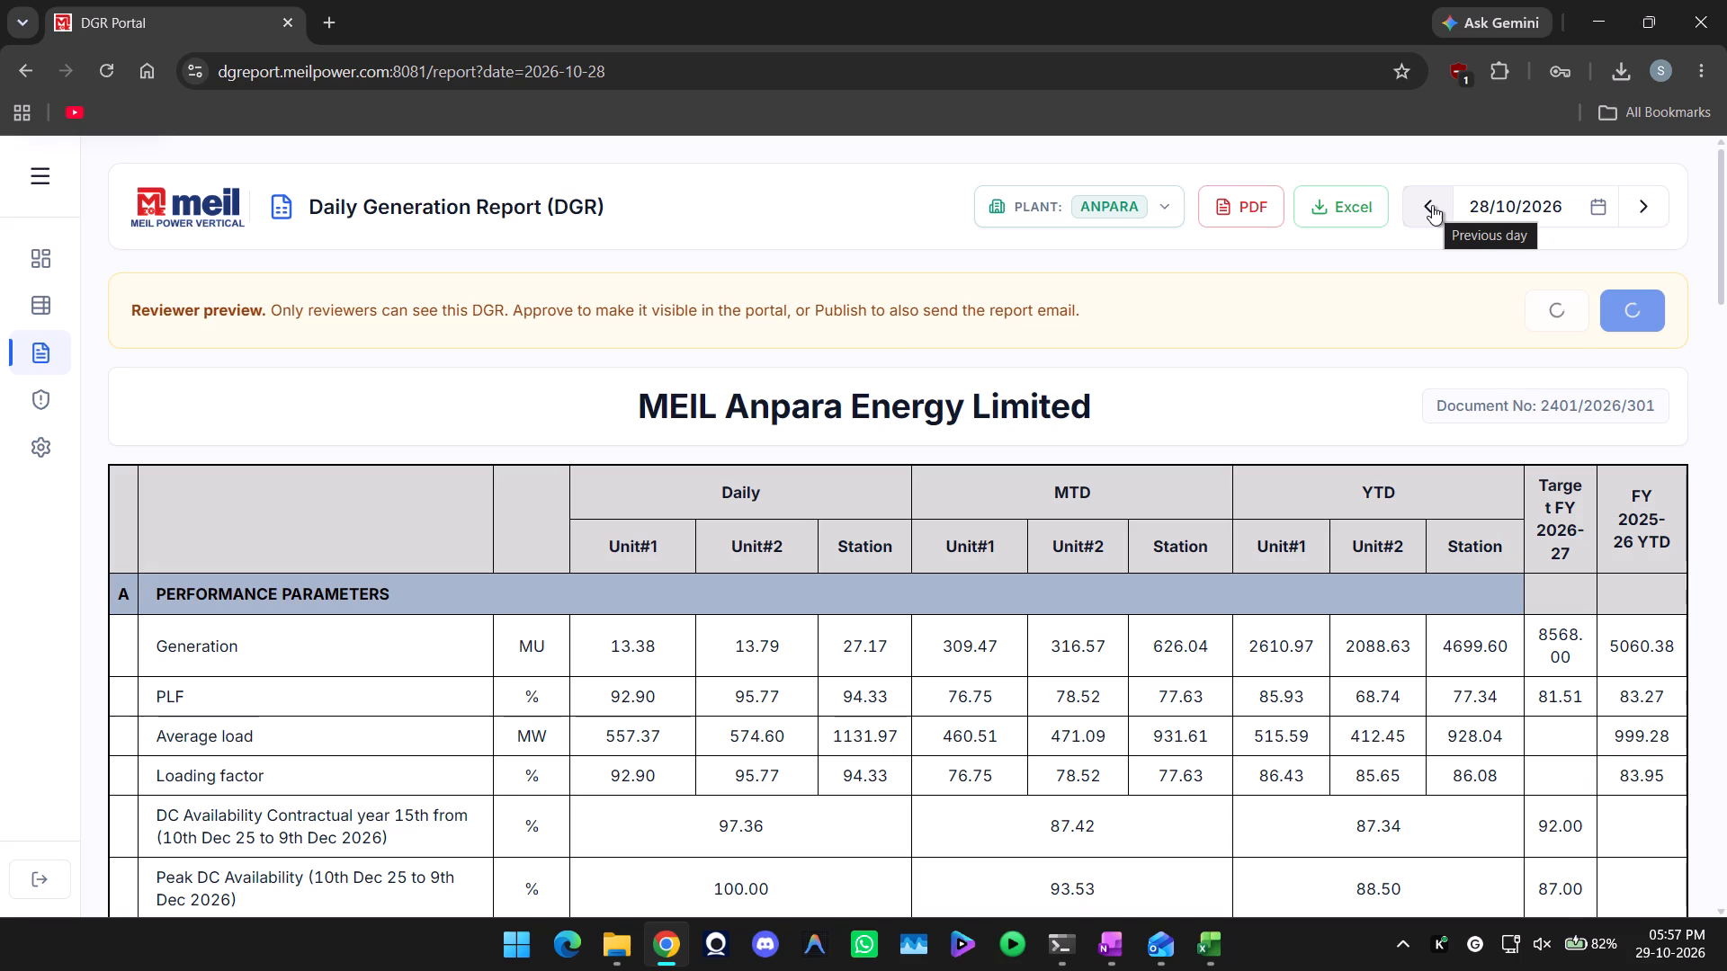
Switch to OneNote's Anpara page and bring the notes at its beginning into view.
key(alt+Tab)
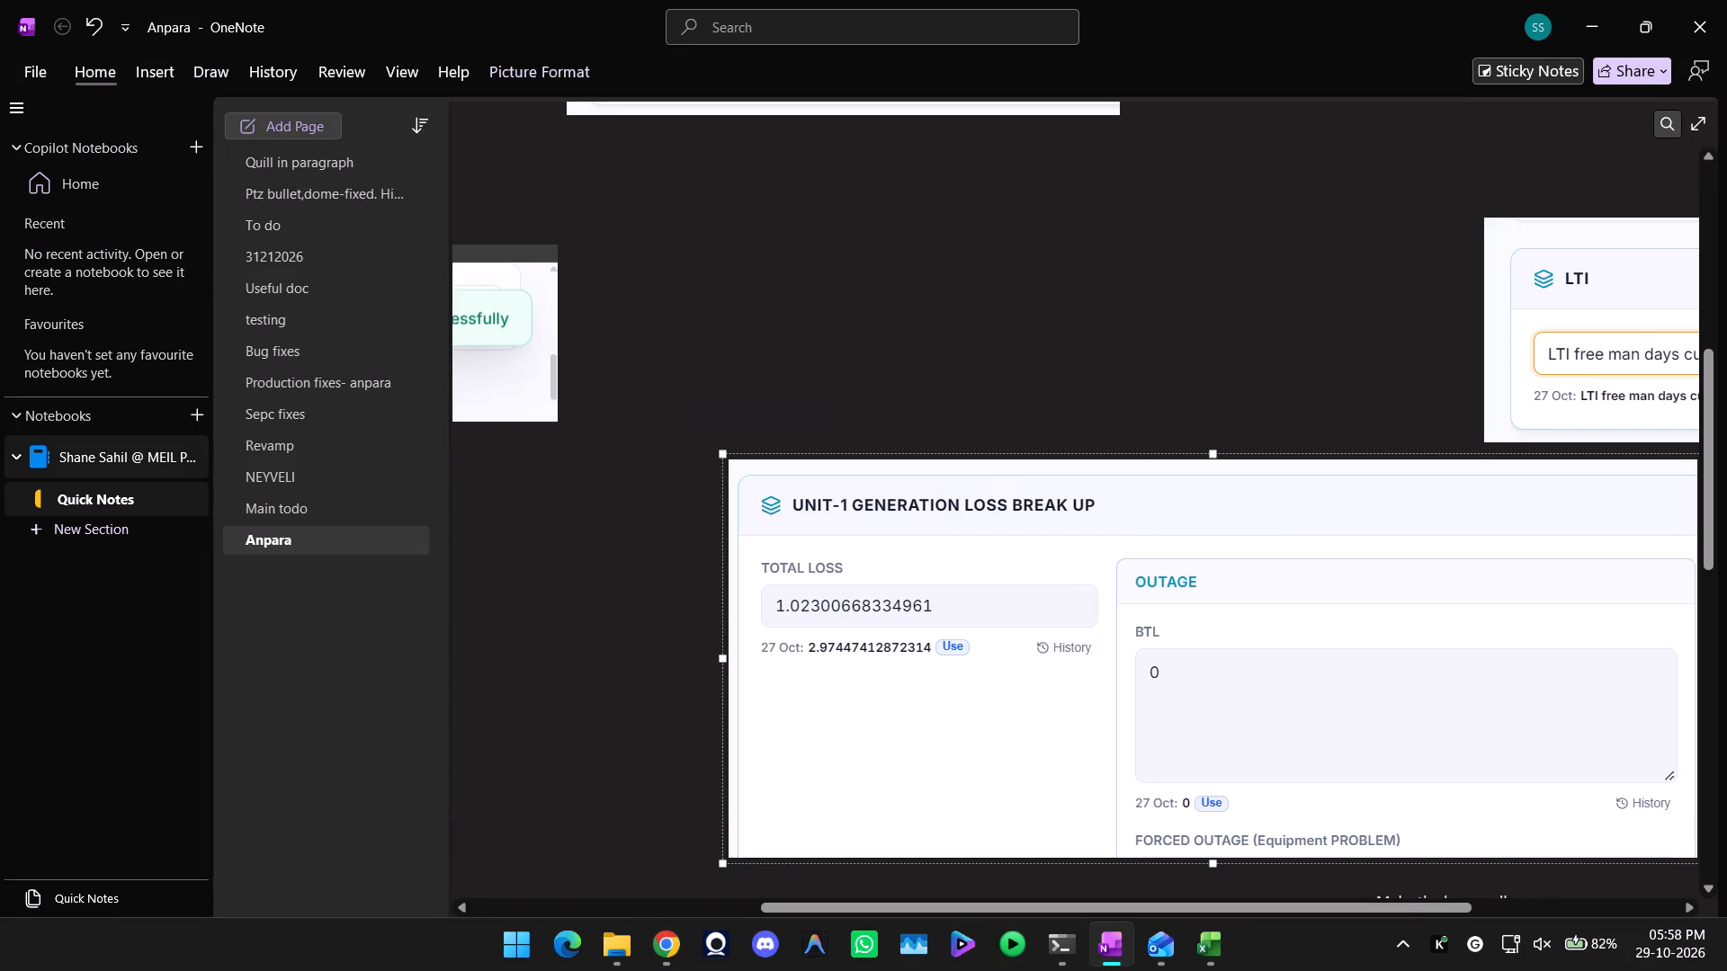
scroll(893, 315, down, 2)
scroll(893, 315, up, 5)
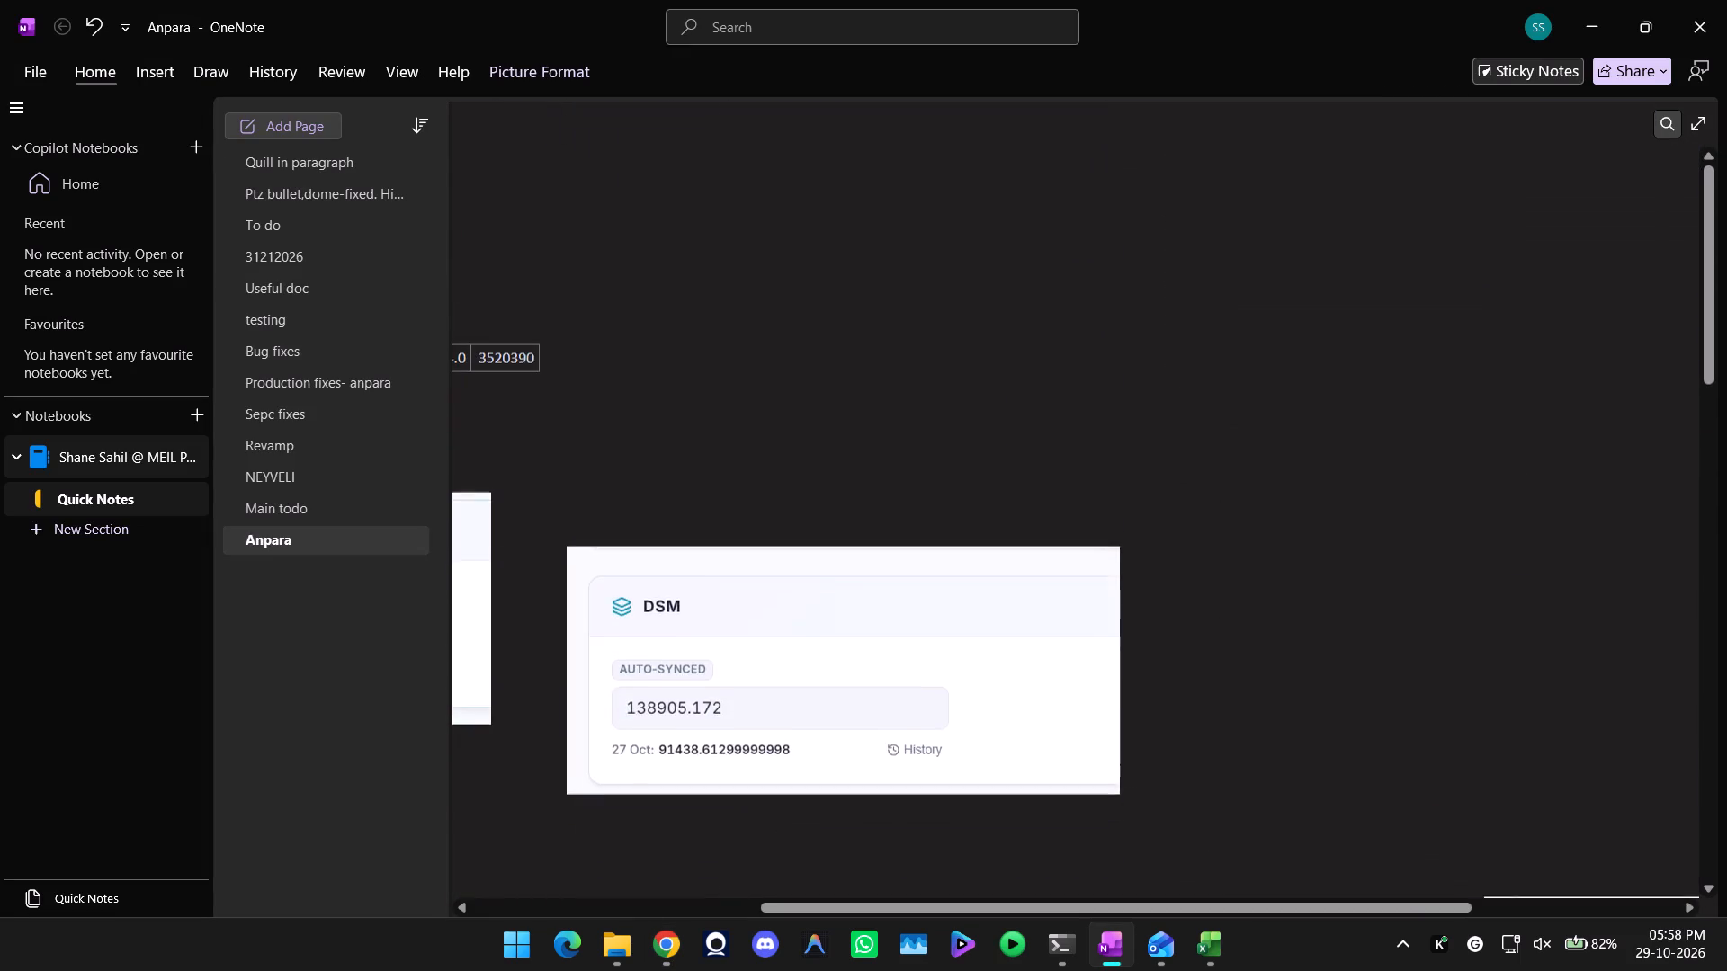
scroll(893, 315, right, 4)
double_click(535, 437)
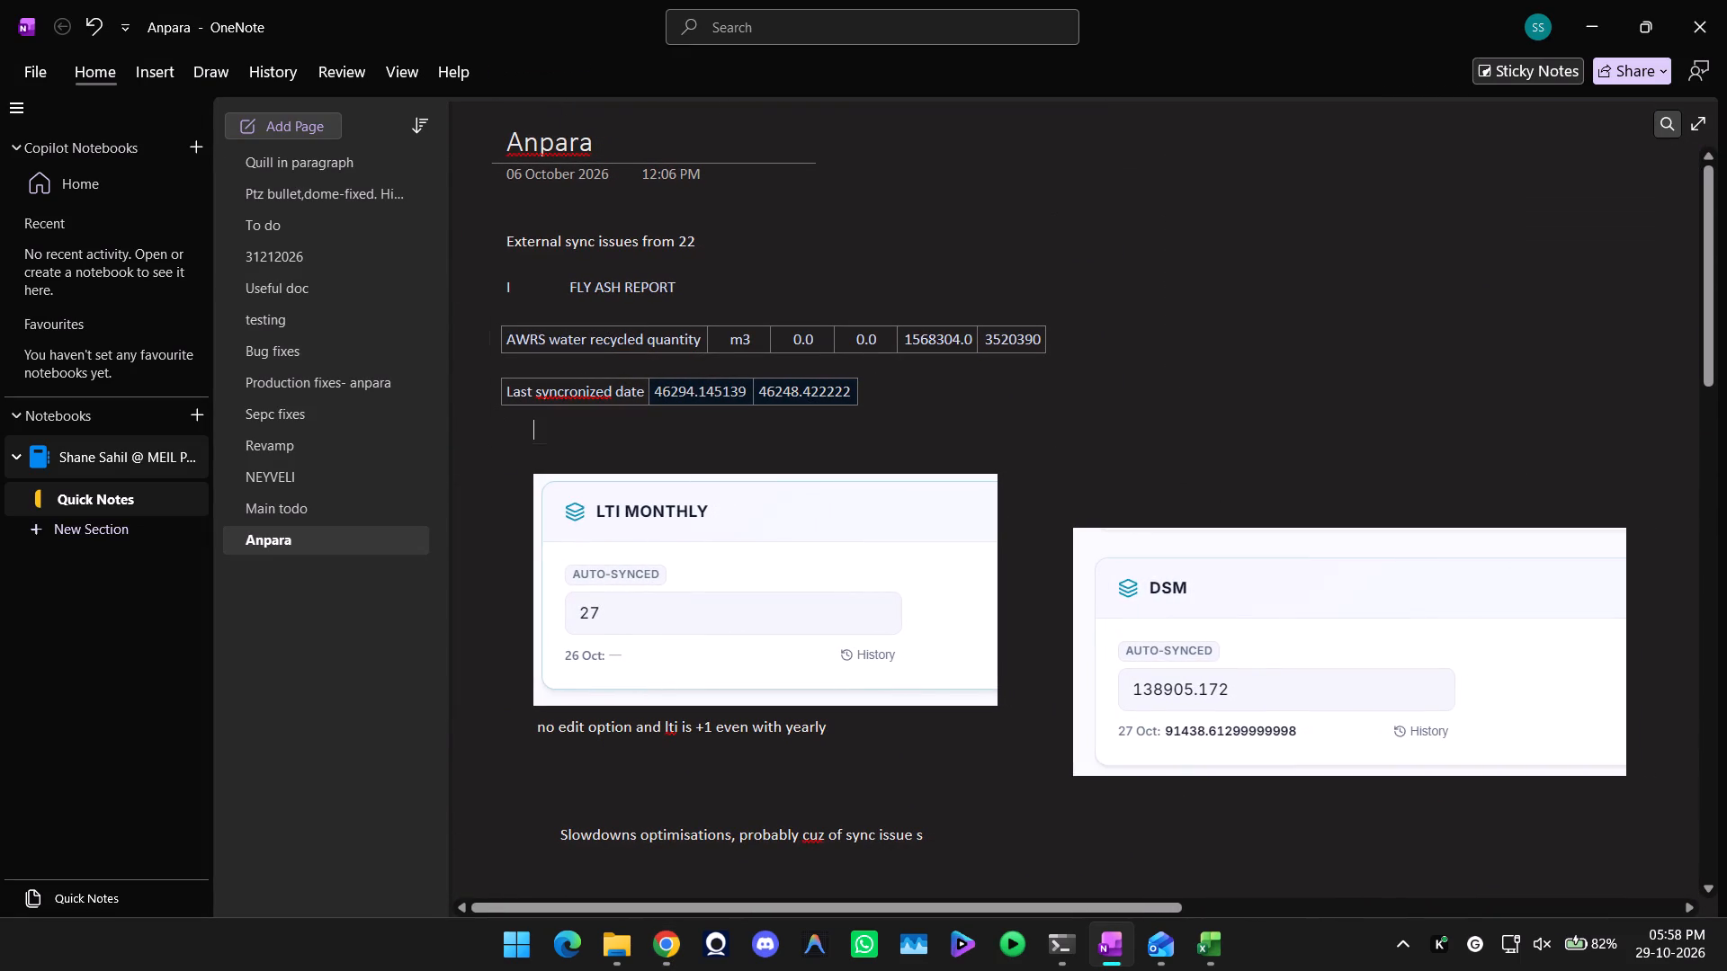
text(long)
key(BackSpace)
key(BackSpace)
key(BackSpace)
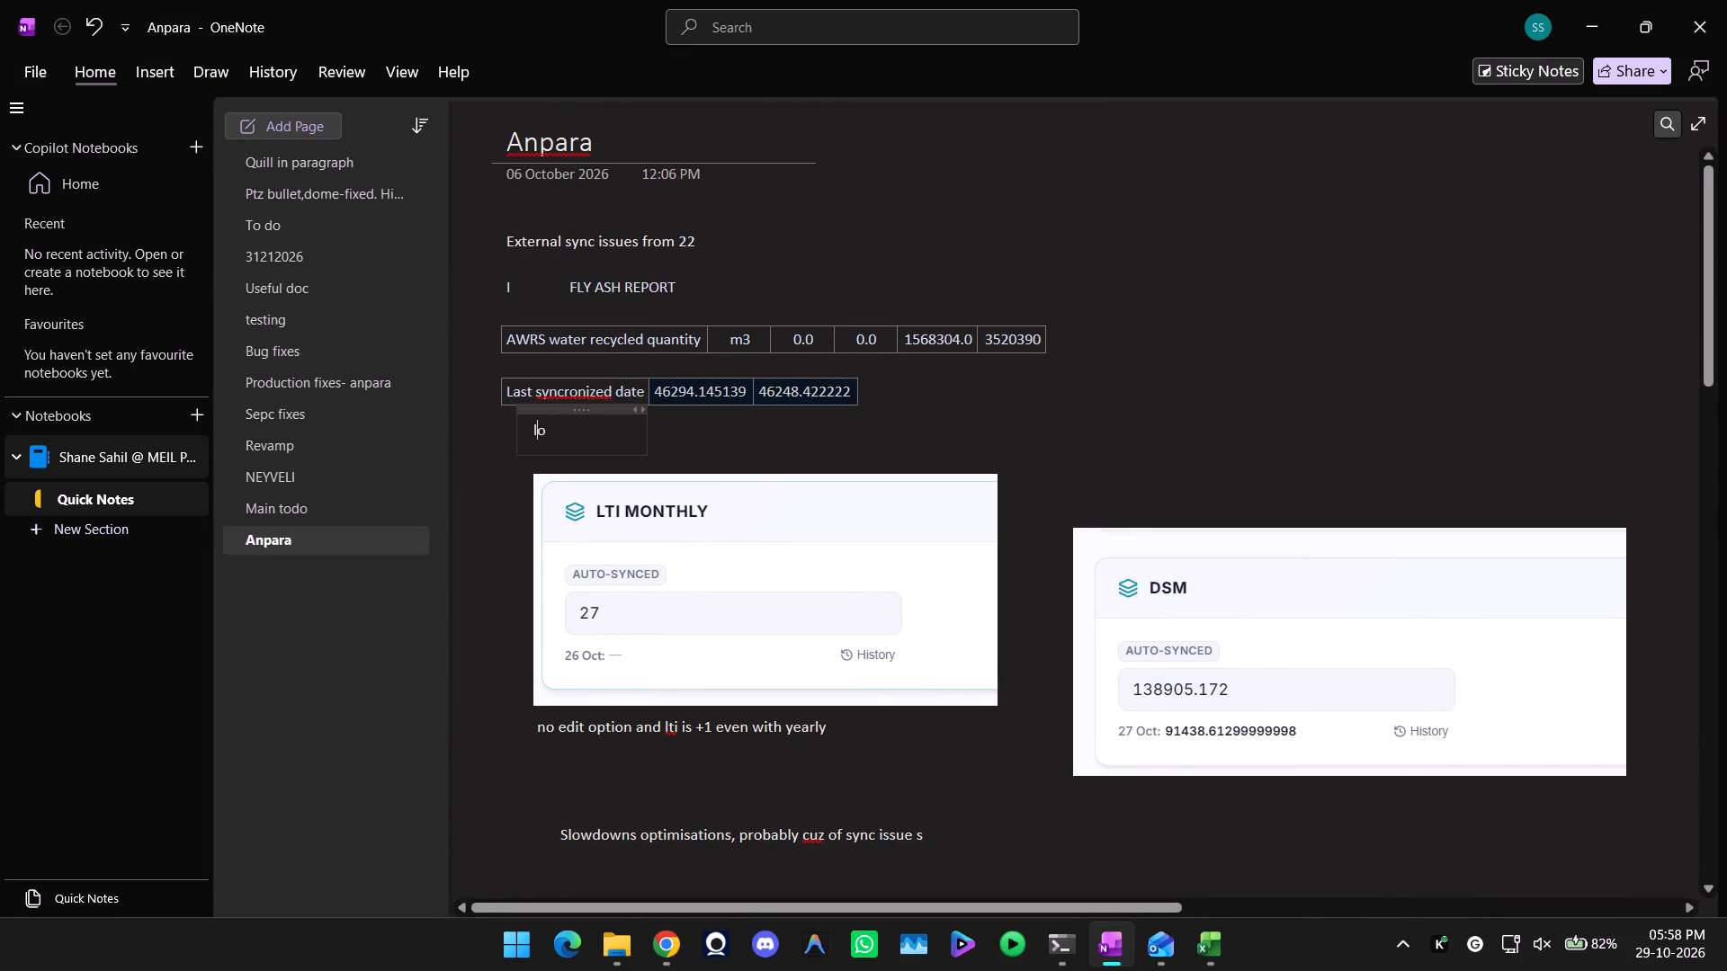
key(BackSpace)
Add the line "long approval and display dgr times" under the Slowdowns optimisations note, and return to the DGR portal.
click(925, 842)
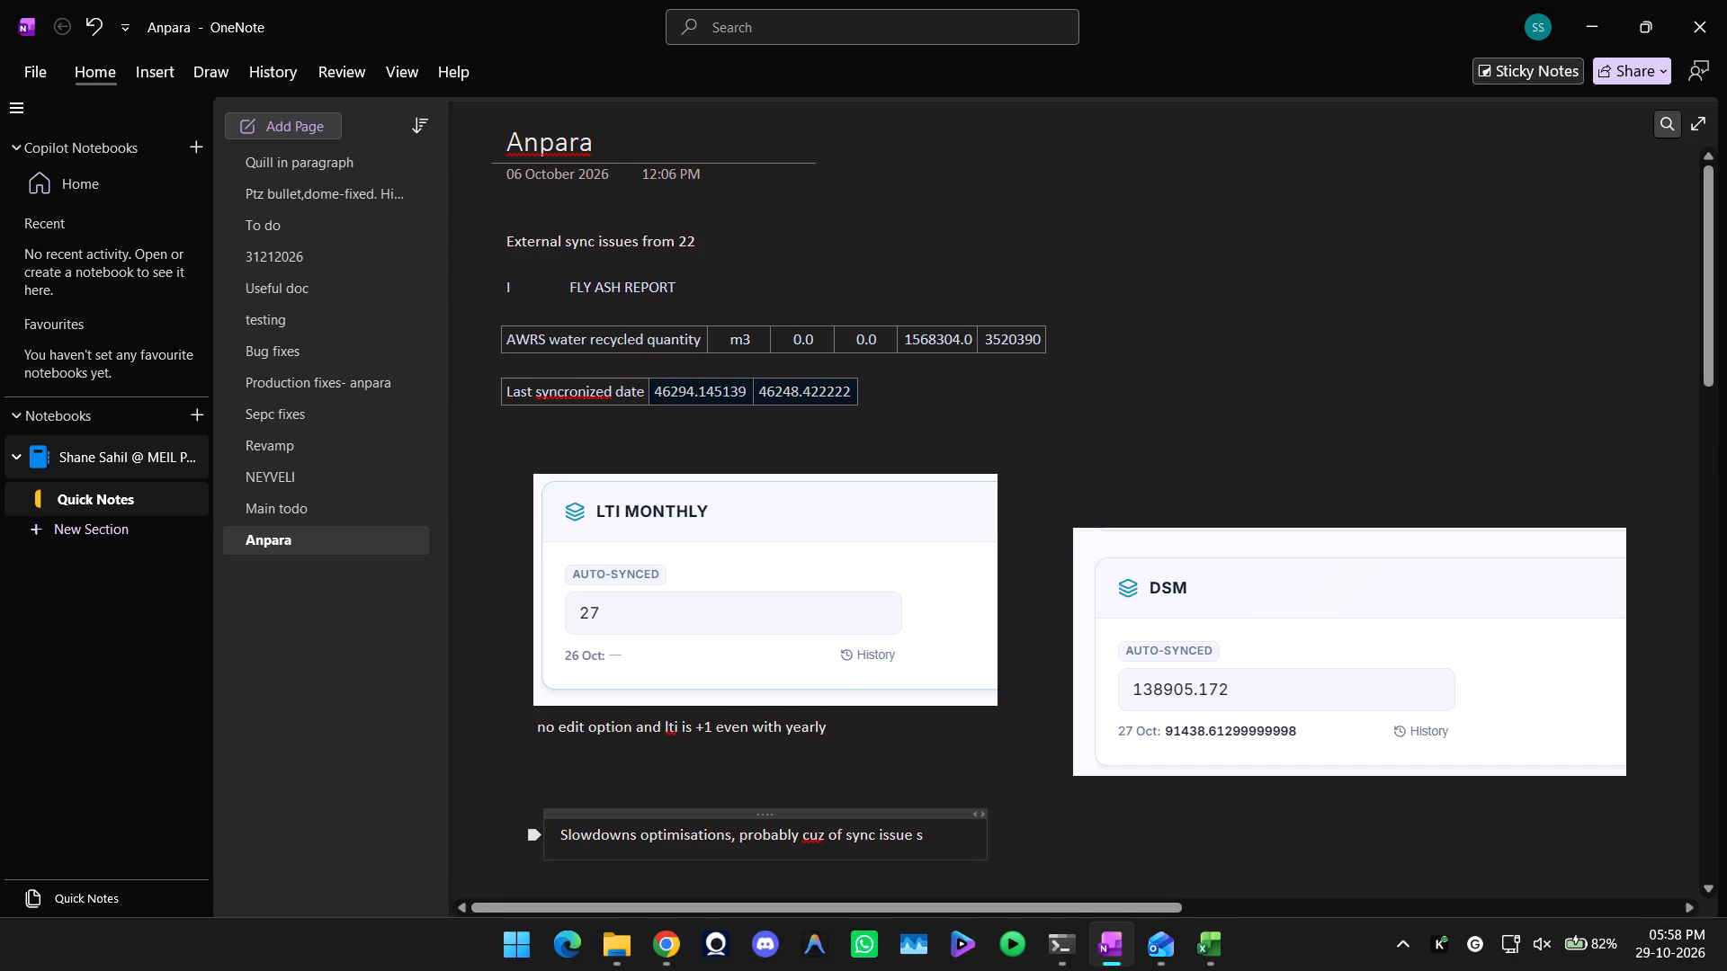
key(BackSpace)
key(Return)
text(long approval and display)
key(space)
text(dgr times)
key(space)
key(alt+Tab)
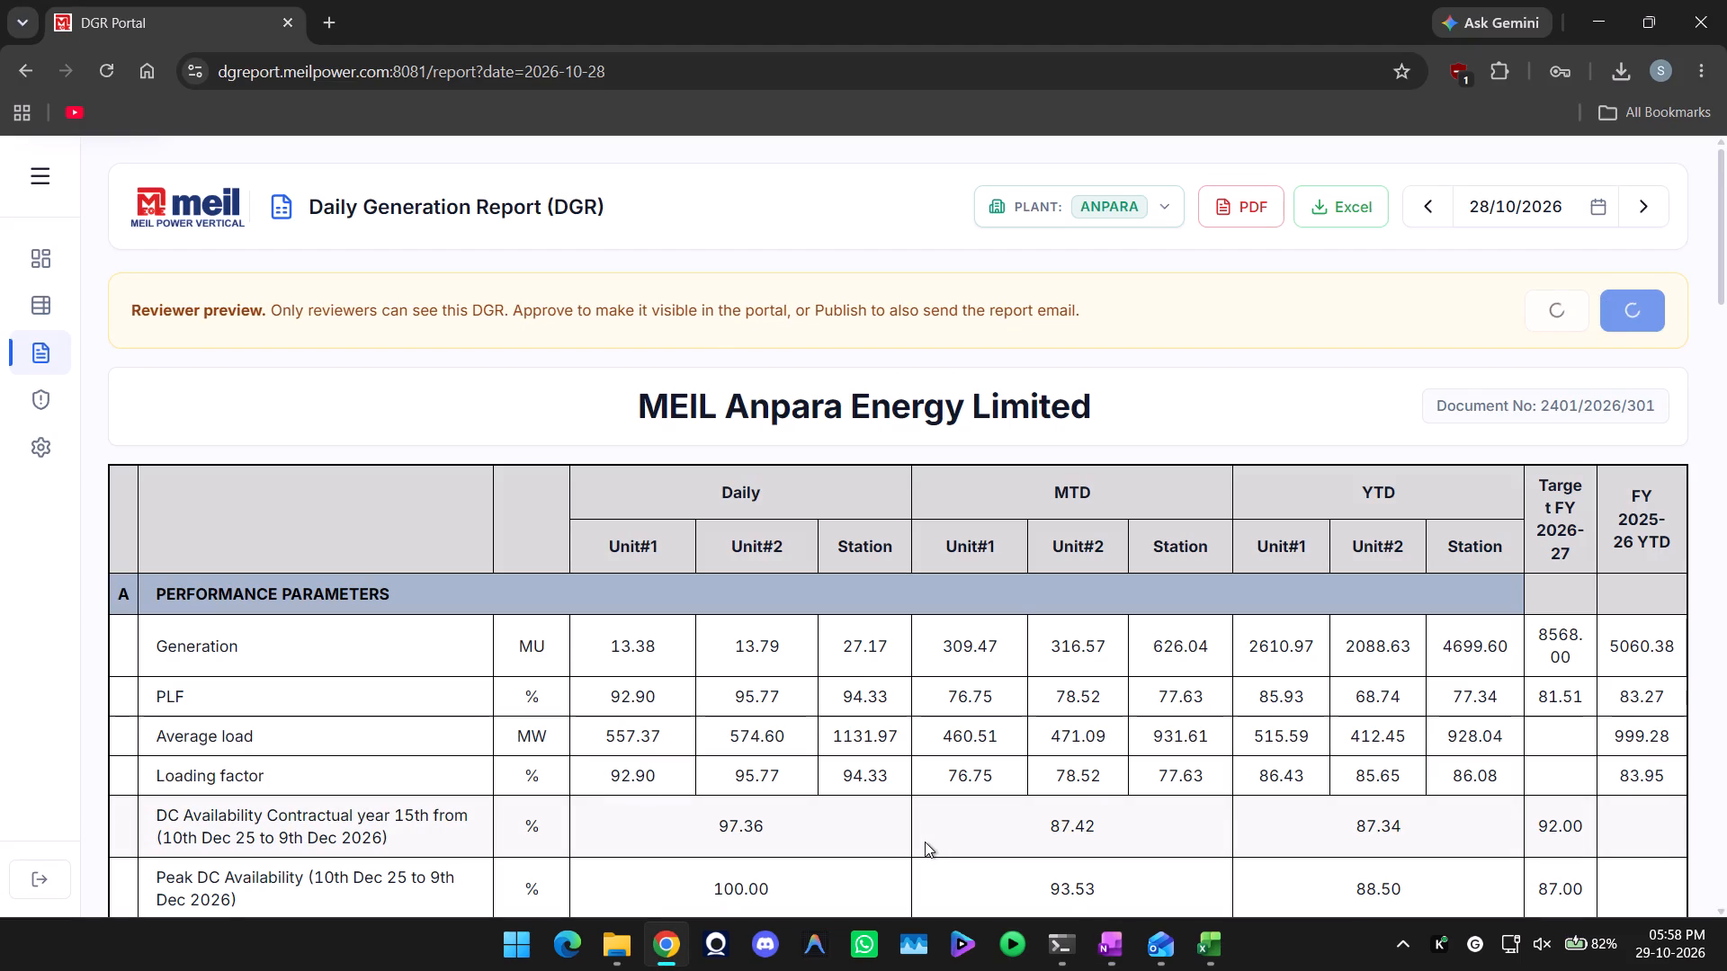